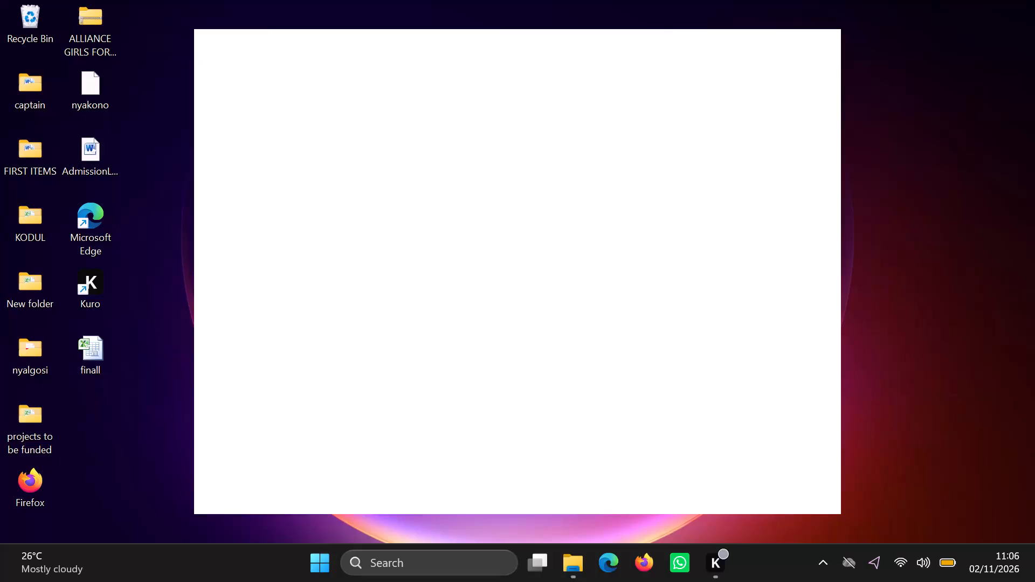
Open File Explorer to browse the computer's files and folders.
click(569, 562)
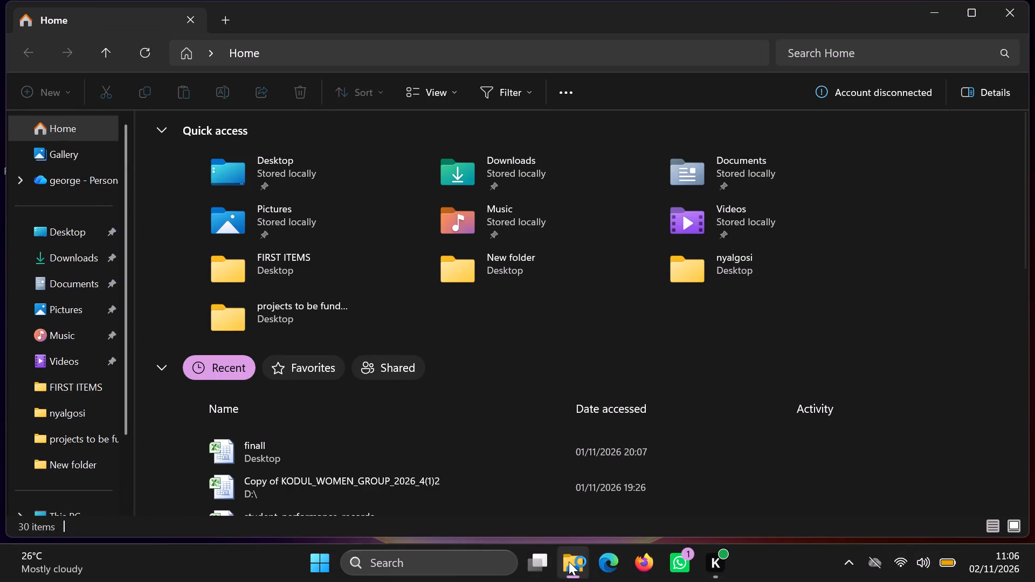
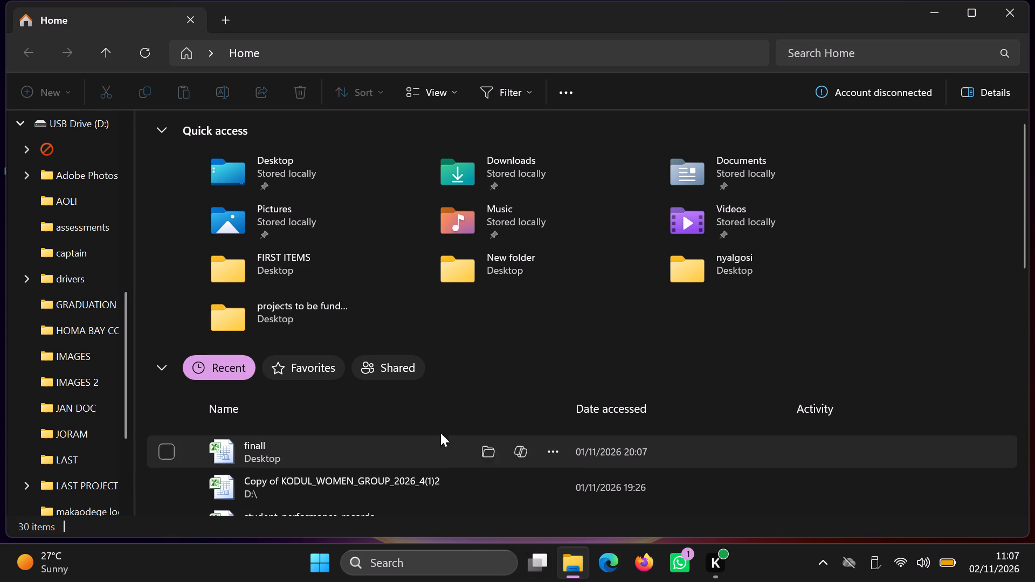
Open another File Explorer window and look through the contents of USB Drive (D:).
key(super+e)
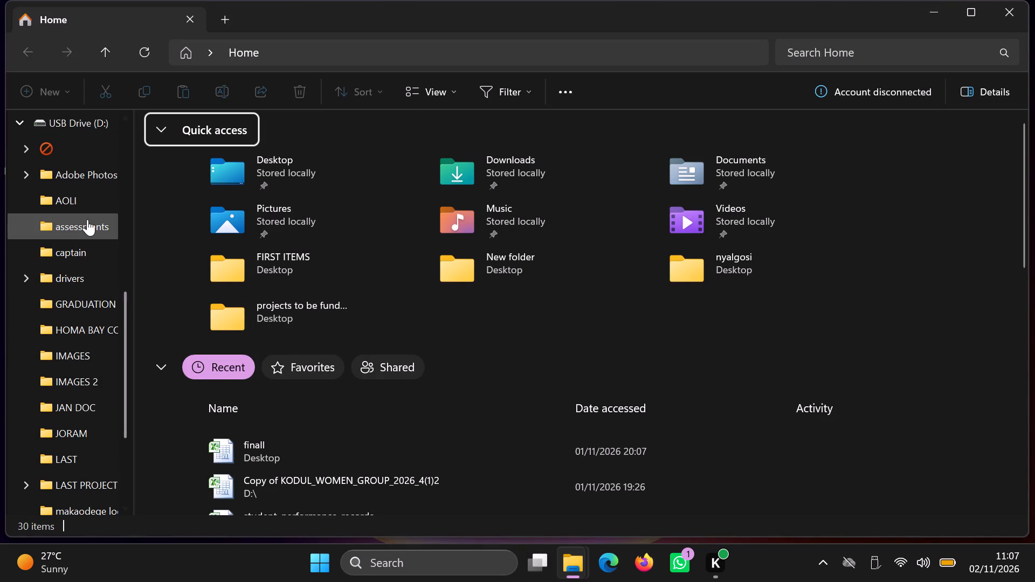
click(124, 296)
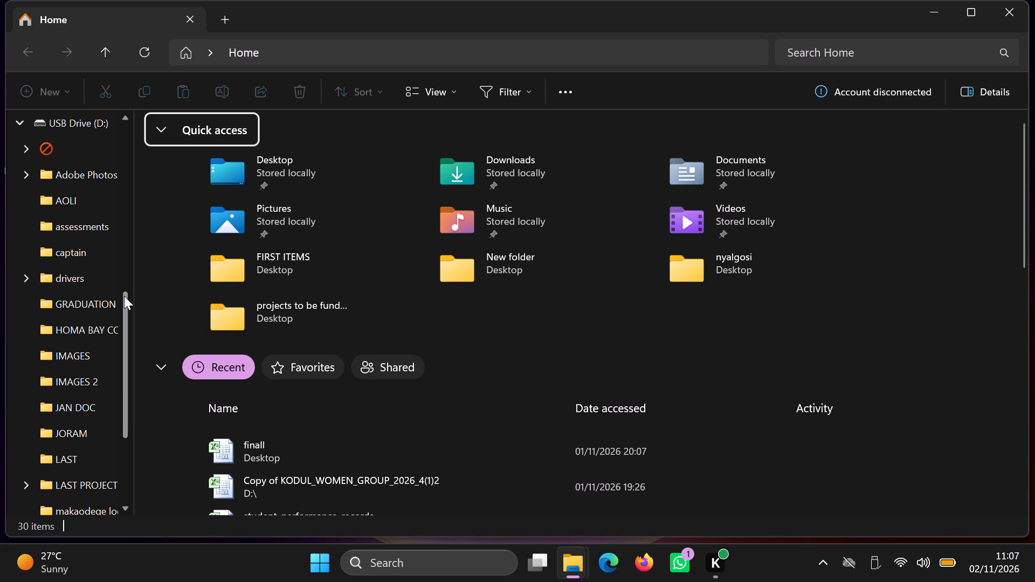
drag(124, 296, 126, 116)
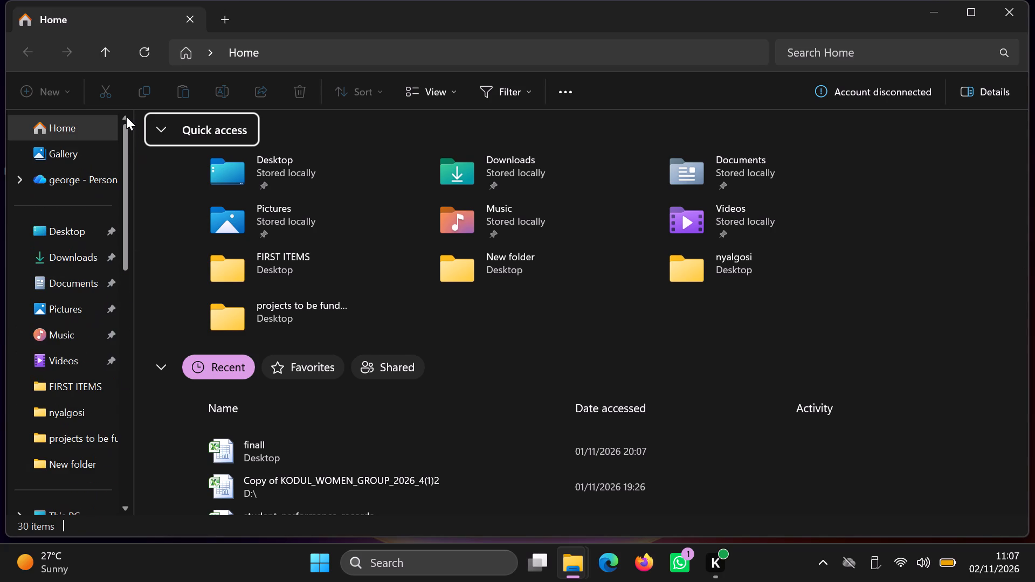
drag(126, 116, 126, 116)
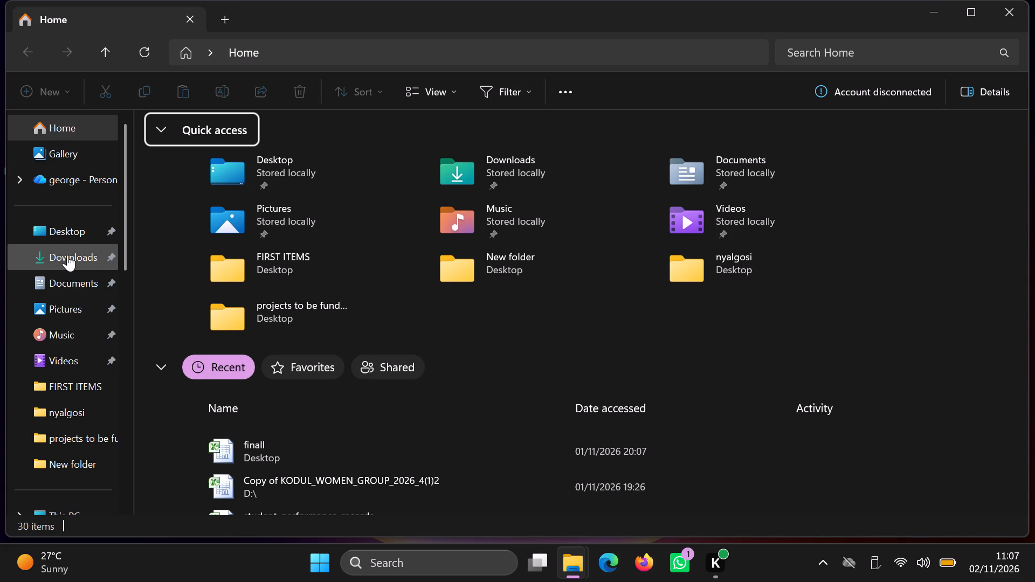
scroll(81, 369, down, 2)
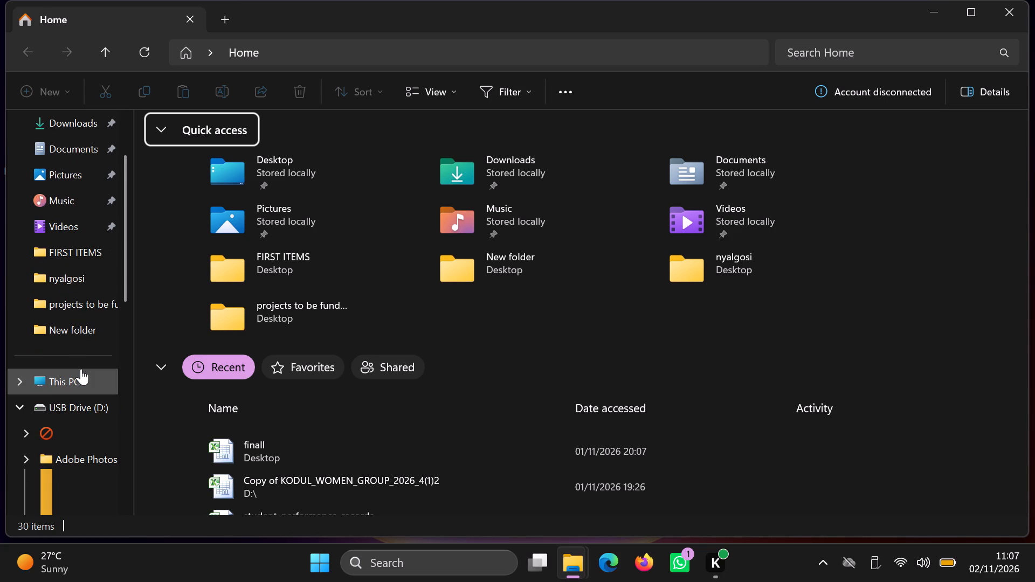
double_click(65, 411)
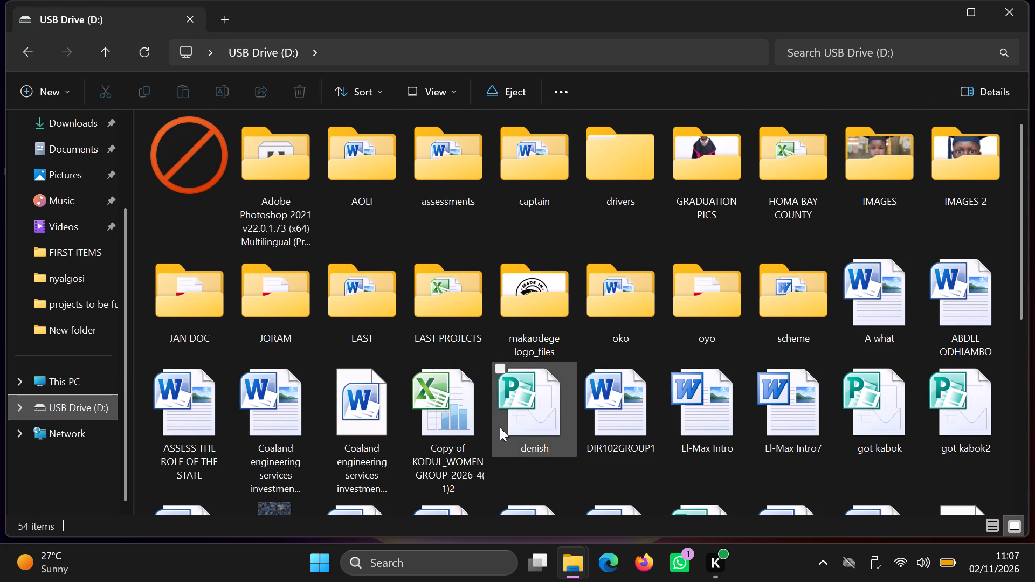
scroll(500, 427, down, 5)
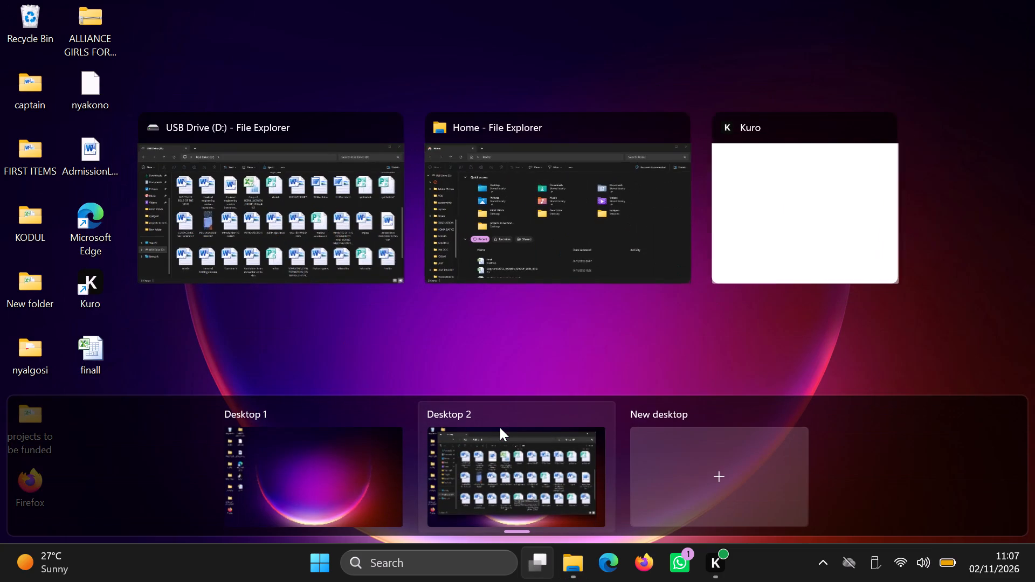
In the other File Explorer window showing Home, go to USB Drive (D:) and open the LAST PROJECTS folder.
click(458, 263)
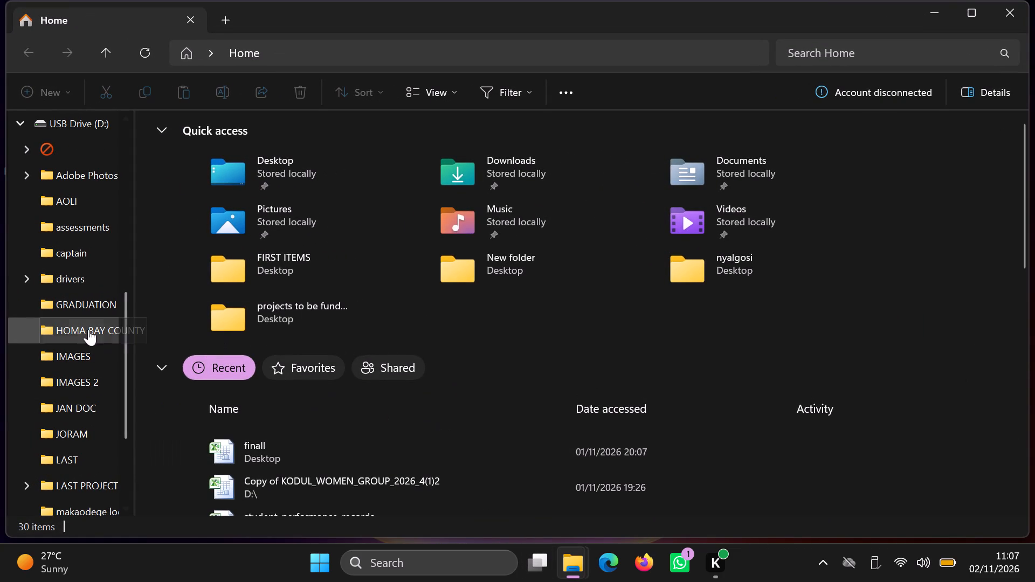
scroll(71, 191, up, 2)
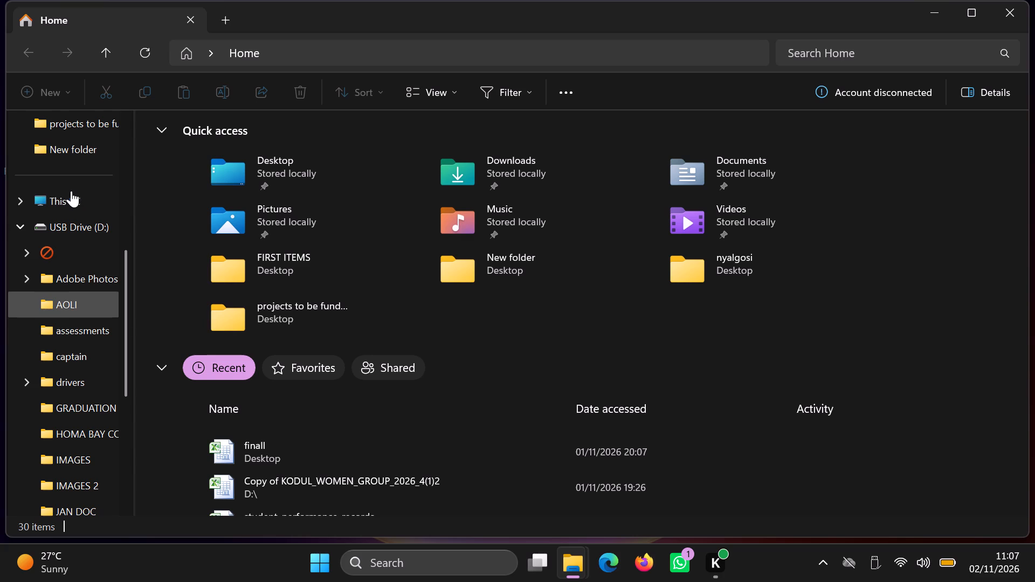
double_click(58, 228)
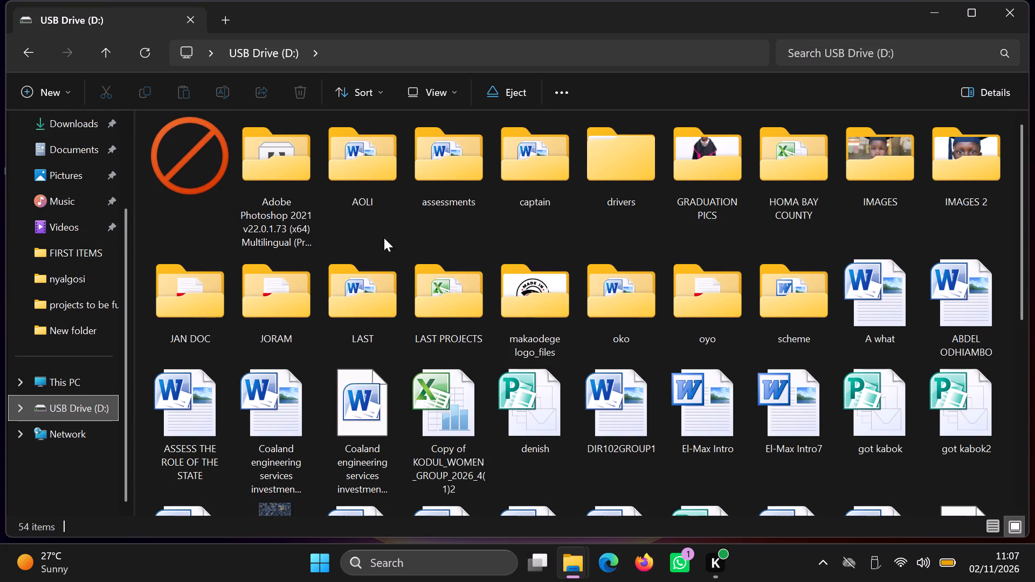
scroll(619, 388, down, 5)
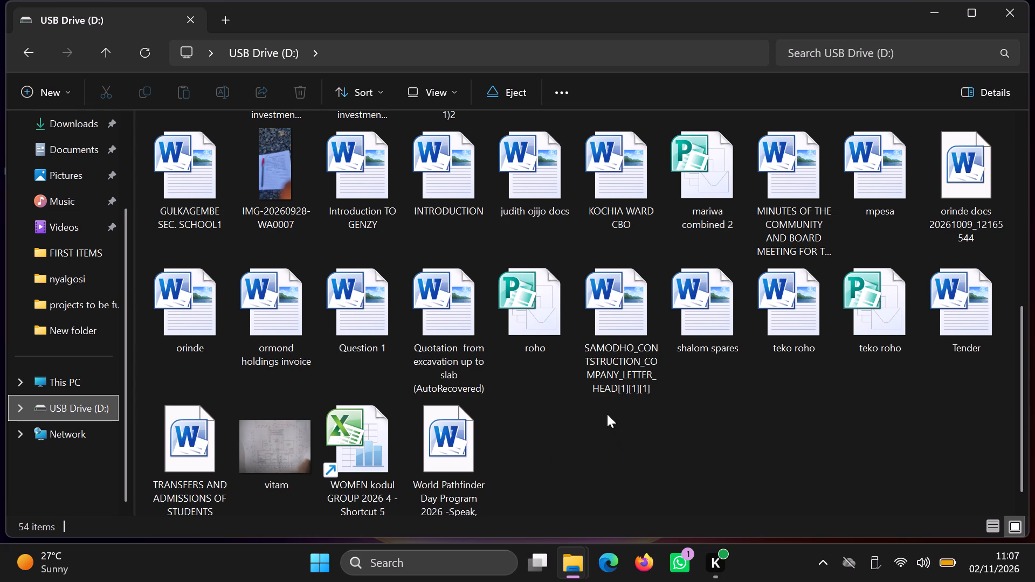
scroll(759, 423, up, 3)
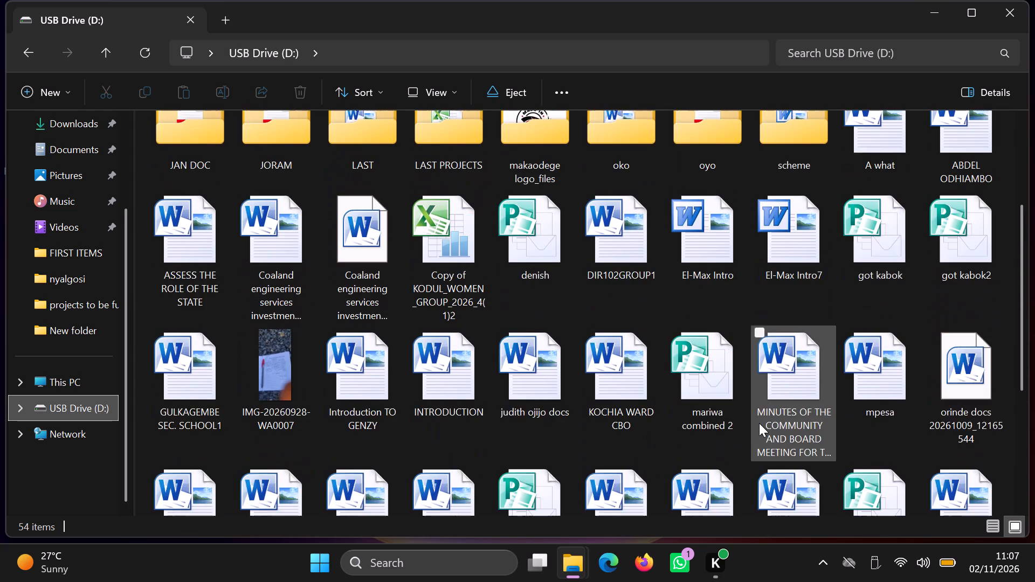
scroll(759, 423, up, 3)
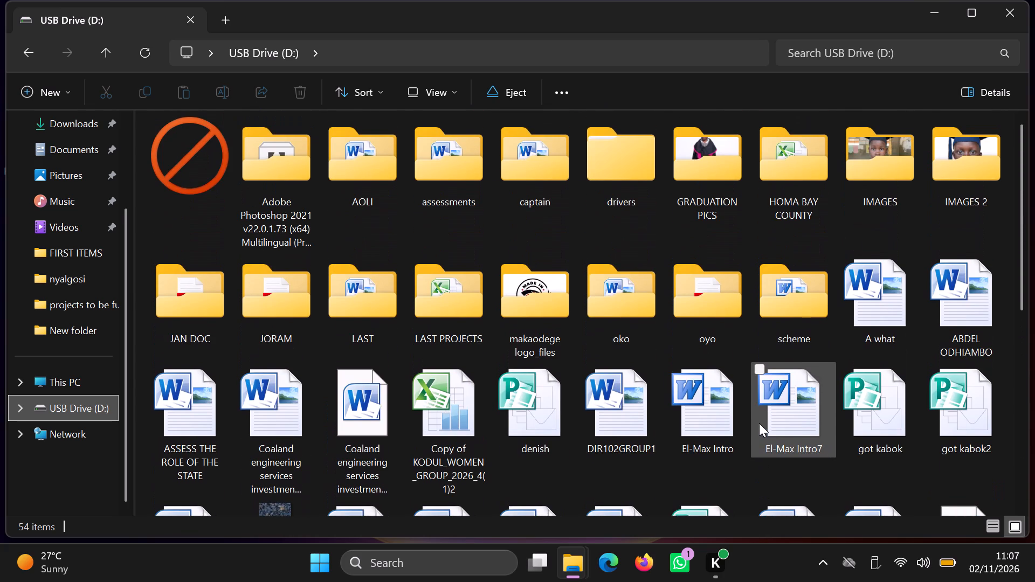
double_click(437, 307)
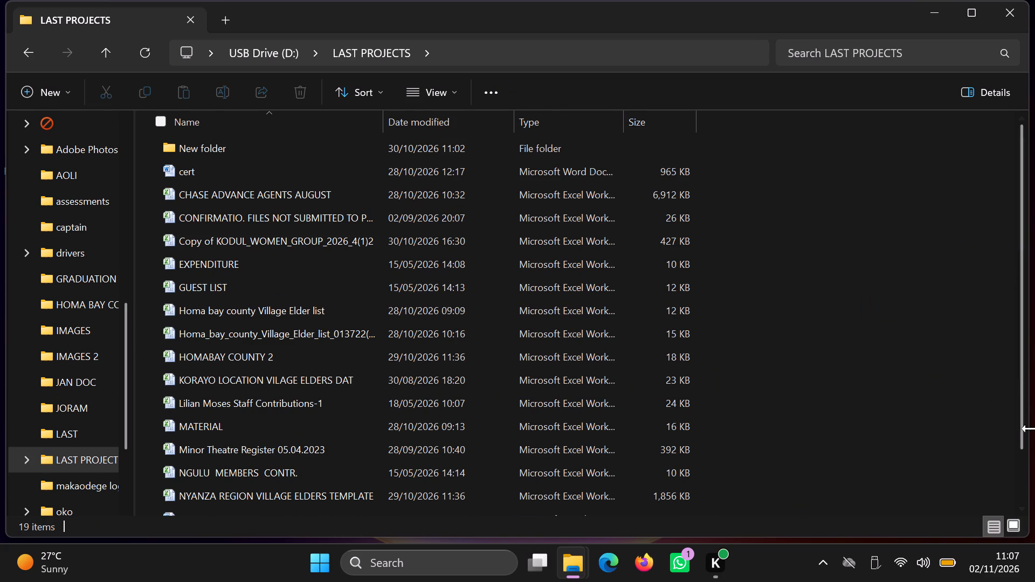
Display the folder's contents as large thumbnails and open the weekly report workbook, accepting the circular reference notice.
click(1011, 523)
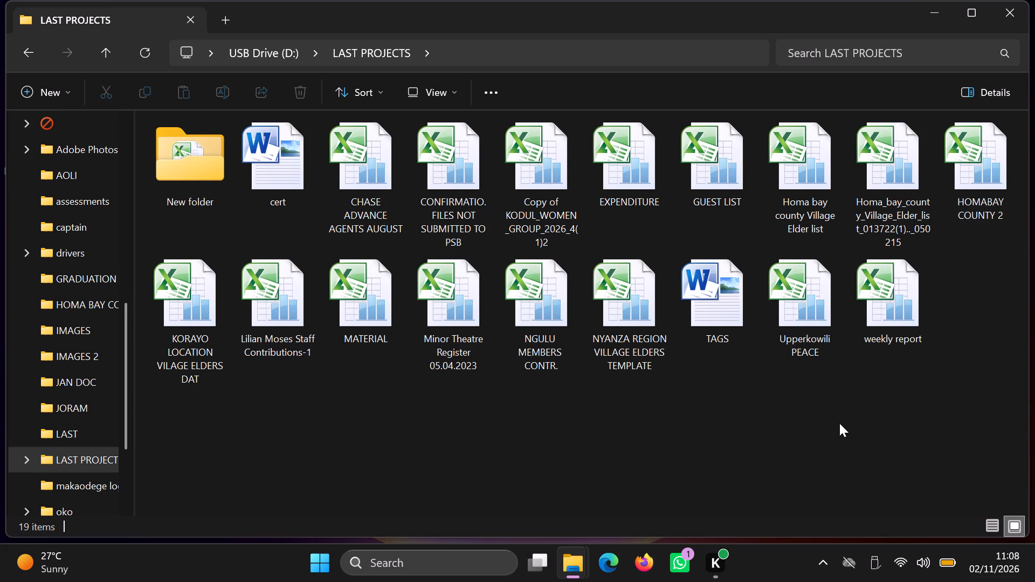
double_click(898, 301)
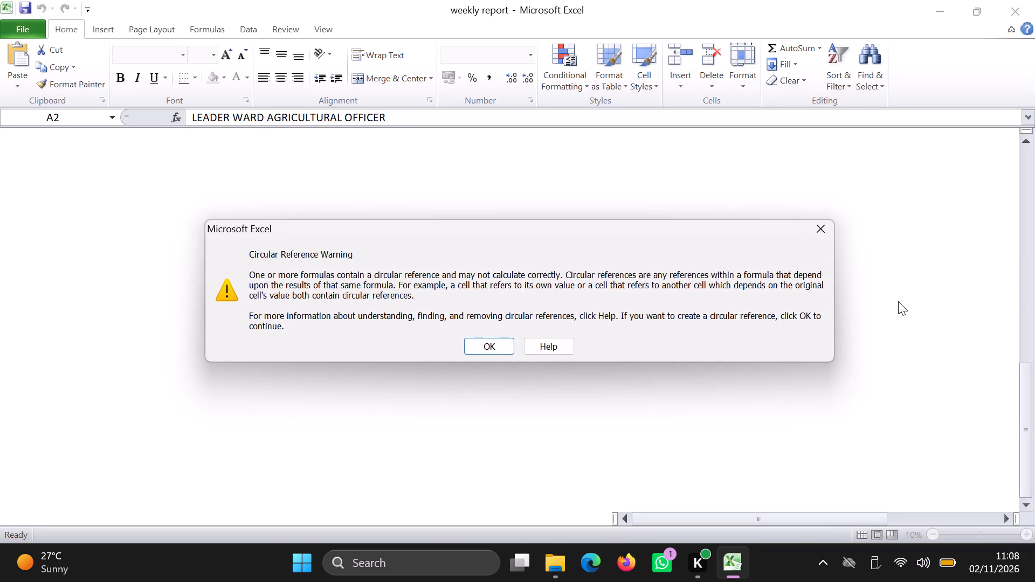
click(485, 342)
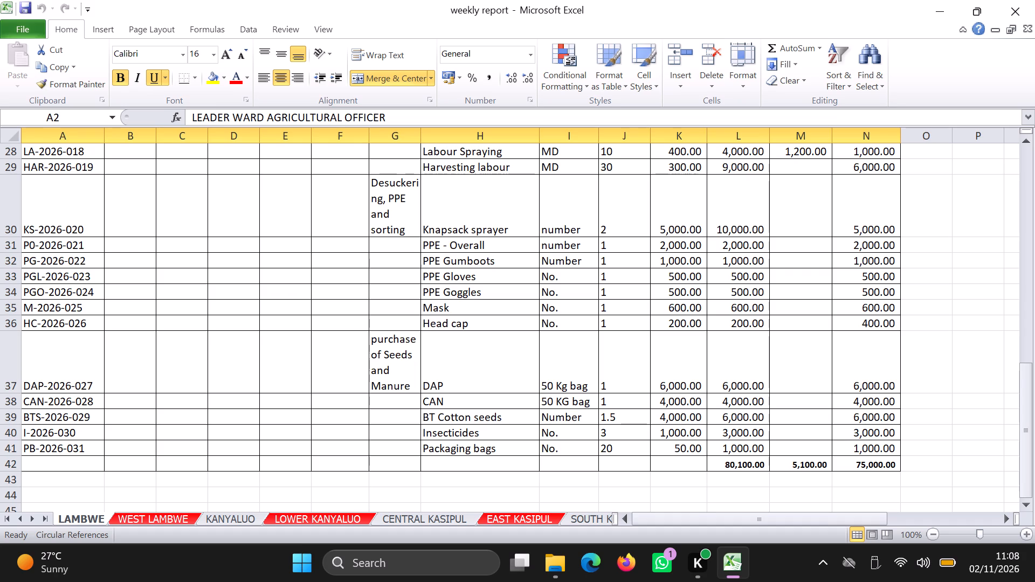
On the LAMBWE sheet, set the No. values of Plowing and Harrowing in the first budget table to 3.
scroll(434, 364, up, 1)
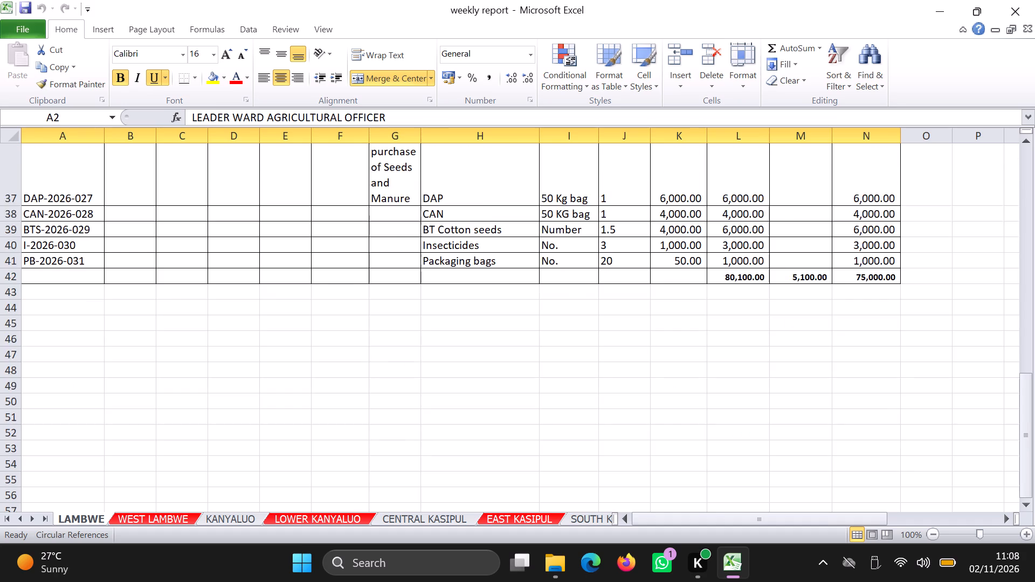
scroll(434, 364, up, 3)
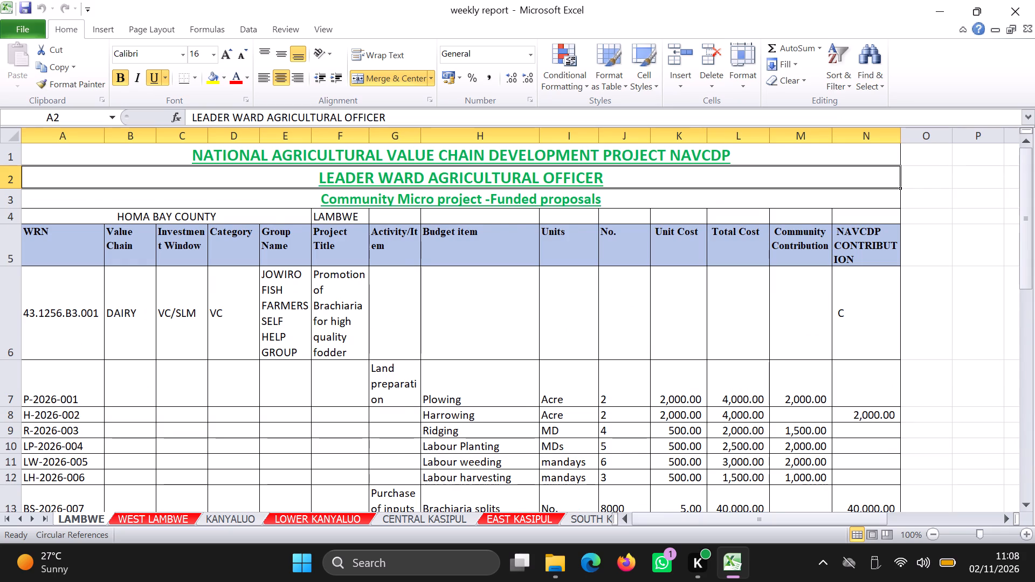
click(623, 518)
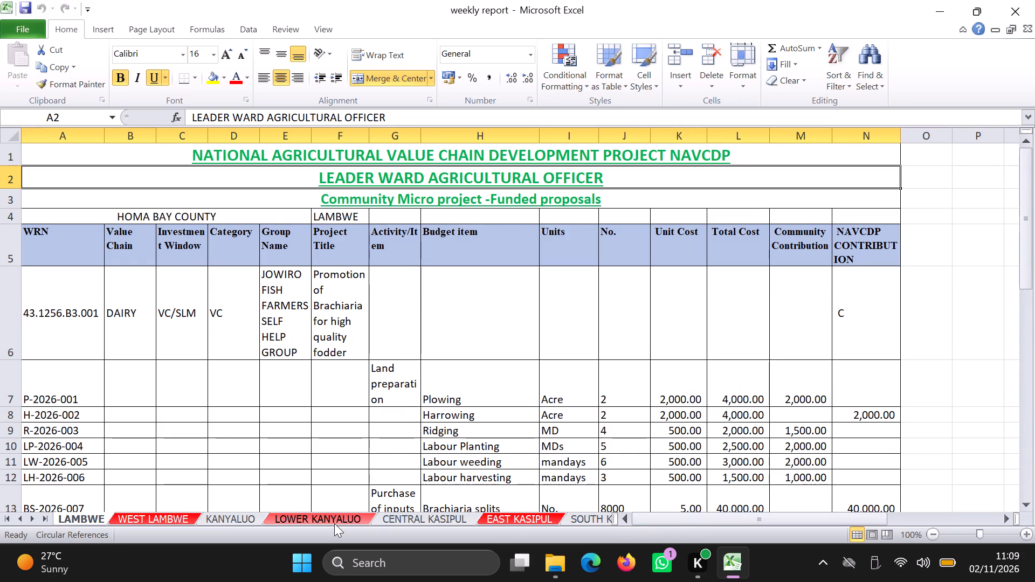
scroll(226, 477, right, 3)
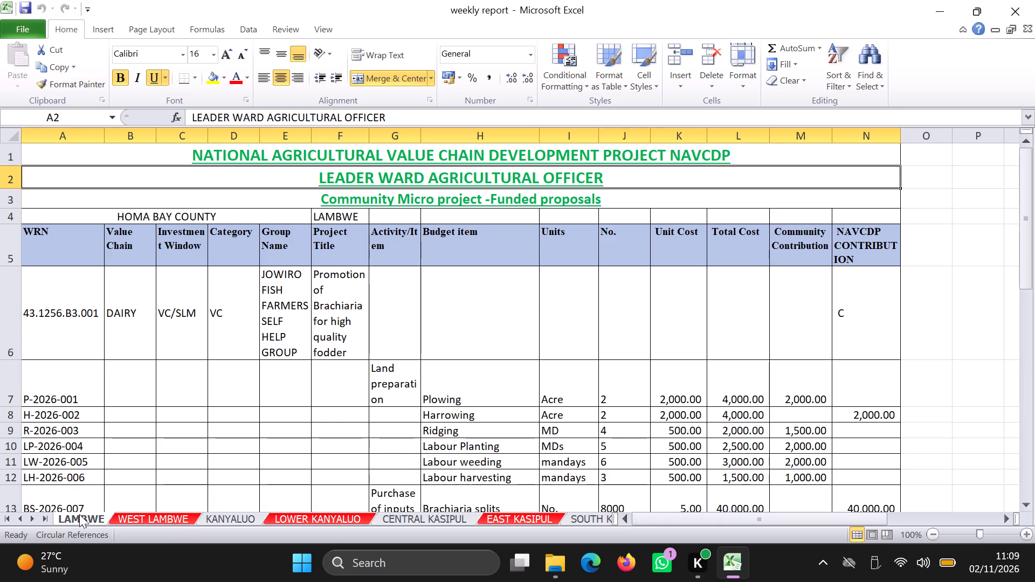
click(78, 512)
scroll(435, 425, down, 1)
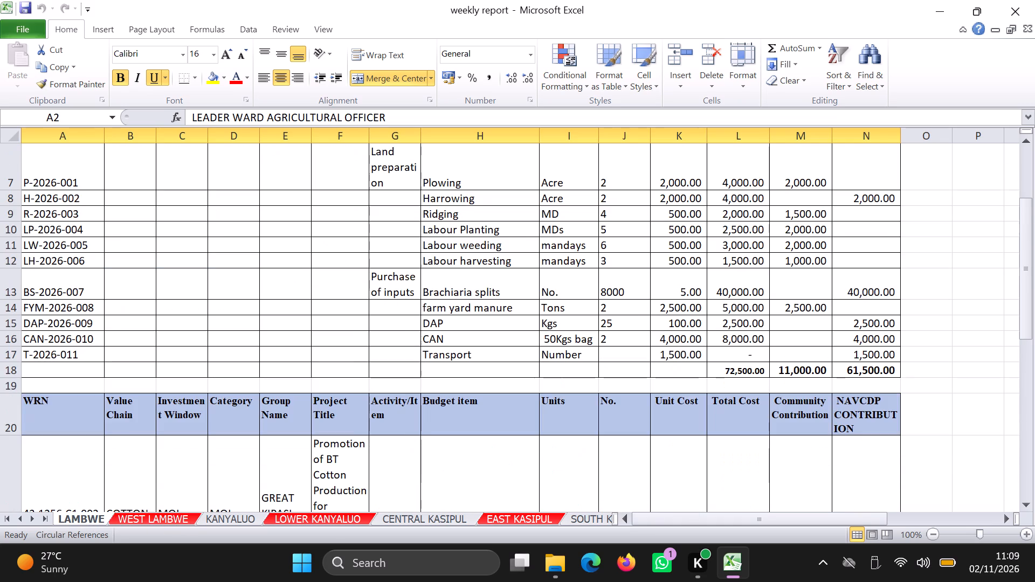
scroll(435, 425, down, 1)
click(608, 178)
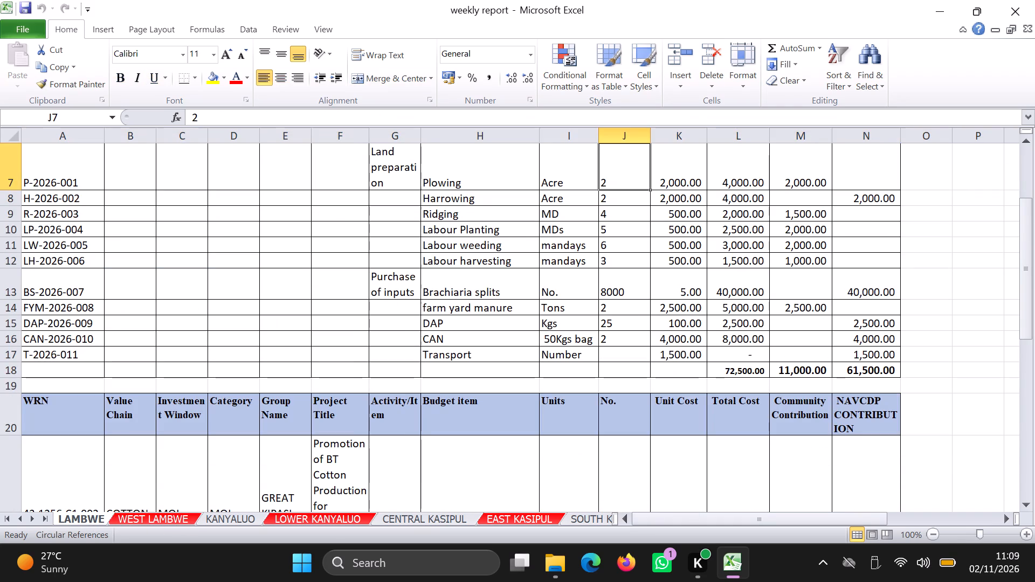
key(3)
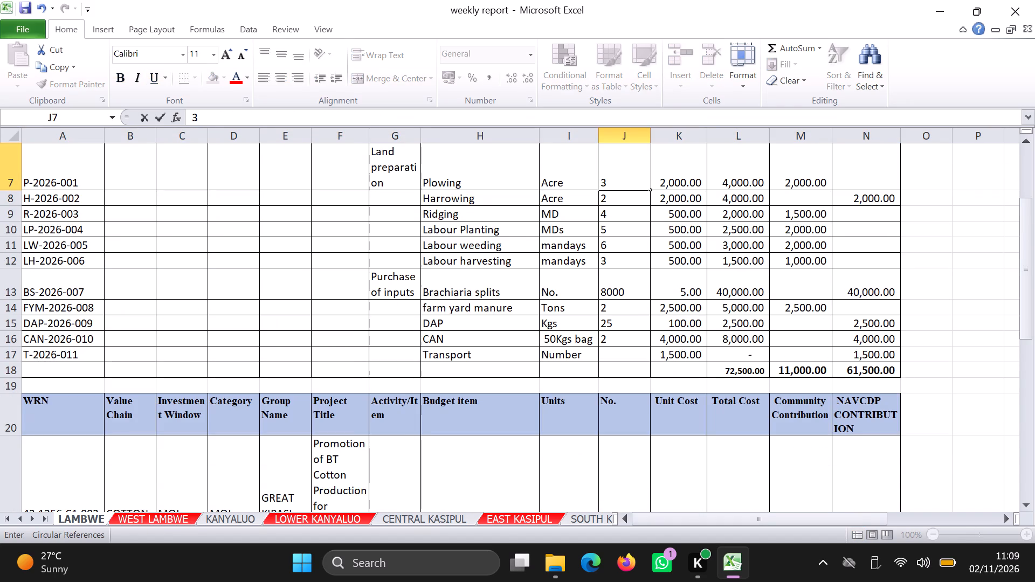
click(618, 199)
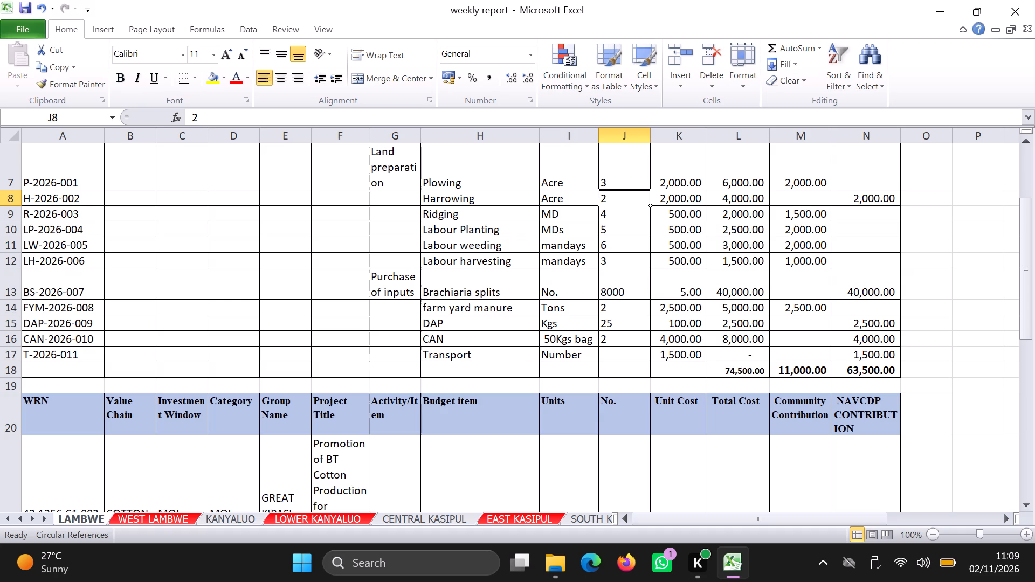
key(3)
Under Land preparation, set the No. value of Ridging to 5 and of Labour harvesting to 4.
click(606, 213)
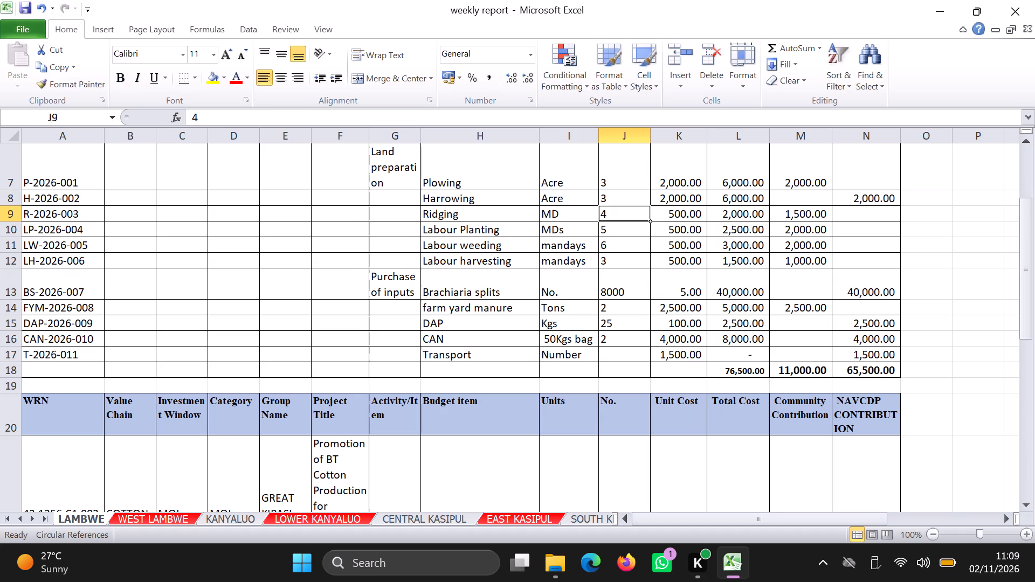
key(5)
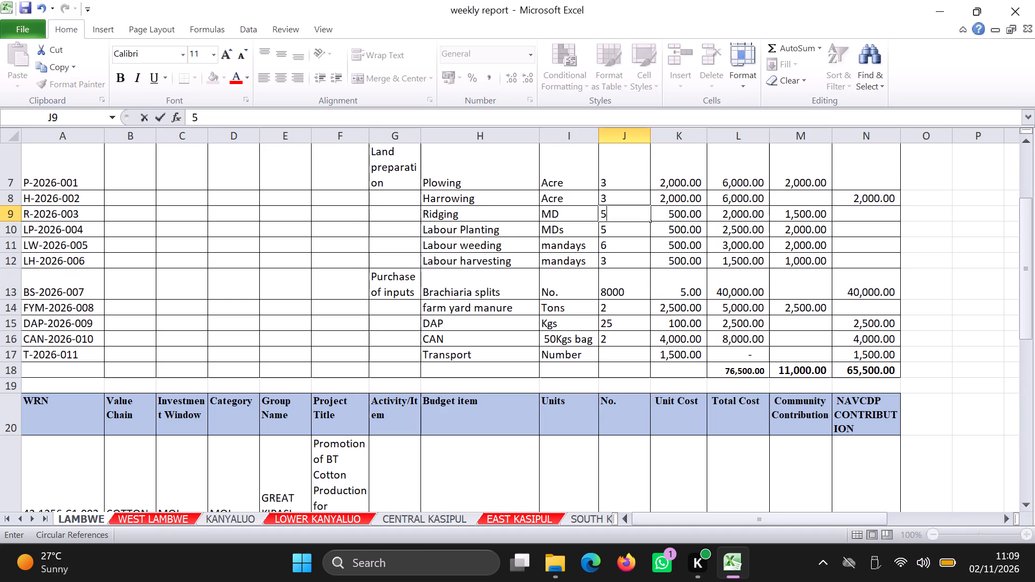
click(601, 253)
click(630, 230)
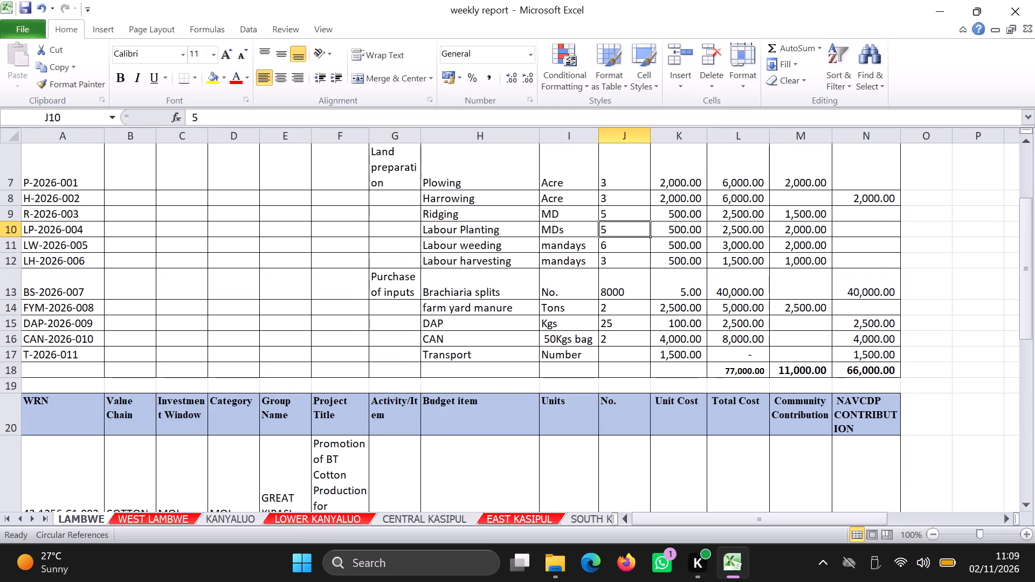
click(618, 258)
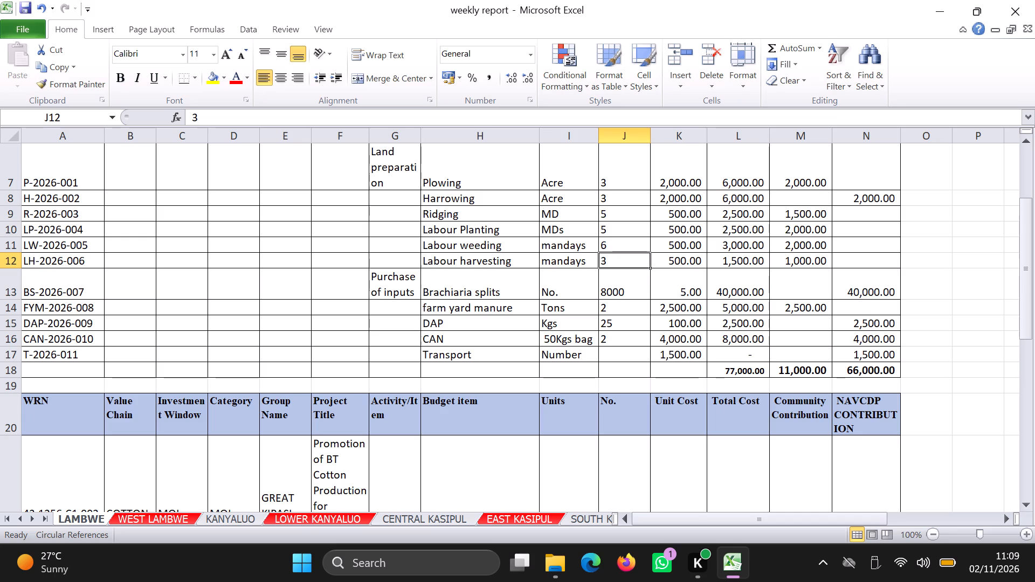
key(4)
click(625, 288)
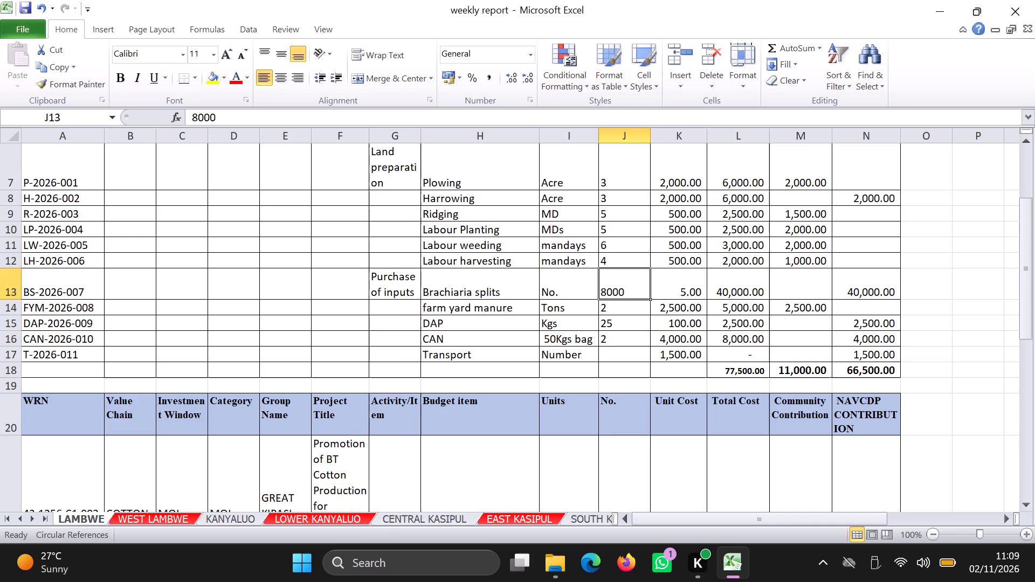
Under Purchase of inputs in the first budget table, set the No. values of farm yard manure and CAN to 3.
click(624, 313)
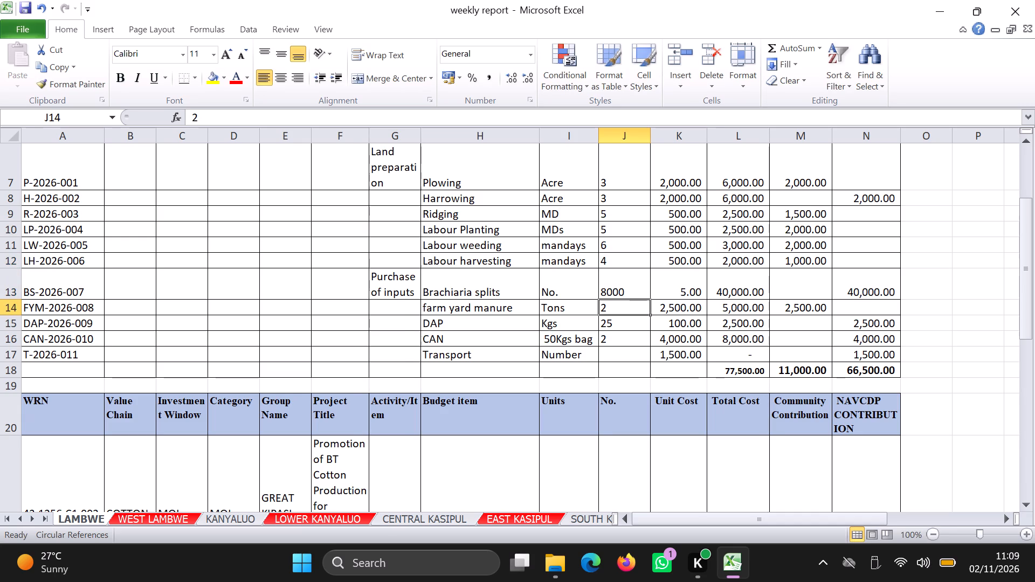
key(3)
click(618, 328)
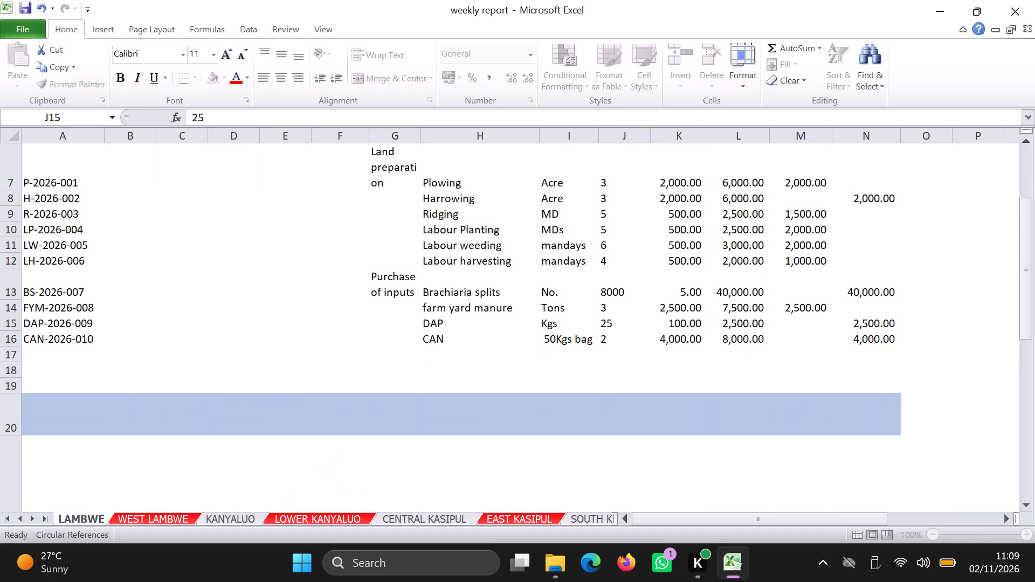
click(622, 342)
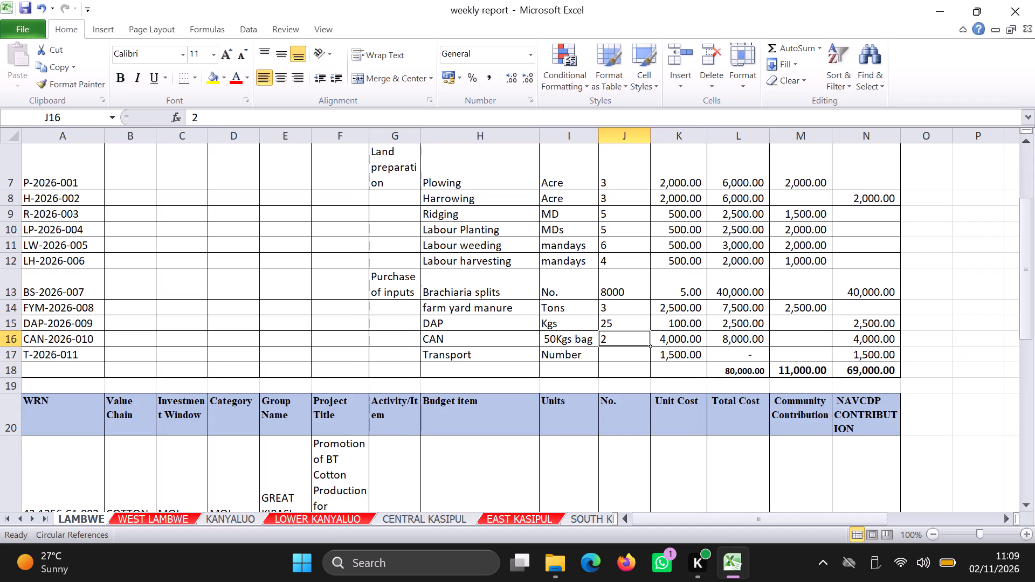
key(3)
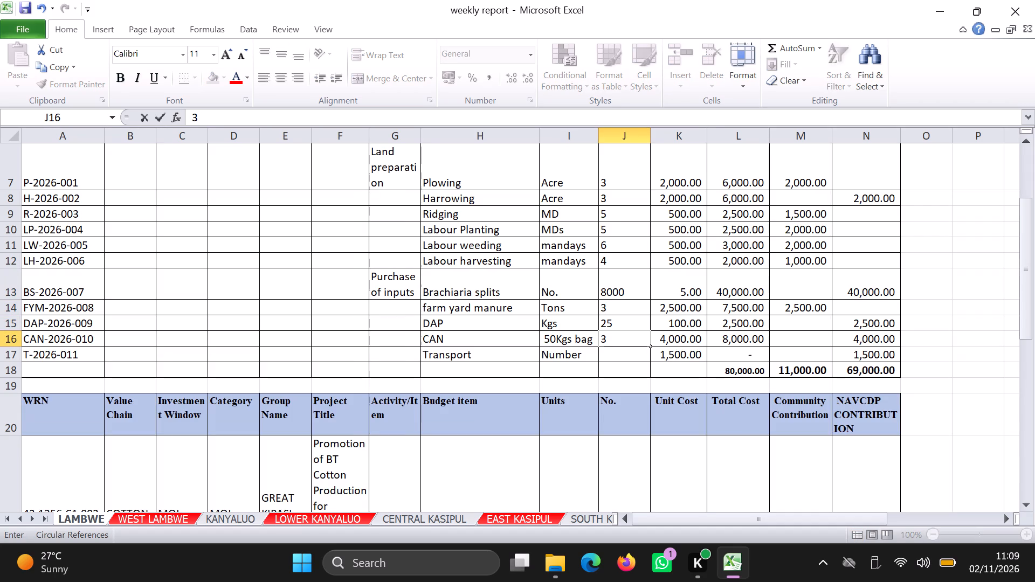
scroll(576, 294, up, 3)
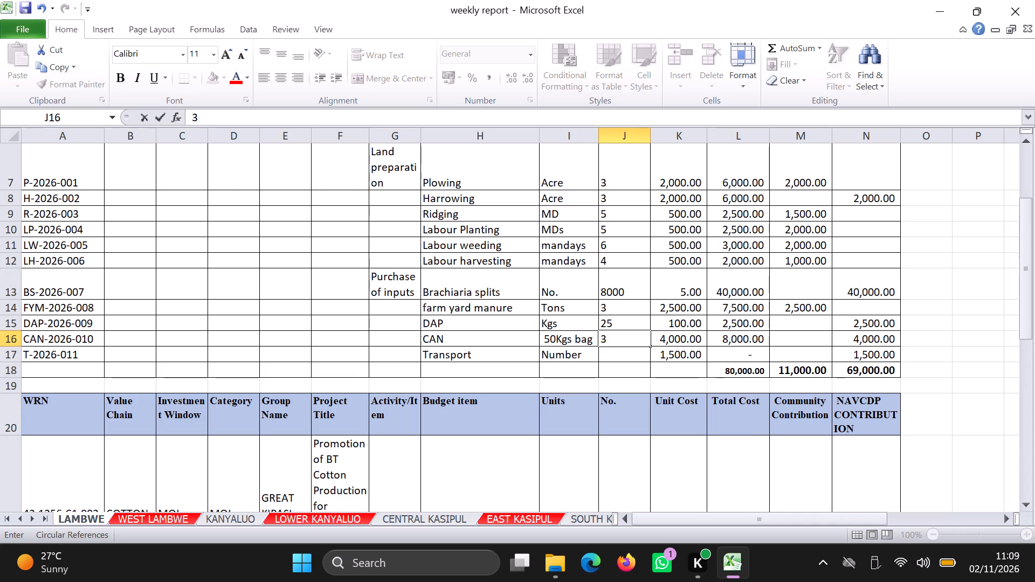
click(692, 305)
Examine the budget items and their quantities in the cotton project table below the first table.
scroll(692, 305, up, 1)
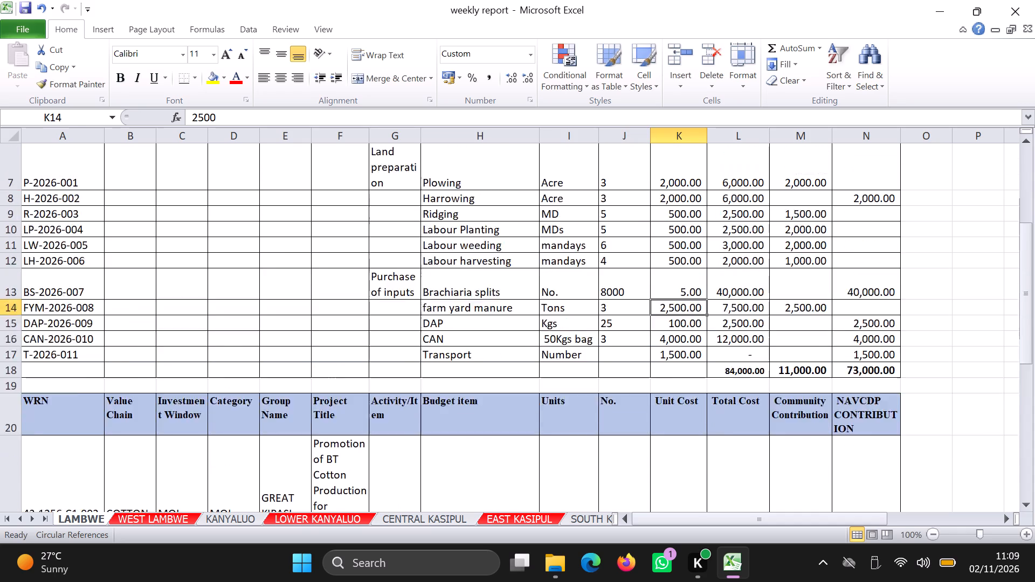
scroll(692, 305, up, 1)
scroll(692, 305, down, 1)
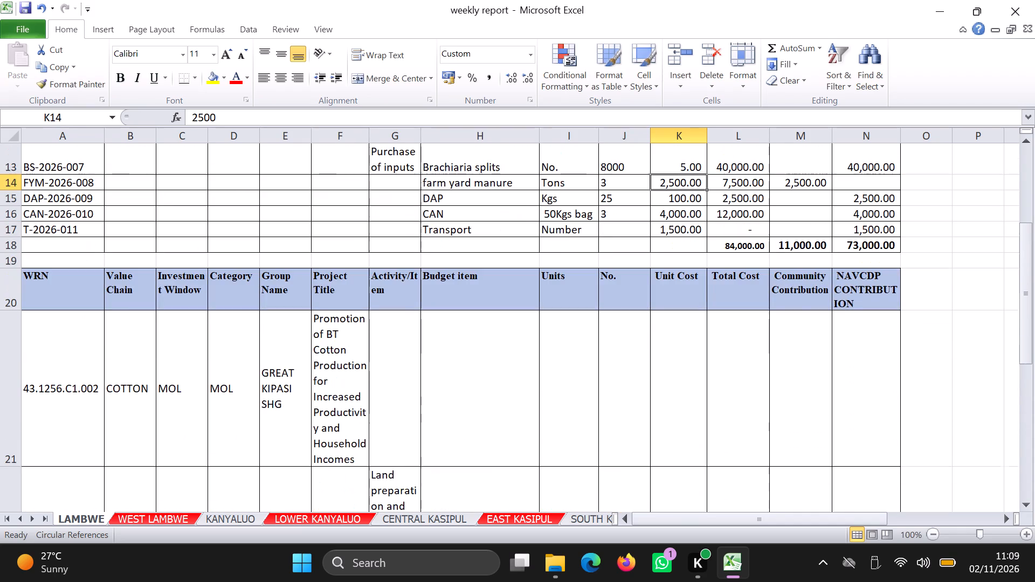
scroll(692, 305, down, 1)
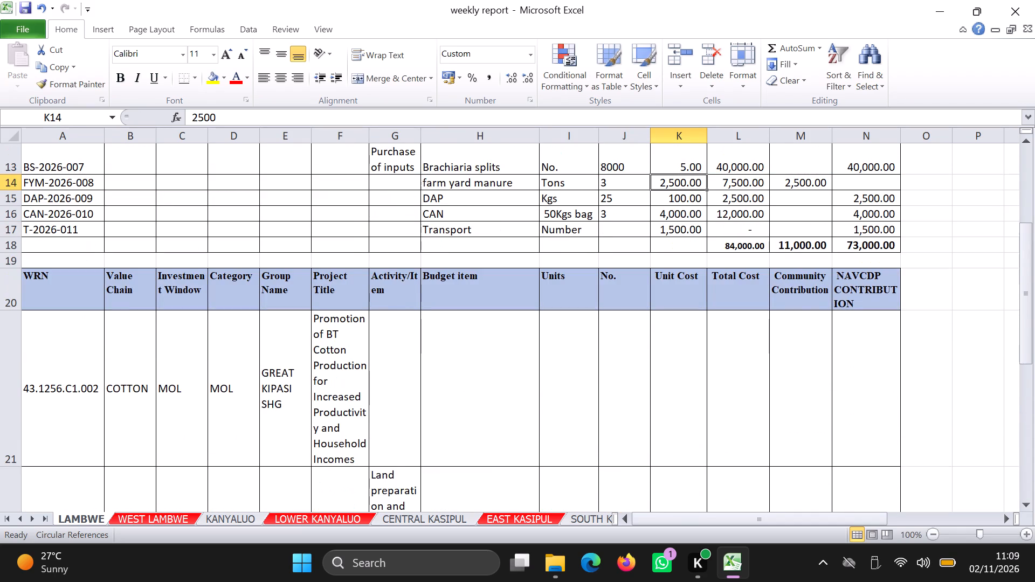
click(612, 380)
scroll(612, 380, down, 2)
scroll(612, 380, up, 1)
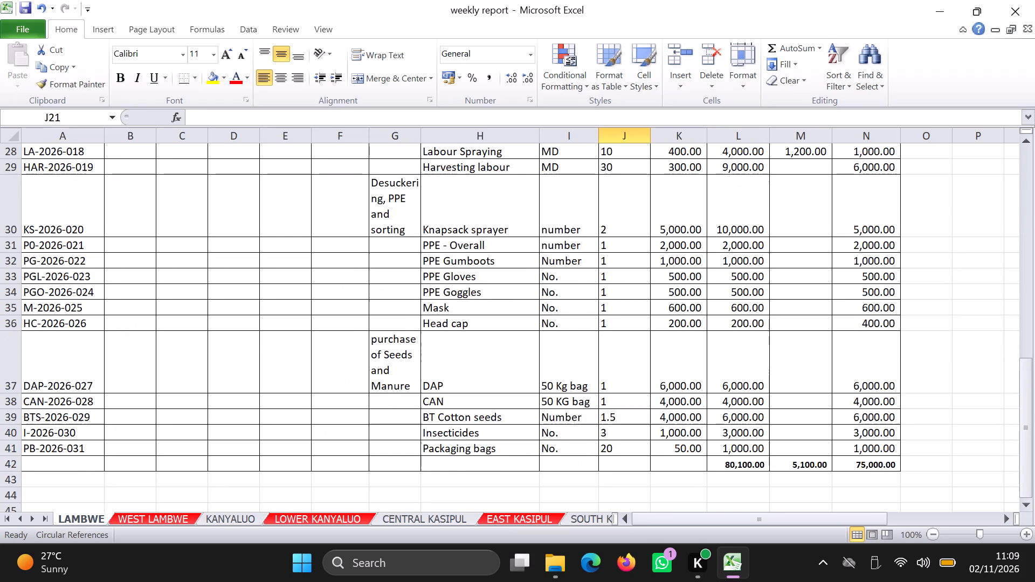
scroll(612, 380, up, 1)
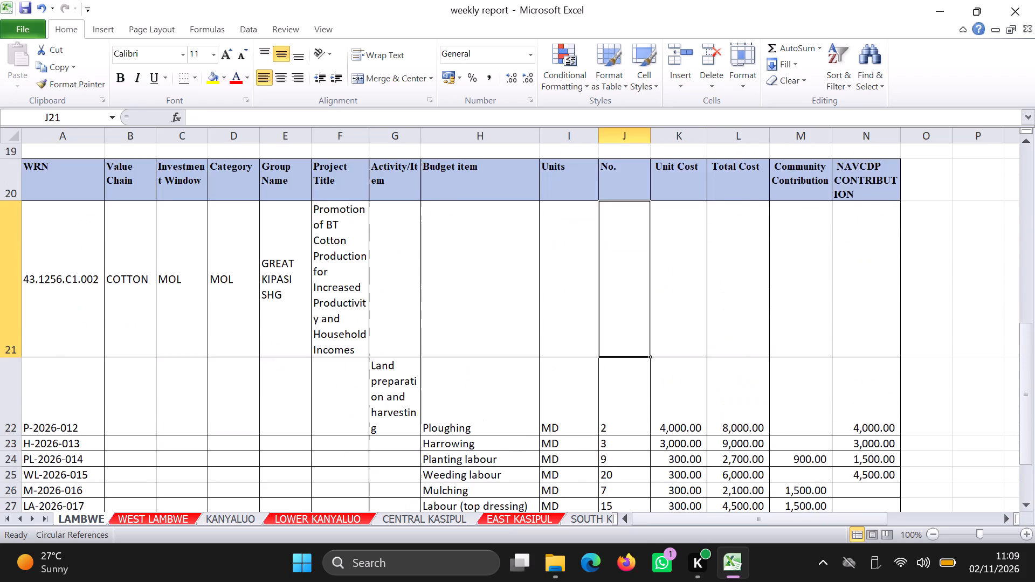
scroll(612, 380, up, 1)
scroll(612, 380, down, 2)
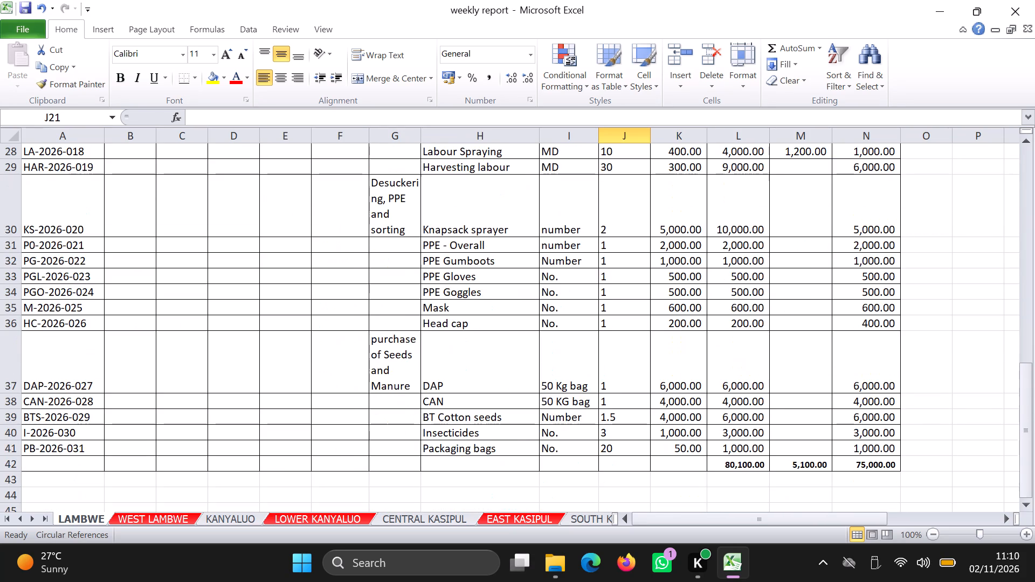
scroll(612, 380, down, 1)
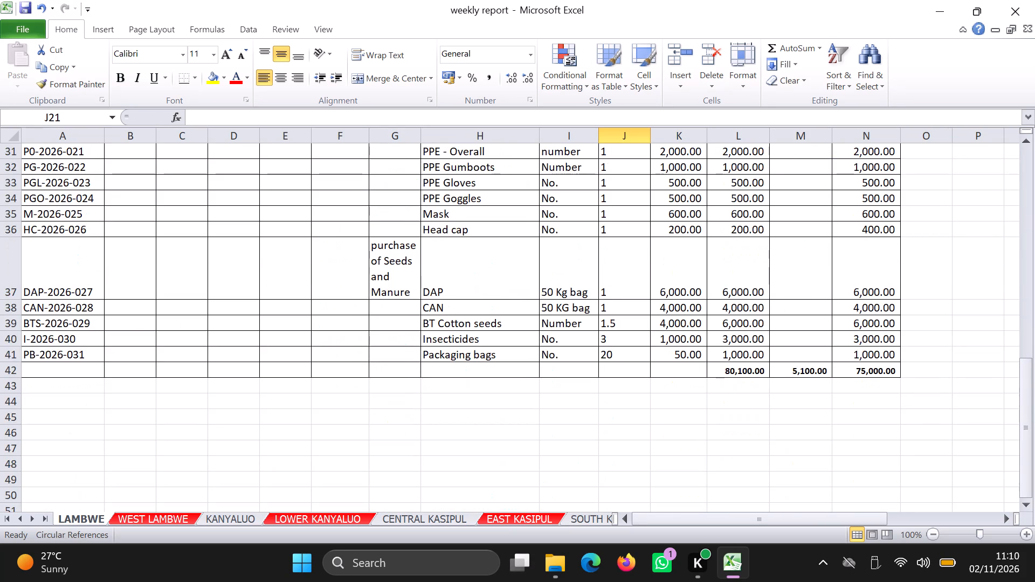
Under purchase of Seeds and Manure in the cotton table, set the No. of DAP and CAN to 2 and Insecticides to 4.
click(613, 295)
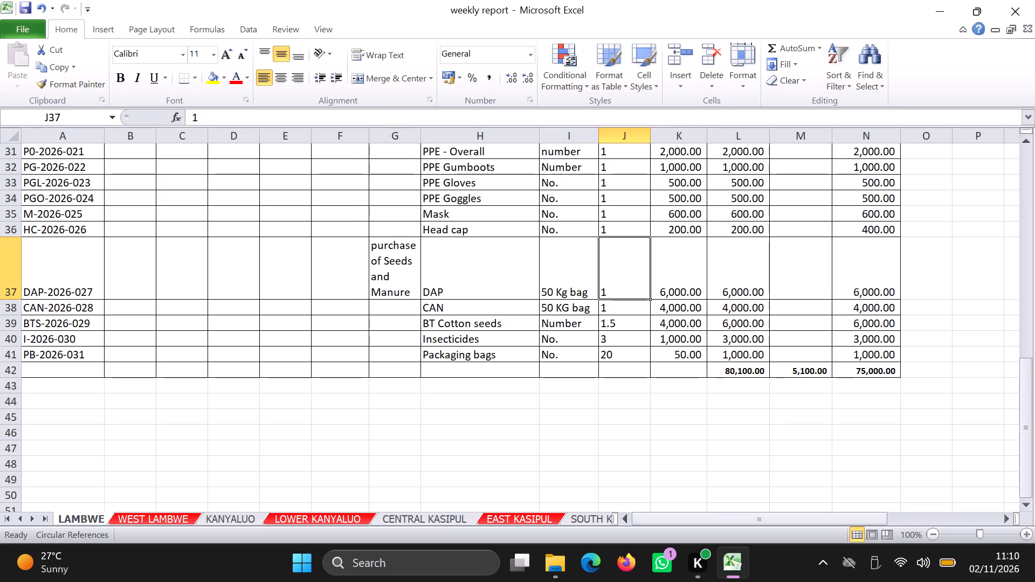
key(2)
click(626, 305)
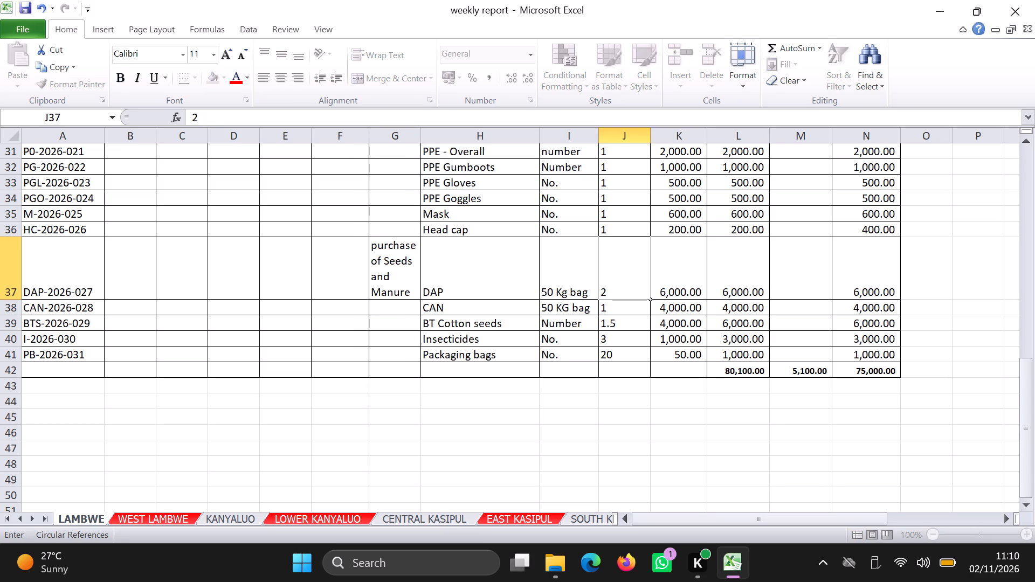
click(626, 305)
key(2)
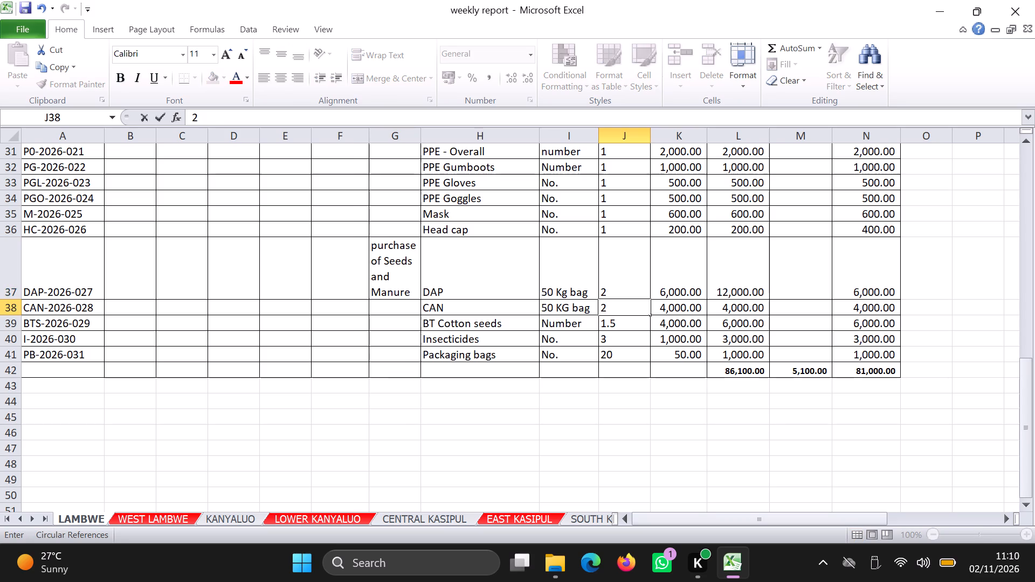
click(627, 344)
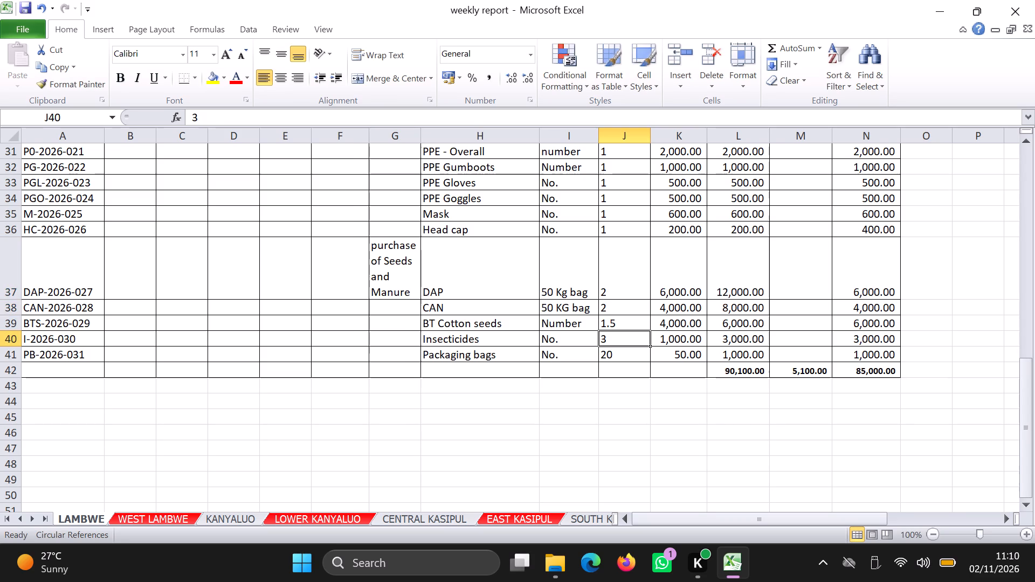
key(4)
click(620, 230)
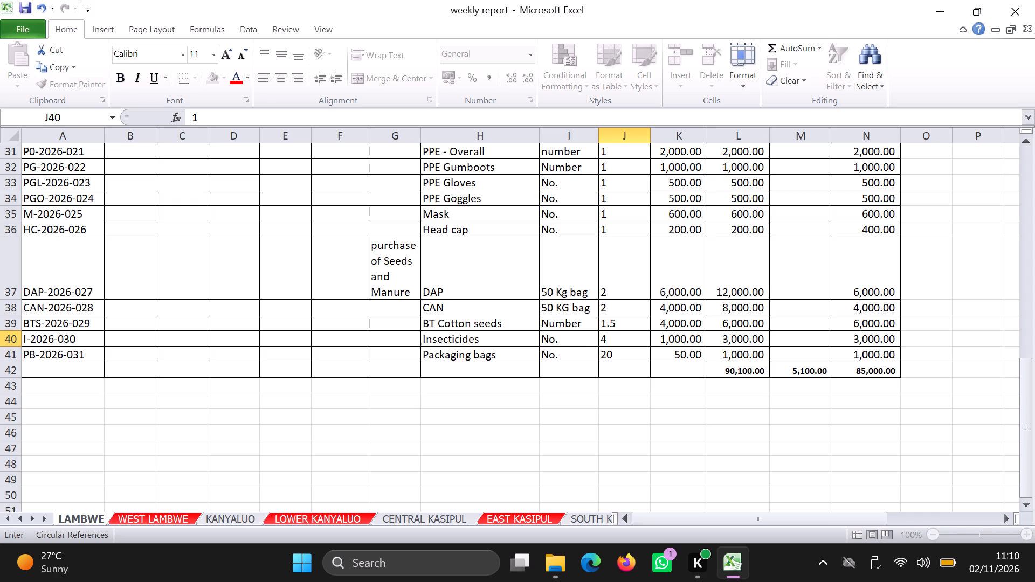
Under Land preparation in the first table, set the No. of Plowing and Harrowing to 4 and Labour harvesting to 5.
scroll(620, 230, up, 1)
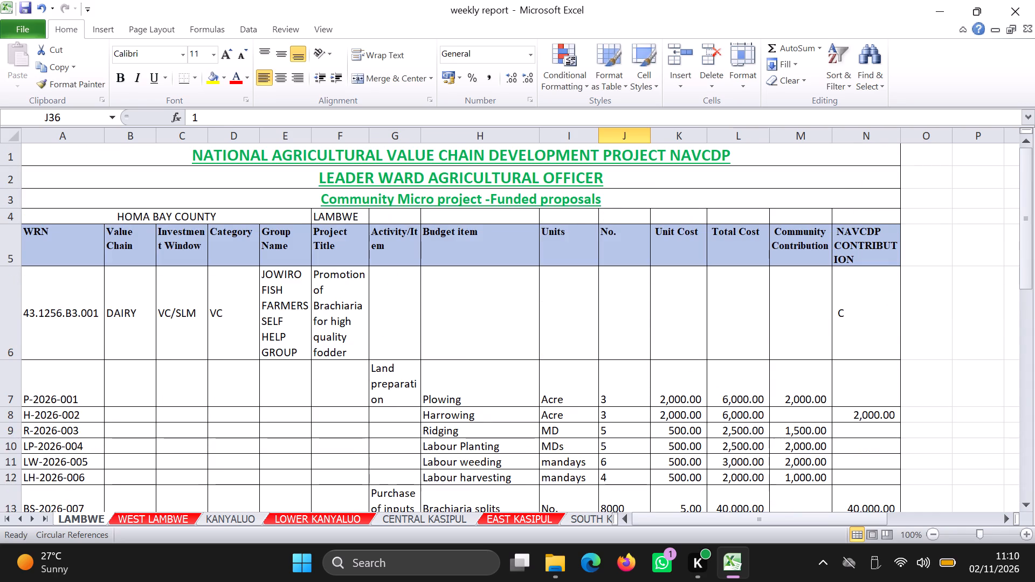
click(622, 392)
key(4)
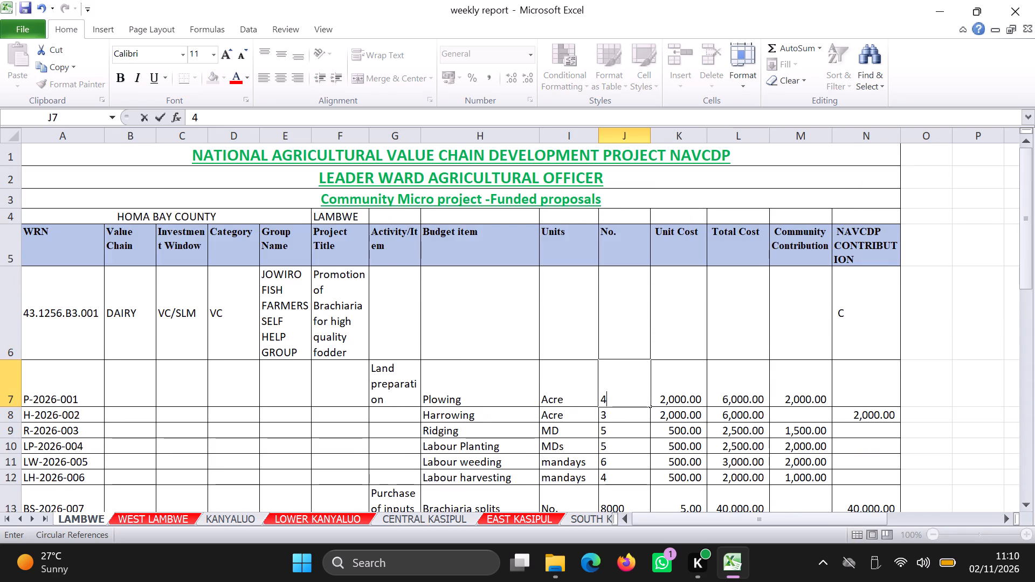
click(622, 420)
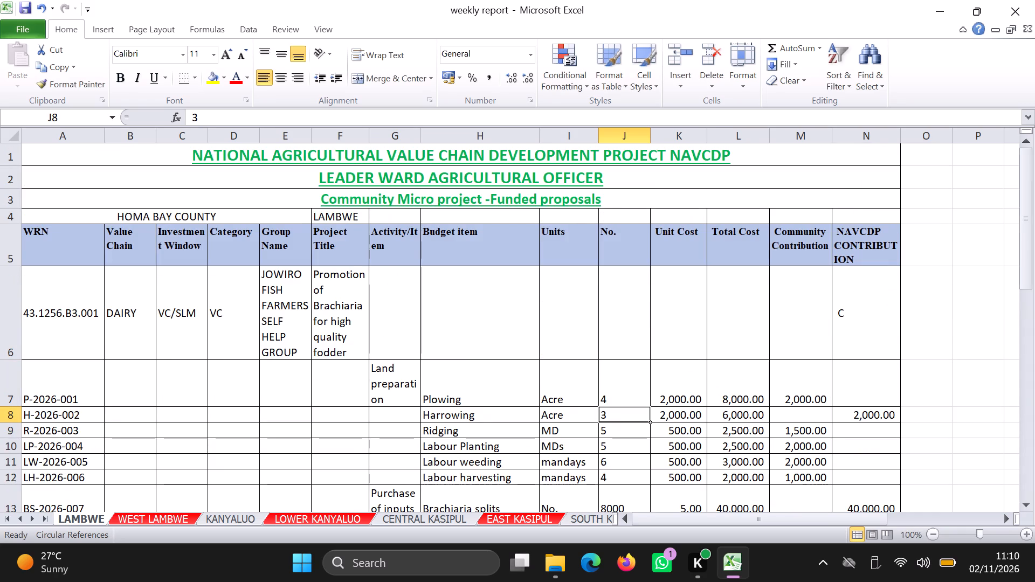
key(4)
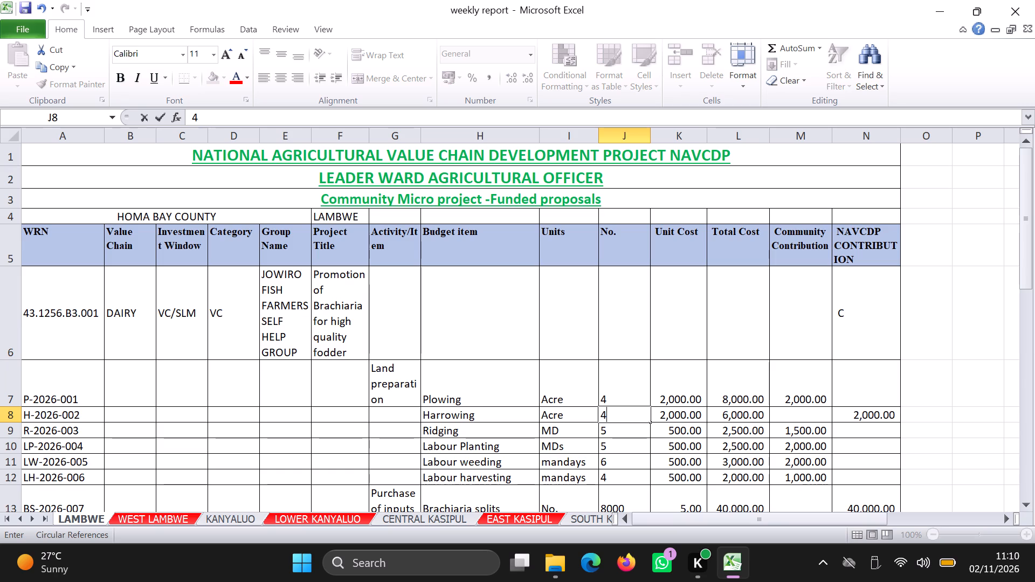
click(613, 479)
key(4)
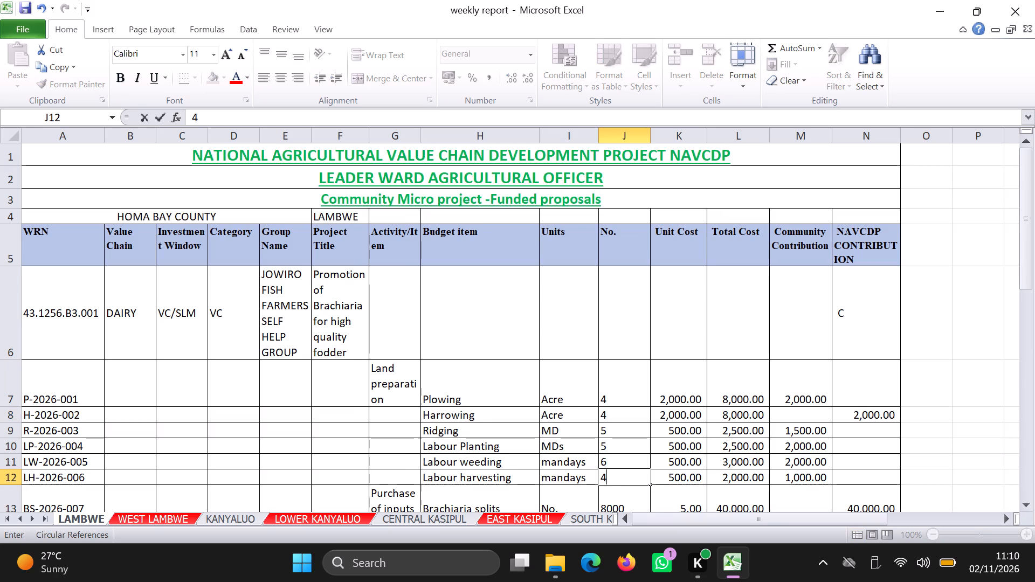
key(BackSpace)
key(5)
scroll(637, 425, down, 1)
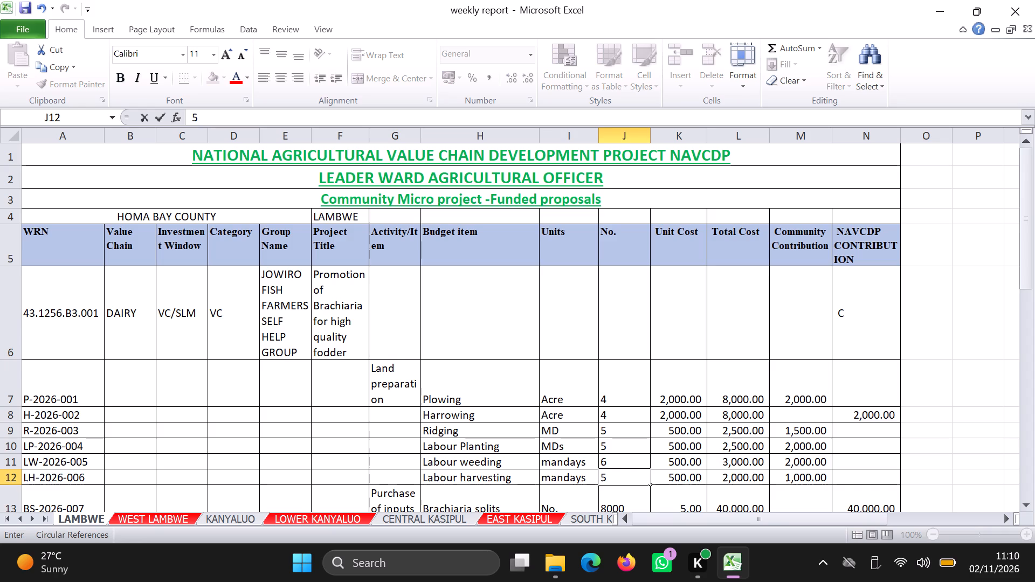
scroll(637, 425, down, 1)
click(597, 409)
Under Purchase of inputs in the first table, set the No. values of CAN and farm yard manure to 4.
scroll(597, 409, down, 1)
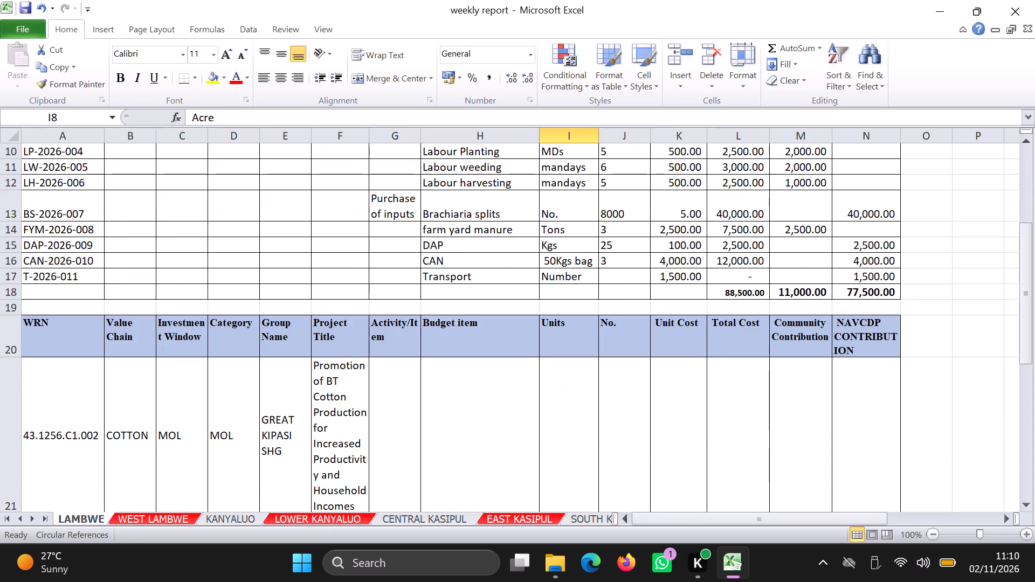
scroll(597, 409, down, 1)
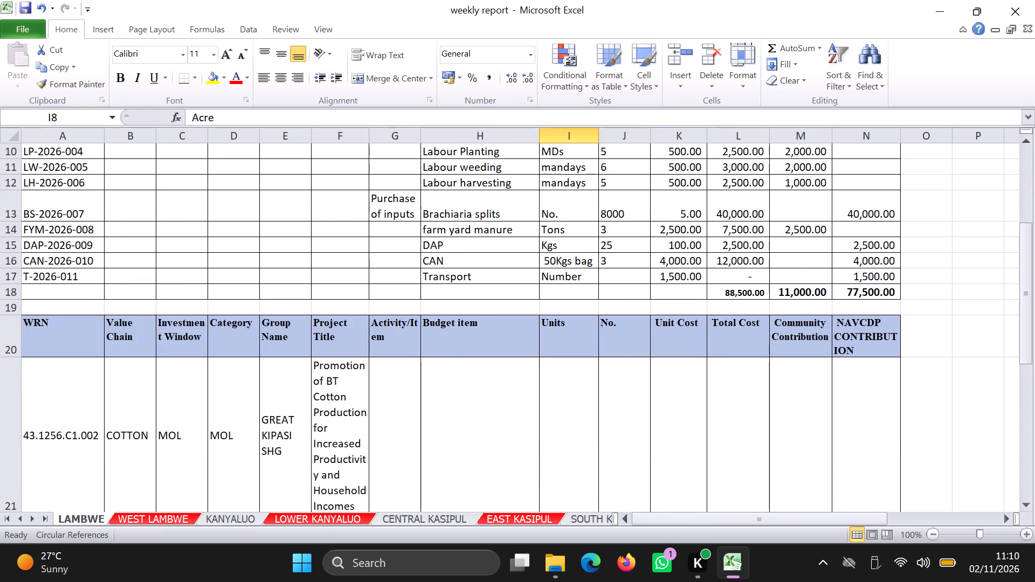
click(625, 261)
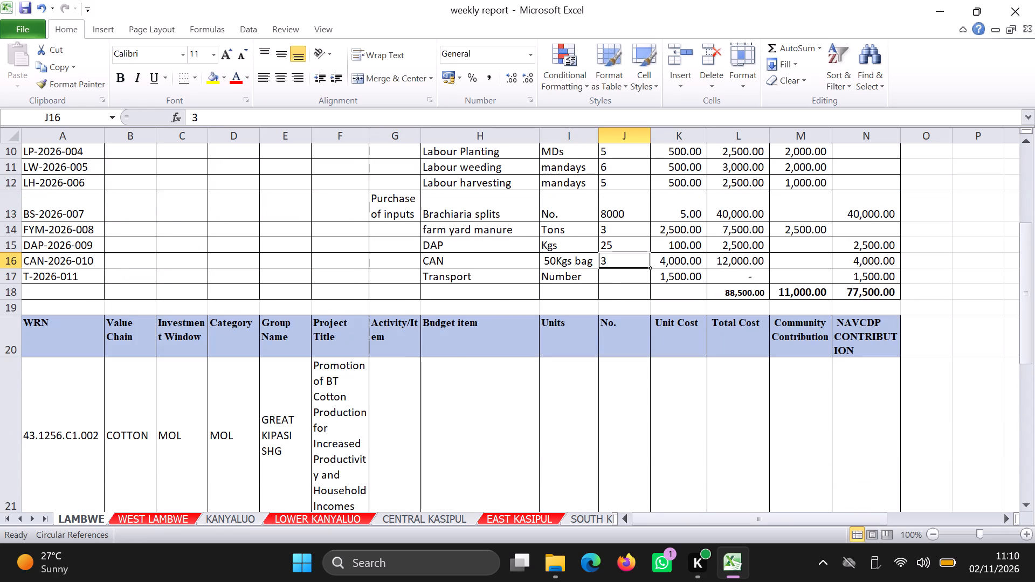
key(4)
click(628, 235)
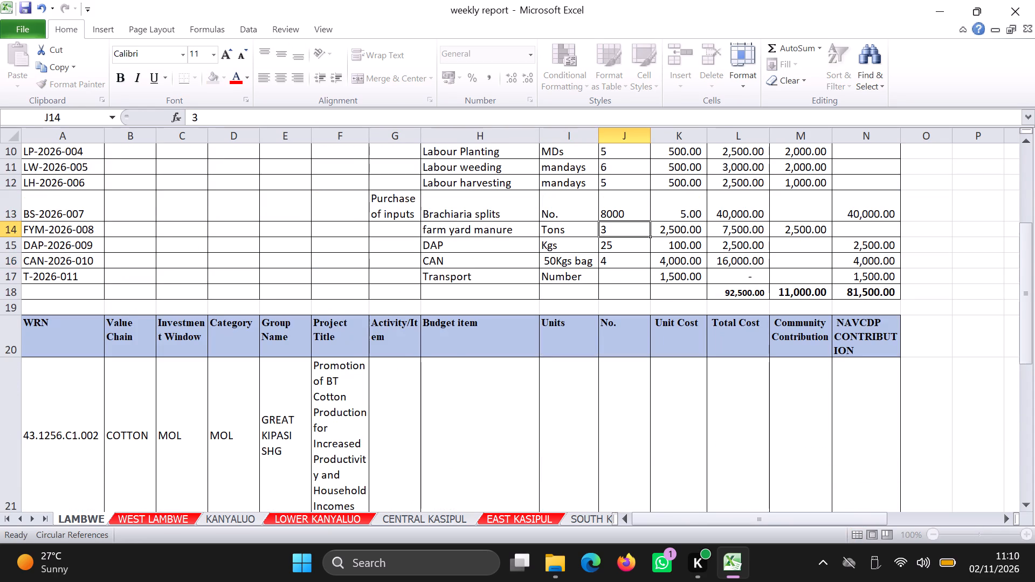
key(4)
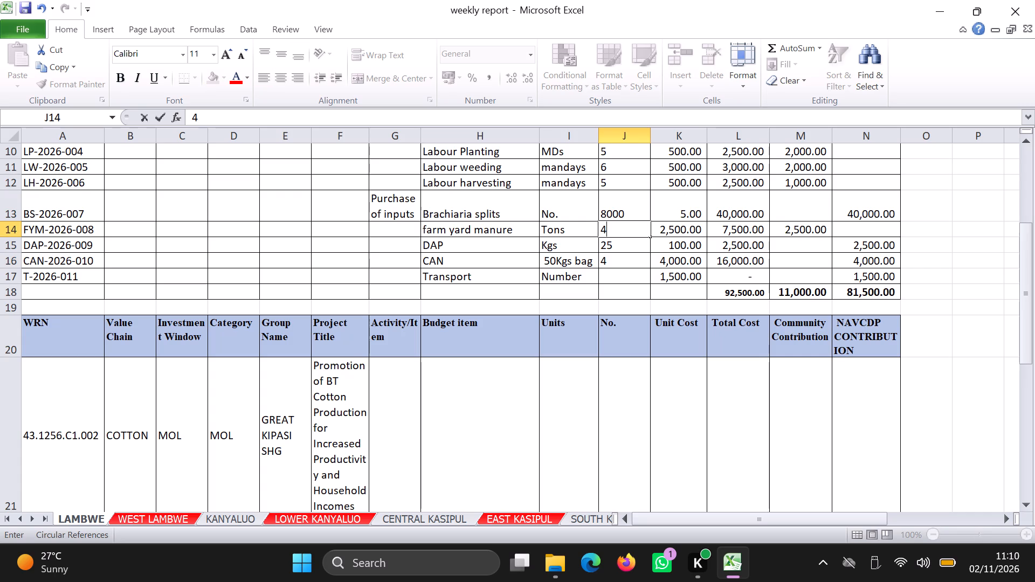
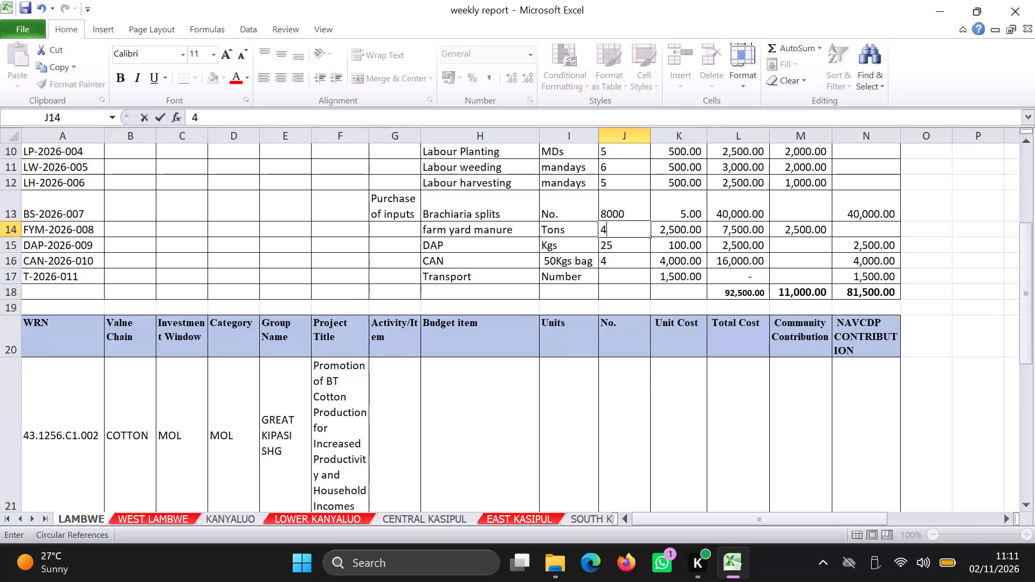
In the cotton table, set the No. of PPE Overall, Gumboots, Gloves, Goggles, Mask and Head cap to 2.
scroll(369, 301, up, 1)
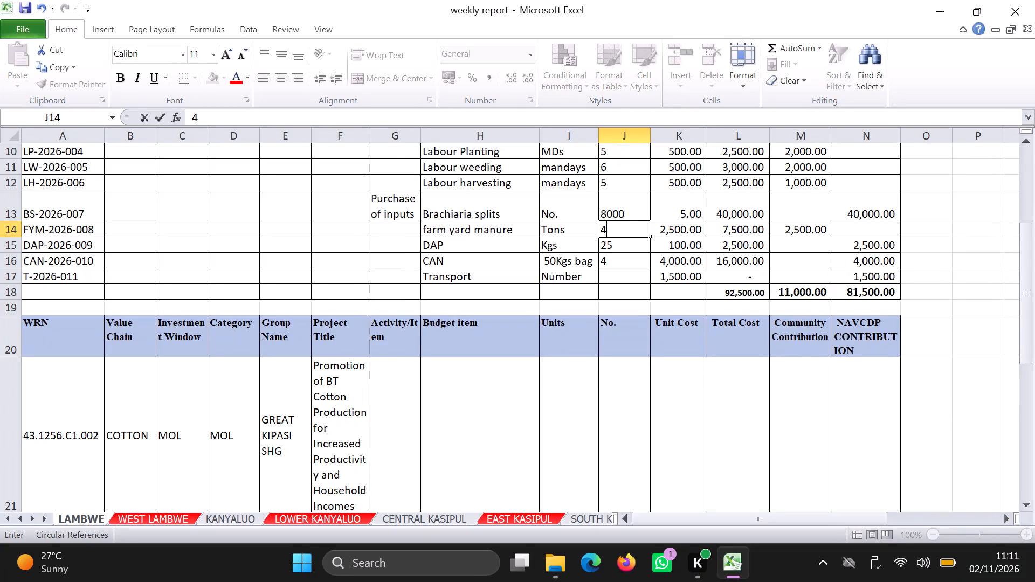
scroll(369, 301, up, 2)
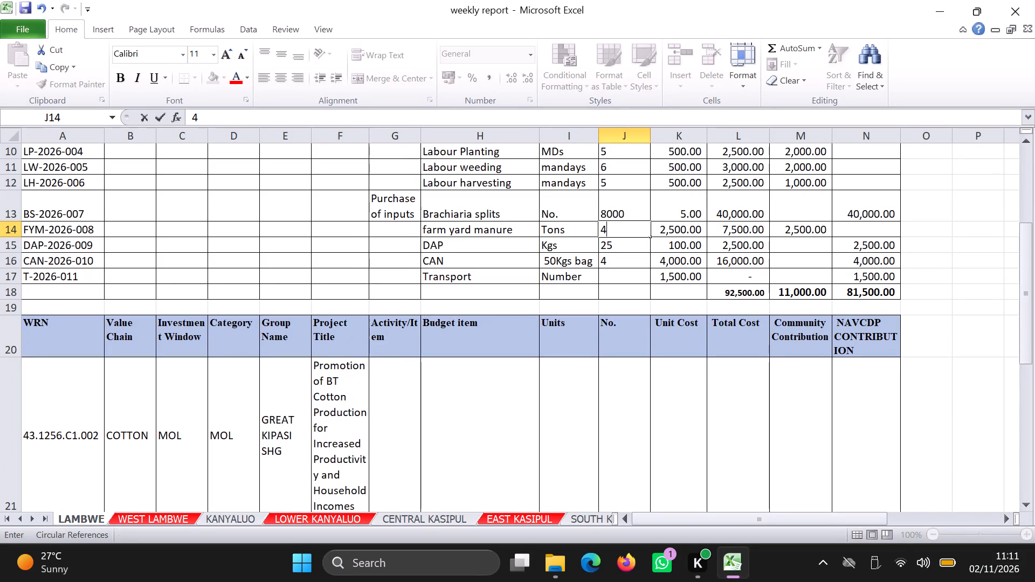
click(625, 287)
scroll(598, 379, down, 1)
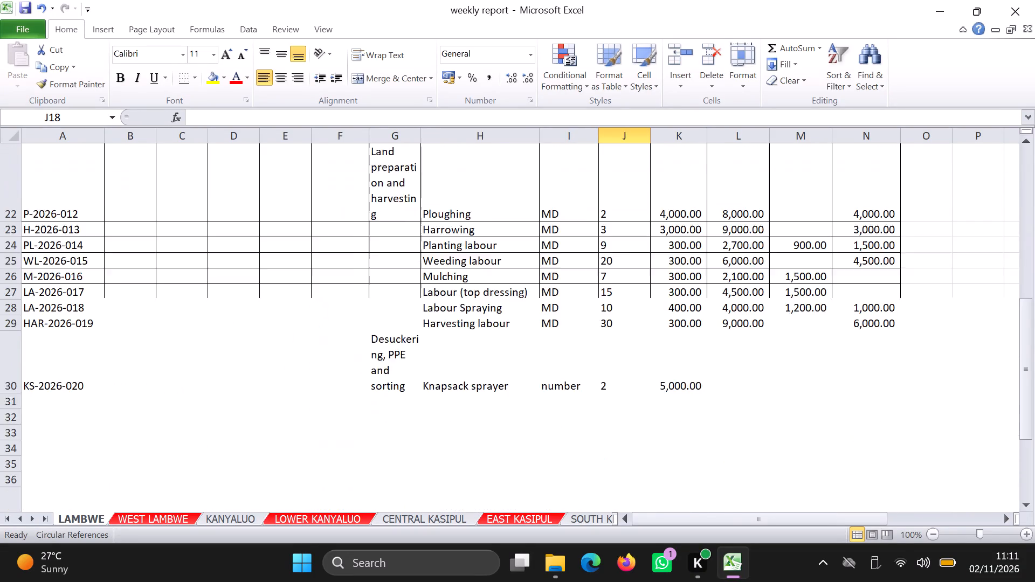
scroll(598, 379, down, 1)
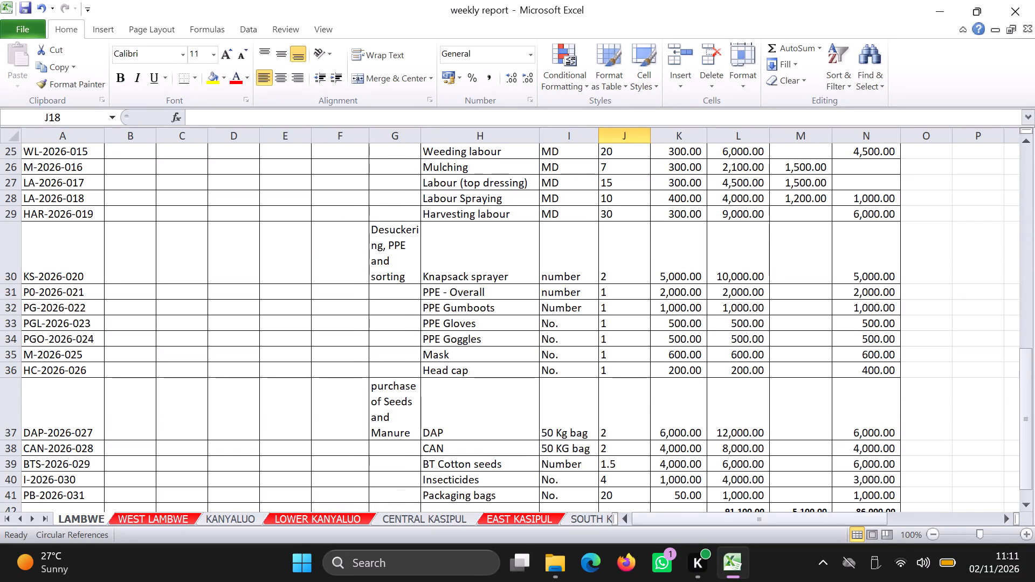
click(617, 291)
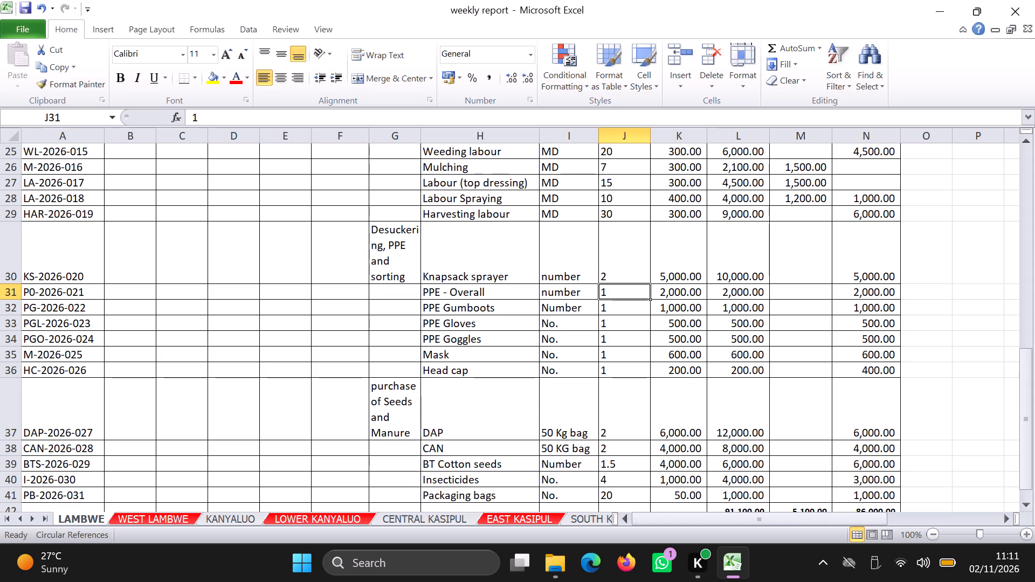
key(2)
click(615, 313)
key(2)
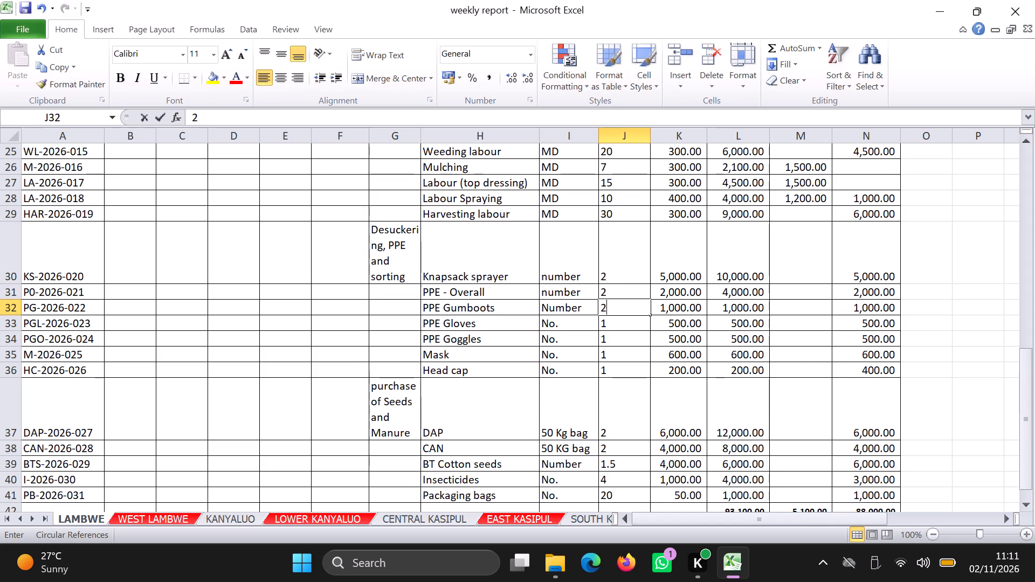
click(617, 325)
key(2)
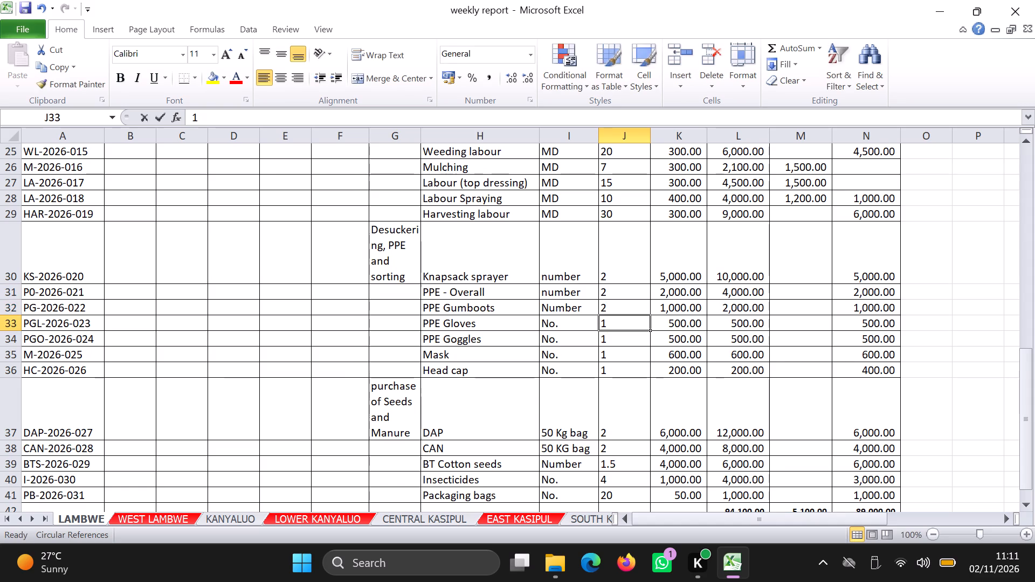
click(617, 344)
key(2)
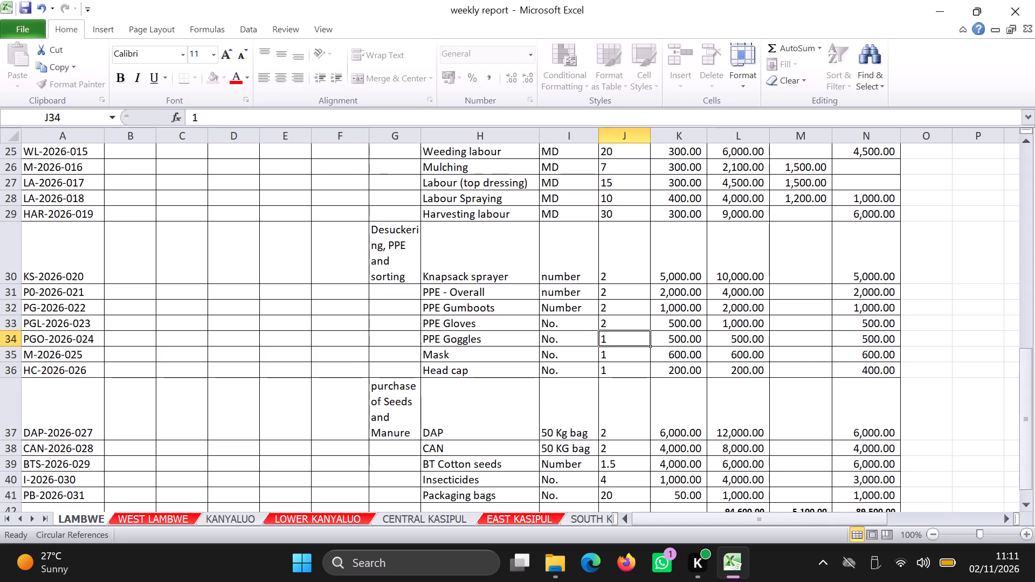
key(2)
click(618, 359)
key(2)
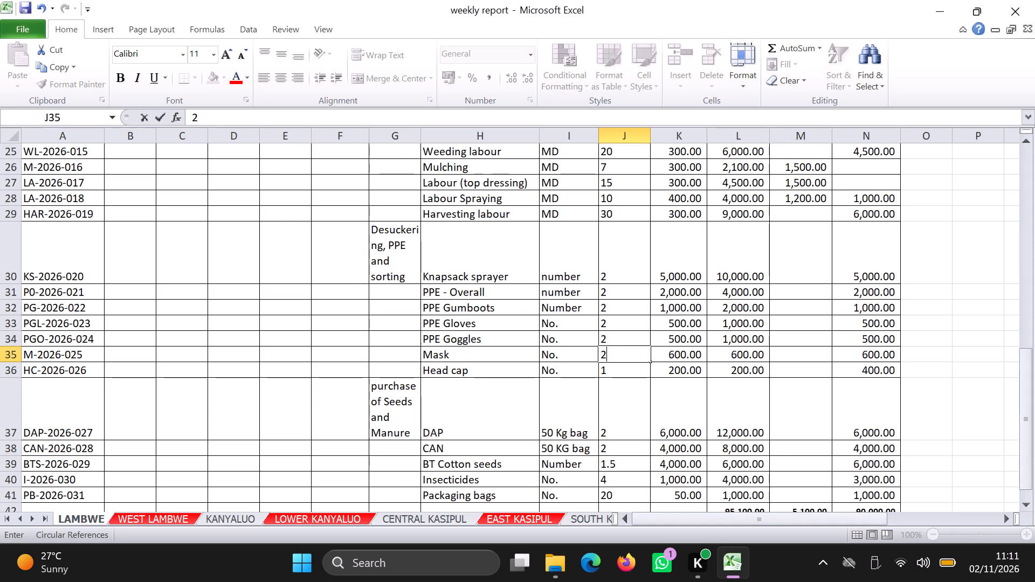
click(618, 370)
key(2)
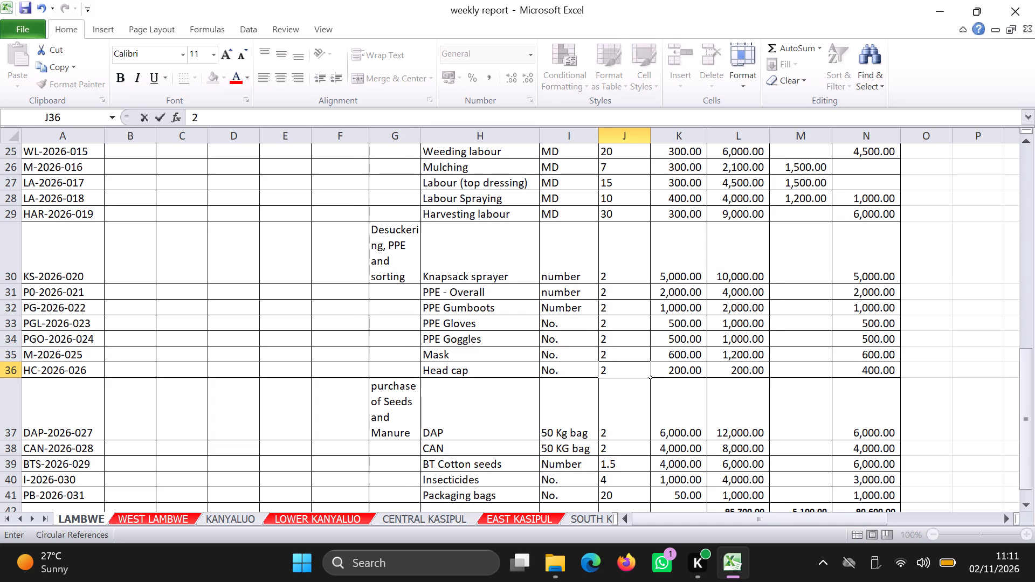
scroll(656, 424, down, 3)
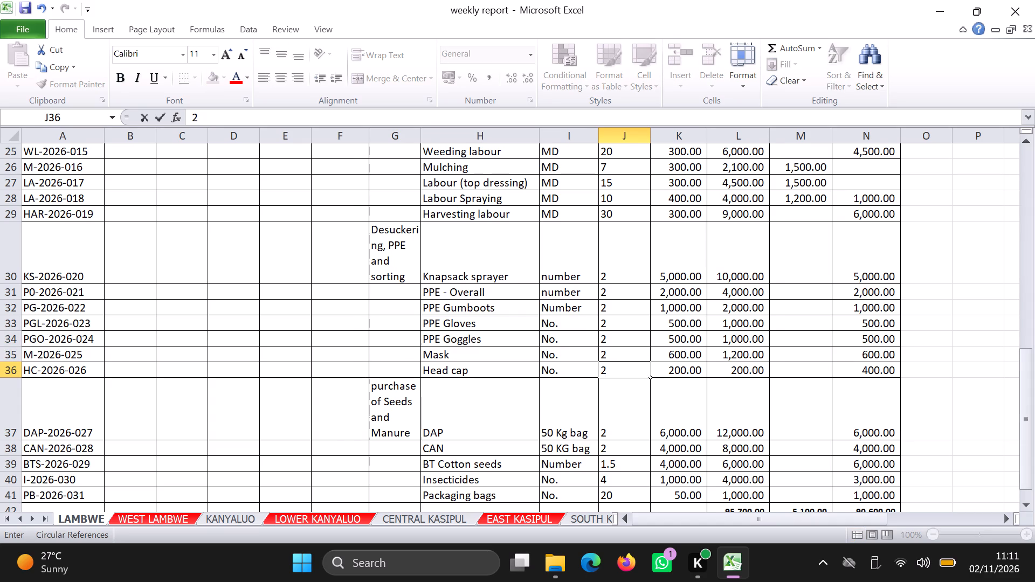
click(618, 404)
scroll(618, 404, down, 1)
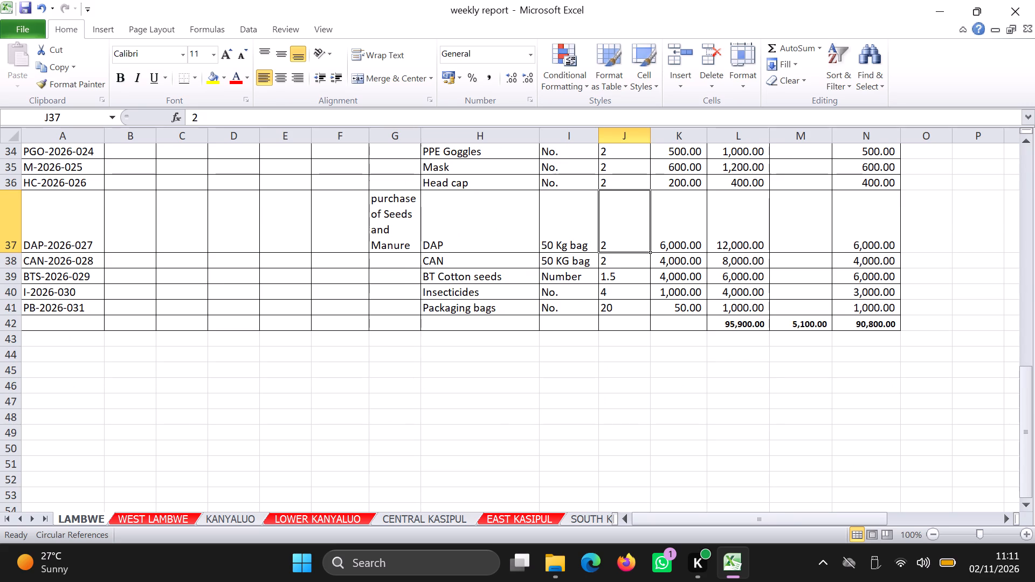
Save the weekly report workbook.
click(648, 413)
key(ctrl+s)
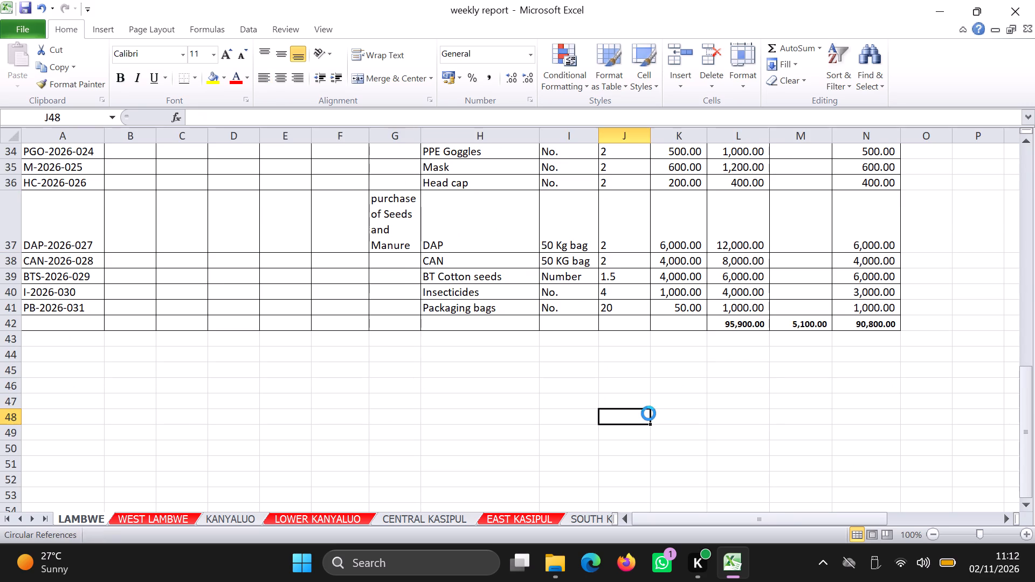
On the WEST LAMBWE sheet, under Land preparation in the first table, set Plowing and Harrowing to 2, Ridging to 4 and Labour harvesting to 3.
click(146, 521)
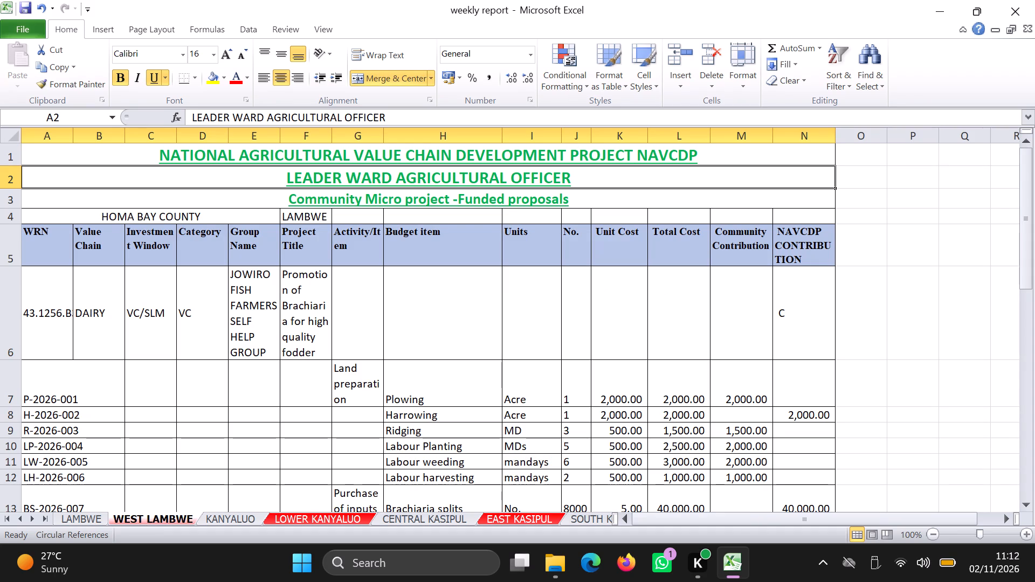
click(570, 386)
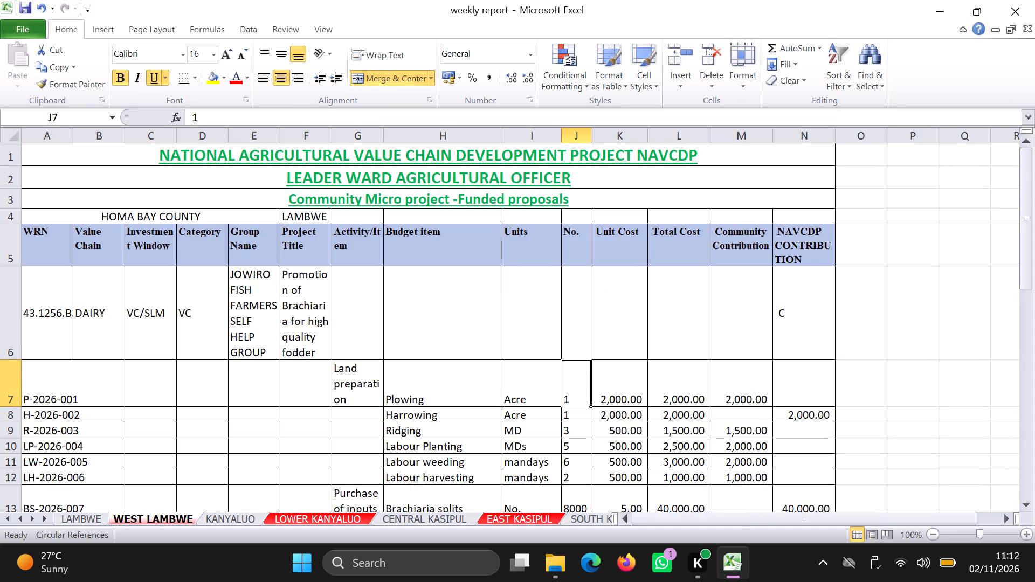
key(2)
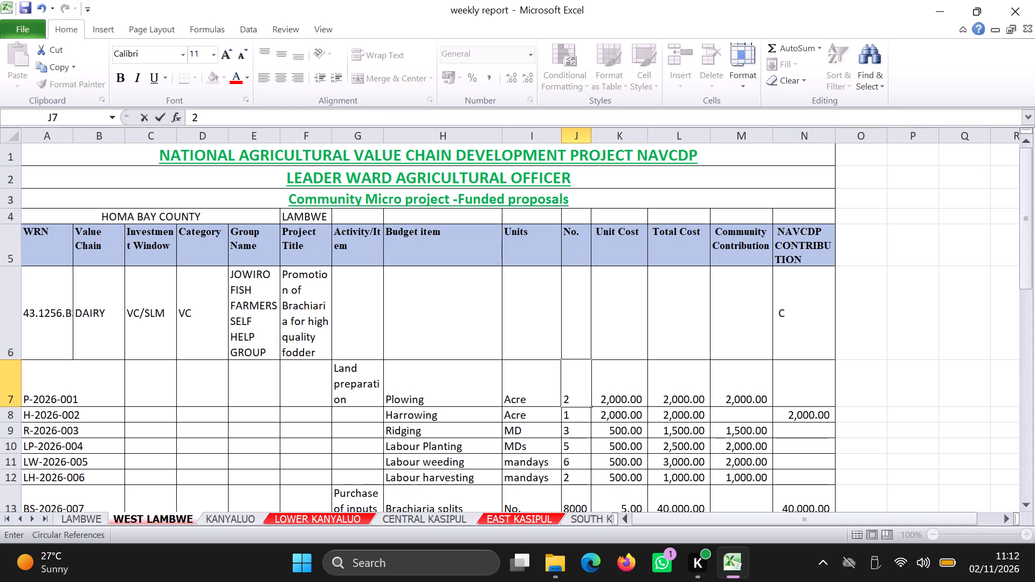
click(565, 420)
key(2)
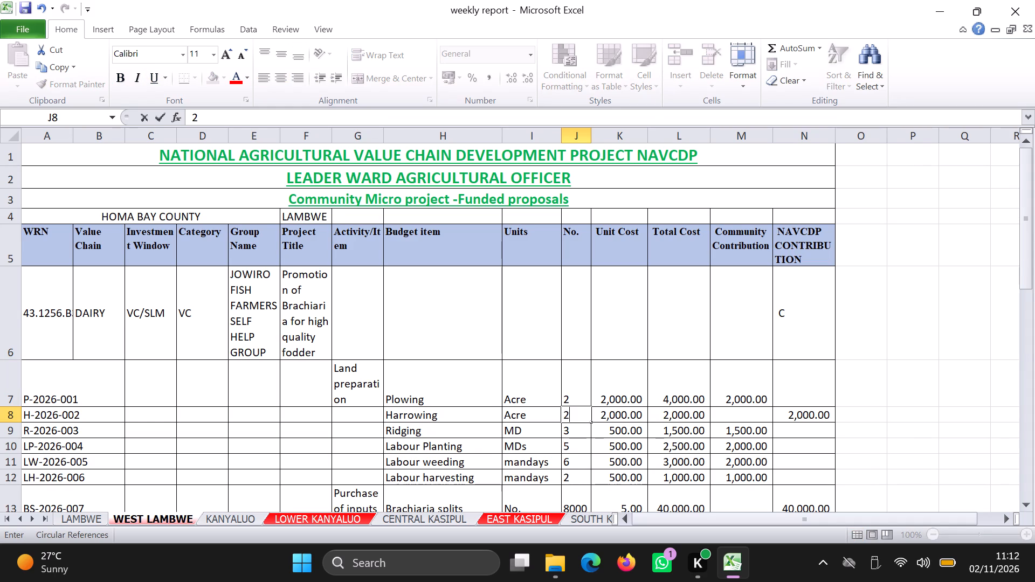
click(576, 434)
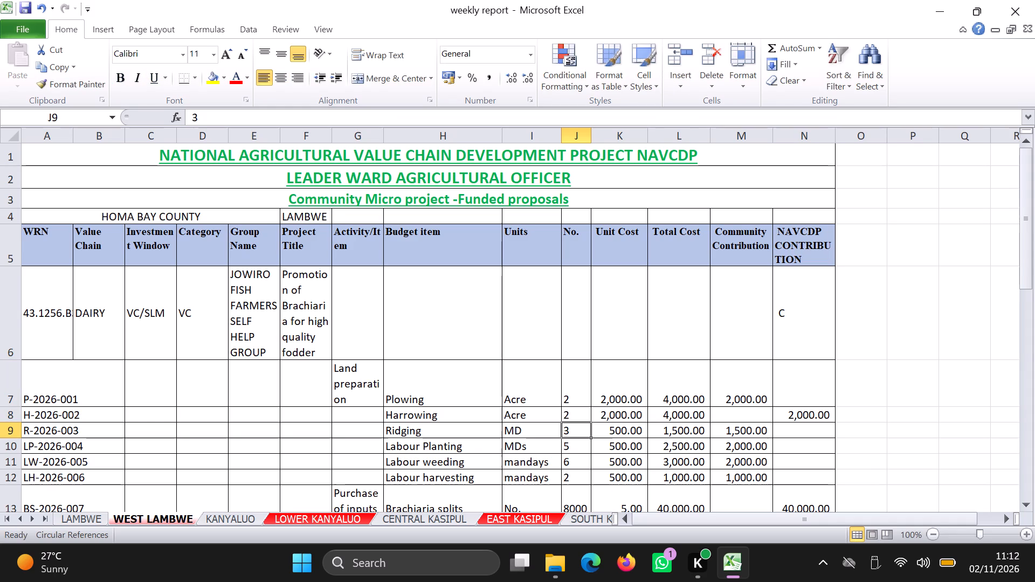
key(4)
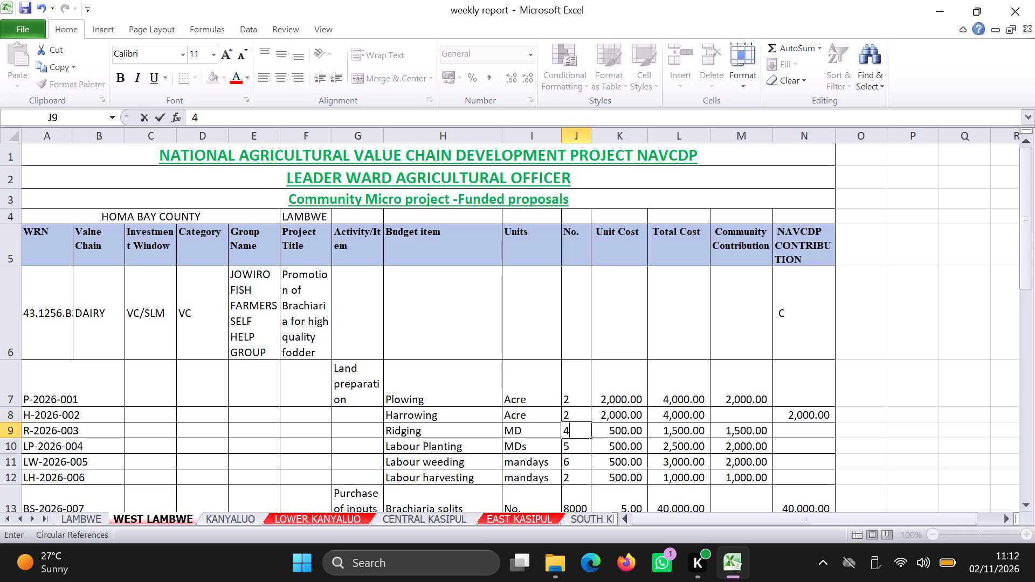
click(575, 478)
key(3)
scroll(636, 446, down, 1)
click(636, 446)
Under Purchase of inputs in the first table, set the No. values of farm yard manure and CAN to 2.
scroll(636, 446, down, 1)
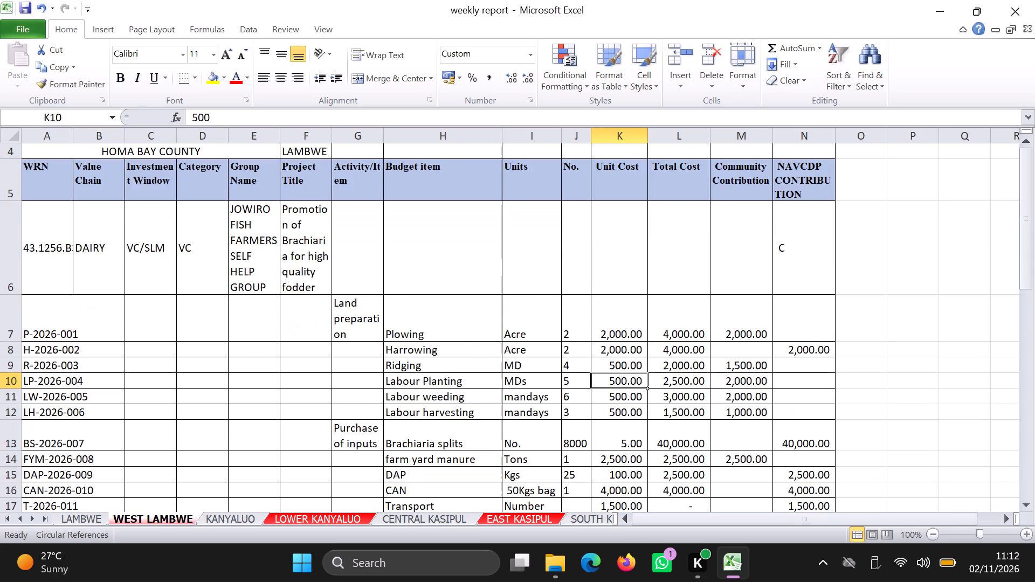
scroll(636, 446, down, 2)
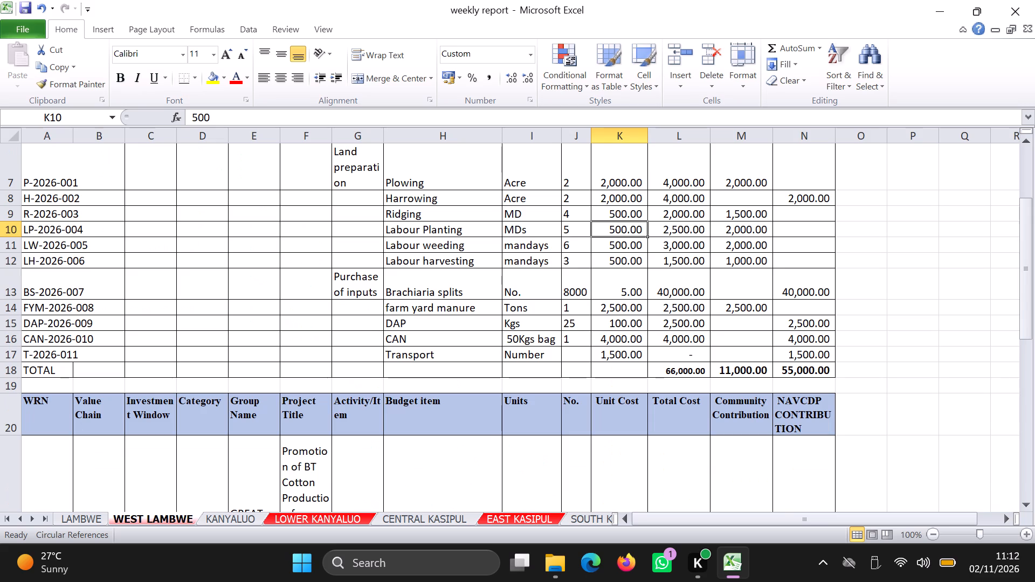
click(578, 308)
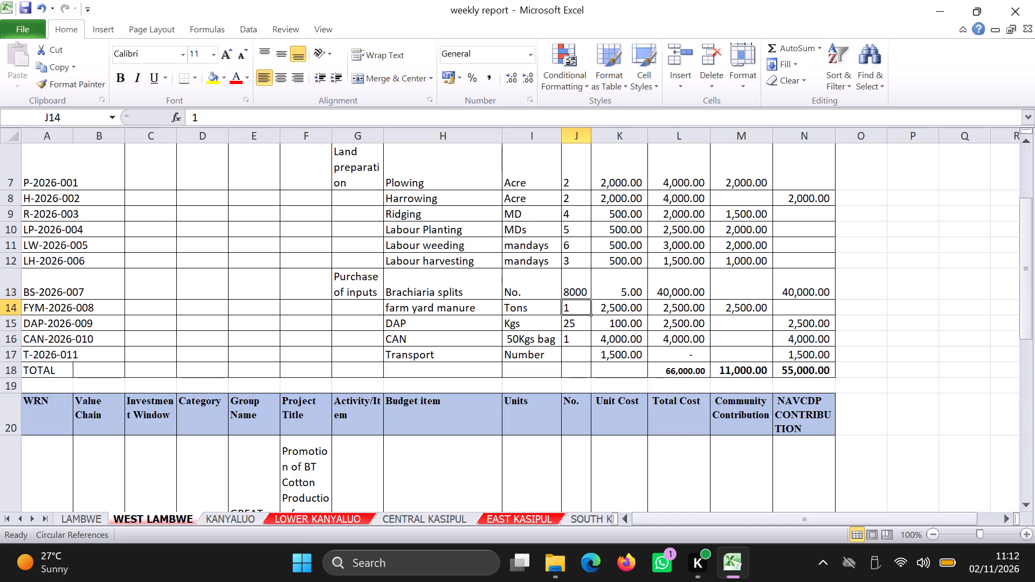
key(2)
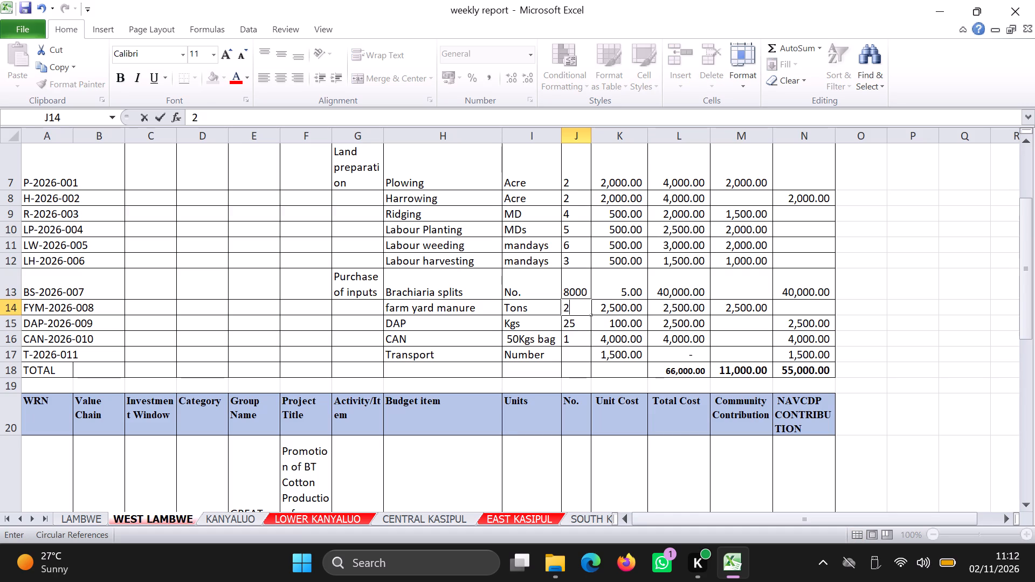
click(580, 343)
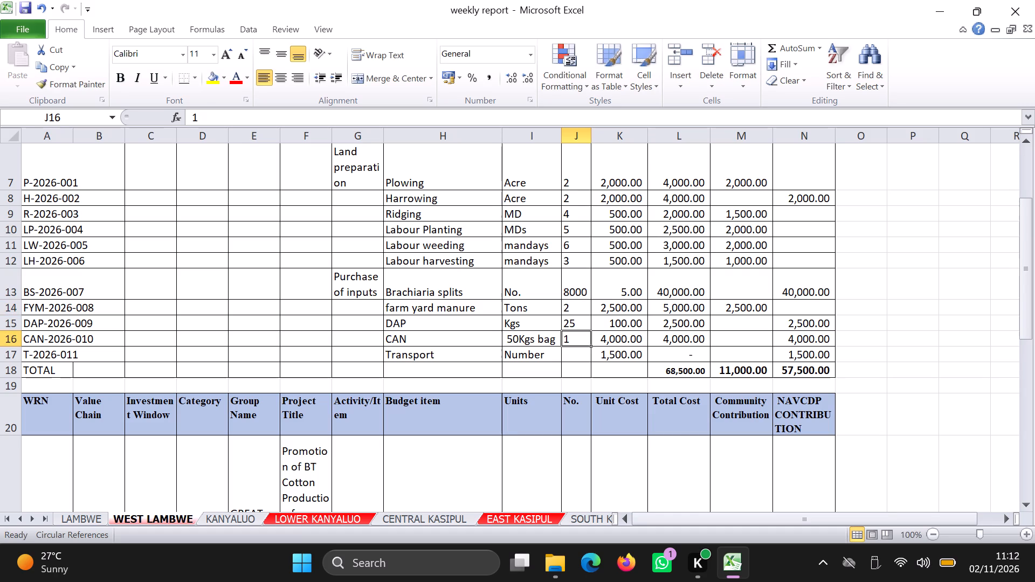
key(2)
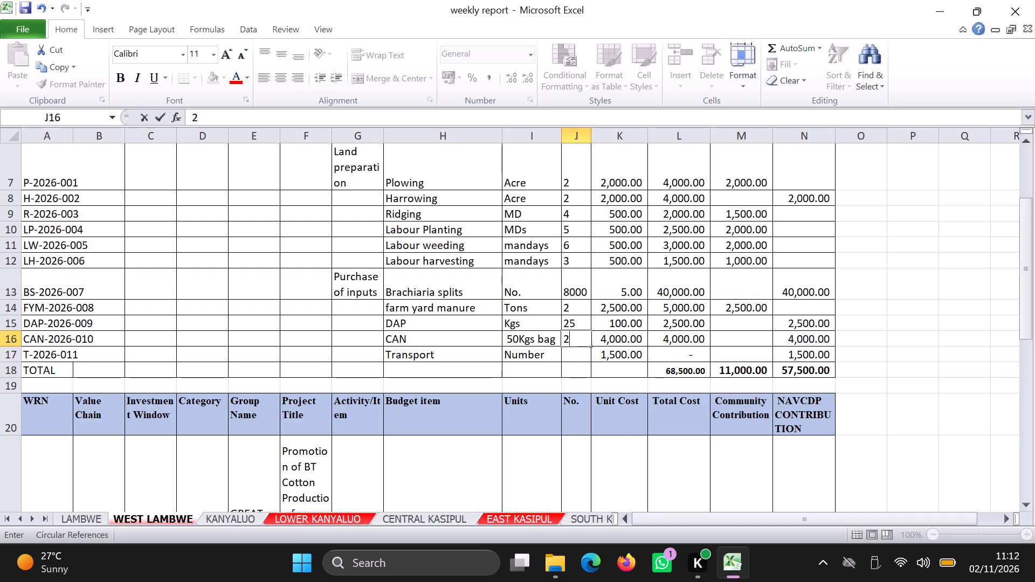
click(584, 359)
Under Land preparation and harvesting in the cotton table, set the No. of Ploughing to 2 and Harrowing to 3.
scroll(584, 359, down, 1)
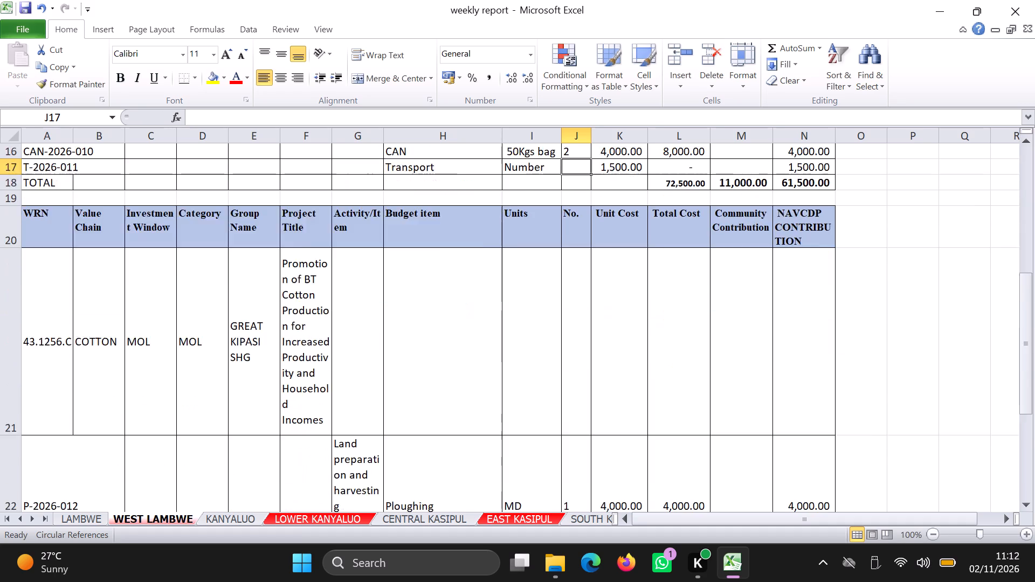
scroll(584, 359, down, 2)
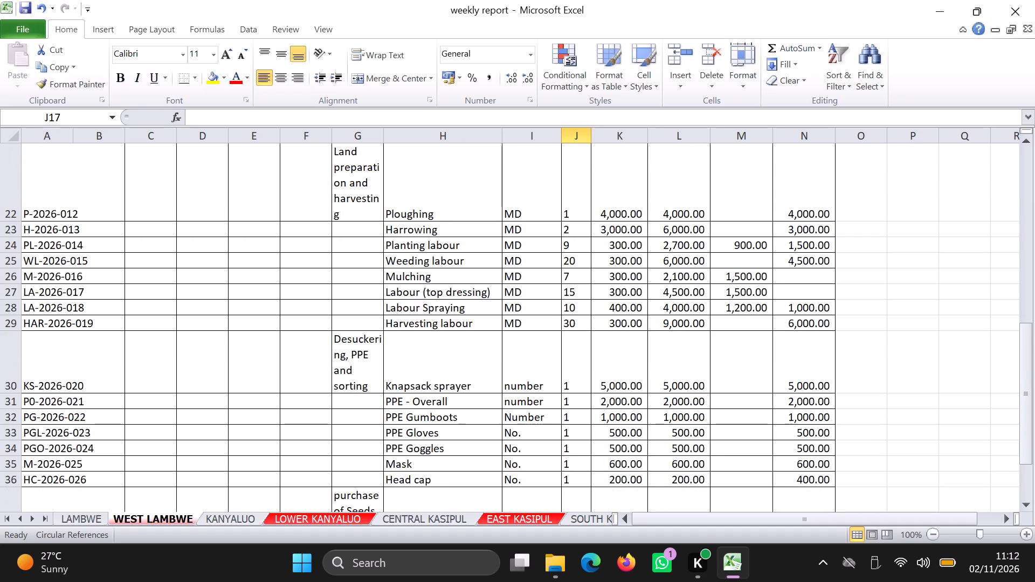
click(571, 212)
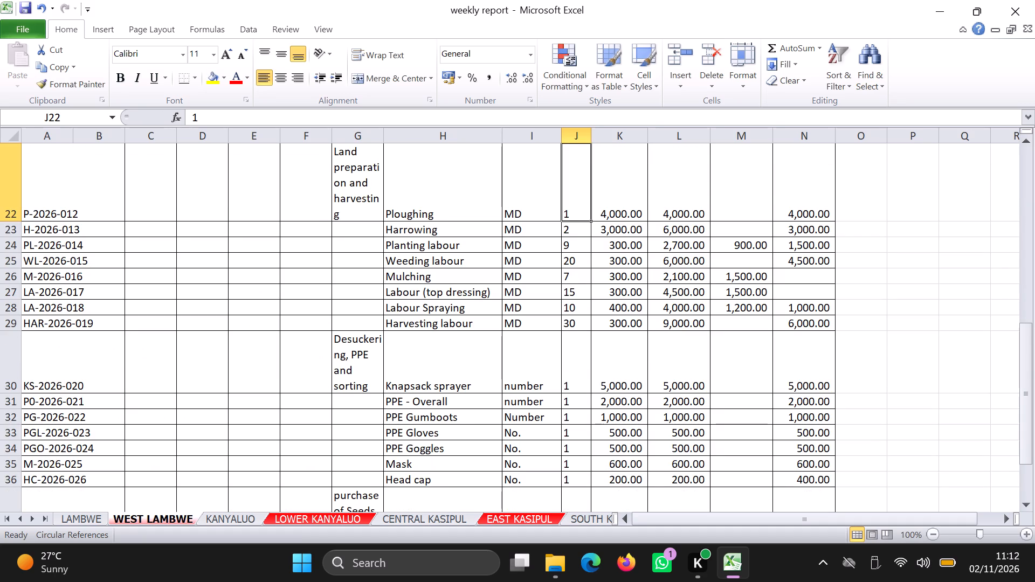
key(2)
click(572, 234)
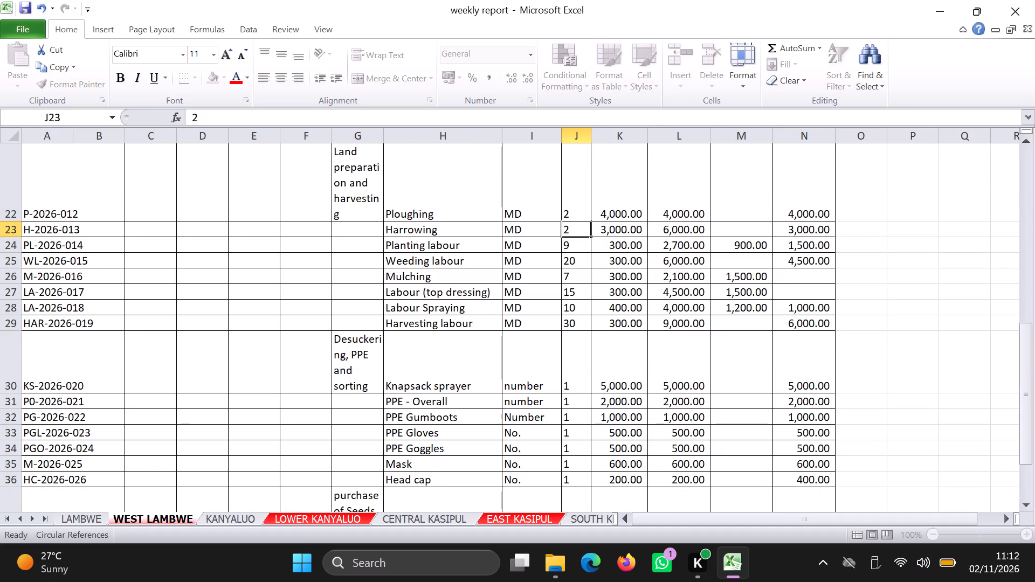
key(3)
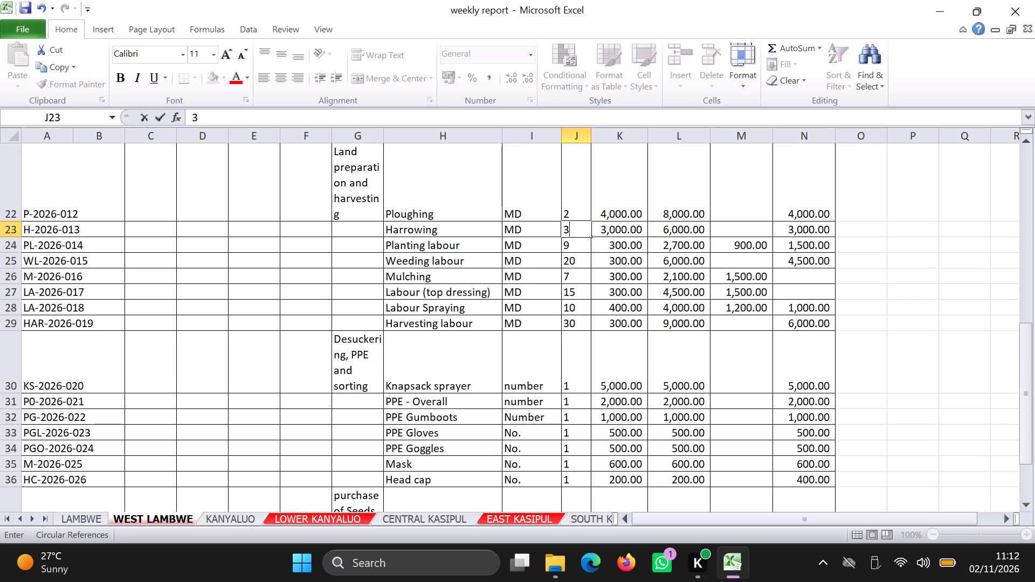
Under Desuckering, PPE and sorting in the cotton table, set the No. of all seven items, Knapsack sprayer through Head cap, to 2.
click(573, 377)
key(2)
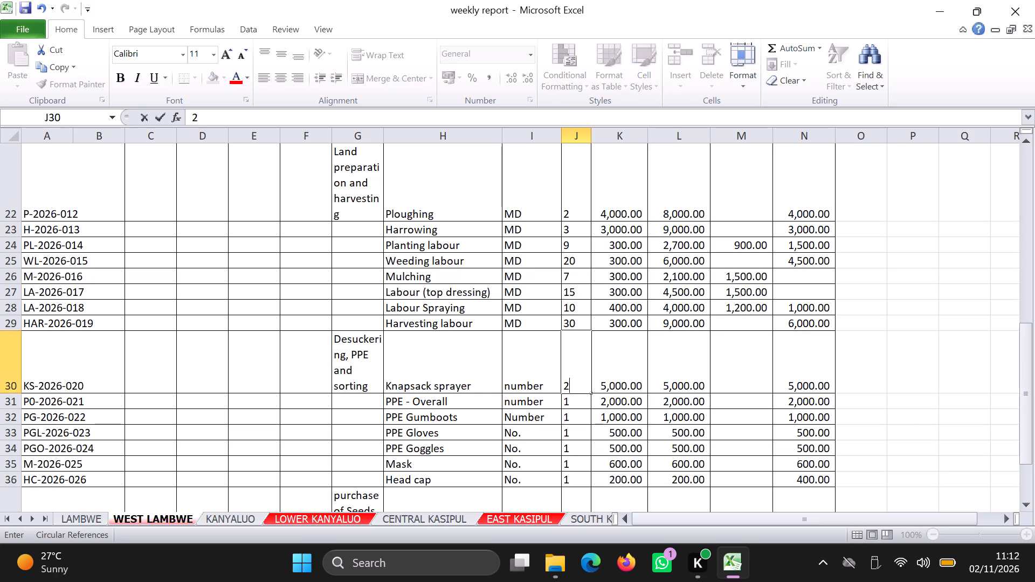
click(576, 404)
key(2)
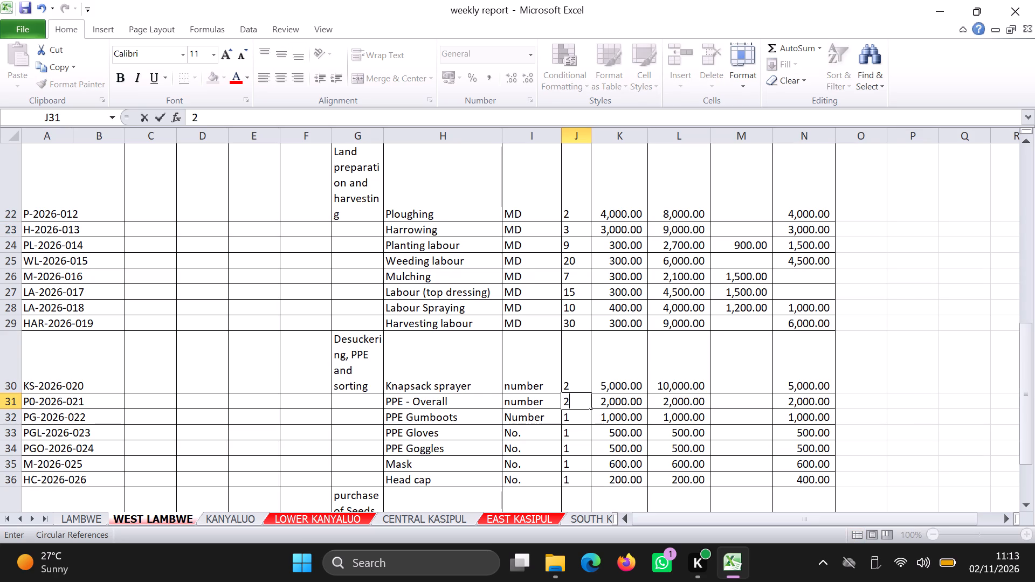
click(576, 420)
key(2)
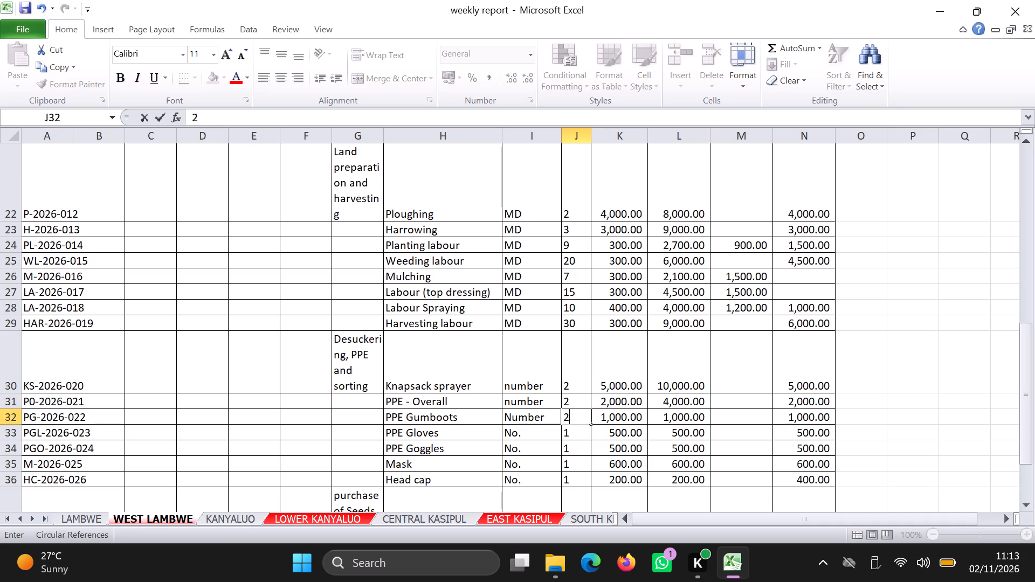
click(581, 434)
key(2)
click(578, 449)
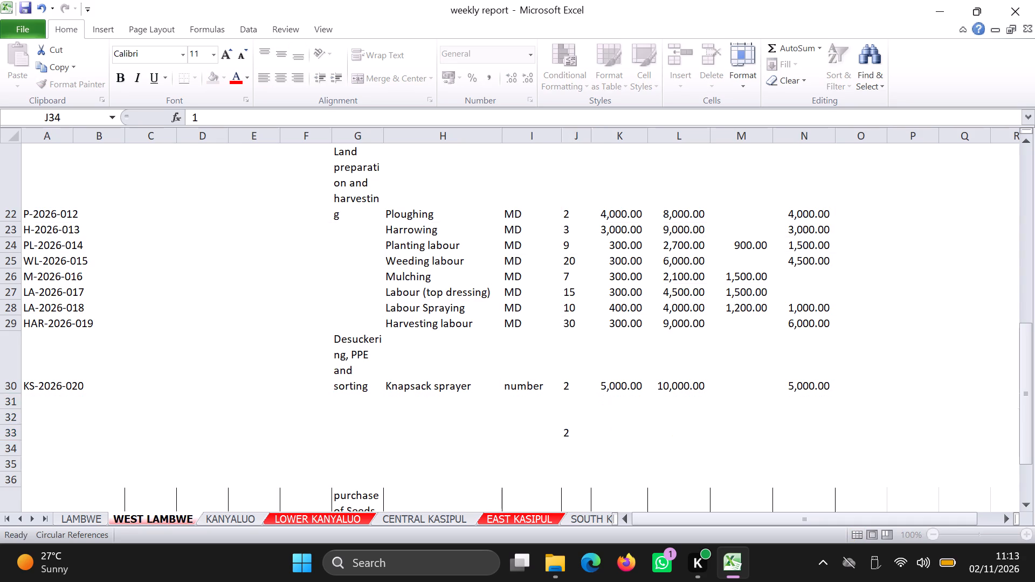
key(2)
click(577, 469)
key(2)
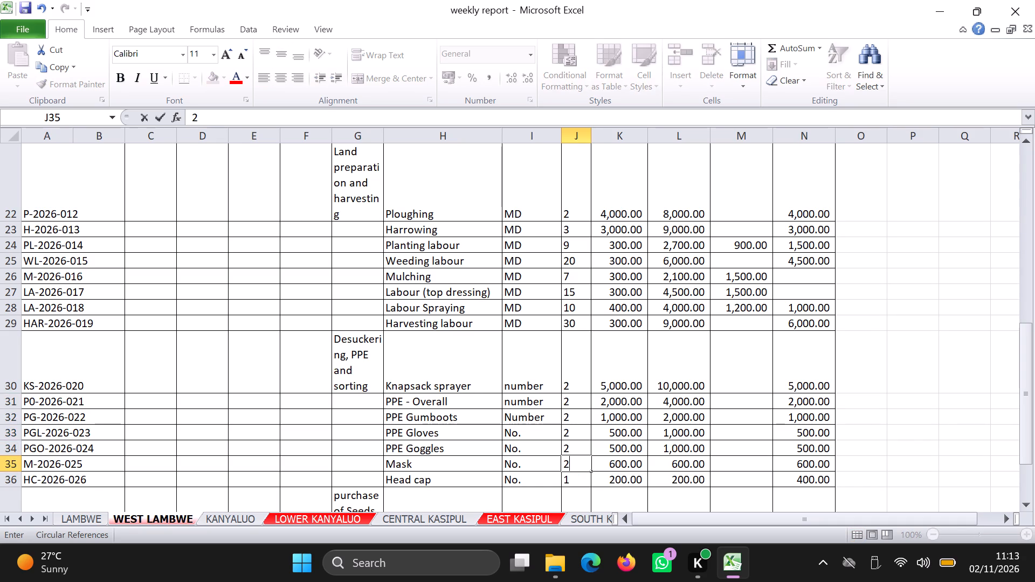
click(577, 482)
key(2)
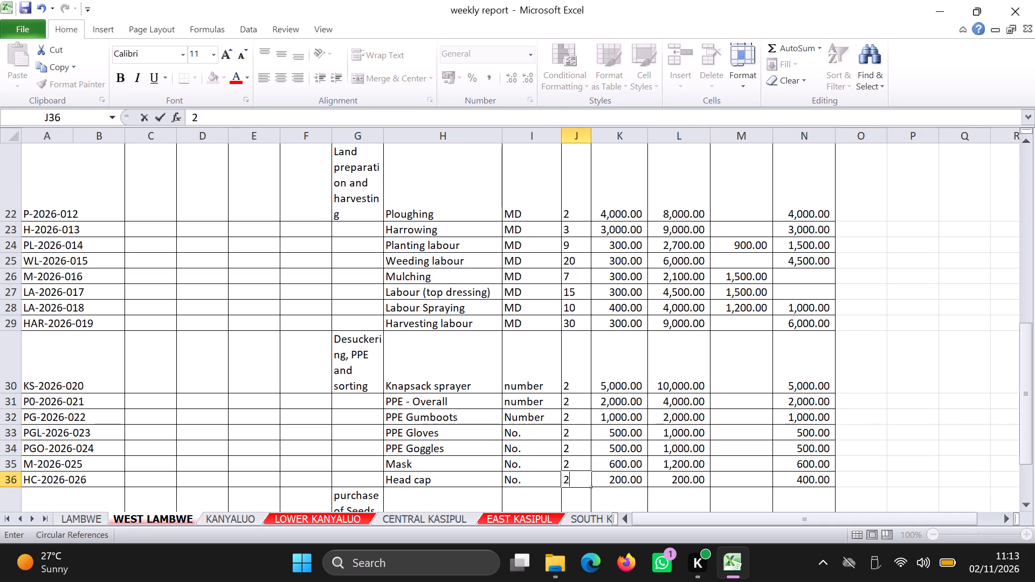
scroll(626, 438, down, 3)
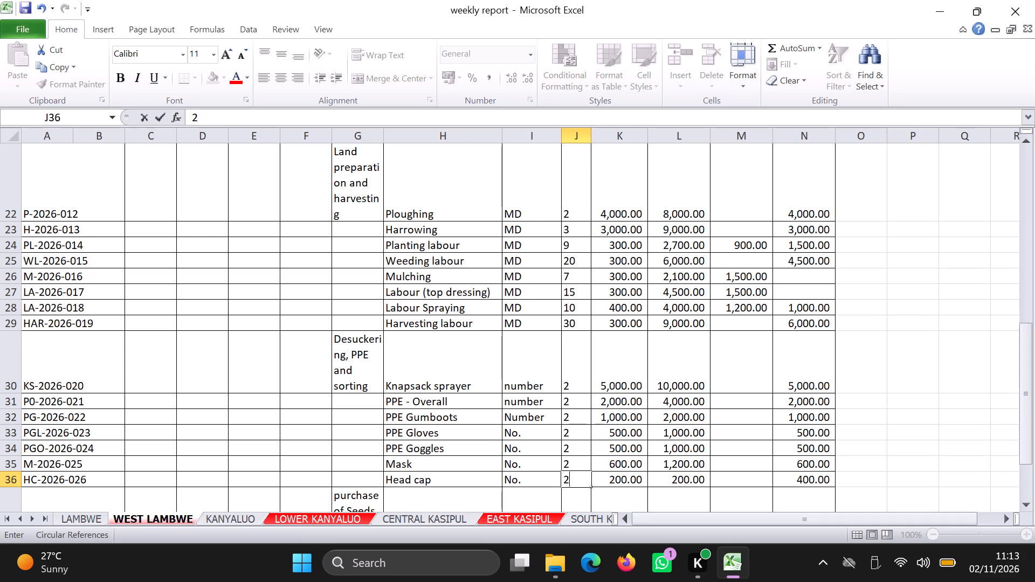
click(632, 366)
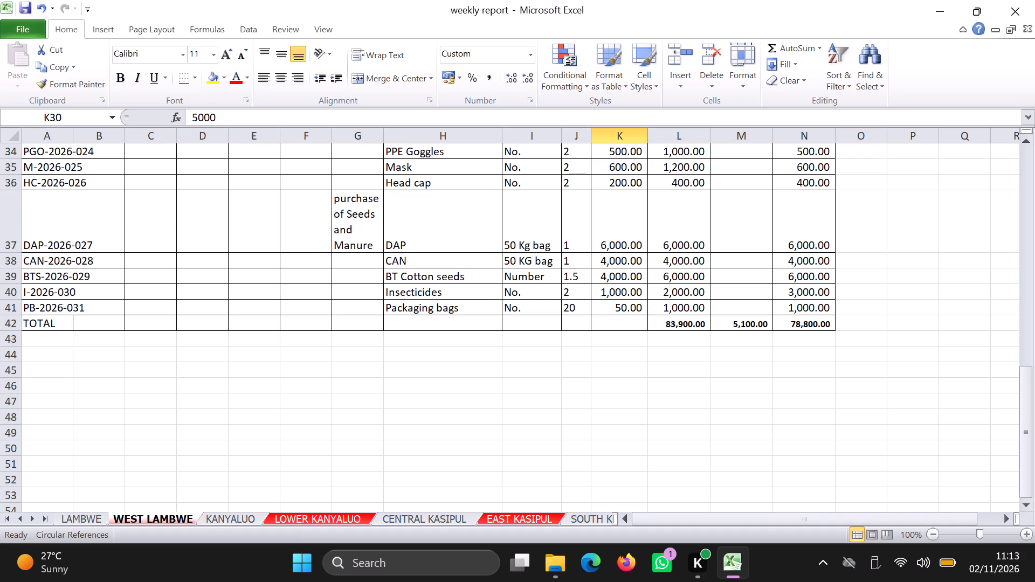
Save the weekly report workbook.
key(ctrl+s)
click(668, 369)
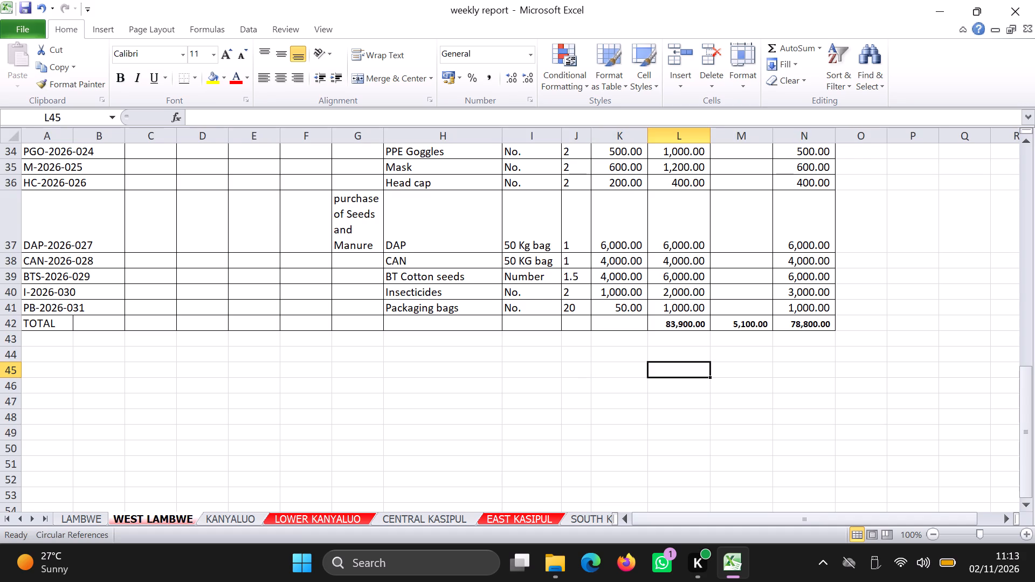
On the KANYALUO sheet, under Land preparation and harvesting in the cotton table, set the No. of Ploughing and Harrowing to 3.
click(220, 520)
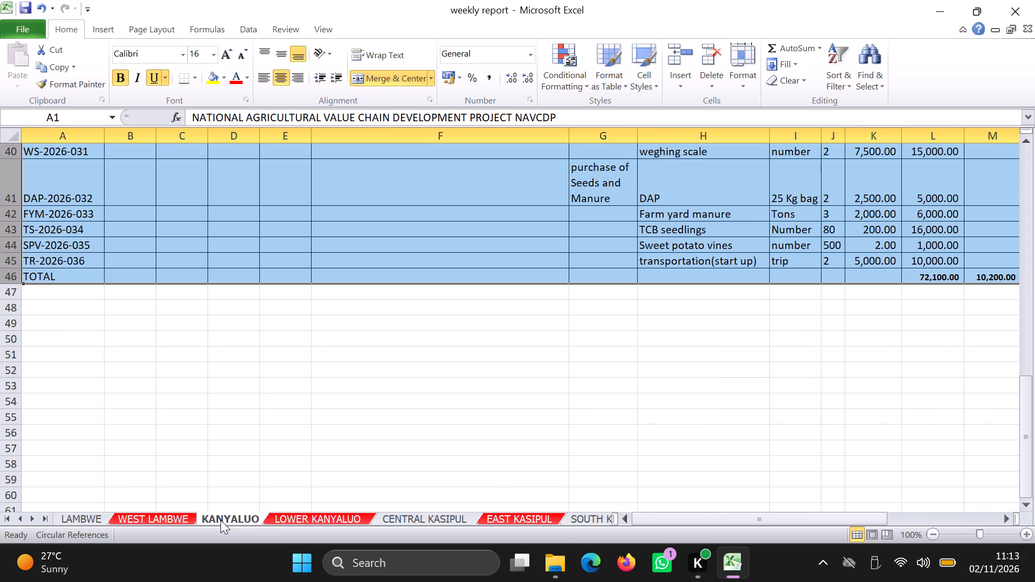
click(293, 363)
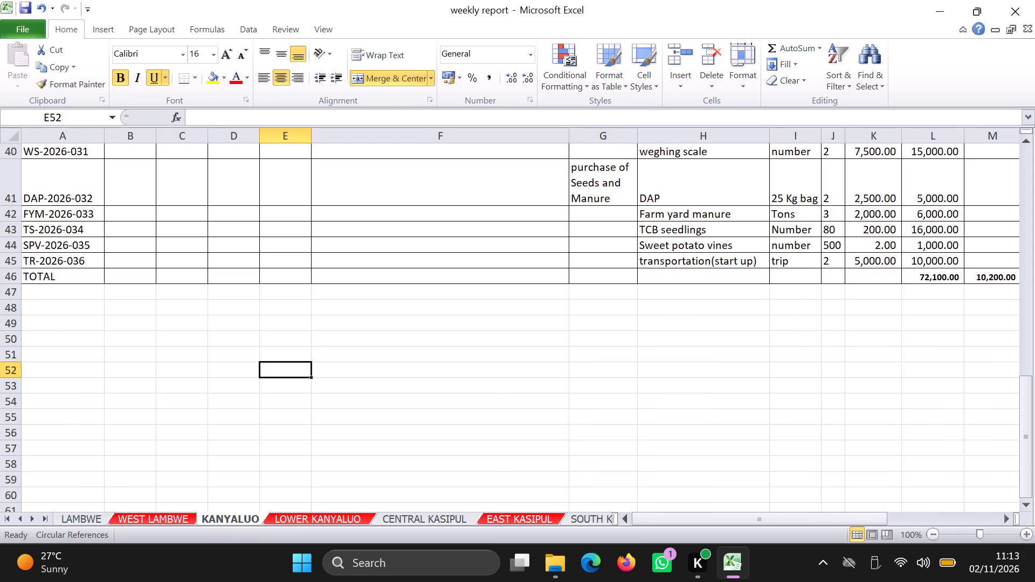
scroll(429, 335, up, 6)
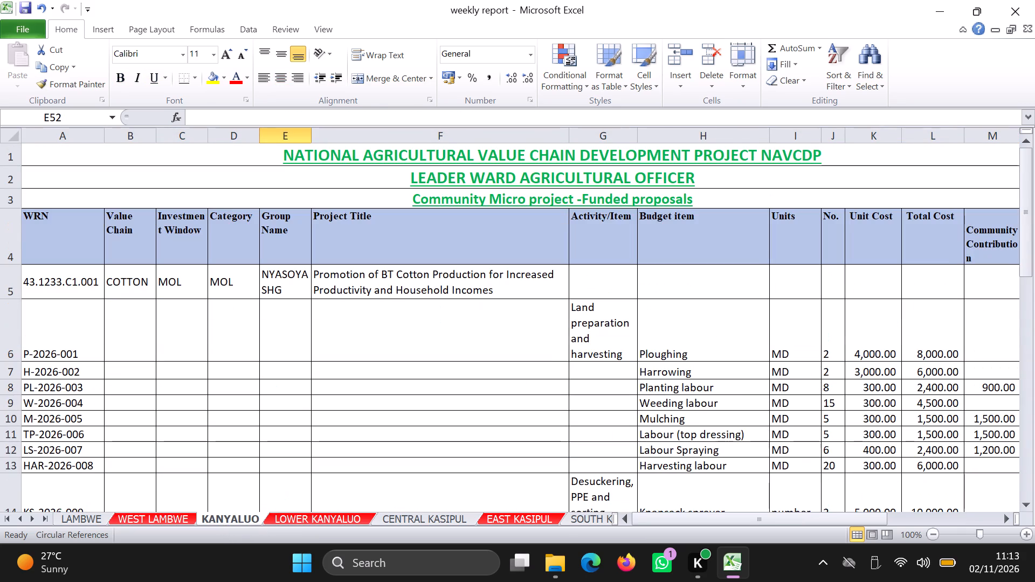
click(834, 333)
key(3)
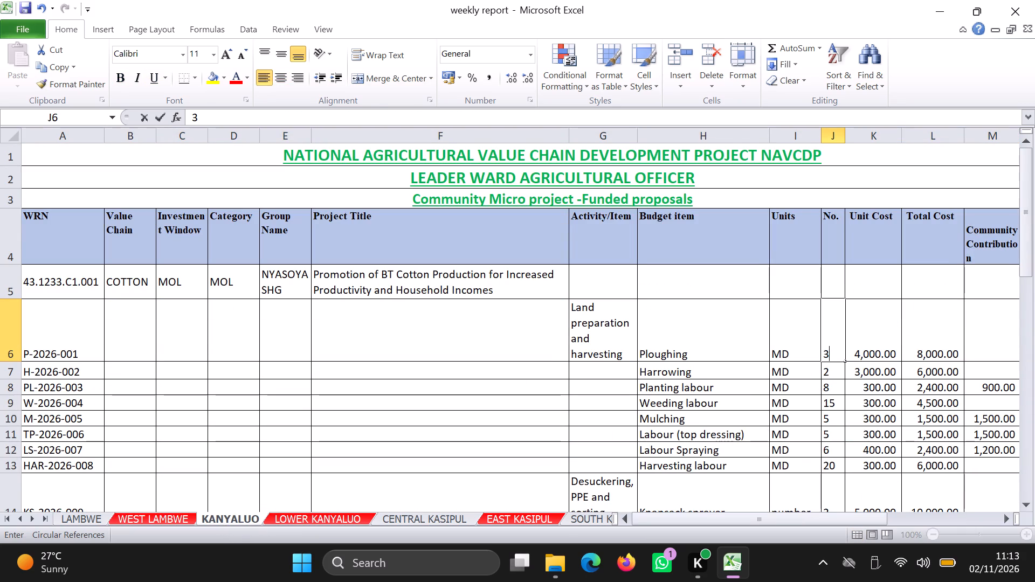
click(836, 374)
key(3)
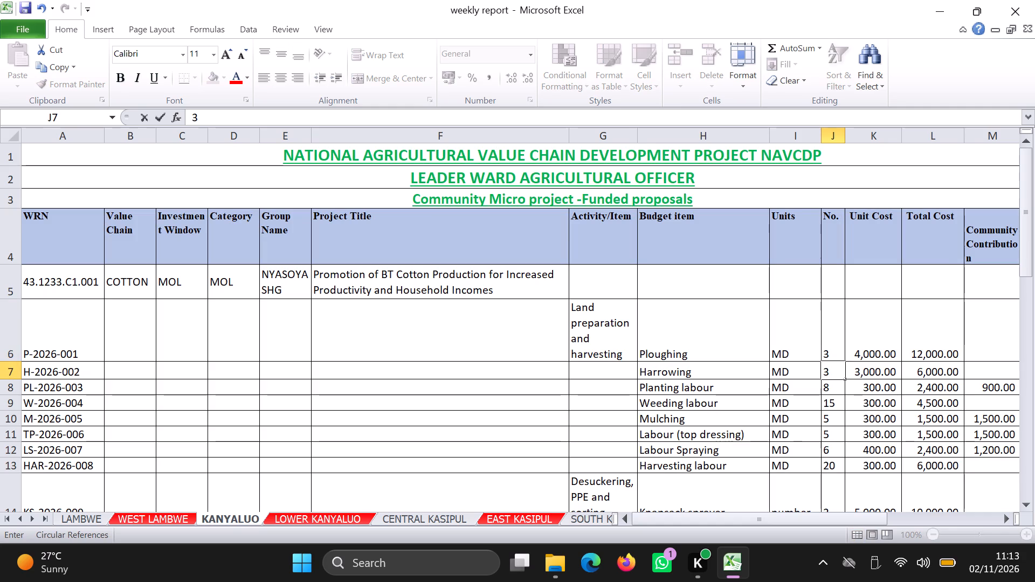
scroll(829, 455, down, 1)
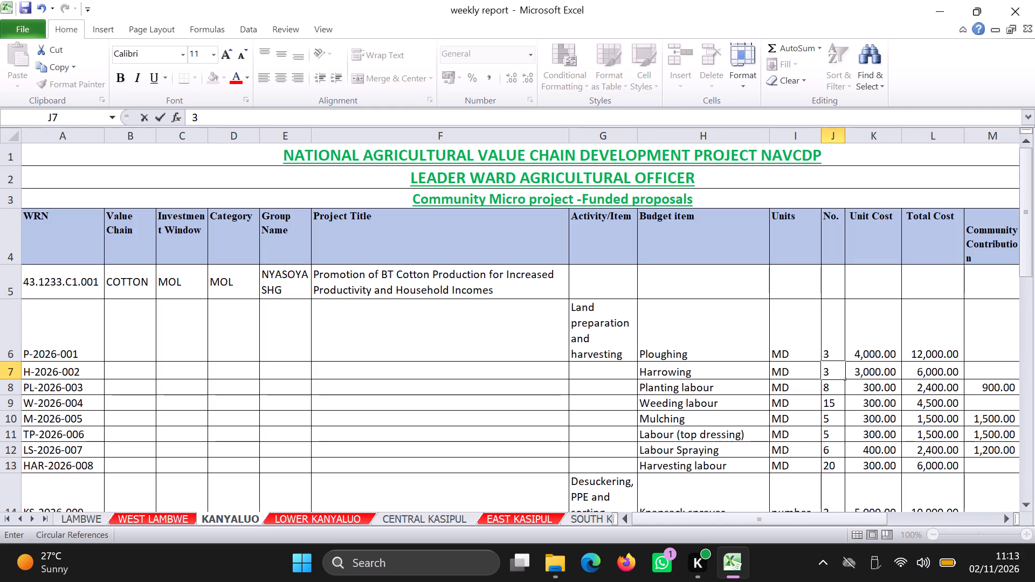
scroll(829, 455, down, 2)
click(829, 455)
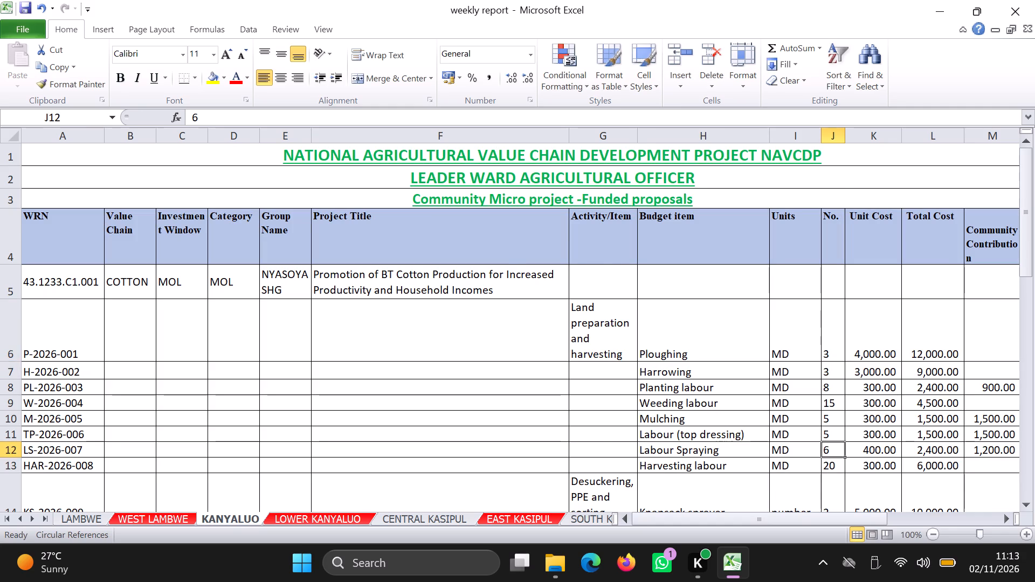
Under Desuckering, PPE and sorting in KANYALUO's cotton table, set the No. of all seven items, Knapsack sprayer through Head cap, to 3.
scroll(829, 455, down, 2)
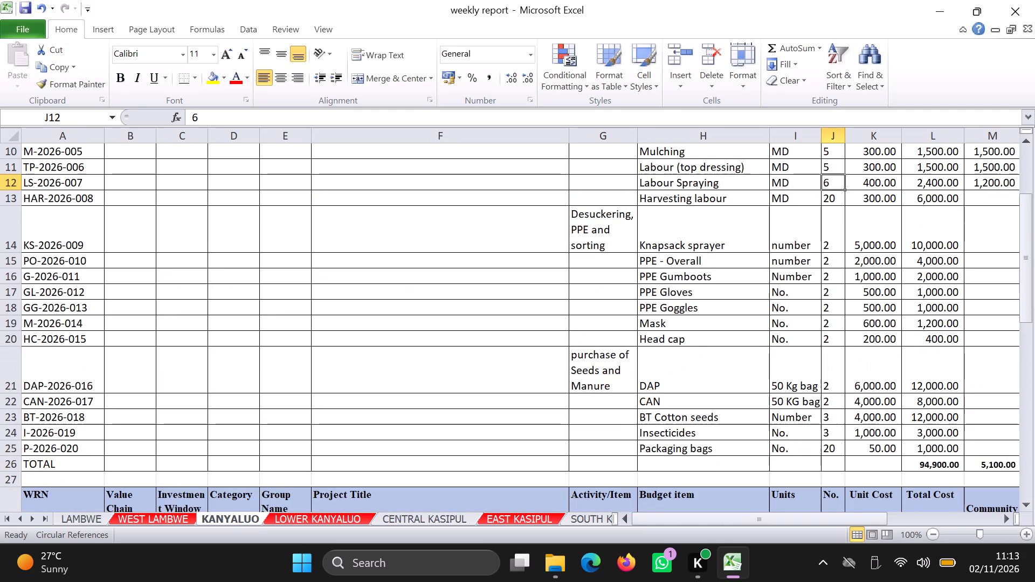
click(829, 234)
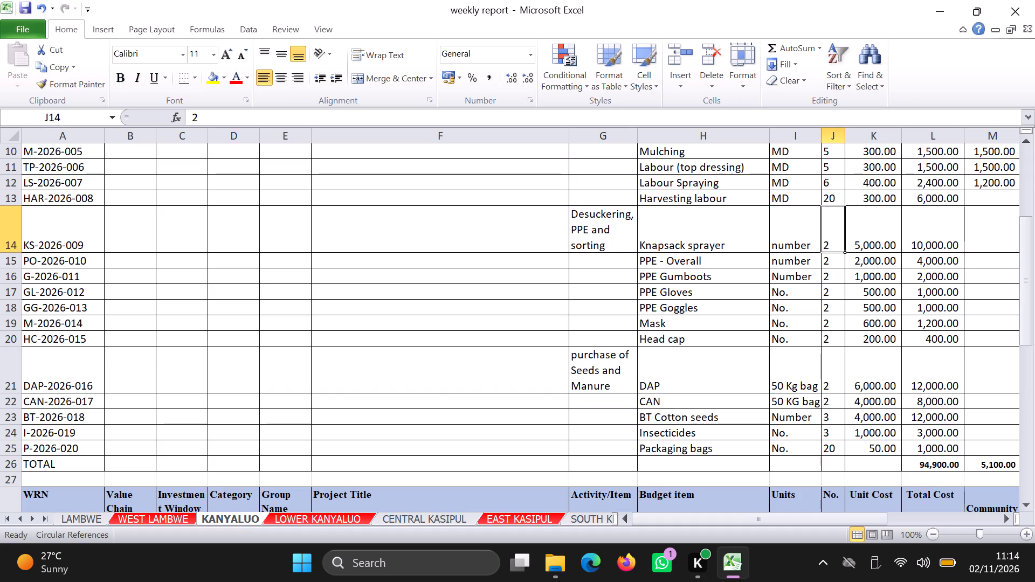
key(3)
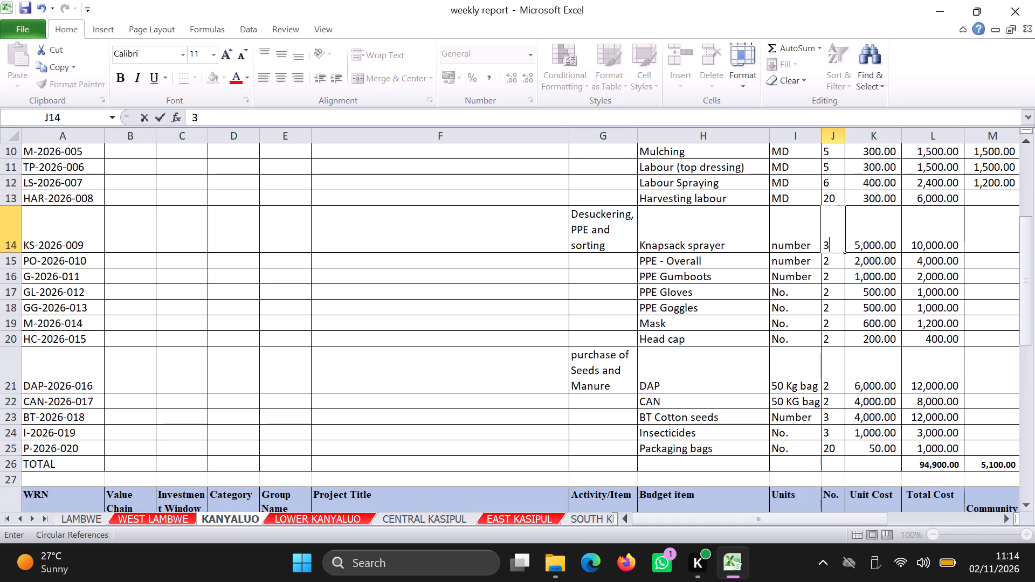
click(830, 260)
key(3)
click(832, 276)
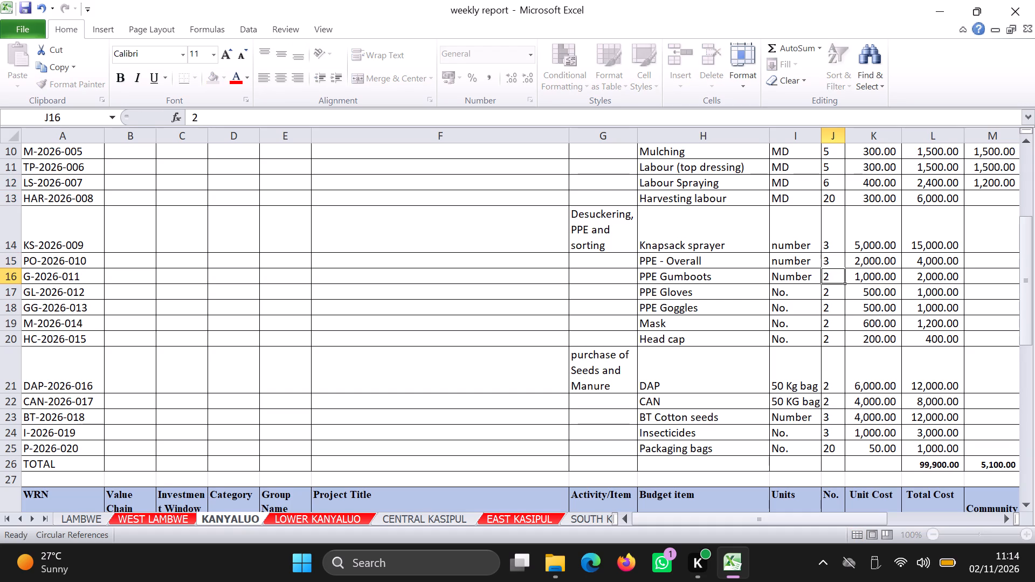
key(3)
click(832, 290)
key(3)
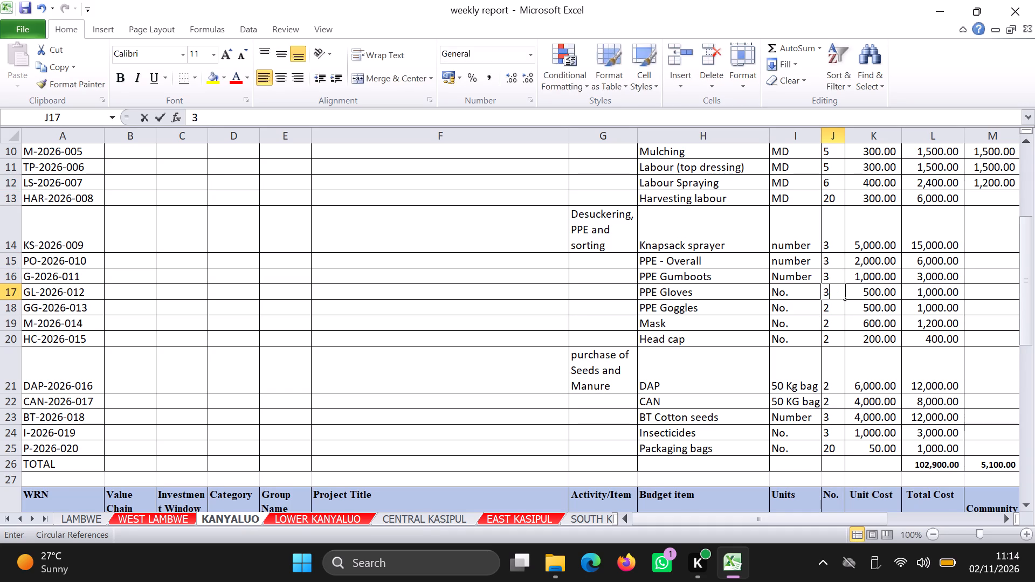
click(833, 314)
key(3)
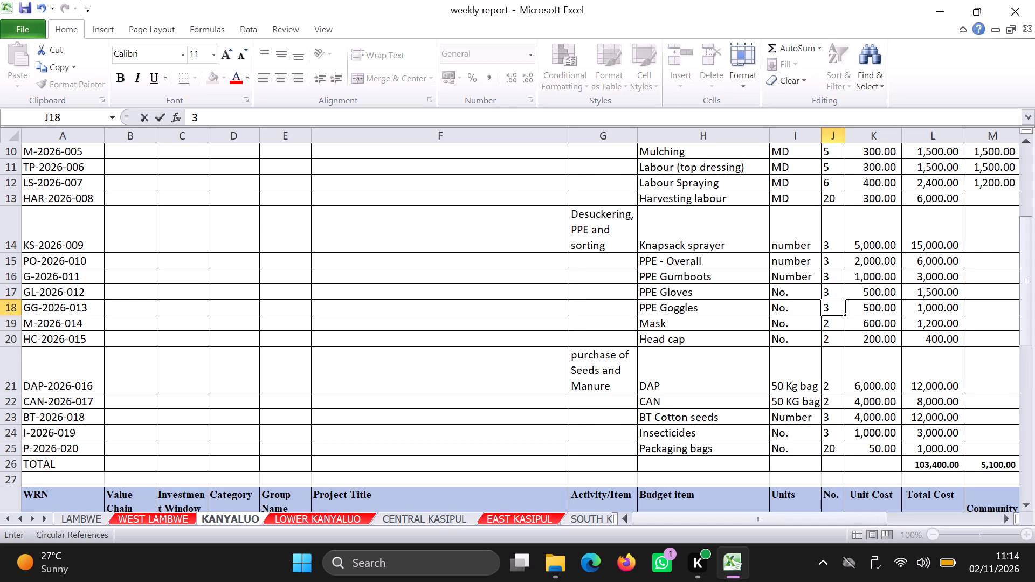
click(835, 324)
key(3)
click(835, 336)
key(3)
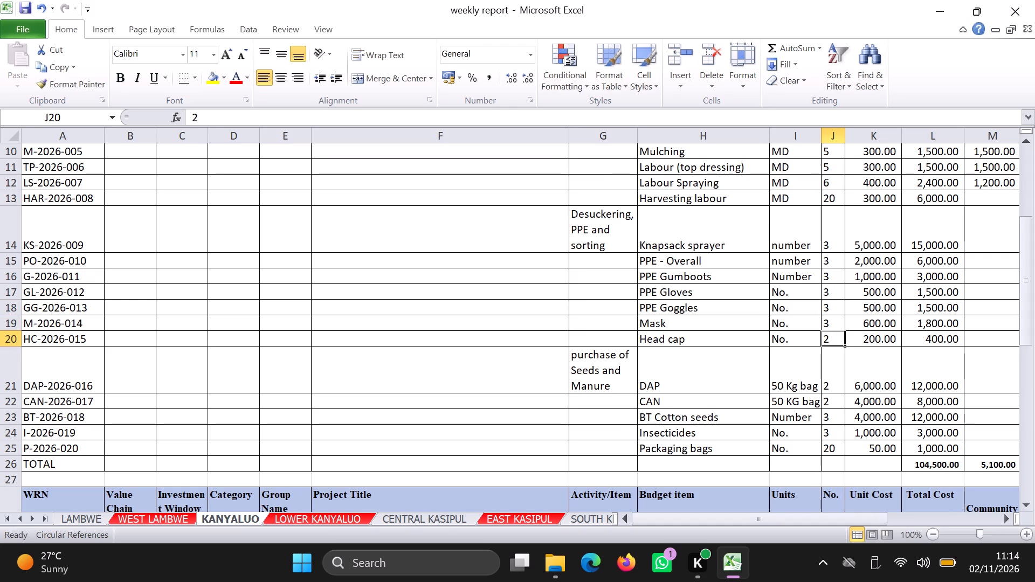
Under purchase of Seeds and Manure in the cotton table, enter 3 for DAP, CAN and BT Cotton seeds, and 4 for Insecticides.
click(830, 380)
key(3)
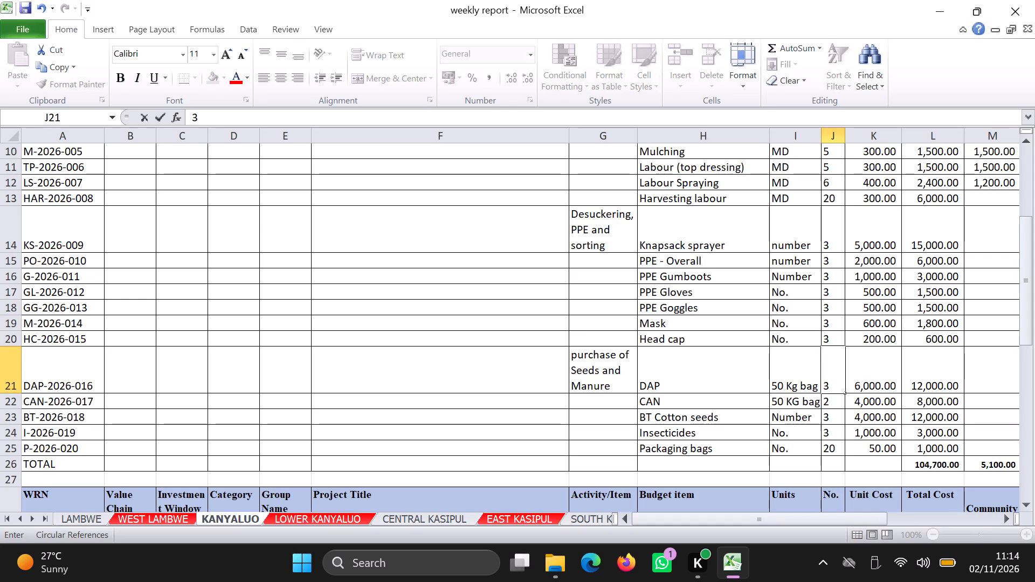
click(834, 399)
key(3)
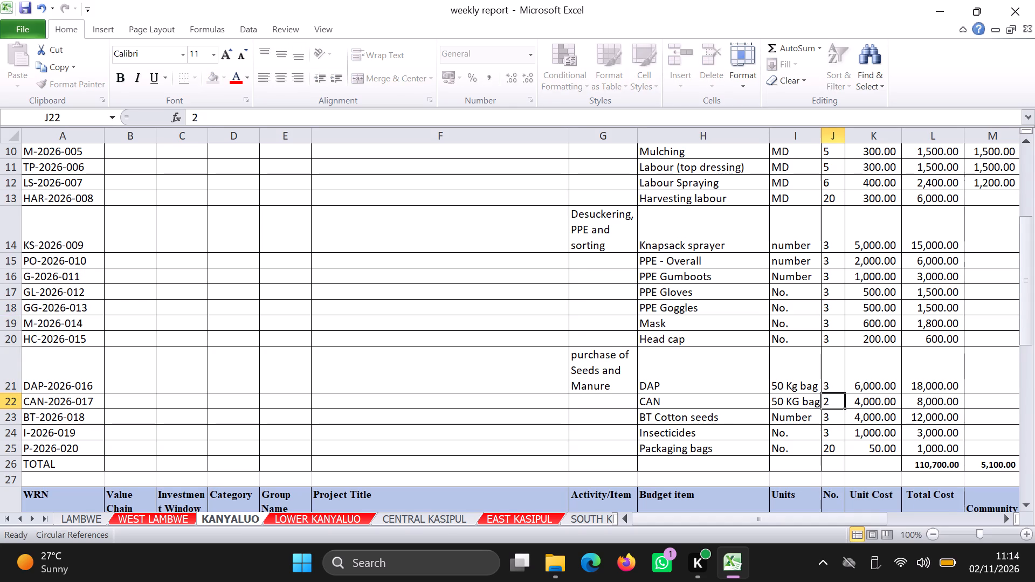
key(3)
click(836, 420)
key(3)
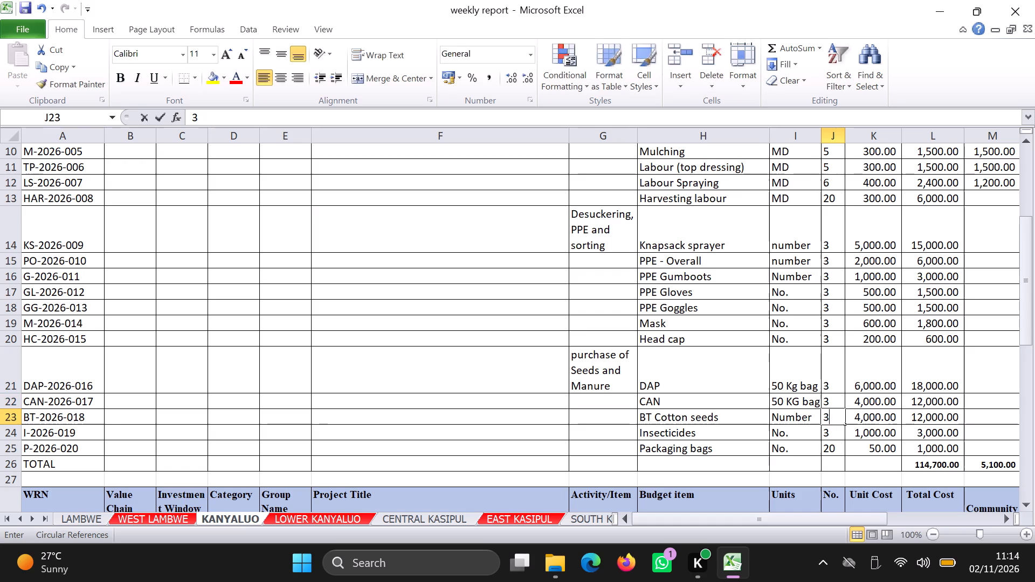
click(836, 435)
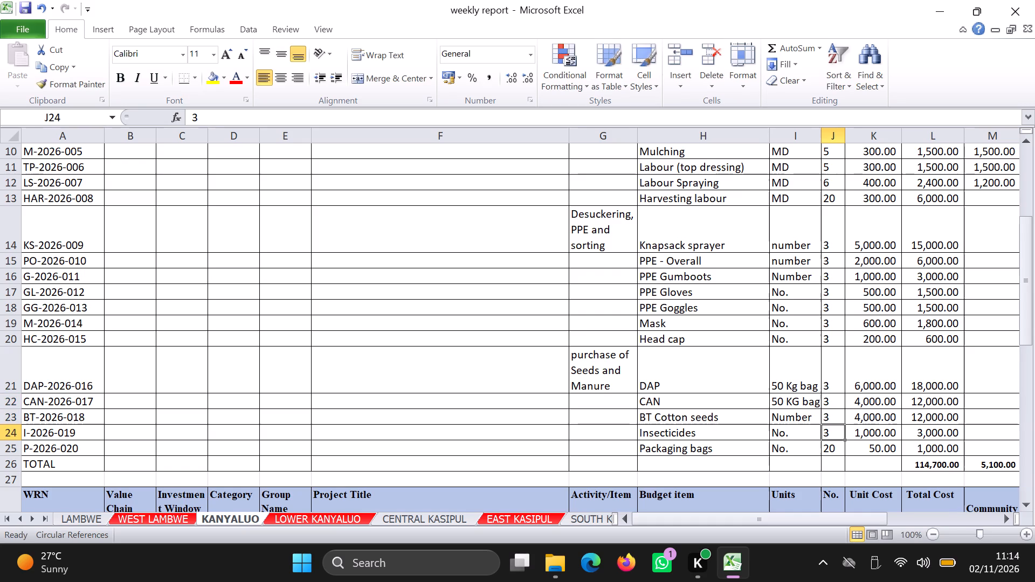
key(4)
scroll(830, 406, down, 2)
click(830, 406)
Under Land preparation and harvesting in the banana table, set the No. of Planting to 4 and Pruning to 5.
scroll(830, 406, down, 1)
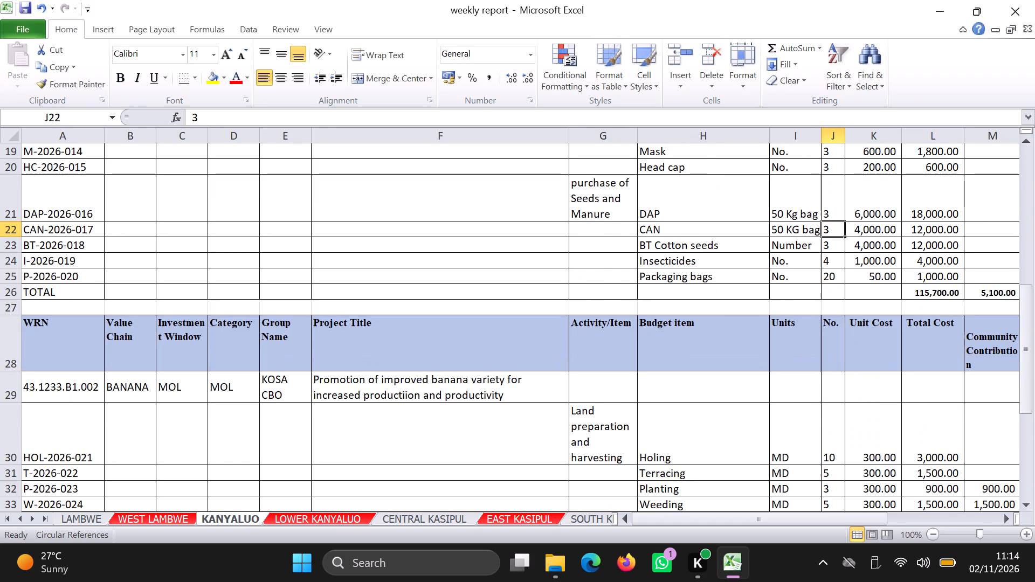
scroll(830, 406, down, 1)
scroll(822, 319, down, 1)
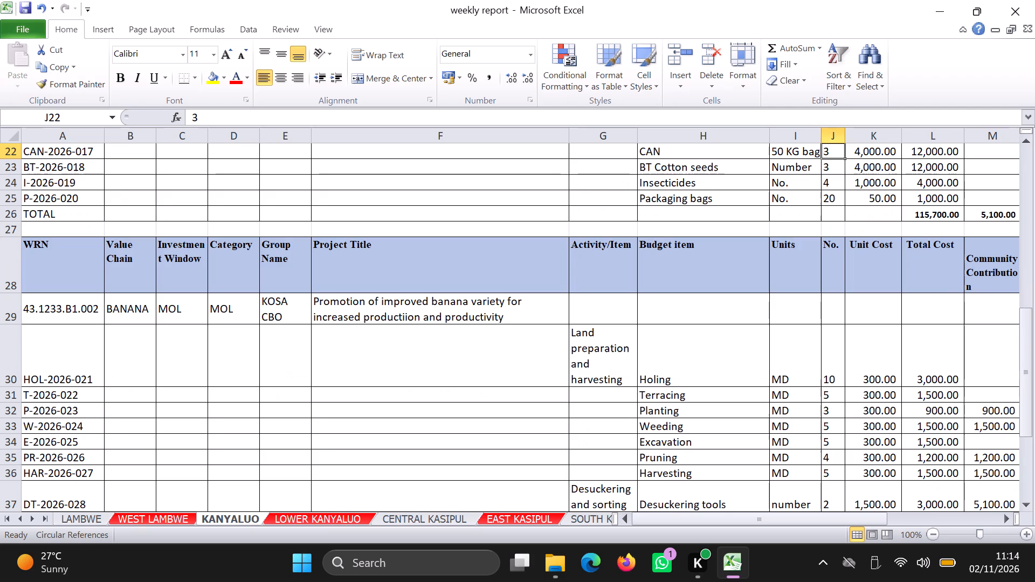
scroll(822, 319, down, 1)
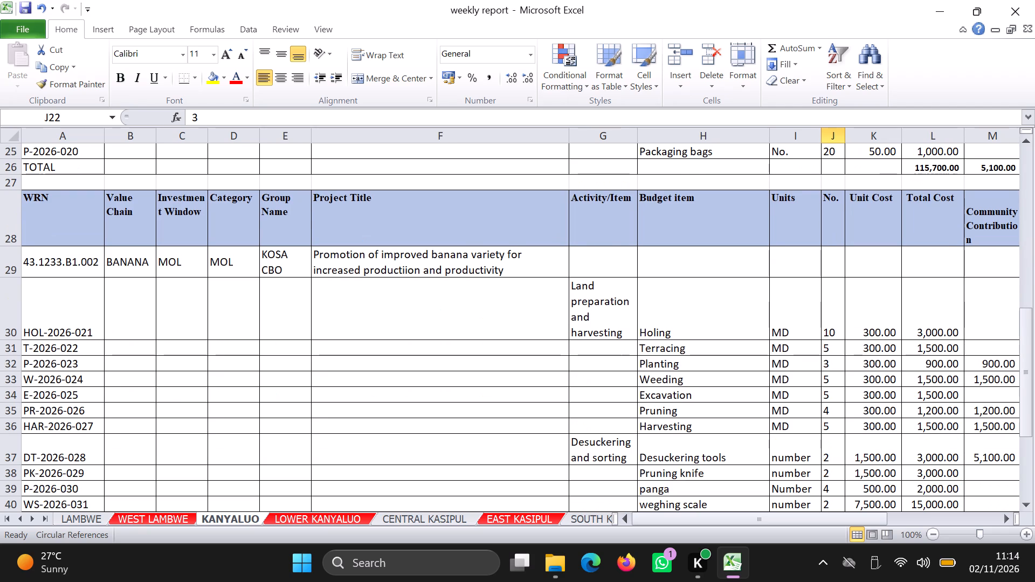
click(834, 368)
key(4)
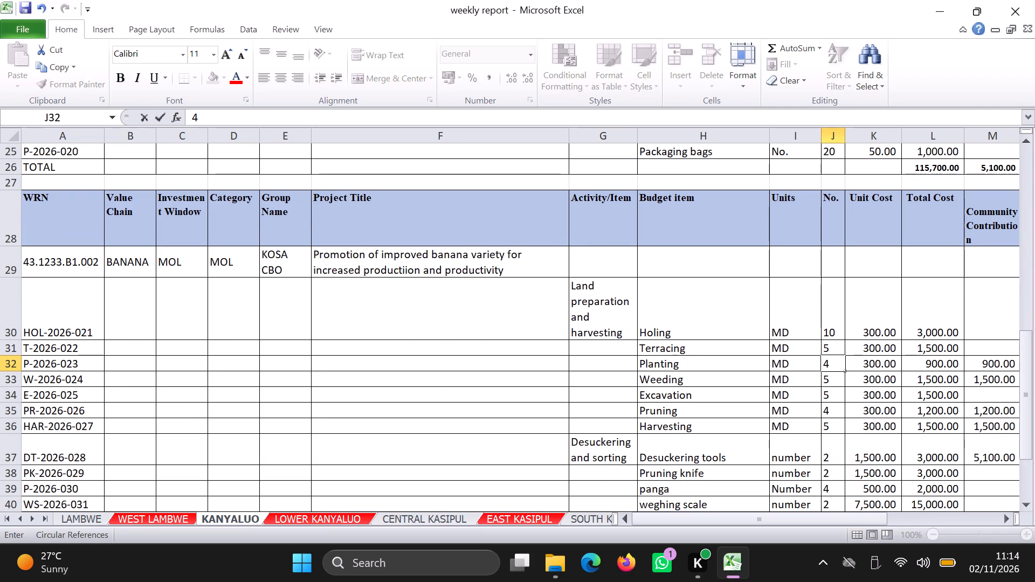
click(836, 410)
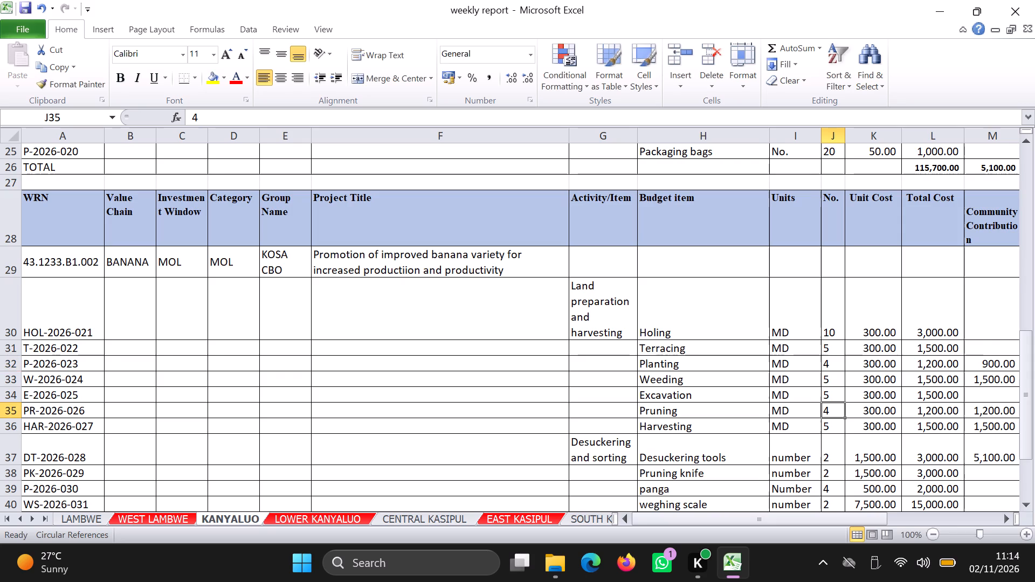
key(5)
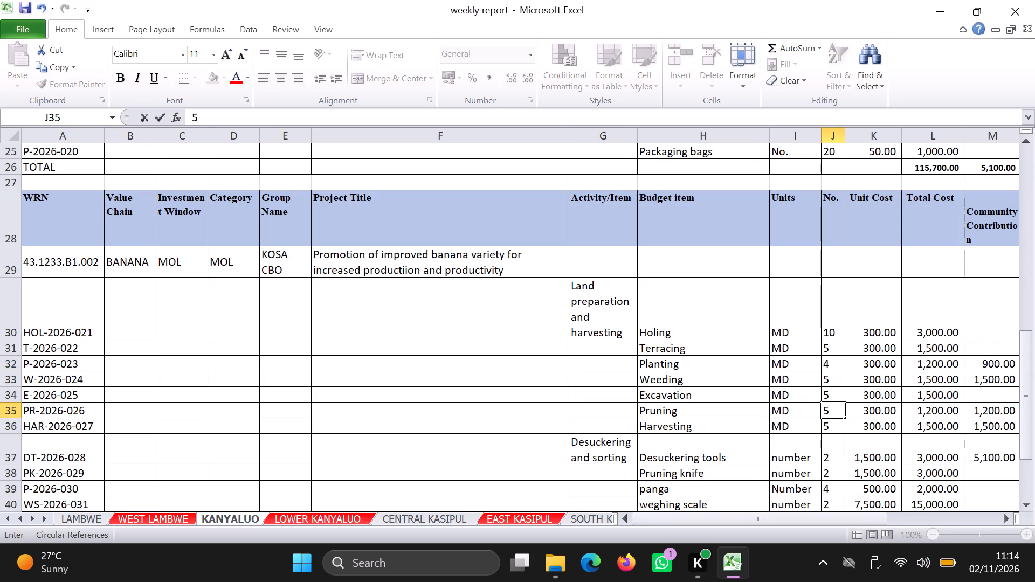
Under Desuckering and sorting in KANYALUO's banana table, set the No. of Desuckering tools, Pruning knife and weghing scale to 3.
click(837, 454)
key(3)
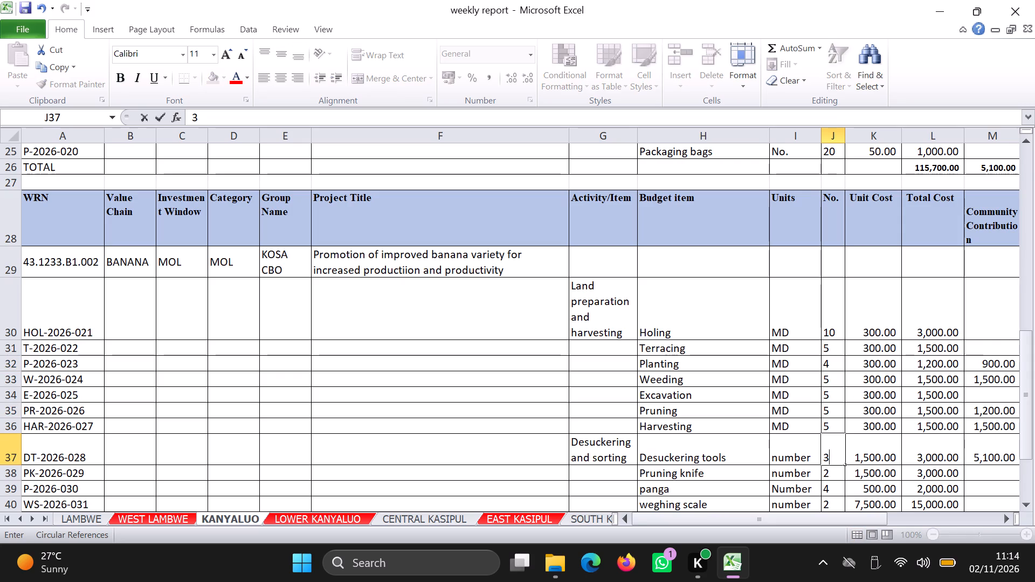
click(839, 480)
key(3)
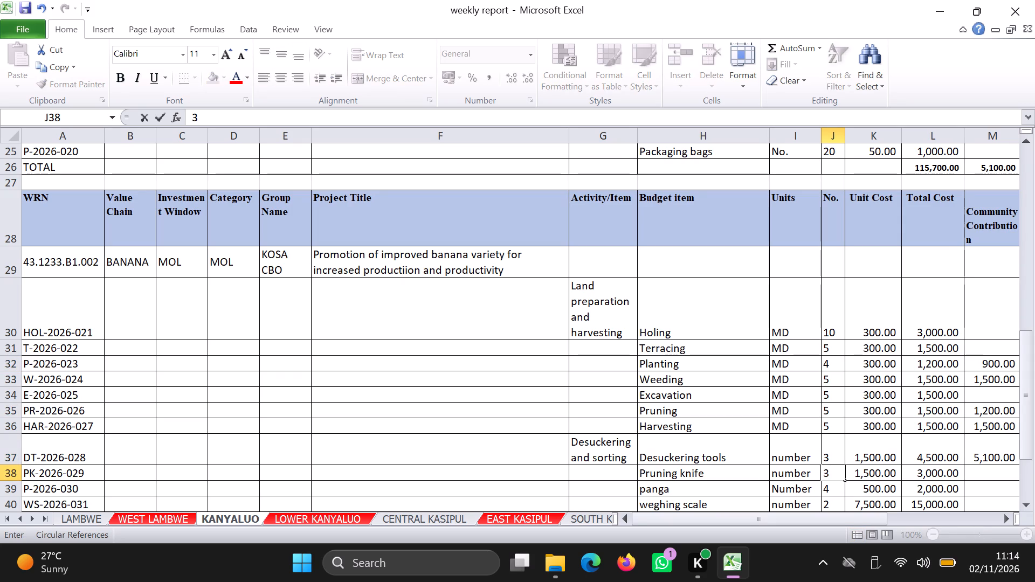
scroll(836, 462, down, 2)
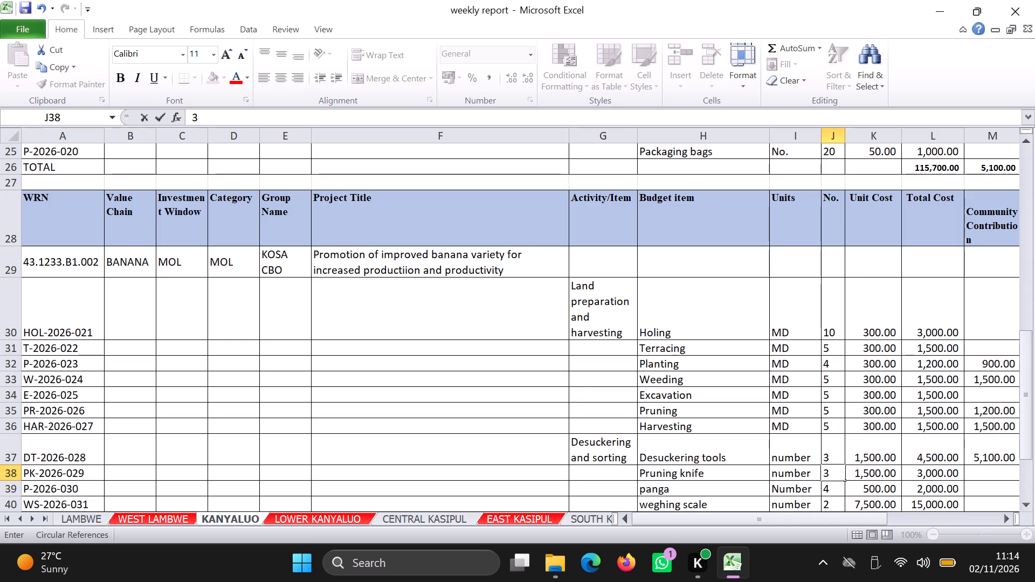
click(791, 466)
scroll(791, 466, down, 2)
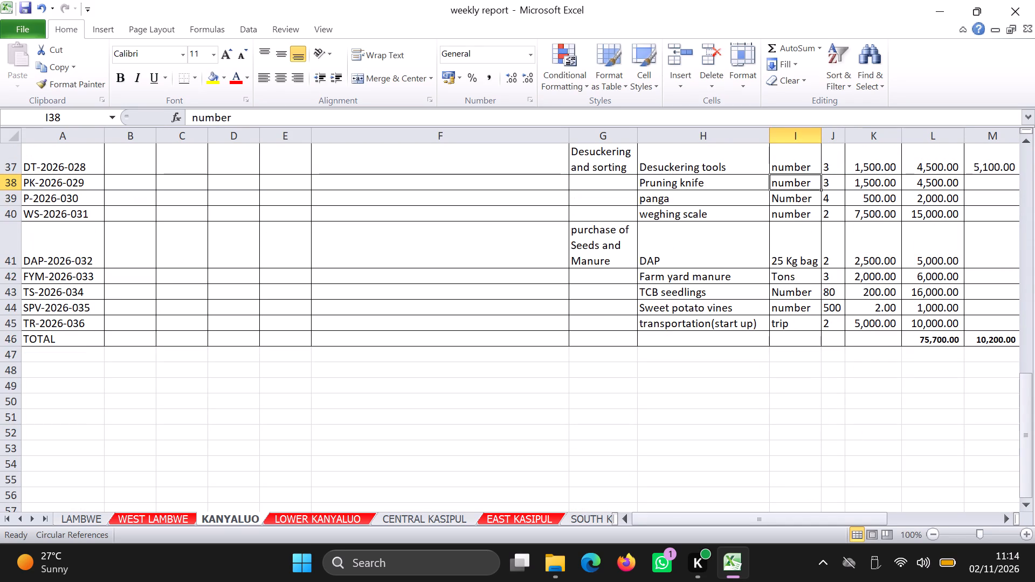
click(841, 211)
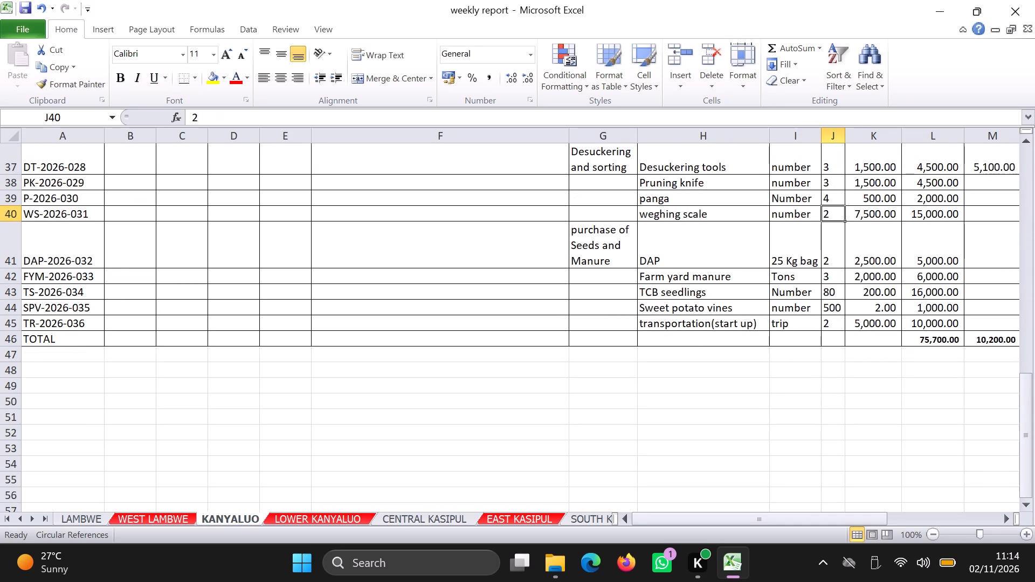
key(3)
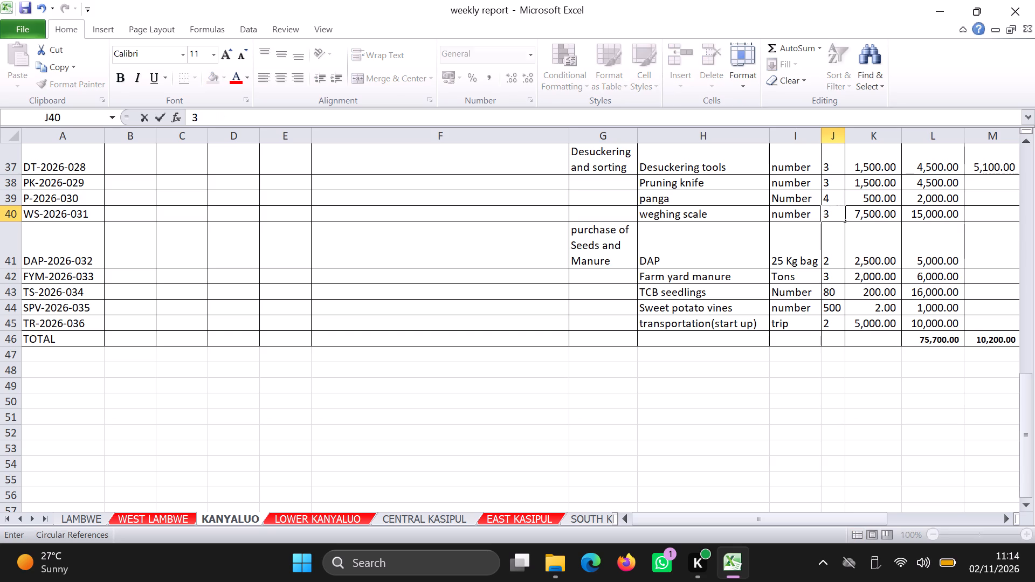
Under purchase of Seeds and Manure in the banana table, enter 3 for DAP, 4 for Farm yard manure and 3 for transportation, and save.
click(832, 255)
key(3)
click(834, 282)
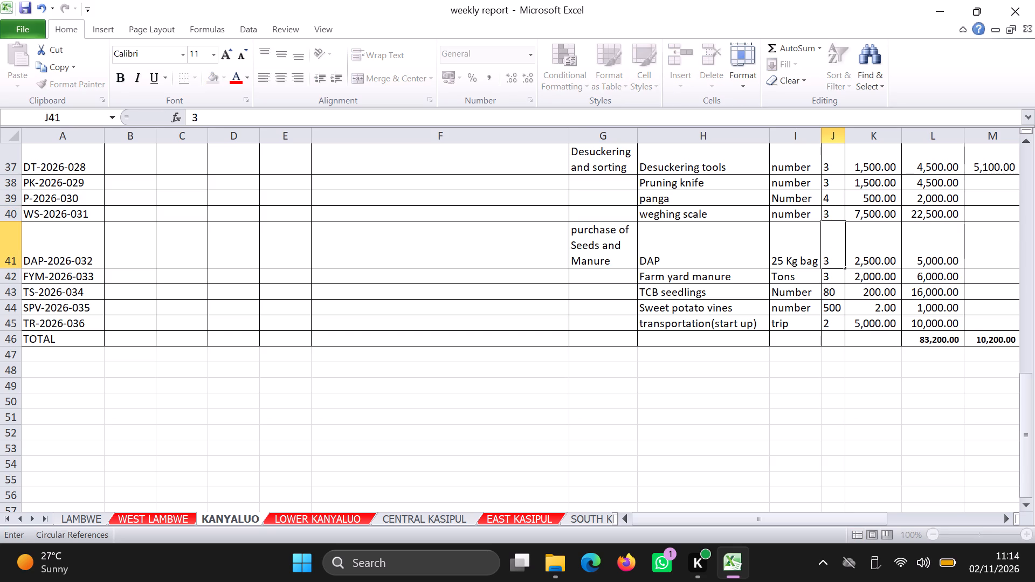
key(4)
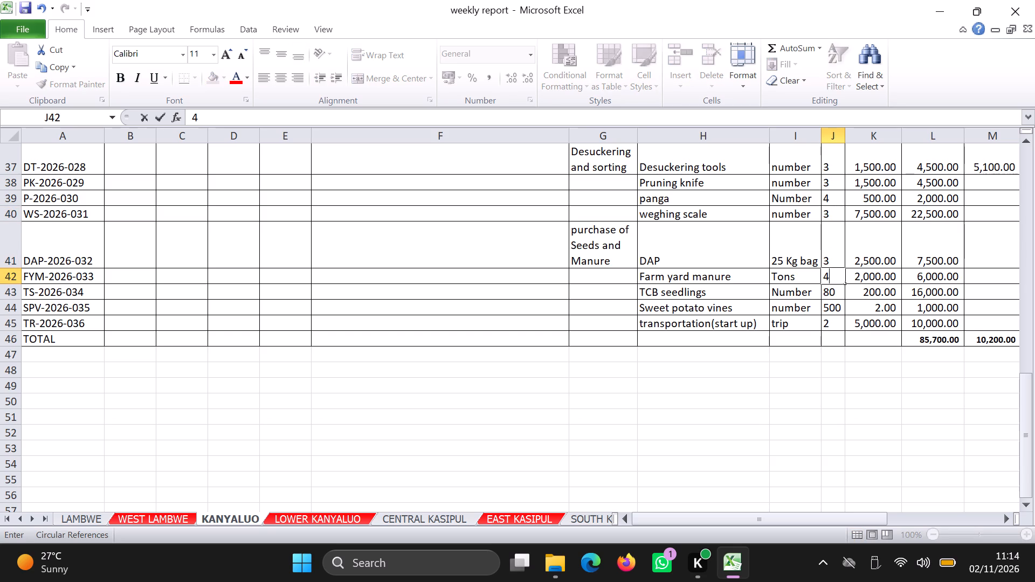
click(834, 321)
key(3)
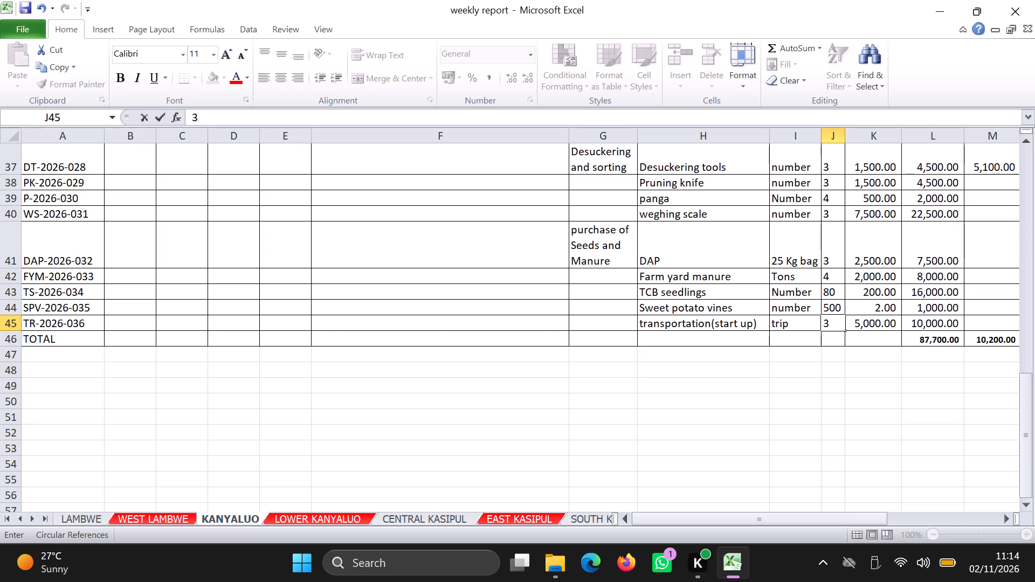
key(ctrl+s)
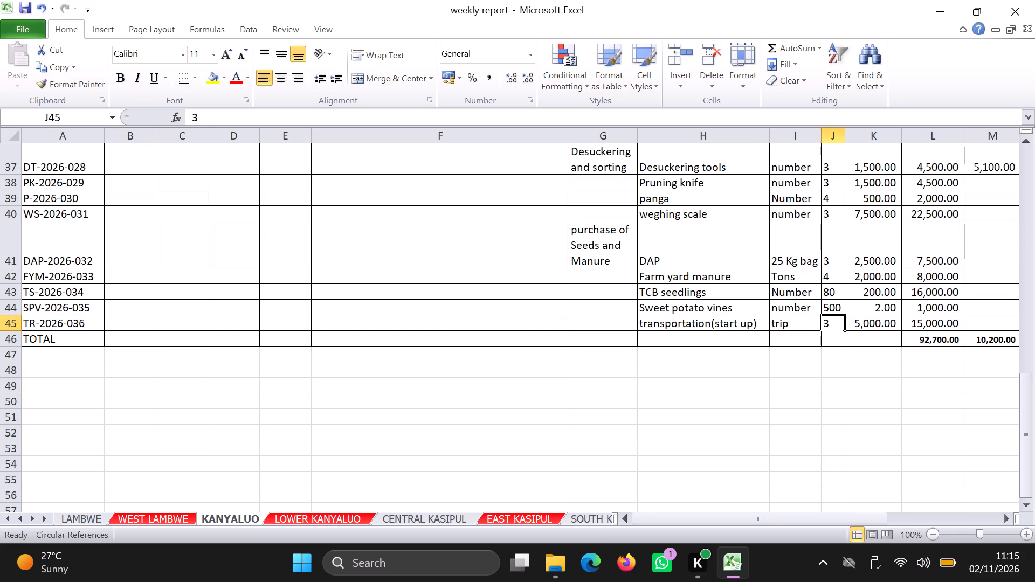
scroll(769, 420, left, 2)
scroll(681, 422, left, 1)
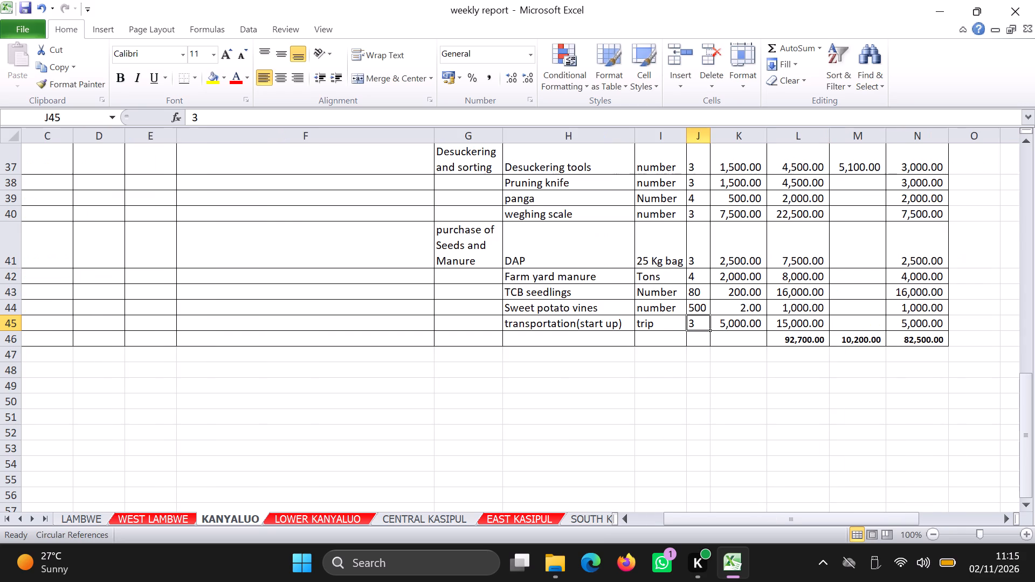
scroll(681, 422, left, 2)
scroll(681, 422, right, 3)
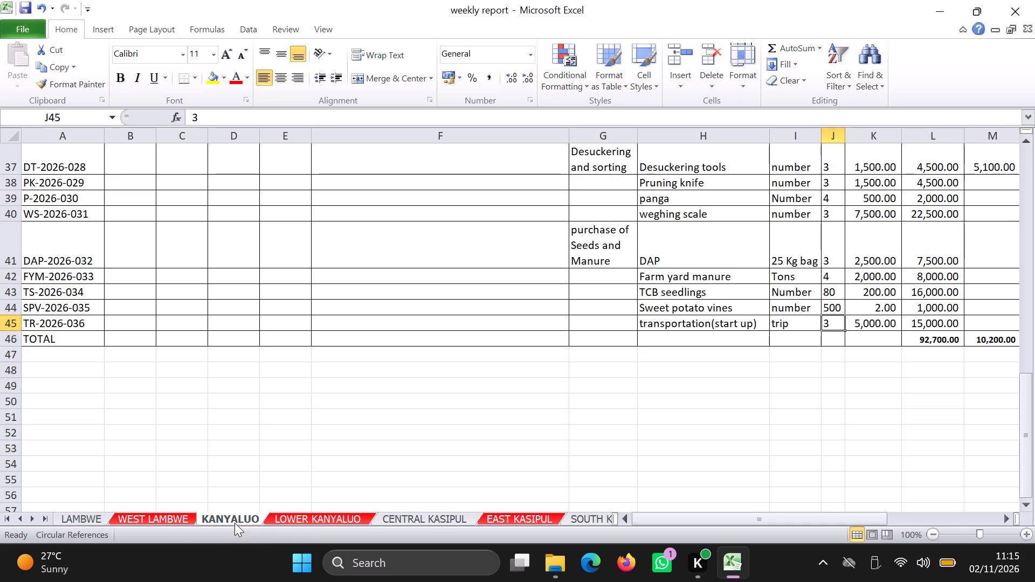
On the LOWER KANYALUO sheet, under Land preparation and harvesting in the cotton table, set the No. of Ploughing and Harrowing to 2.
click(303, 519)
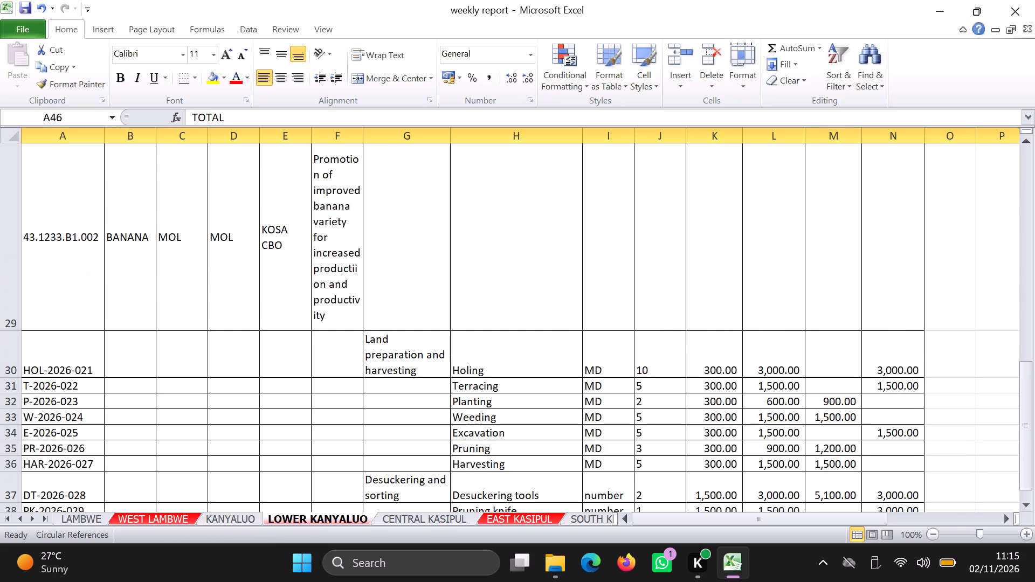
scroll(648, 302, up, 2)
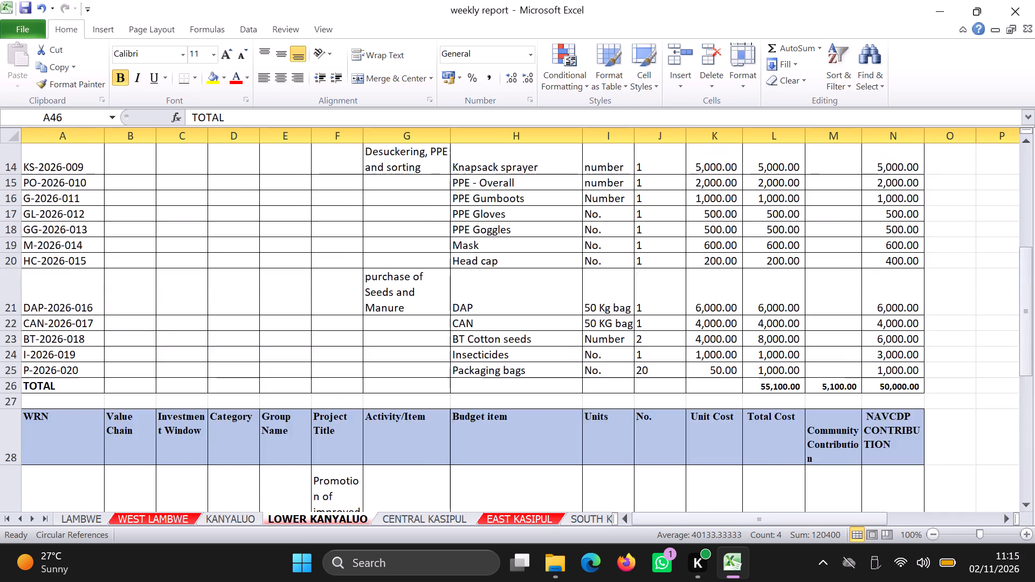
scroll(648, 302, up, 4)
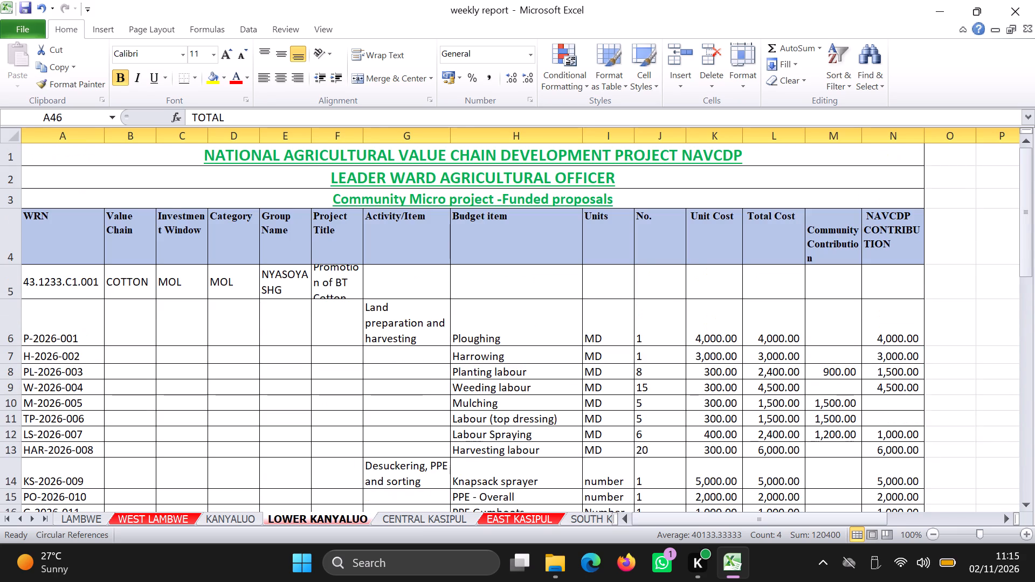
click(653, 325)
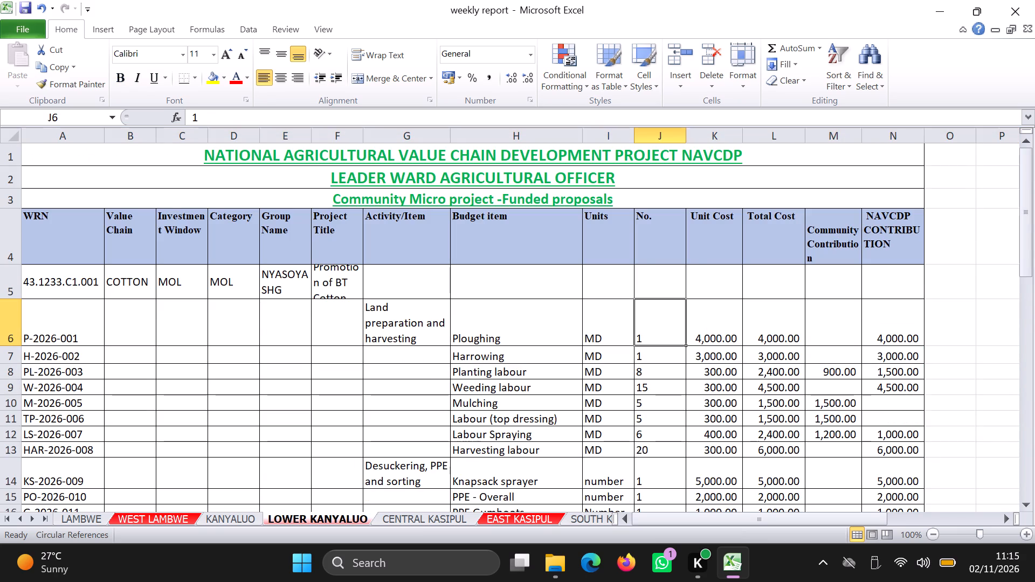
key(2)
click(644, 364)
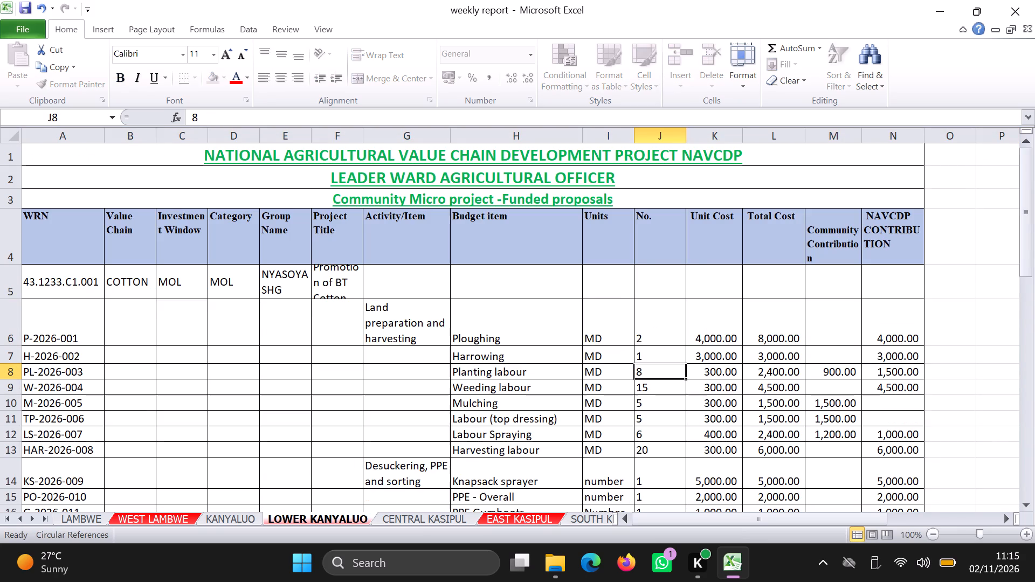
click(650, 352)
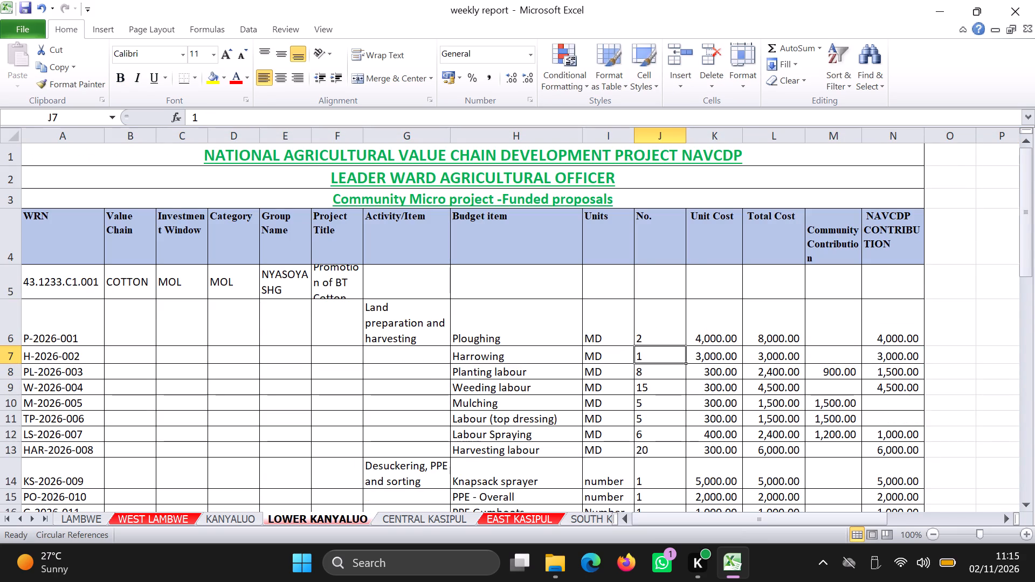
key(3)
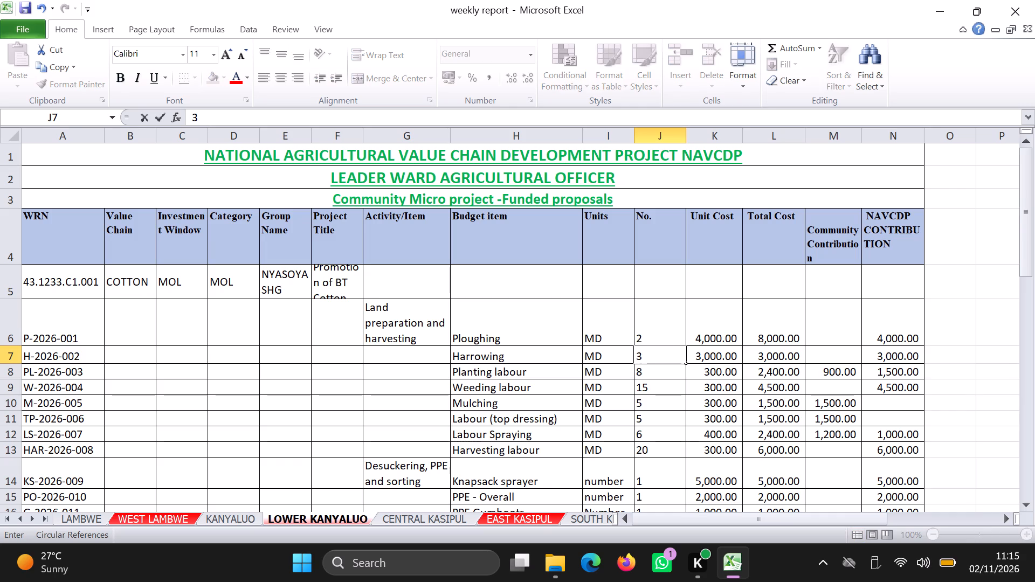
key(BackSpace)
key(2)
Under Desuckering, PPE and sorting in LOWER KANYALUO's cotton table, set the No. of all seven items, Knapsack sprayer through Head cap, to 2.
click(654, 477)
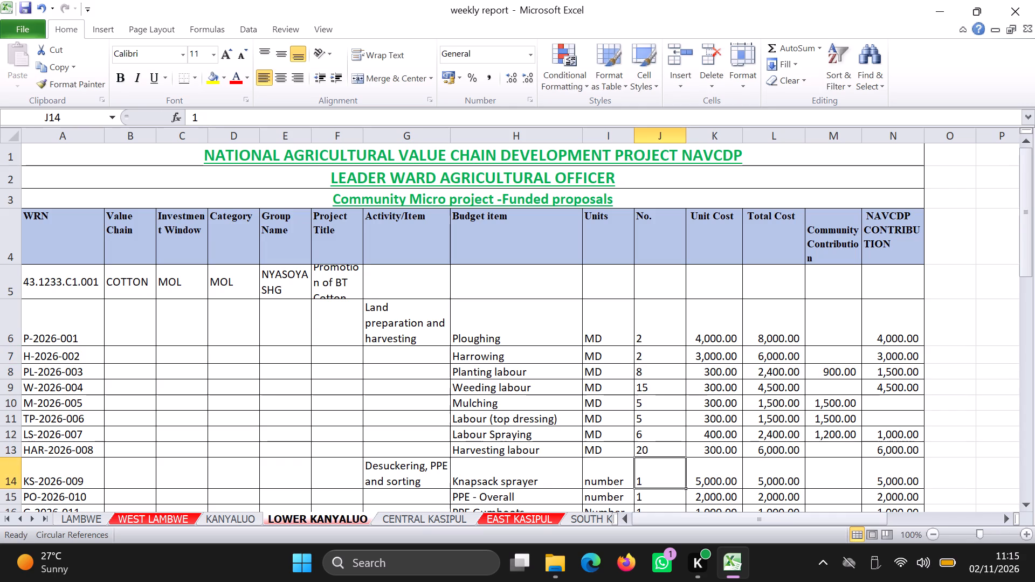
key(2)
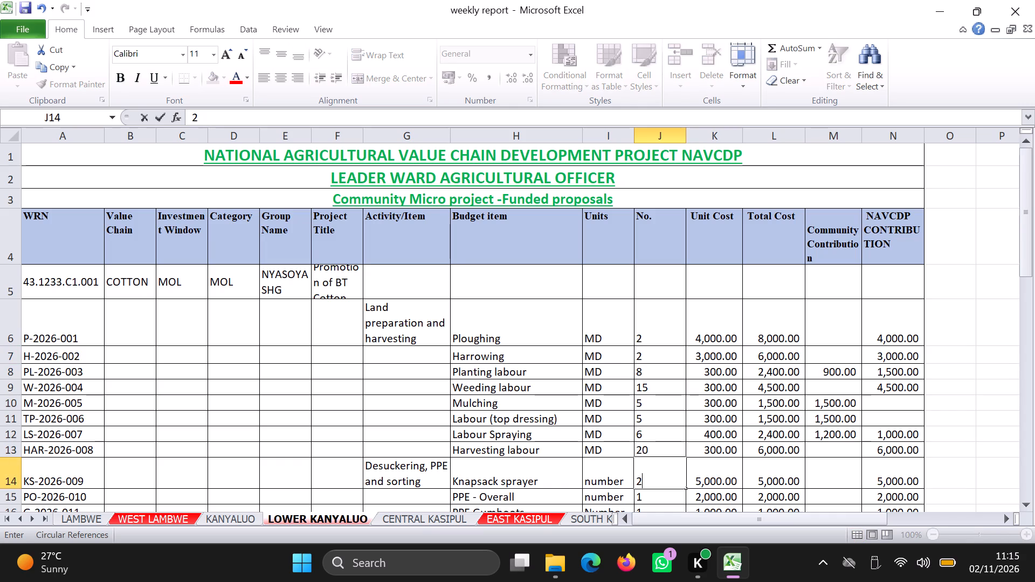
click(658, 497)
key(2)
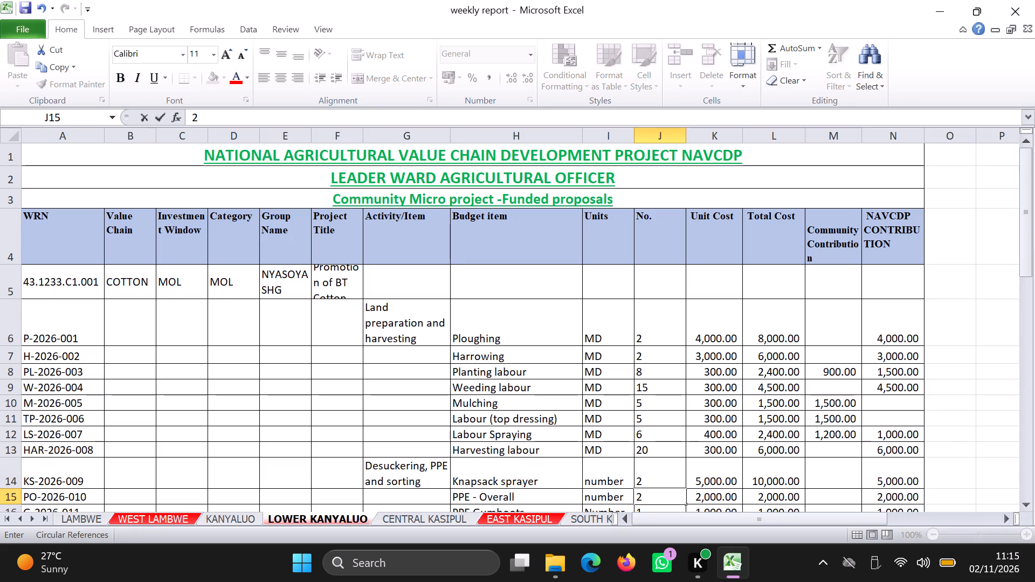
scroll(692, 475, down, 4)
click(734, 477)
scroll(734, 477, down, 1)
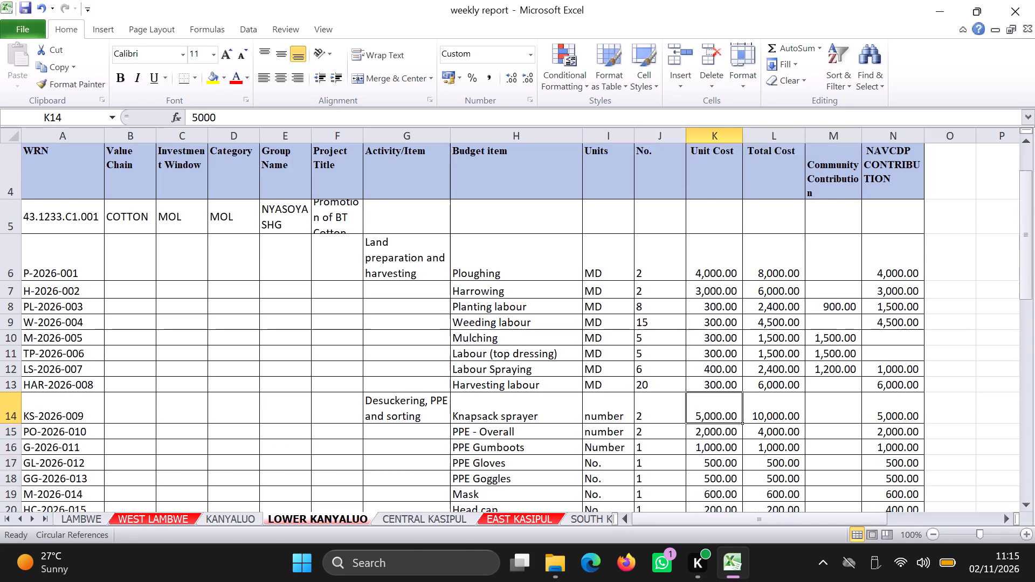
scroll(734, 477, down, 2)
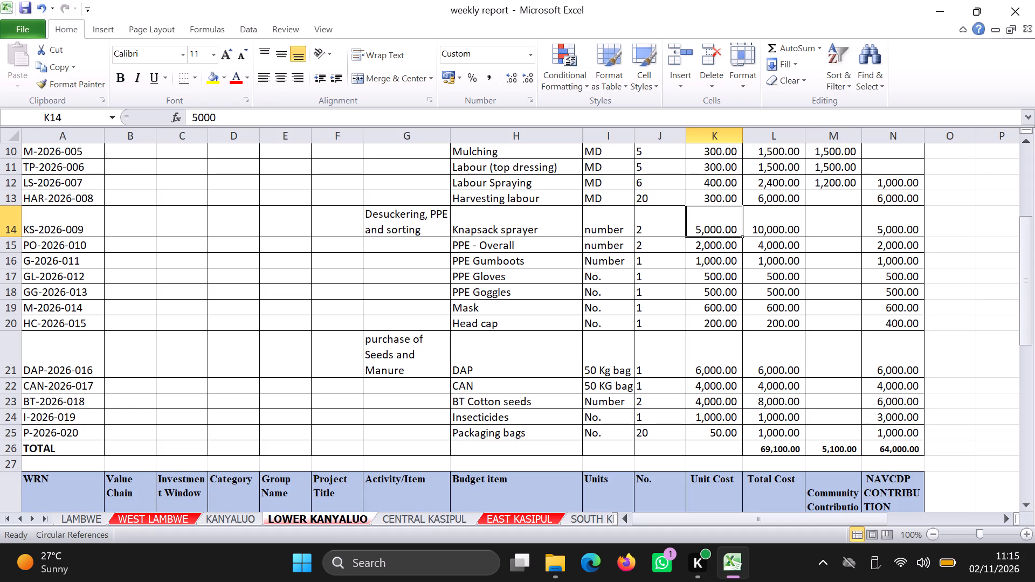
click(656, 246)
click(658, 261)
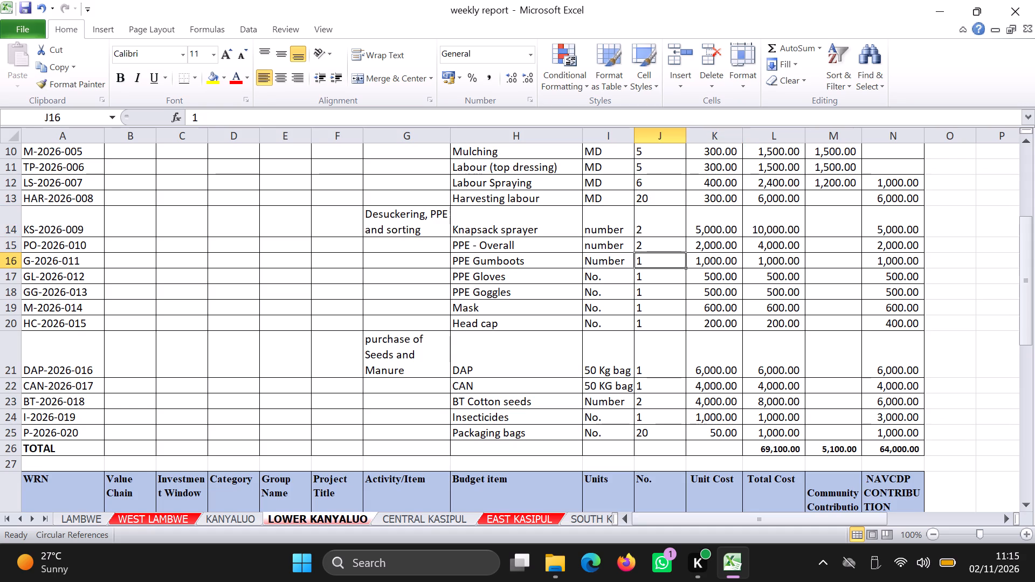
key(2)
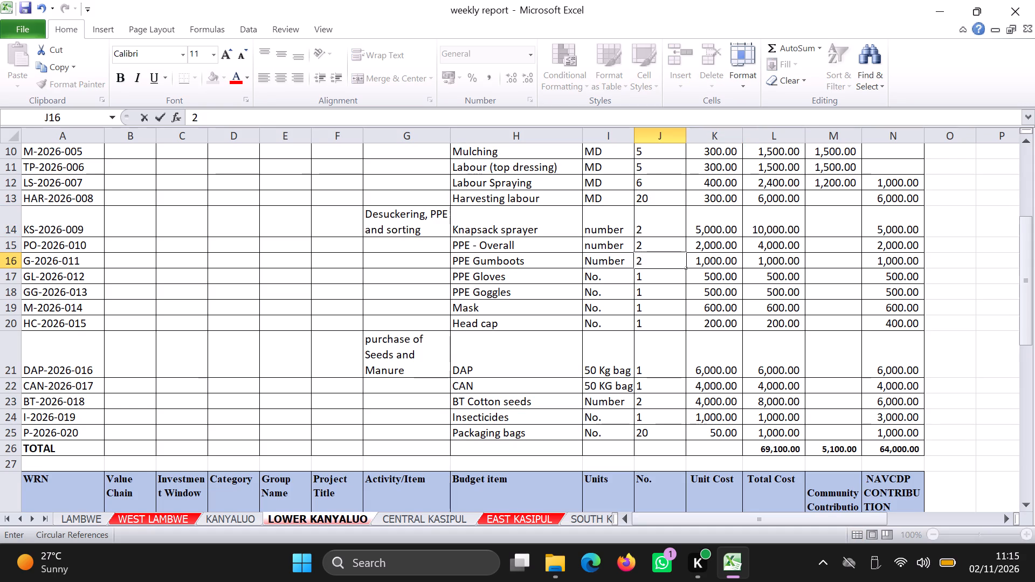
click(656, 278)
key(2)
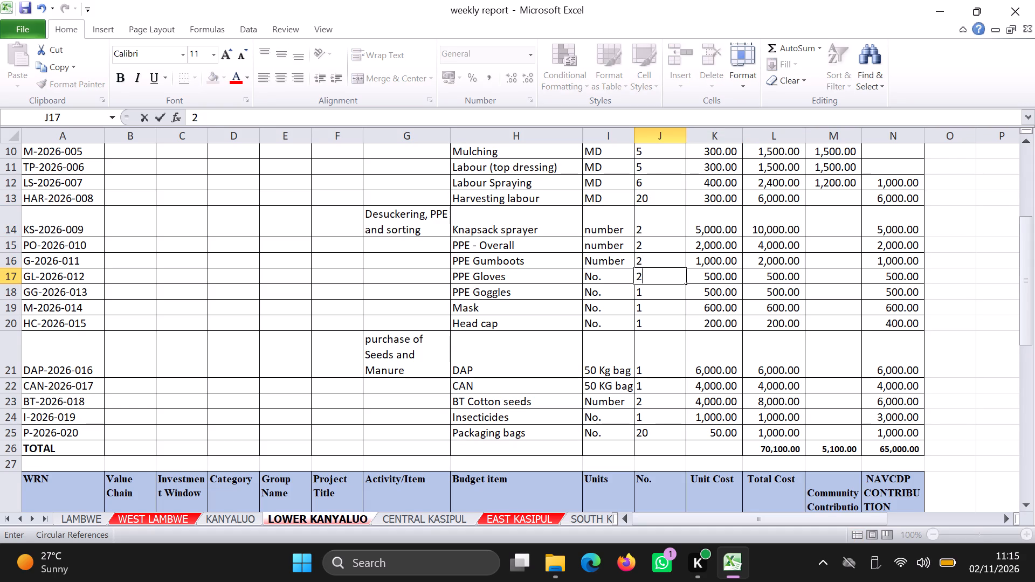
click(654, 292)
key(2)
click(655, 309)
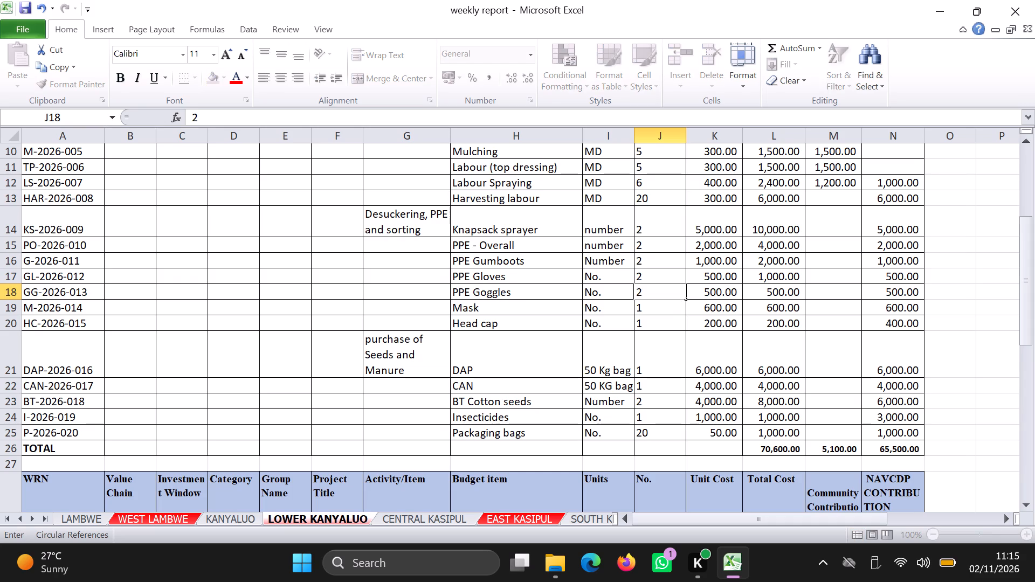
key(2)
click(657, 327)
key(2)
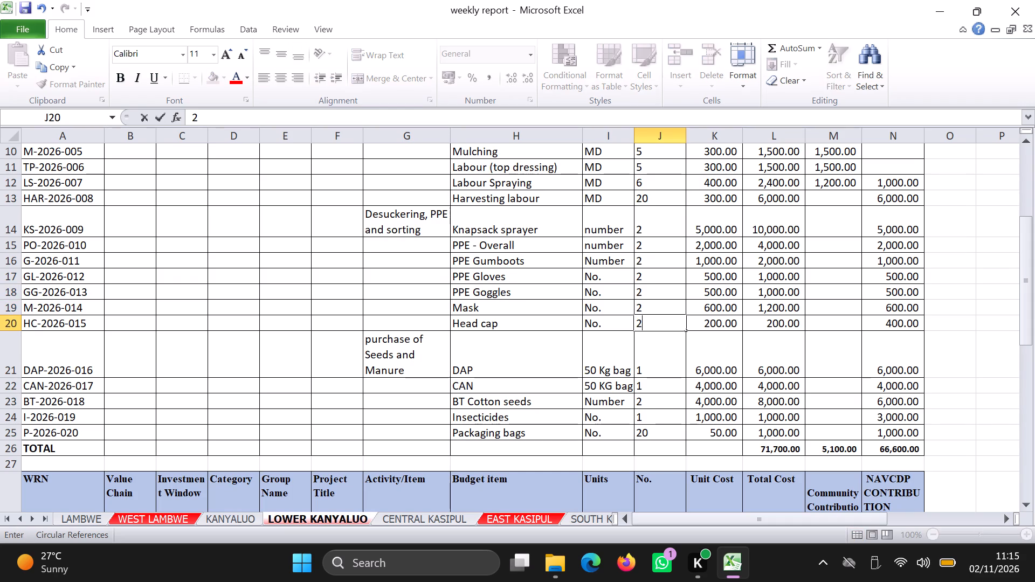
Under purchase of Seeds and Manure in the cotton table, set the No. of DAP, CAN and Insecticides to 2, and save the workbook.
click(660, 370)
key(2)
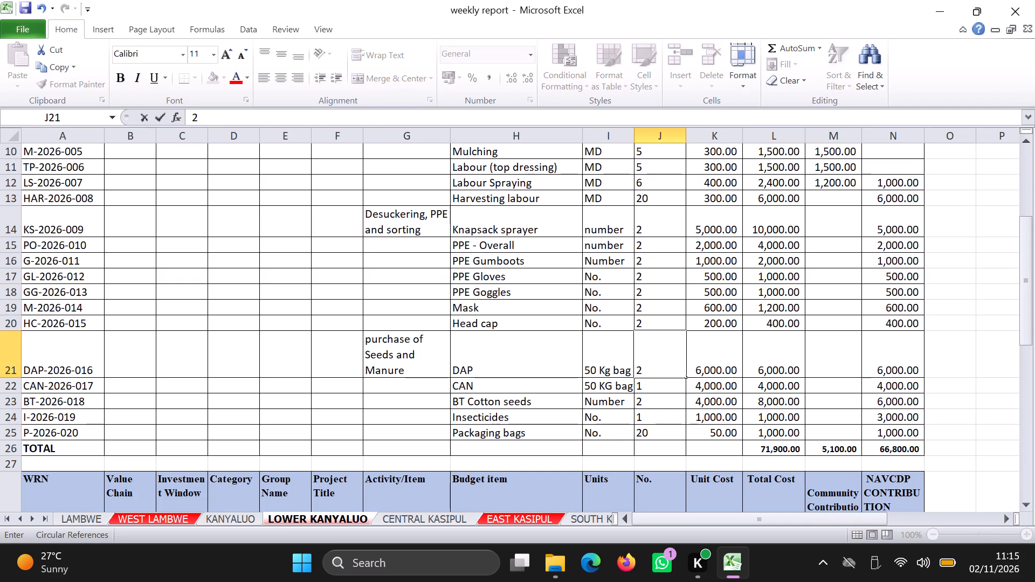
click(663, 387)
key(2)
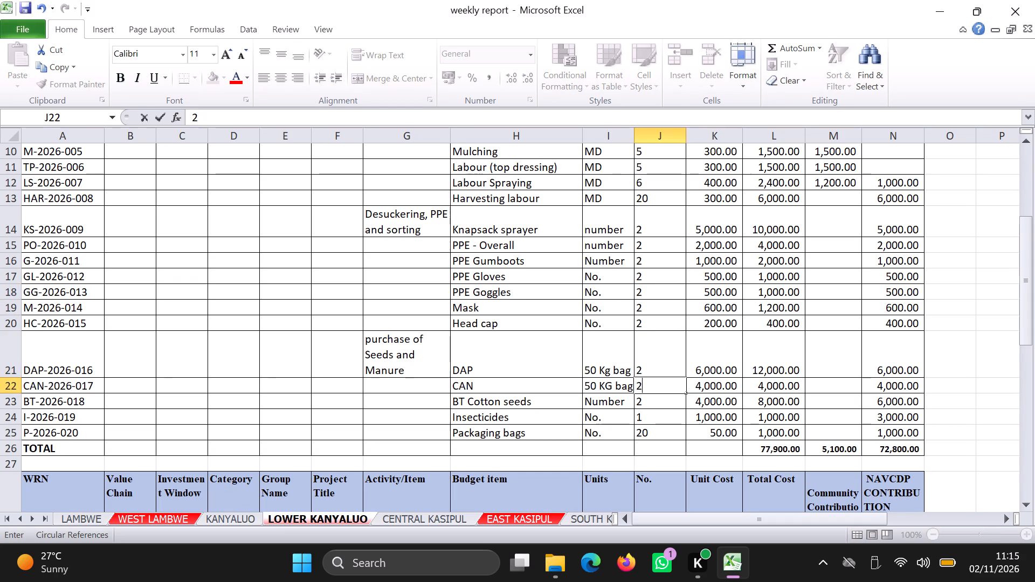
click(653, 418)
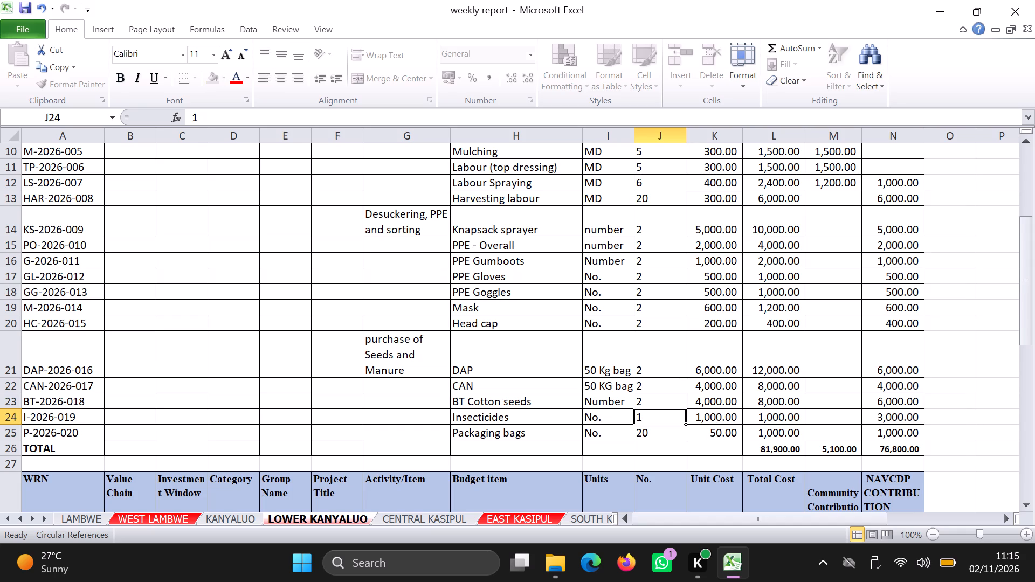
key(2)
key(ctrl+s)
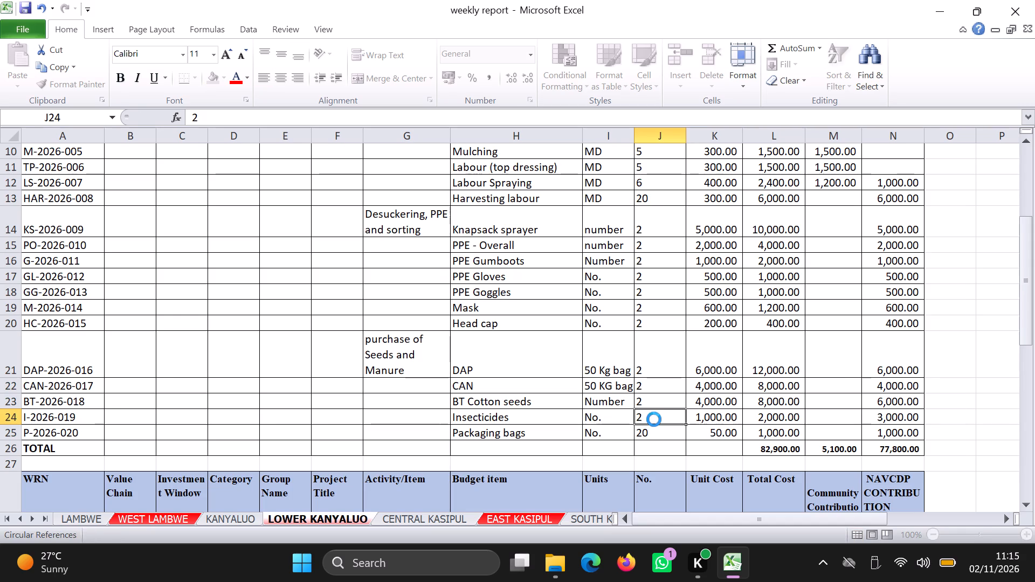
Under Land preparation and harvesting in LOWER KANYALUO's banana table, set the No. of Planting to 3 and Pruning to 4.
scroll(702, 406, down, 1)
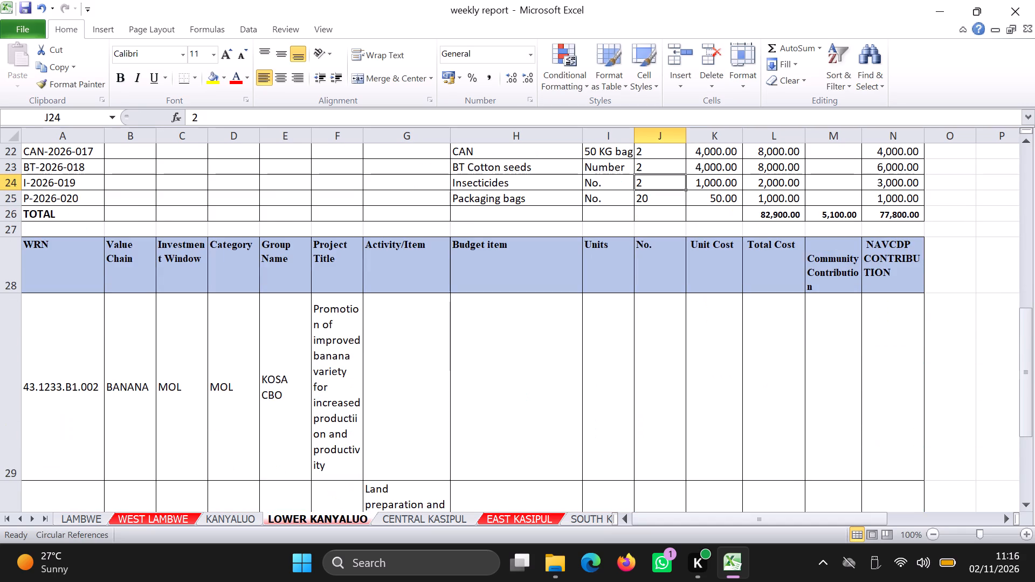
scroll(702, 406, down, 1)
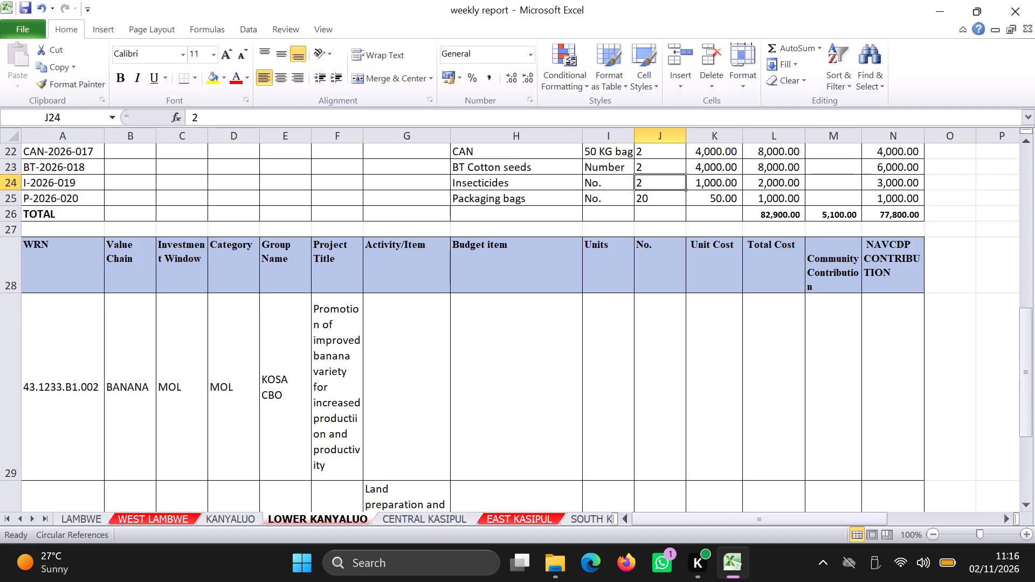
scroll(645, 309, up, 1)
scroll(645, 378, down, 1)
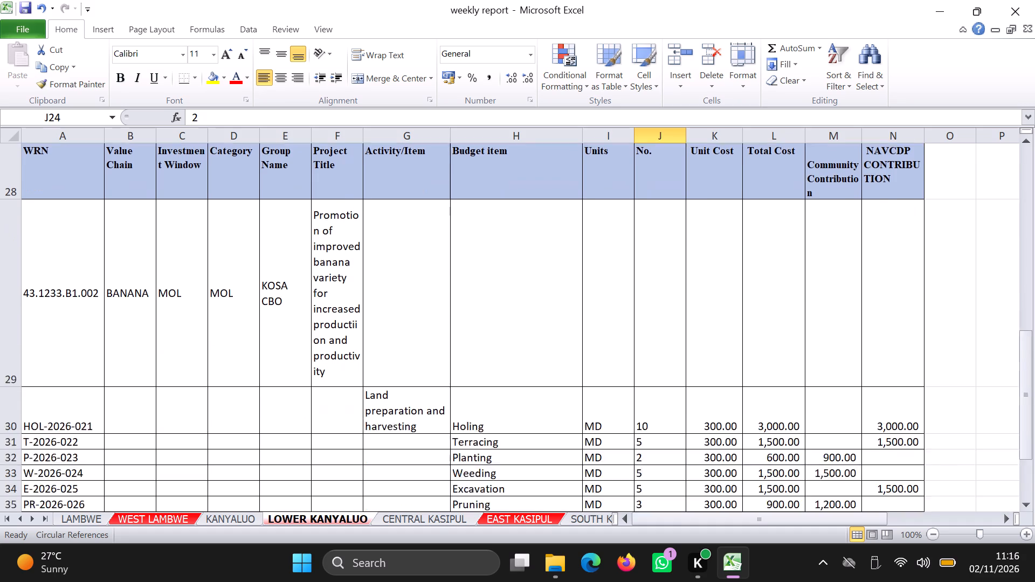
scroll(645, 378, down, 1)
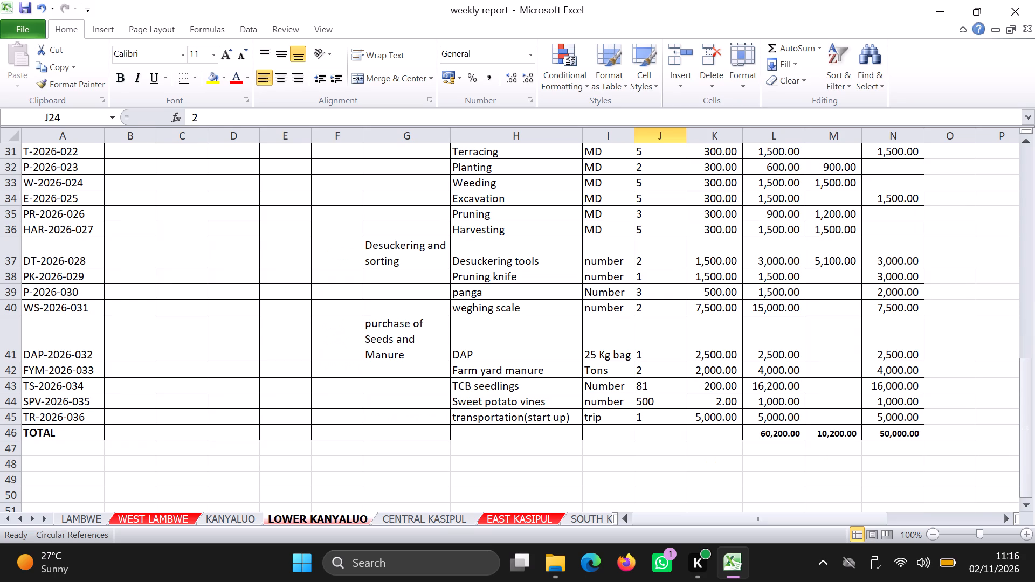
scroll(645, 378, down, 1)
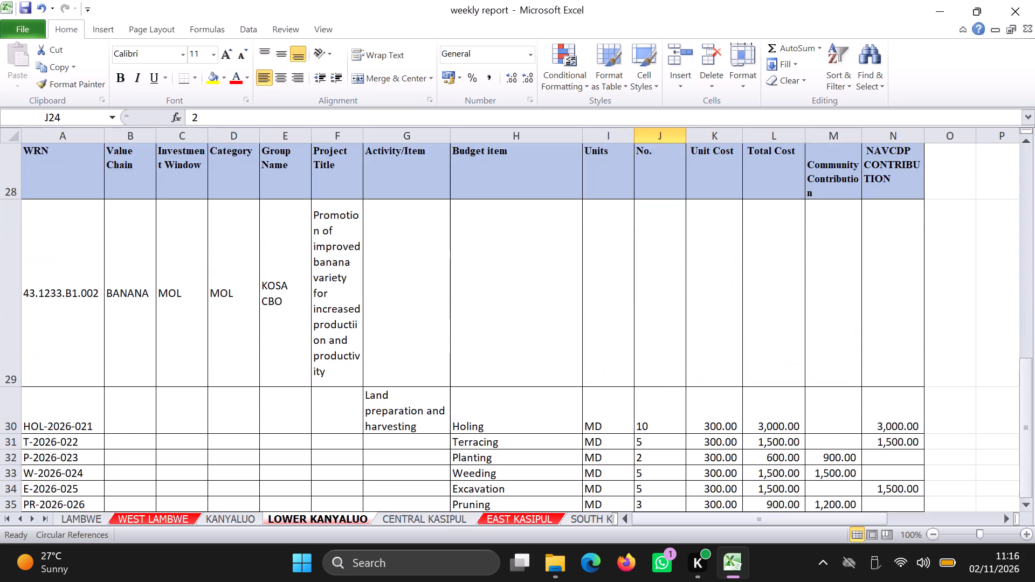
scroll(645, 378, down, 1)
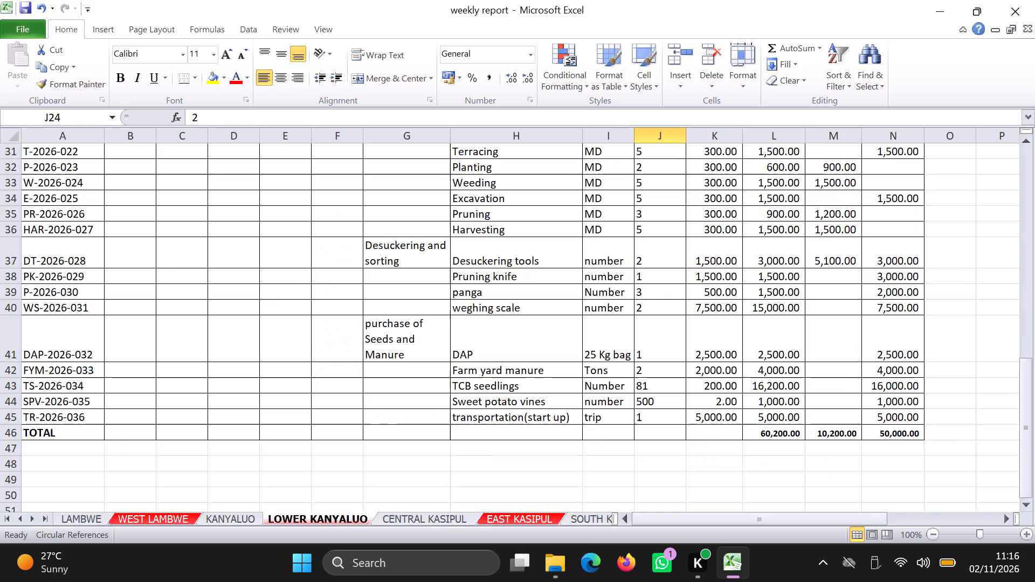
click(650, 166)
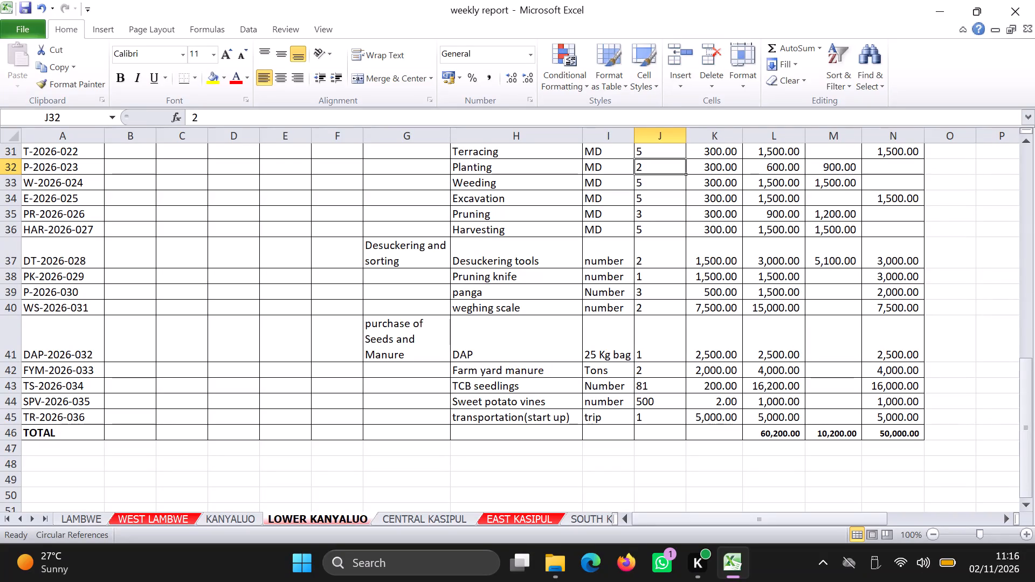
key(3)
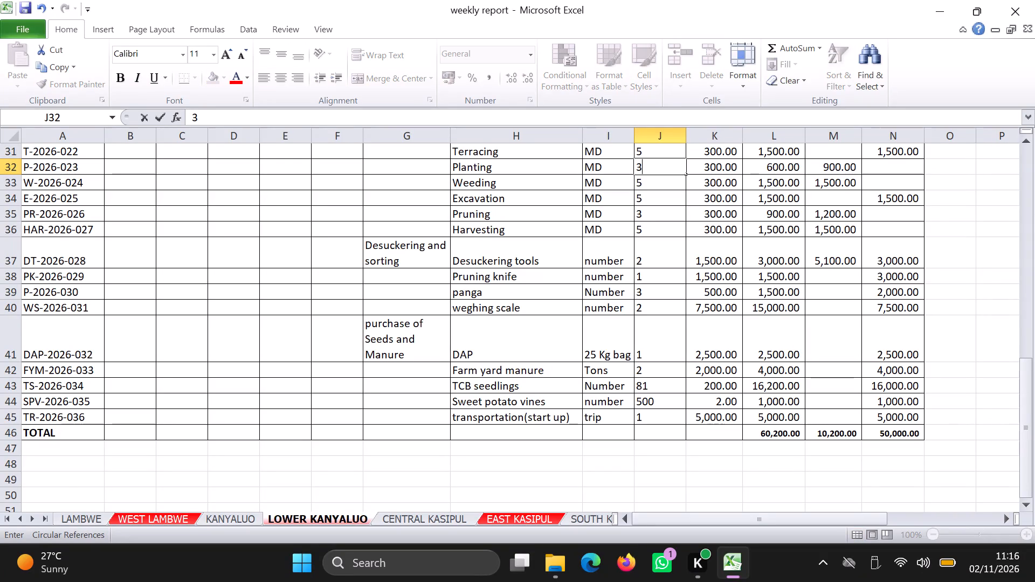
click(658, 213)
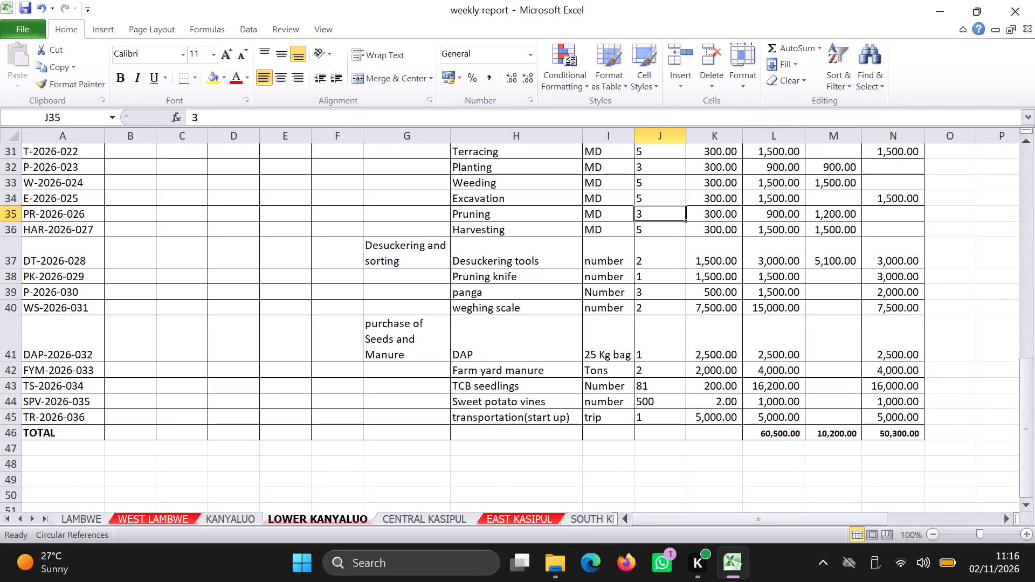
key(4)
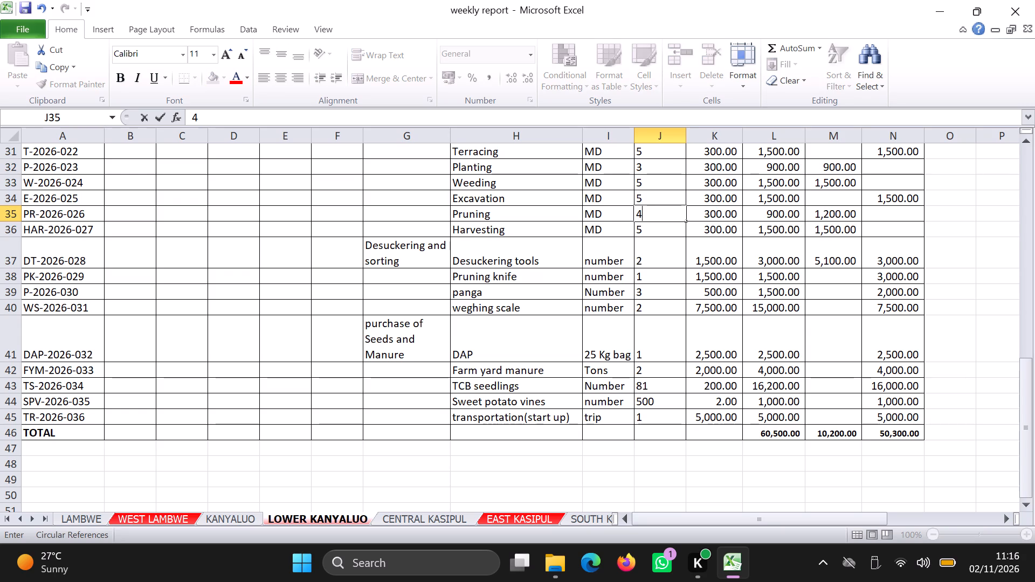
Under Desuckering and sorting in the banana table, set Desuckering tools to 3, Pruning knife to 2, panga to 4 and weighing scale to 3.
click(646, 255)
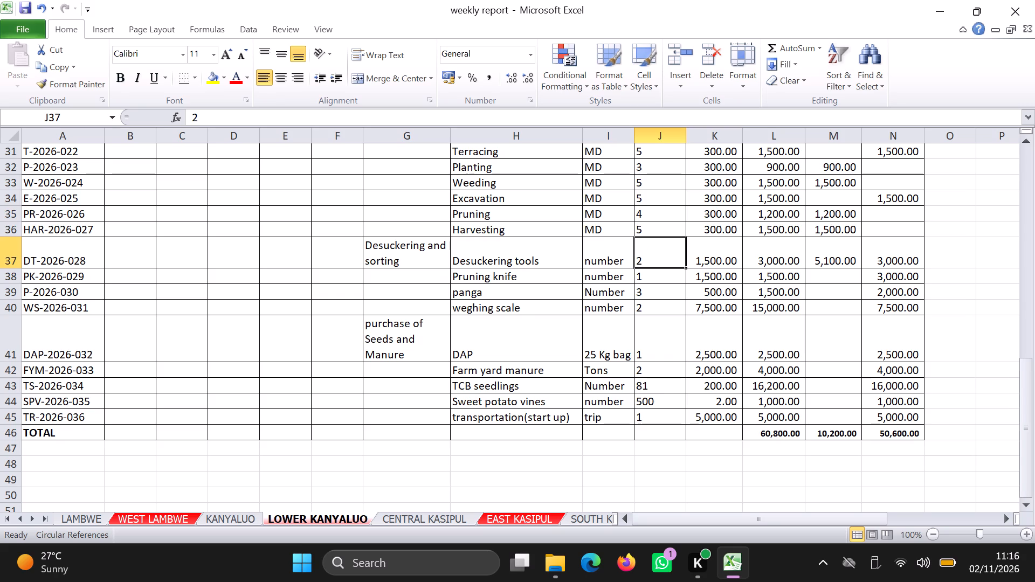
click(649, 261)
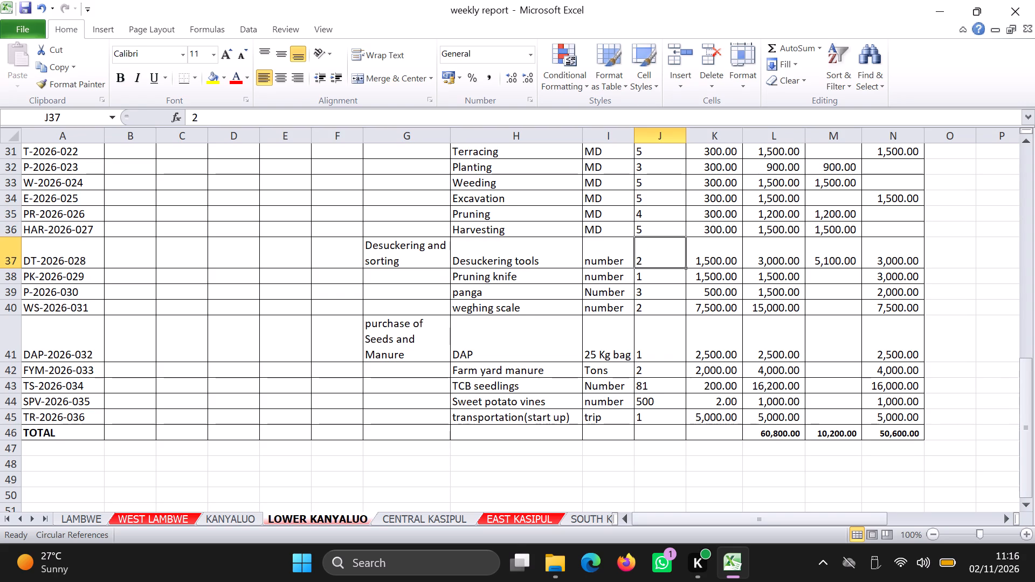
key(3)
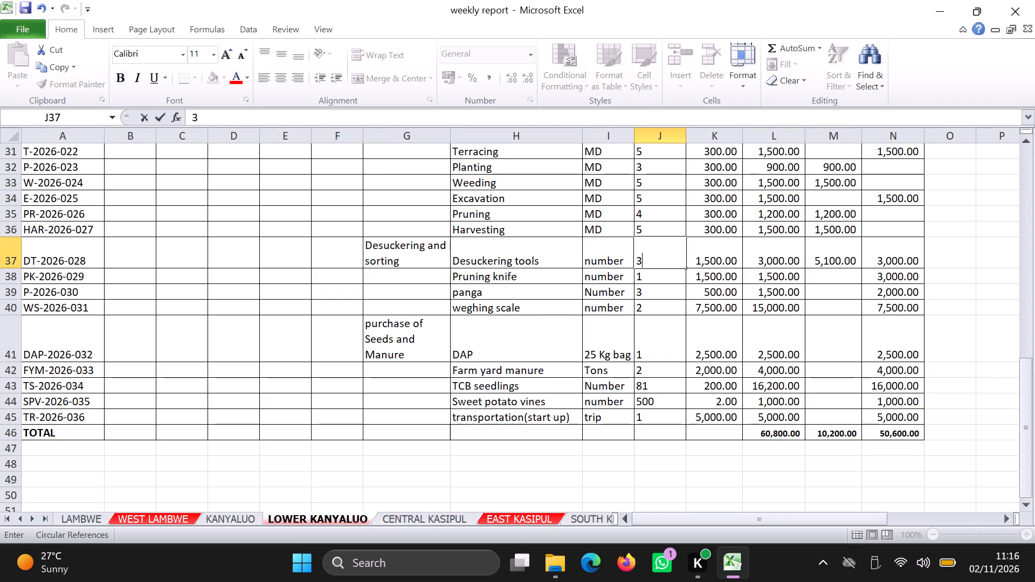
click(653, 294)
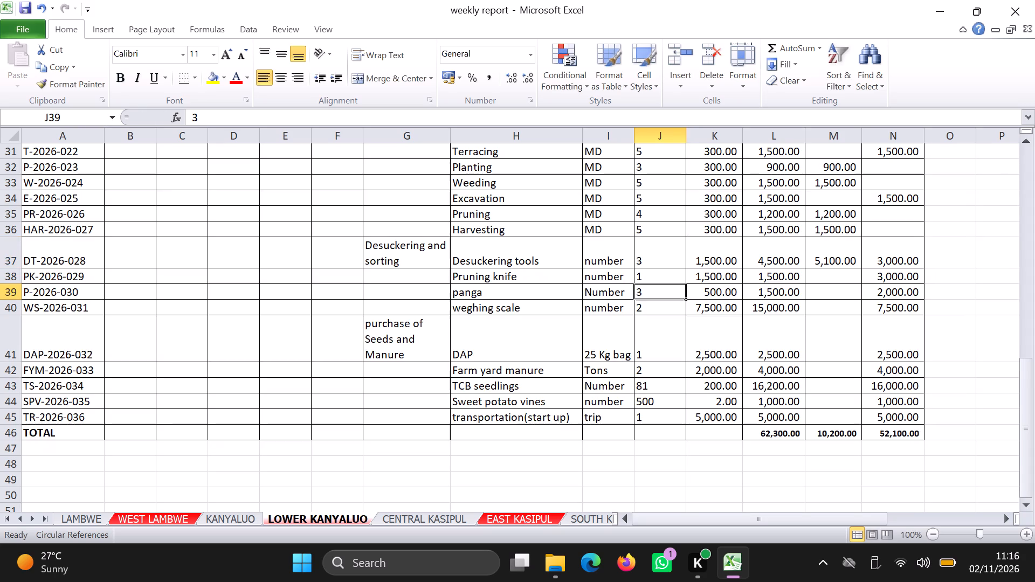
click(653, 276)
key(2)
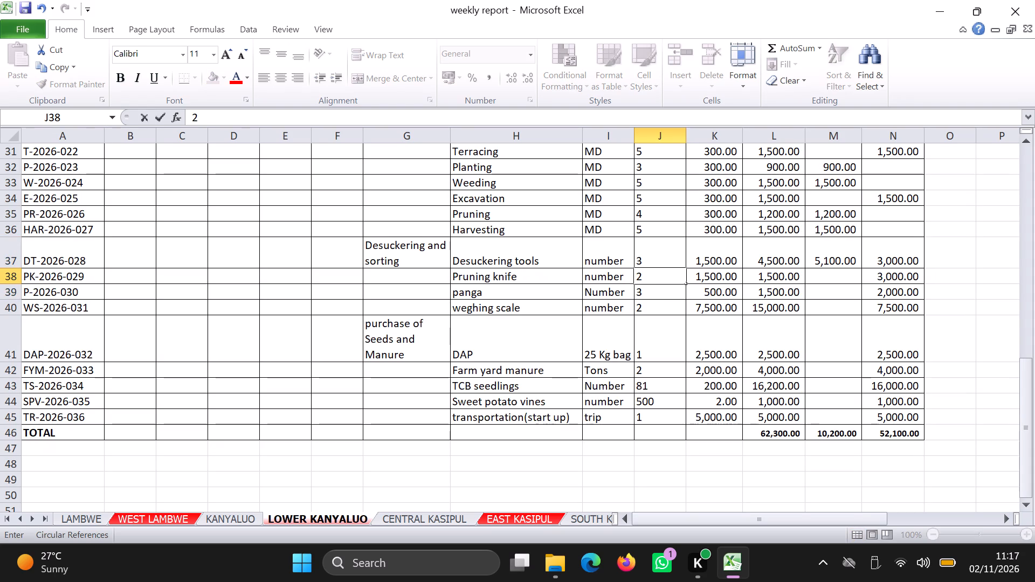
click(665, 295)
key(4)
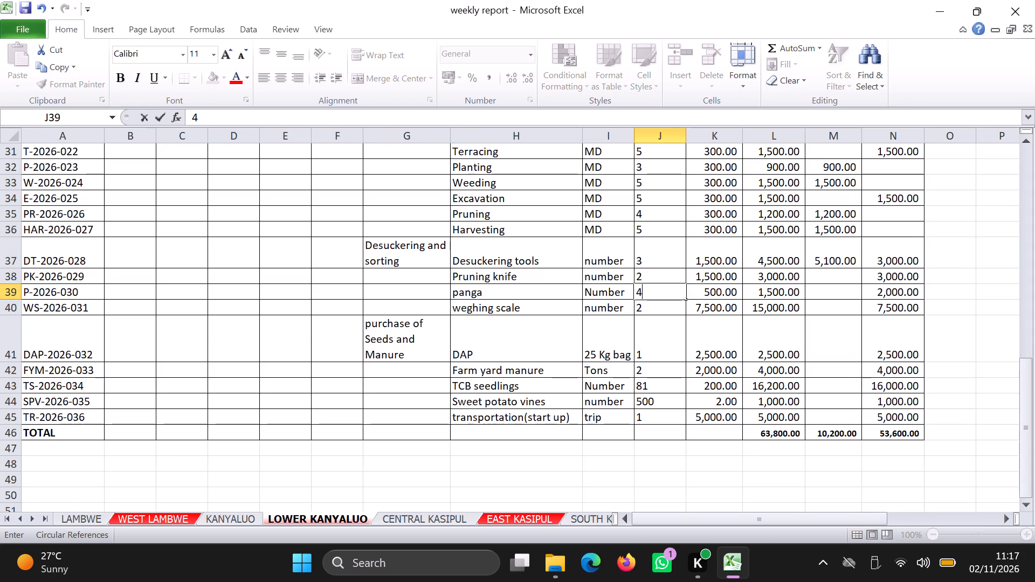
click(651, 305)
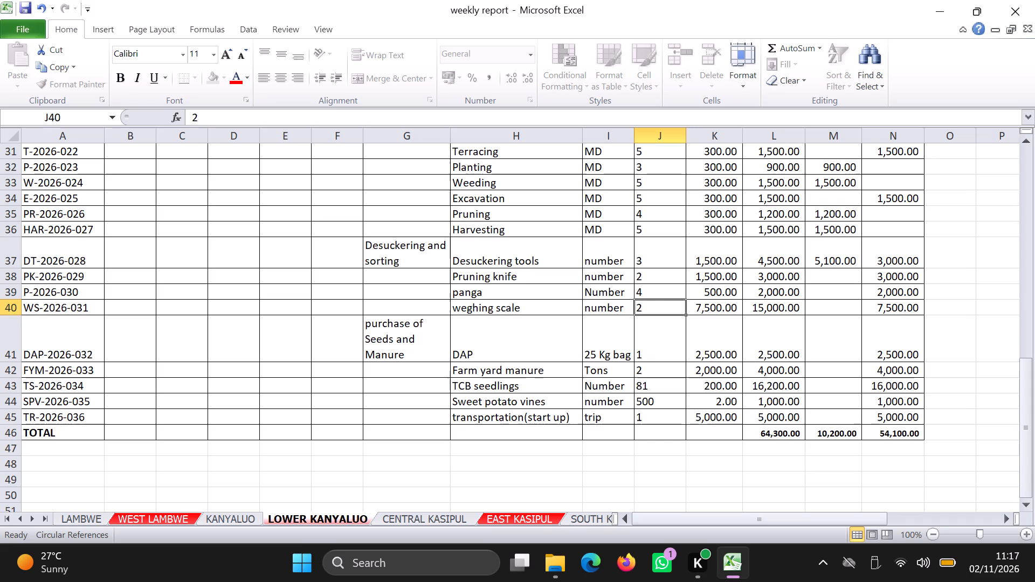
key(3)
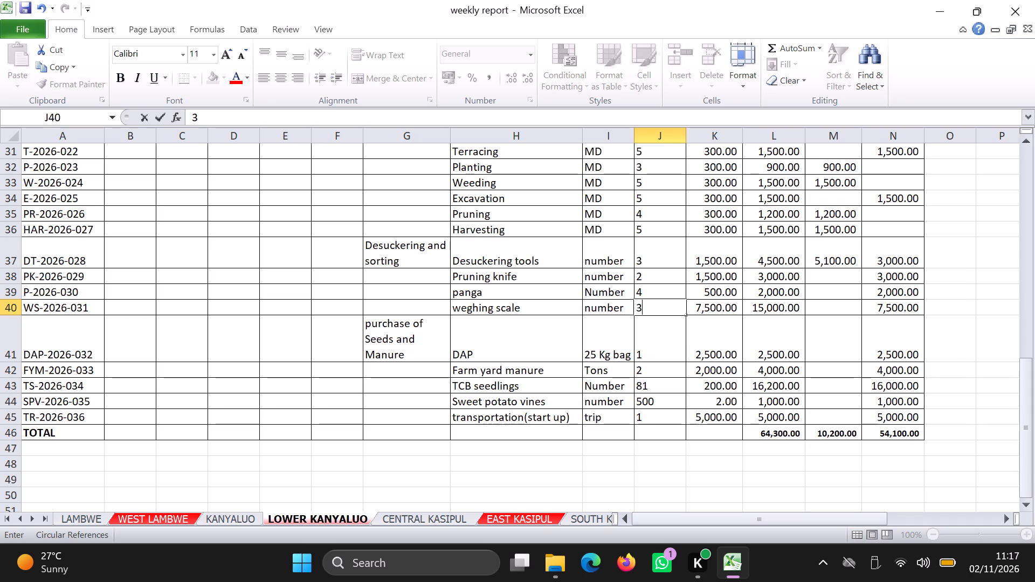
Under purchase of Seeds and Manure in the banana table, set the No. of DAP to 2, Farm yard manure to 3 and transportation to 2.
click(648, 344)
key(2)
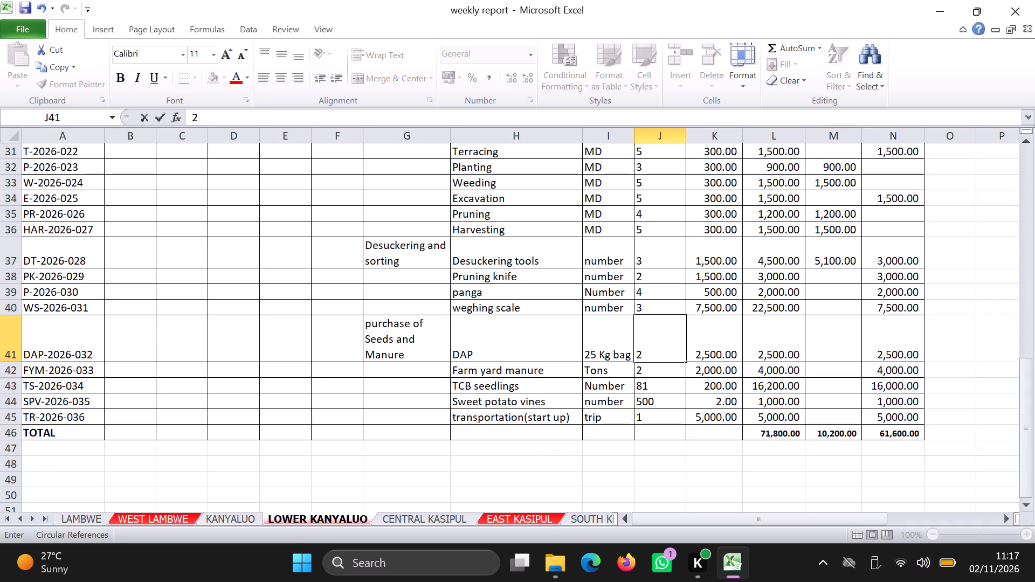
click(648, 367)
key(3)
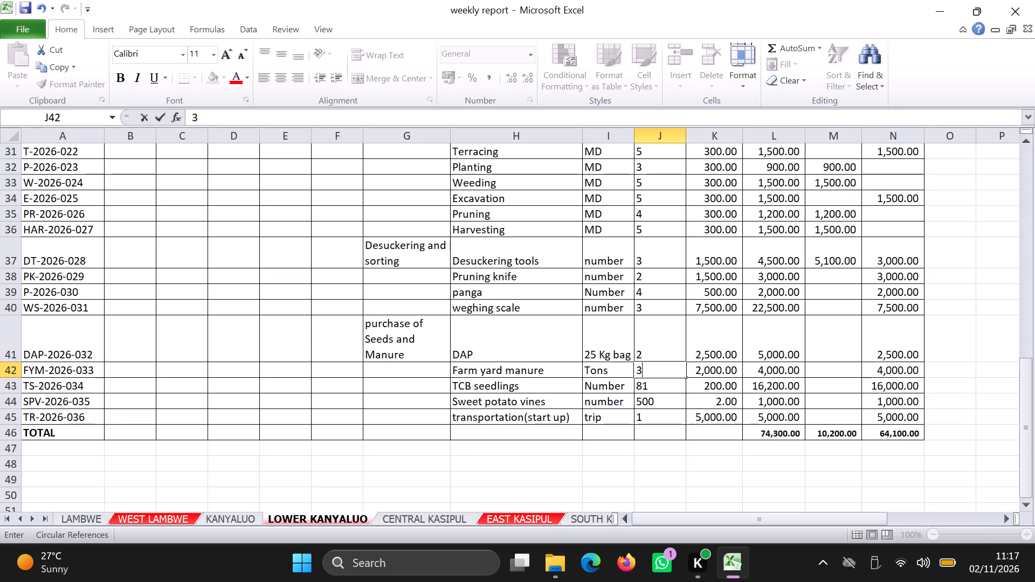
click(653, 417)
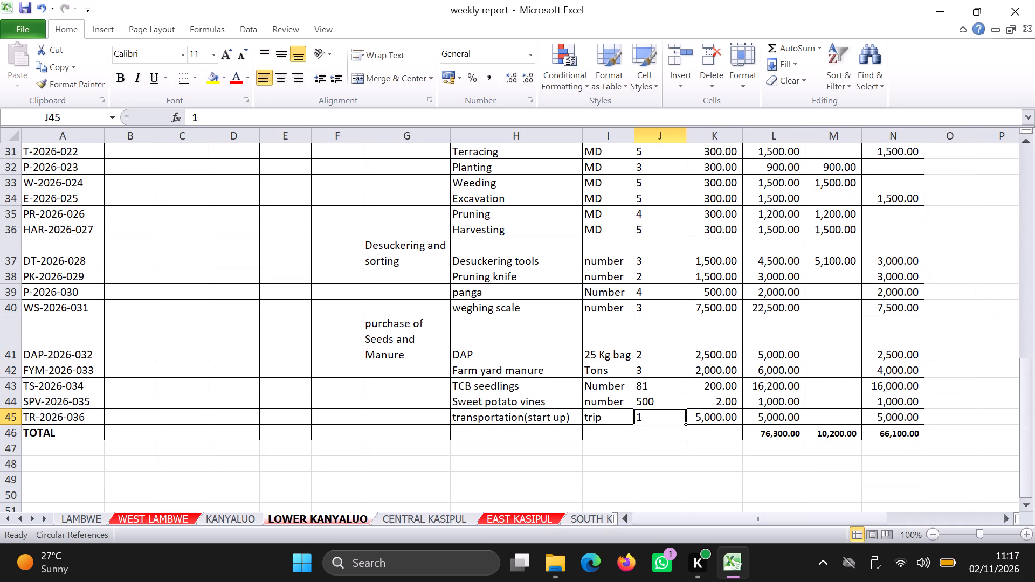
key(2)
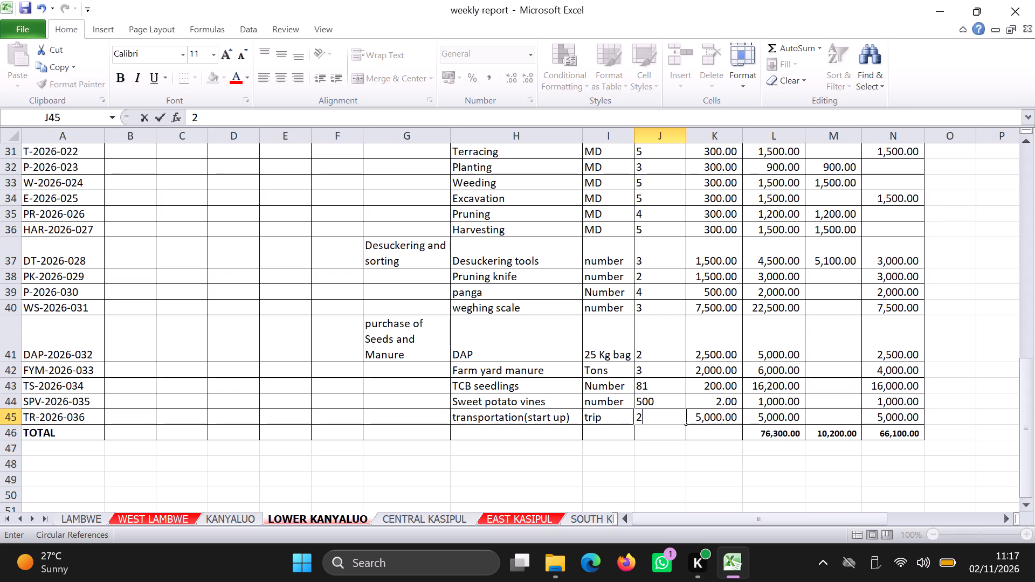
On the CENTRAL KASIPUL sheet, under Land preparation and harvesting in the banana table, set the No. of Planting and Pruning to 5.
click(410, 525)
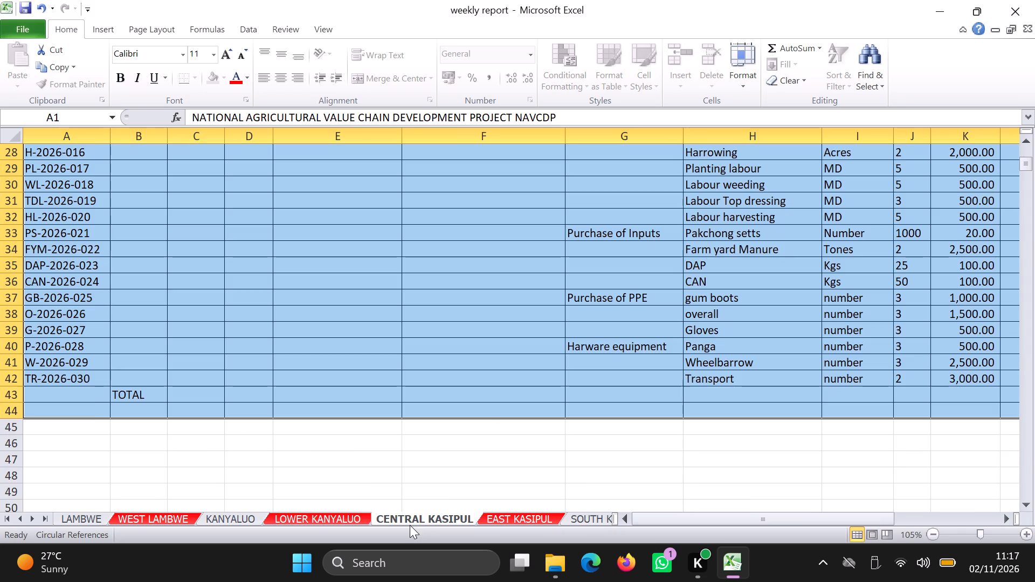
click(376, 394)
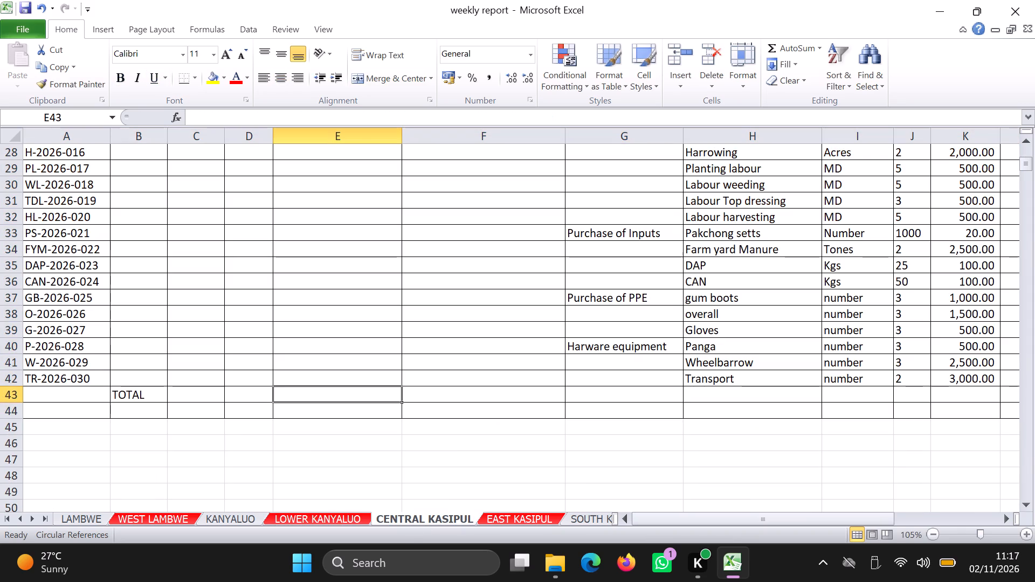
scroll(824, 289, up, 3)
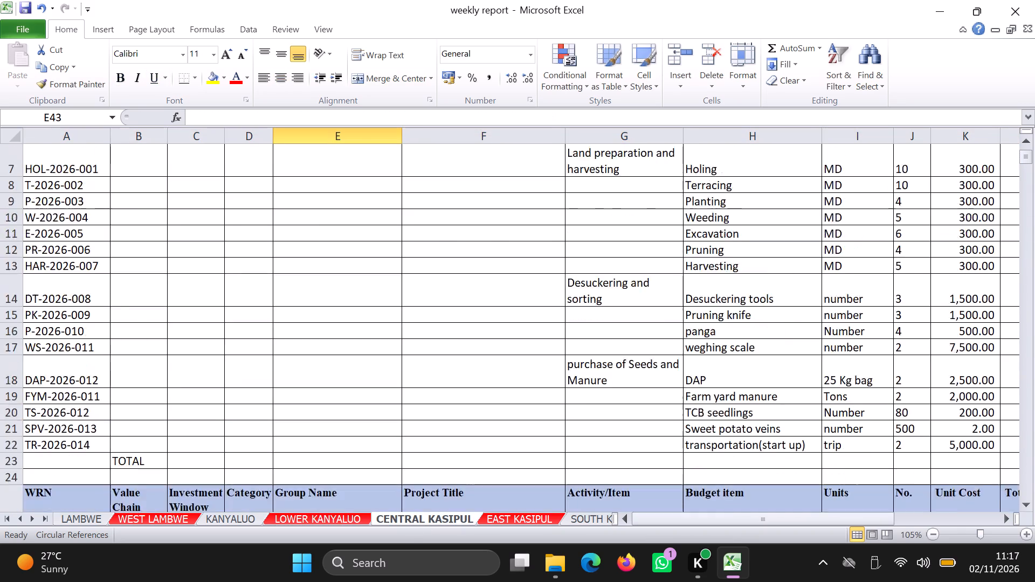
scroll(824, 289, up, 1)
scroll(824, 289, left, 1)
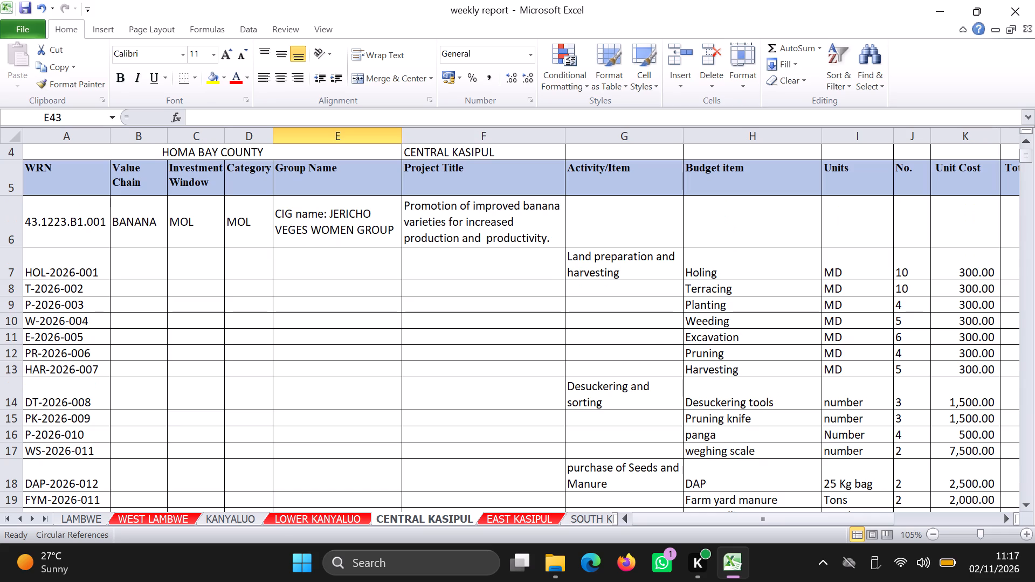
click(868, 303)
scroll(890, 341, left, 1)
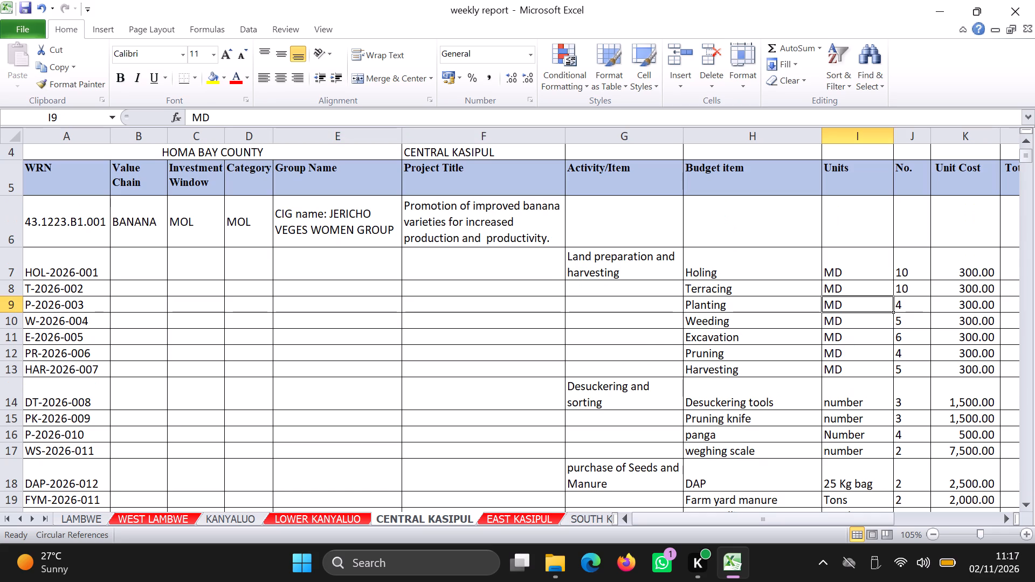
triple_click(1006, 519)
triple_click(1006, 519)
click(1006, 519)
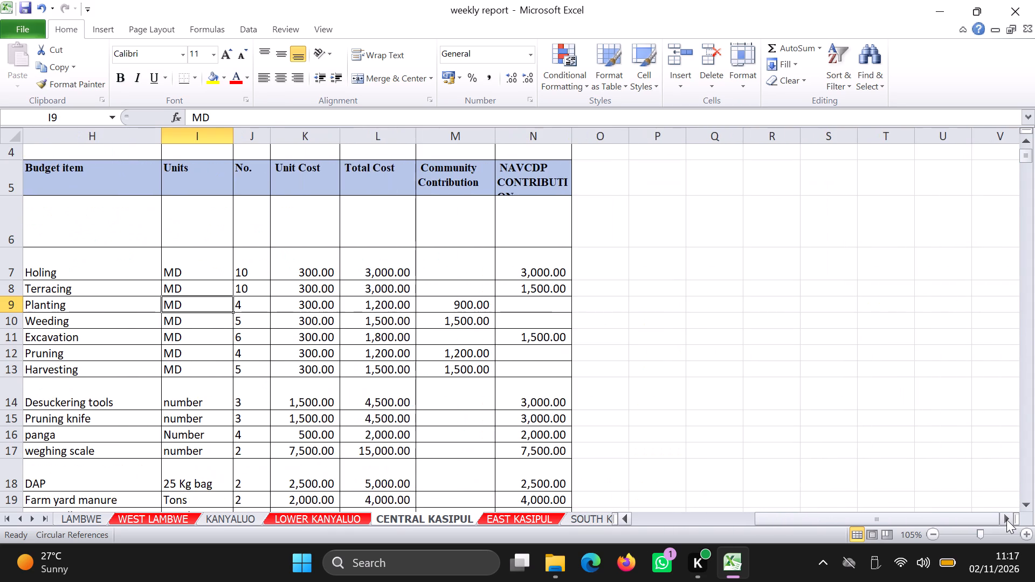
click(709, 524)
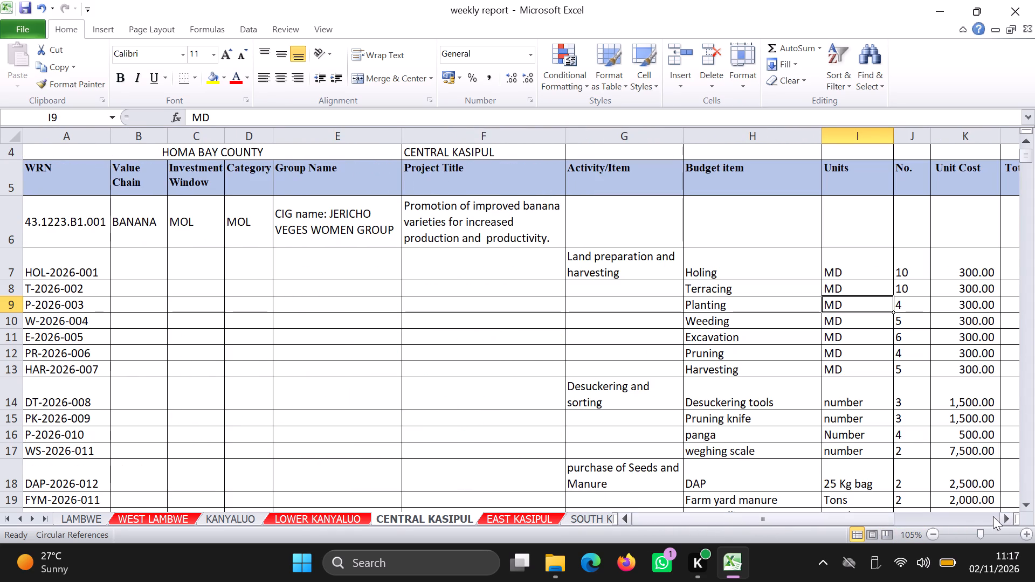
double_click(1008, 516)
click(1008, 516)
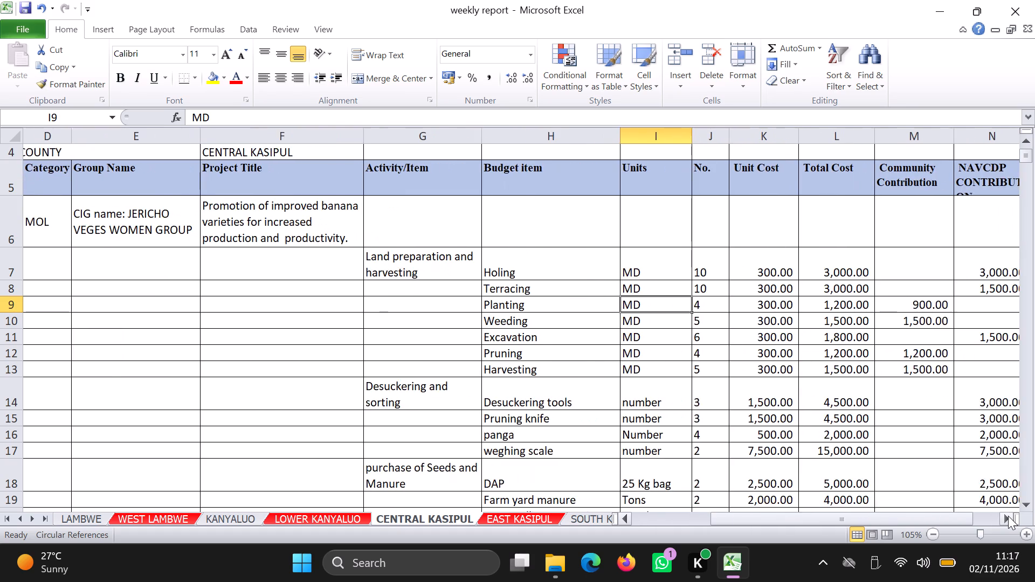
click(1008, 516)
click(1008, 516)
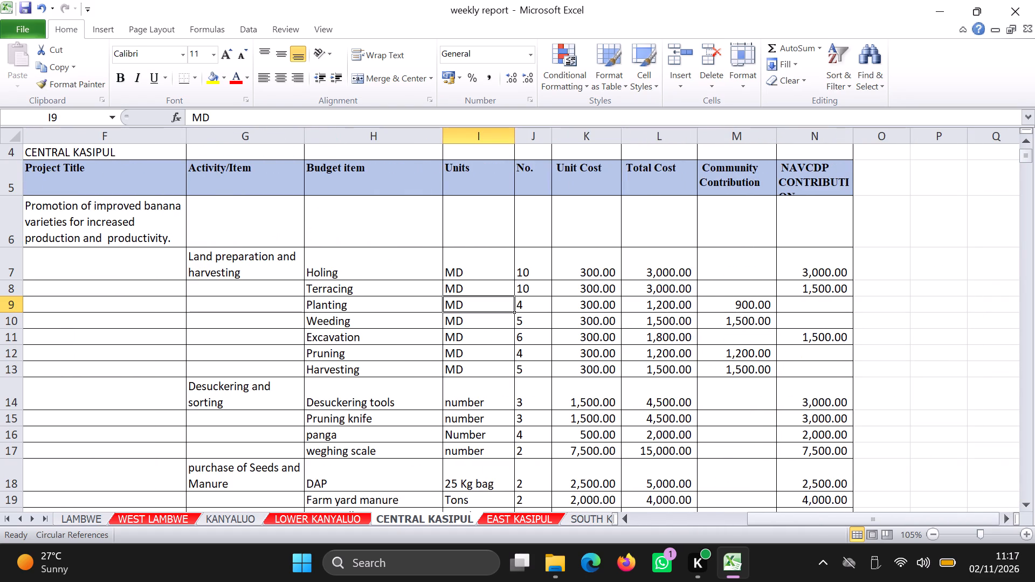
click(536, 307)
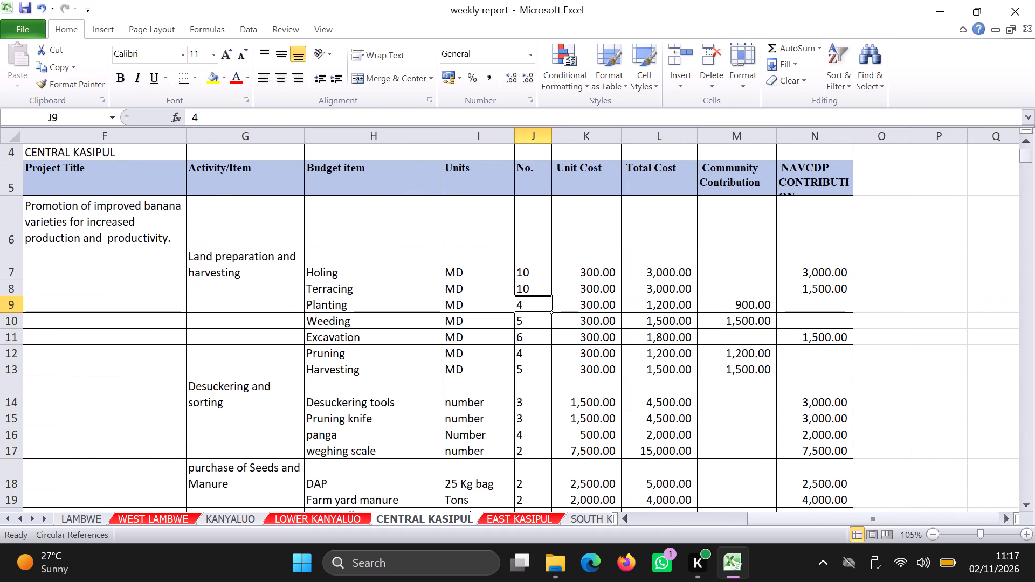
click(532, 307)
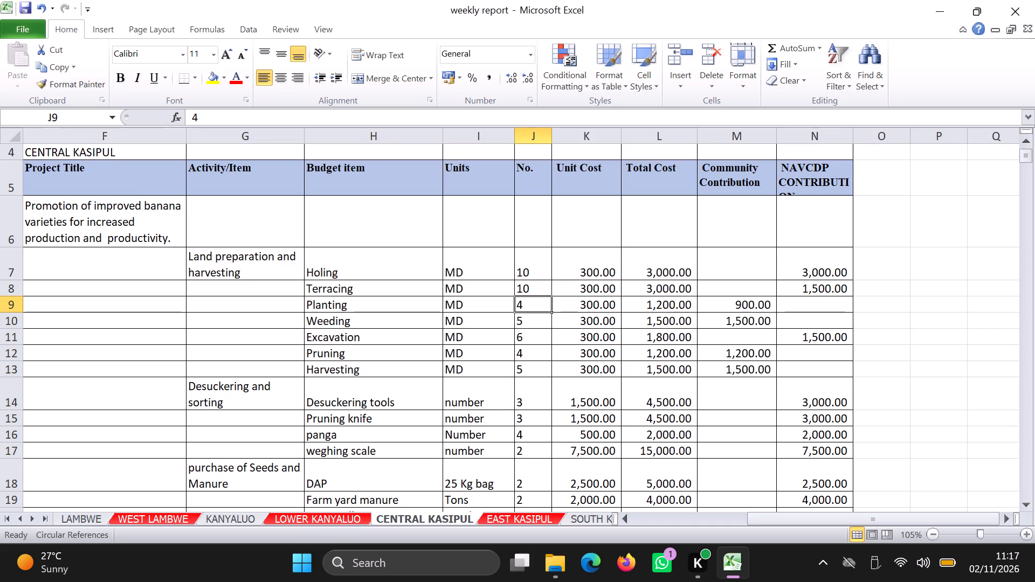
key(5)
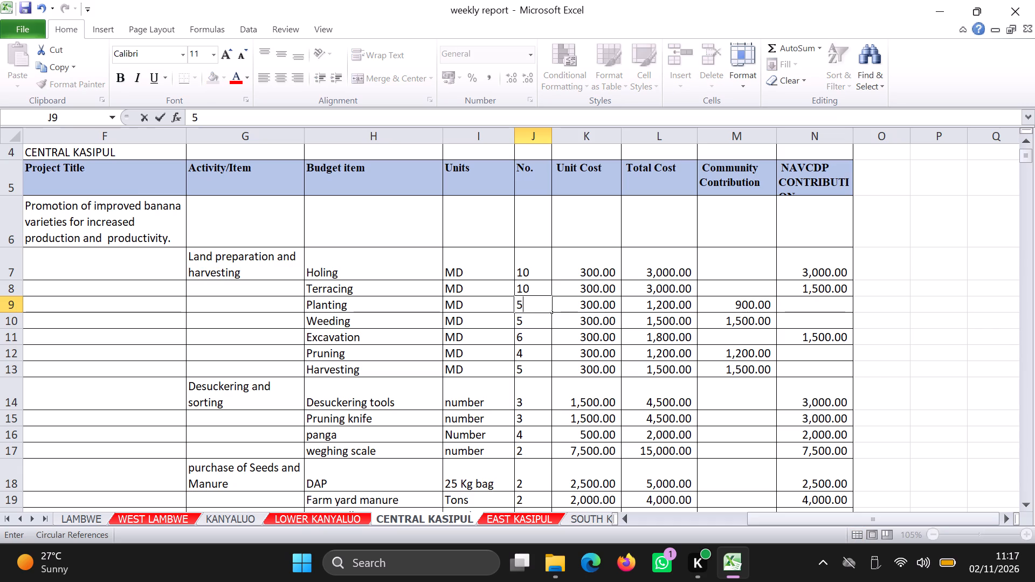
click(535, 349)
key(5)
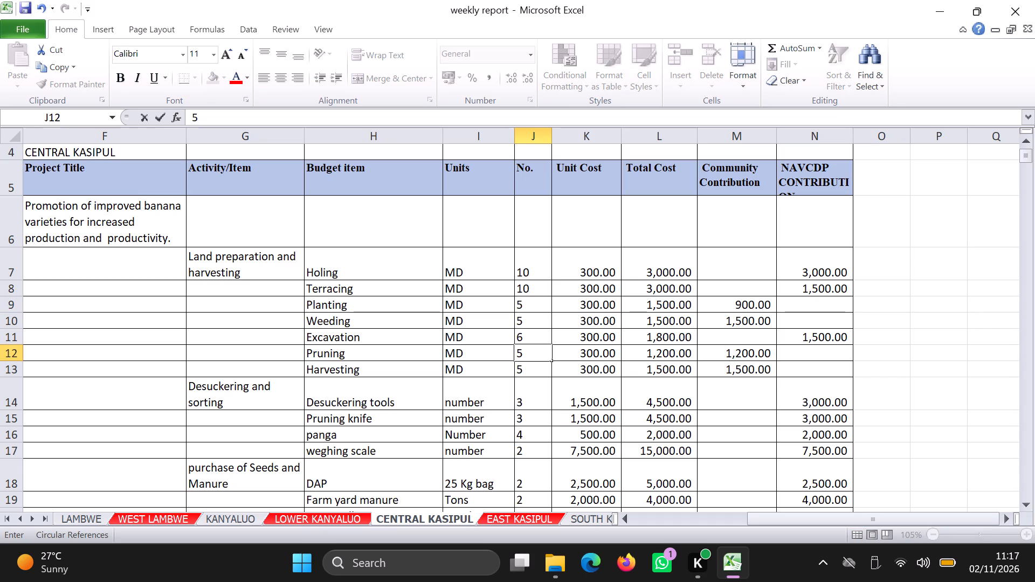
Under Desuckering and sorting in the banana table, set Desuckering tools to 4, Pruning knife to 4, panga to 5 and weighing scale to 3.
click(529, 405)
key(4)
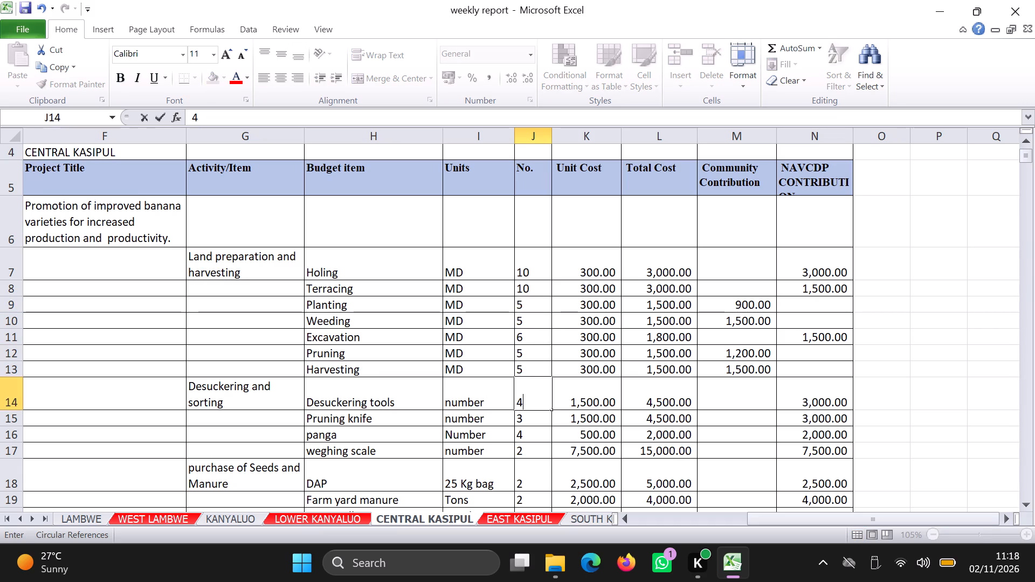
click(529, 415)
key(4)
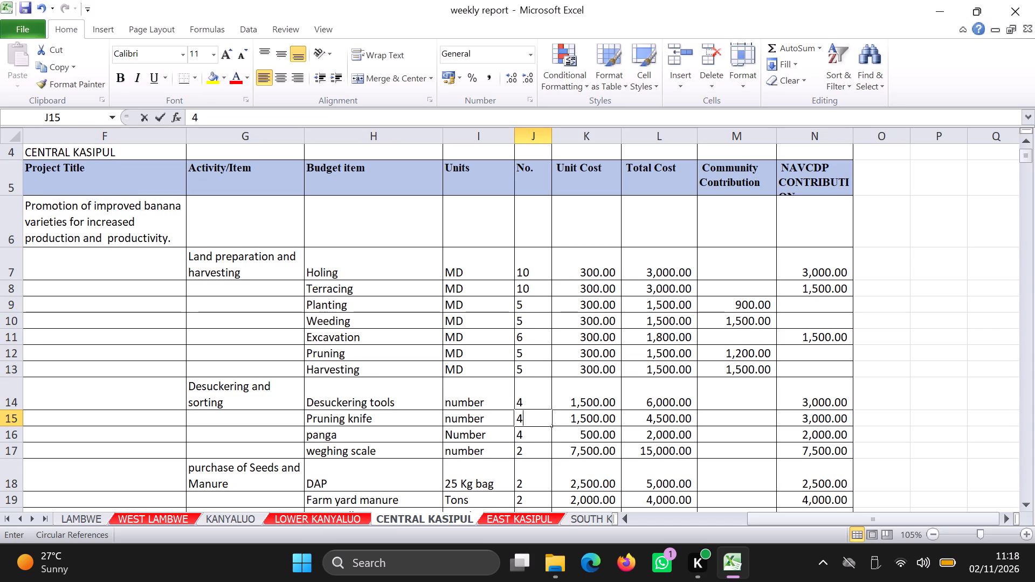
click(537, 437)
key(5)
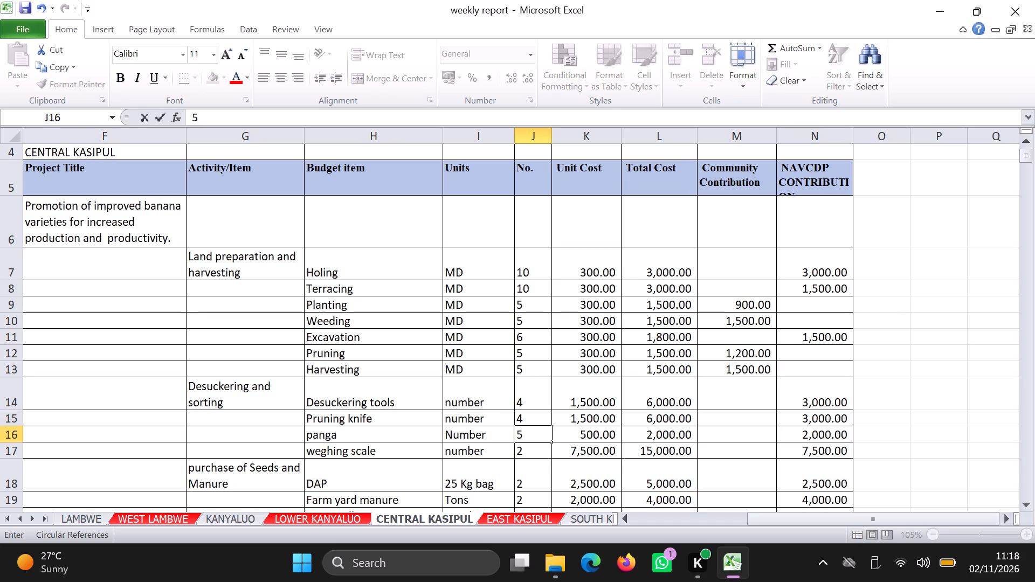
click(536, 449)
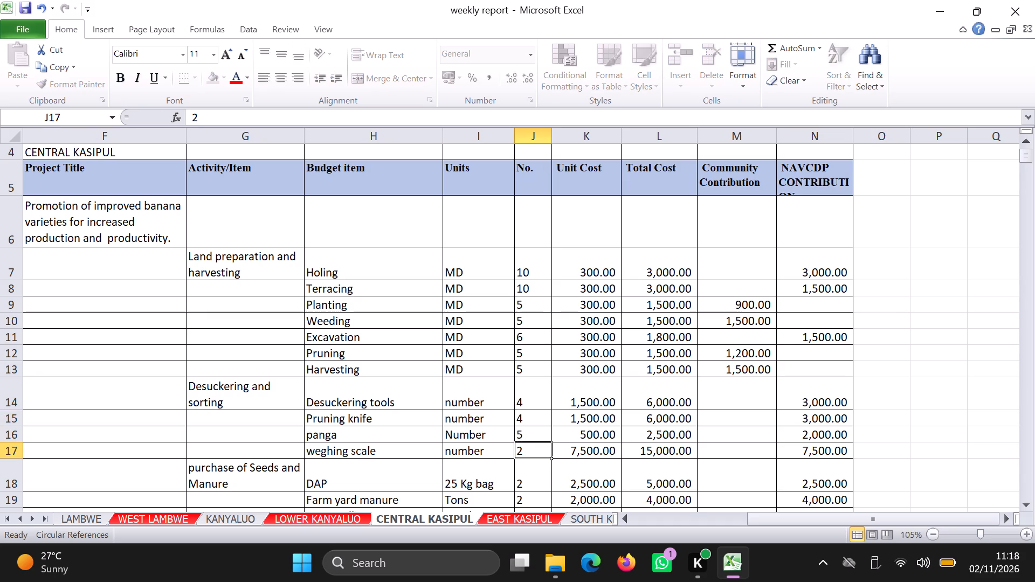
key(3)
Under purchase of Seeds and Manure in the banana table, set the No. of DAP, Farm yard manure and transportation to 3.
click(539, 478)
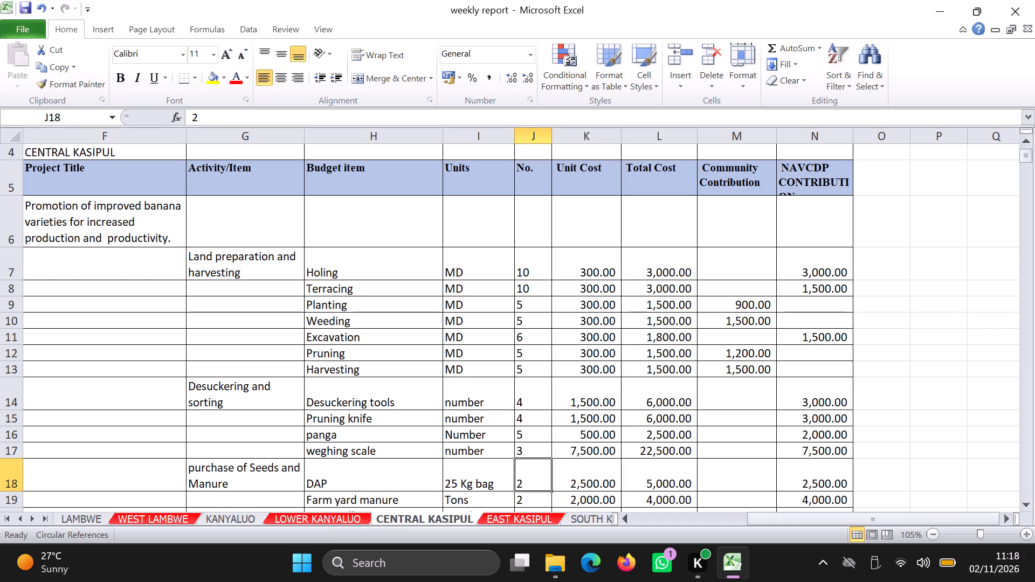
key(3)
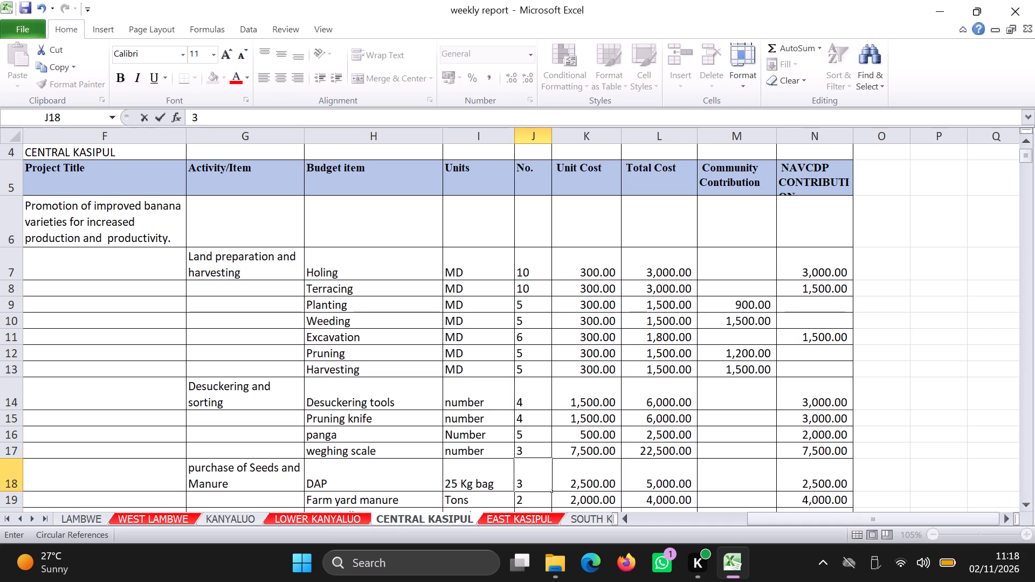
click(532, 504)
key(3)
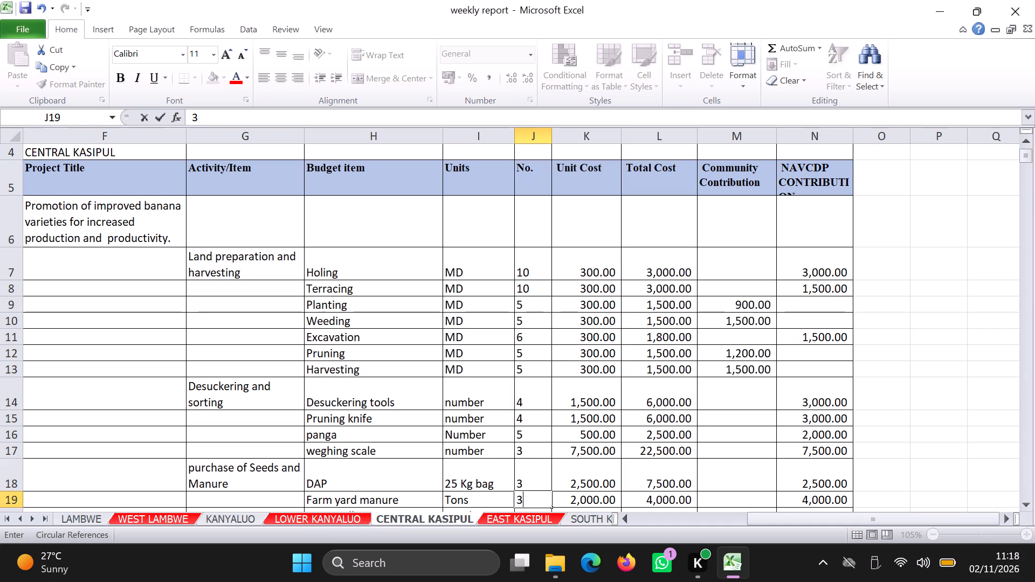
scroll(546, 474, down, 1)
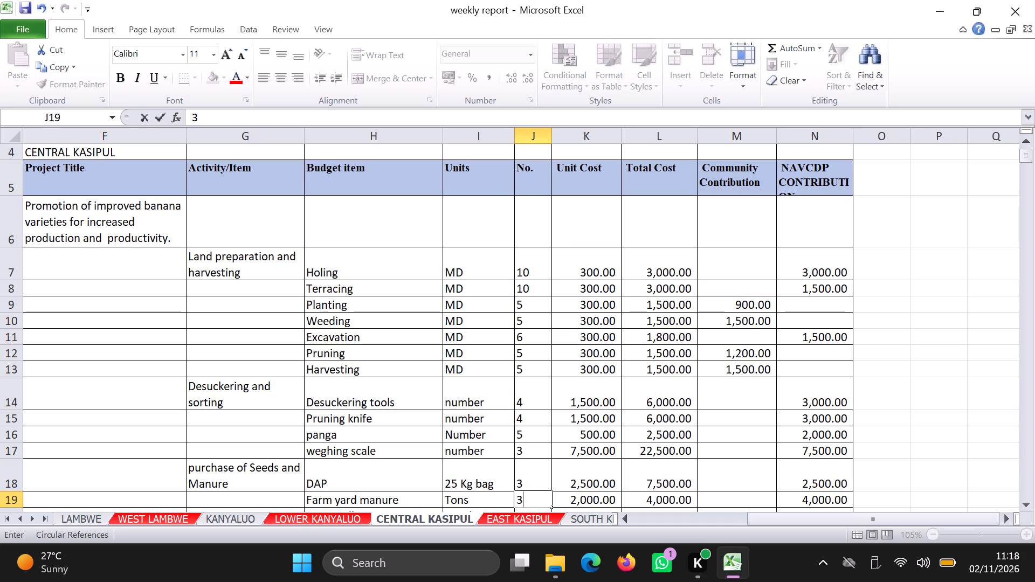
scroll(546, 474, down, 1)
click(546, 474)
scroll(546, 474, down, 1)
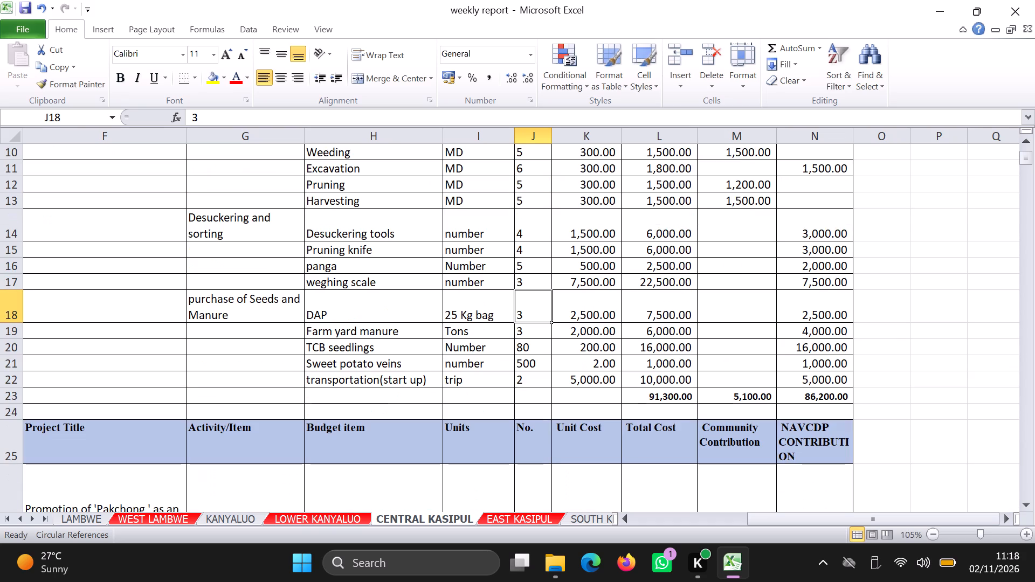
click(527, 382)
key(3)
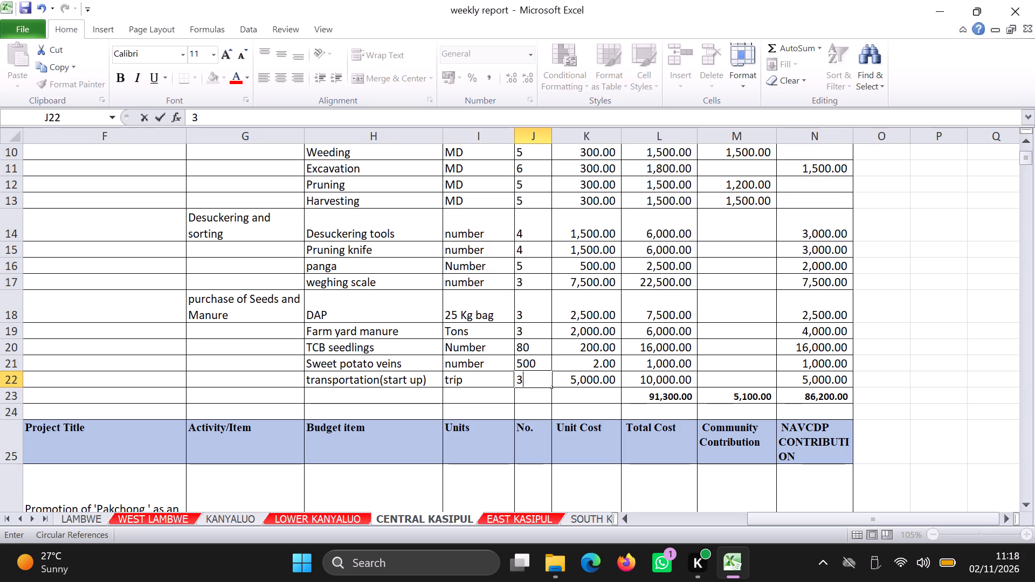
scroll(582, 433, down, 1)
click(613, 432)
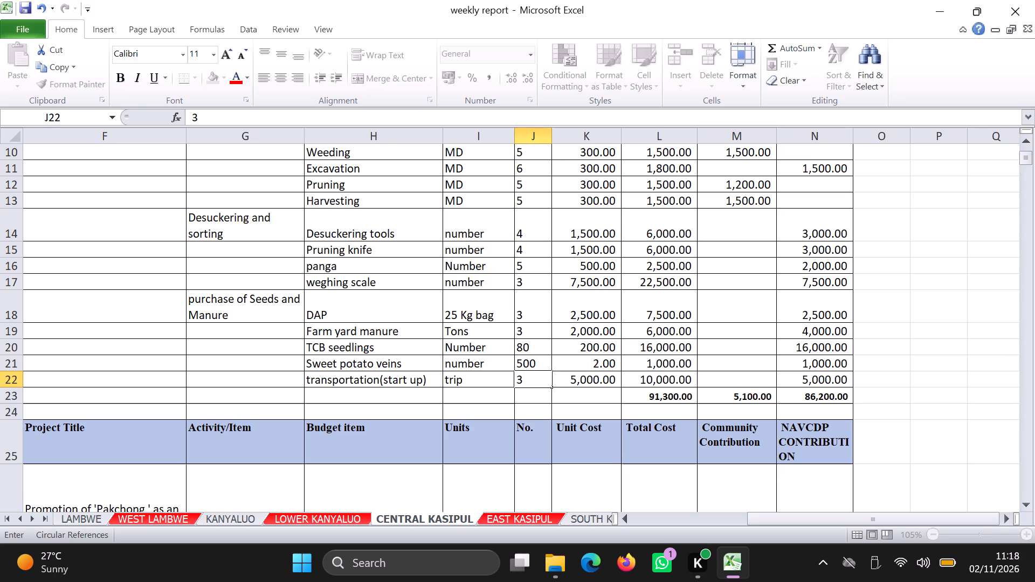
Under Land preparation in the Pakchong table, set the No. of Ploughing and Harrowing to 3.
scroll(613, 432, down, 1)
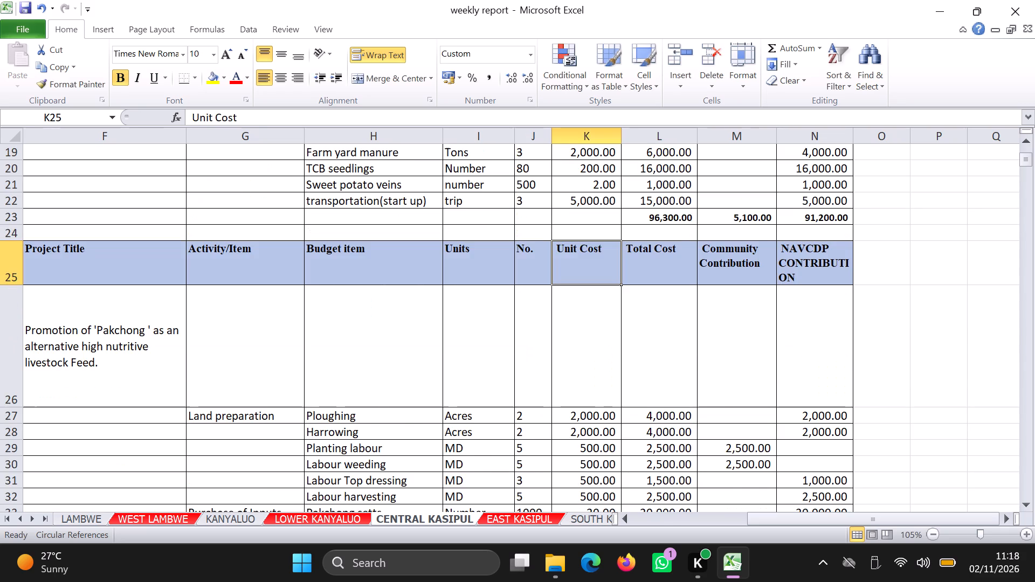
scroll(613, 432, down, 1)
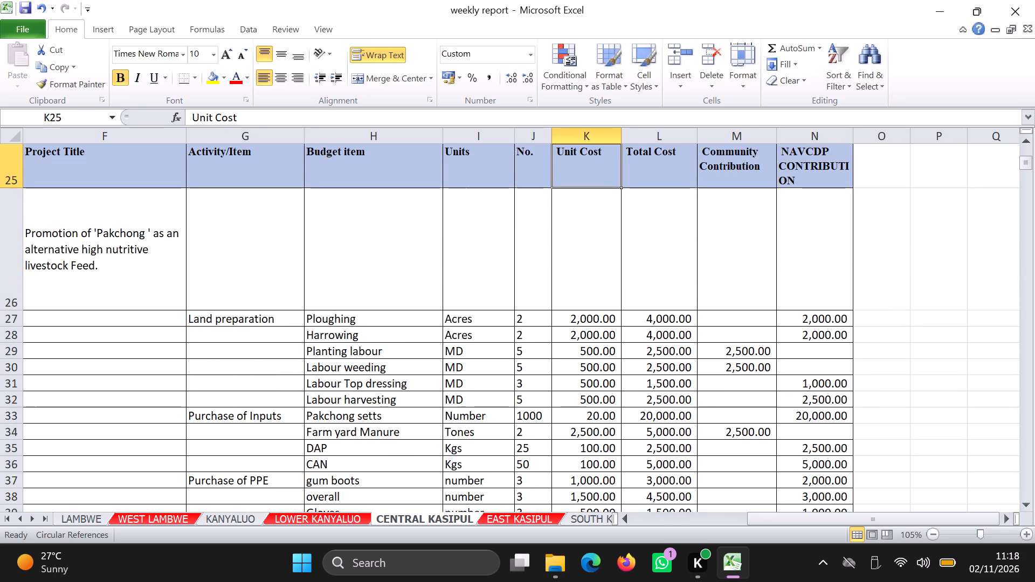
click(535, 321)
key(3)
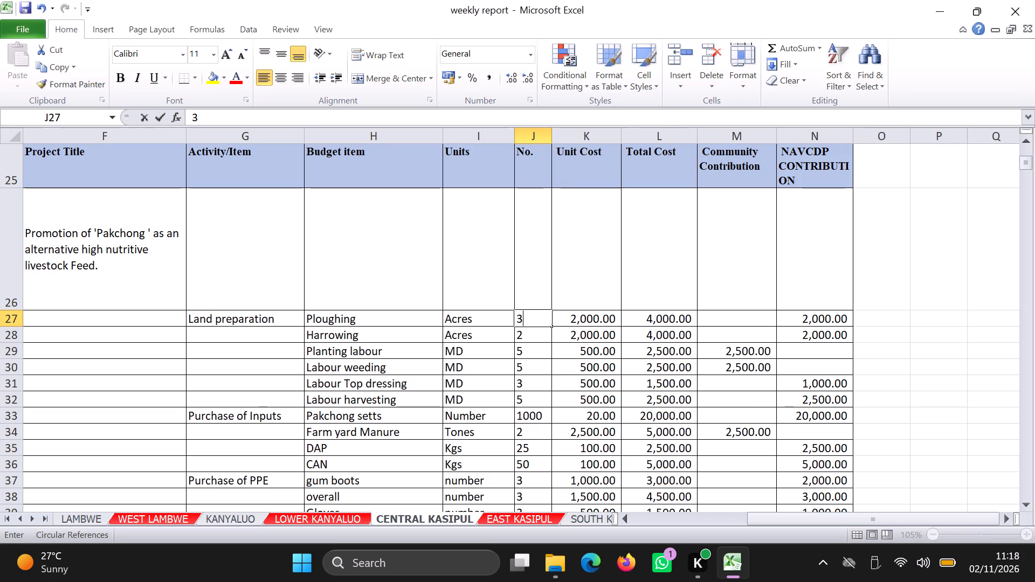
click(521, 337)
key(3)
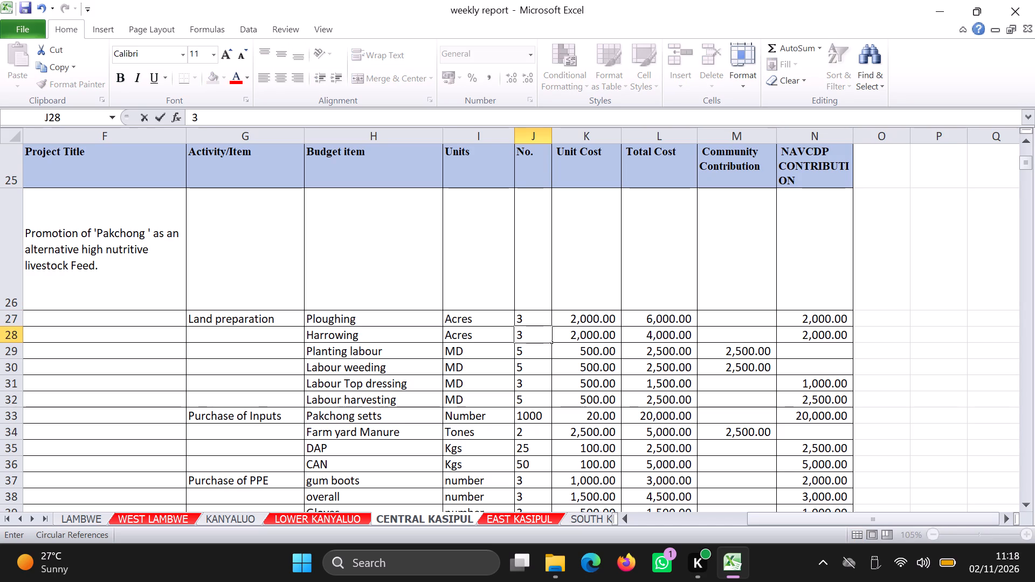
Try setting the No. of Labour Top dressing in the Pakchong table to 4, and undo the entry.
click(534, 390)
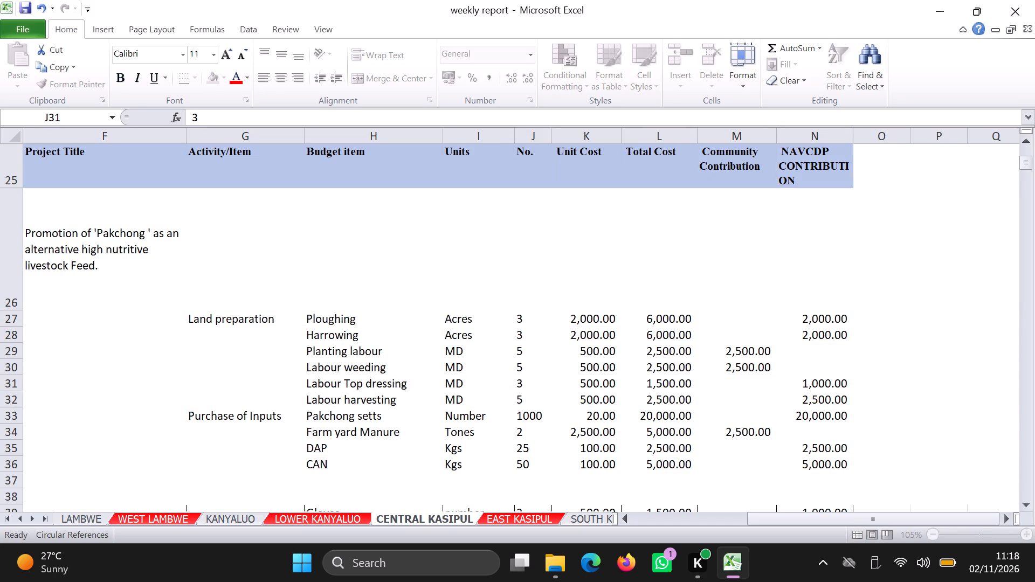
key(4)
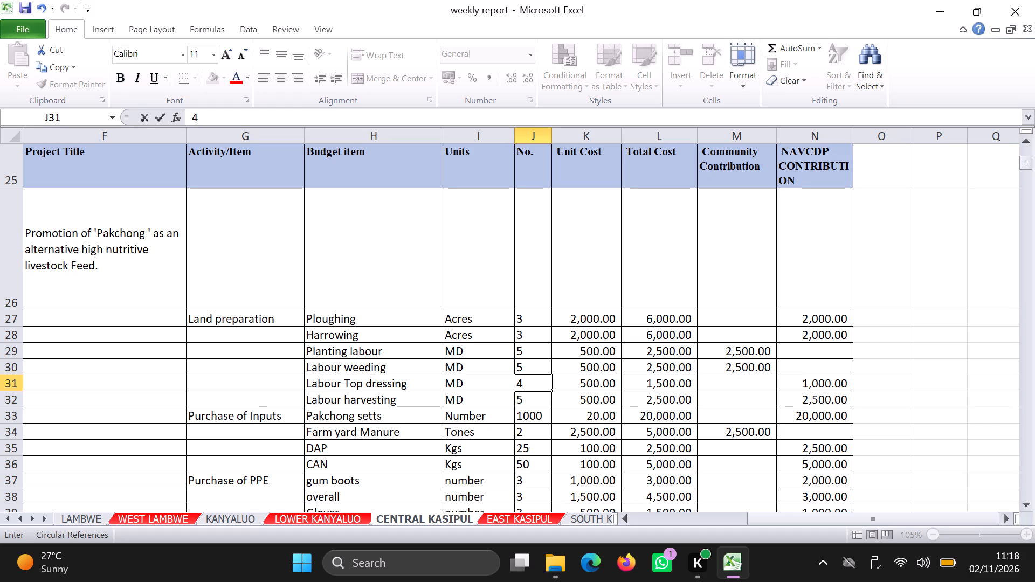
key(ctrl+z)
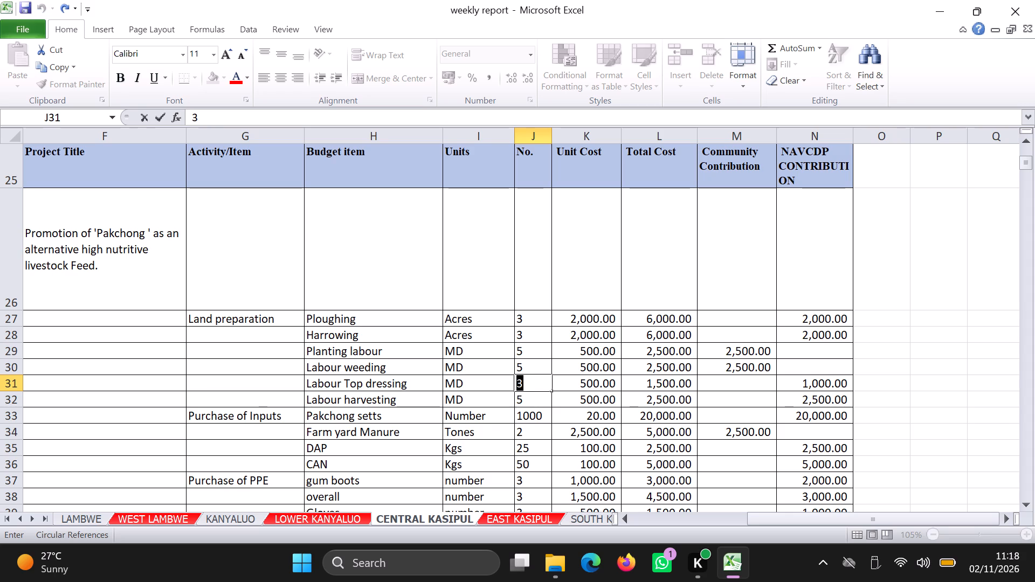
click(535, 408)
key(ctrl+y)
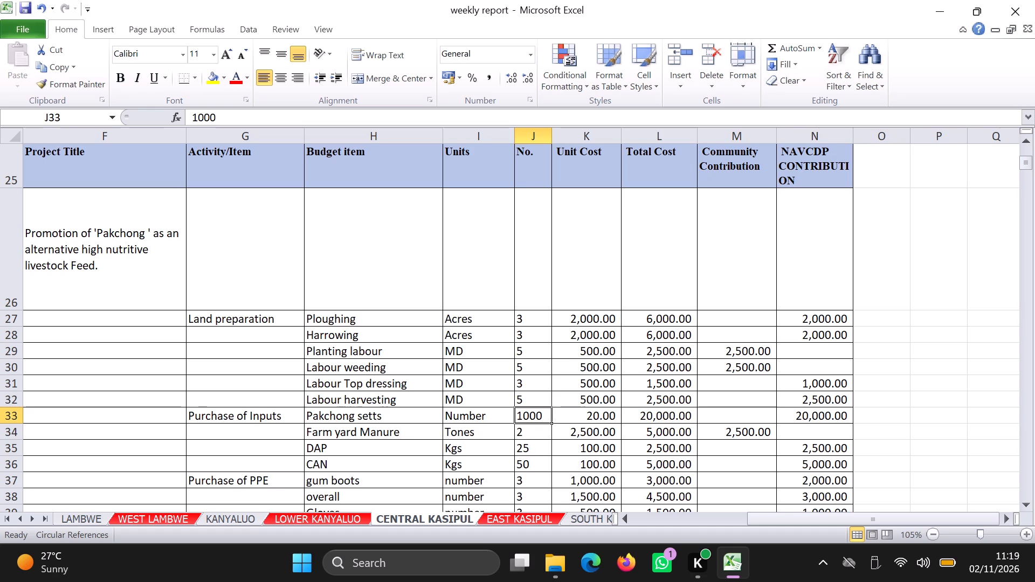
Under Purchase of PPE in CENTRAL KASIPUL's Pakchong table, set the No. of gum boots, overall and Gloves to 4.
click(529, 436)
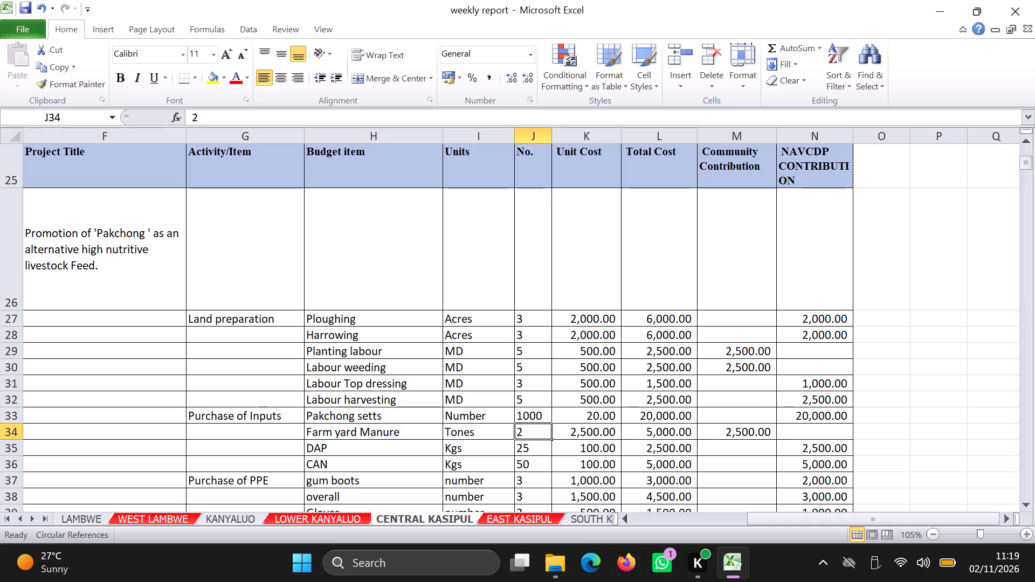
scroll(544, 448, down, 1)
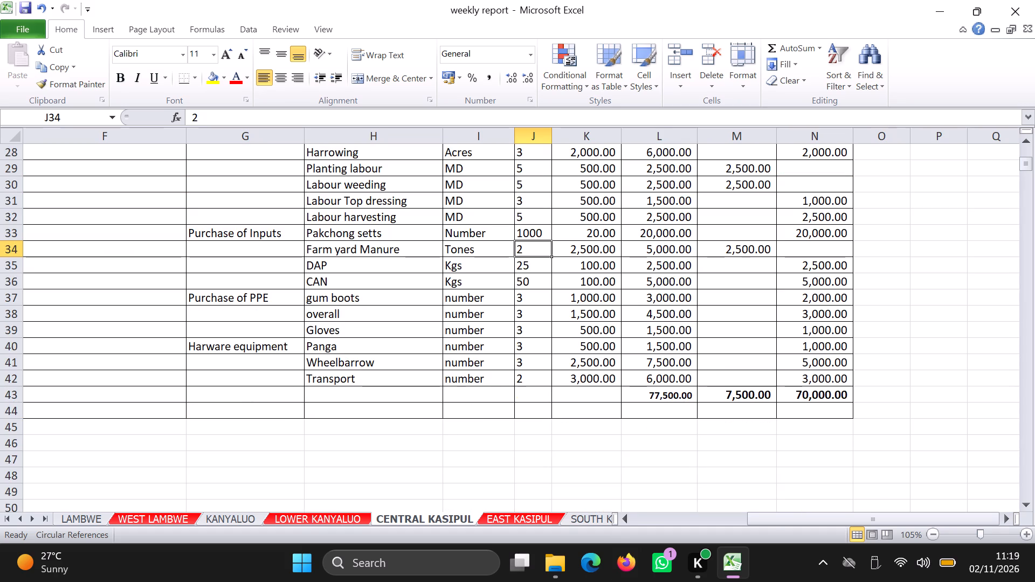
click(529, 297)
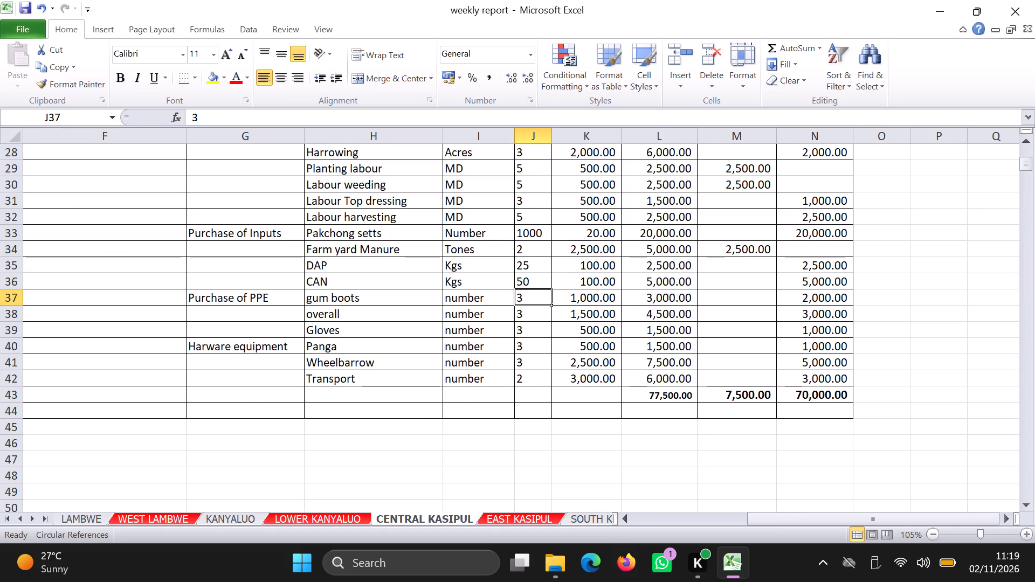
key(4)
click(530, 314)
key(4)
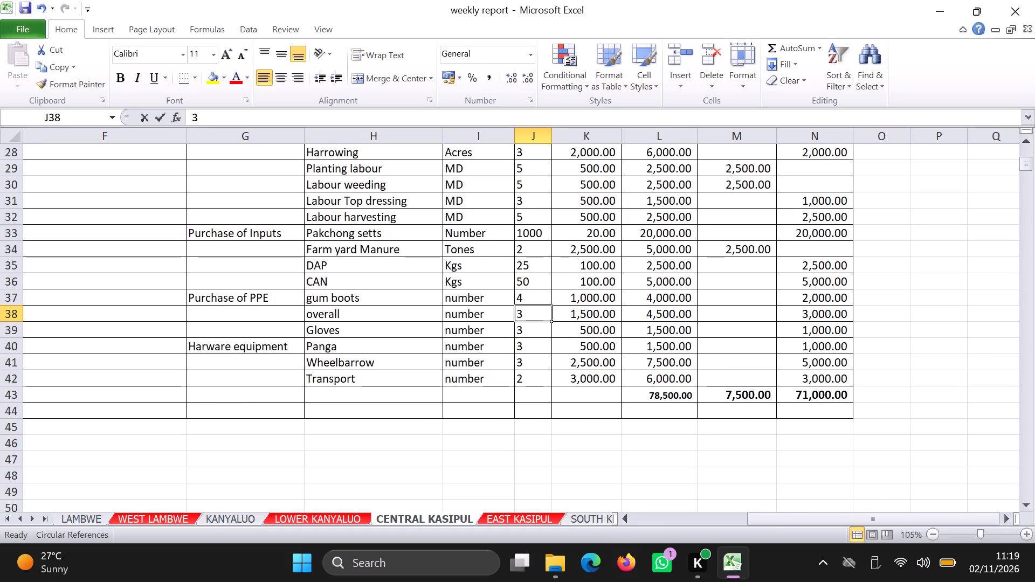
click(532, 334)
key(4)
key(4)
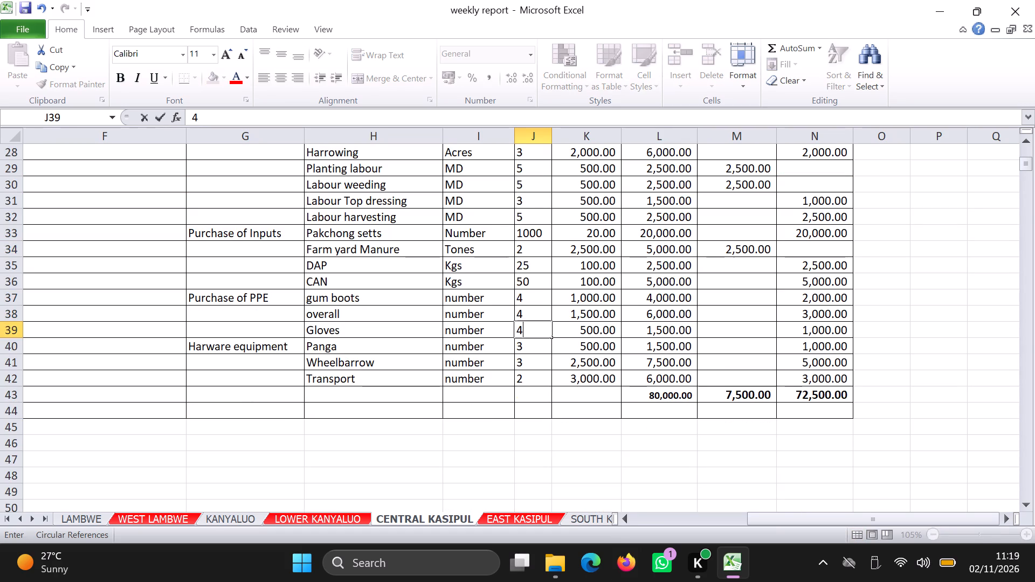
Under Harware equipment in the Pakchong table, set the No. of Panga and Wheelbarrow to 4 and Transport to 3, and save the workbook.
click(528, 349)
key(4)
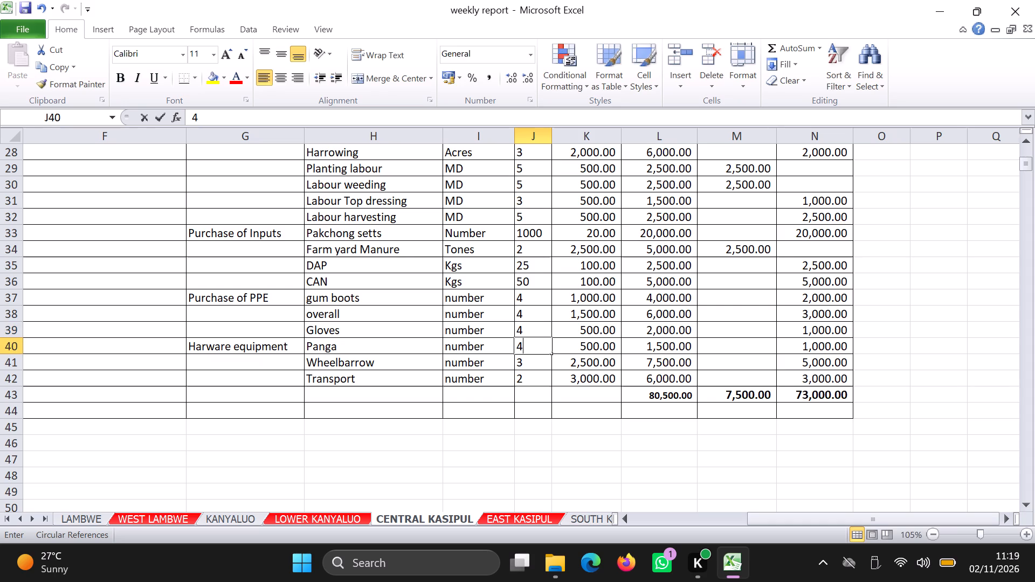
click(528, 358)
key(4)
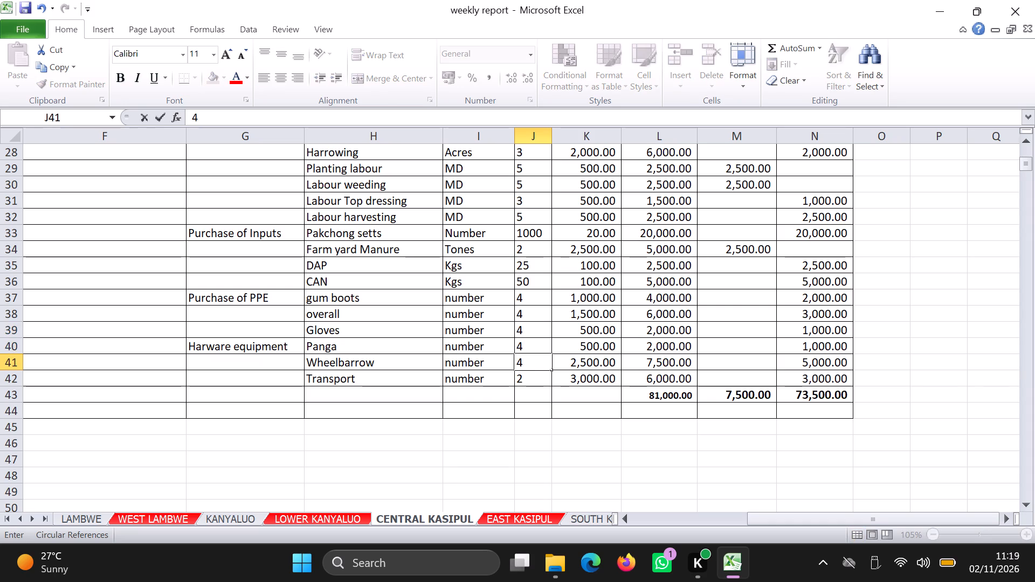
click(529, 384)
key(3)
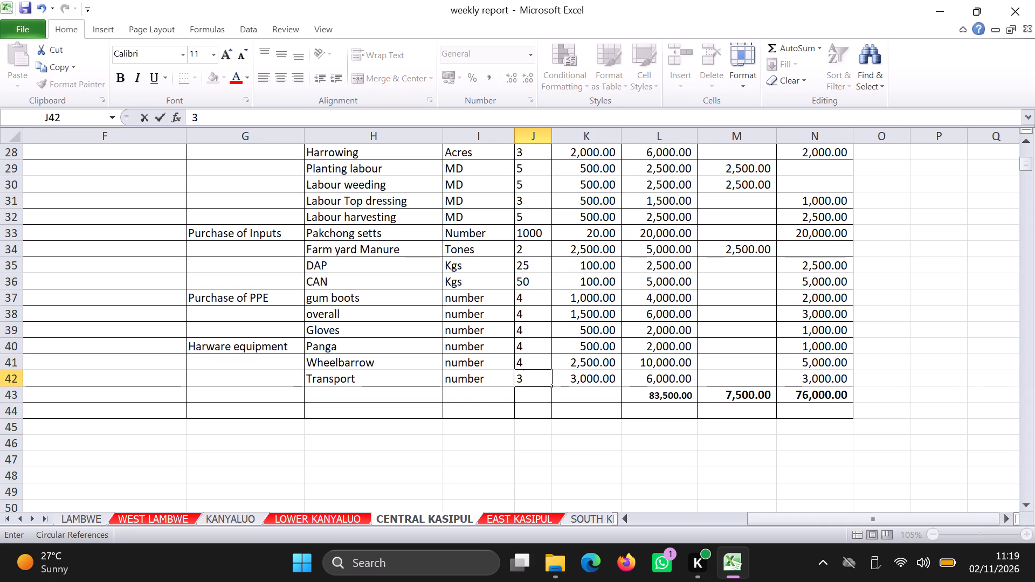
key(ctrl+s)
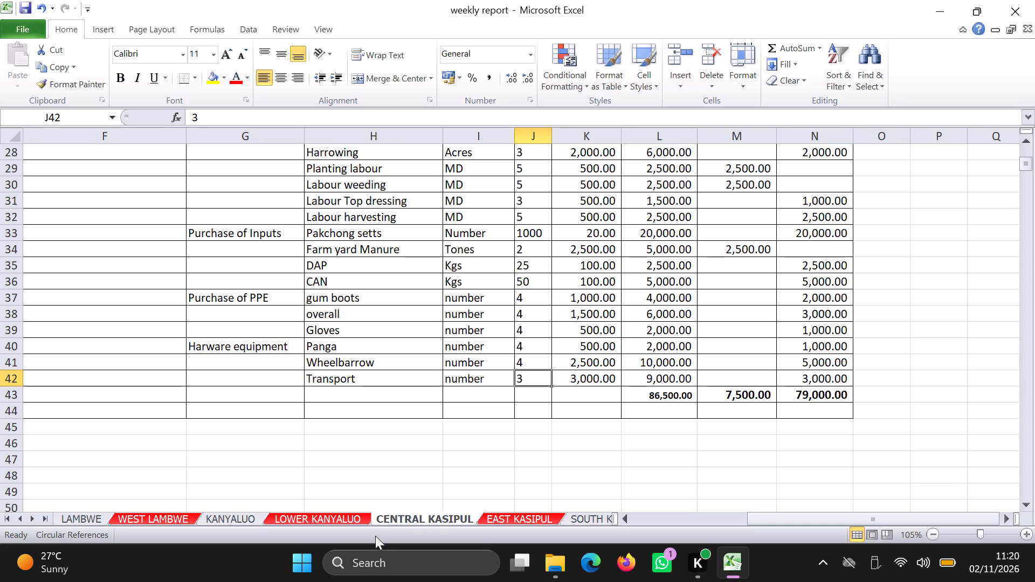
In the Pakchong table of the EAST KASIPUL sheet, set the No. of Ploughing and Harrowing to 2 and Labour Top dressing to 3.
click(493, 516)
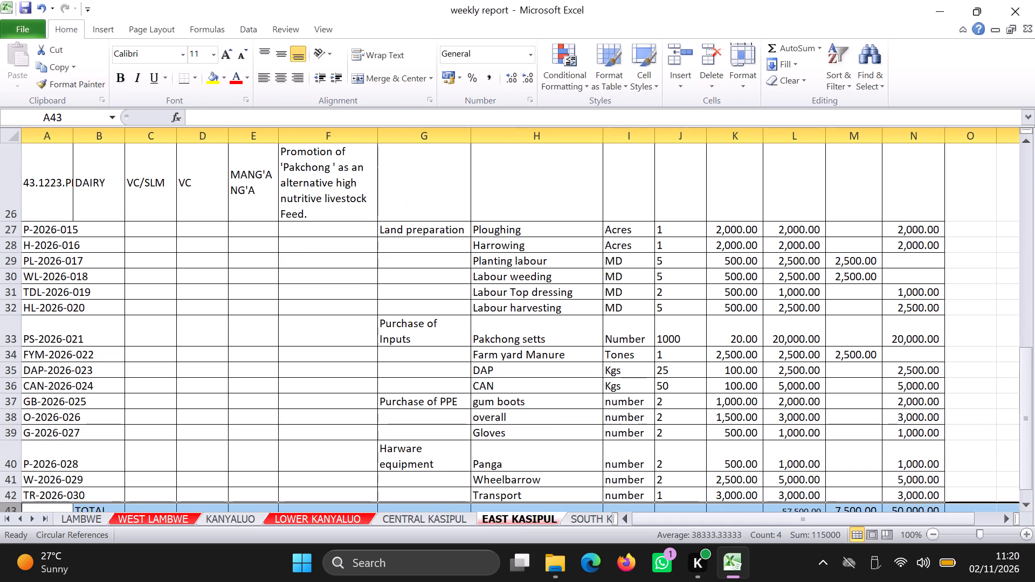
click(671, 233)
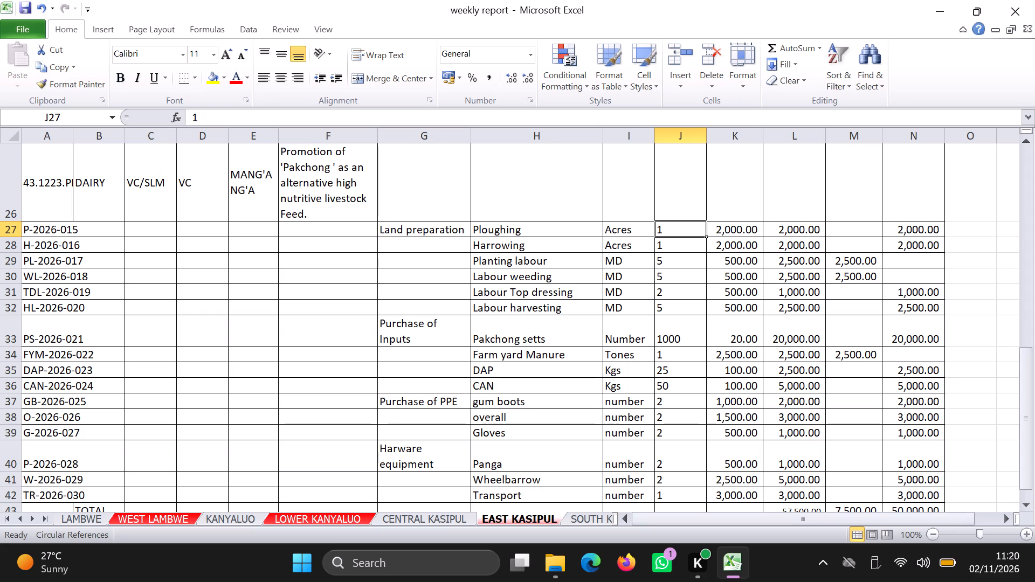
click(679, 227)
key(2)
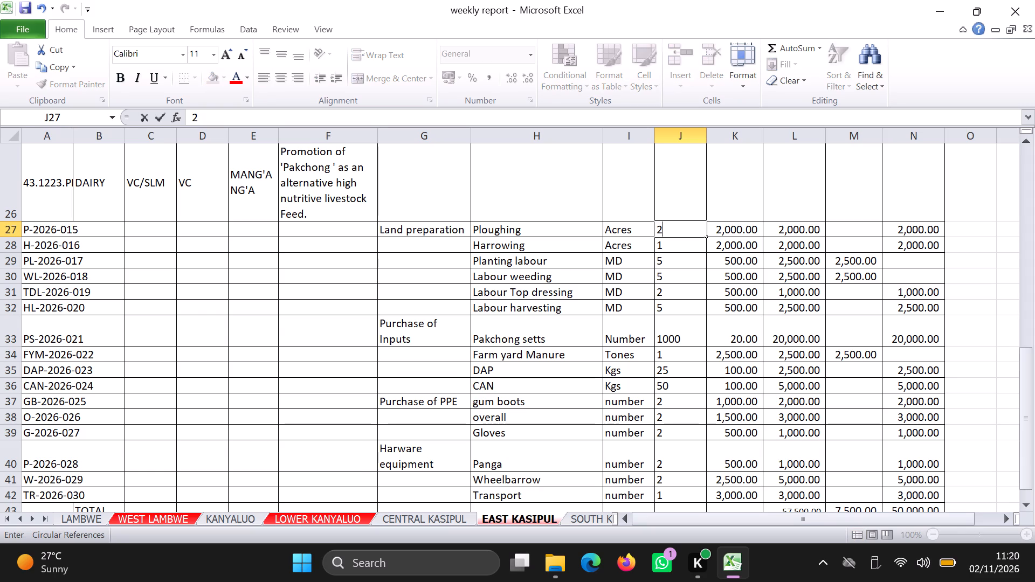
click(665, 251)
key(2)
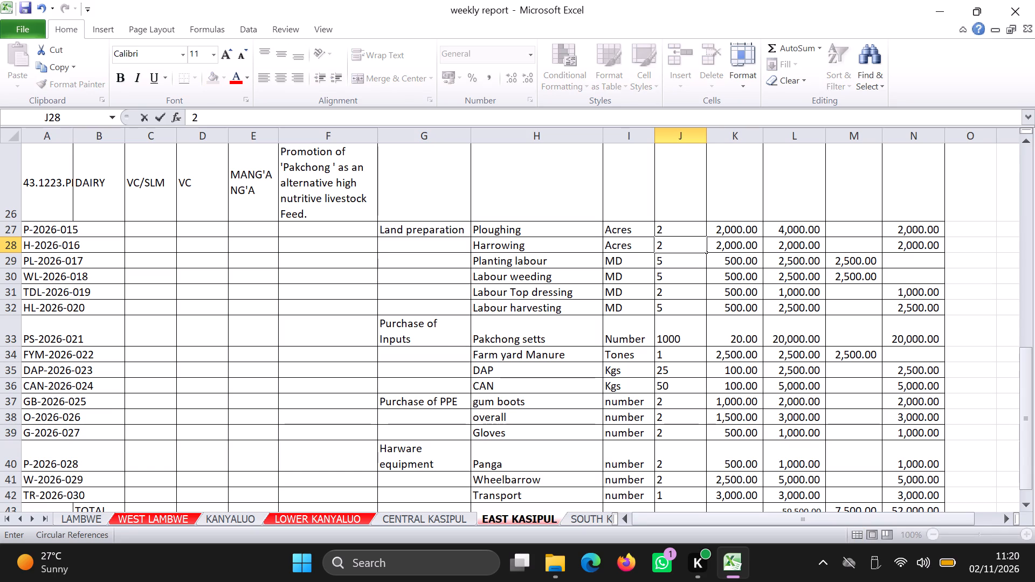
click(678, 299)
key(3)
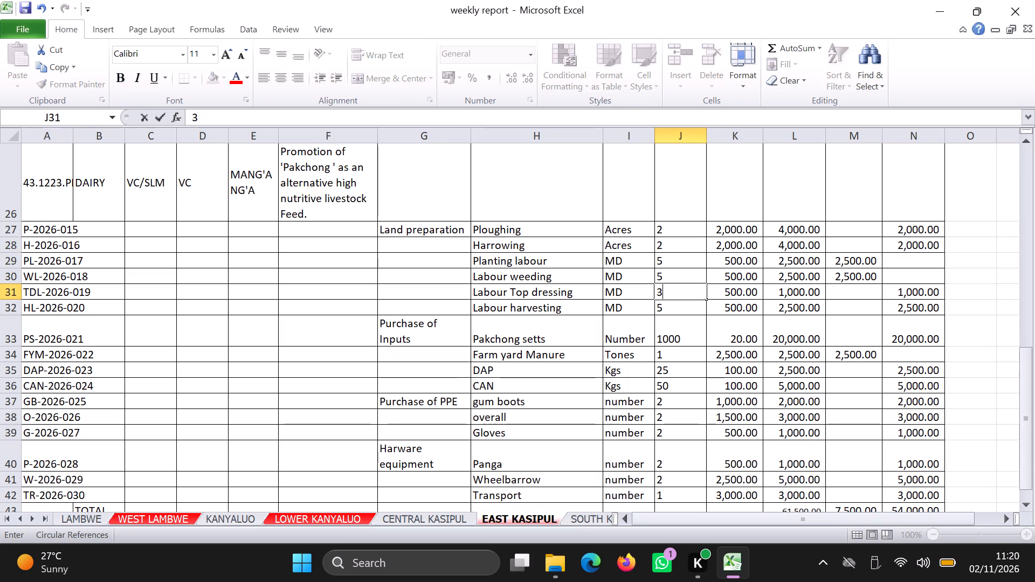
In EAST KASIPUL's Pakchong table, set the No. of Farm yard Manure and gum boots to 2, and of overall and Gloves to 3.
click(676, 354)
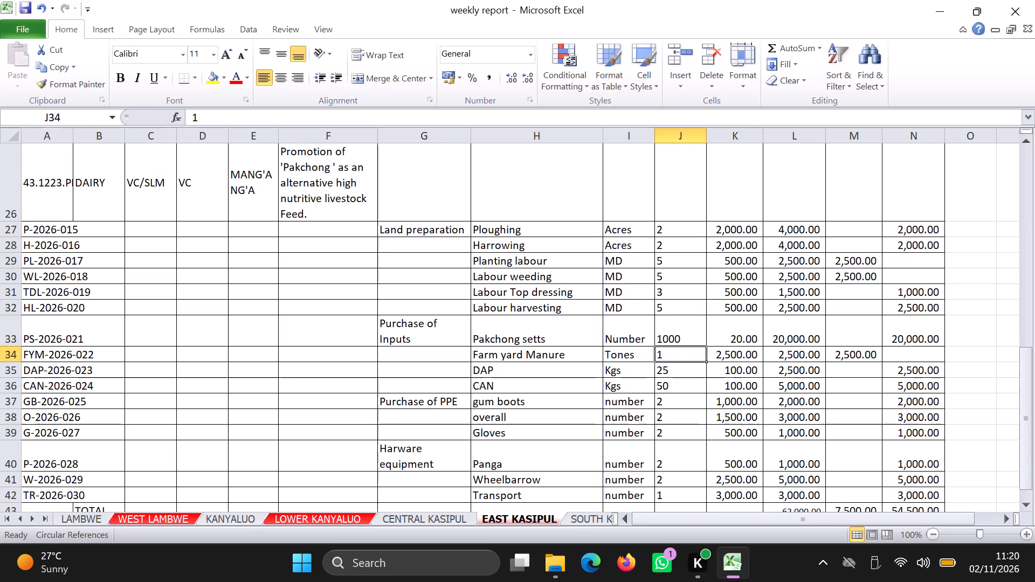
key(2)
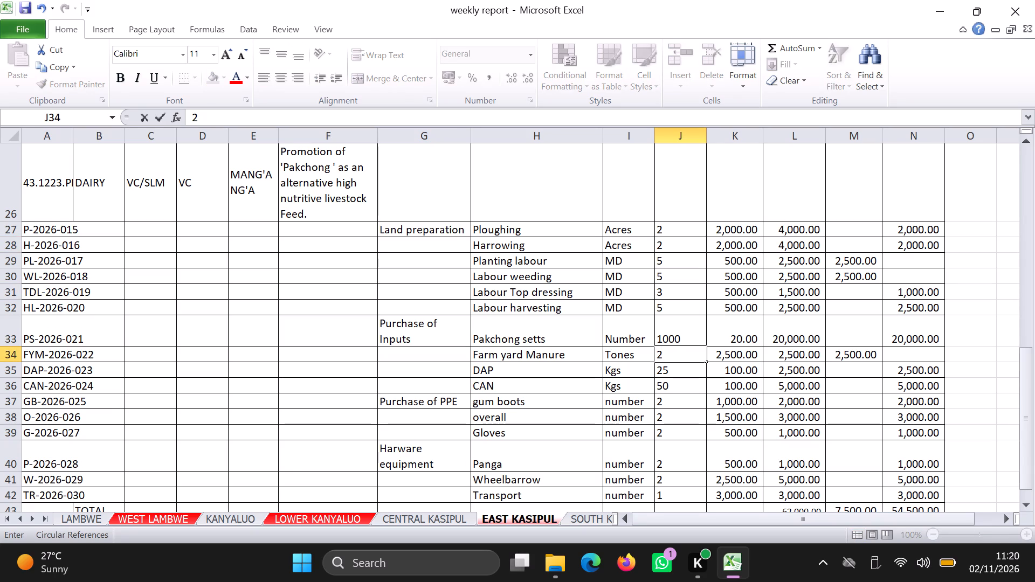
click(673, 407)
key(2)
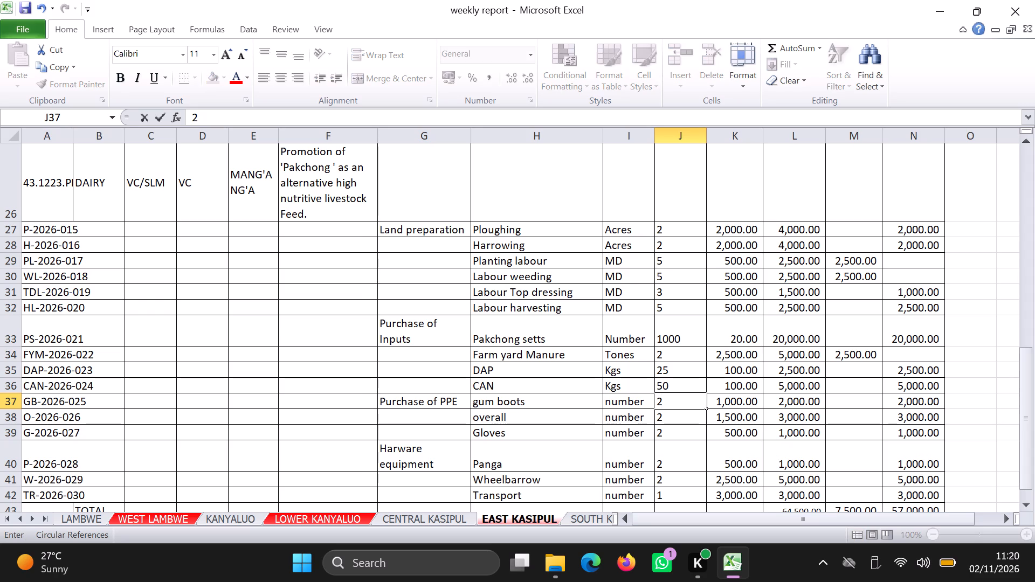
click(675, 421)
key(3)
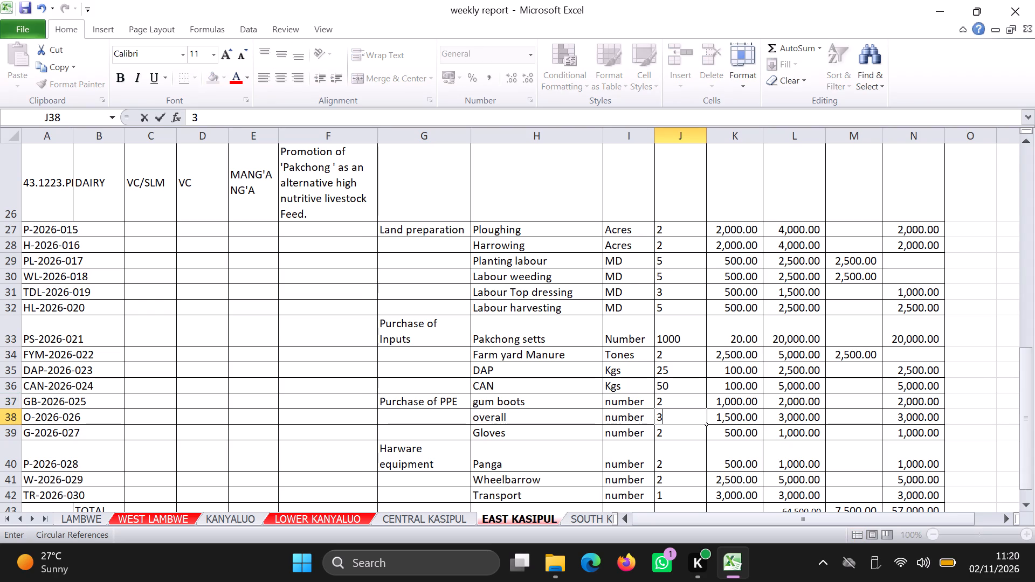
click(678, 438)
key(3)
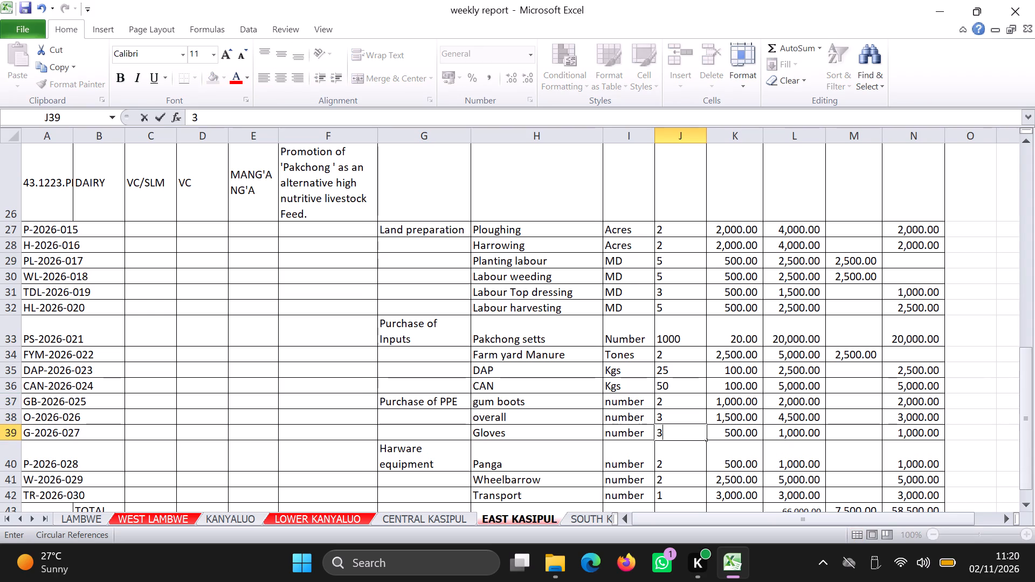
Under Harware equipment in the Pakchong table, set the No. of Panga and Wheelbarrow to 3 and Transport to 2, and save the workbook.
click(686, 469)
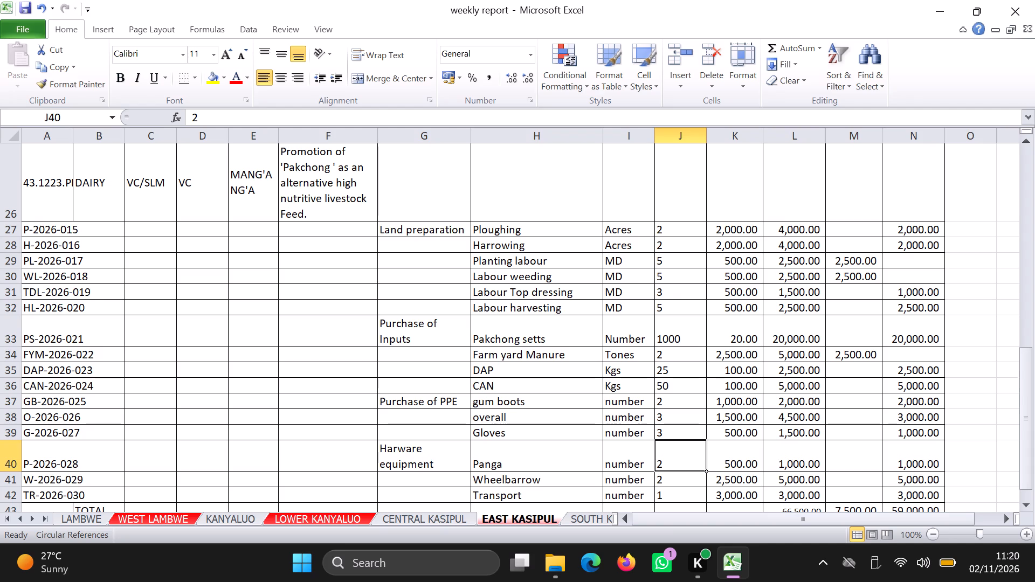
key(3)
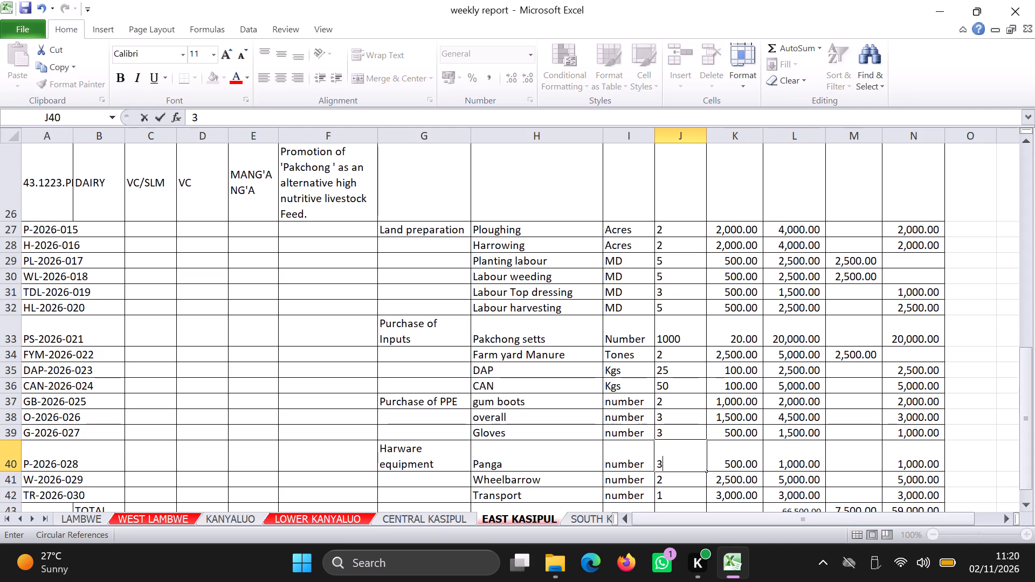
click(678, 478)
key(3)
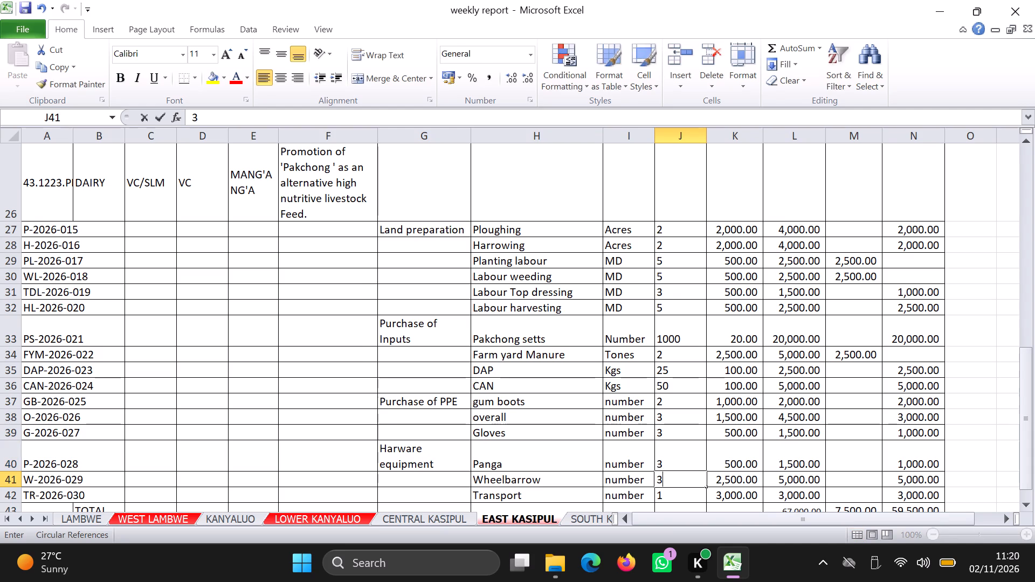
click(679, 497)
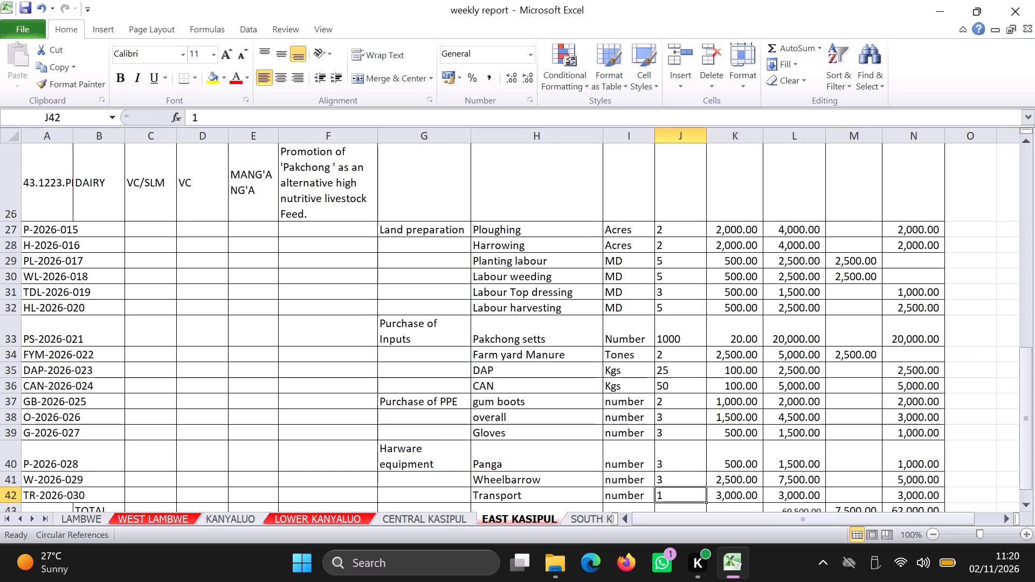
key(3)
key(BackSpace)
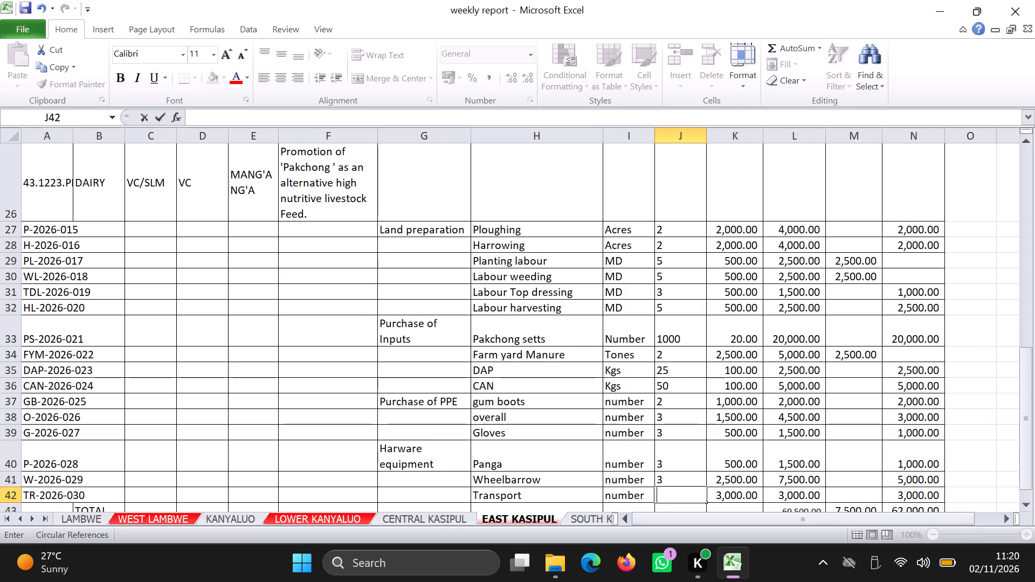
key(2)
click(723, 463)
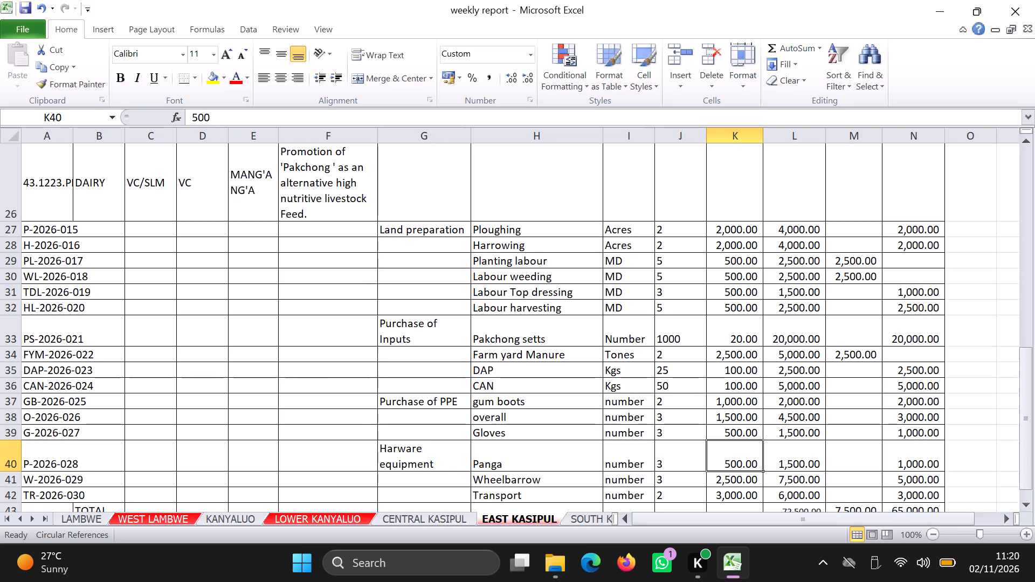
click(685, 461)
scroll(685, 461, down, 1)
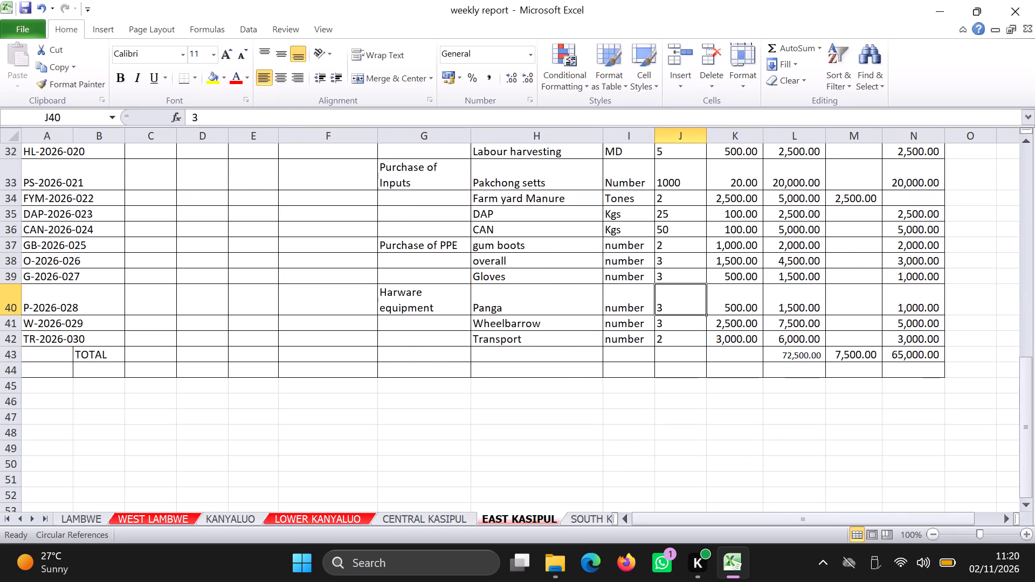
click(681, 337)
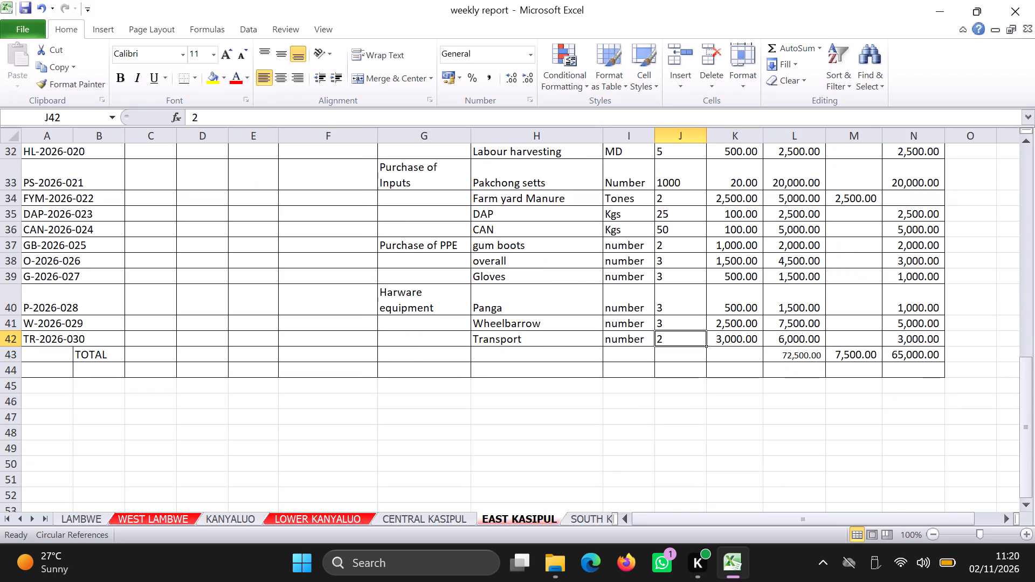
click(683, 368)
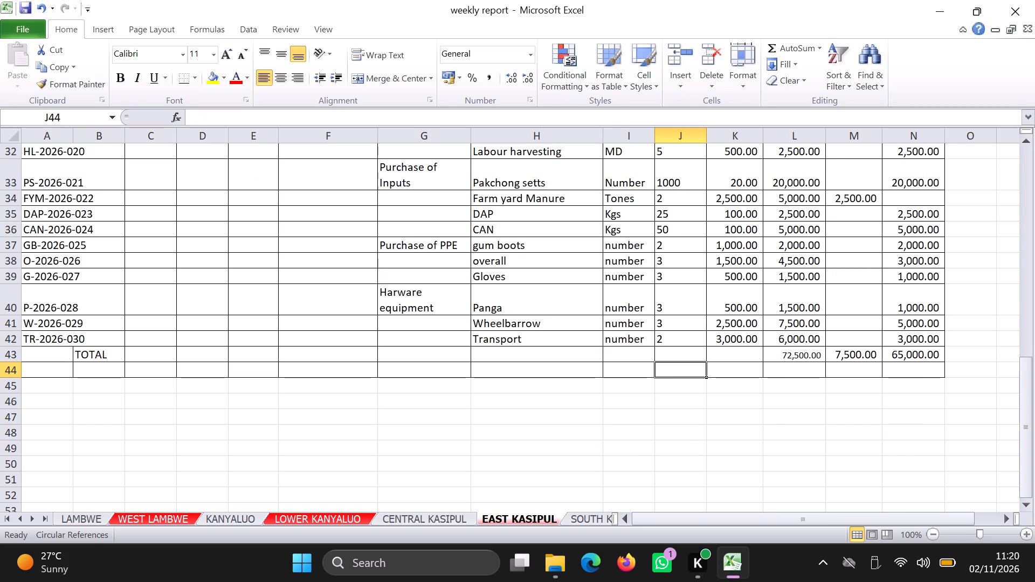
key(ctrl+s)
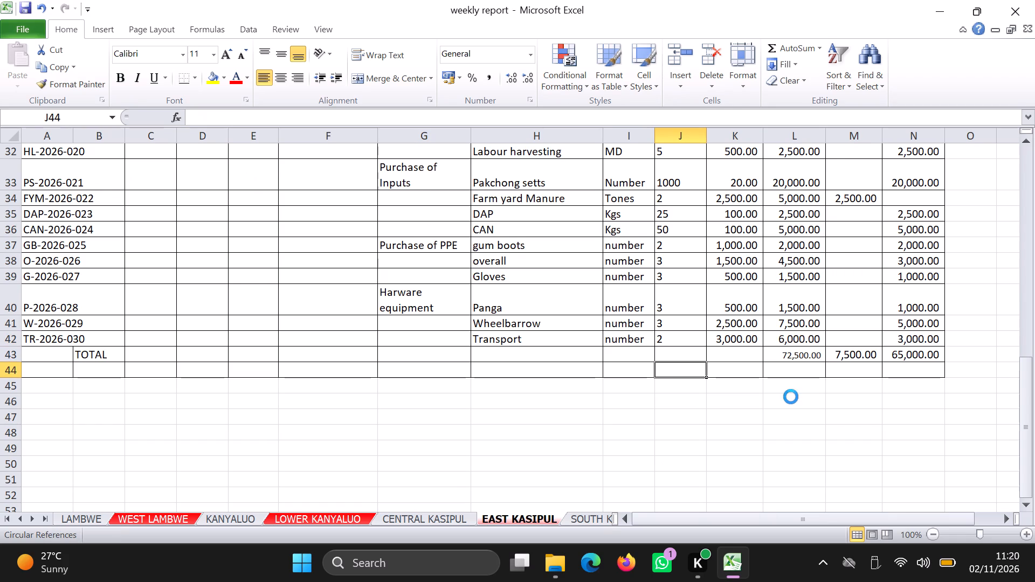
On the SOUTH KASIPUL sheet, set the No. of Planting and Pruning in the BANANA table to 5.
click(589, 513)
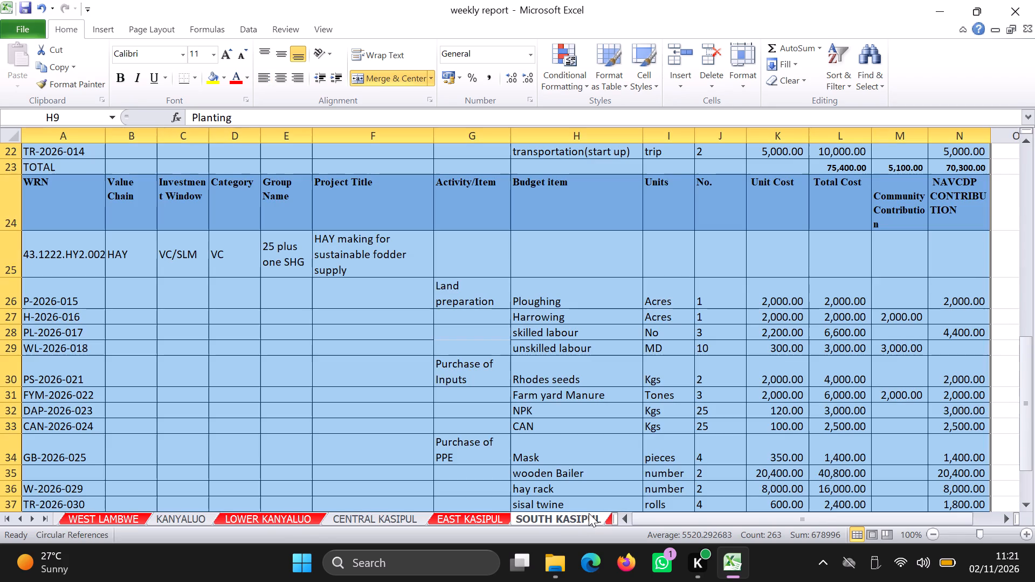
click(500, 382)
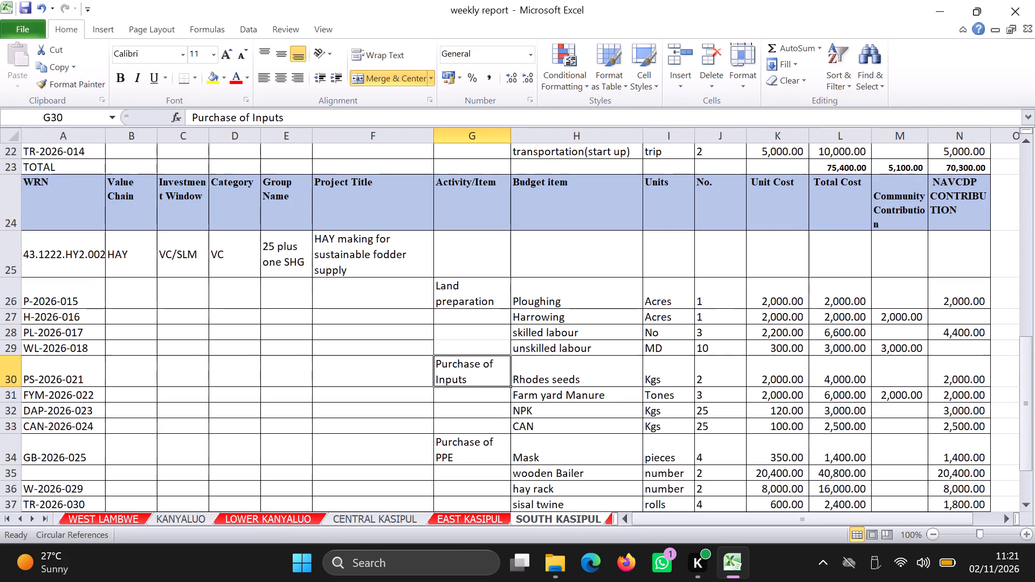
click(705, 299)
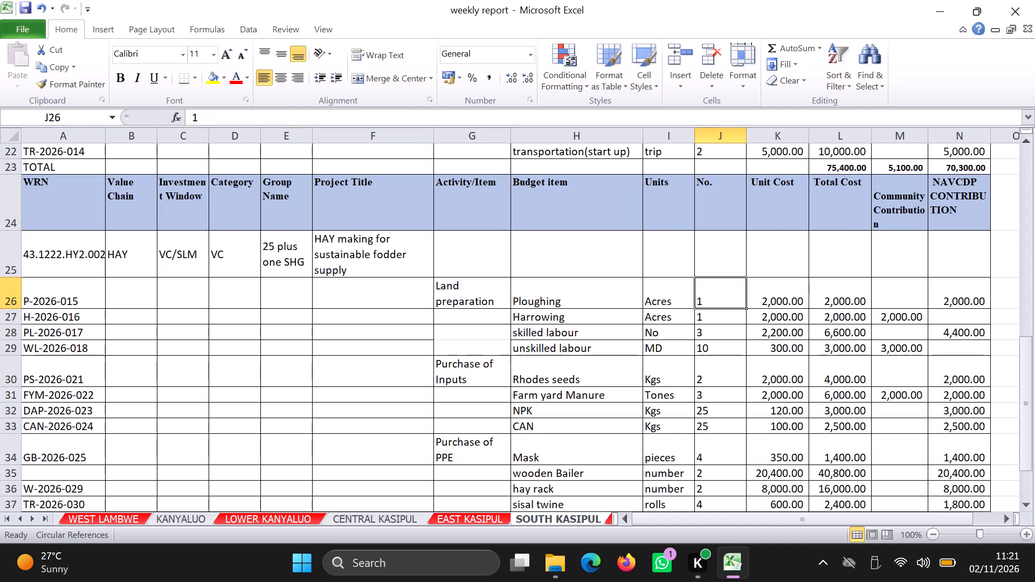
scroll(705, 299, up, 3)
scroll(732, 424, down, 1)
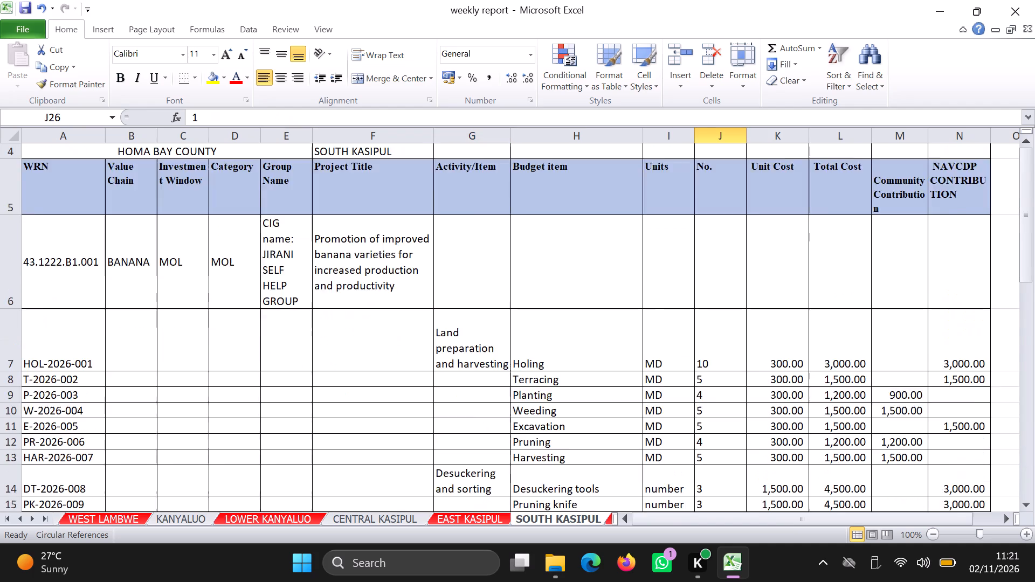
scroll(732, 424, down, 1)
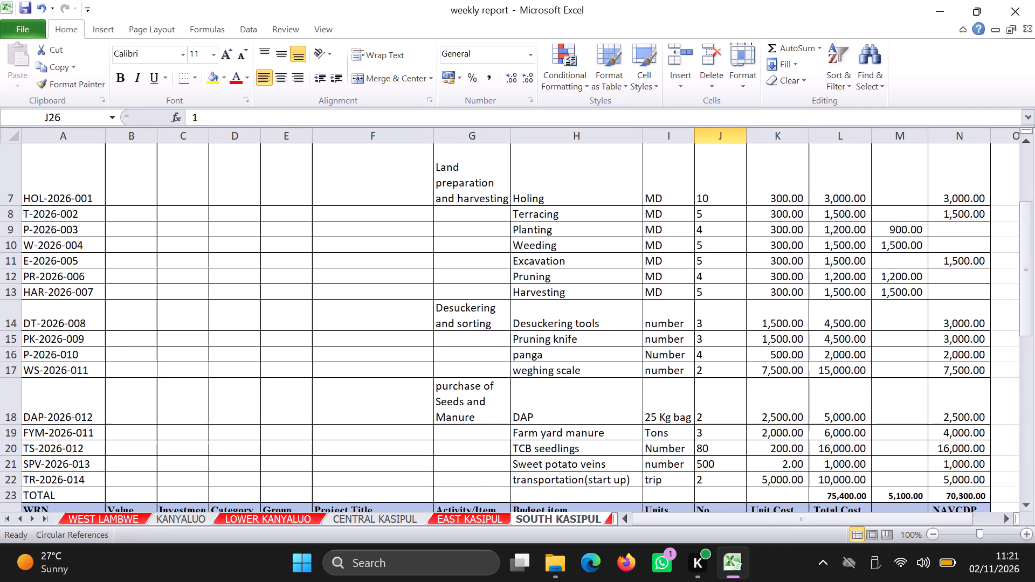
click(712, 226)
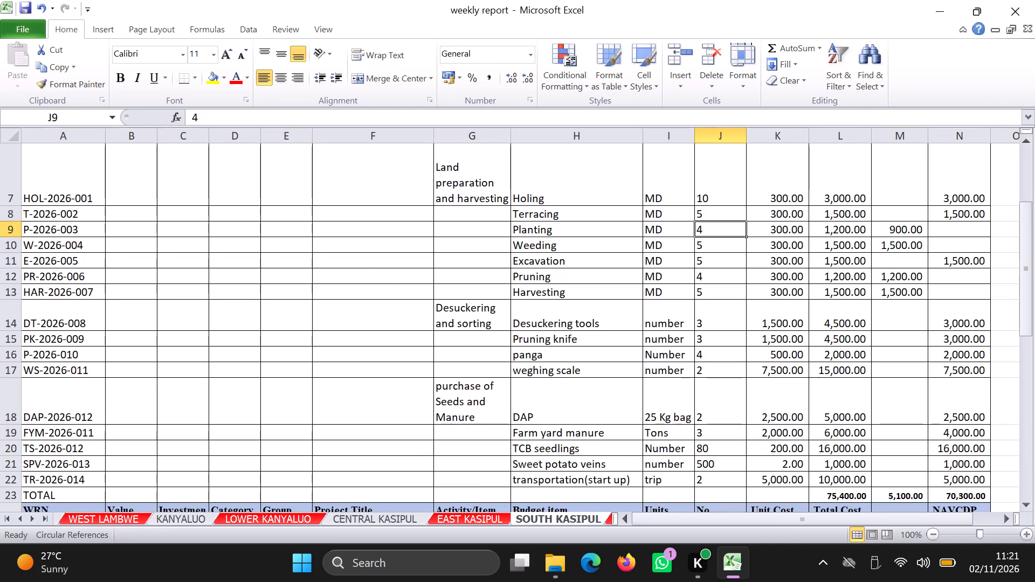
key(5)
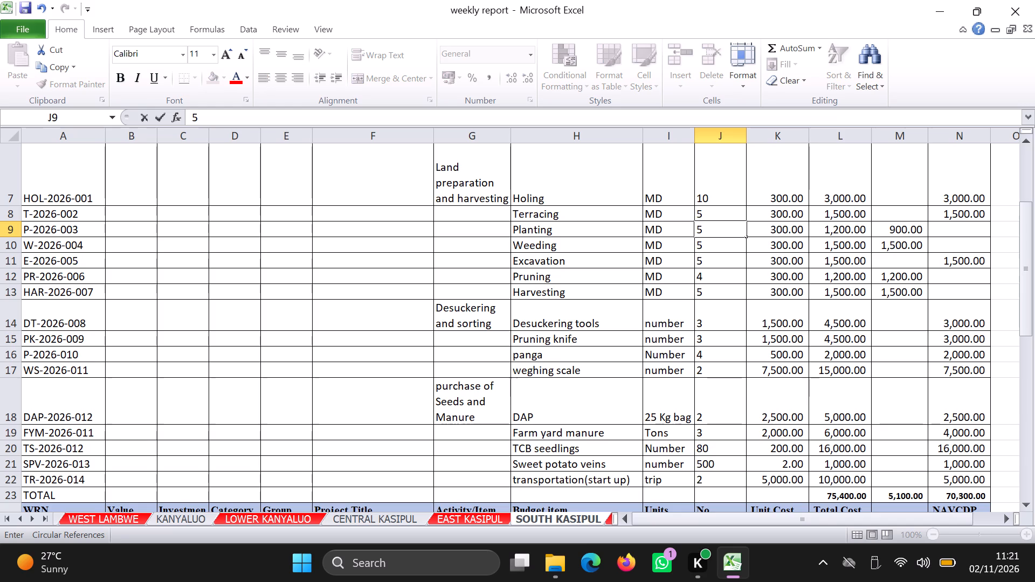
click(708, 275)
key(5)
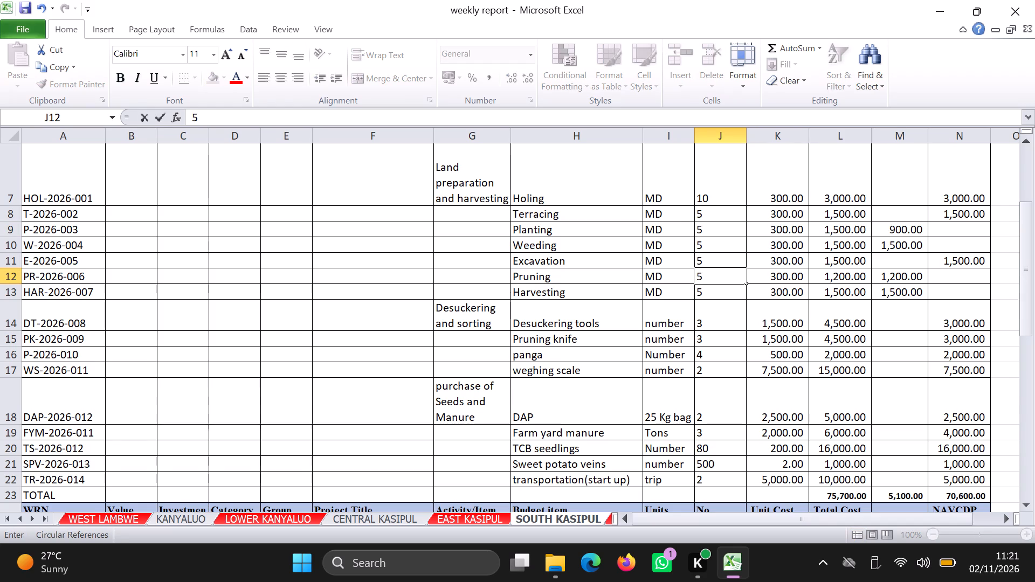
Under Desuckering and sorting in the BANANA table, set the No. of Desuckering tools and Pruning knife to 4, panga to 5 and weghing scale to 3.
click(716, 322)
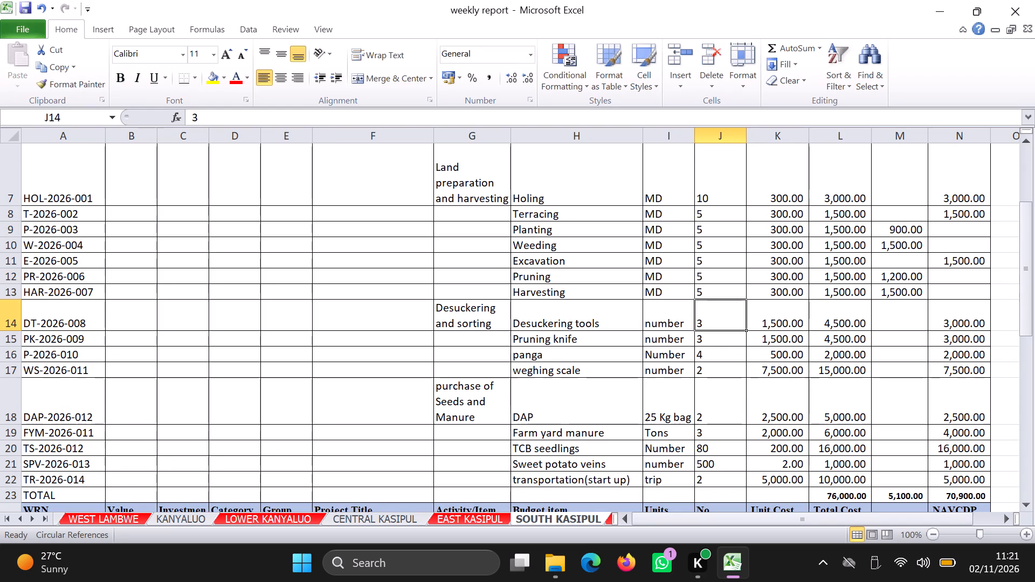
key(4)
click(717, 340)
key(4)
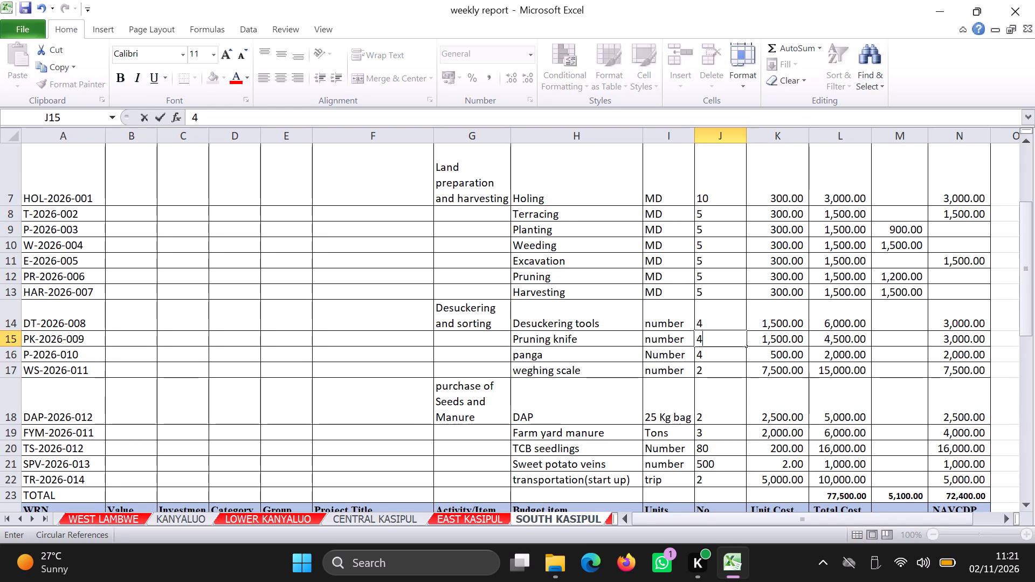
click(716, 356)
key(5)
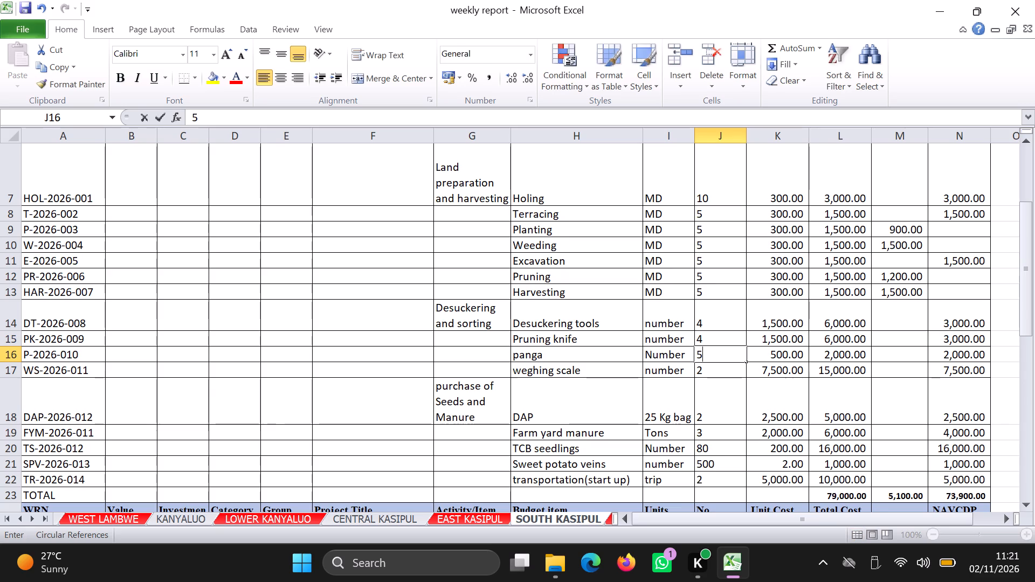
click(718, 372)
key(3)
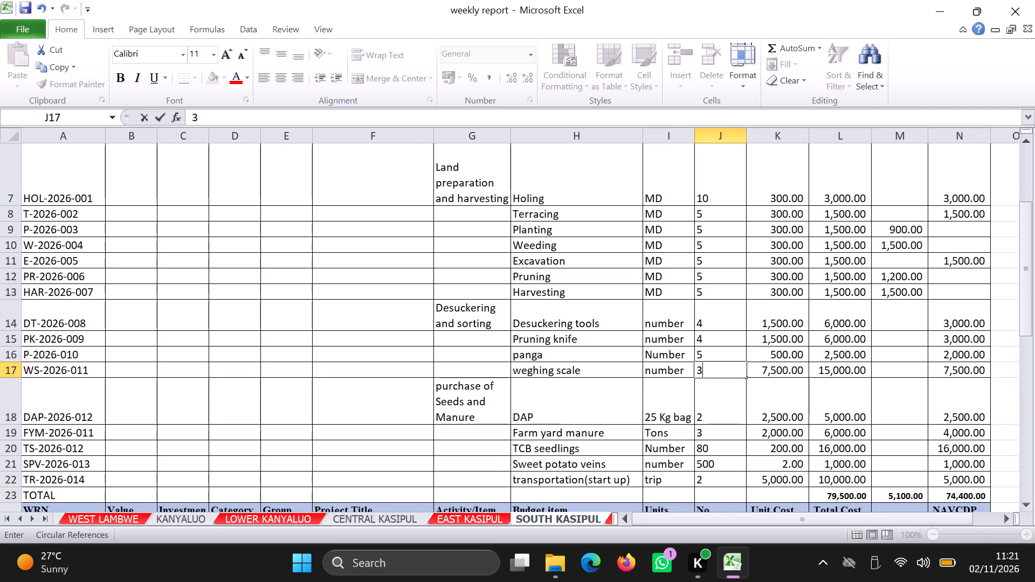
Under purchase of Seeds and Manure, set the No. of DAP to 3, Farm yard manure to 4 and transportation(start up) to 3.
click(716, 417)
key(3)
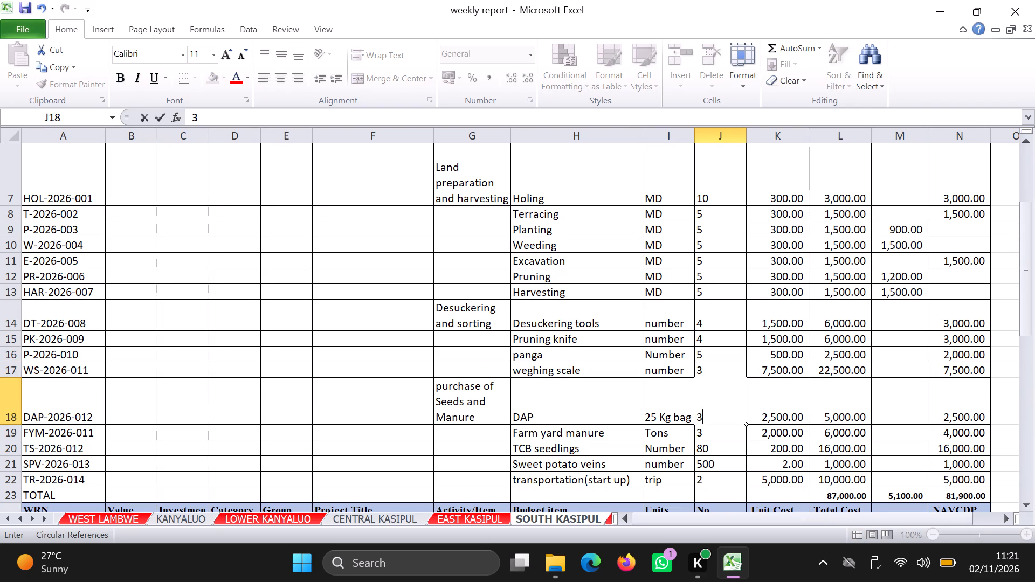
click(717, 433)
key(4)
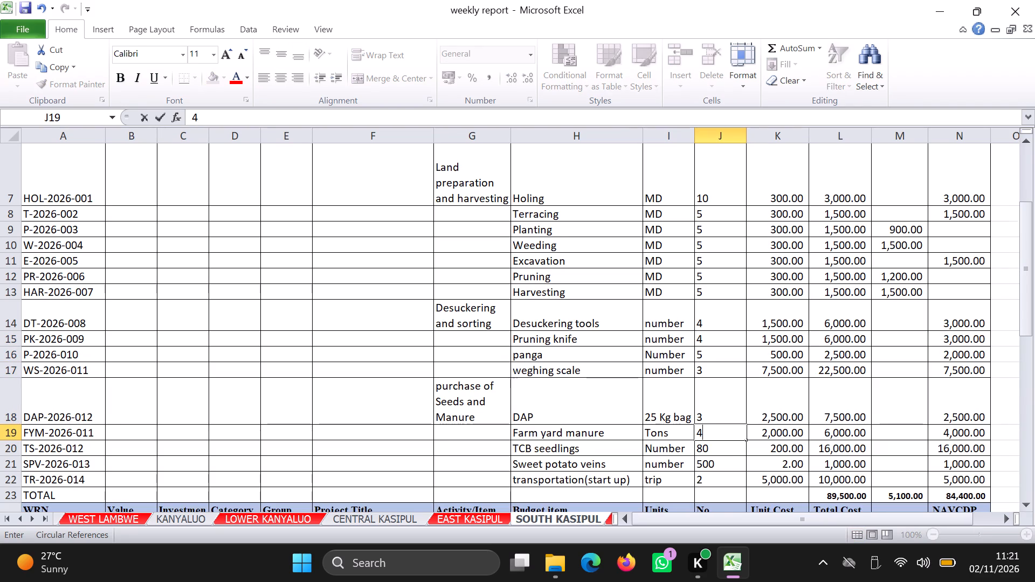
click(726, 484)
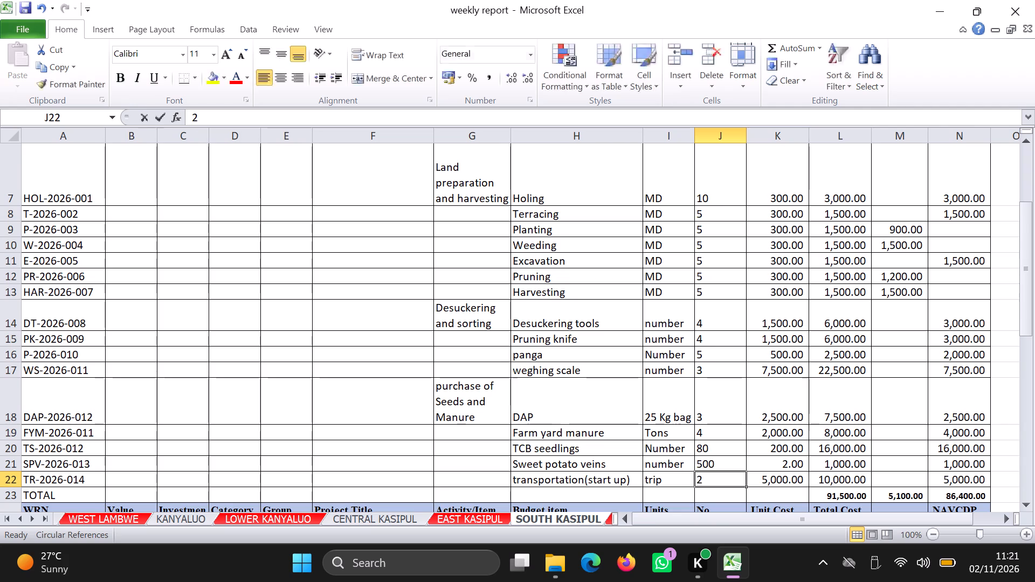
key(3)
scroll(717, 467, down, 1)
click(717, 467)
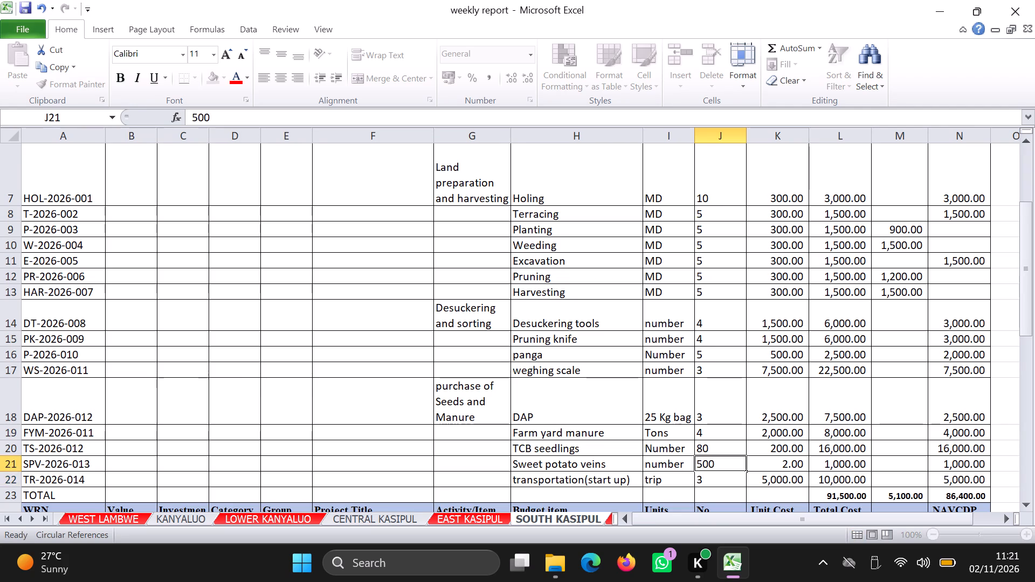
Under Land preparation in SOUTH KASIPUL's HAY table, set the No. of Ploughing and Harrowing to 2 and skilled labour to 4.
scroll(717, 467, down, 2)
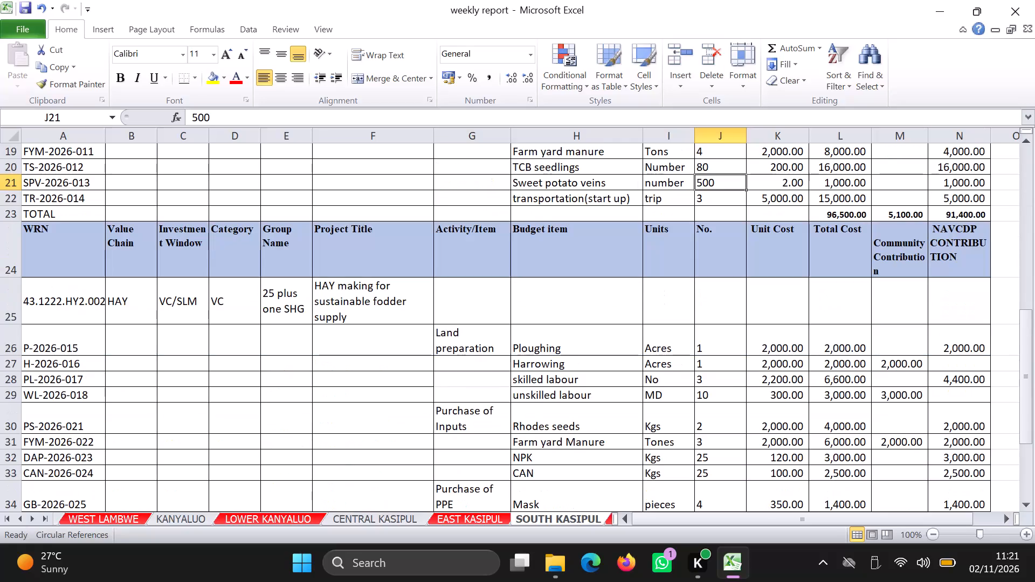
click(704, 344)
key(2)
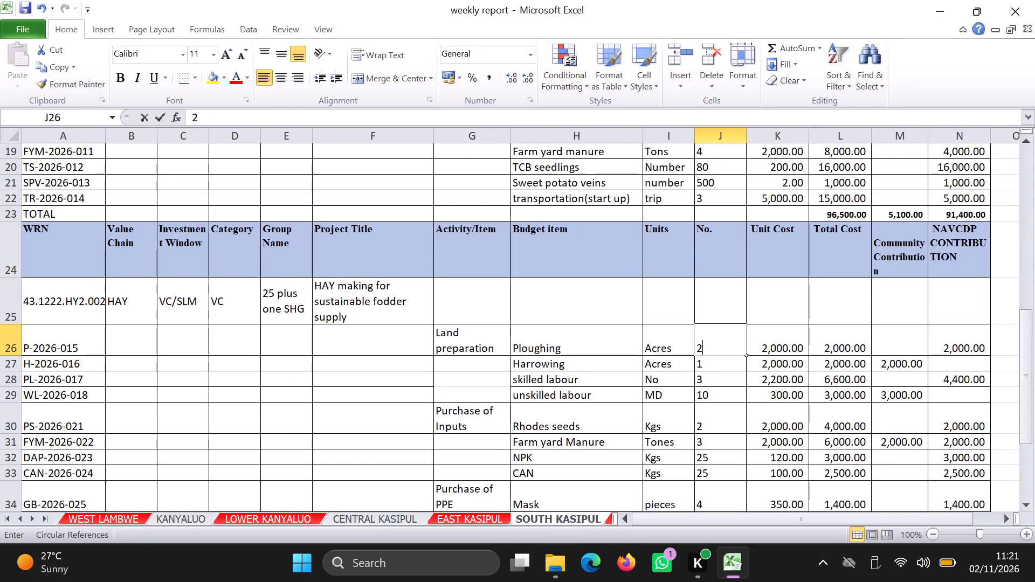
click(720, 369)
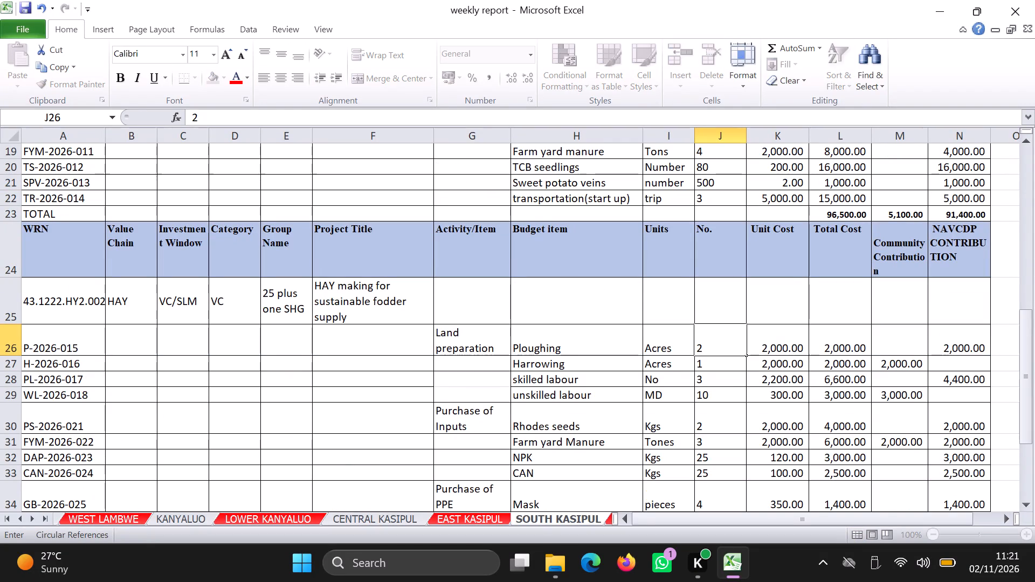
key(2)
click(721, 380)
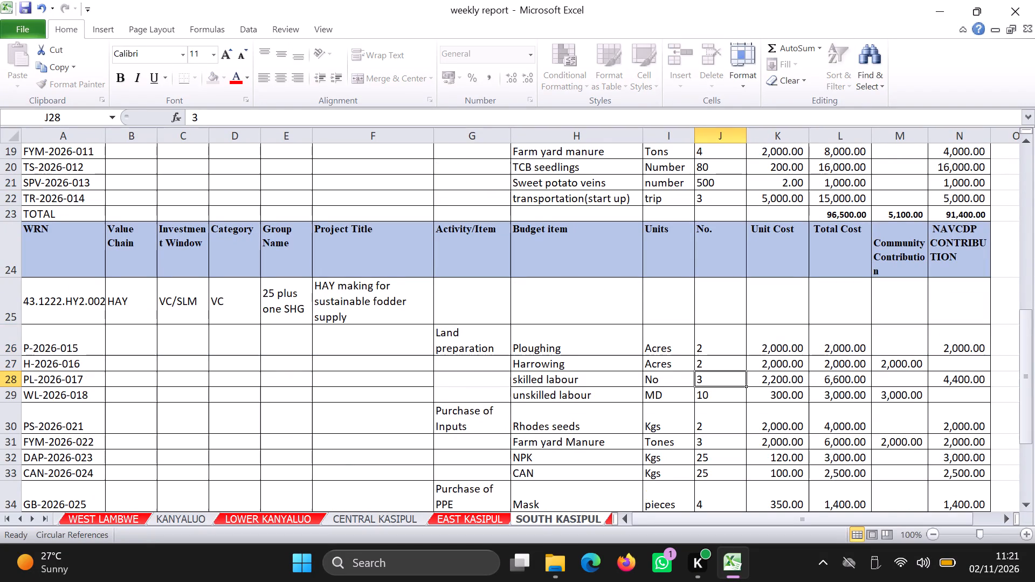
key(4)
Under Purchase of Inputs in the HAY table, set the No. of Rhodes seeds to 3 and Farm yard Manure to 4.
click(723, 431)
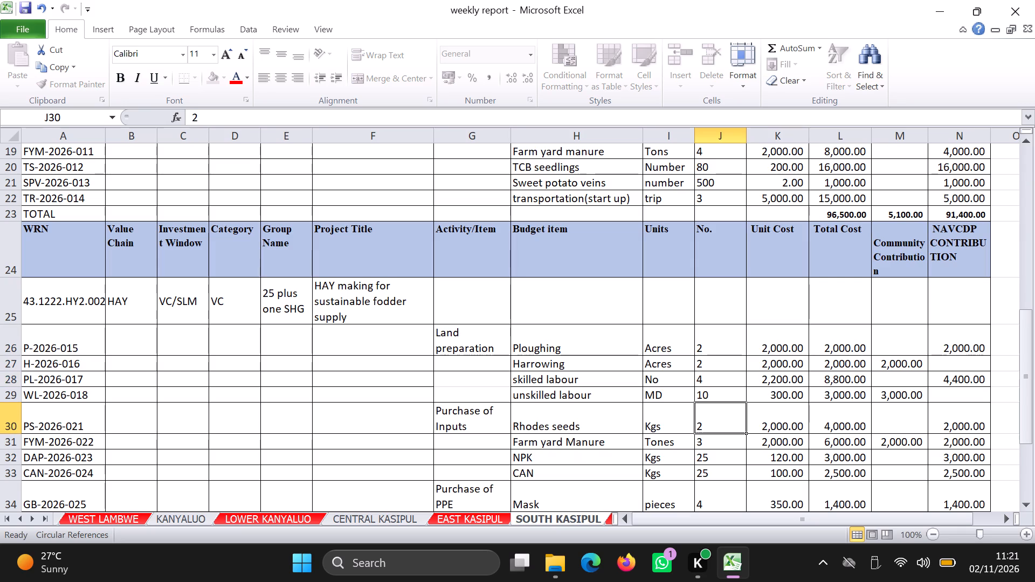
key(3)
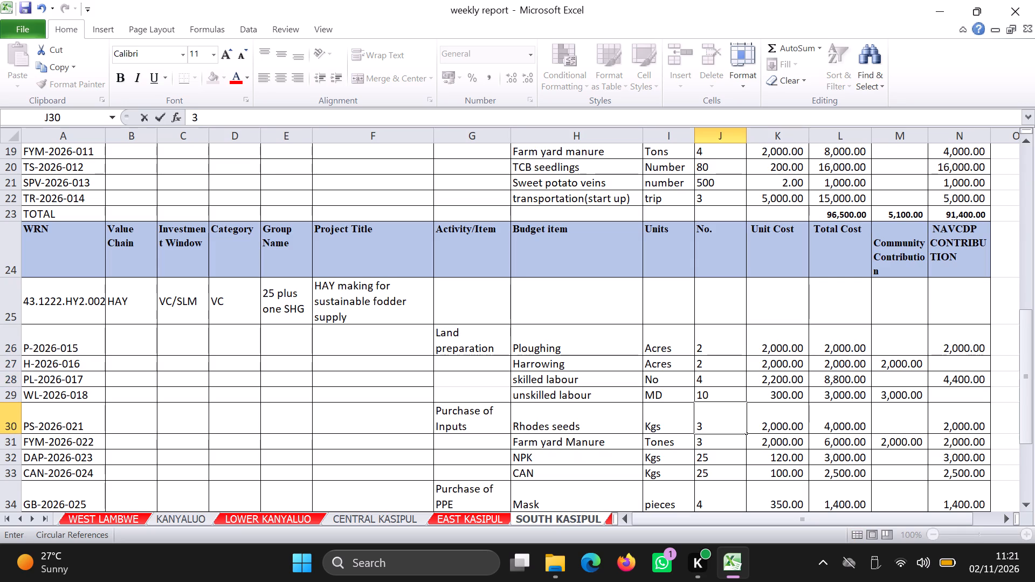
click(719, 438)
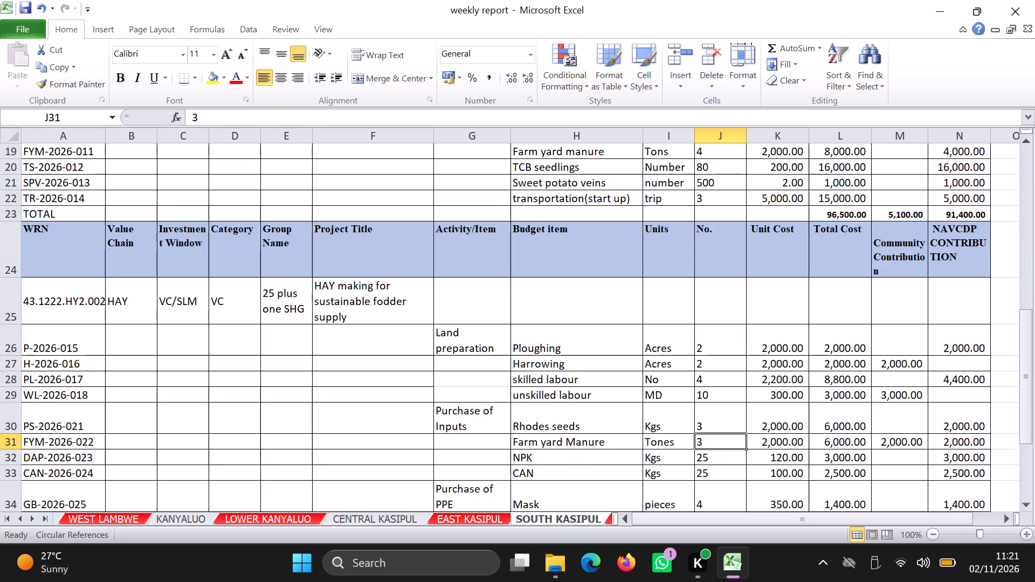
key(4)
Under Purchase of PPE in the HAY table, set the No. of Mask and sisal twine to 5, and of wooden Bailer and hay rack to 3.
click(704, 500)
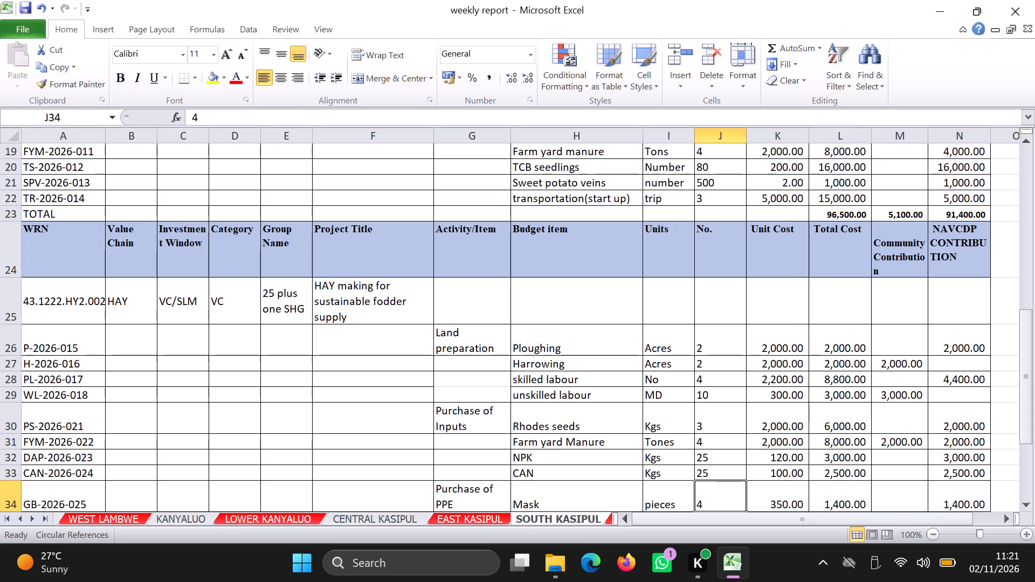
key(5)
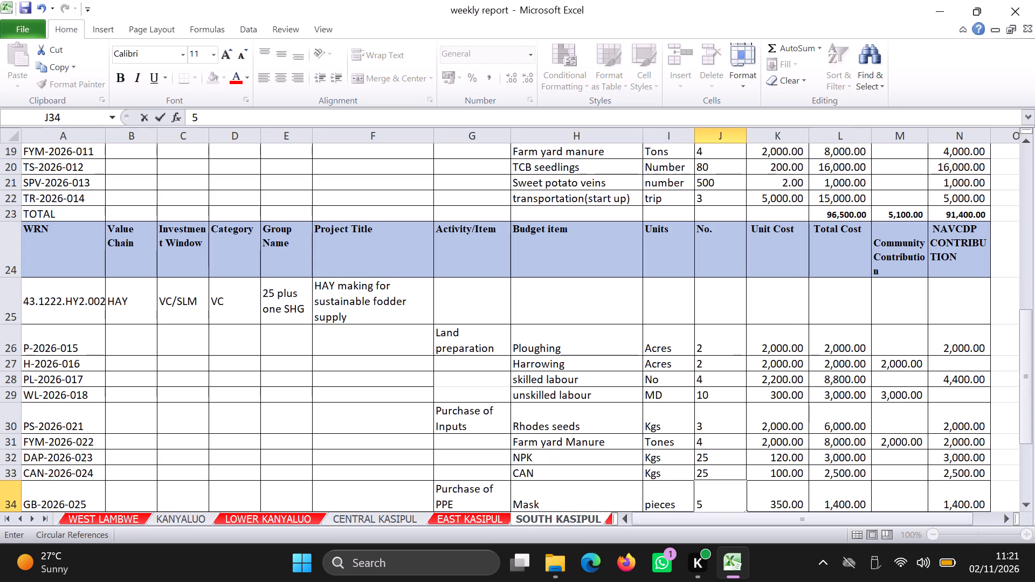
click(717, 476)
scroll(717, 476, down, 1)
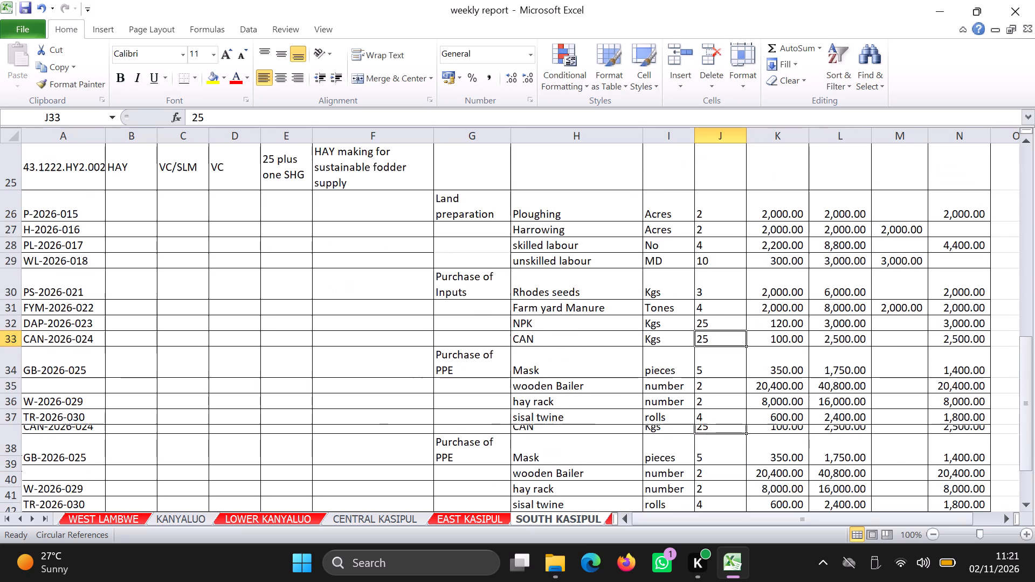
scroll(717, 476, down, 1)
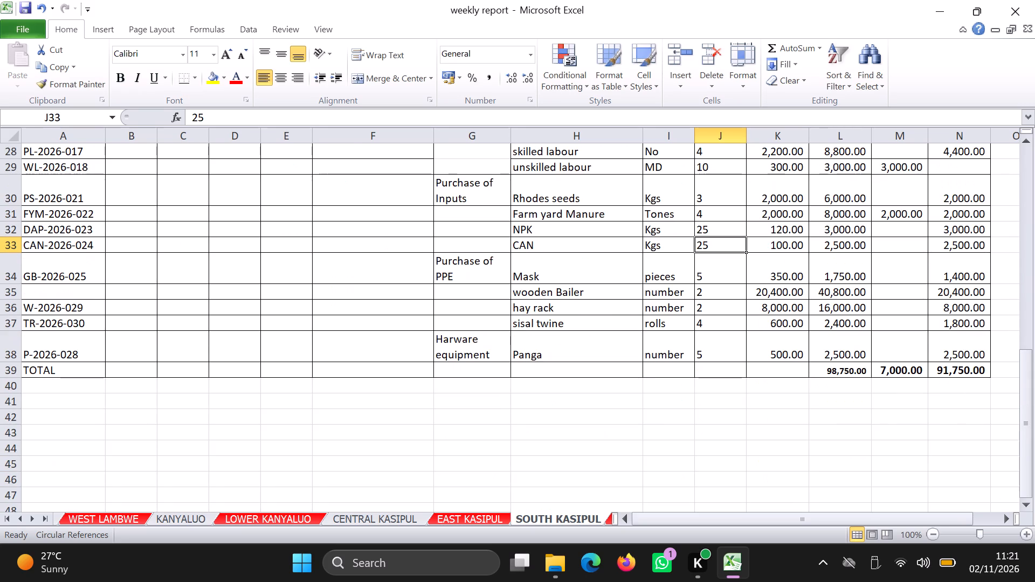
click(715, 297)
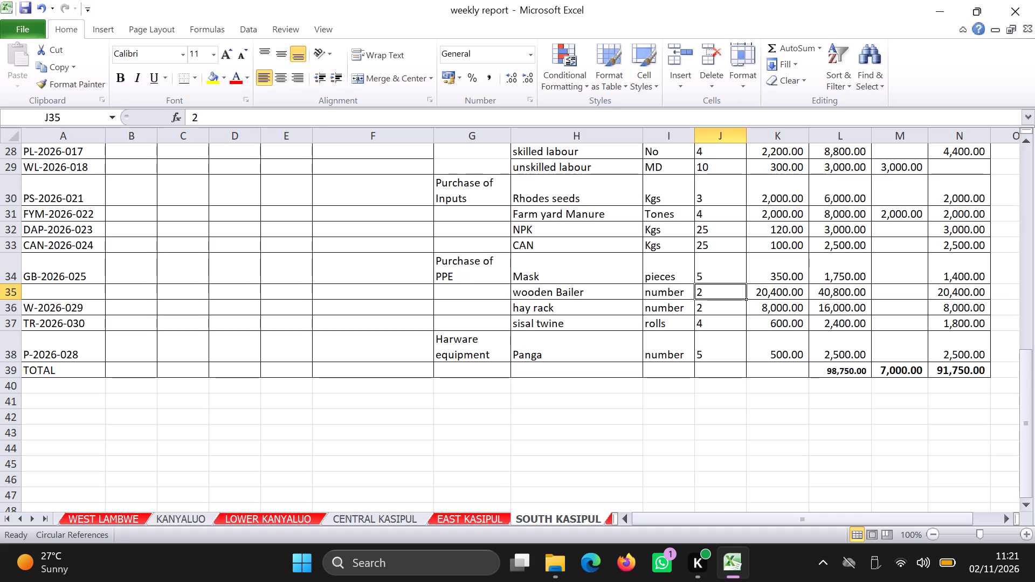
key(3)
click(713, 308)
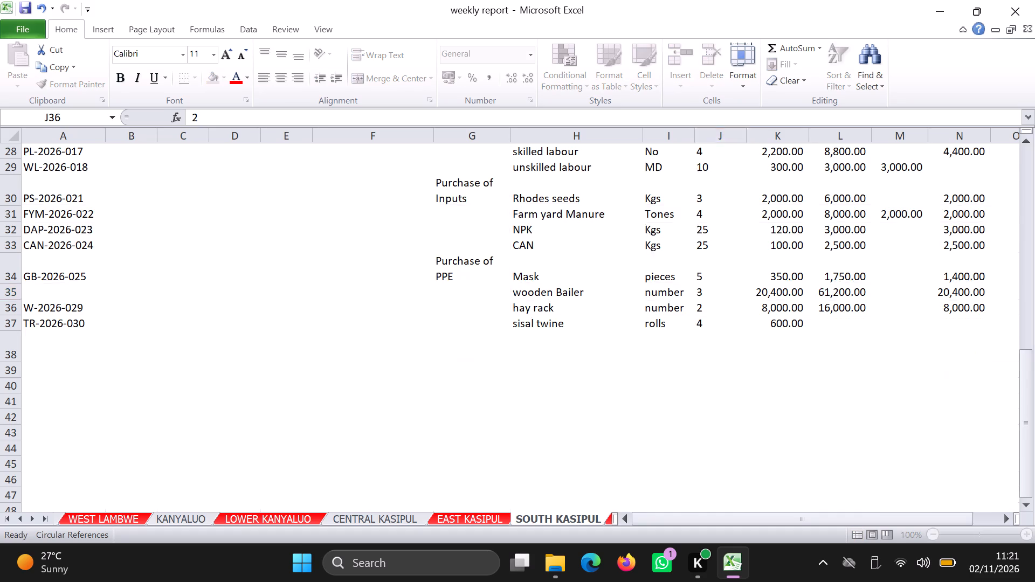
key(3)
click(715, 327)
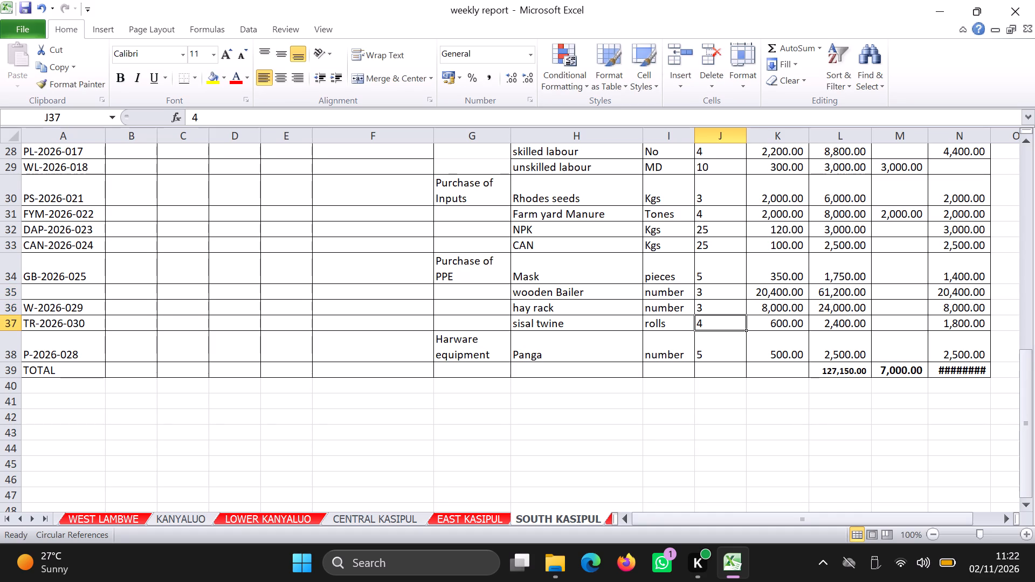
key(5)
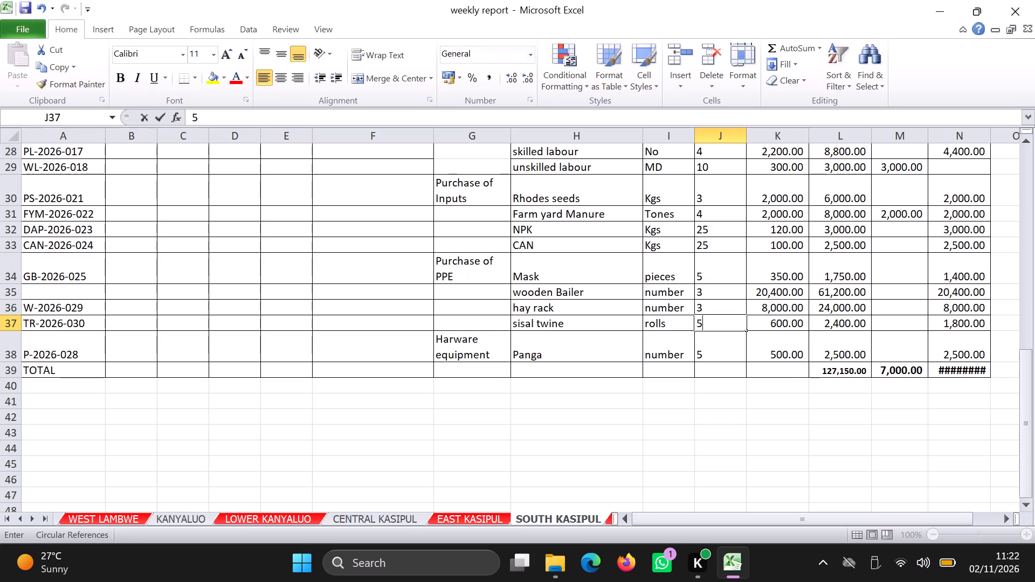
click(719, 365)
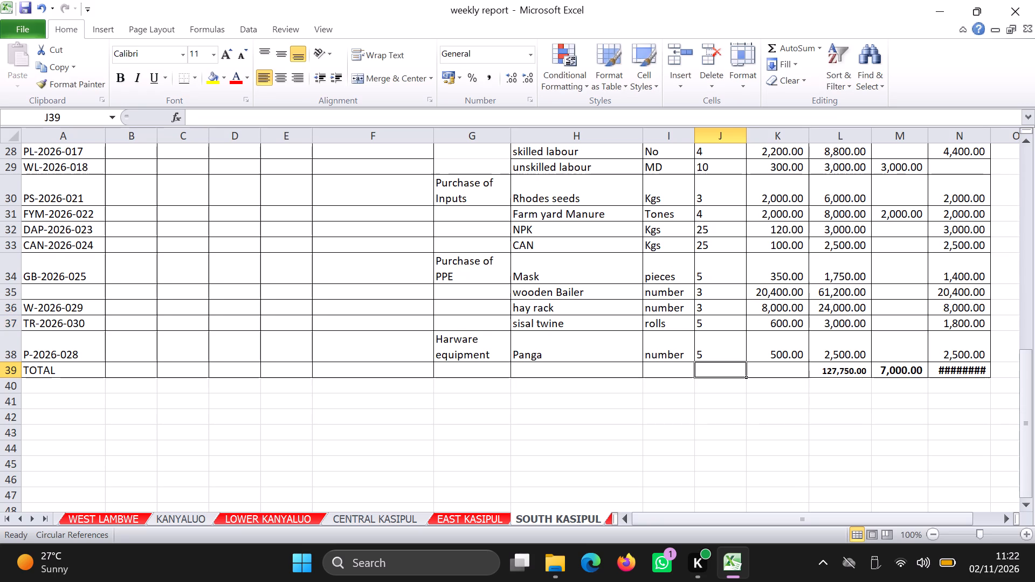
Autofit the NAVCDP CONTRIBUTION column to its contents and save the workbook.
click(992, 137)
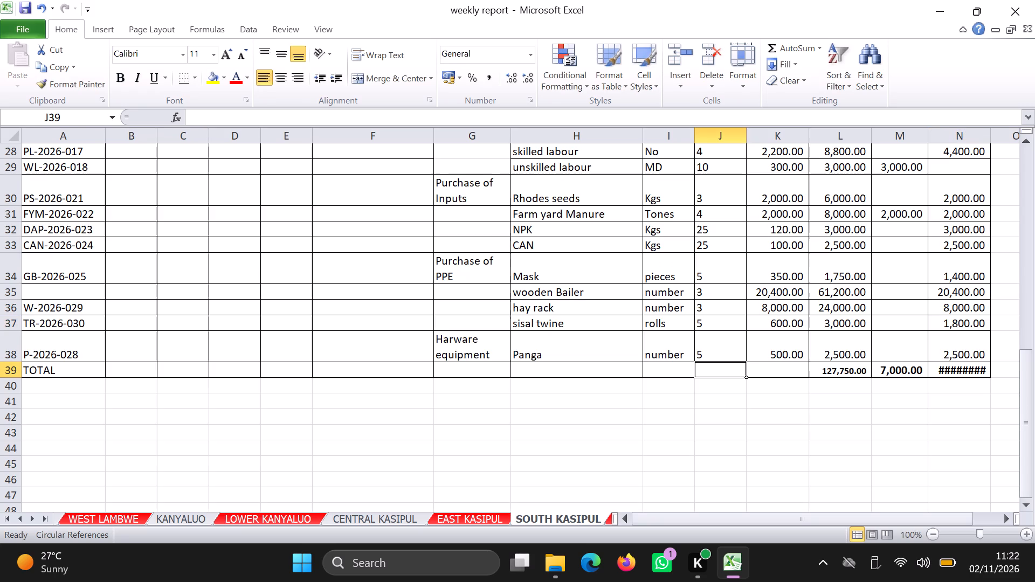
double_click(992, 137)
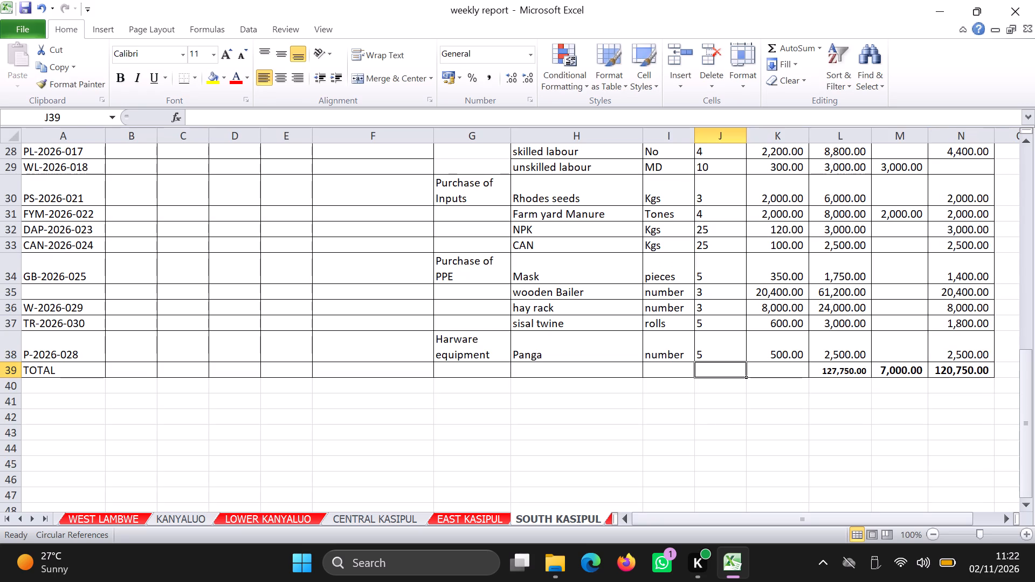
key(ctrl+s)
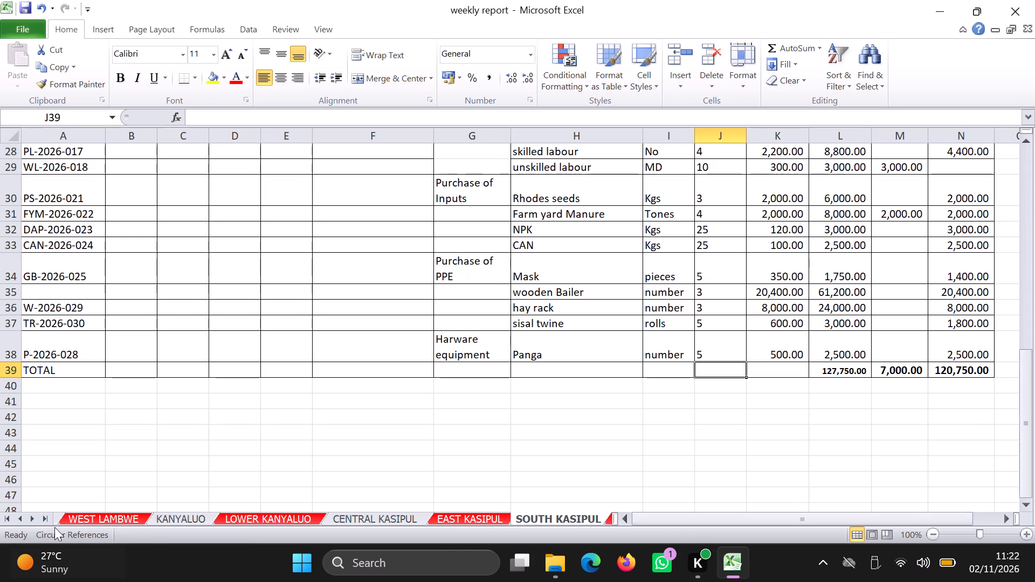
Open the LOWER KASIPUL ward sheet.
click(32, 519)
click(32, 519)
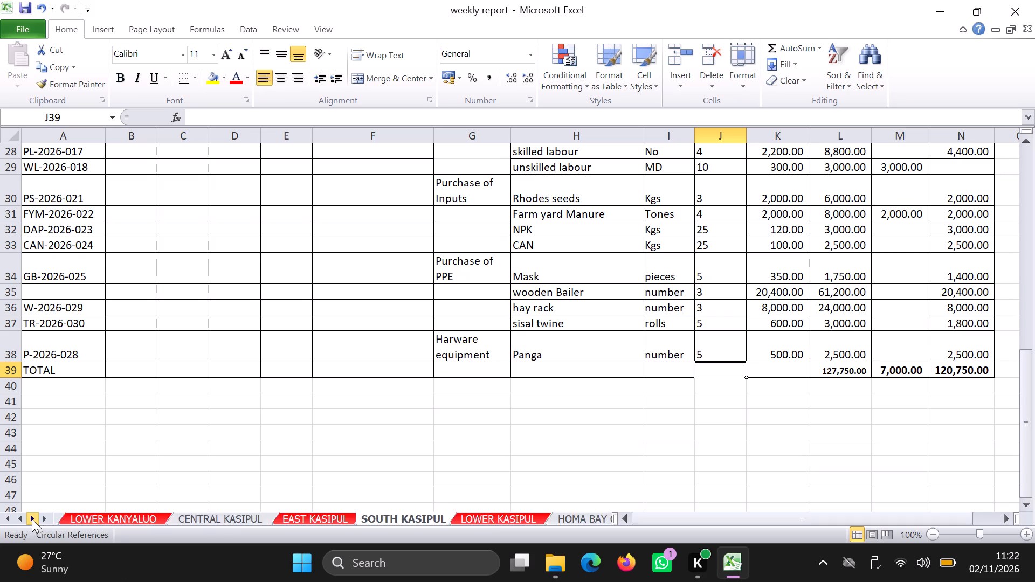
triple_click(32, 519)
click(32, 519)
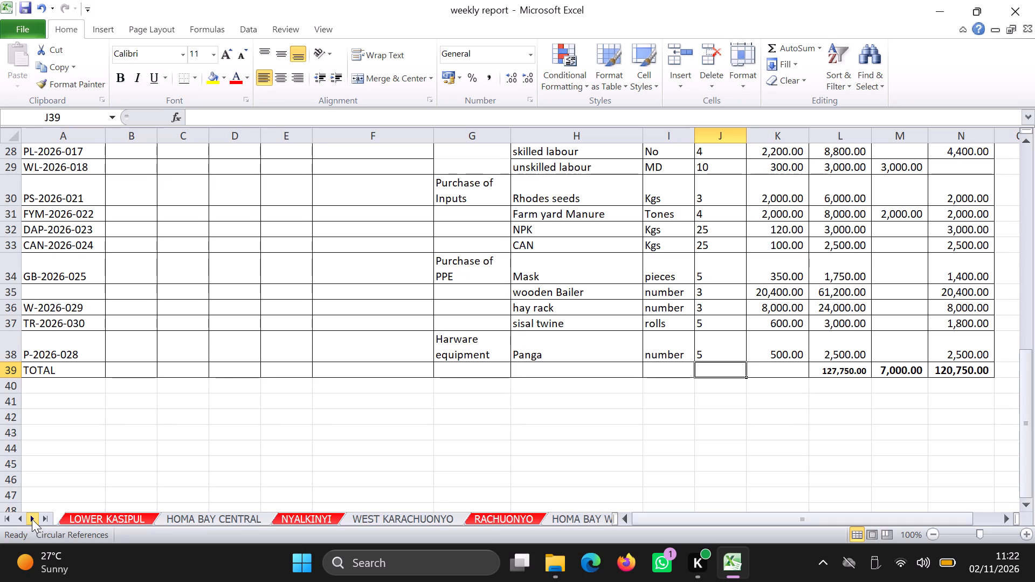
click(20, 519)
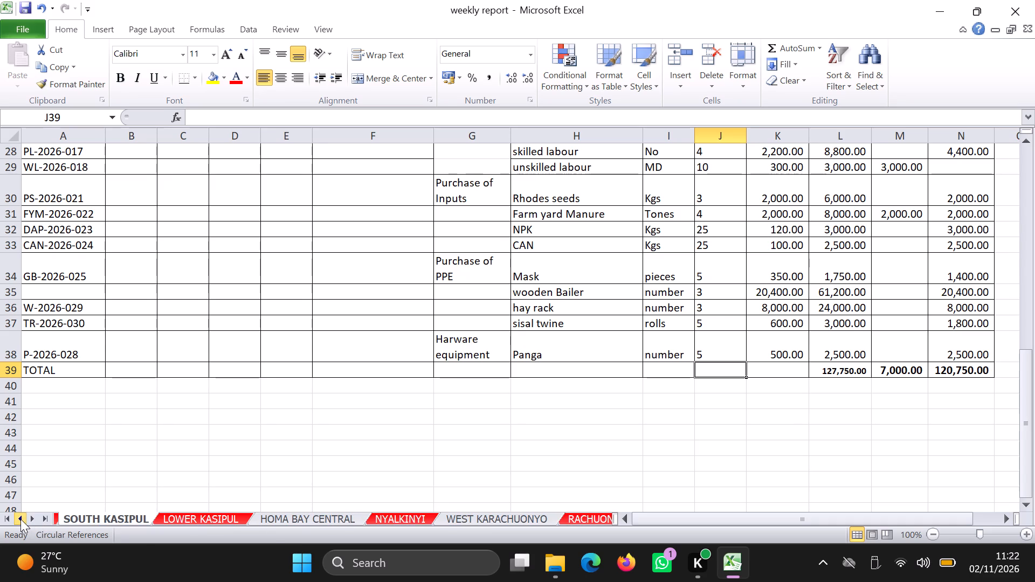
click(205, 516)
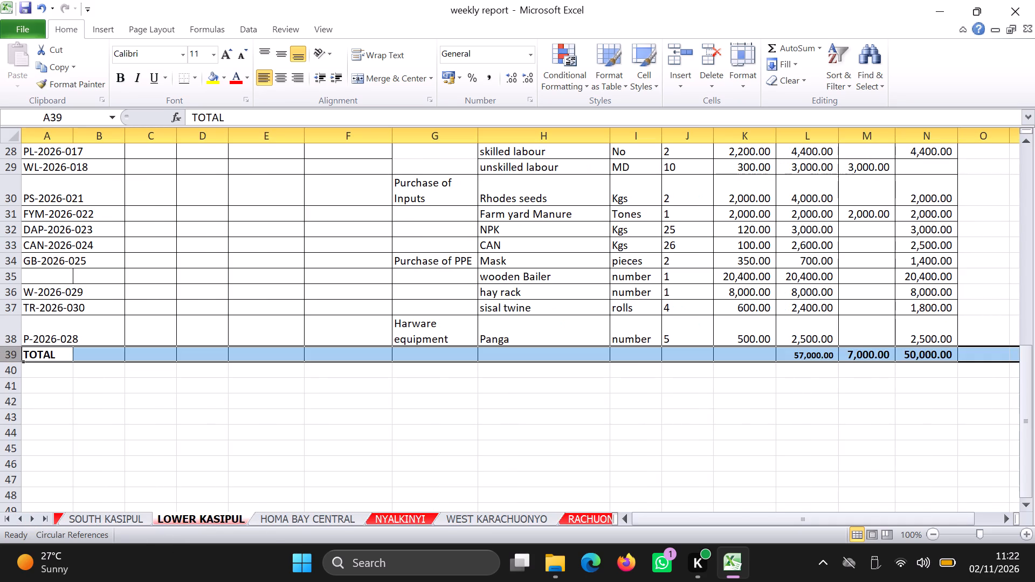
Under Land preparation and harvesting in LOWER KASIPUL's BANANA table, set the No. of Planting and of Pruning to 4.
scroll(576, 393, up, 1)
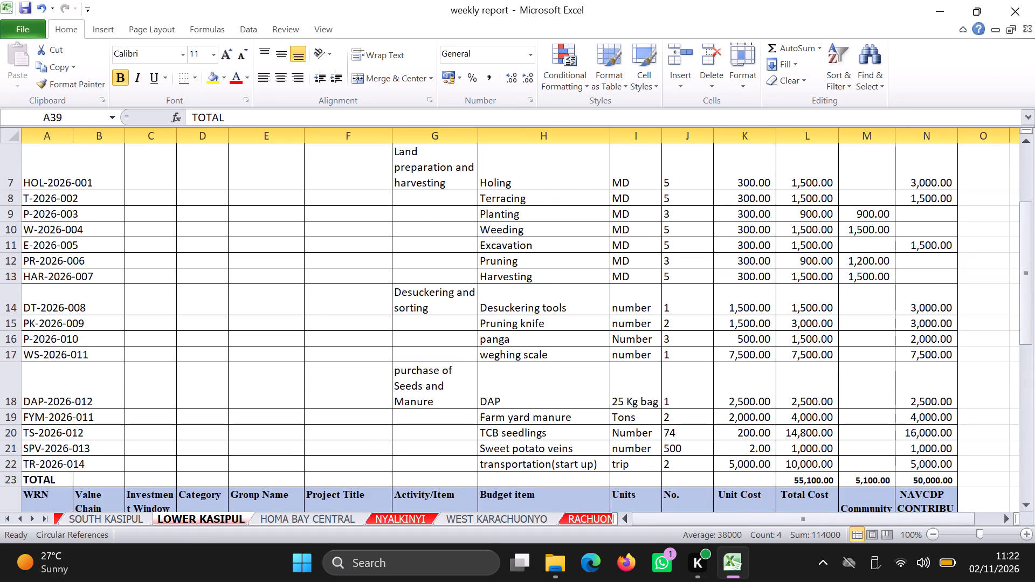
scroll(751, 325, up, 4)
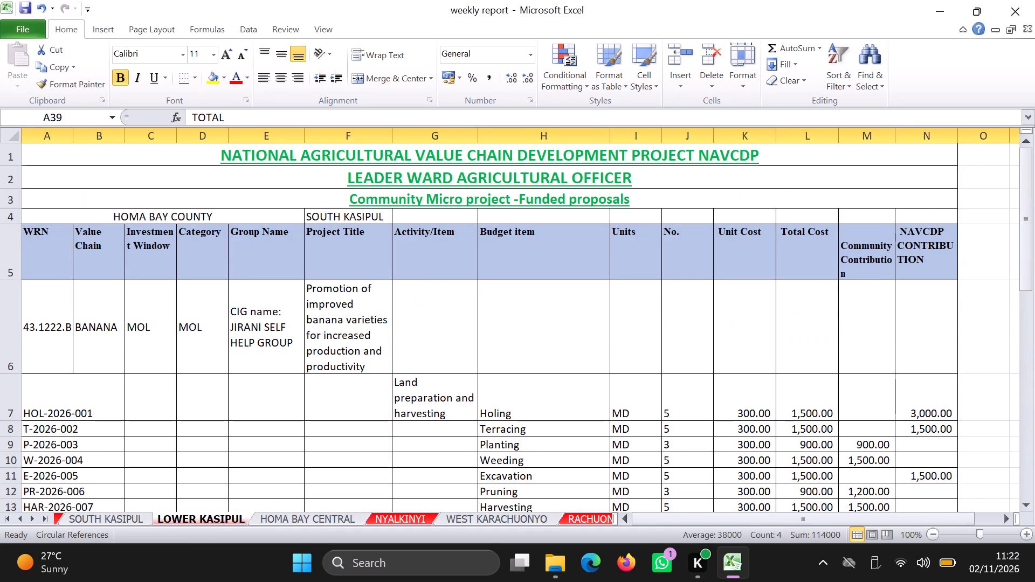
click(683, 445)
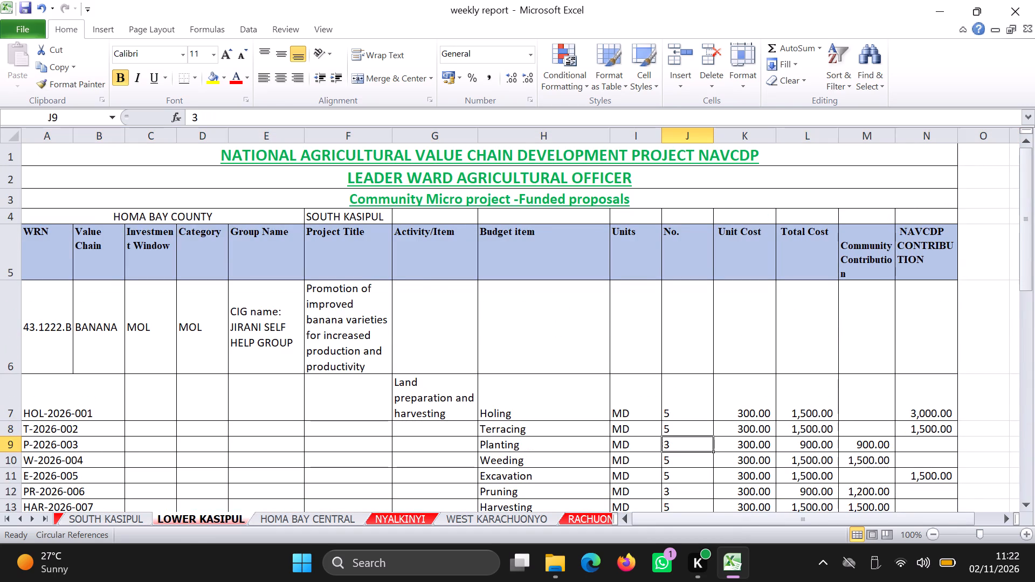
key(4)
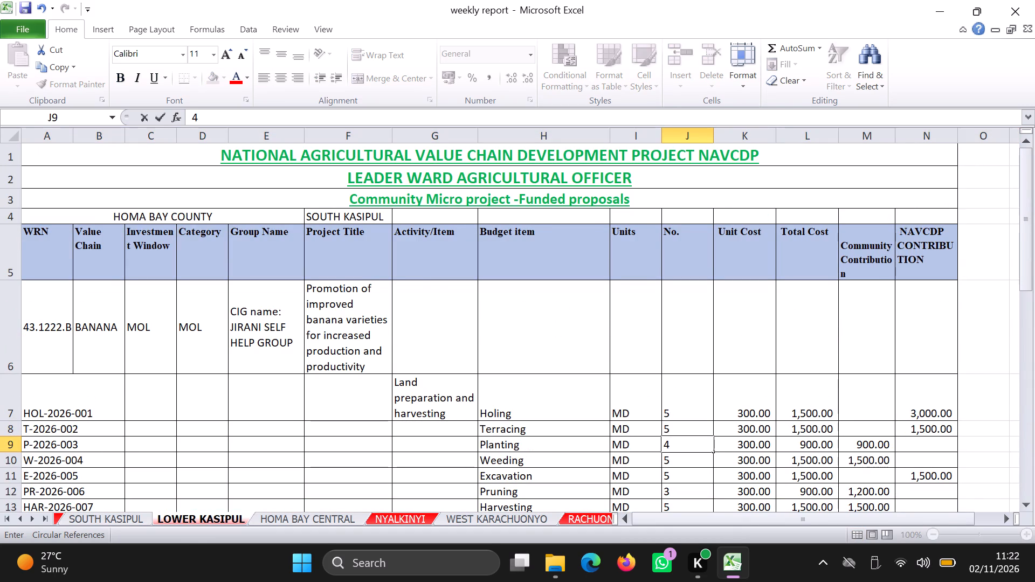
click(680, 494)
key(4)
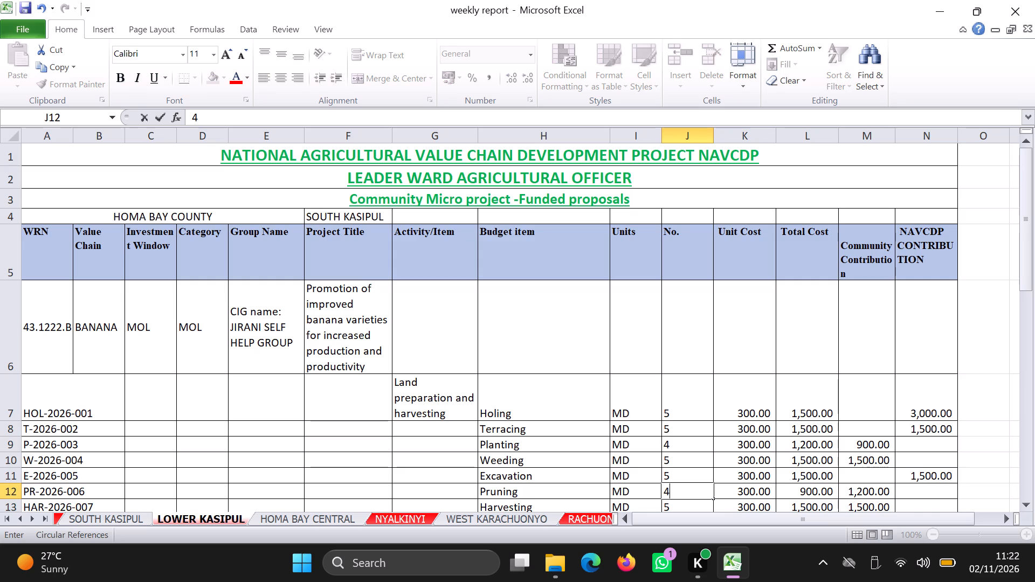
scroll(684, 504, down, 1)
click(684, 504)
Under Desuckering and sorting, set the No. of Desuckering tools and weighing scale to 2, Pruning knife to 3 and panga to 4.
scroll(684, 504, down, 1)
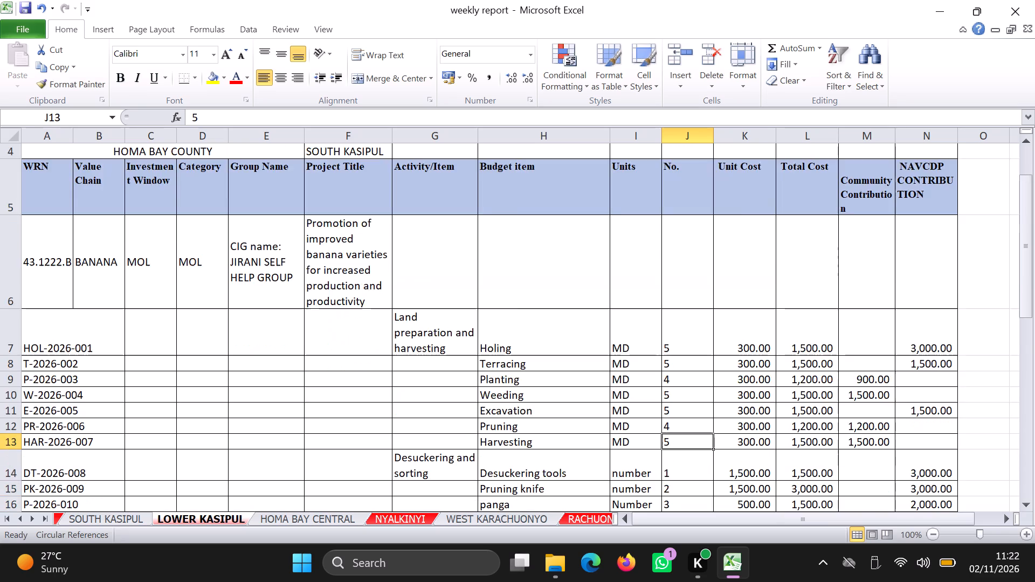
scroll(684, 504, down, 1)
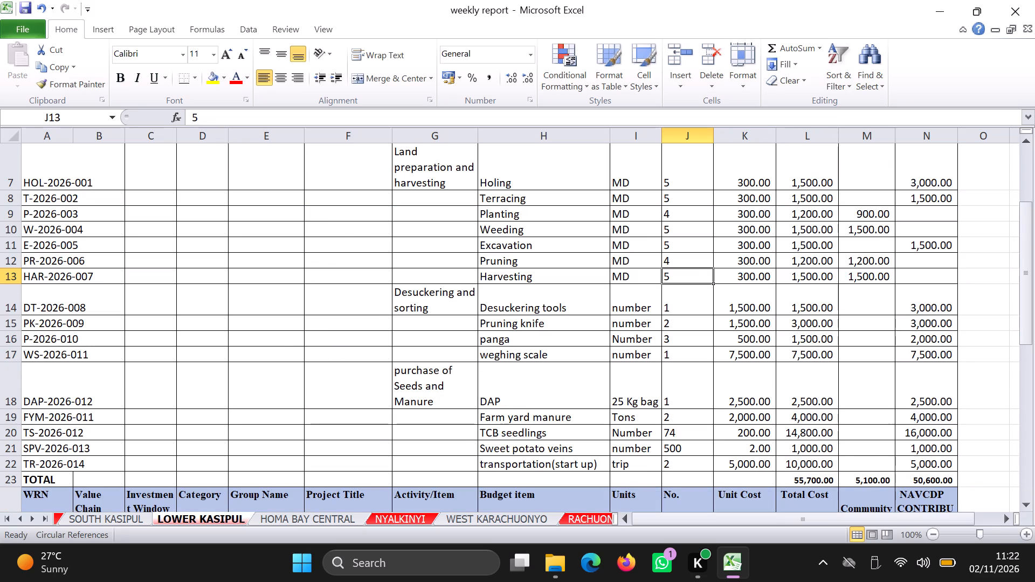
click(682, 308)
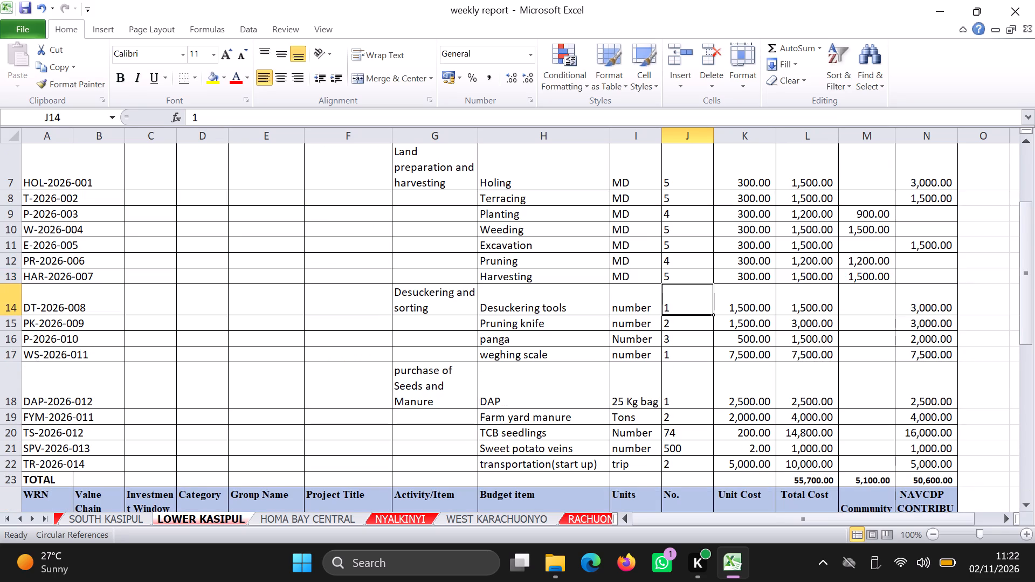
key(2)
click(682, 328)
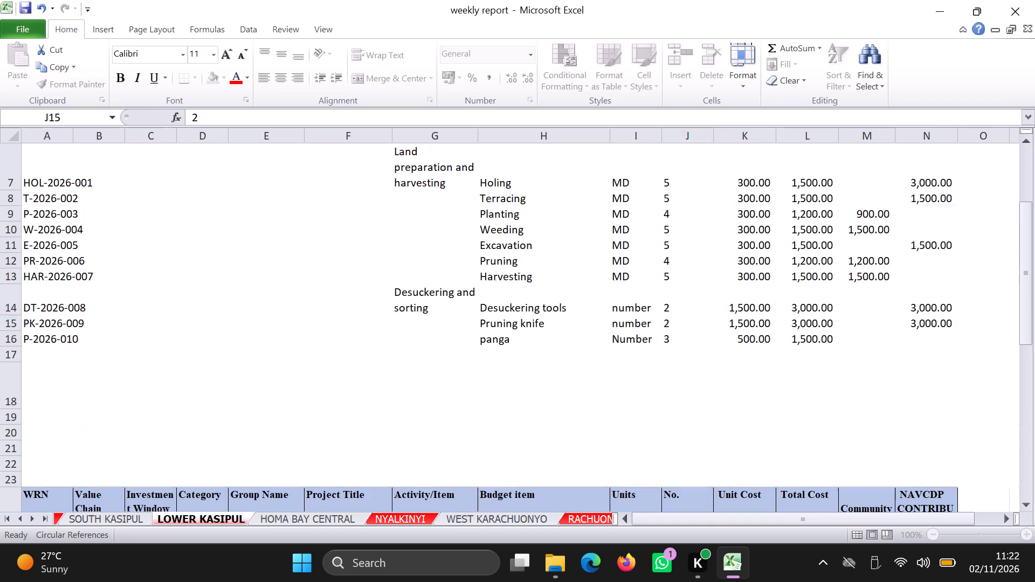
key(3)
click(682, 341)
key(4)
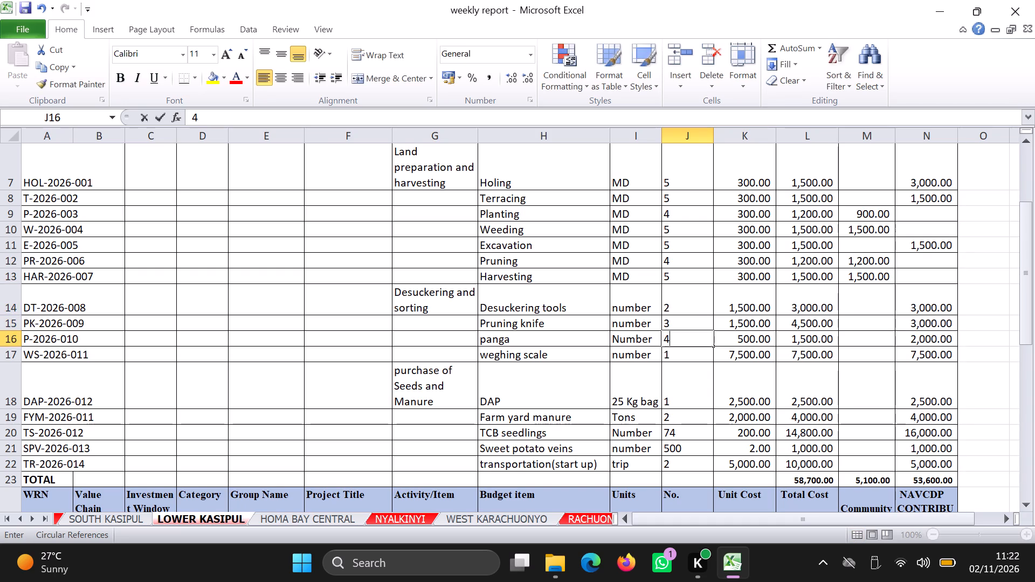
click(686, 359)
key(2)
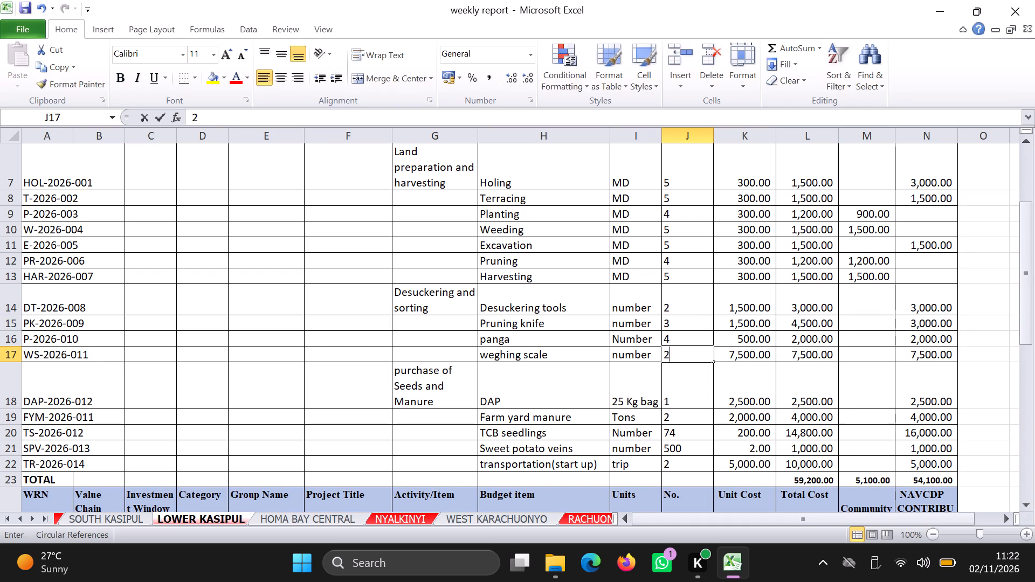
Under purchase of Seeds and Manure in the BANANA table, set the No. of DAP to 2, and of Farm yard manure and transportation to 3.
click(682, 399)
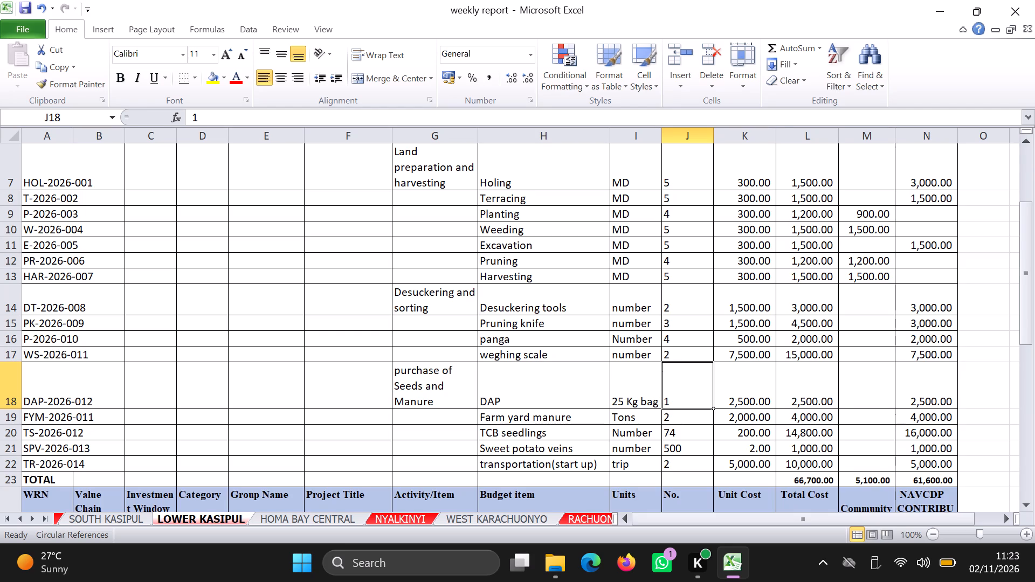
key(2)
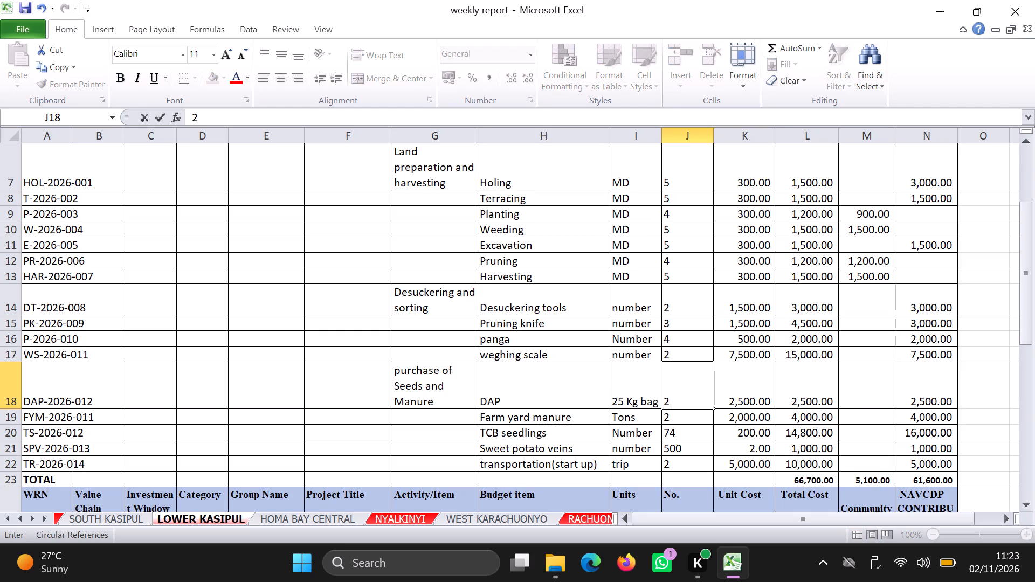
click(686, 414)
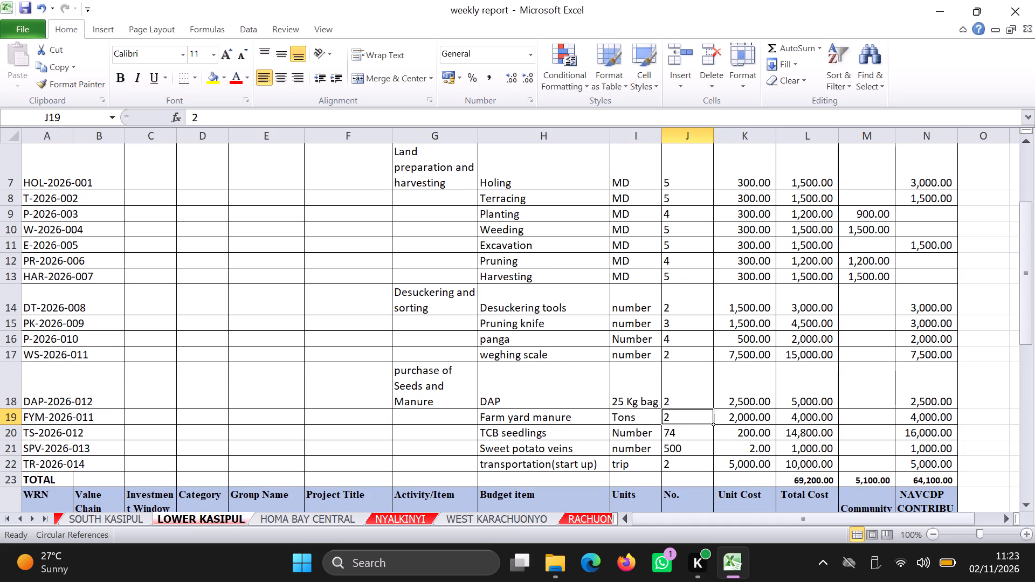
key(3)
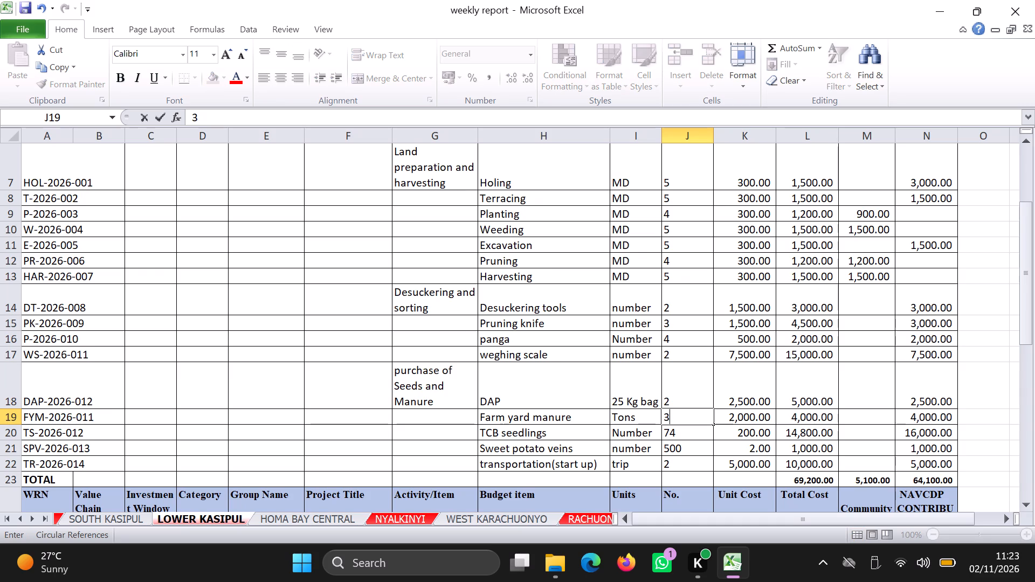
click(678, 462)
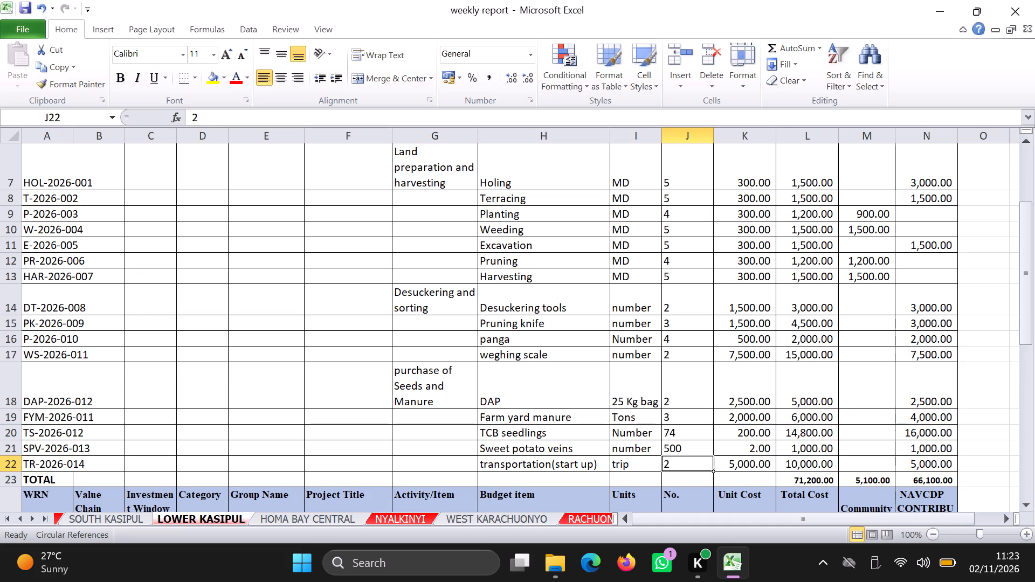
click(685, 463)
key(3)
click(709, 446)
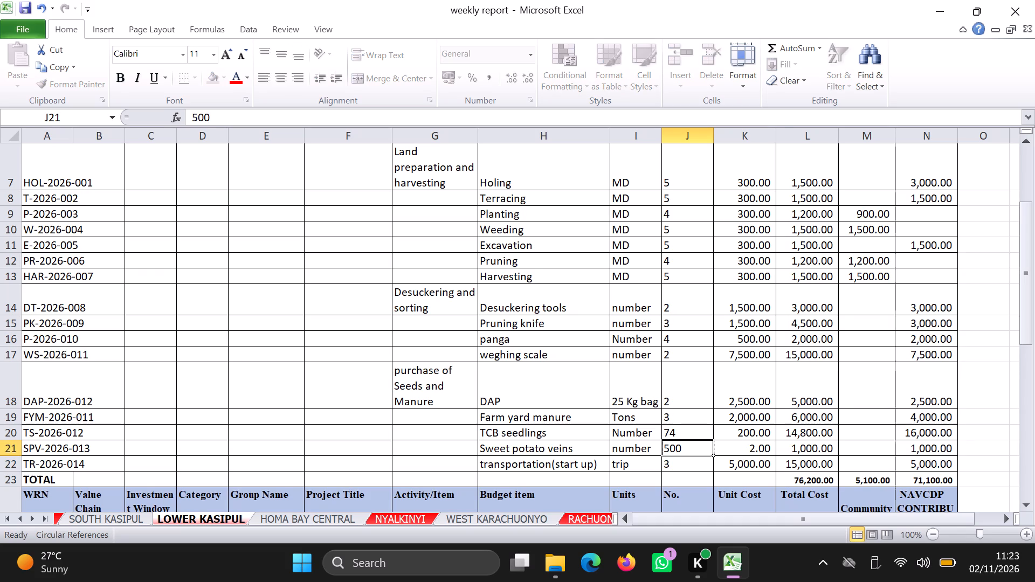
Under Land preparation in LOWER KASIPUL's HAY table, set the No. of Ploughing and Harrowing to 2 and skilled labour to 3.
scroll(716, 459, down, 1)
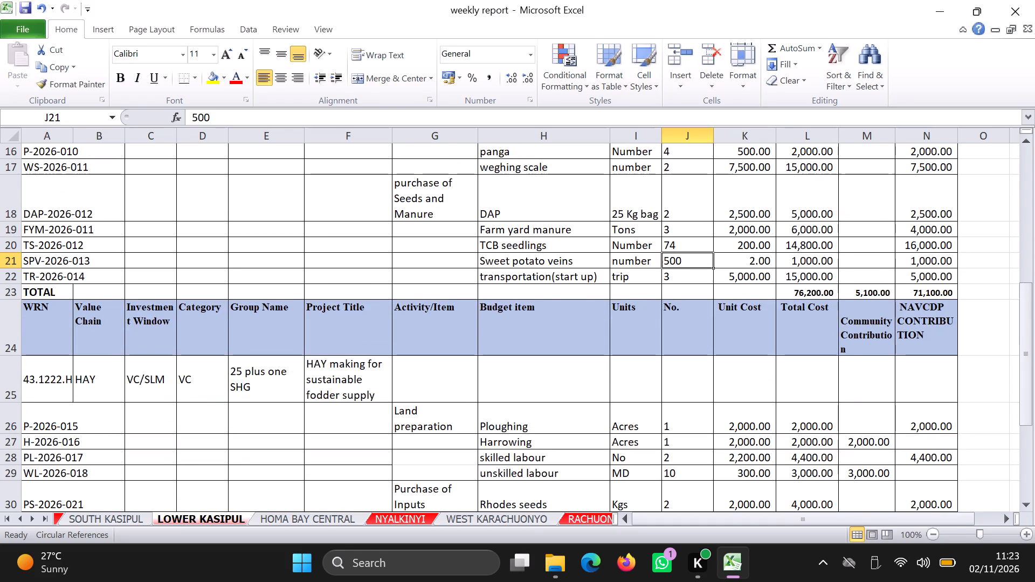
click(685, 434)
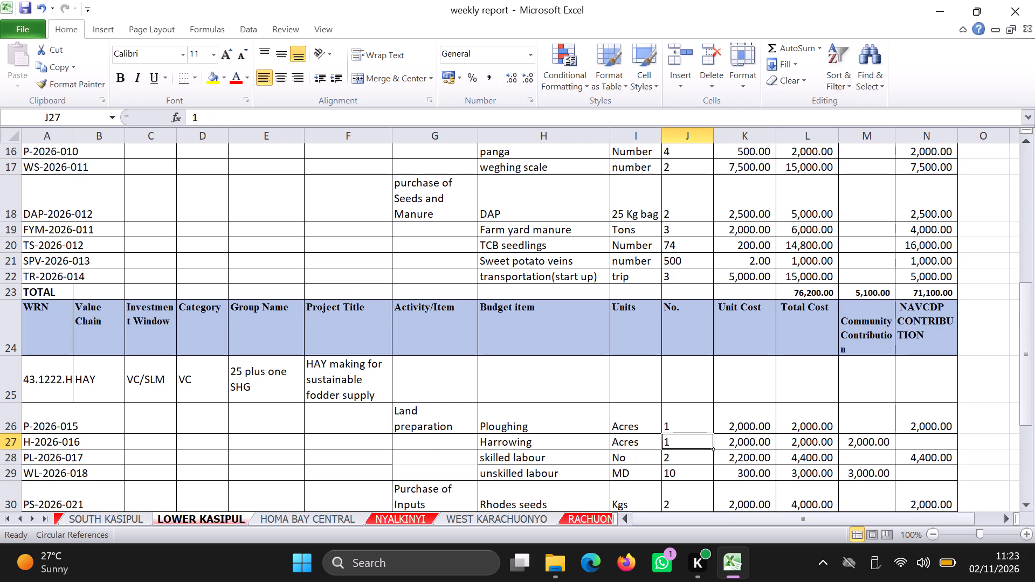
click(686, 422)
key(2)
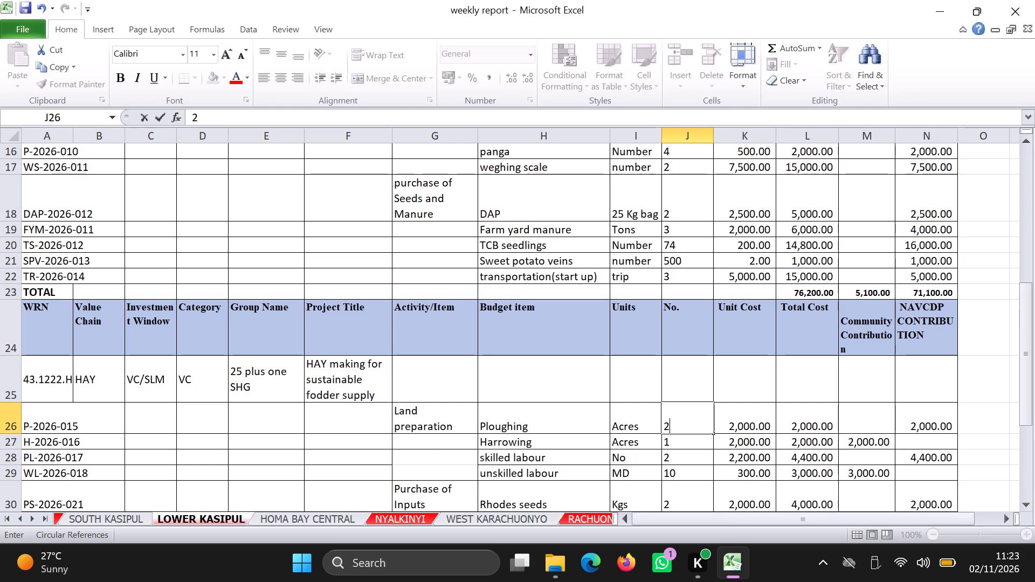
click(687, 439)
key(2)
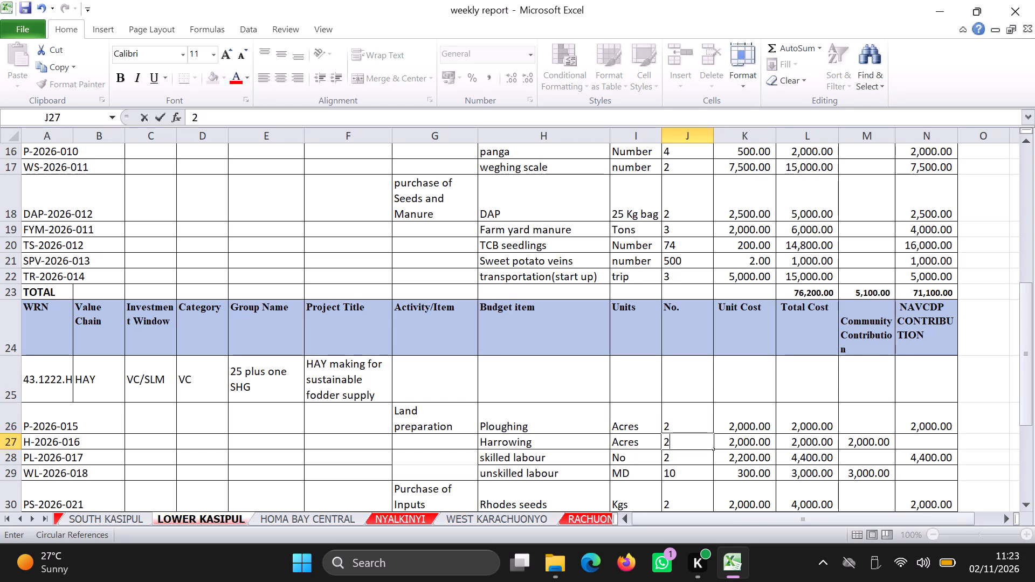
click(688, 461)
key(3)
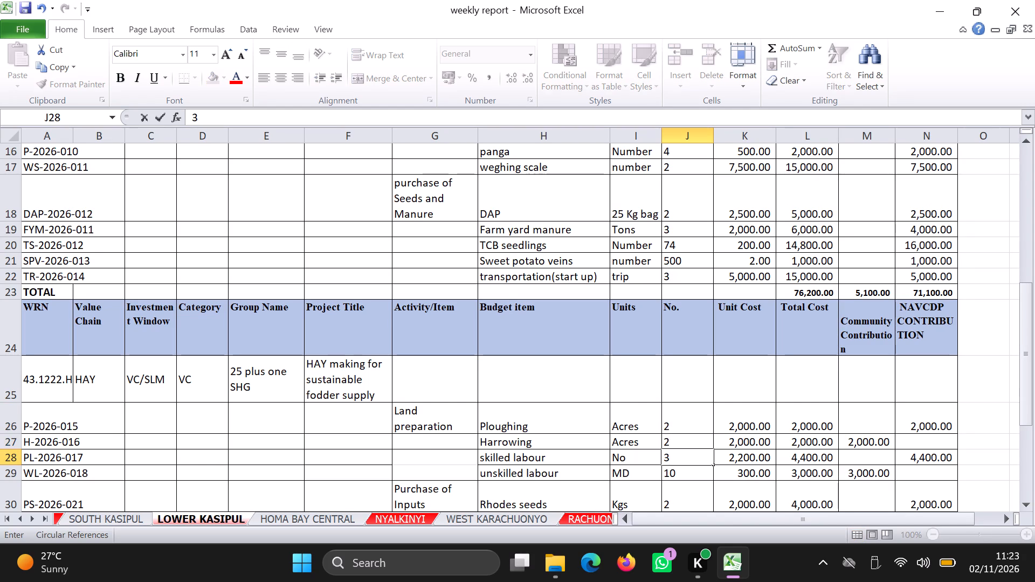
Under Purchase of Inputs in the HAY table, set the No. of Rhodes seeds to 3 and Farm yard Manure to 2.
click(686, 511)
key(3)
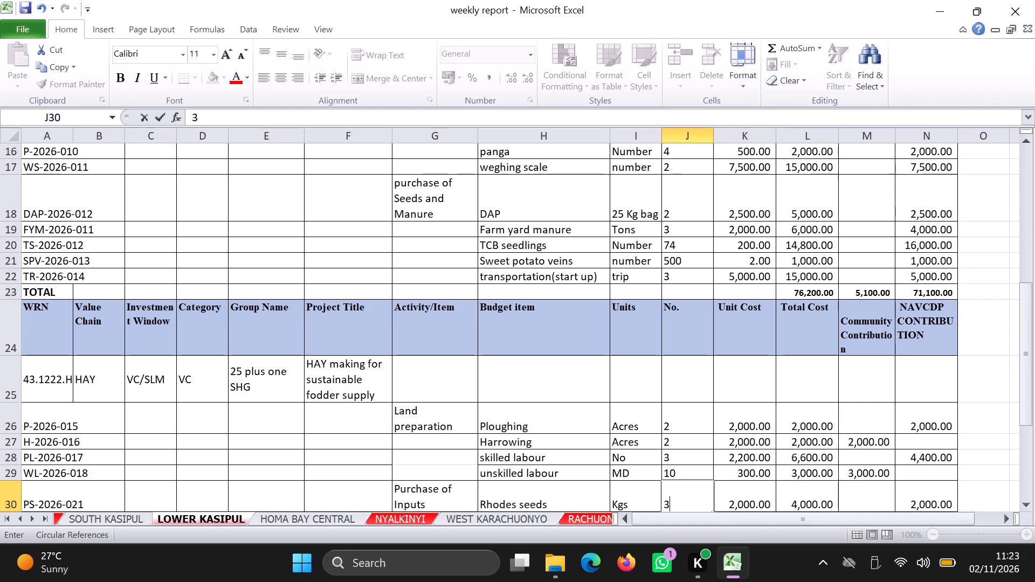
scroll(685, 498, down, 1)
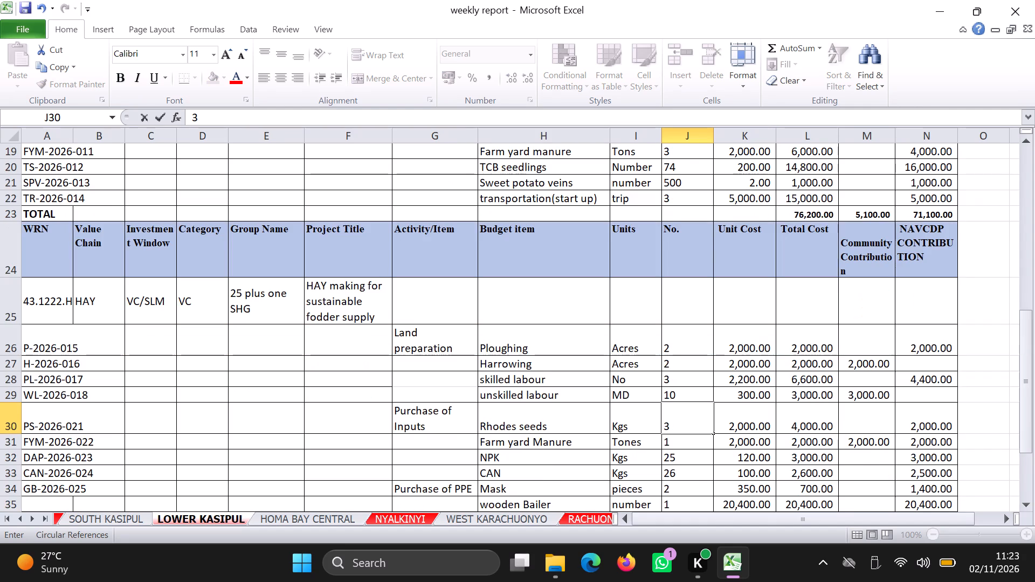
click(675, 439)
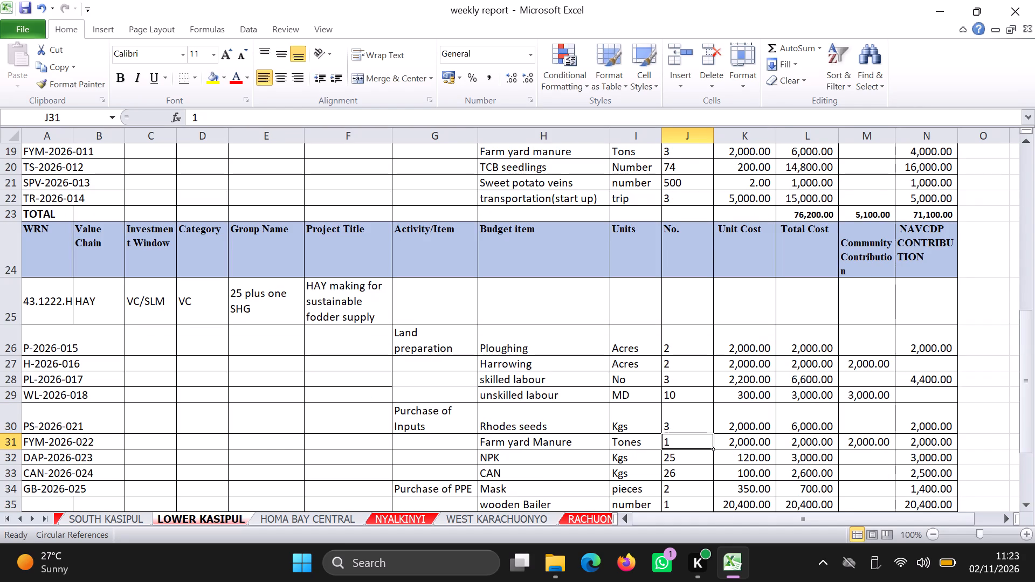
key(2)
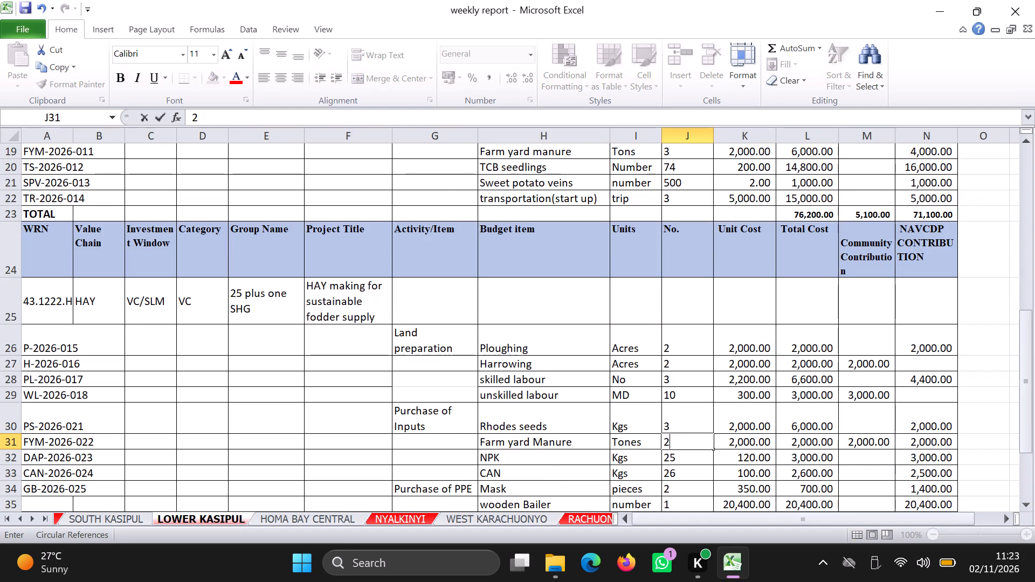
Under Purchase of PPE in LOWER KASIPUL's HAY table, set the No. of Mask to 3 and wooden Bailer to 2.
click(685, 488)
key(3)
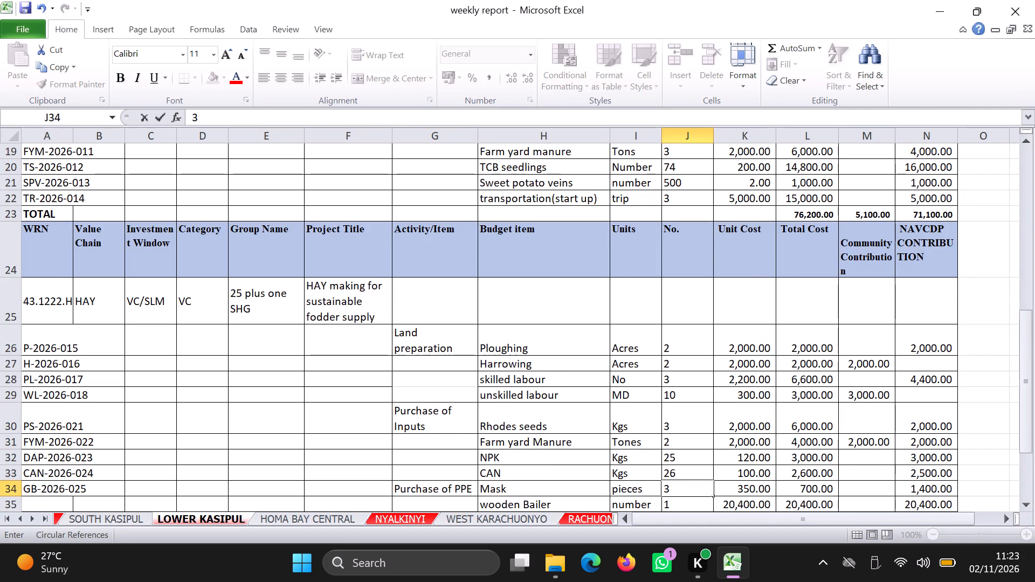
click(685, 503)
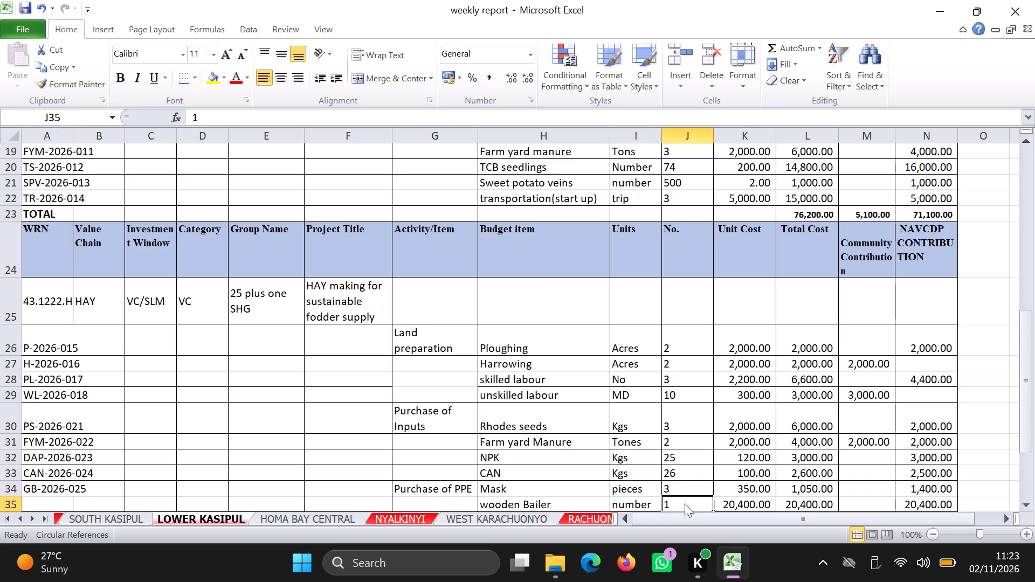
key(2)
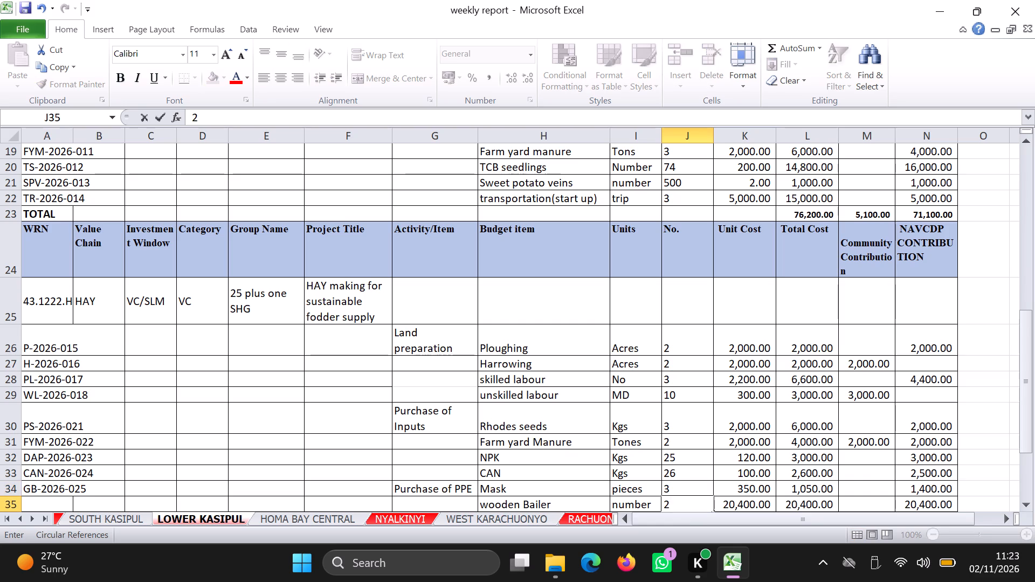
scroll(685, 496, down, 2)
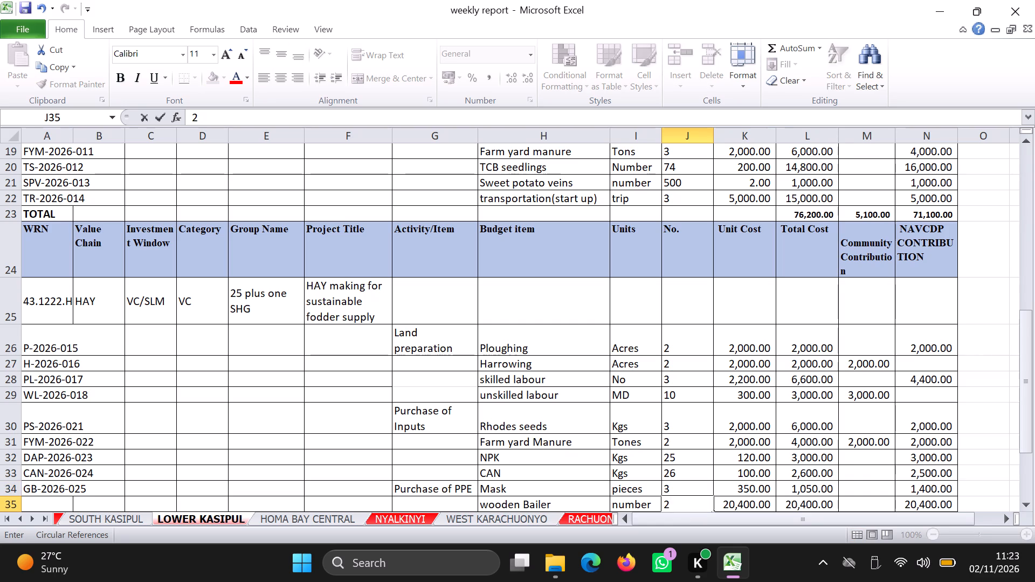
scroll(761, 466, down, 1)
click(761, 466)
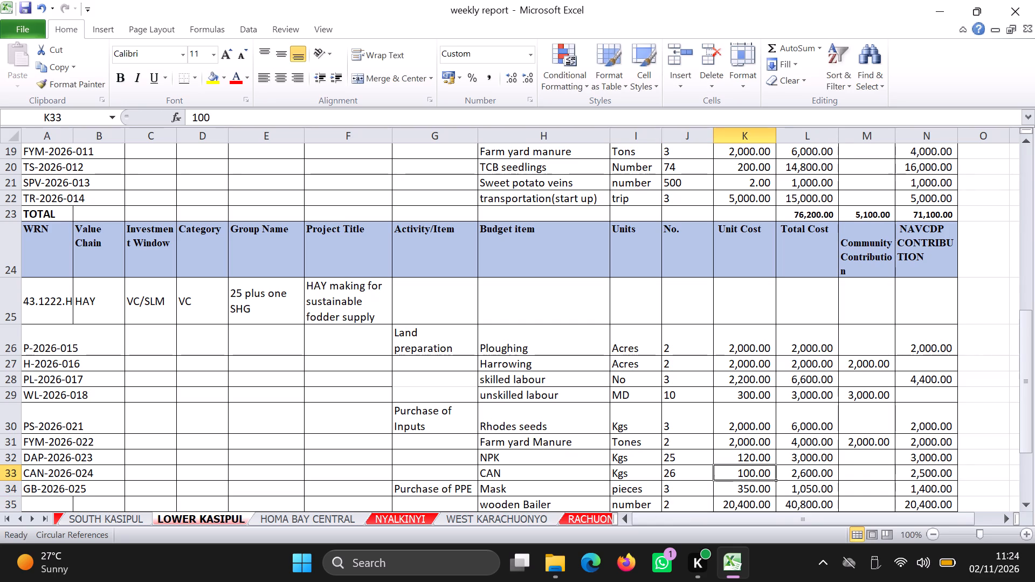
Further down the HAY table, set the No. of hay rack to 2 and sisal twine to 5.
click(676, 508)
scroll(676, 508, down, 1)
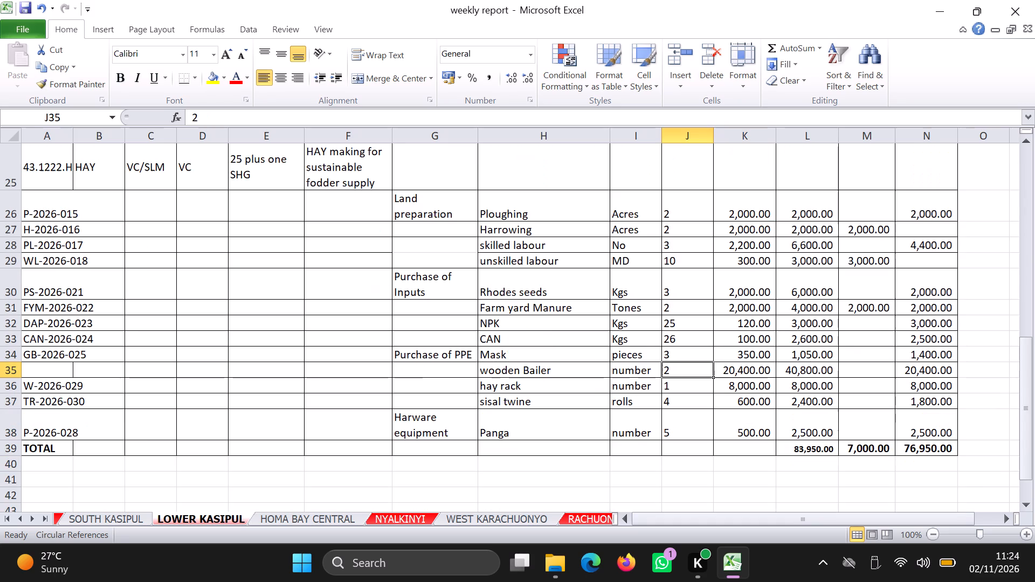
scroll(676, 508, down, 1)
click(682, 384)
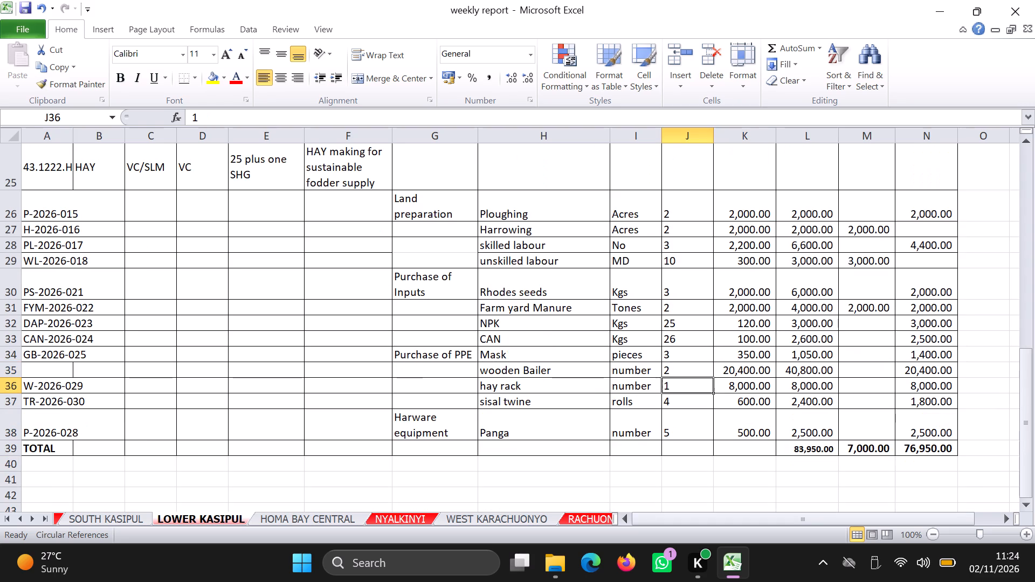
key(2)
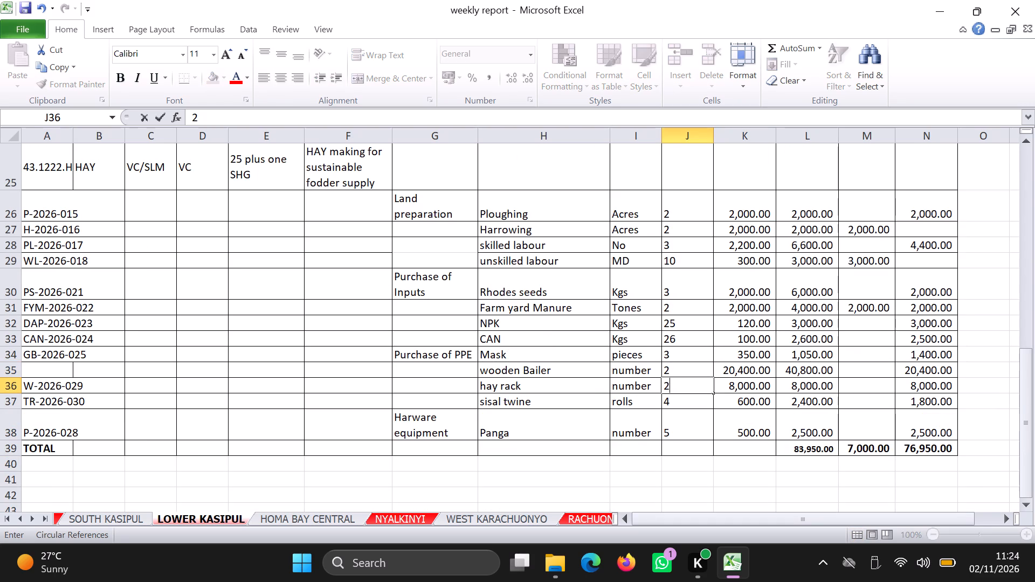
click(690, 407)
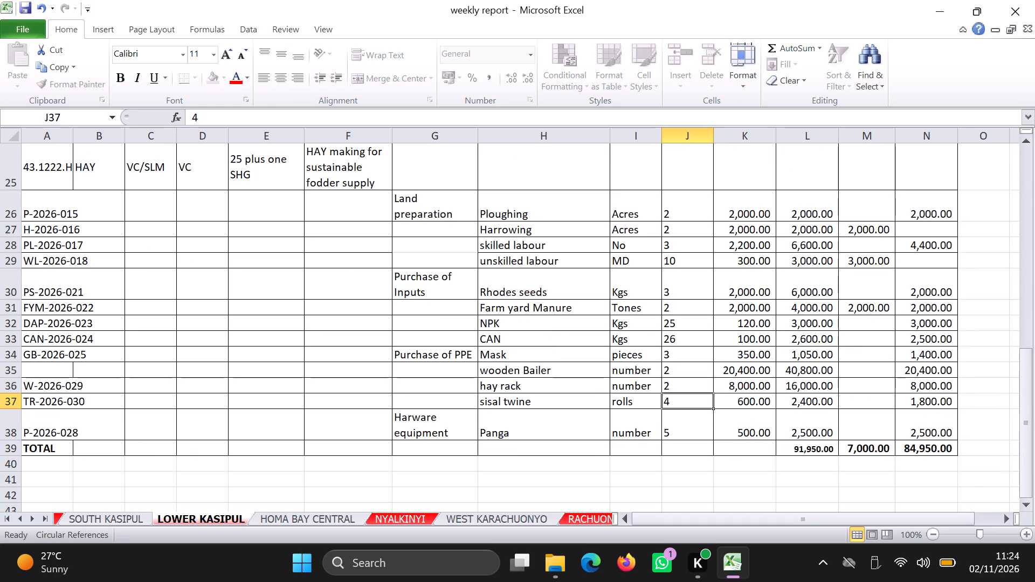
key(5)
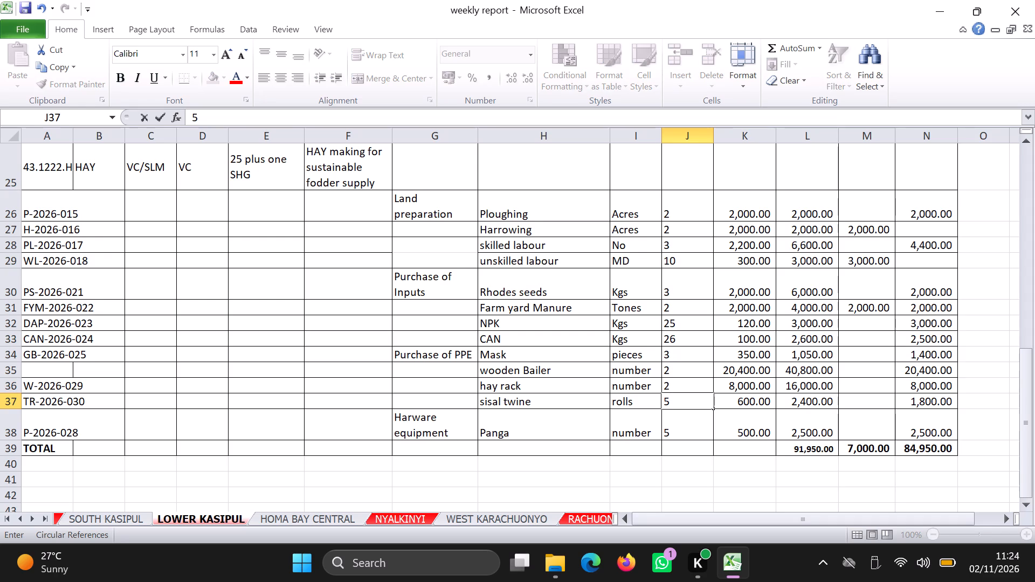
click(692, 461)
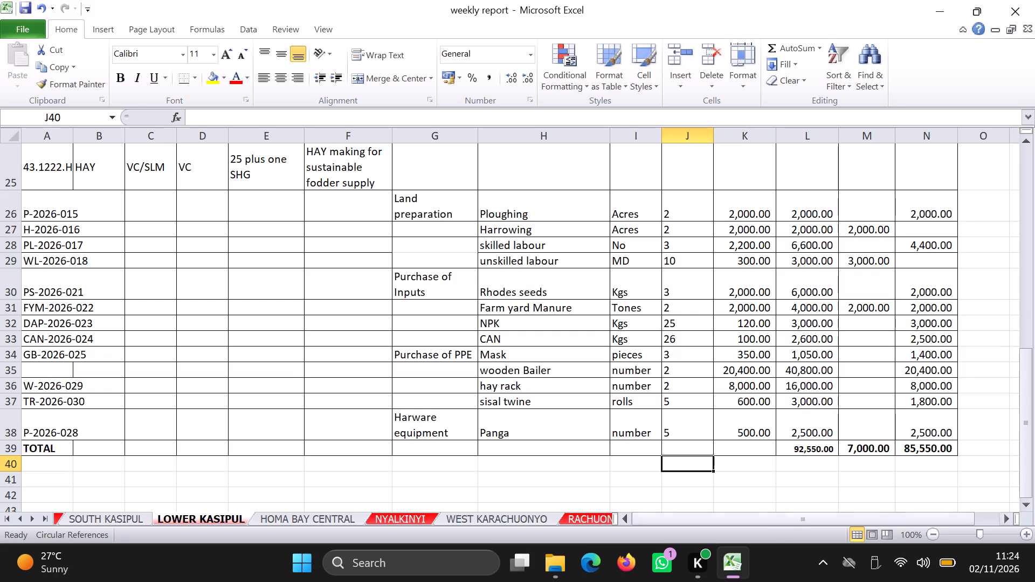
Switch to the HOMA BAY CENTRAL sheet and save the workbook.
click(310, 524)
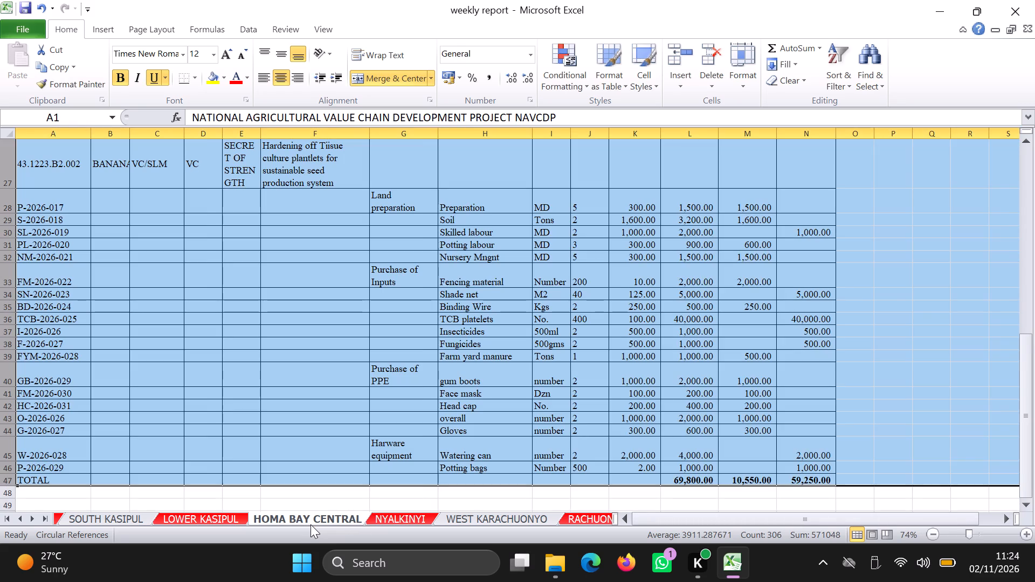
key(ctrl+s)
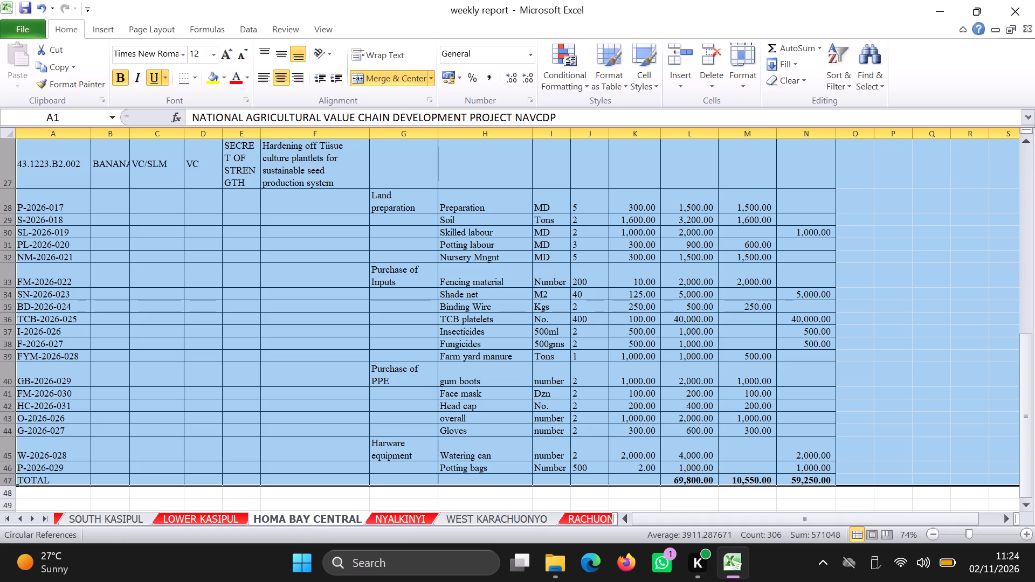
Under Land preparation in HOMA BAY CENTRAL's DAIRY table, set the No. of Ploughing and Harrowing to 3 and Labour Top dressing to 4.
click(379, 456)
scroll(520, 392, up, 3)
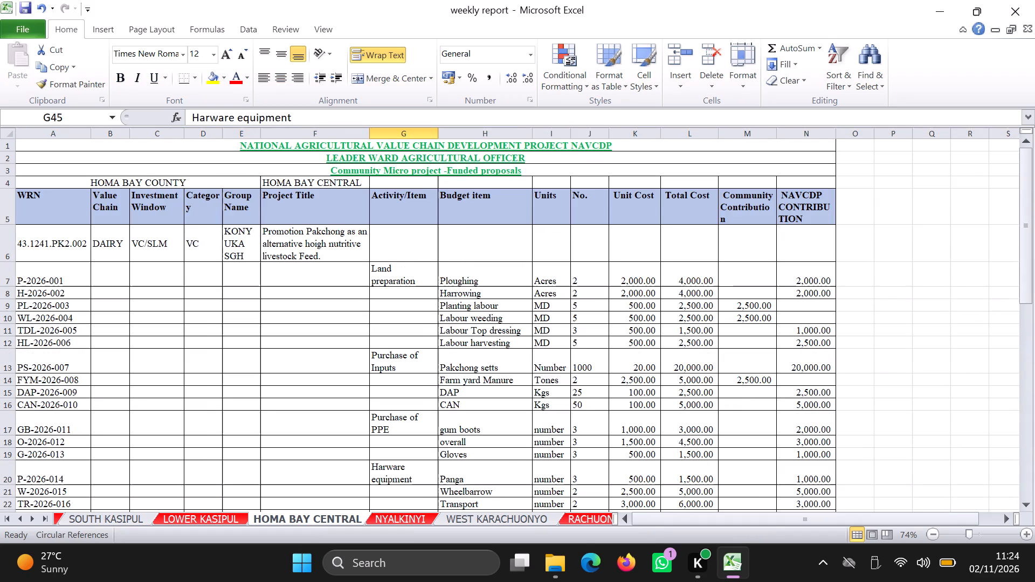
scroll(520, 392, up, 1)
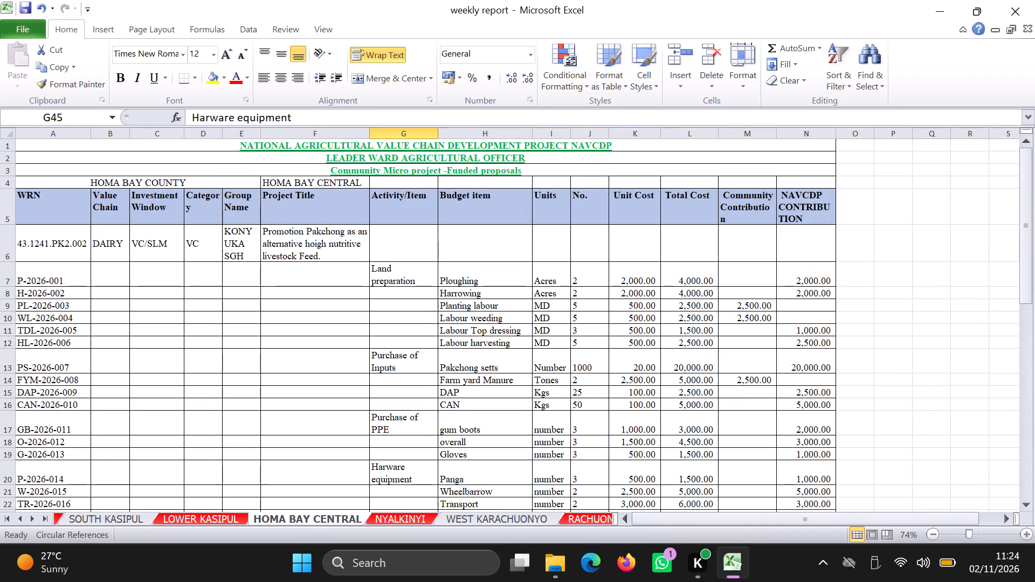
click(588, 281)
key(3)
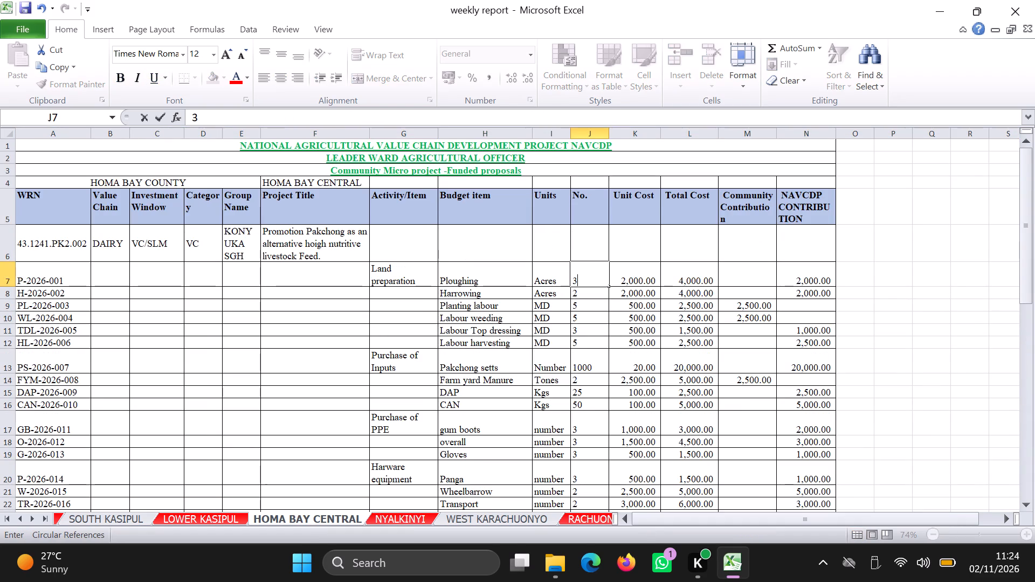
click(588, 290)
key(3)
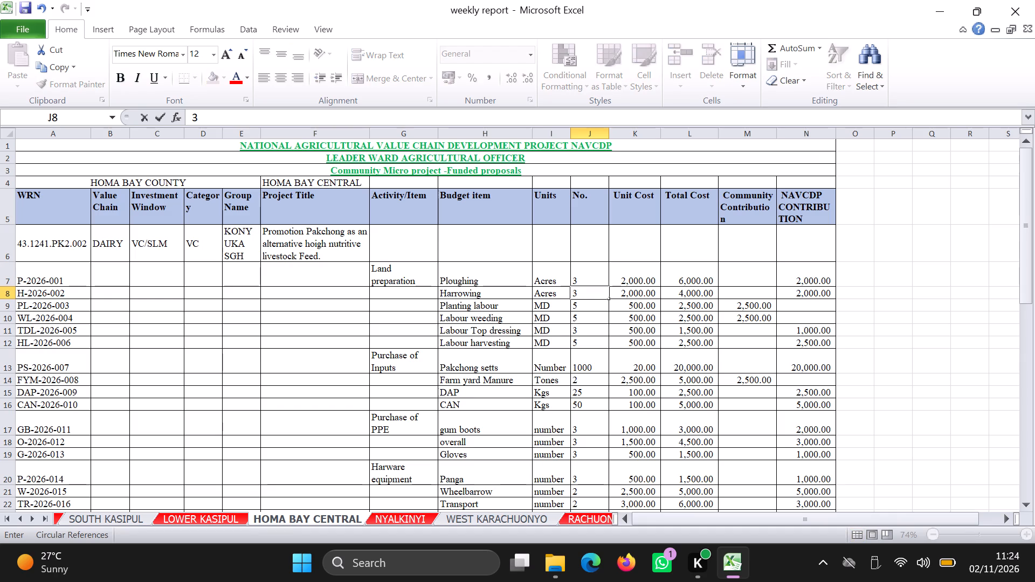
click(587, 334)
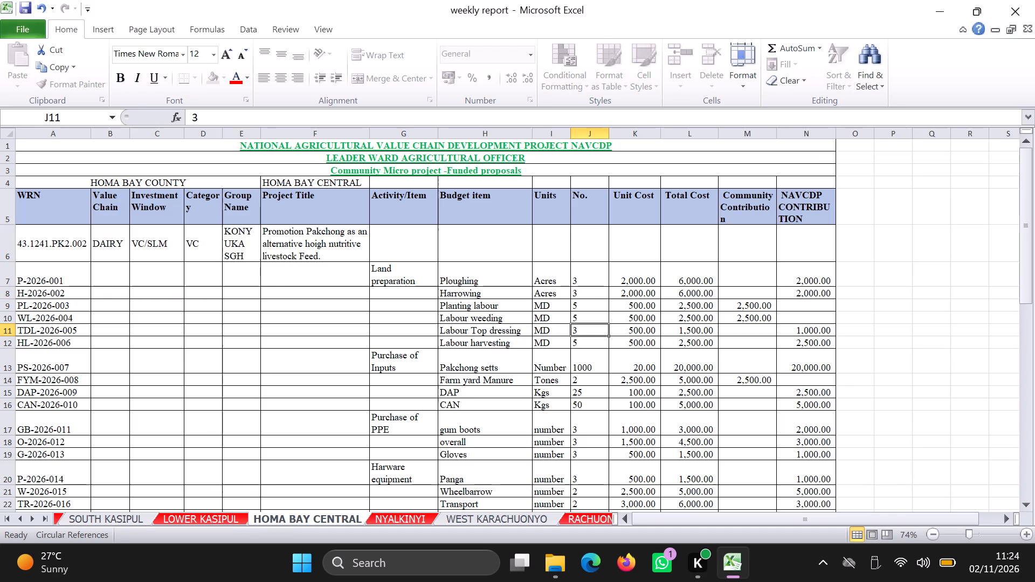
key(4)
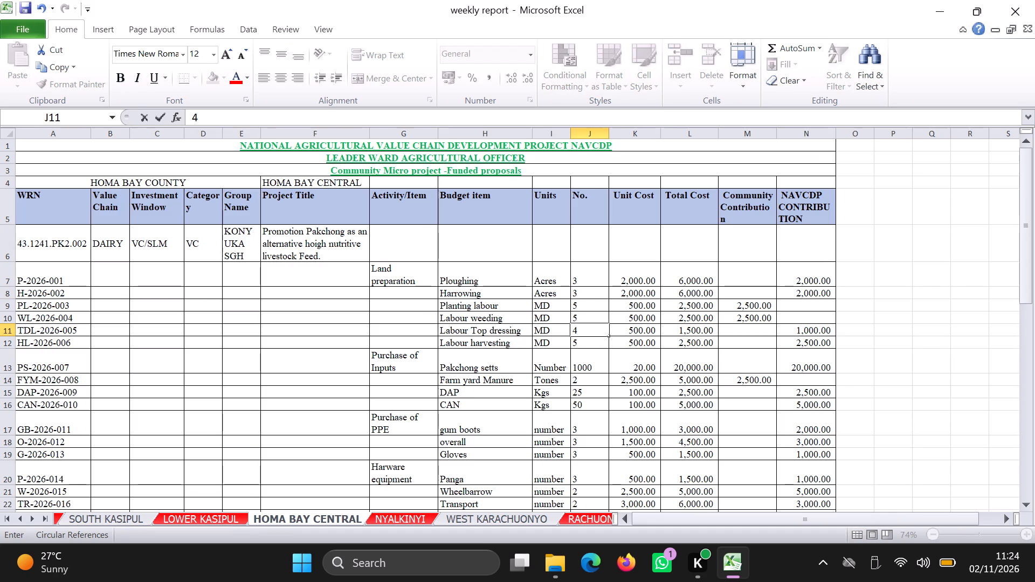
Under Purchase of Inputs in the DAIRY table, set the No. of Farm yard Manure to 3.
click(590, 384)
key(2)
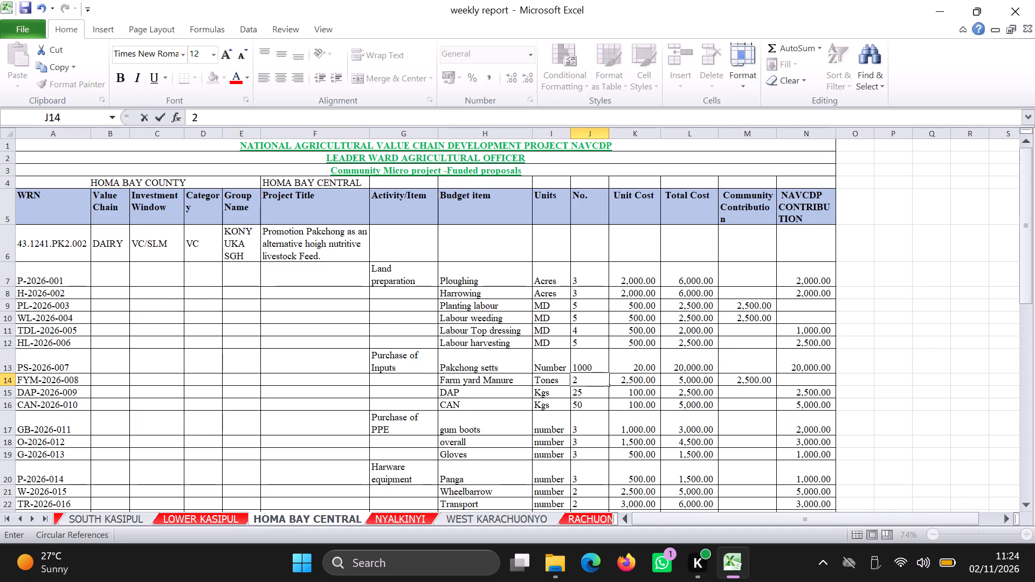
key(BackSpace)
key(3)
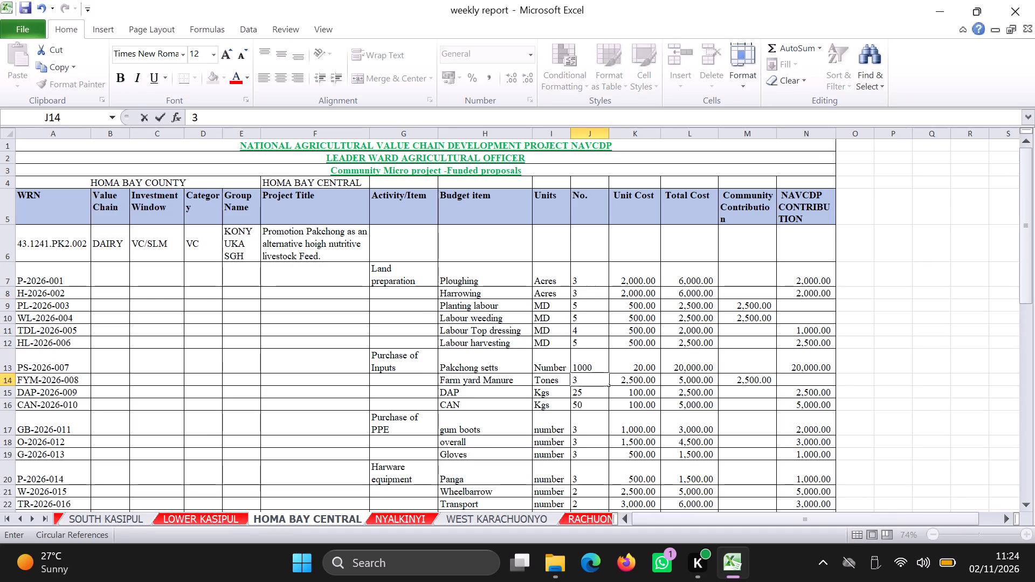
Under Purchase of PPE in the DAIRY table, set the No. of gum boots, overall and Gloves to 4 each.
click(591, 428)
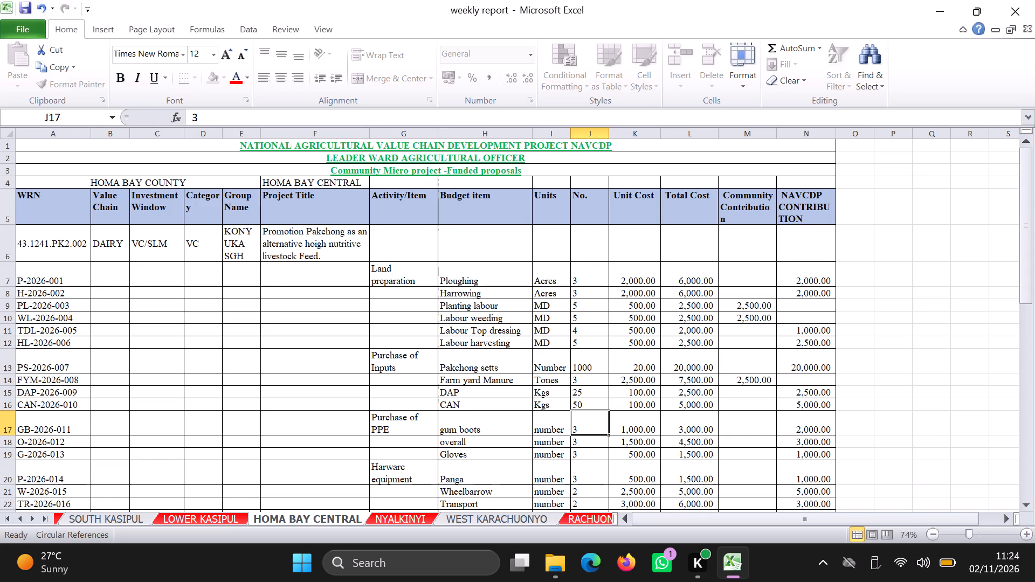
key(4)
click(588, 441)
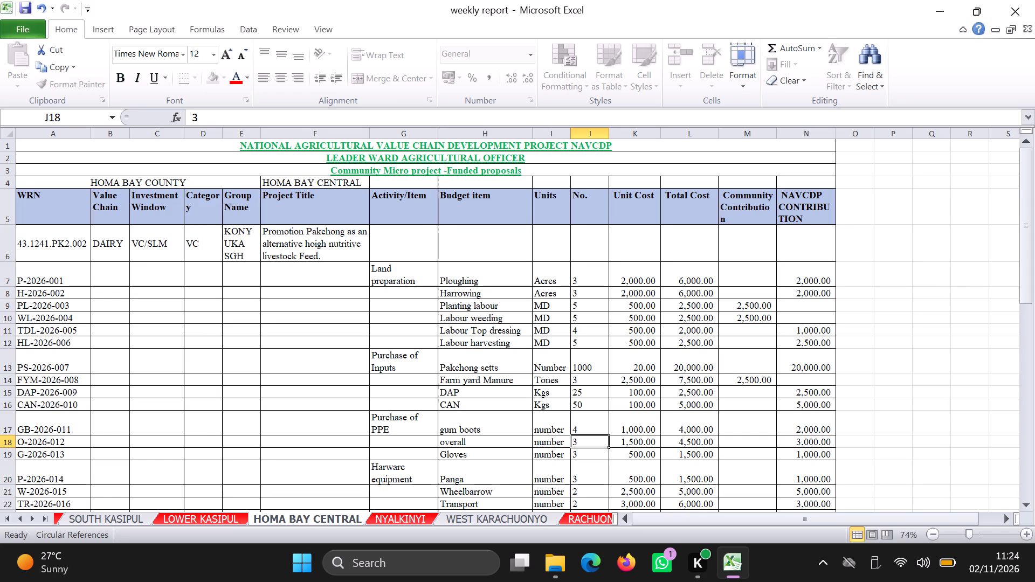
key(4)
click(589, 456)
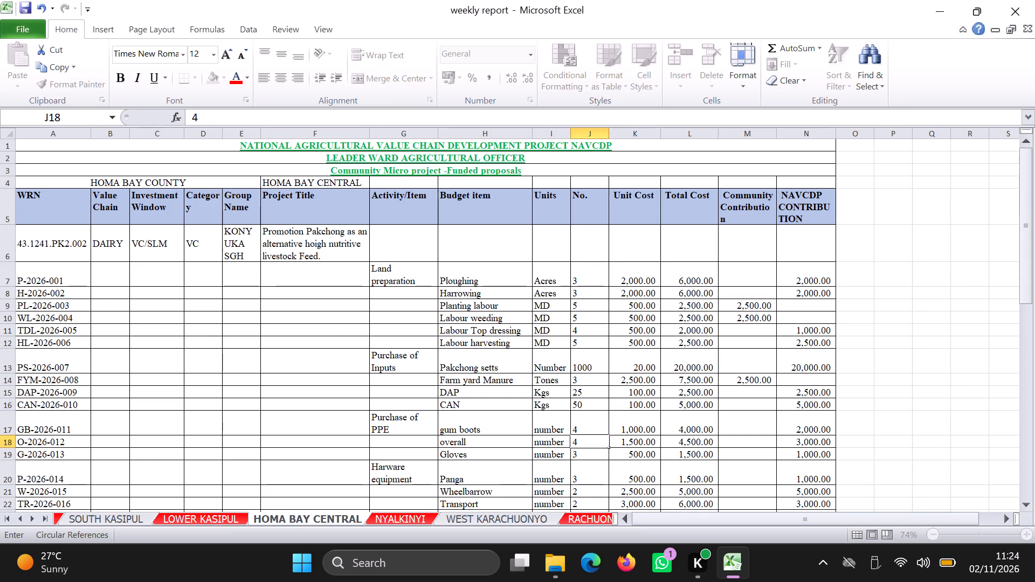
key(4)
Under Harware equipment in the DAIRY table, set the No. of Panga, Wheelbarrow and Transport to 4 each.
click(585, 483)
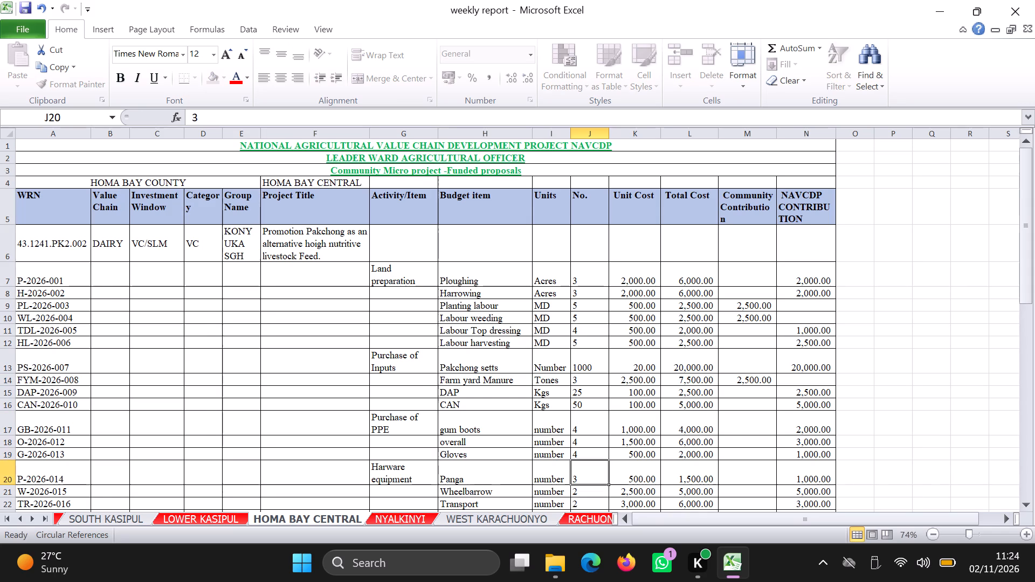
key(4)
click(585, 495)
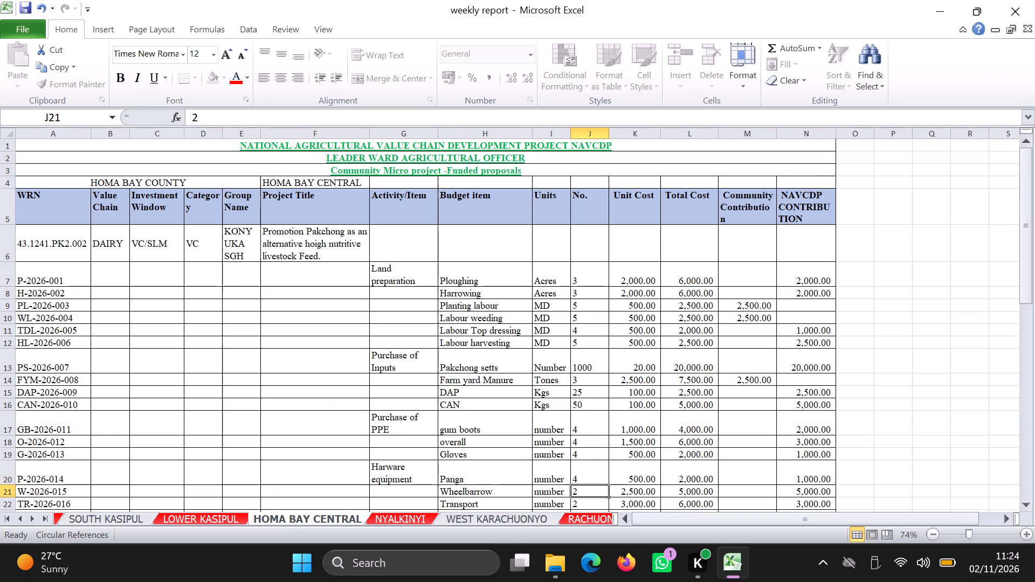
key(4)
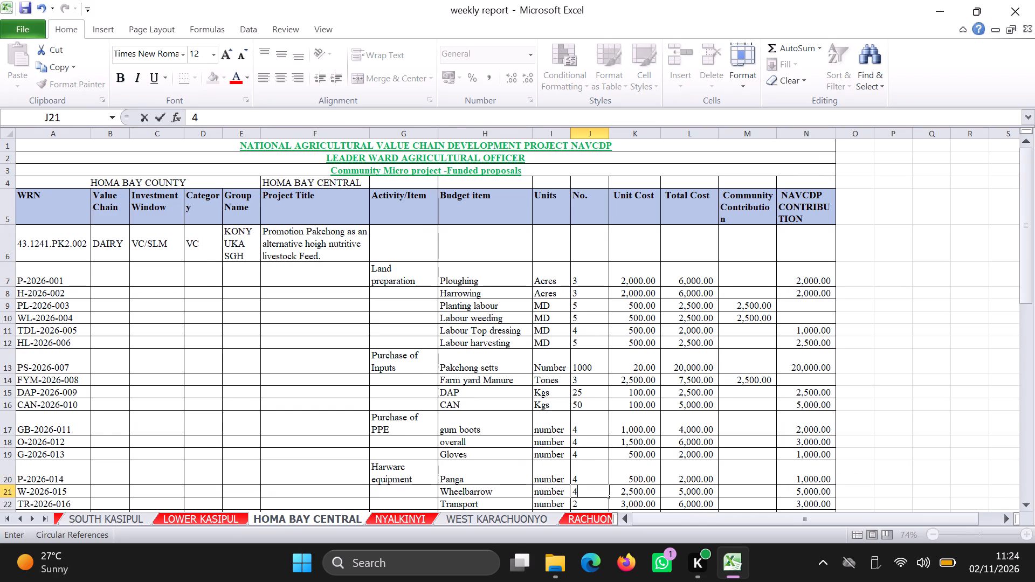
click(591, 505)
key(4)
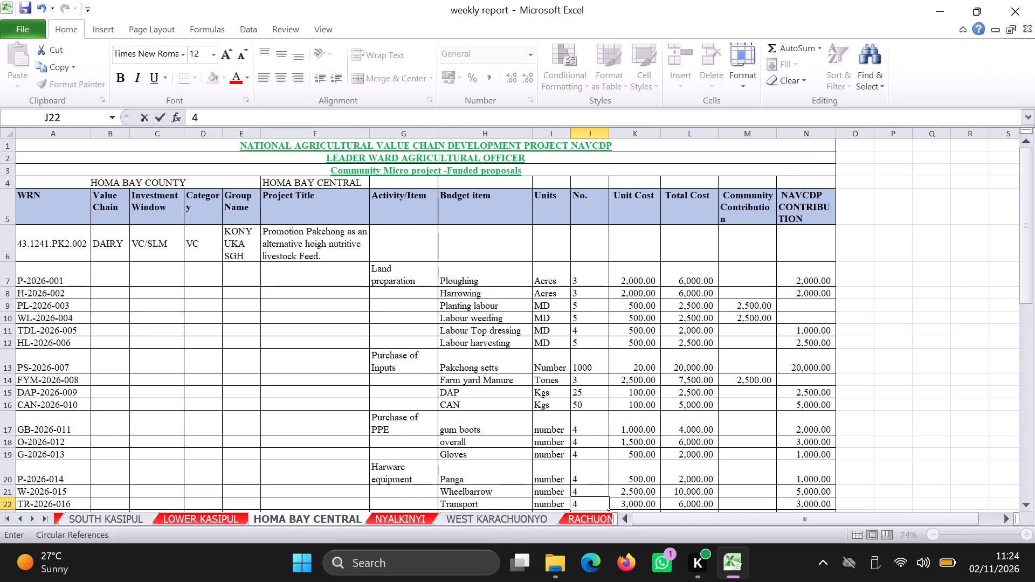
scroll(588, 467, down, 1)
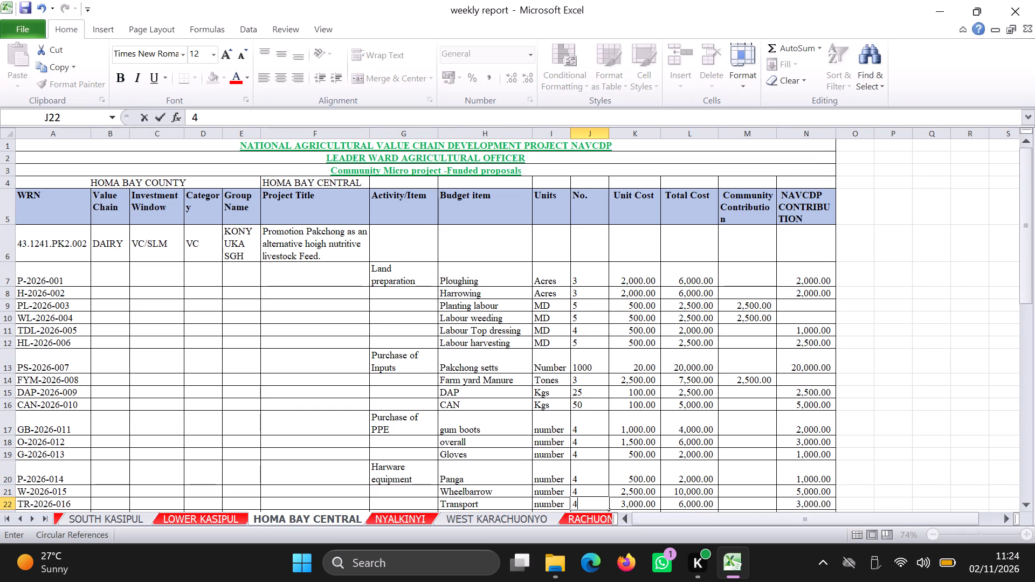
scroll(588, 467, down, 1)
right_click(588, 467)
scroll(588, 467, down, 1)
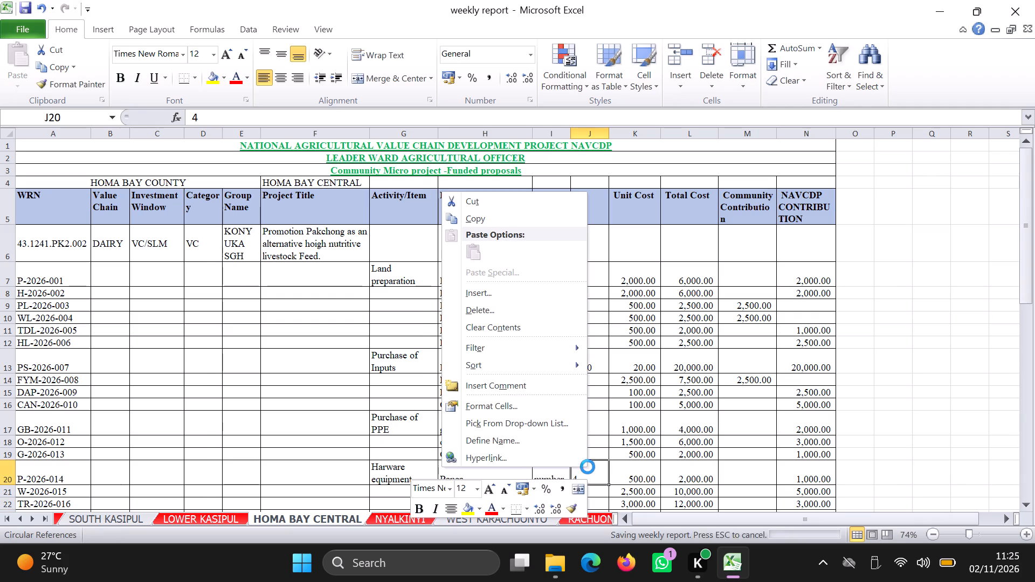
click(604, 463)
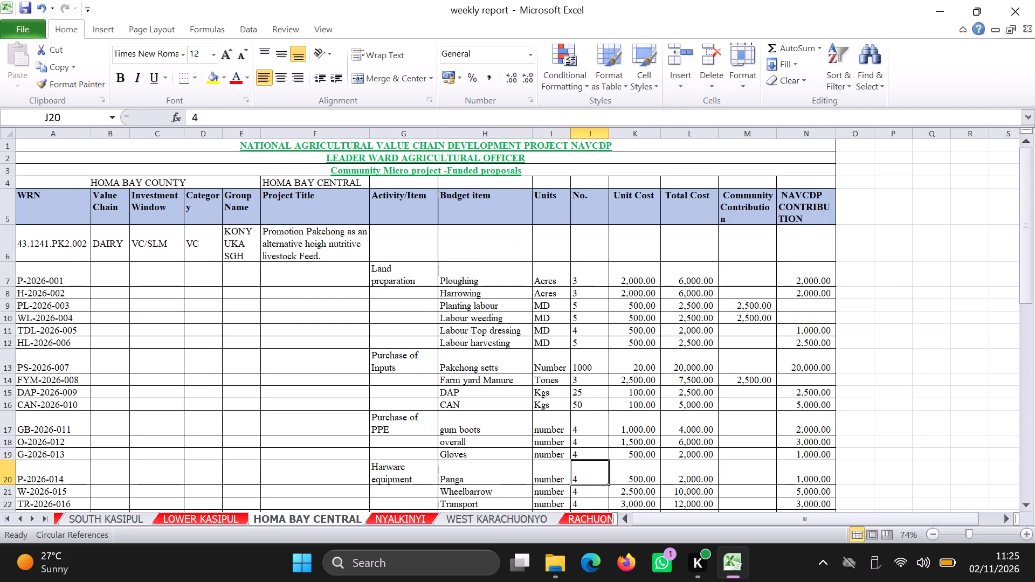
Under Land preparation in HOMA BAY CENTRAL's BANANA table, set the No. of Soil and Skilled labour to 3 and Potting labour to 4.
scroll(597, 470, down, 1)
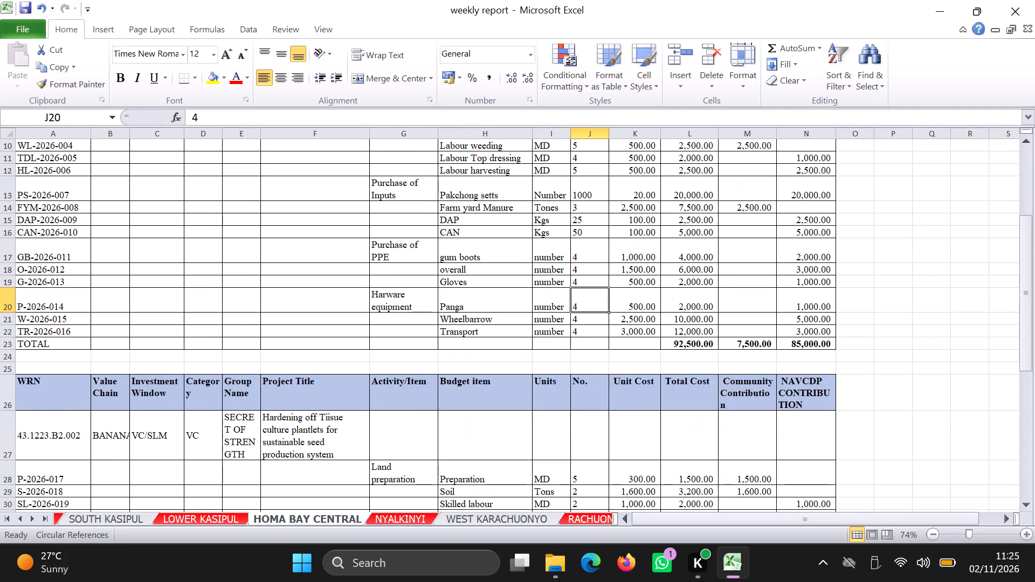
scroll(602, 415, down, 2)
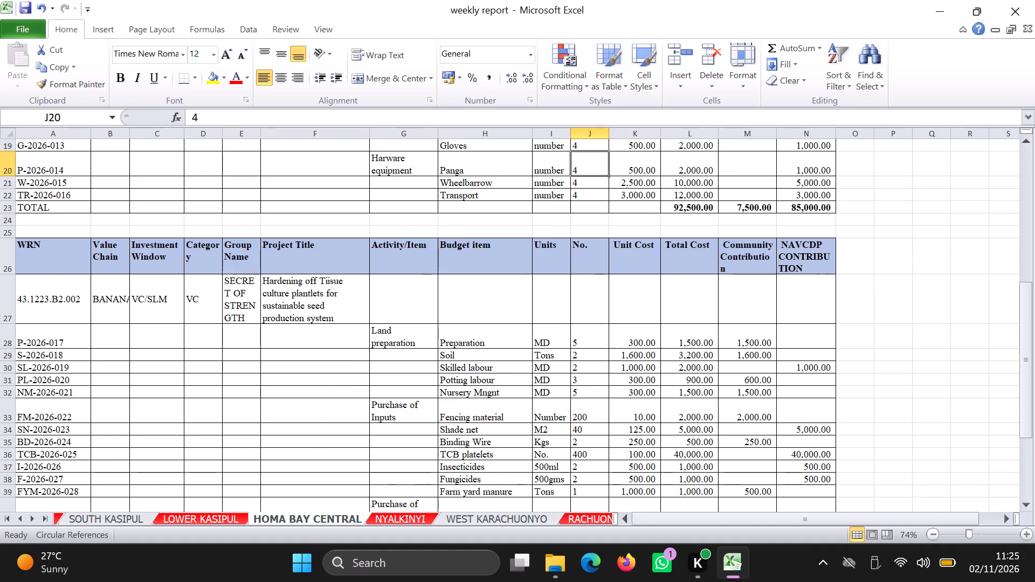
click(591, 350)
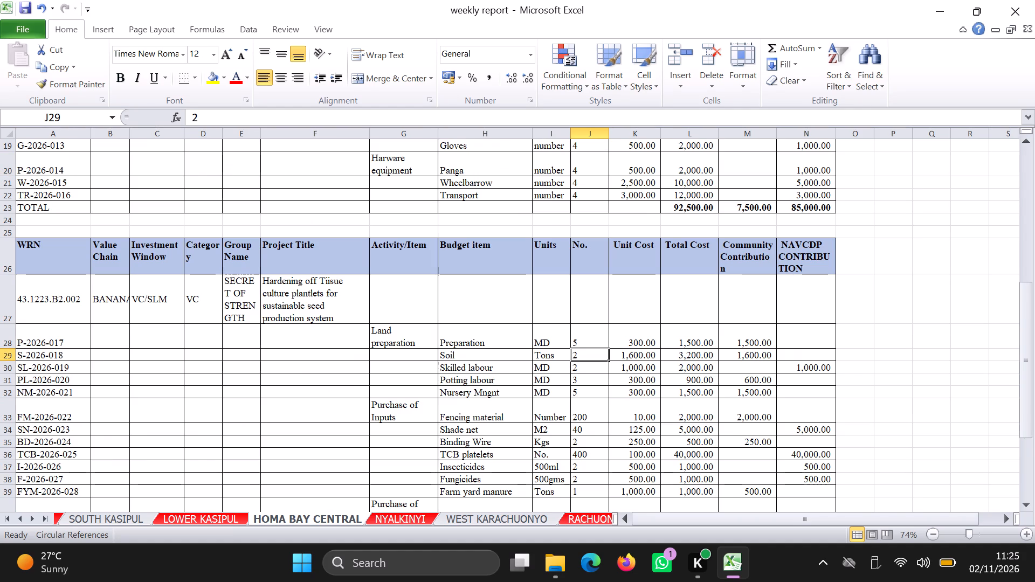
key(3)
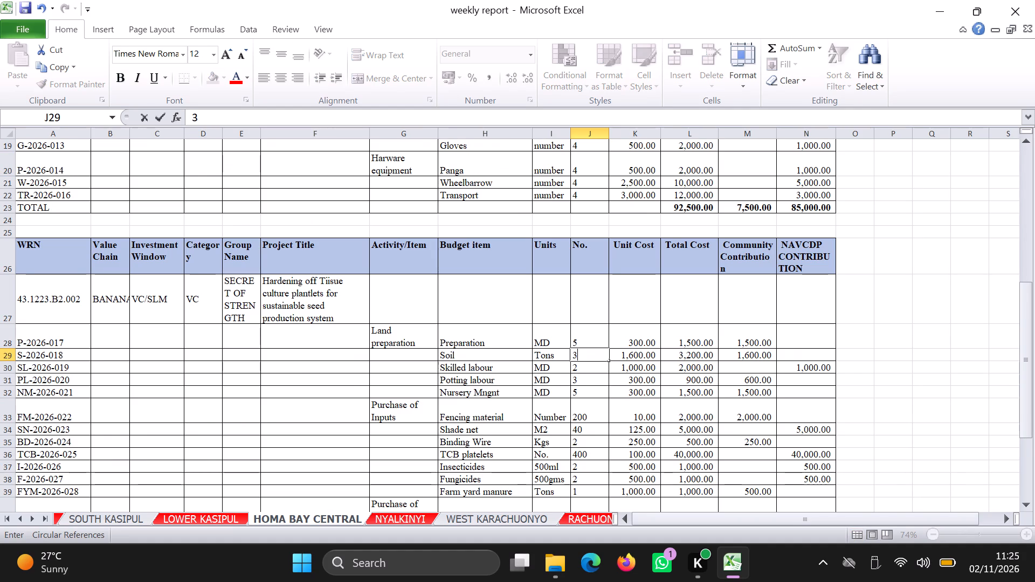
click(687, 387)
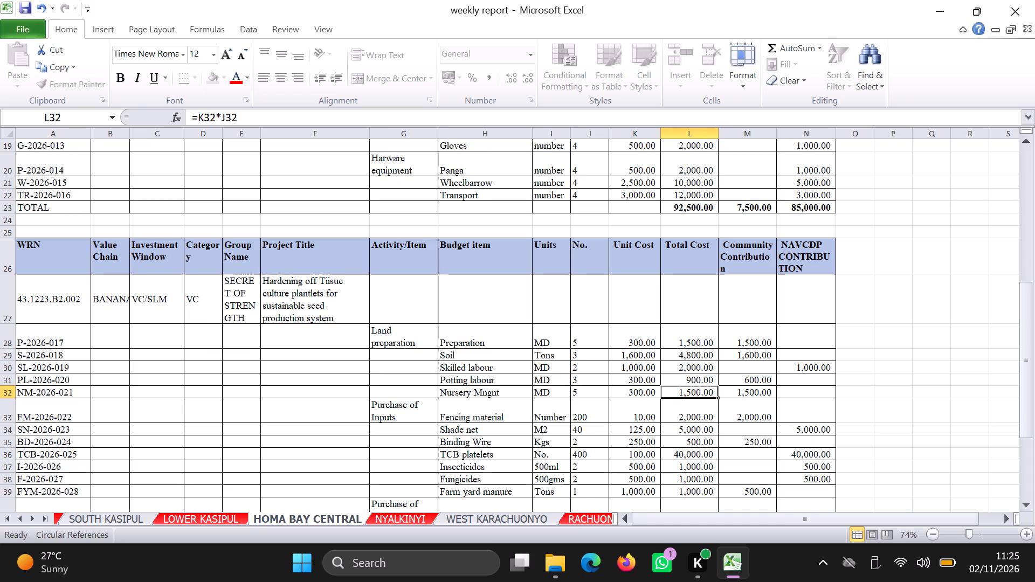
click(587, 365)
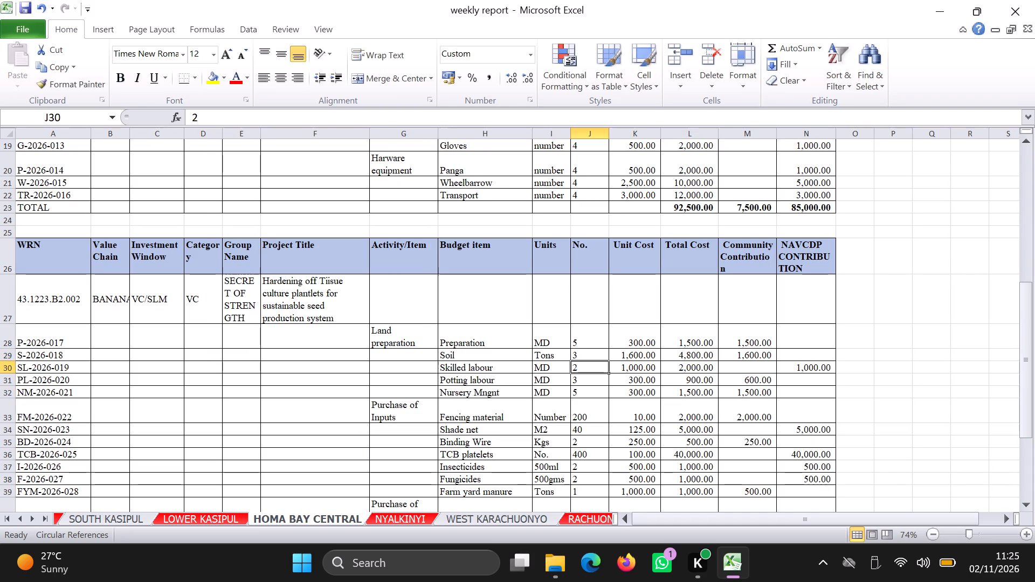
key(3)
click(587, 379)
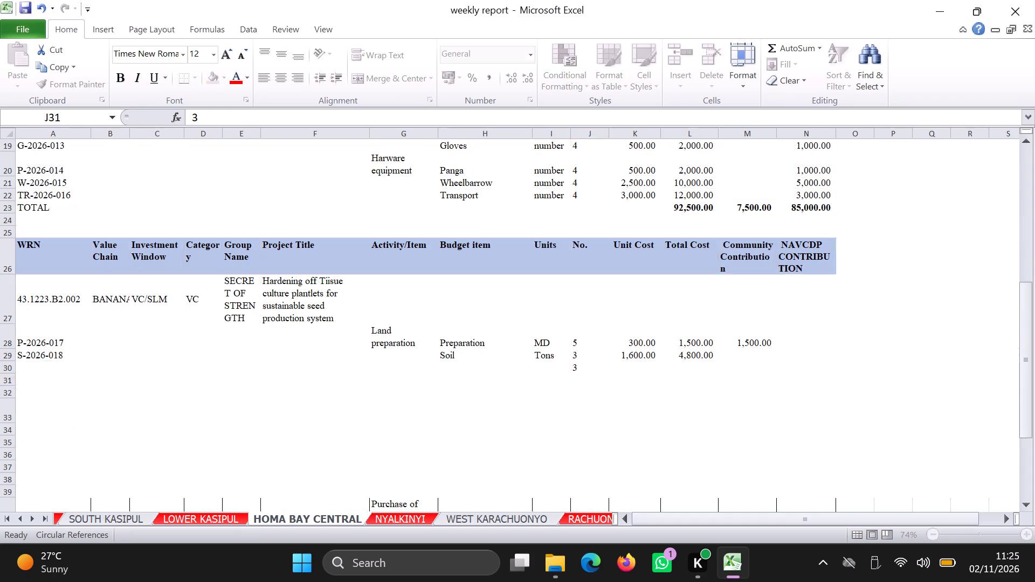
key(4)
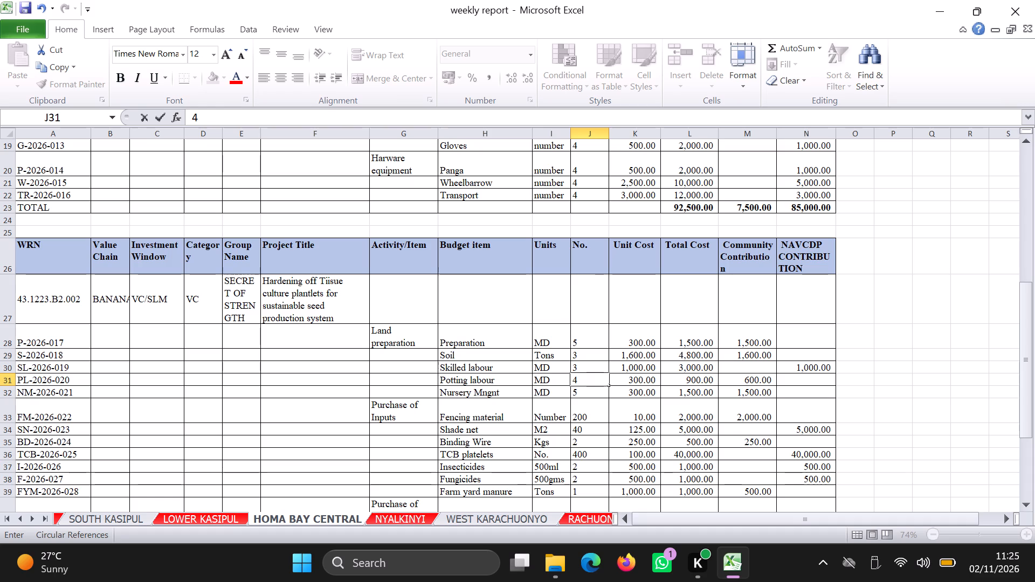
Under Purchase of Inputs in the BANANA table, set Binding Wire, Insecticides and Fungicides to 3 and Farm yard manure to 2, and save.
click(592, 442)
key(3)
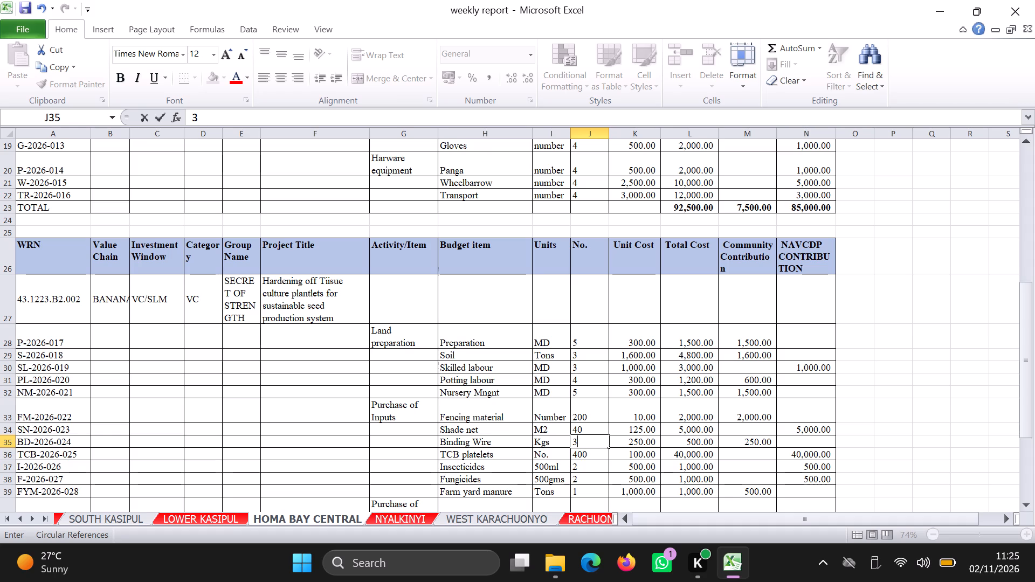
click(582, 460)
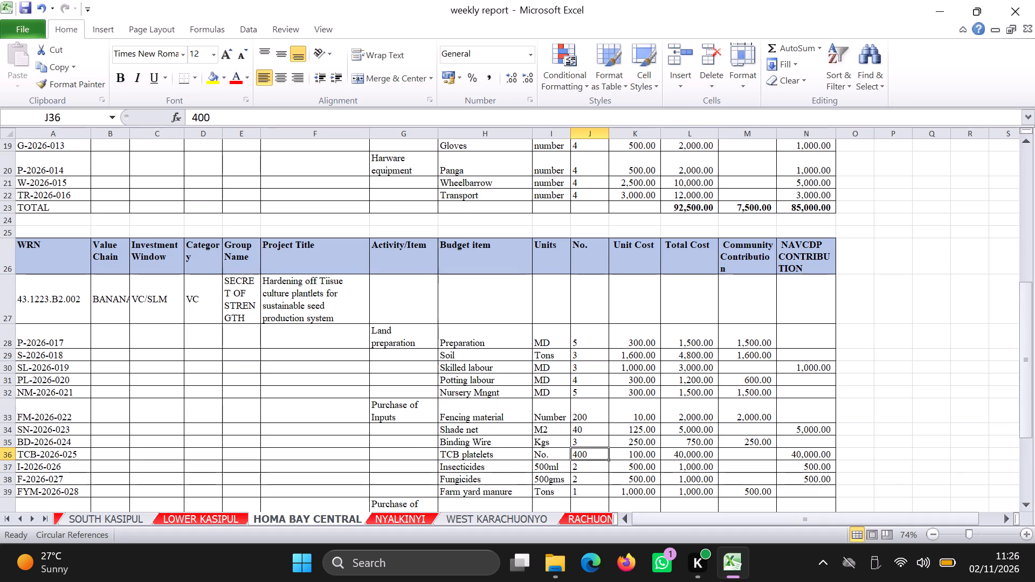
click(581, 467)
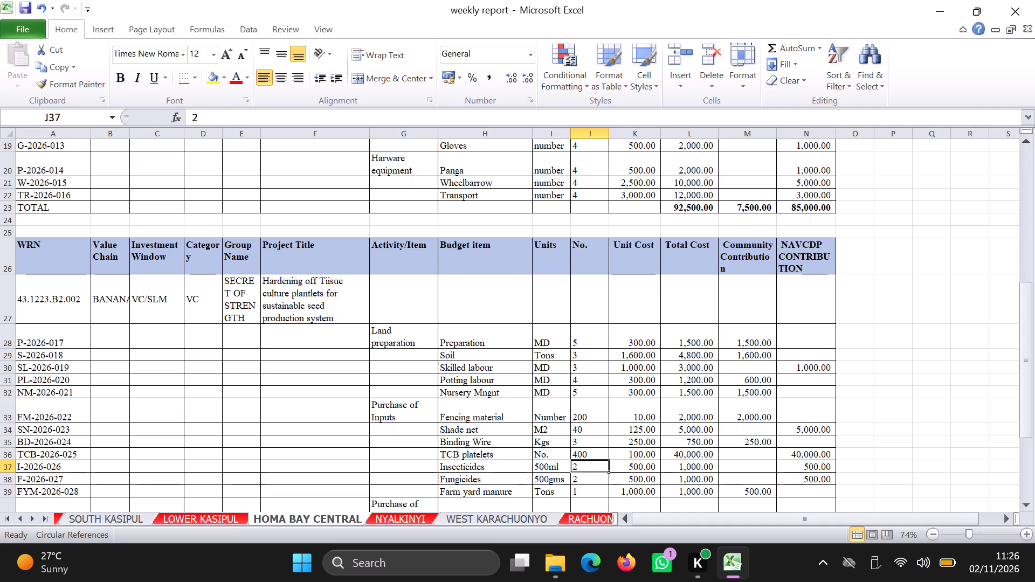
key(3)
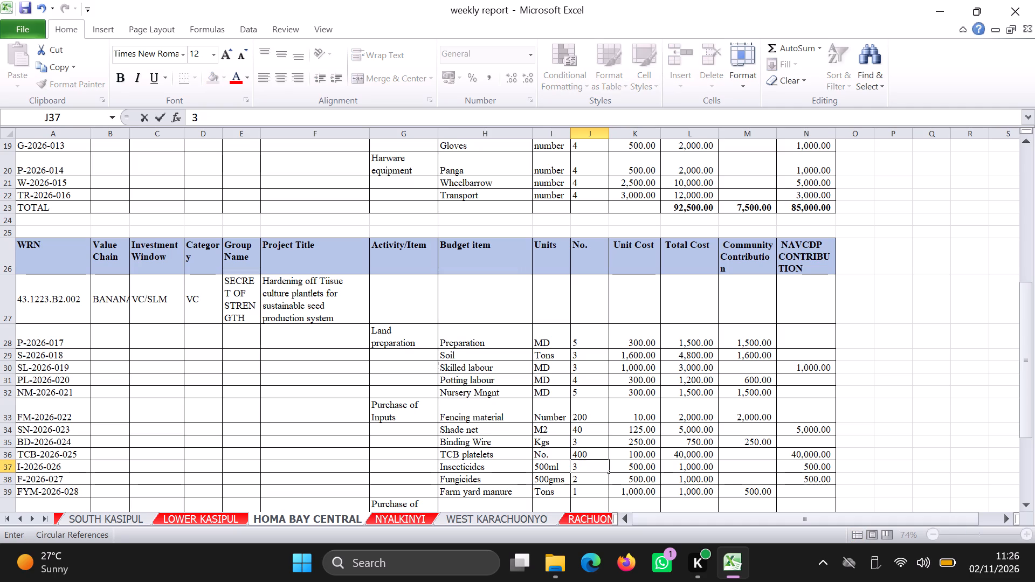
click(591, 477)
key(3)
click(590, 489)
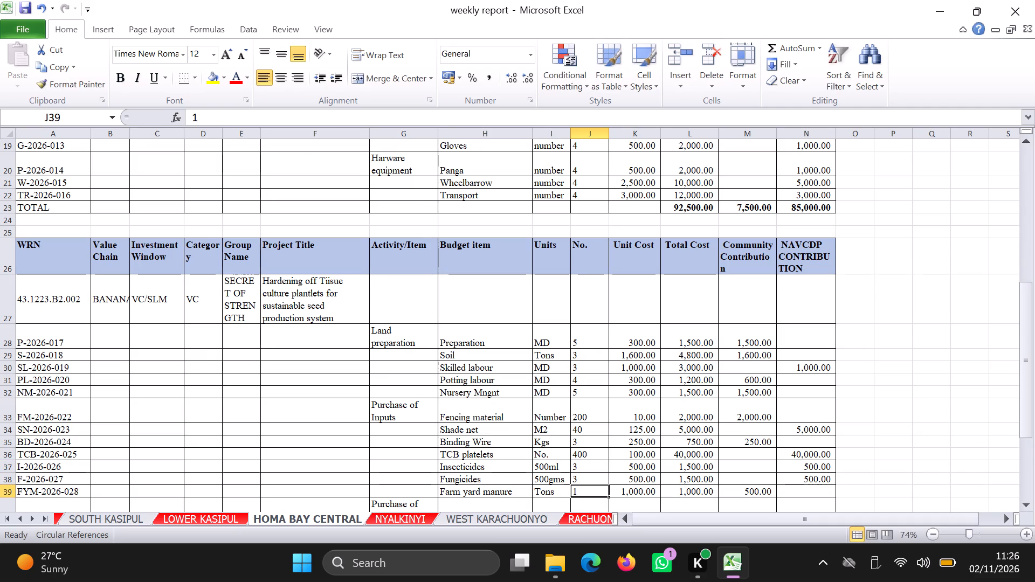
key(2)
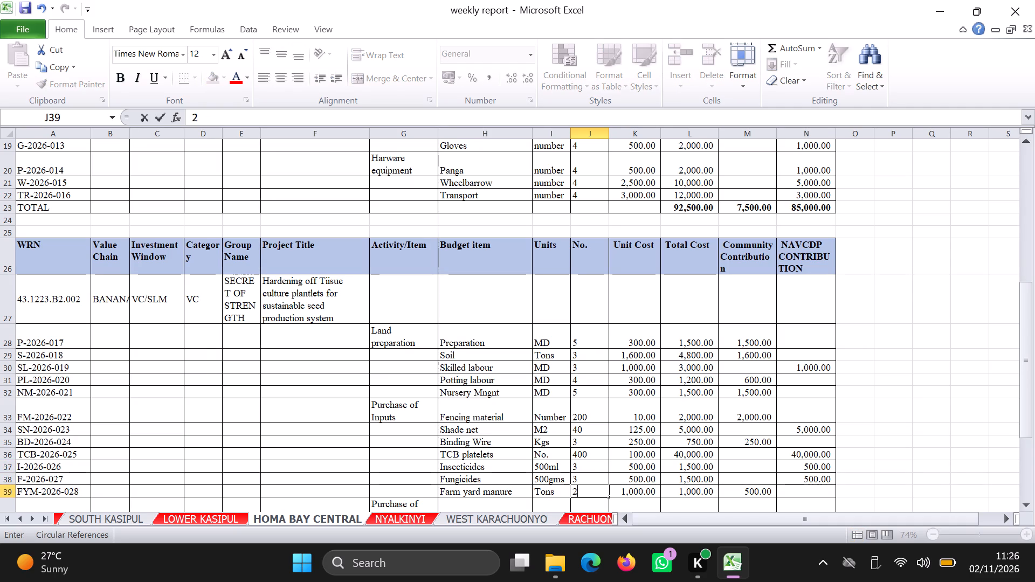
key(ctrl+s)
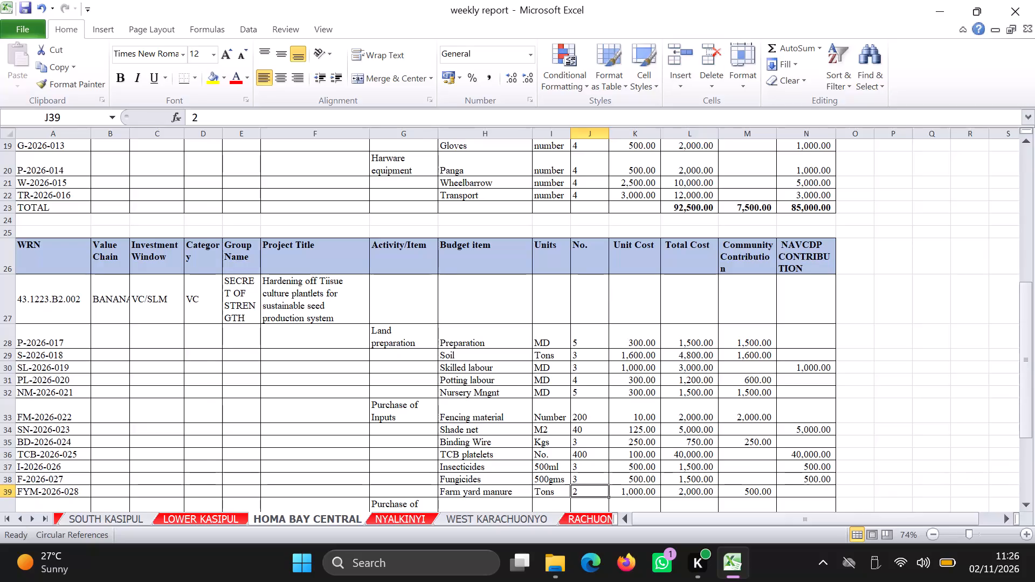
Under Purchase of PPE in the BANANA table, set the No. of gum boots, Face mask, Head cap, overall and Gloves to 3 each.
scroll(592, 453, down, 1)
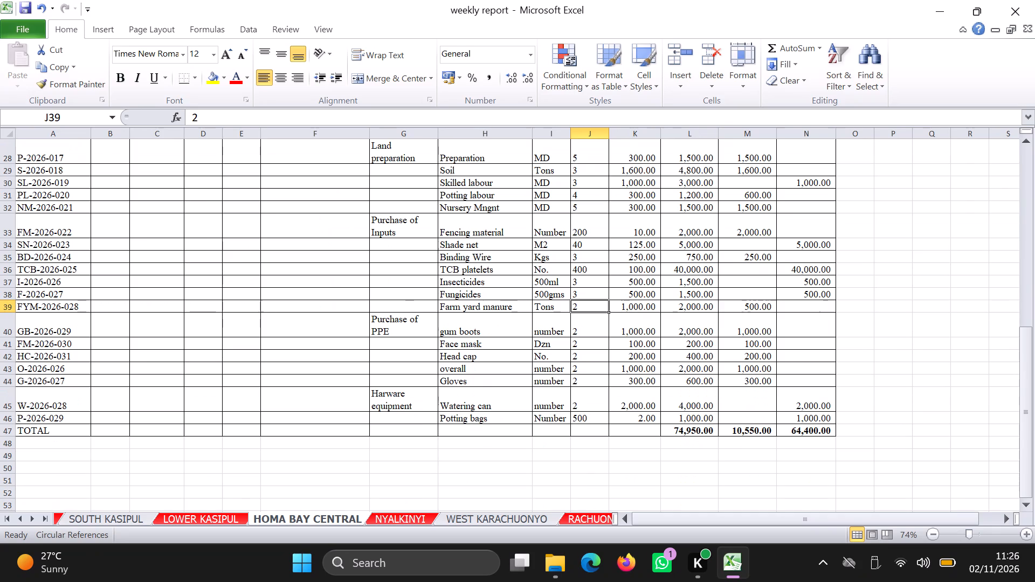
scroll(592, 453, down, 1)
click(589, 324)
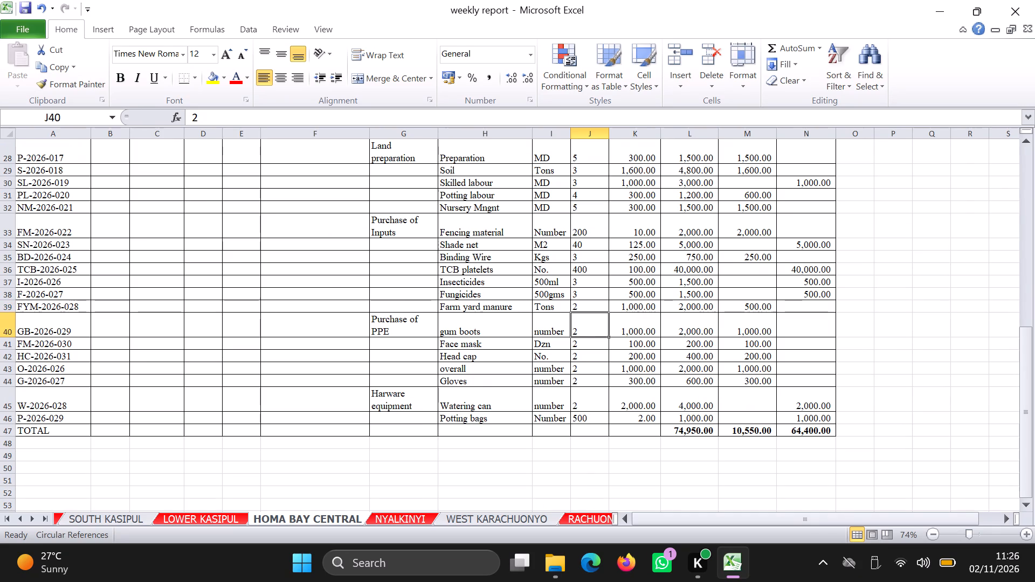
key(3)
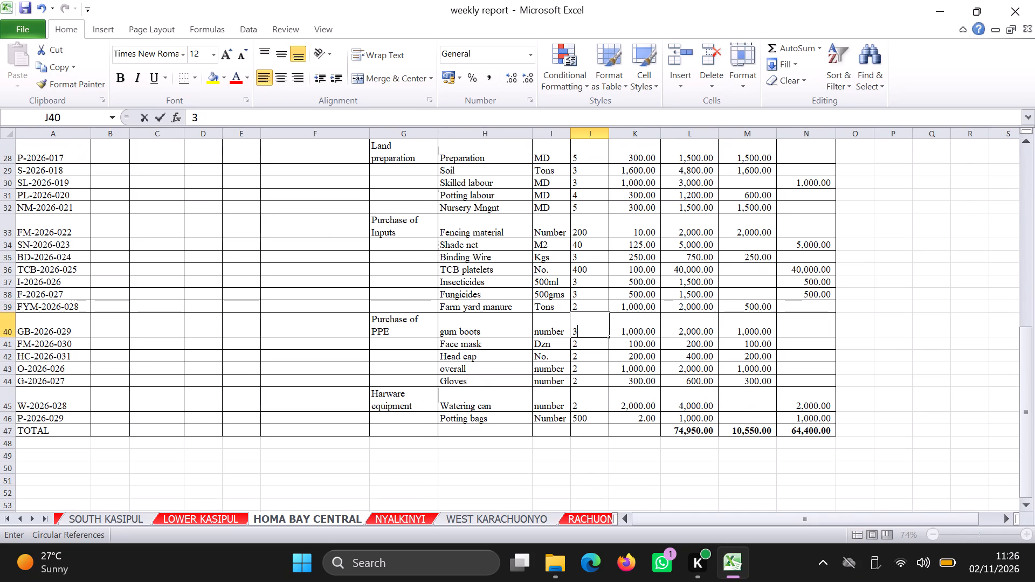
click(589, 345)
key(3)
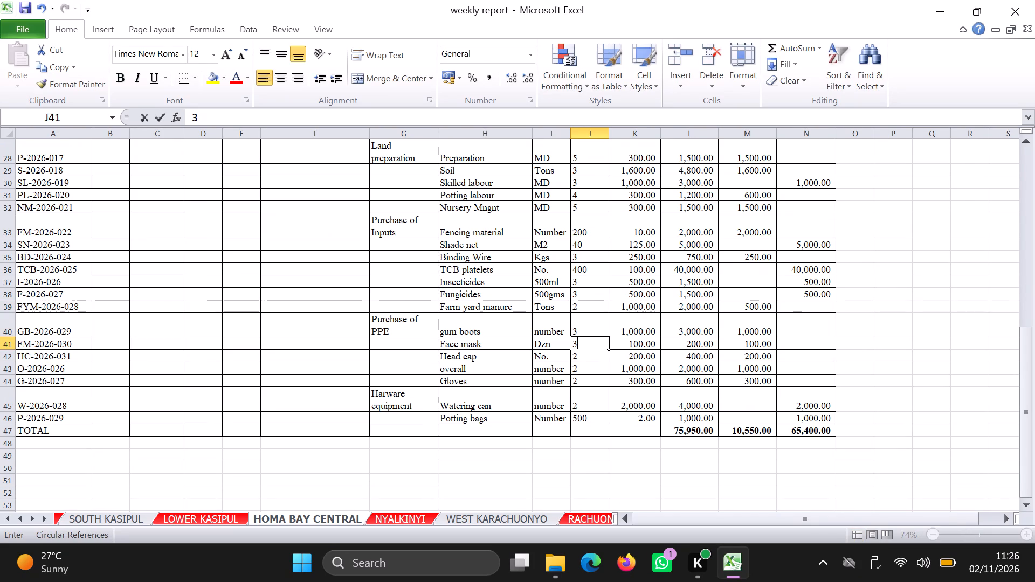
click(585, 355)
key(3)
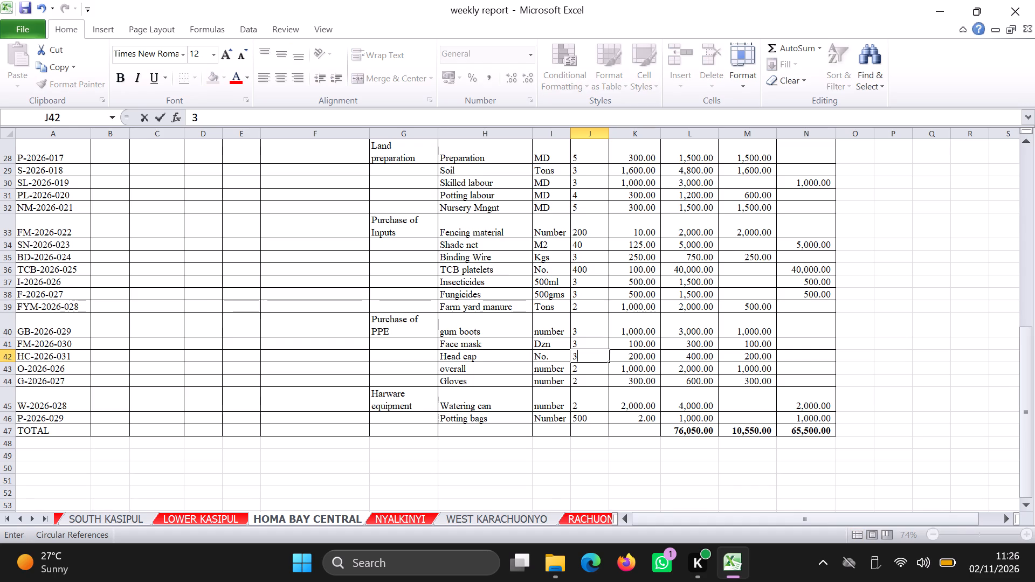
click(586, 370)
key(3)
key(3)
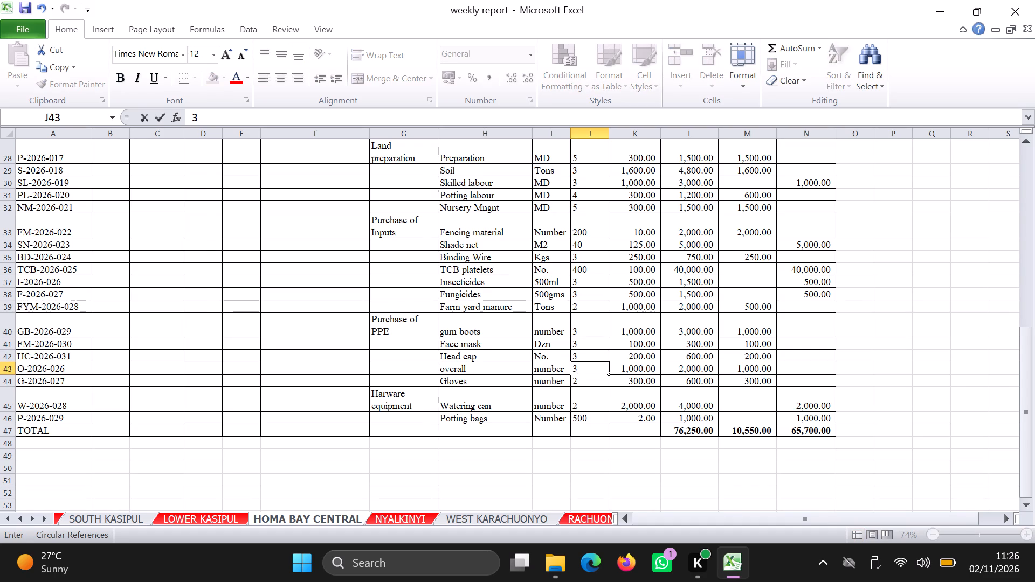
click(590, 386)
key(3)
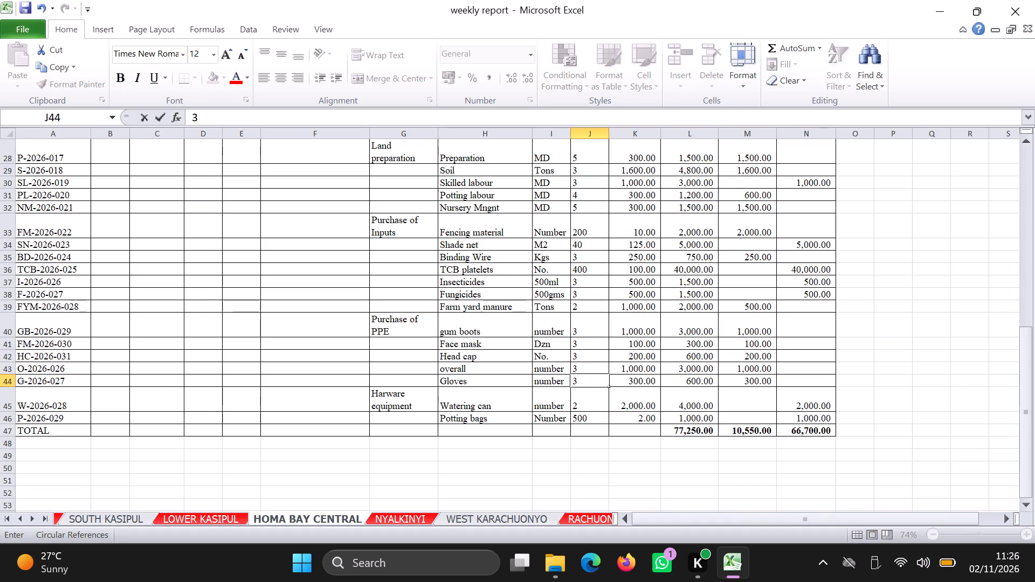
Under Harware equipment in the BANANA table, set the No. of Watering can to 3 and save the workbook.
click(590, 403)
key(3)
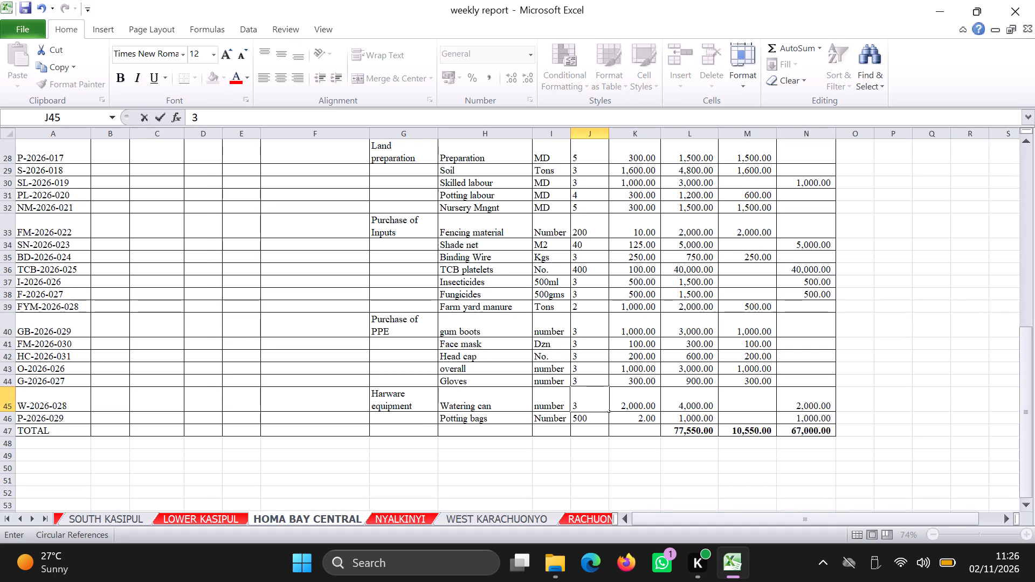
key(ctrl+s)
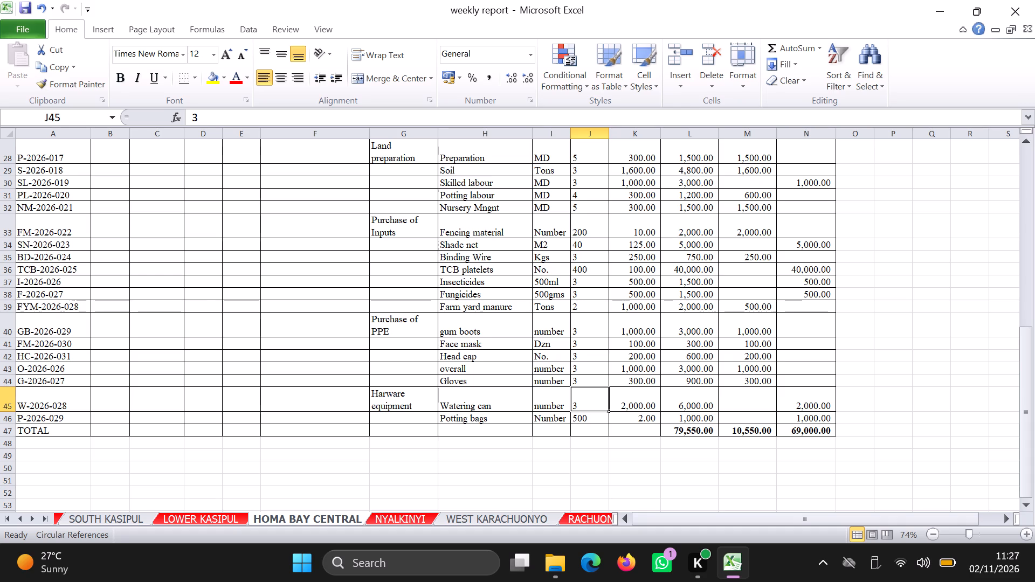
click(596, 417)
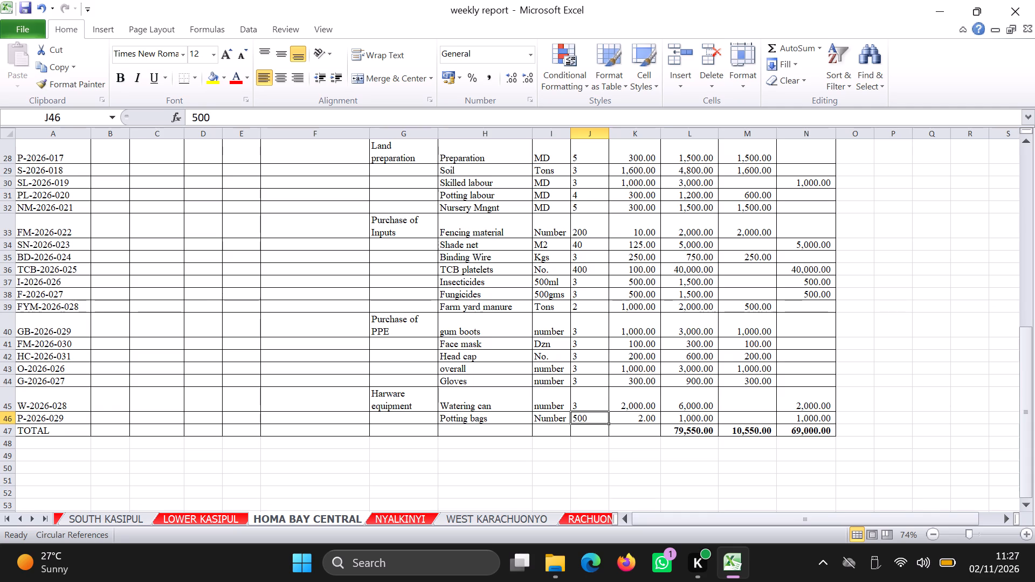
Under Land preparation in the NYALKINYI sheet's DAIRY table, set the No. of Ploughing and Harrowing to 2 and Labour Top dressing to 3.
click(399, 513)
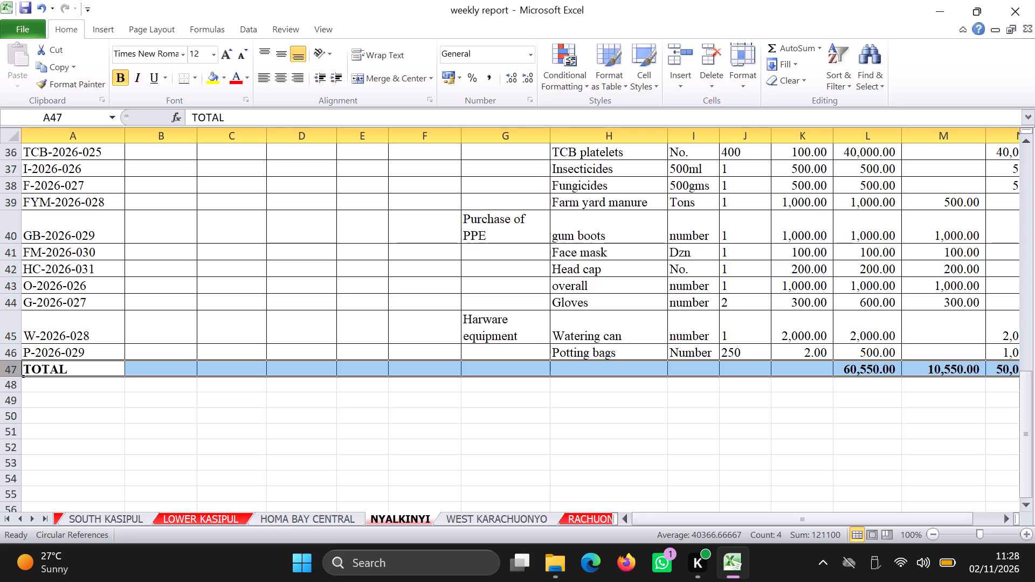
scroll(546, 425, up, 3)
scroll(686, 391, up, 4)
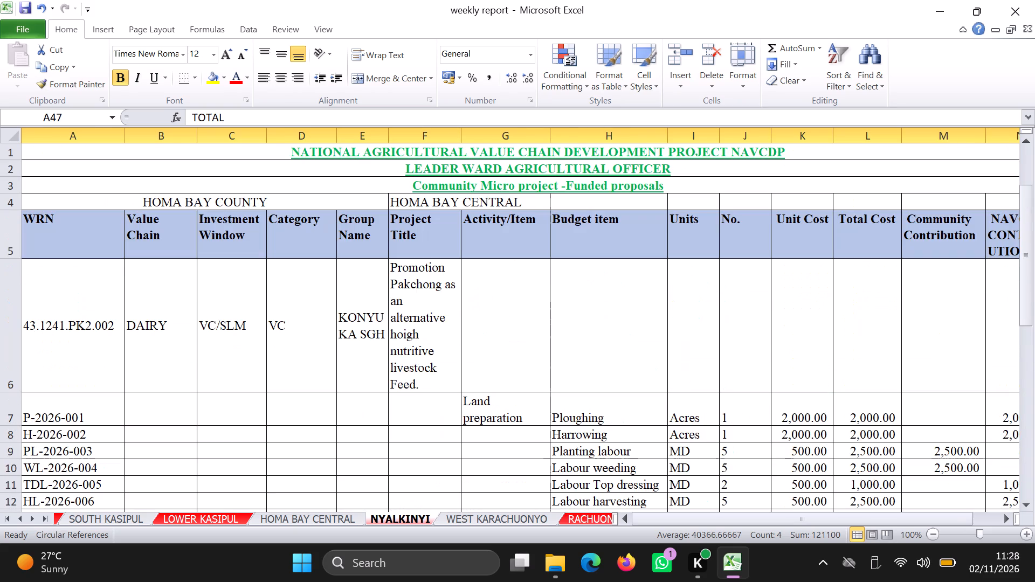
scroll(686, 391, left, 4)
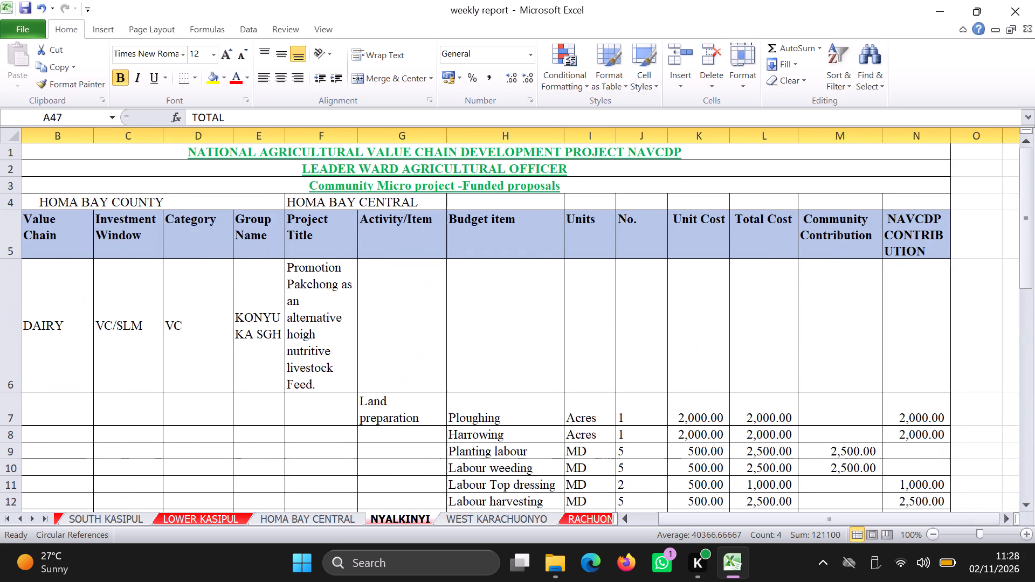
click(637, 418)
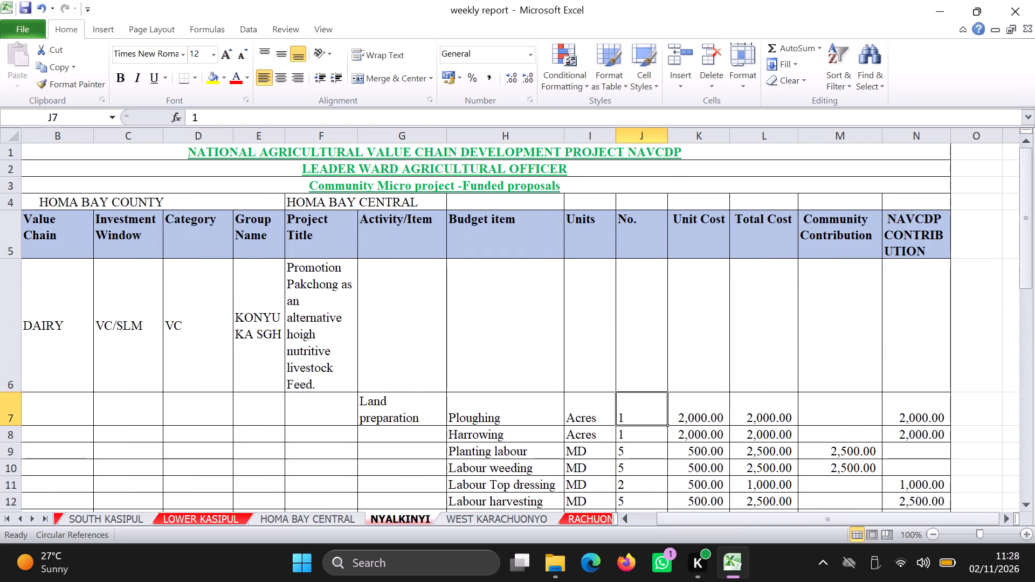
key(2)
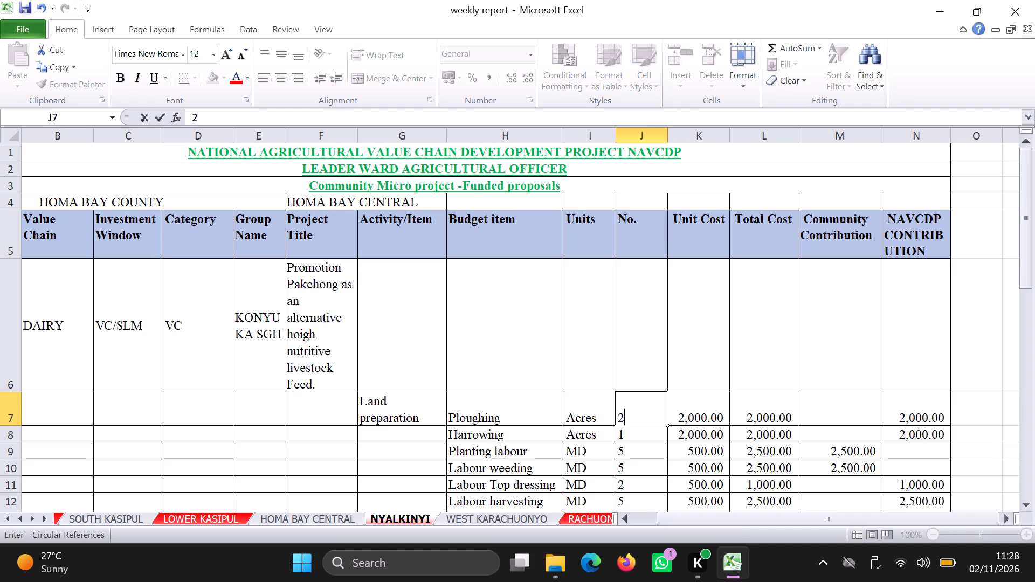
click(634, 430)
key(2)
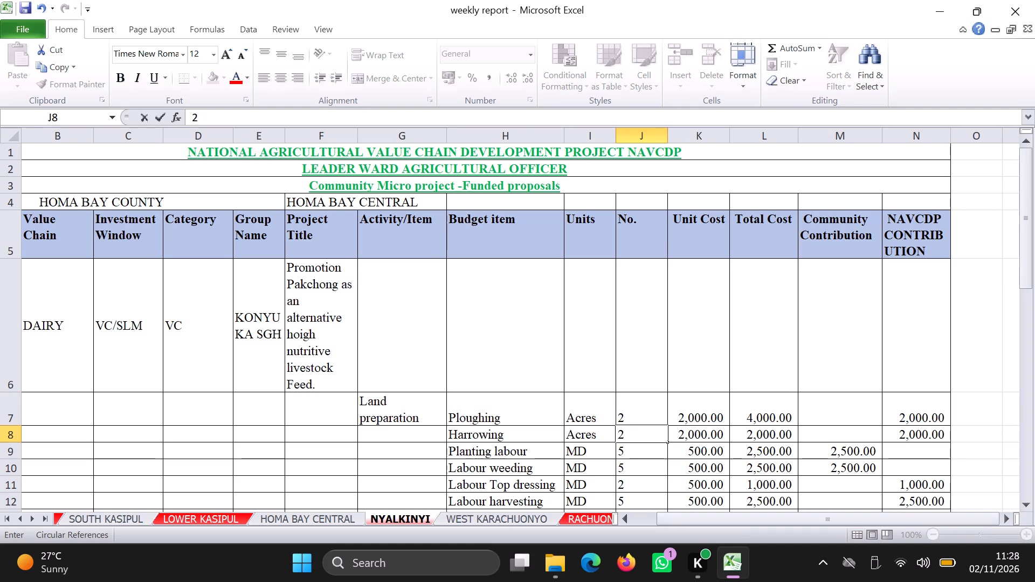
click(639, 486)
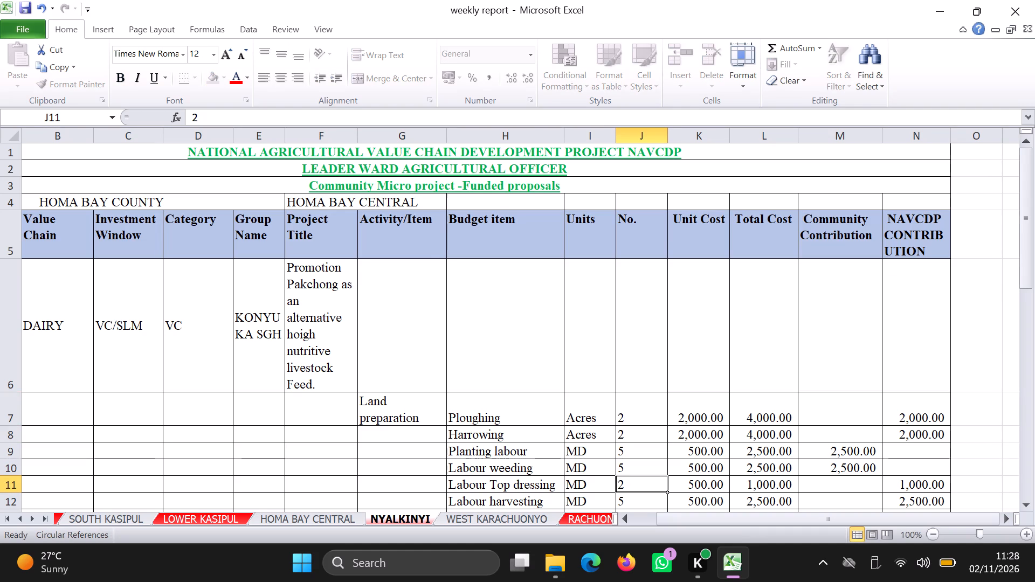
key(3)
scroll(641, 503, down, 1)
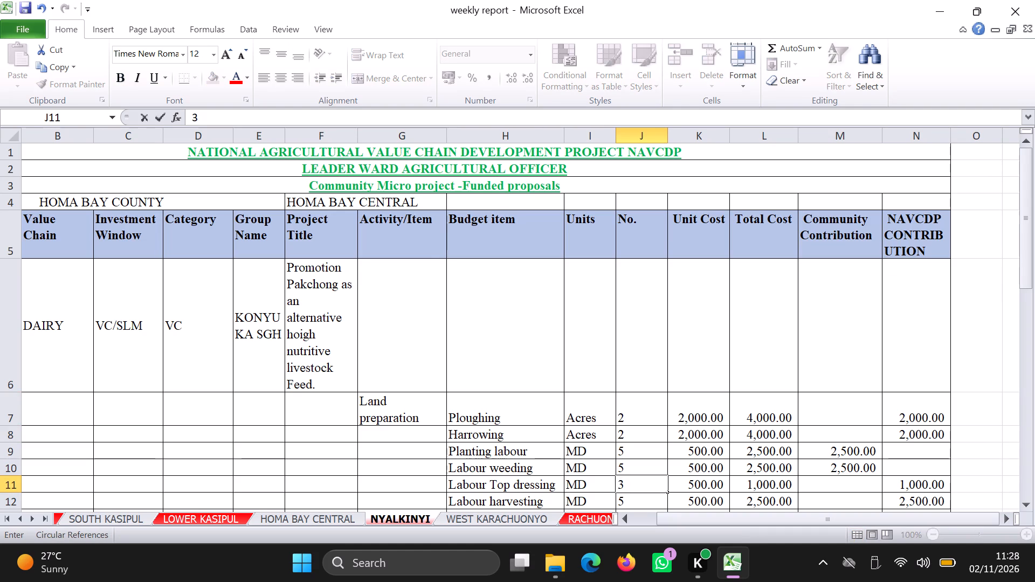
click(641, 503)
Under Purchase of Inputs in the NYALKINYI sheet's DAIRY table, set the No. of Farm yard Manure to 2.
scroll(641, 503, down, 1)
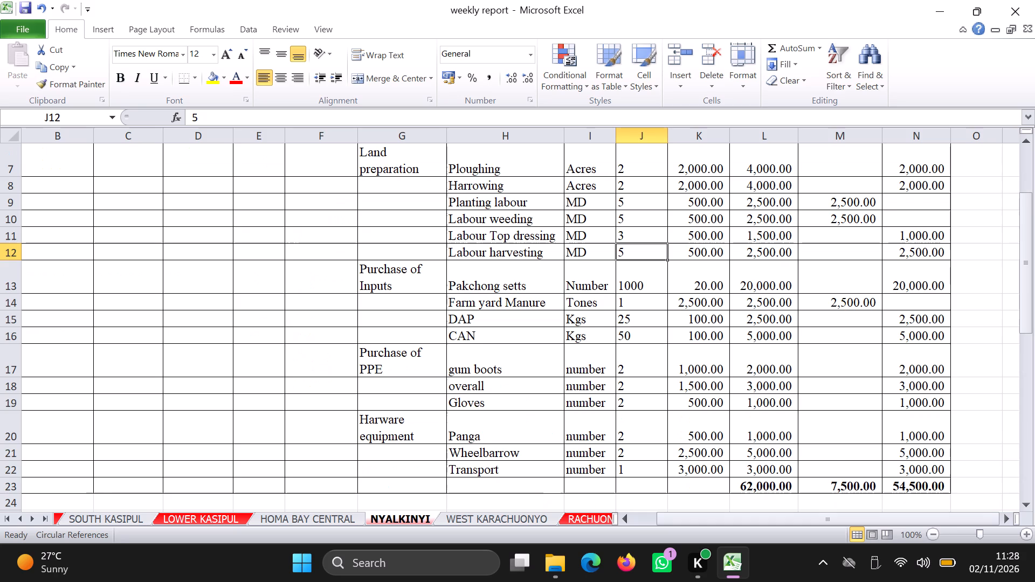
click(632, 305)
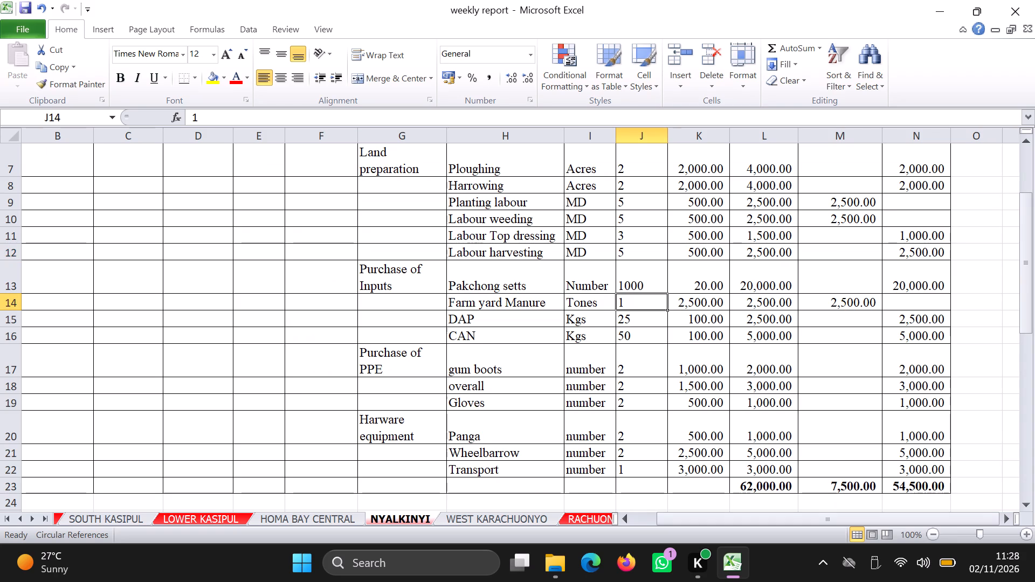
key(2)
Under Purchase of PPE in the DAIRY table, set the No. of gum boots, overall and Gloves to 3 each.
click(645, 367)
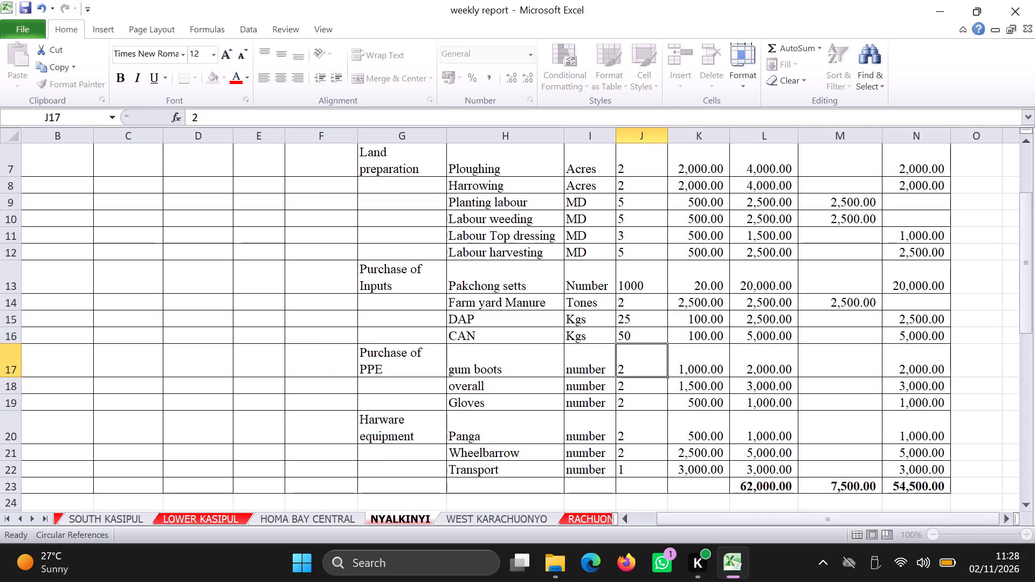
key(3)
click(644, 387)
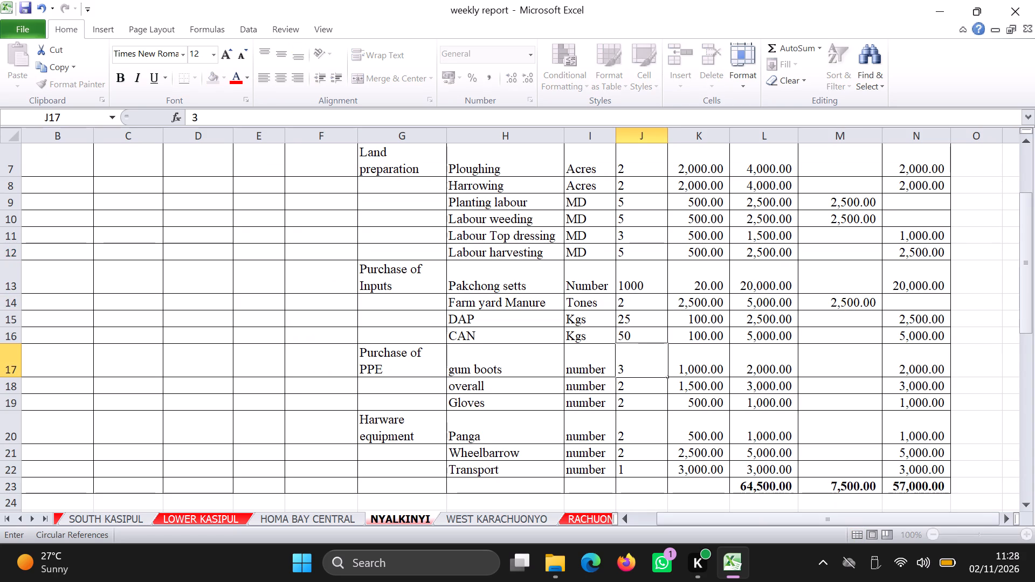
key(3)
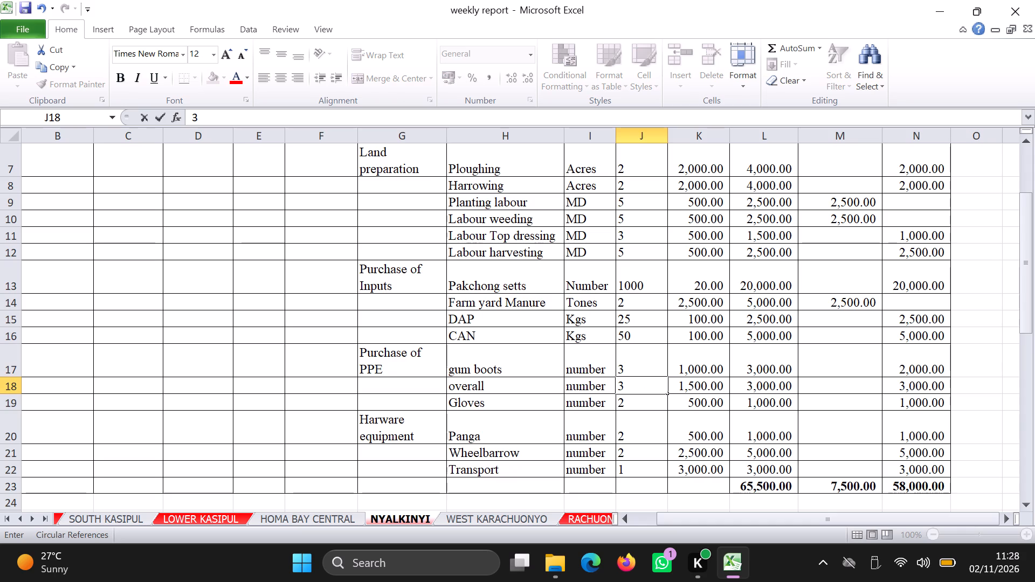
click(649, 410)
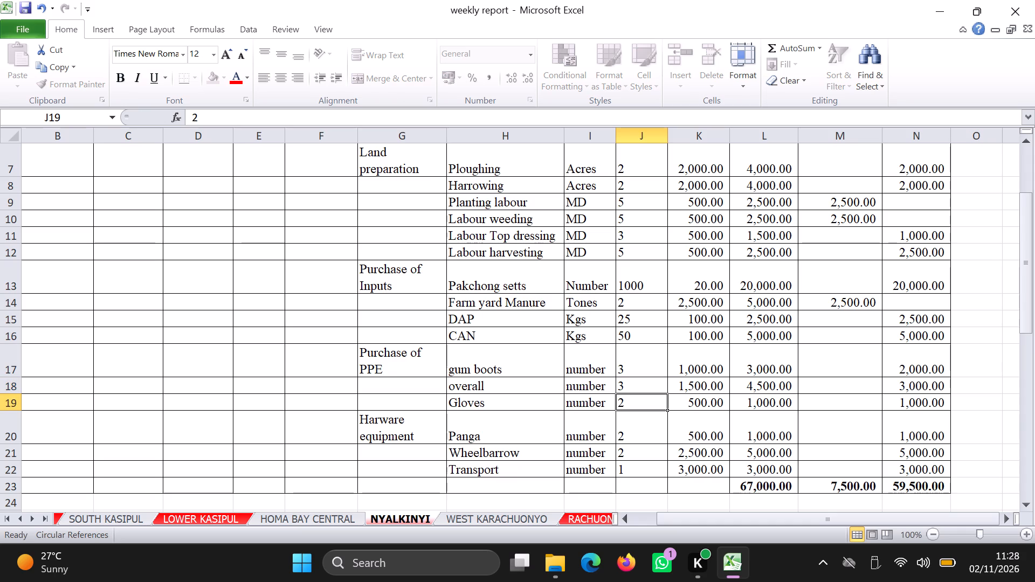
click(649, 410)
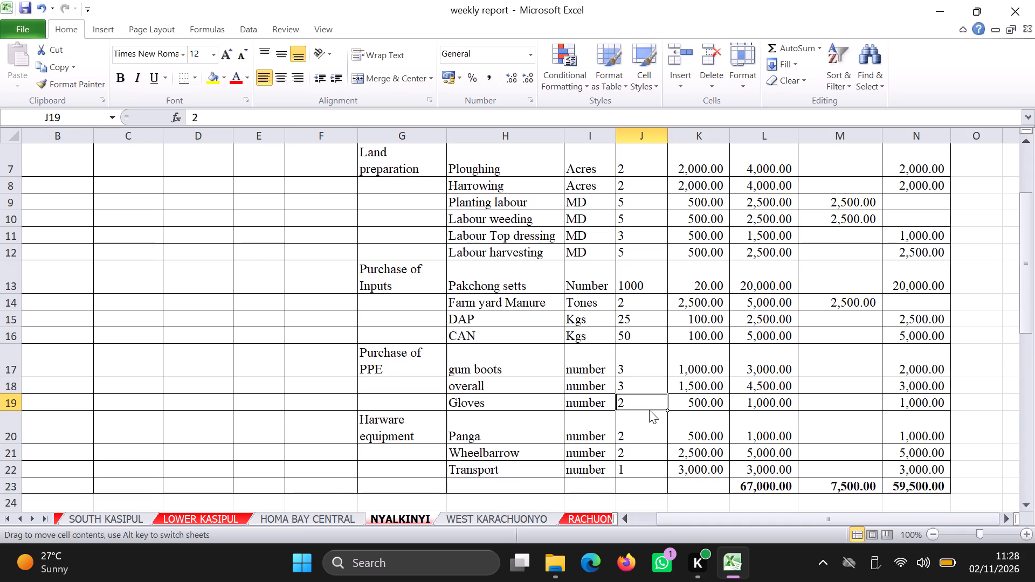
key(3)
Under Harware equipment in the DAIRY table, set the No. of Panga and Wheelbarrow to 3 and Transport to 2.
click(641, 432)
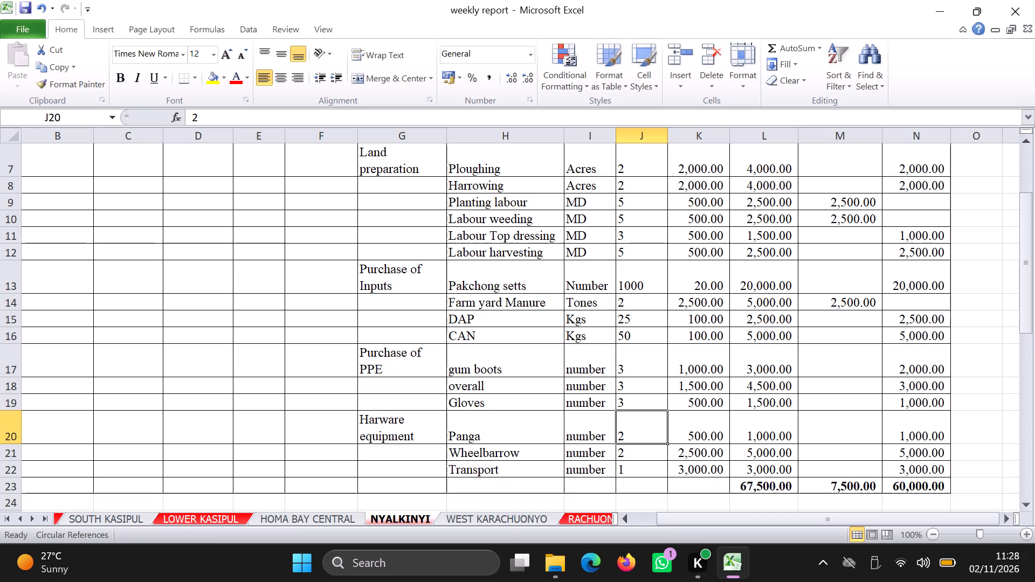
key(3)
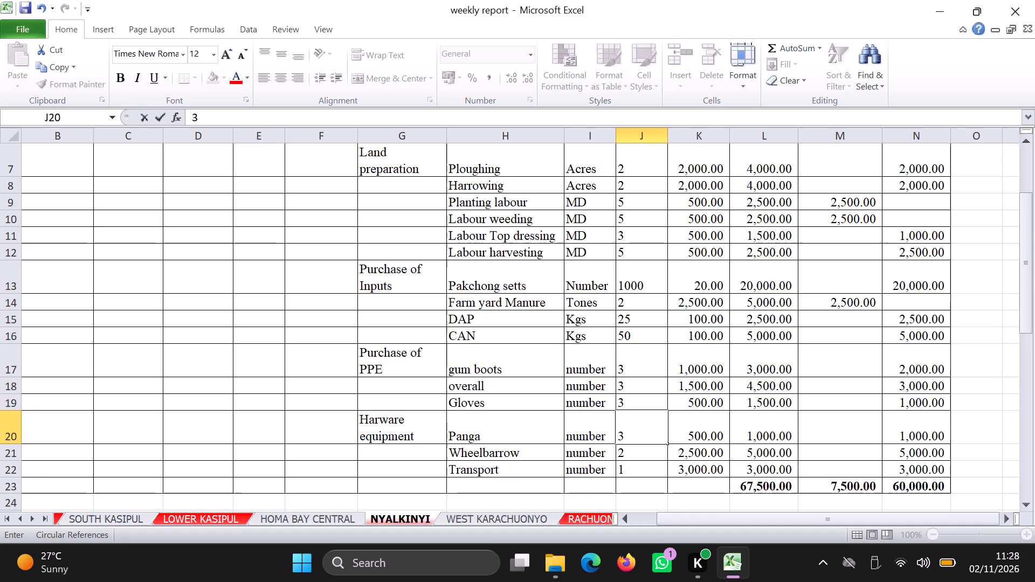
click(640, 457)
key(3)
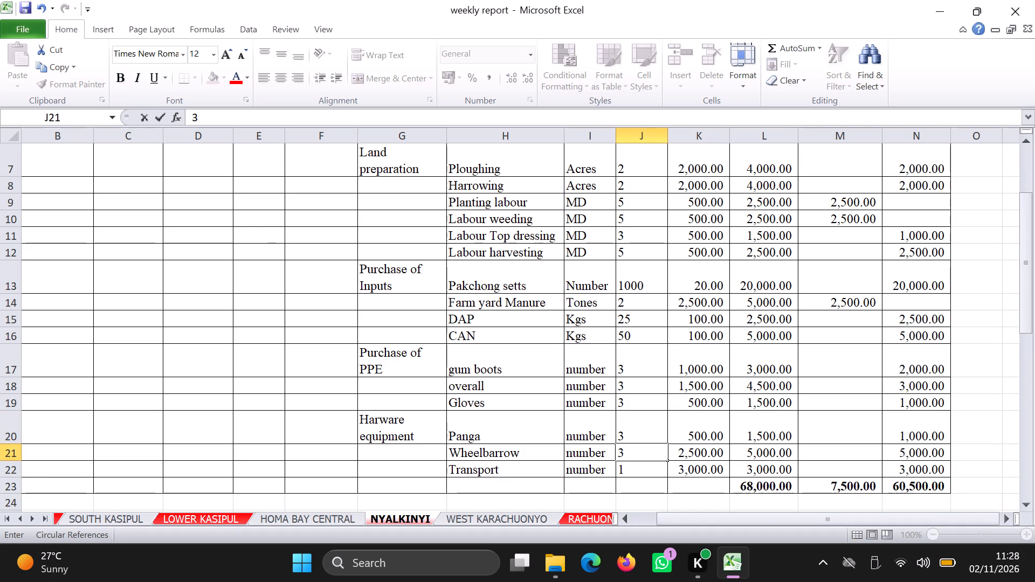
click(645, 470)
key(2)
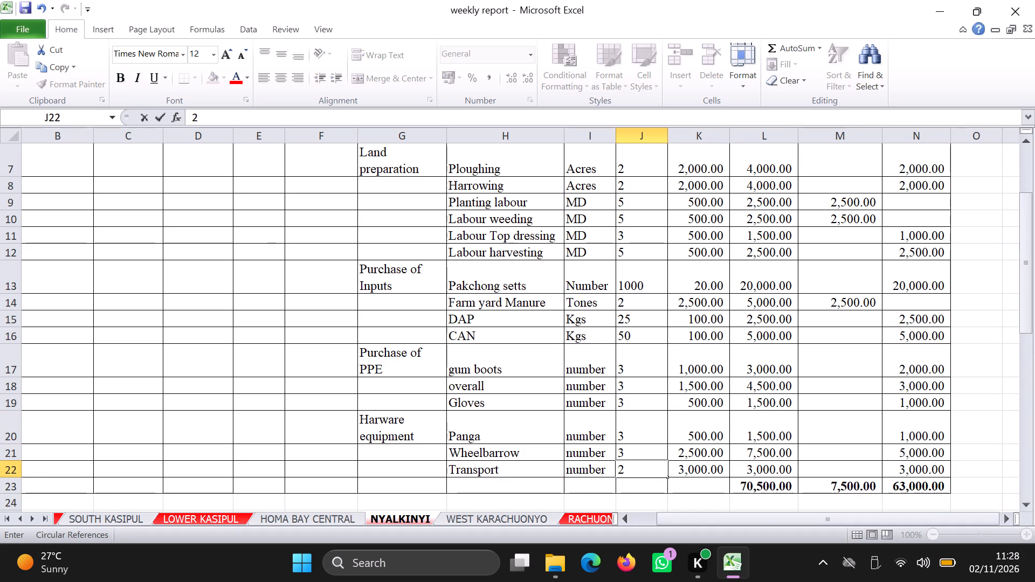
scroll(643, 465, down, 2)
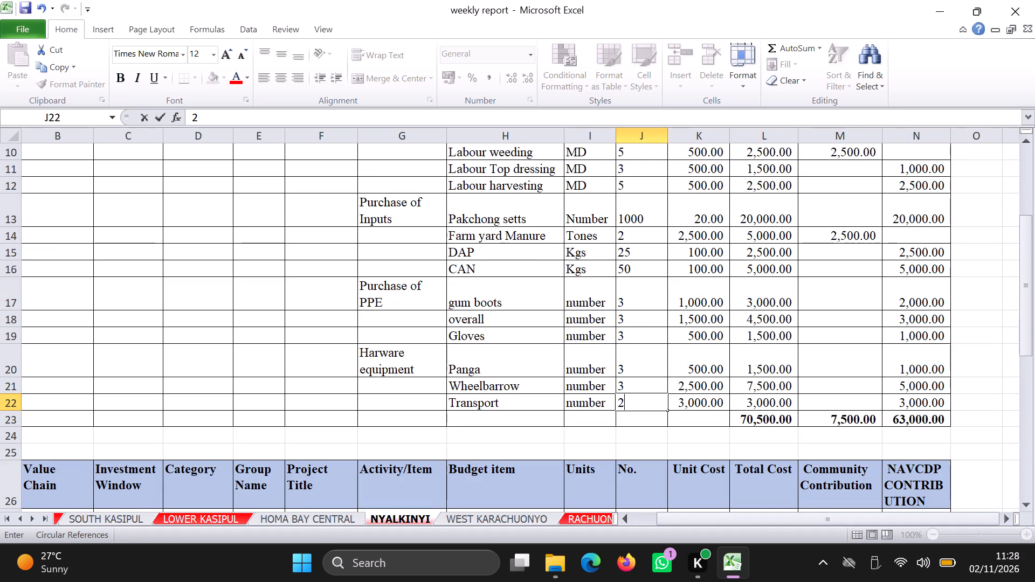
scroll(643, 465, down, 1)
click(630, 418)
Under Land preparation in the BANANA table, set the No. of Preparation to 5, Soil and Skilled labour to 2, and Potting labour to 3.
scroll(630, 418, down, 1)
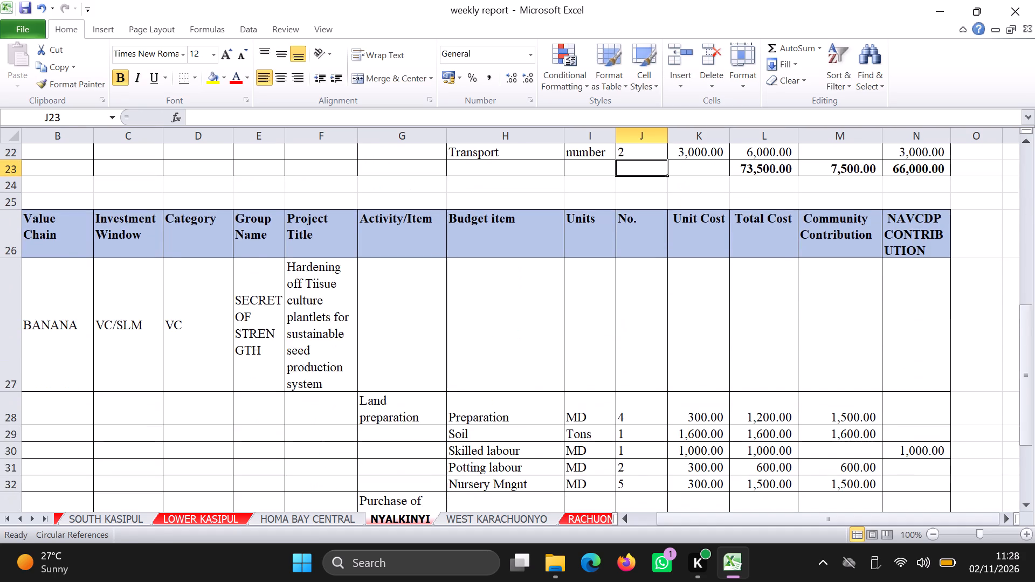
scroll(630, 418, down, 1)
click(630, 175)
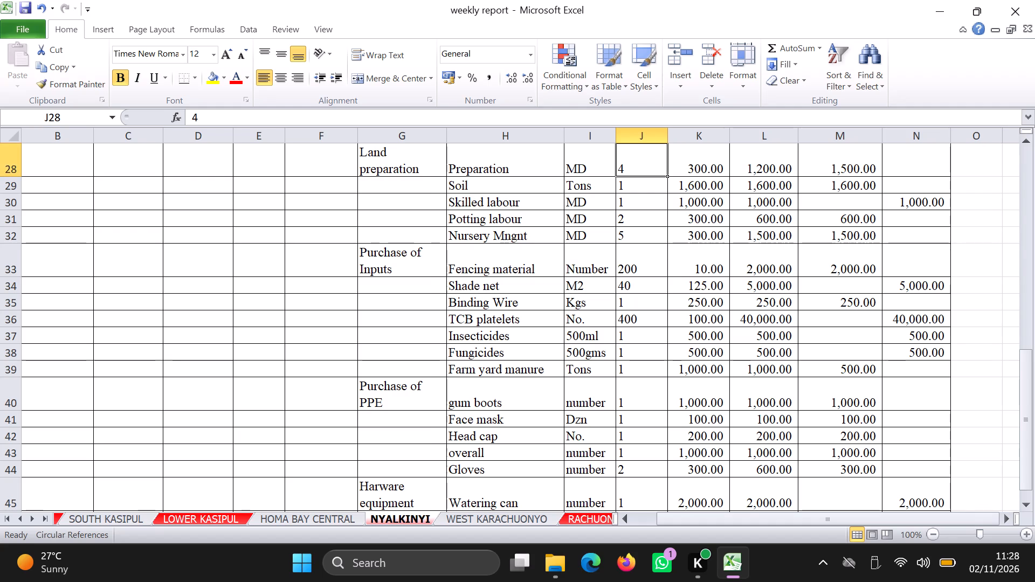
key(5)
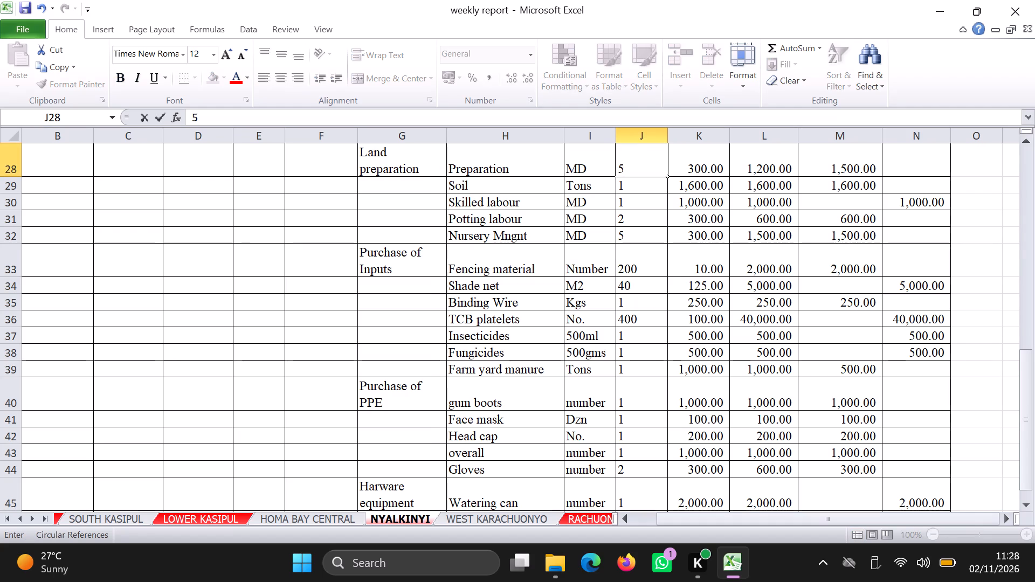
click(631, 193)
key(2)
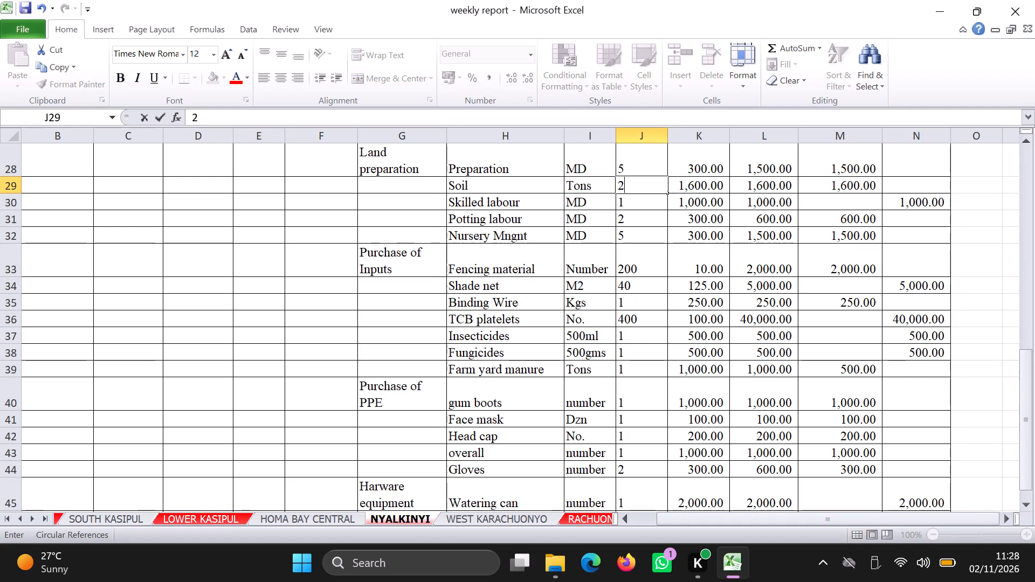
click(633, 202)
key(2)
key(2)
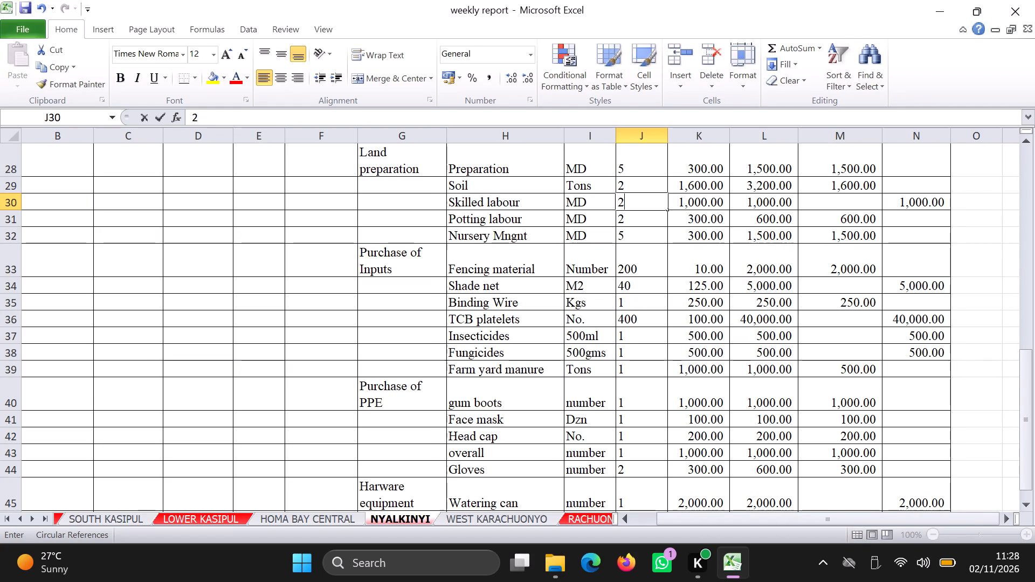
click(637, 216)
key(3)
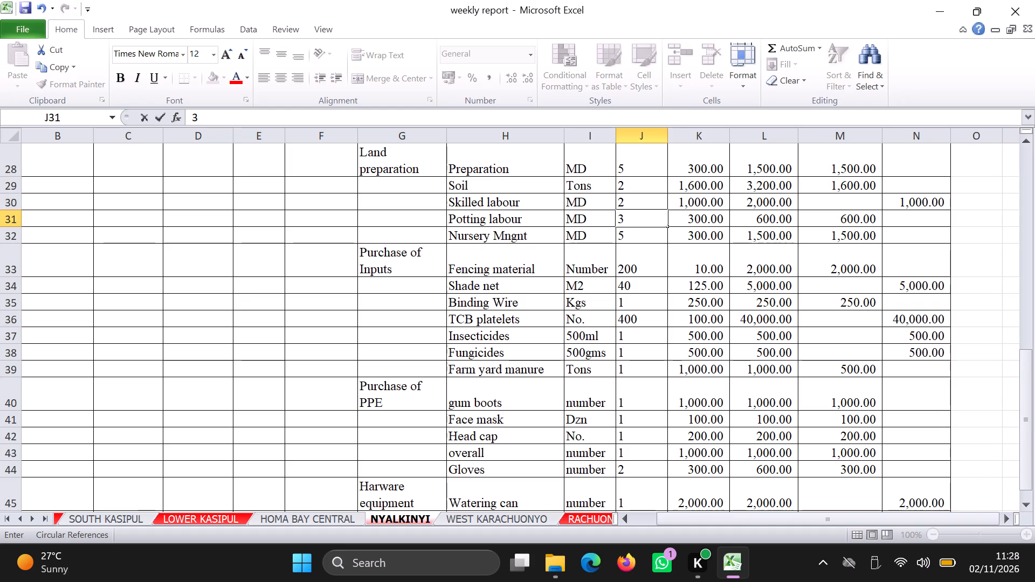
Under Purchase of Inputs in the BANANA table, set Binding Wire, Insecticides, Fungicides and Farm yard manure to 2 each.
click(640, 302)
key(2)
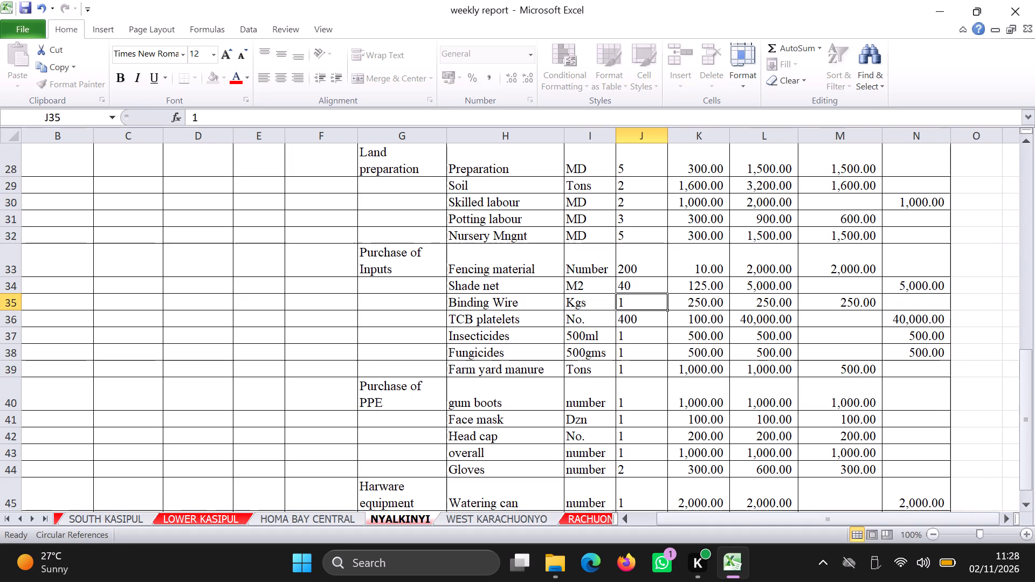
key(2)
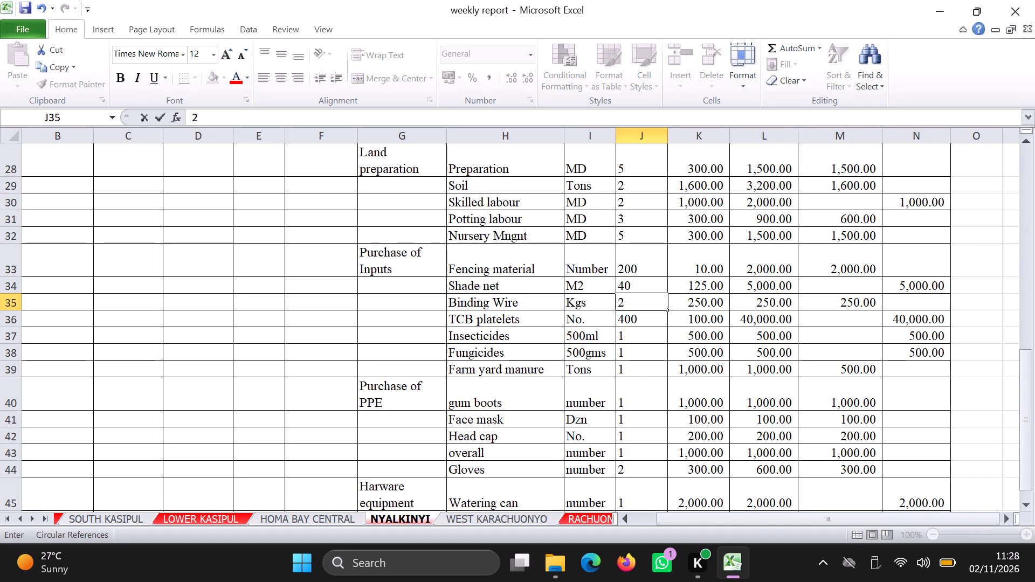
click(652, 336)
key(2)
click(651, 354)
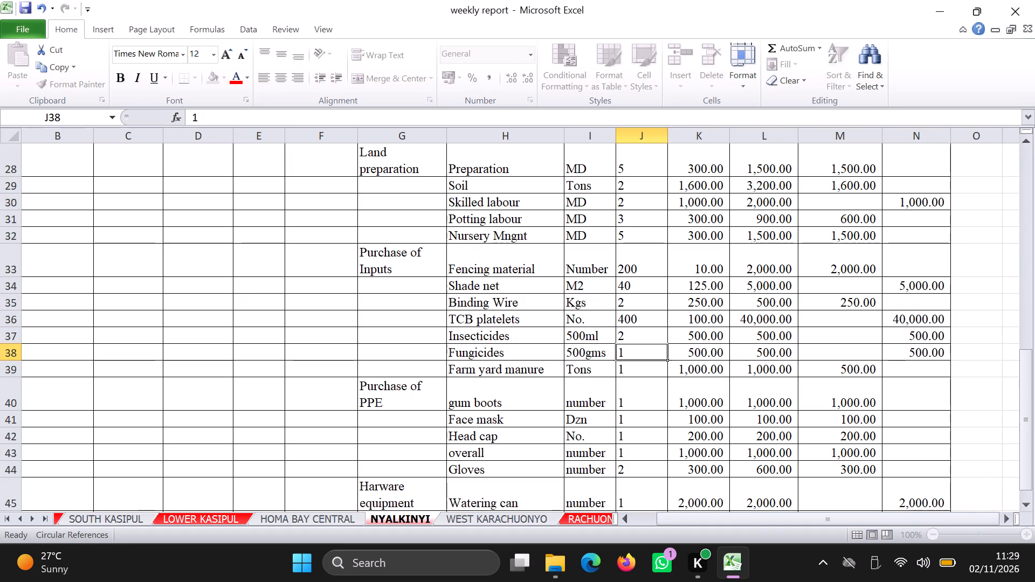
key(2)
click(651, 375)
key(2)
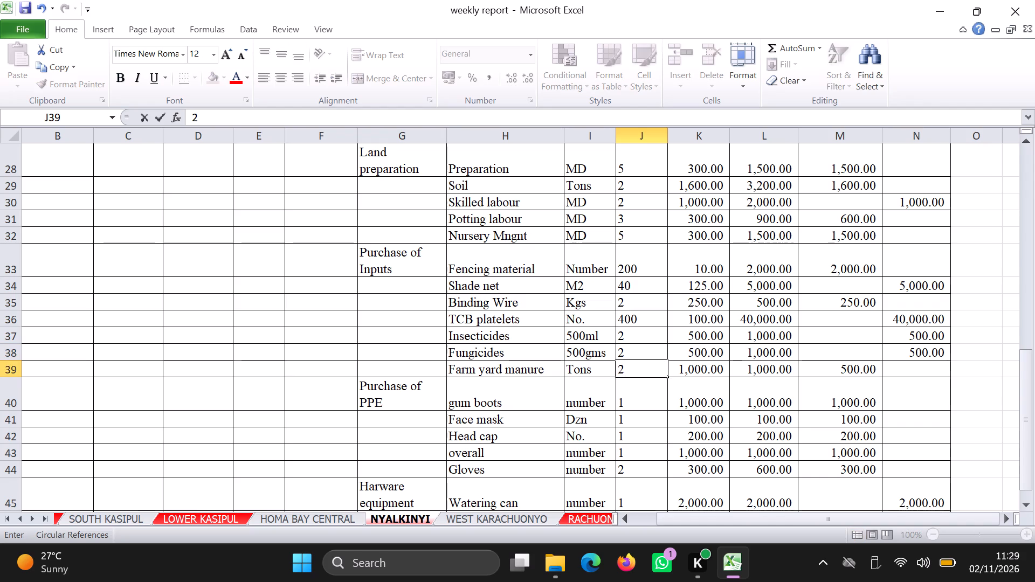
Under Purchase of PPE in the BANANA table, set gum boots, Face mask, Head cap and overall to 2 each and Gloves to 3.
click(651, 403)
key(2)
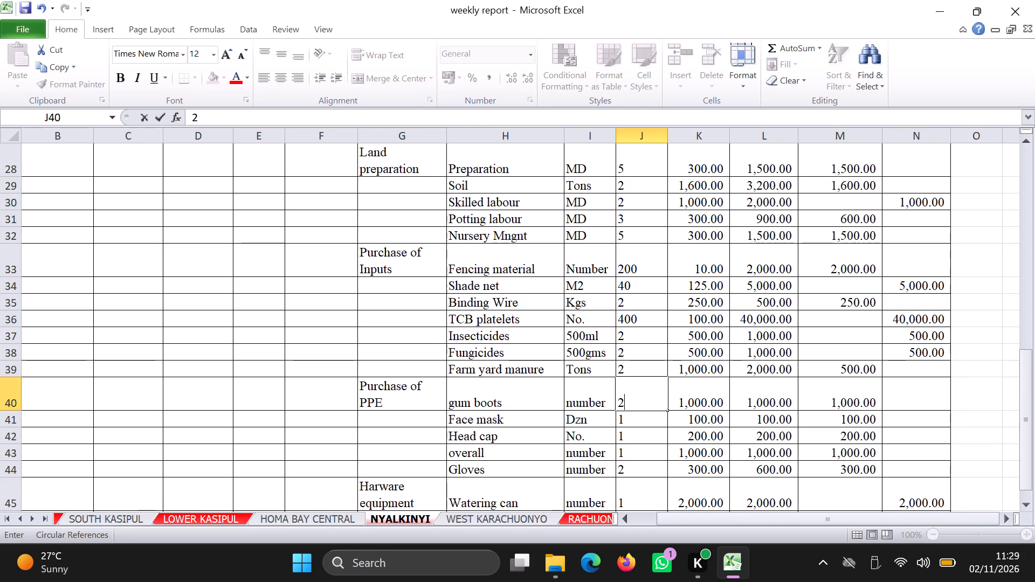
click(648, 419)
key(2)
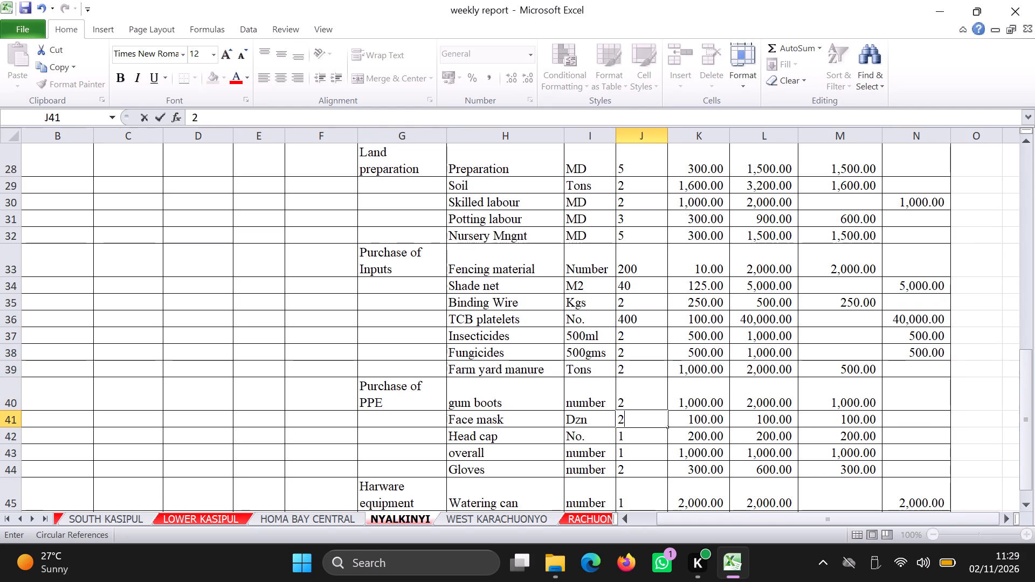
click(648, 439)
key(2)
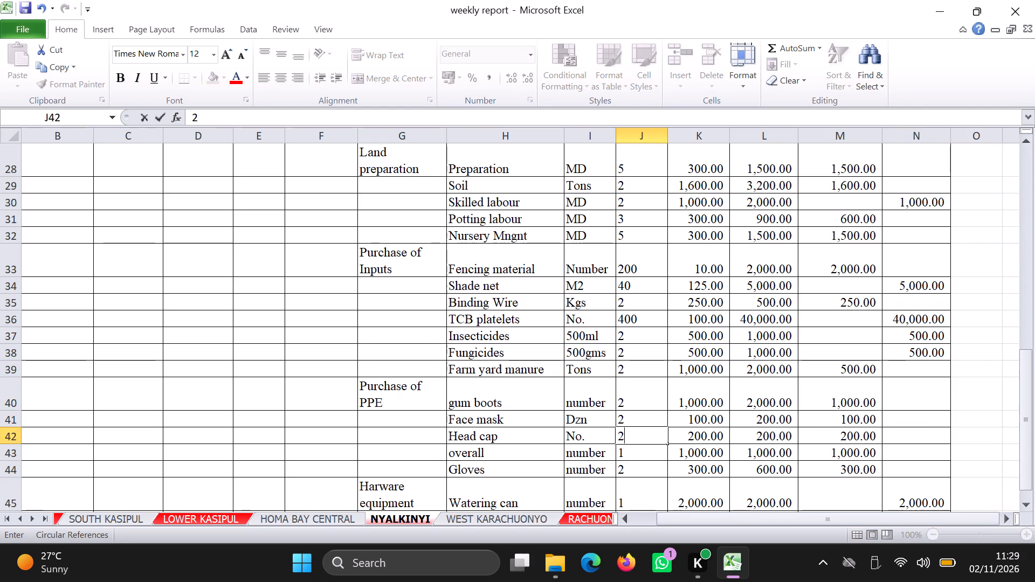
click(640, 459)
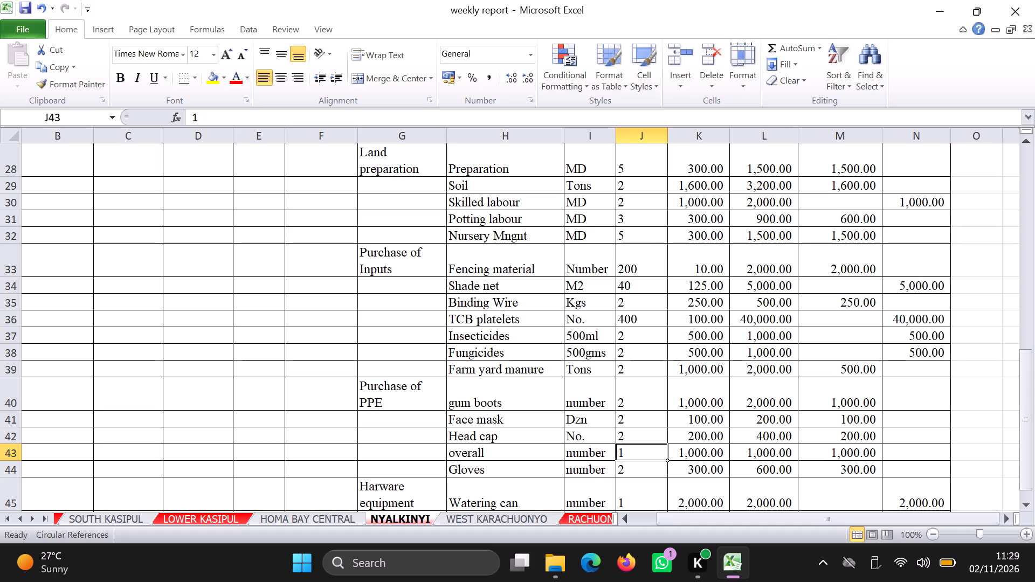
key(2)
click(645, 474)
key(3)
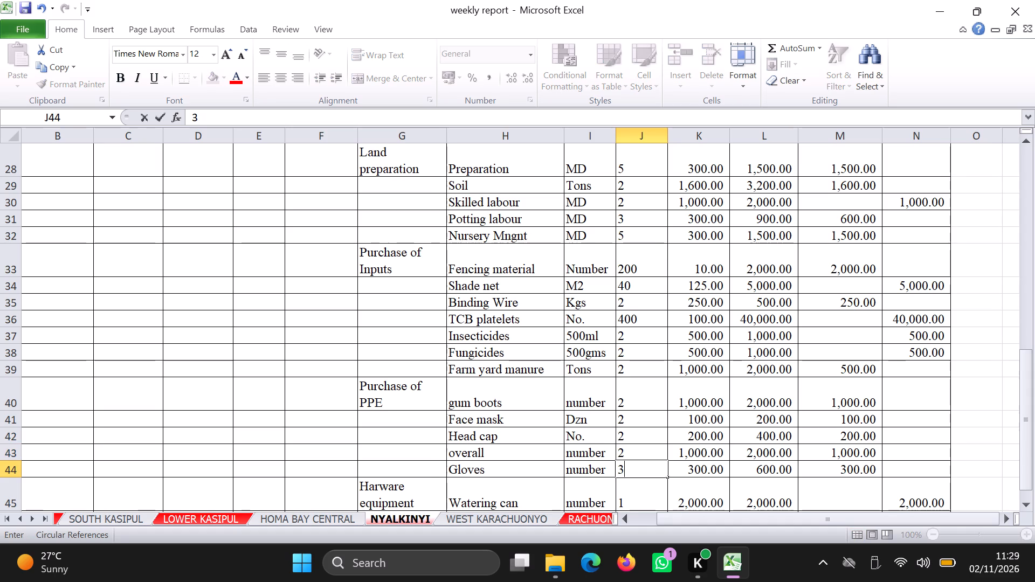
Under Harware equipment in the BANANA table, set the No. of Watering can to 2 and Potting bags to 500.
click(655, 494)
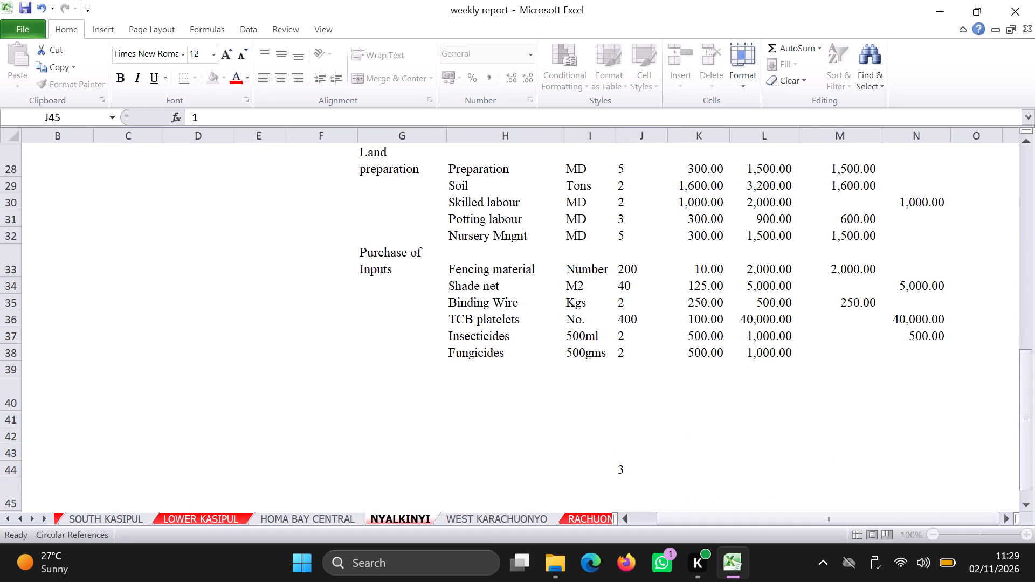
key(2)
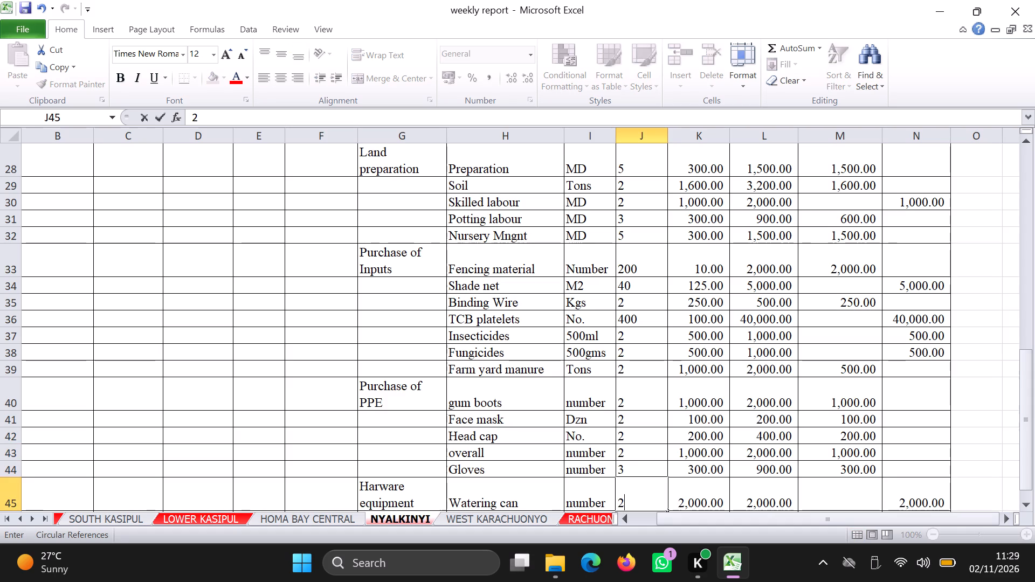
scroll(655, 482, down, 1)
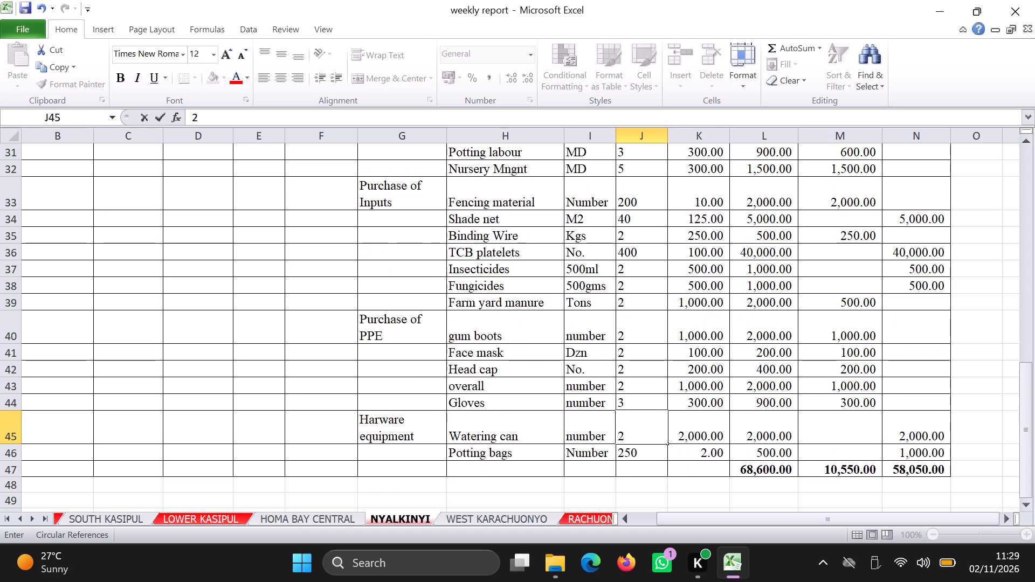
scroll(655, 482, down, 1)
click(623, 453)
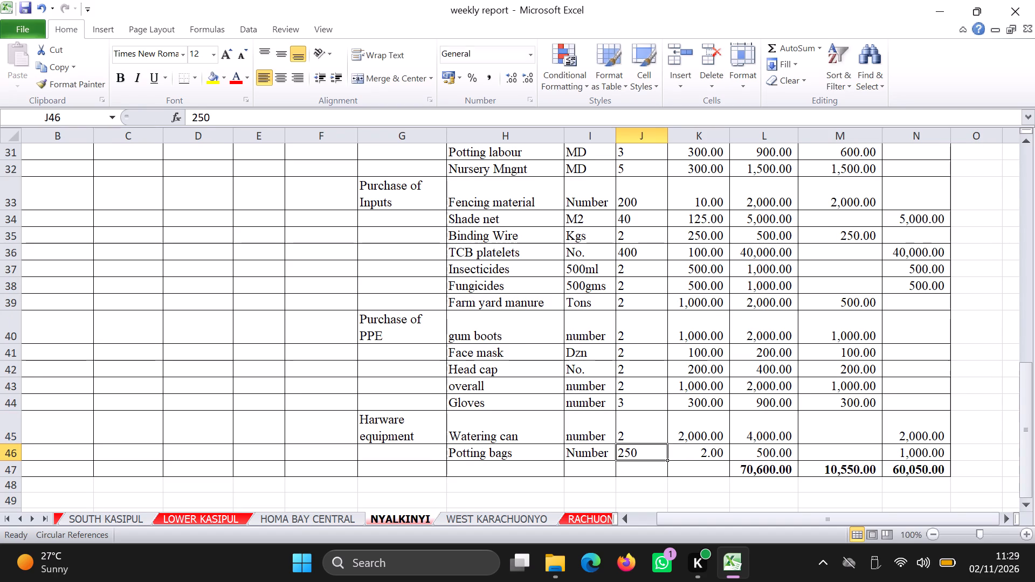
key(5)
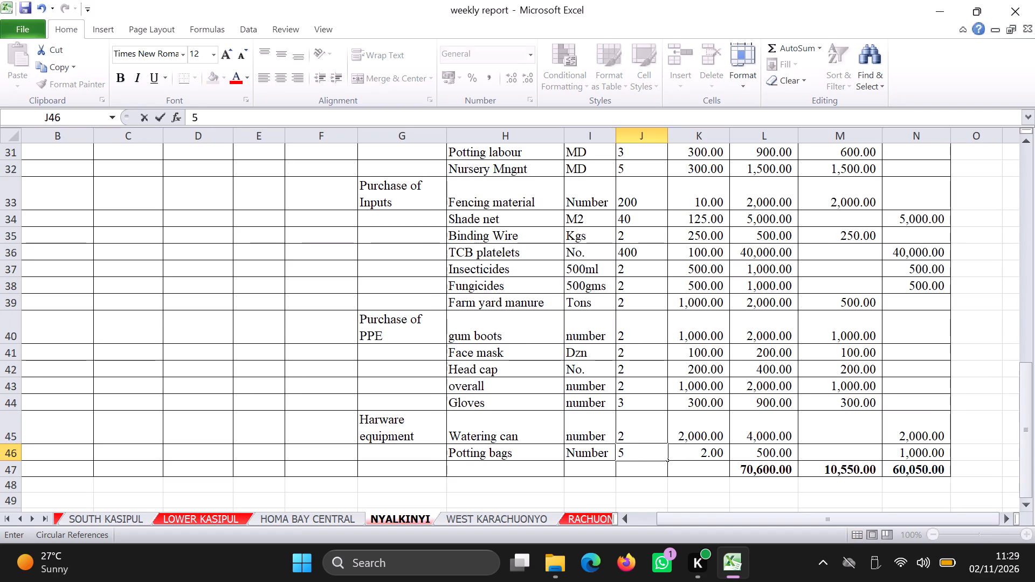
text(00)
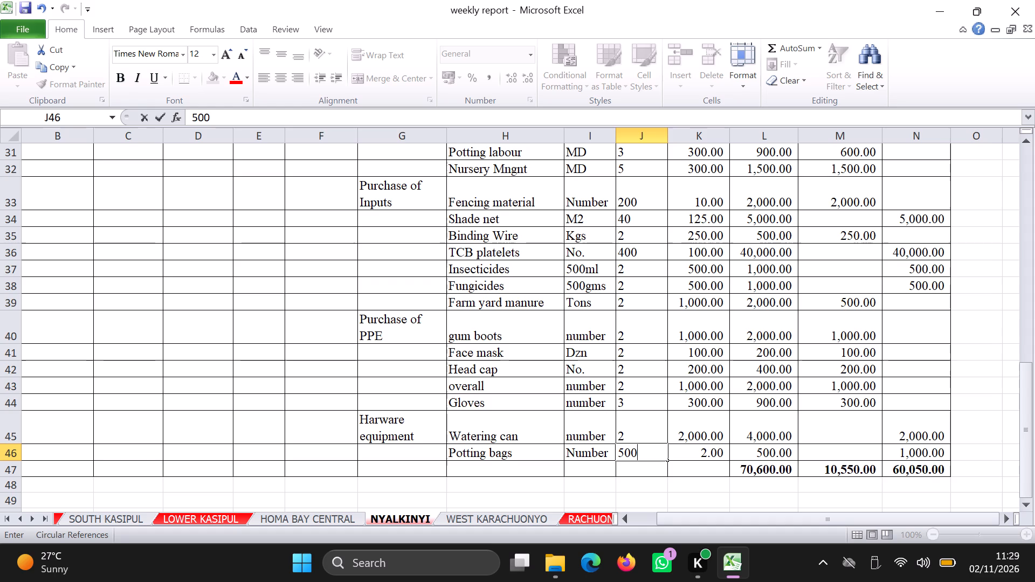
click(637, 472)
click(637, 472)
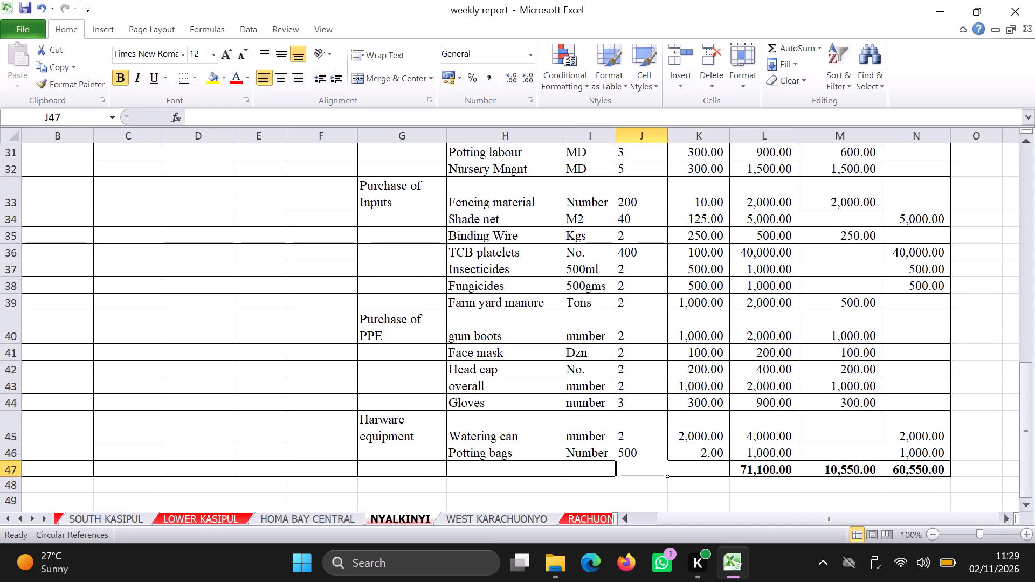
On the WEST KARACHUONYO sheet, set the No. of Ploughing /harrowing in the first DAIRY table to 4.
click(501, 516)
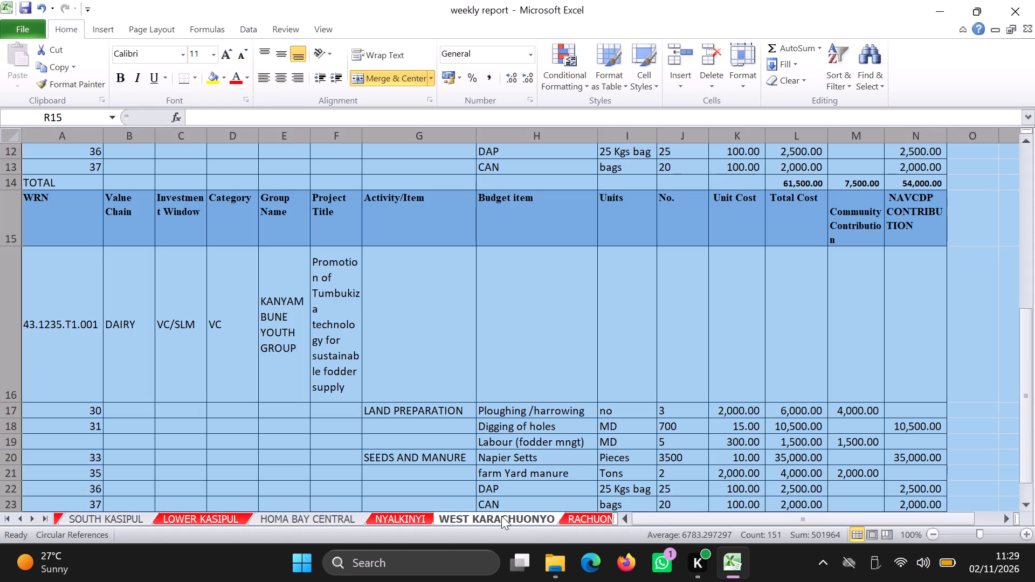
click(479, 310)
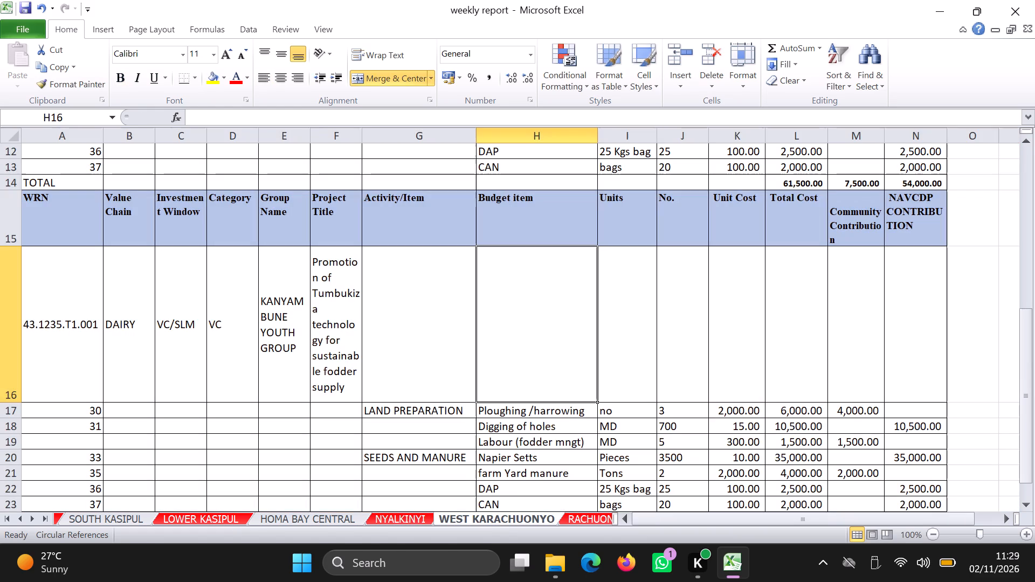
click(421, 292)
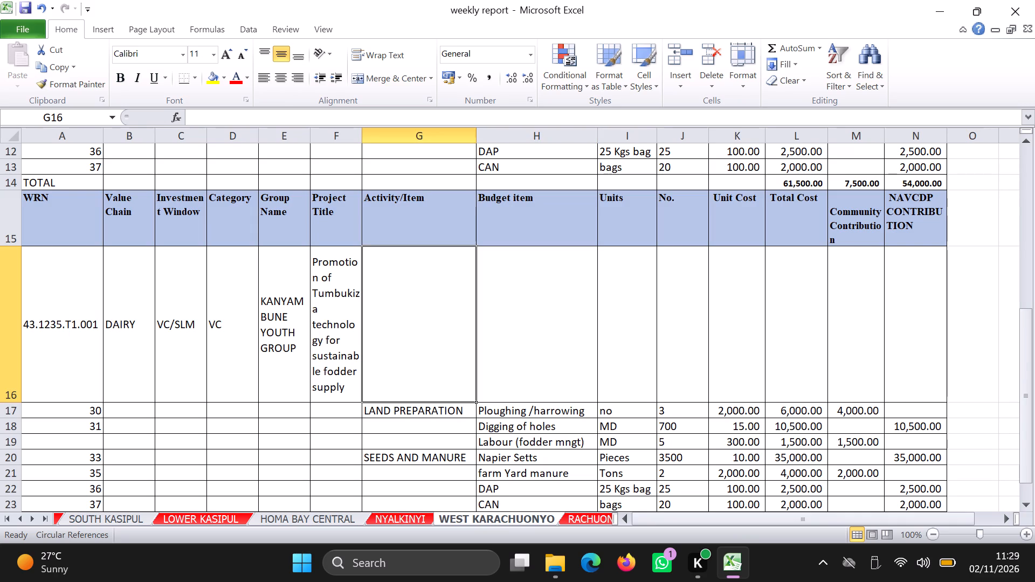
scroll(674, 268, up, 3)
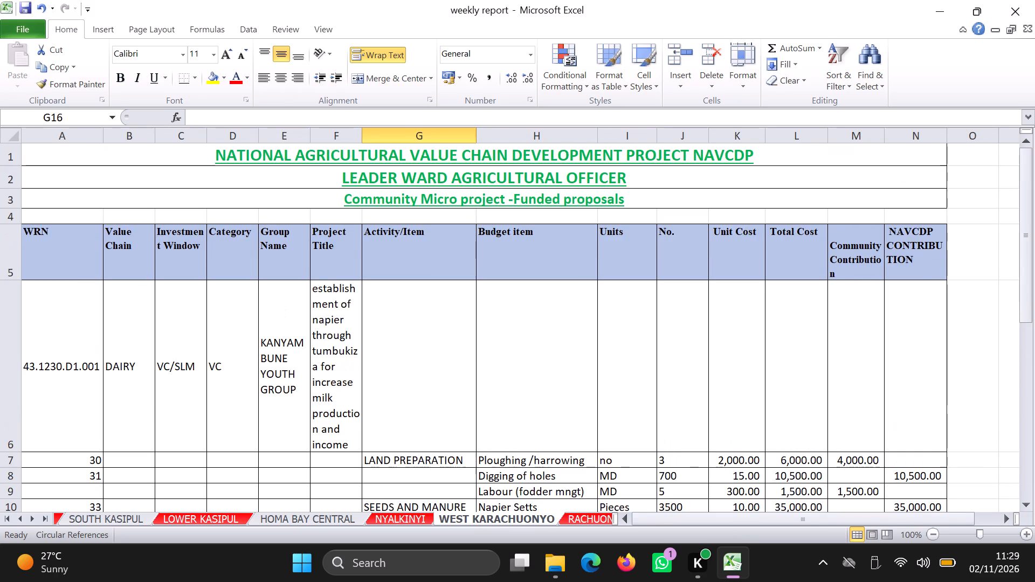
scroll(674, 268, up, 4)
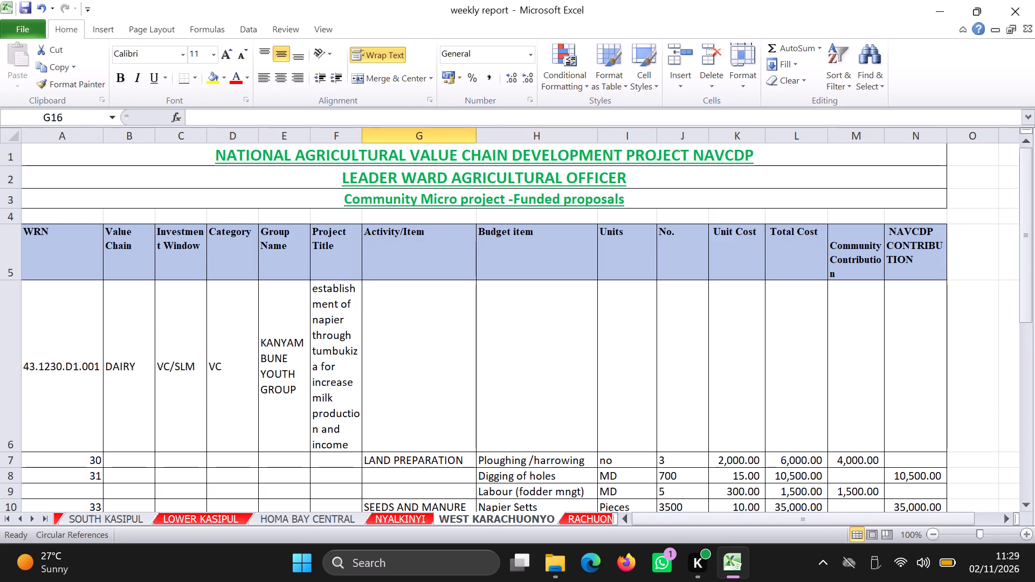
click(684, 455)
key(4)
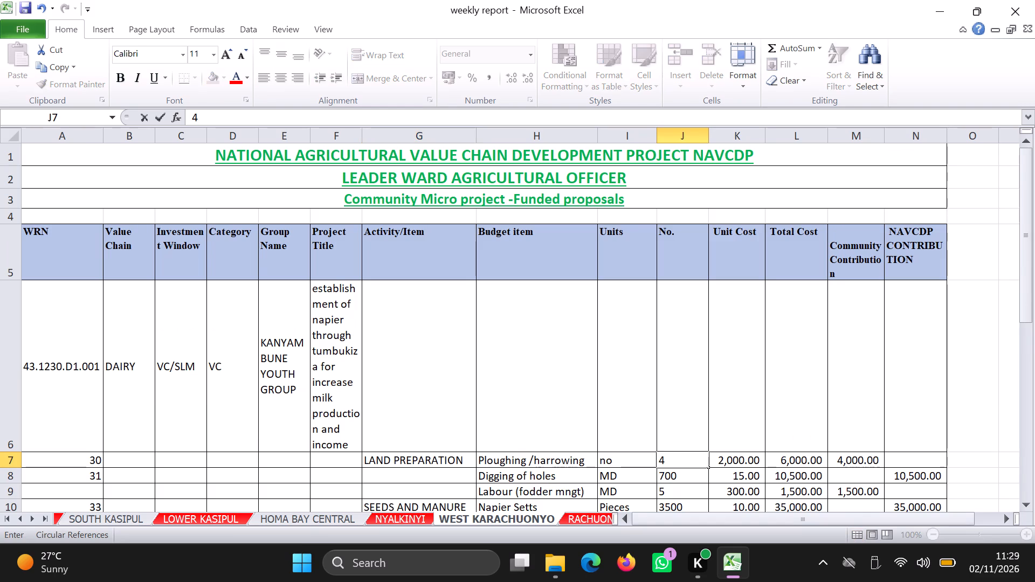
click(673, 495)
Under SEEDS AND MANURE in the first DAIRY table, set the No. of farm Yard manure to 3 and CAN to 40.
scroll(673, 495, down, 1)
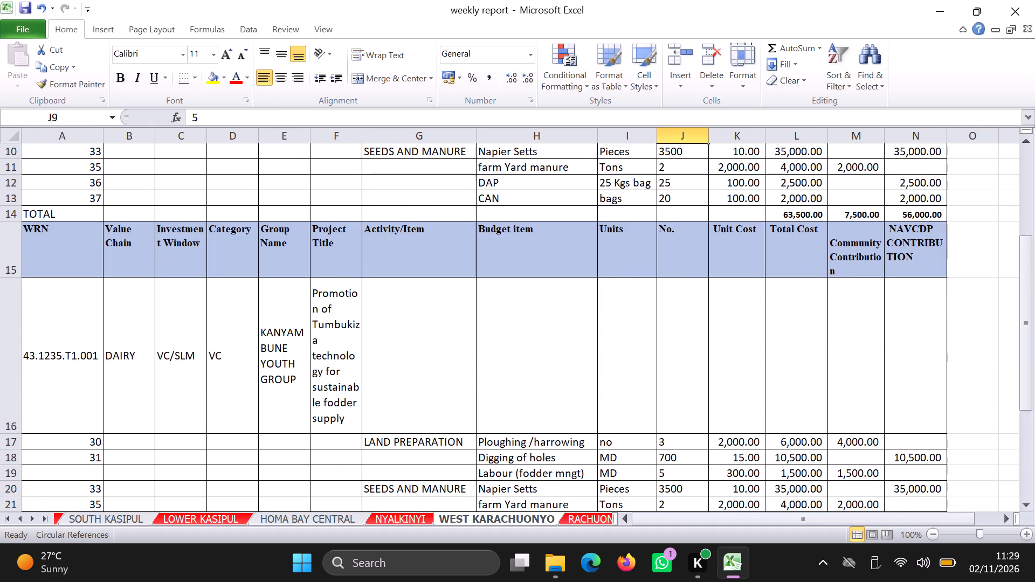
scroll(673, 495, down, 1)
scroll(673, 495, up, 1)
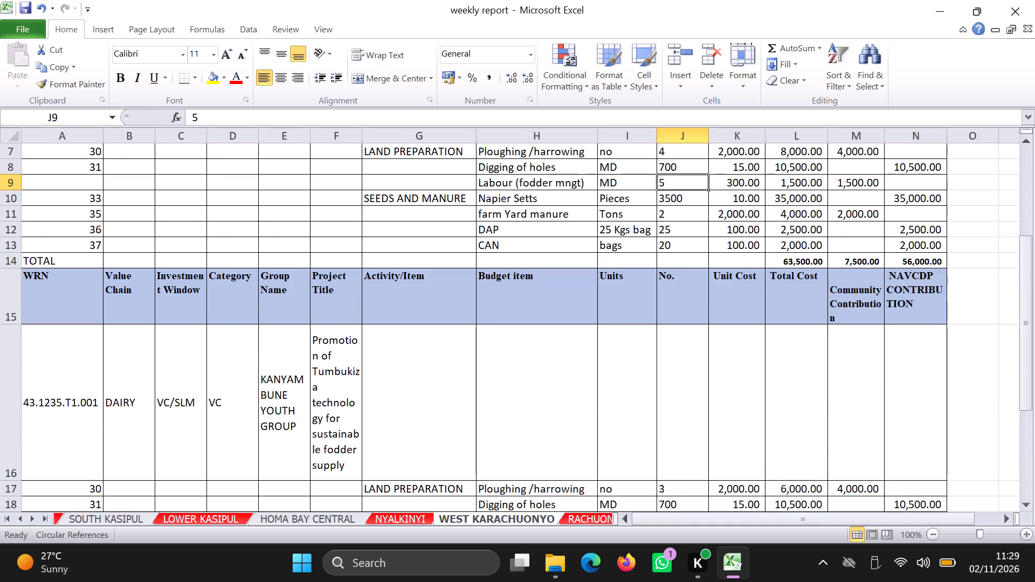
scroll(673, 222, up, 1)
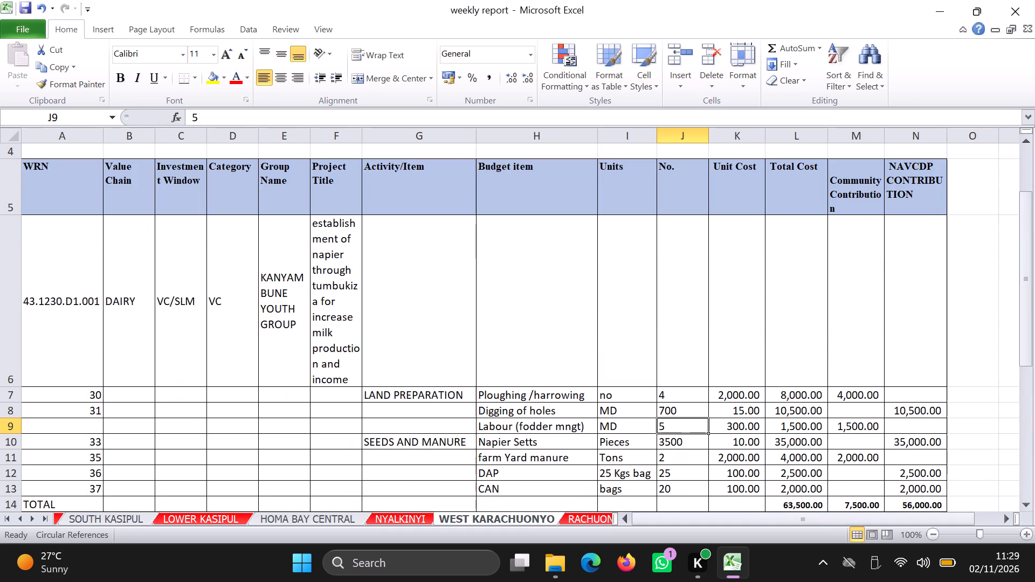
scroll(673, 222, up, 1)
scroll(705, 405, down, 1)
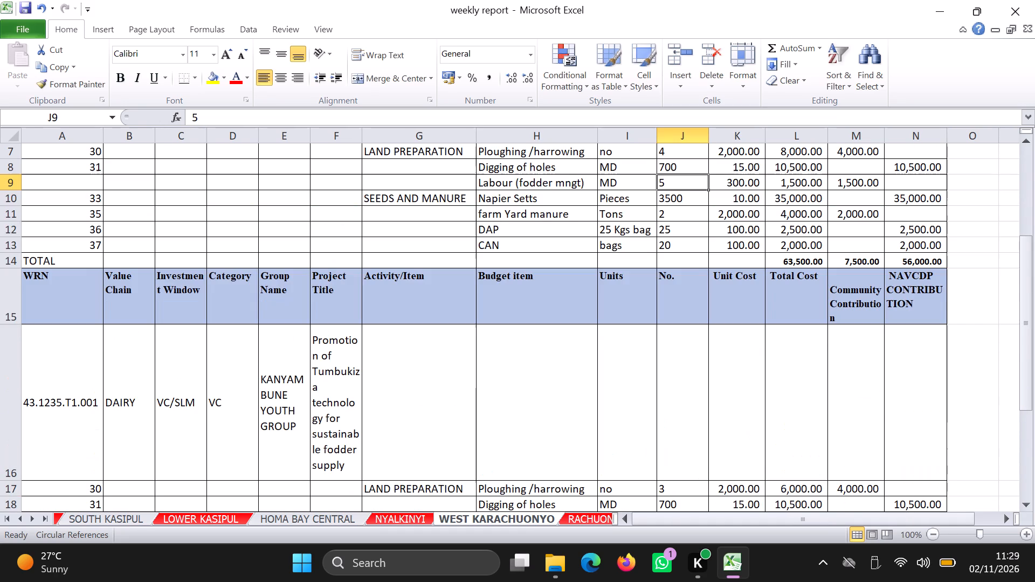
scroll(705, 405, down, 1)
scroll(671, 263, up, 1)
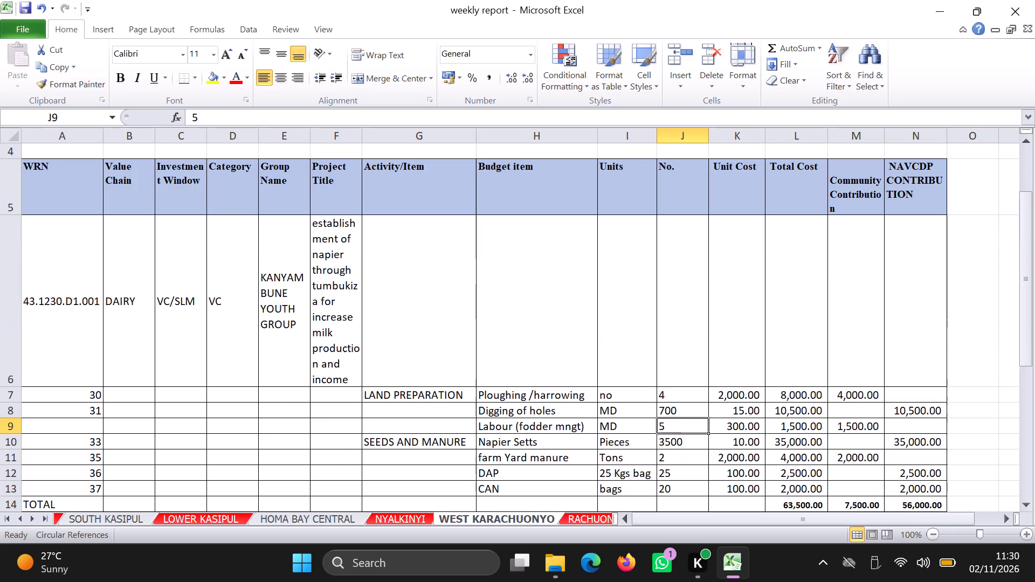
scroll(671, 263, up, 1)
scroll(709, 413, down, 1)
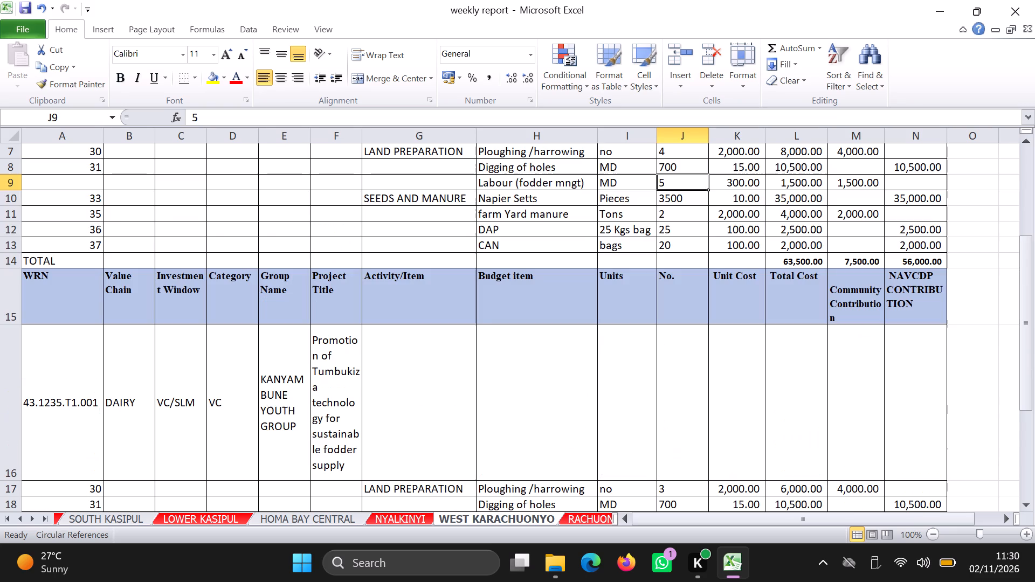
click(680, 219)
key(3)
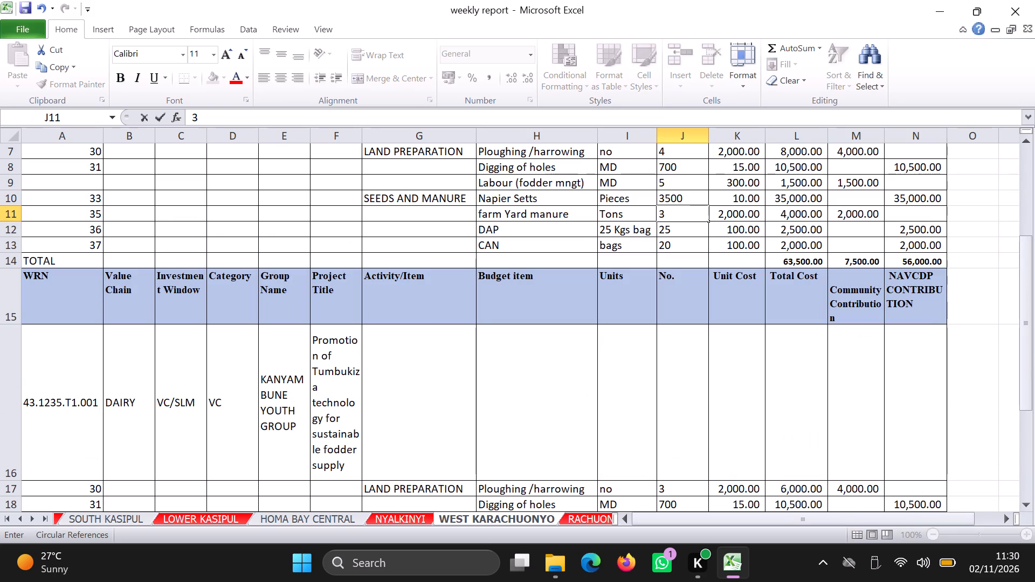
click(684, 242)
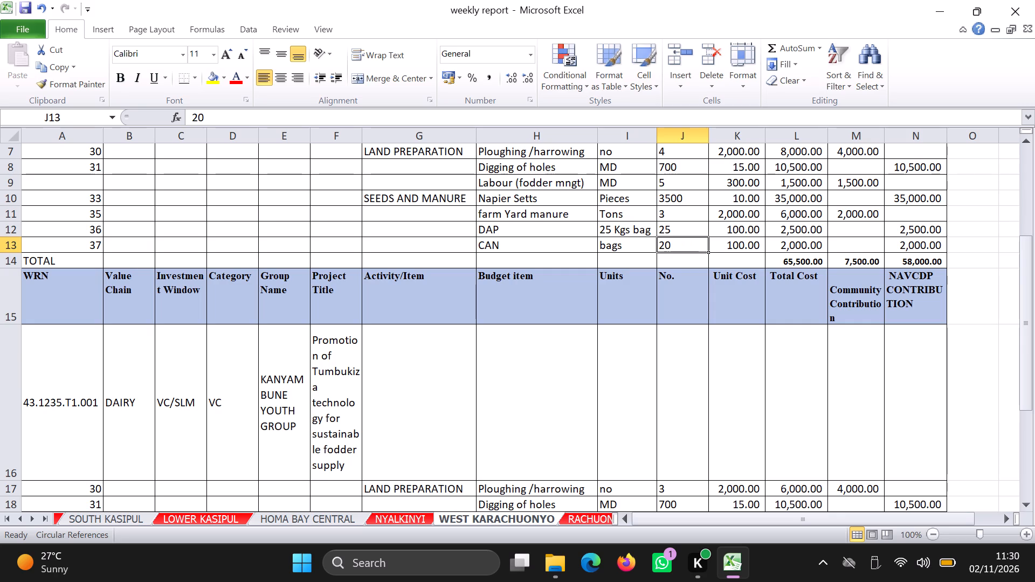
text(40)
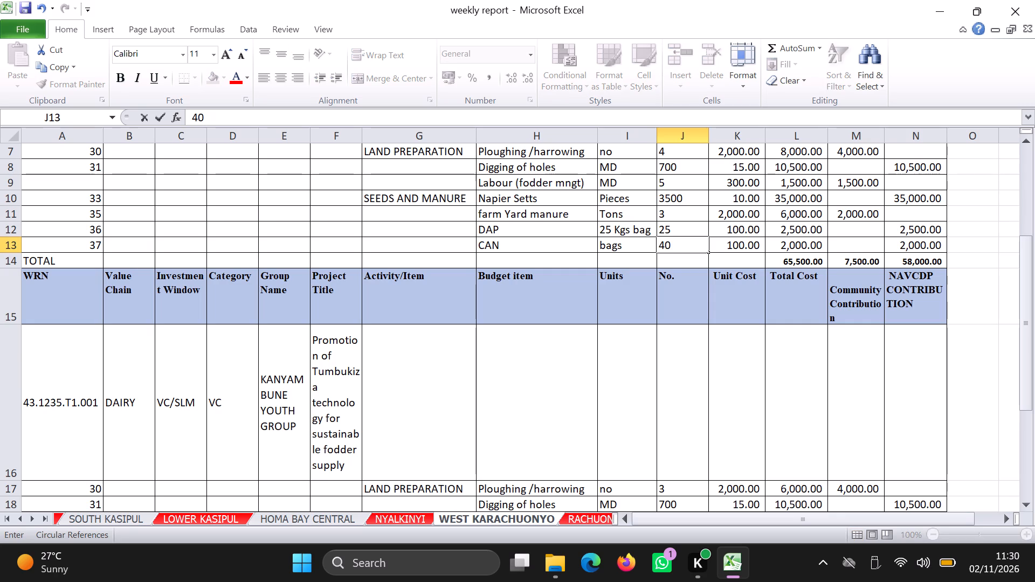
click(684, 339)
In the second DAIRY table, set the No. of Ploughing /harrowing to 4, farm Yard manure to 3 and CAN to 40.
scroll(666, 324, down, 1)
click(680, 310)
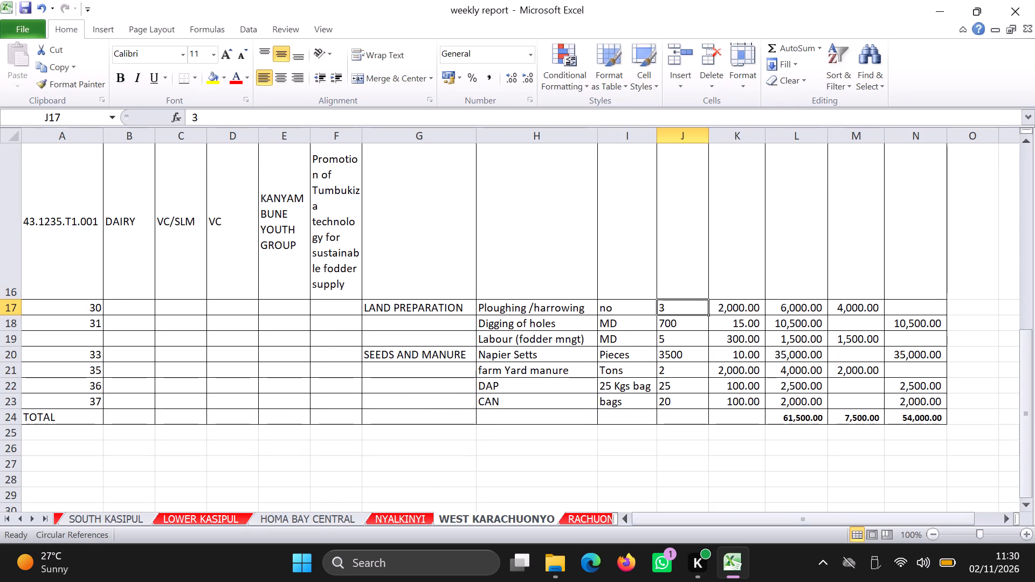
key(4)
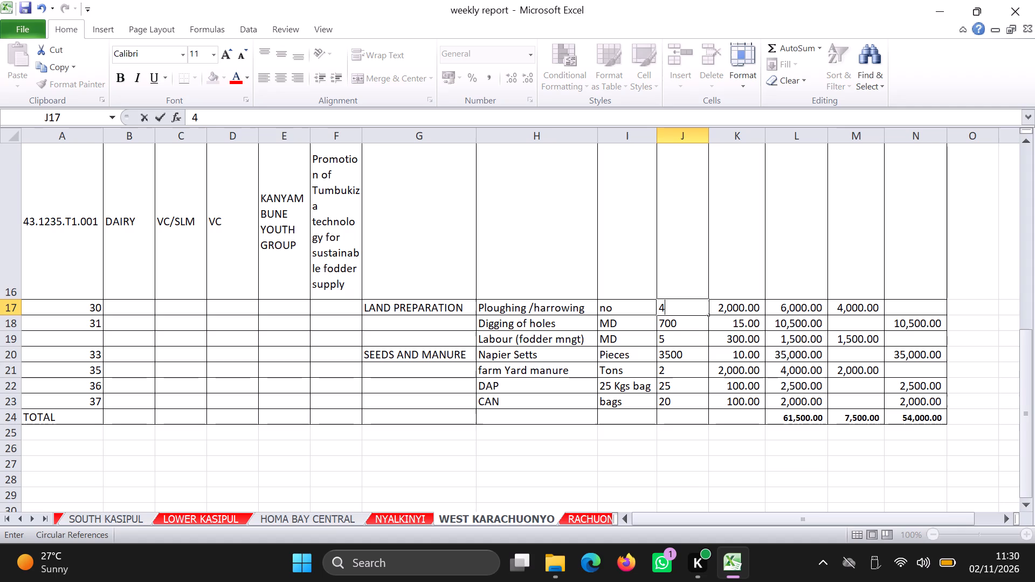
click(685, 376)
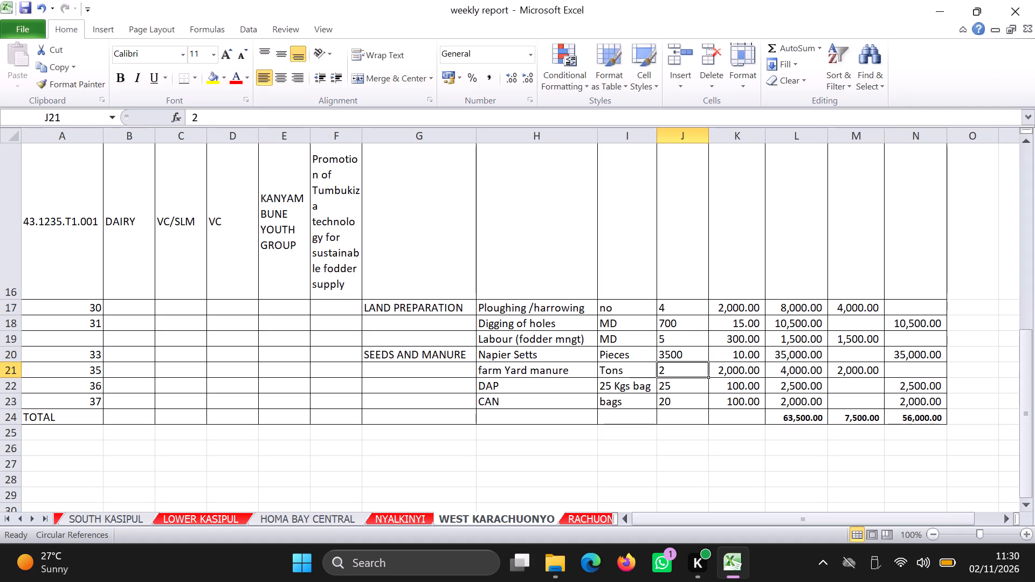
key(3)
click(679, 401)
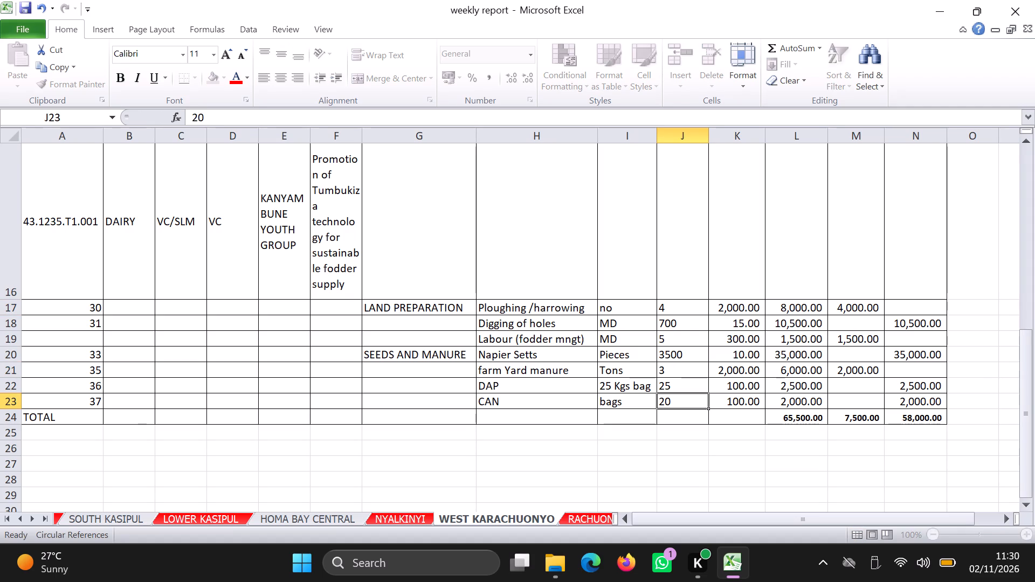
key(4)
key(0)
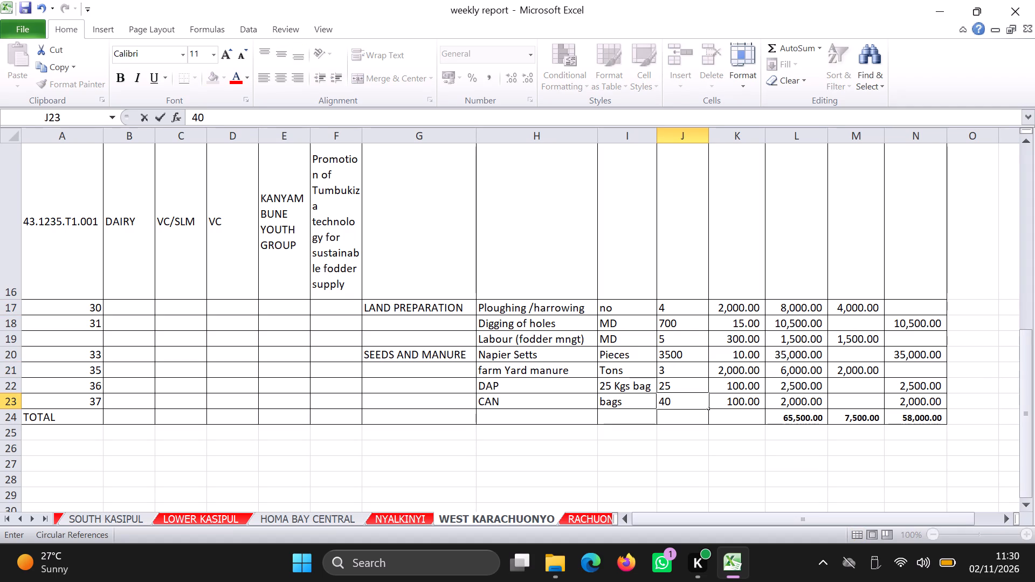
click(668, 419)
On the RACHUONYO sheet, set the No. of Ploughing /harrowing to 3 and farm Yard manure to 2 in the first DAIRY table.
scroll(685, 483, down, 1)
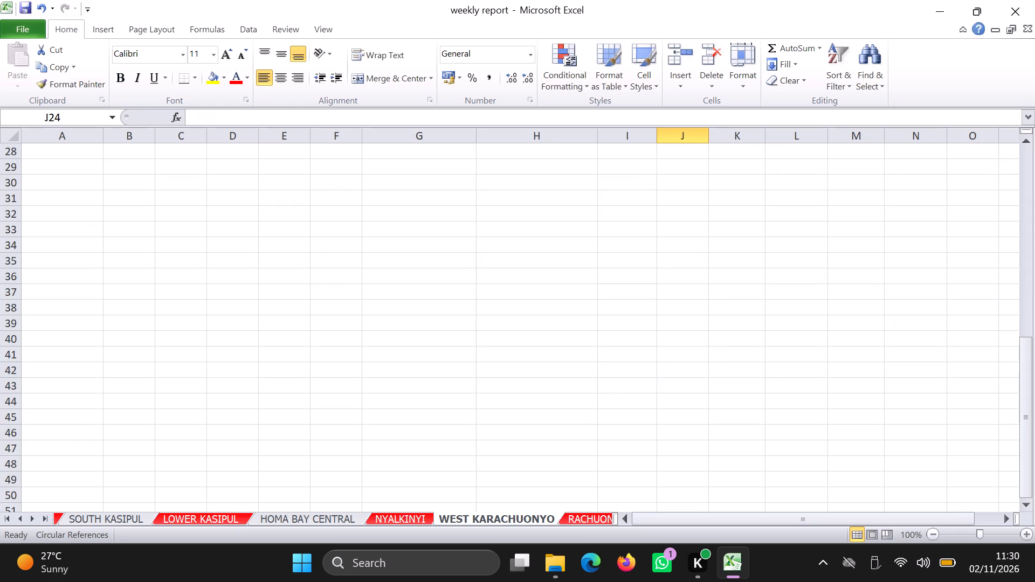
click(588, 519)
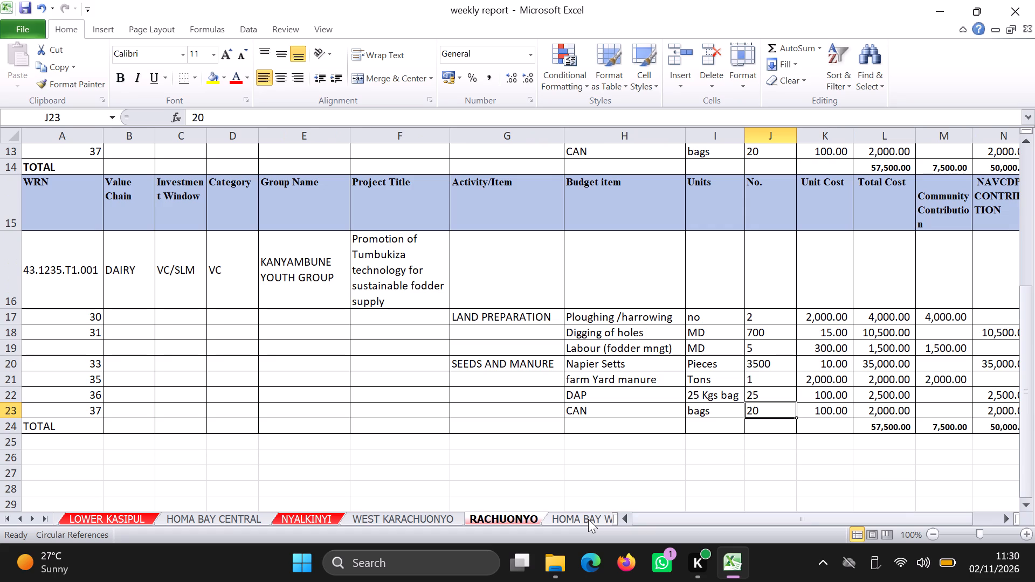
scroll(650, 389, up, 2)
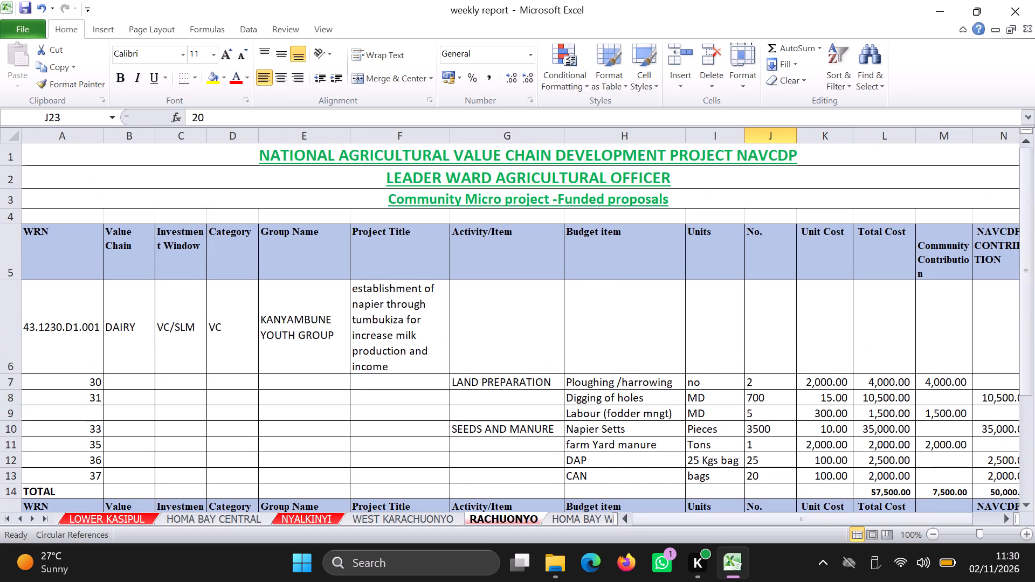
click(758, 385)
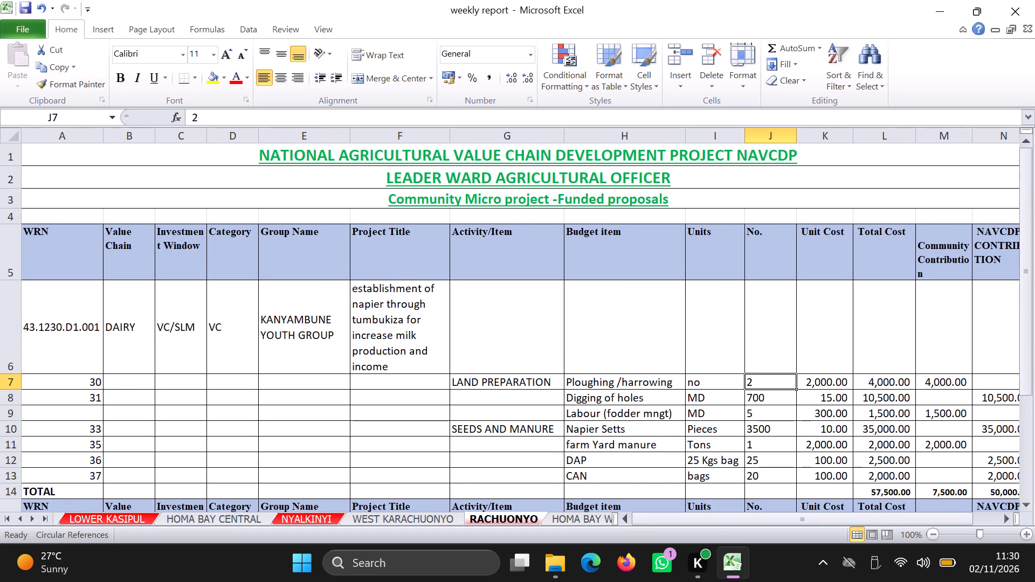
key(3)
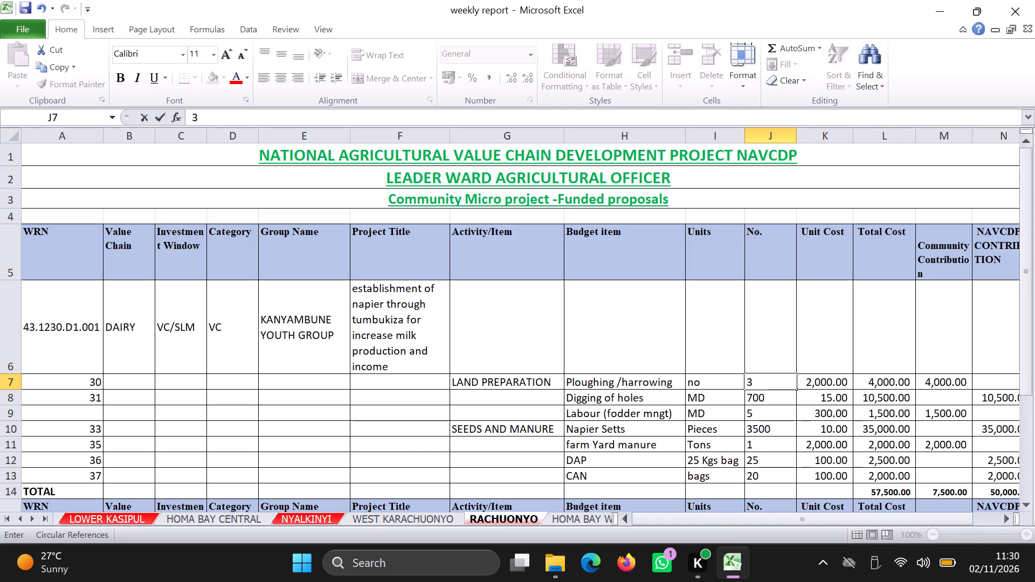
click(760, 411)
click(763, 448)
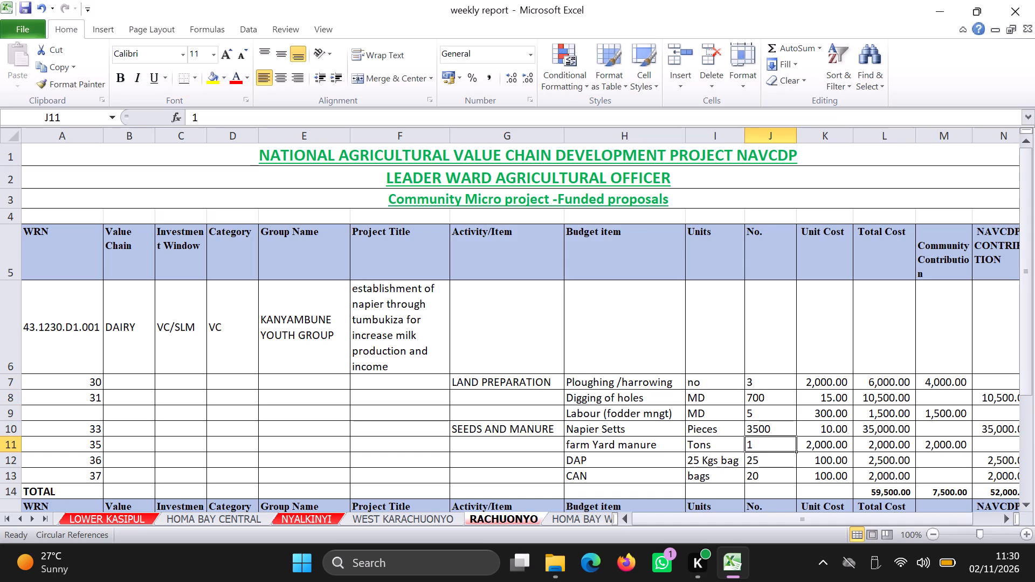
key(2)
scroll(765, 477, down, 1)
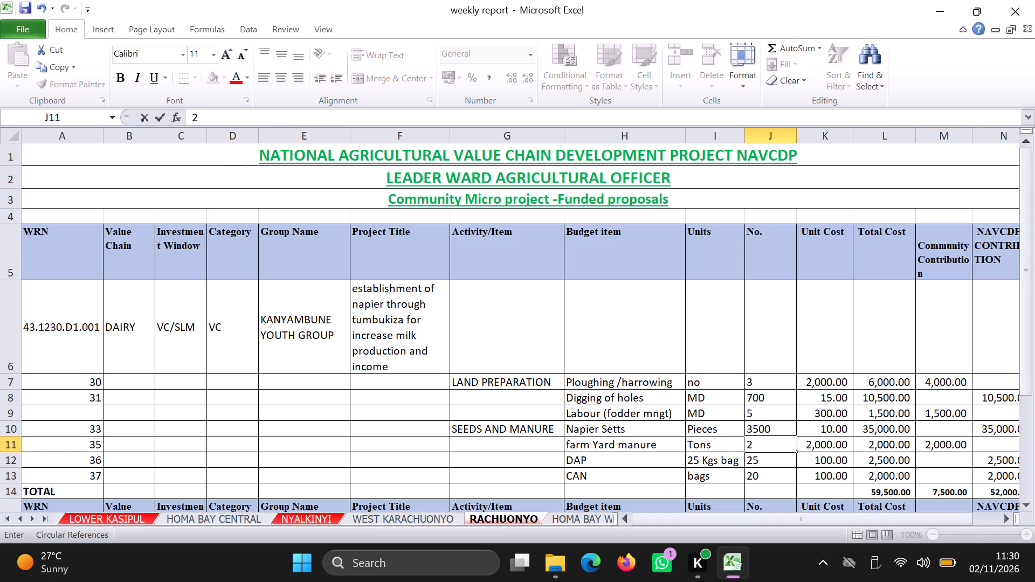
scroll(765, 477, down, 2)
click(765, 477)
In the second DAIRY table of RACHUONYO, set the No. of Ploughing /harrowing and farm Yard manure to 3 each and CAN to 40.
scroll(765, 477, down, 1)
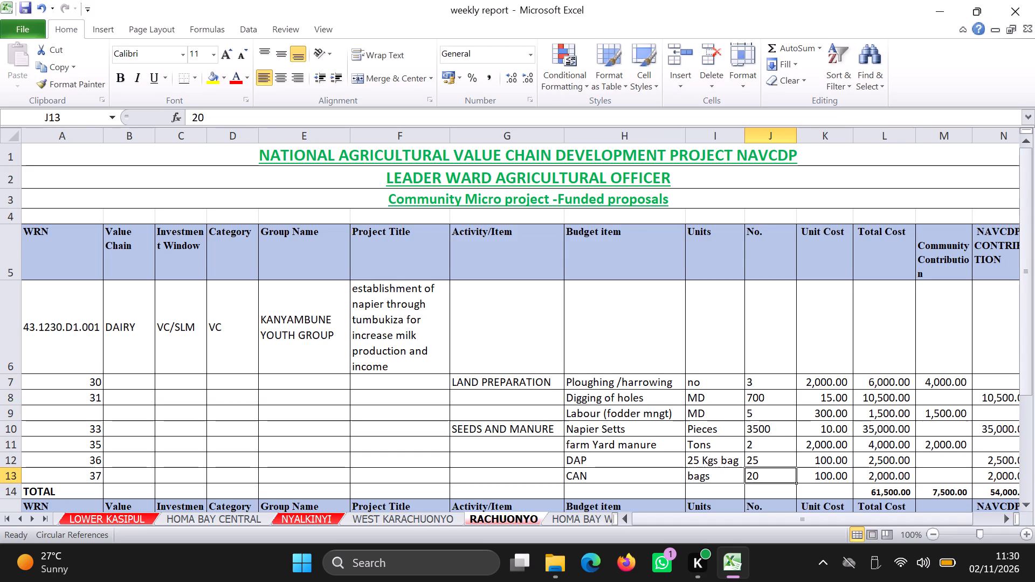
scroll(765, 477, down, 3)
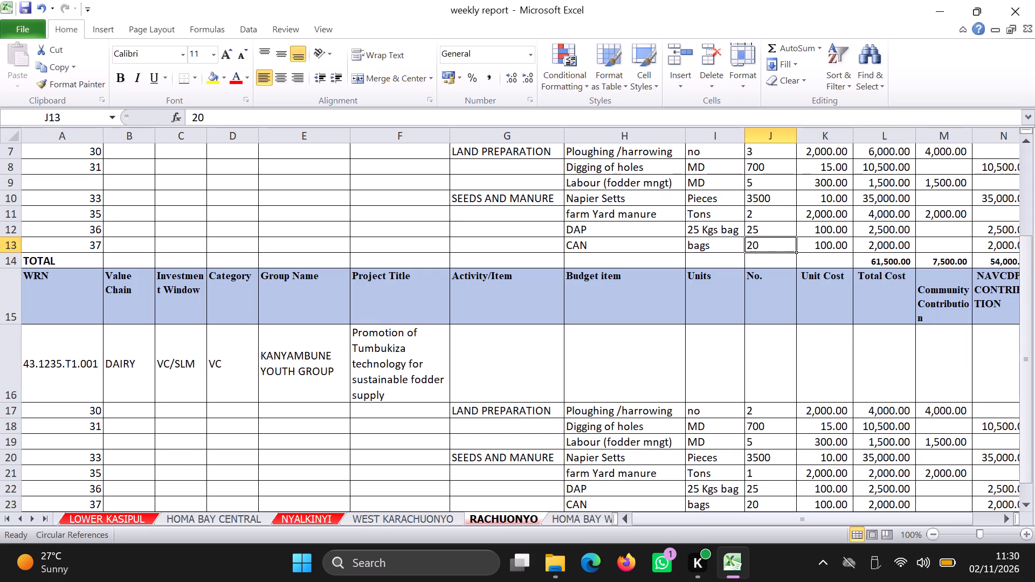
click(747, 413)
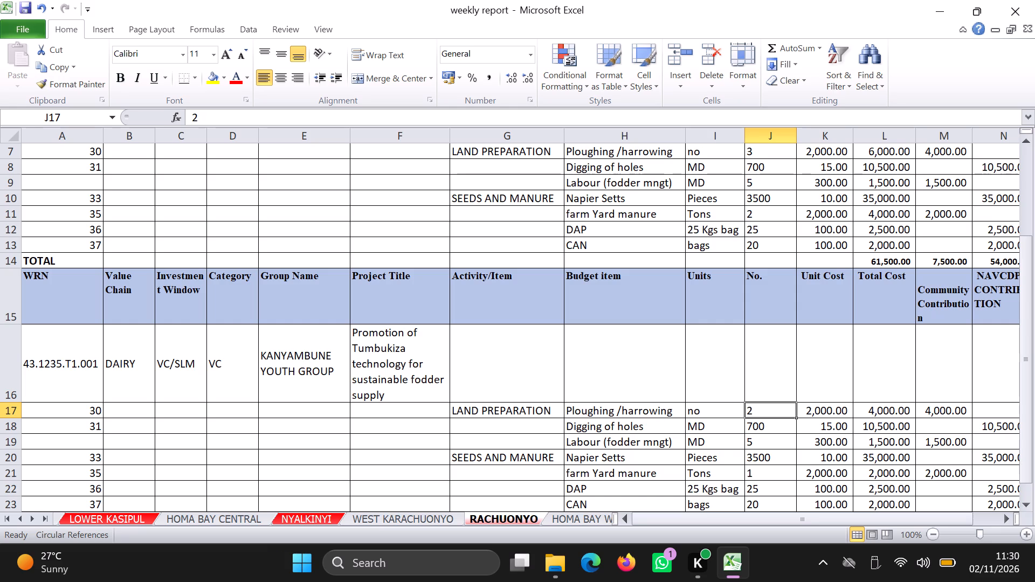
key(3)
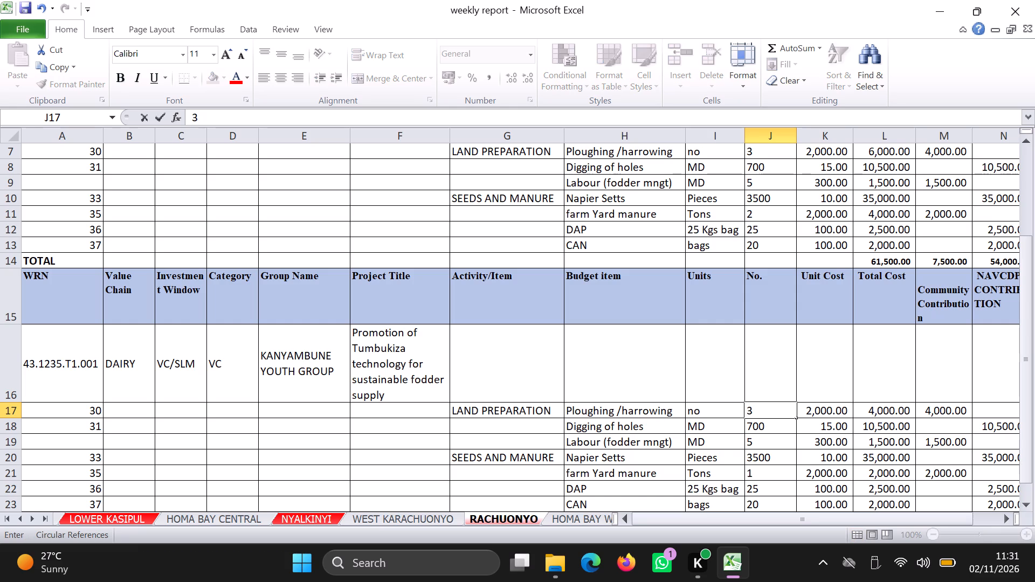
click(766, 473)
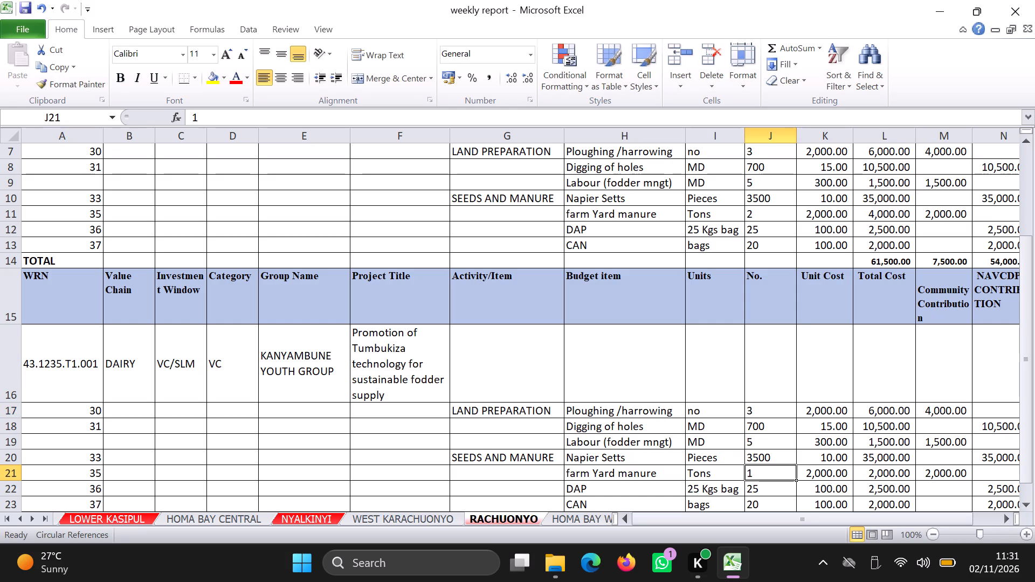
key(3)
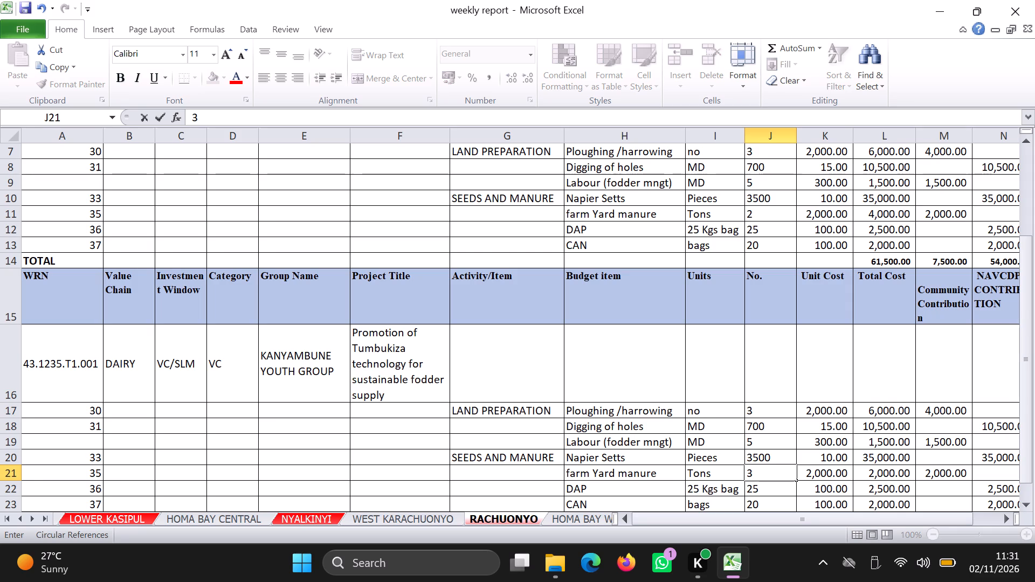
click(770, 509)
key(4)
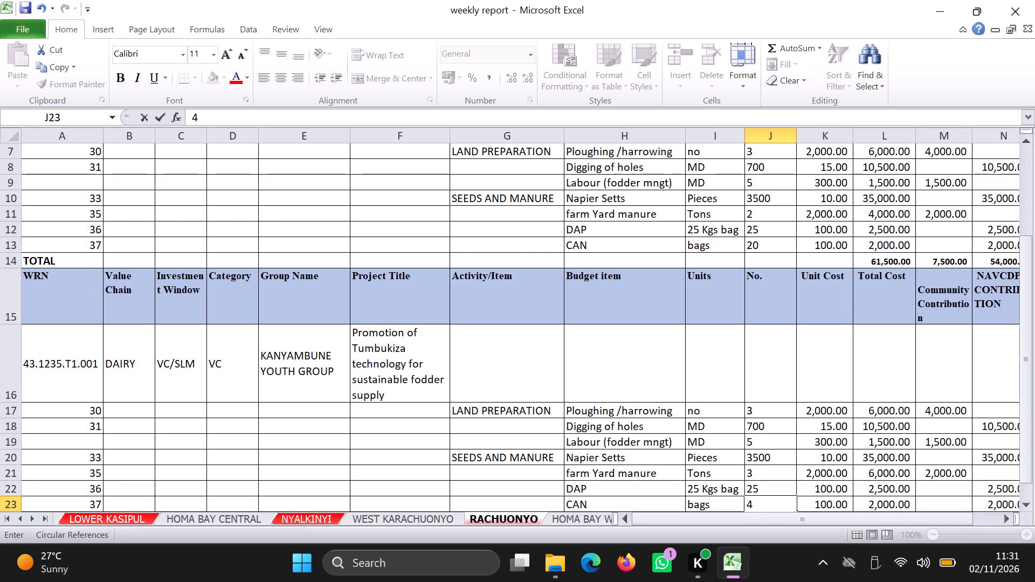
key(0)
click(776, 479)
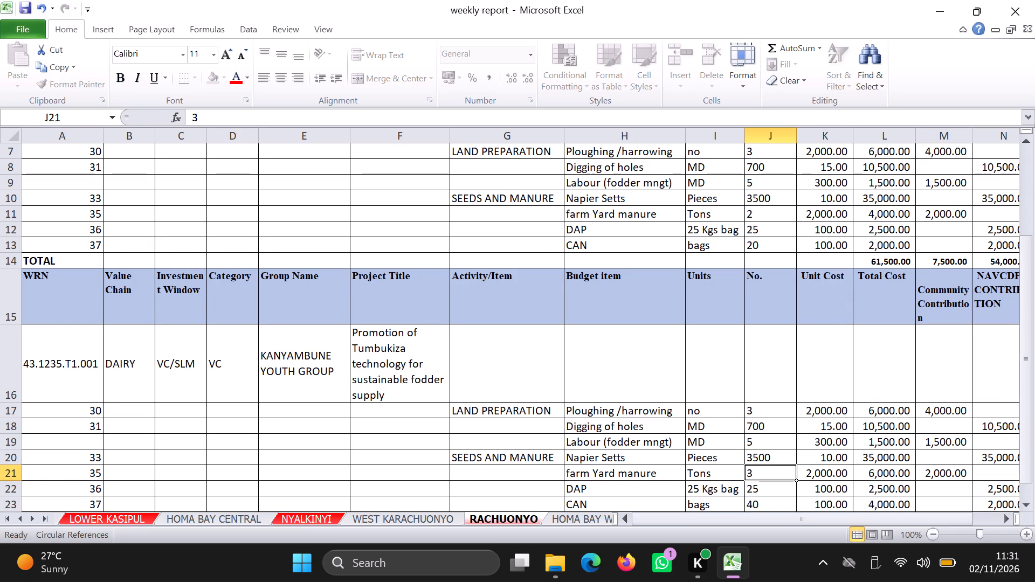
Save the weekly report workbook with the RACHUONYO quantity changes.
scroll(776, 479, down, 1)
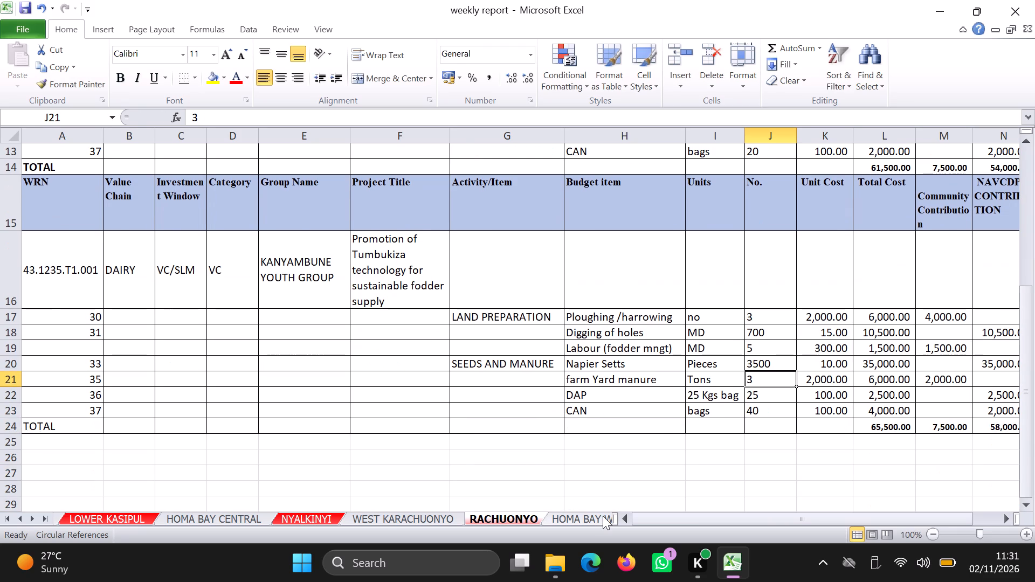
key(ctrl+s)
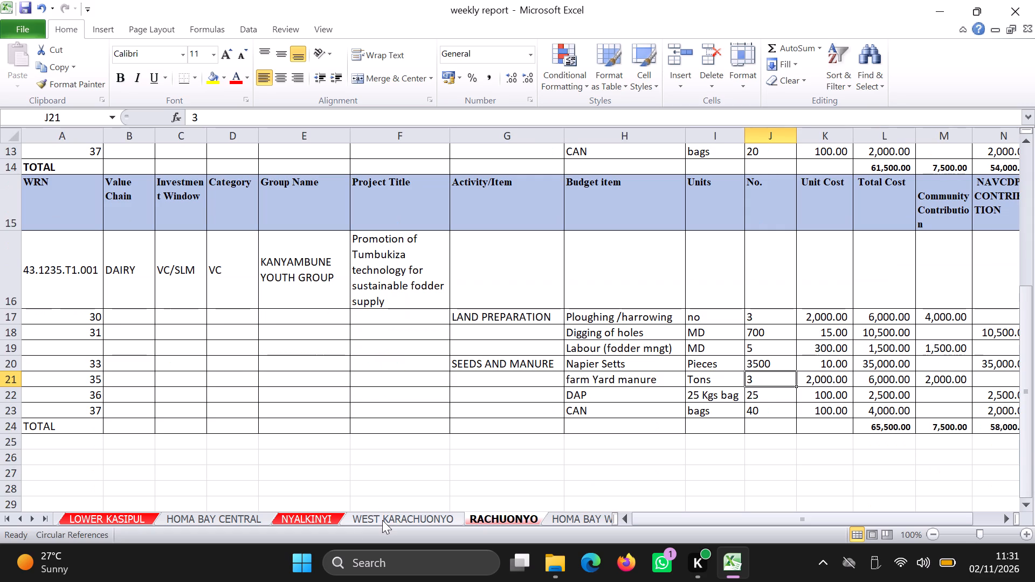
On the HOMA BAY WEST sheet, set the No. of Planting and Pruning to 5 each in the BANANA table.
click(37, 519)
click(37, 519)
click(37, 519)
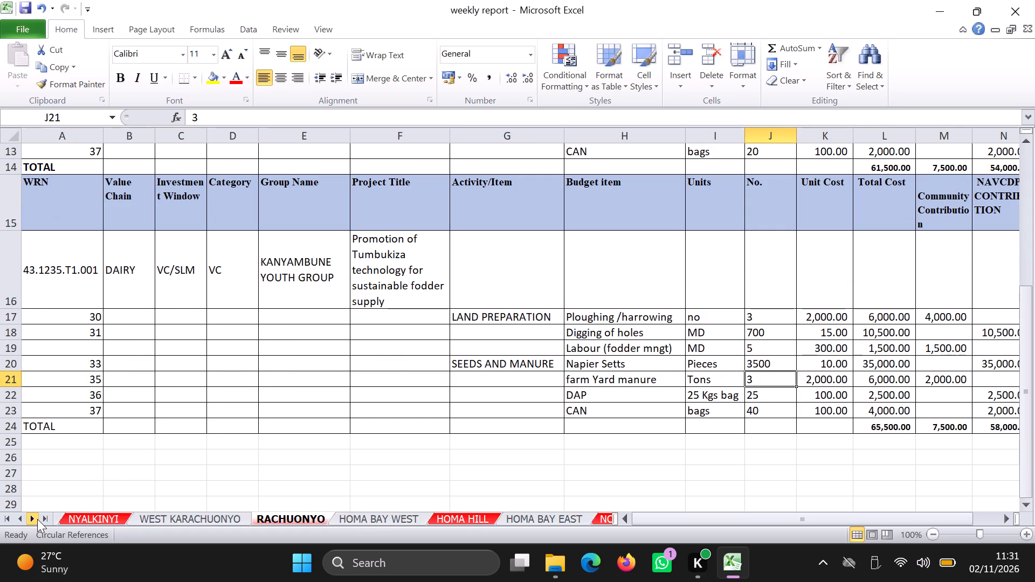
click(37, 519)
click(37, 519)
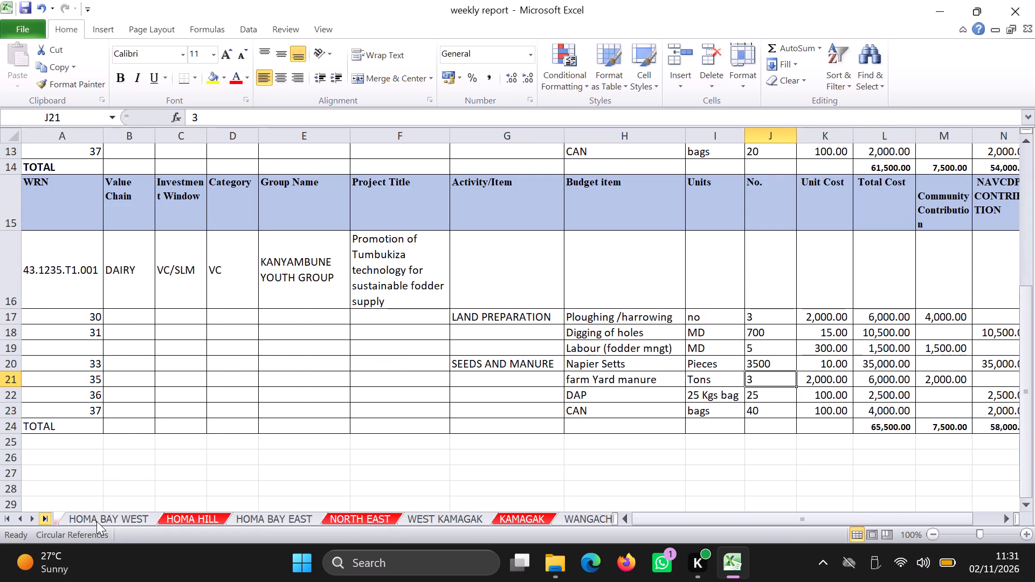
click(99, 519)
click(201, 460)
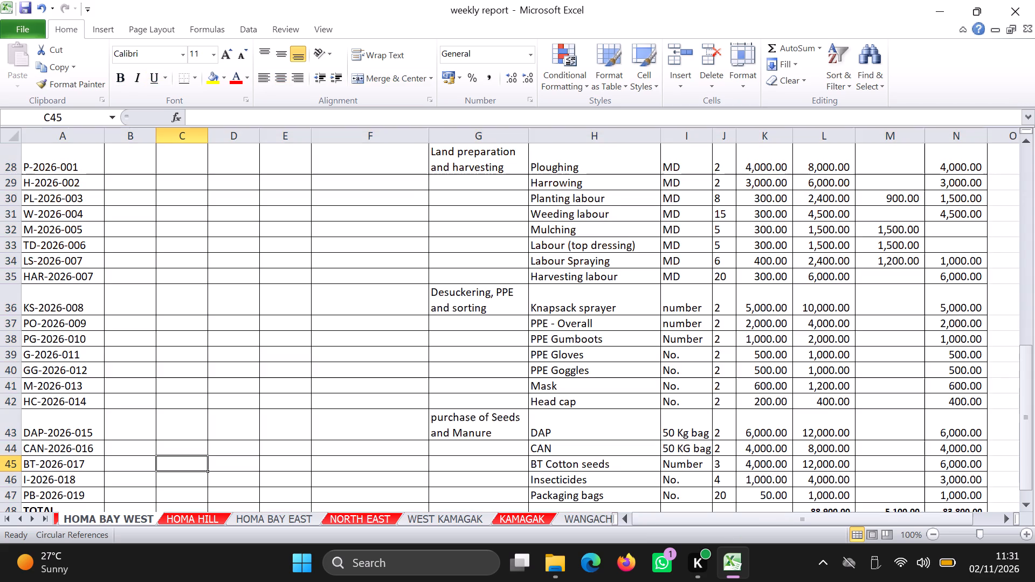
scroll(764, 355, up, 2)
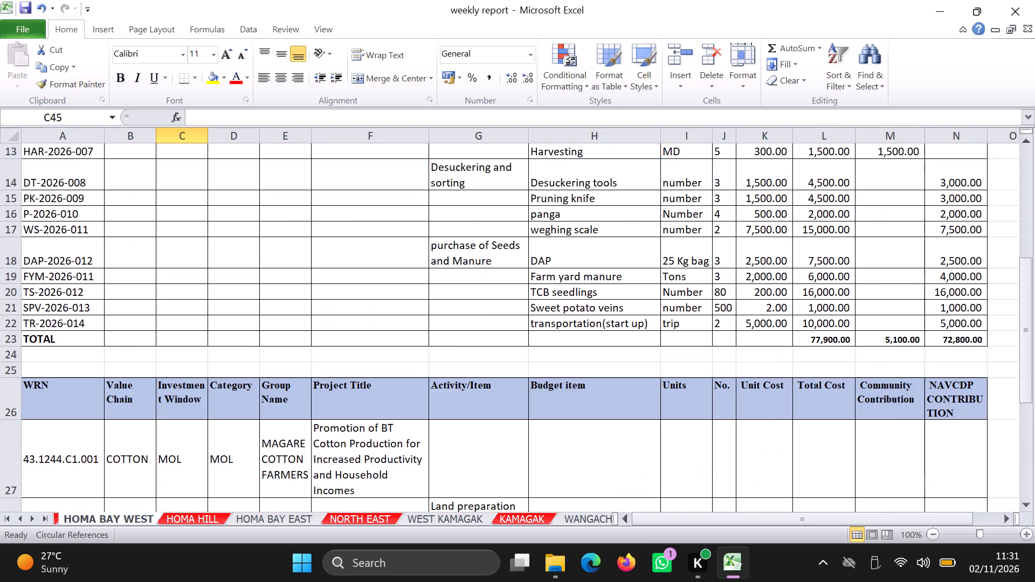
scroll(764, 355, up, 1)
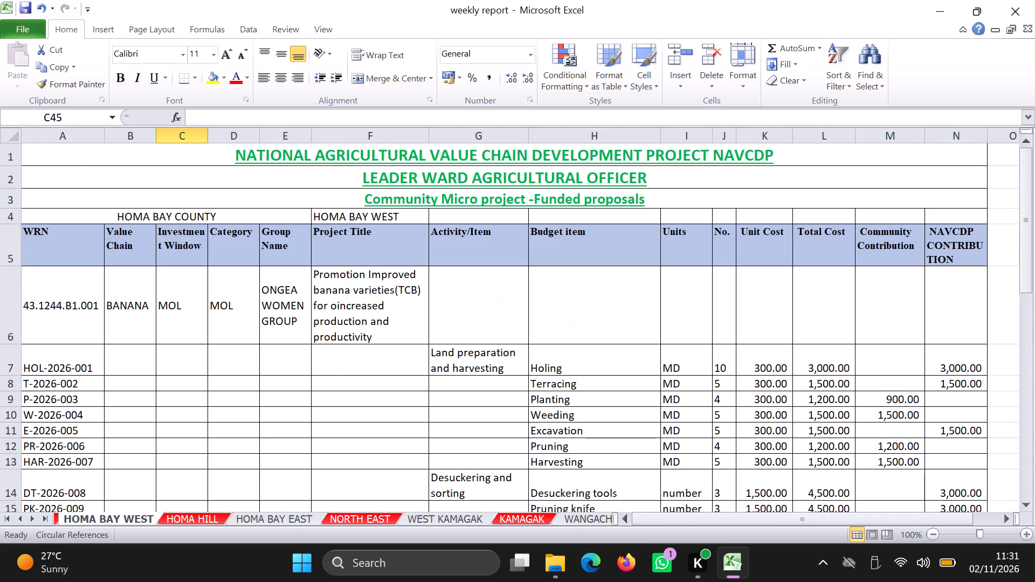
click(723, 398)
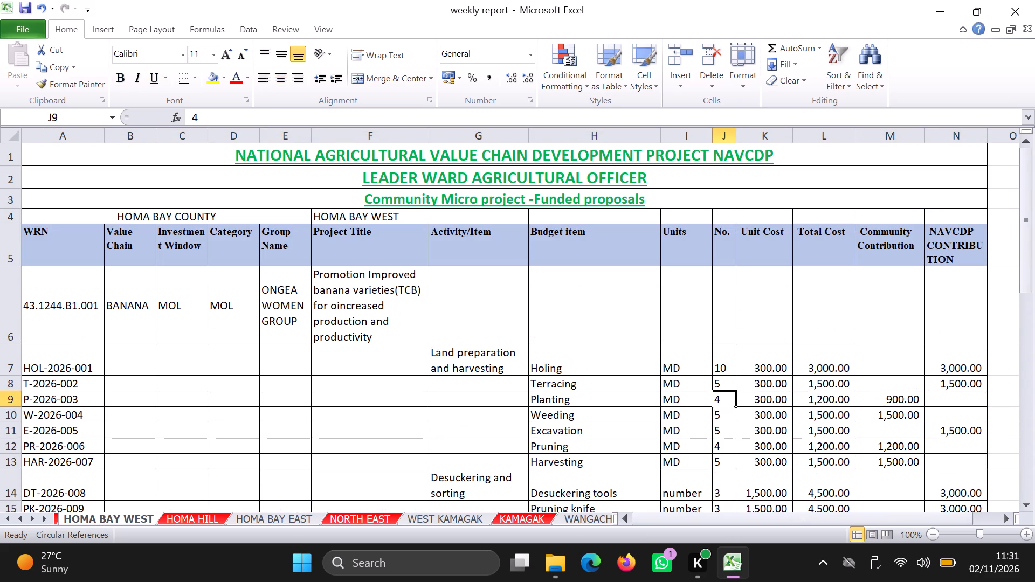
key(5)
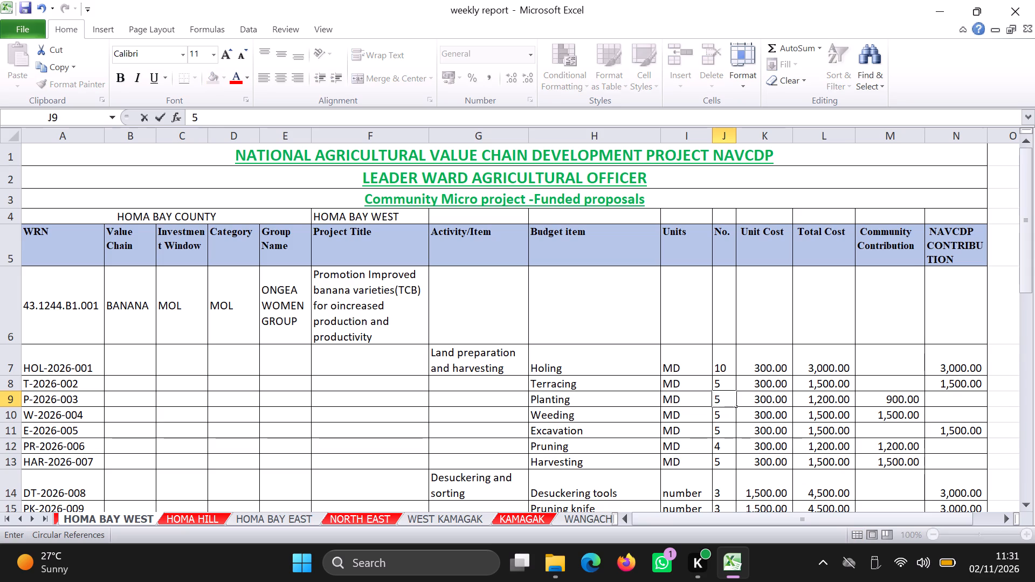
click(727, 445)
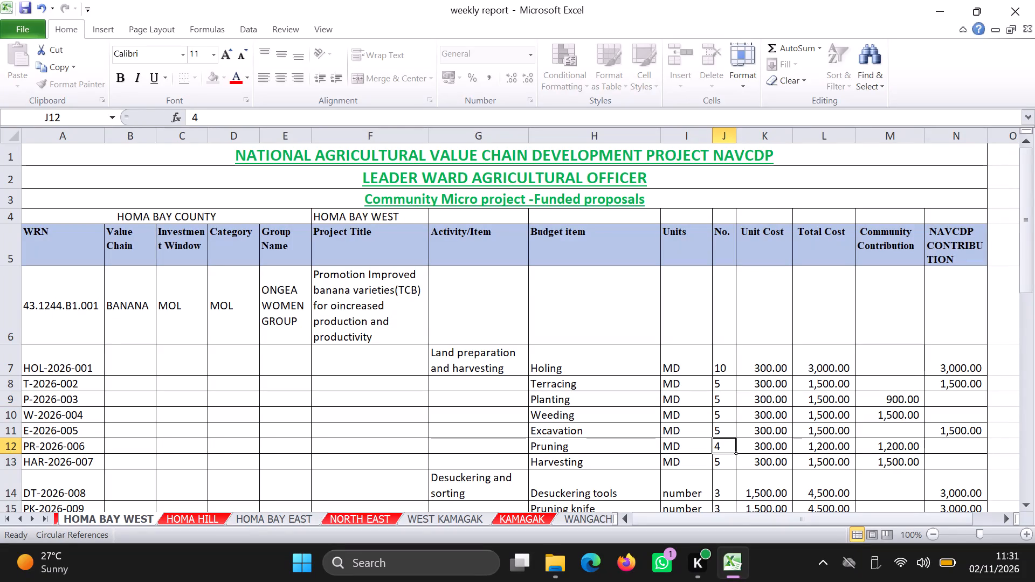
key(5)
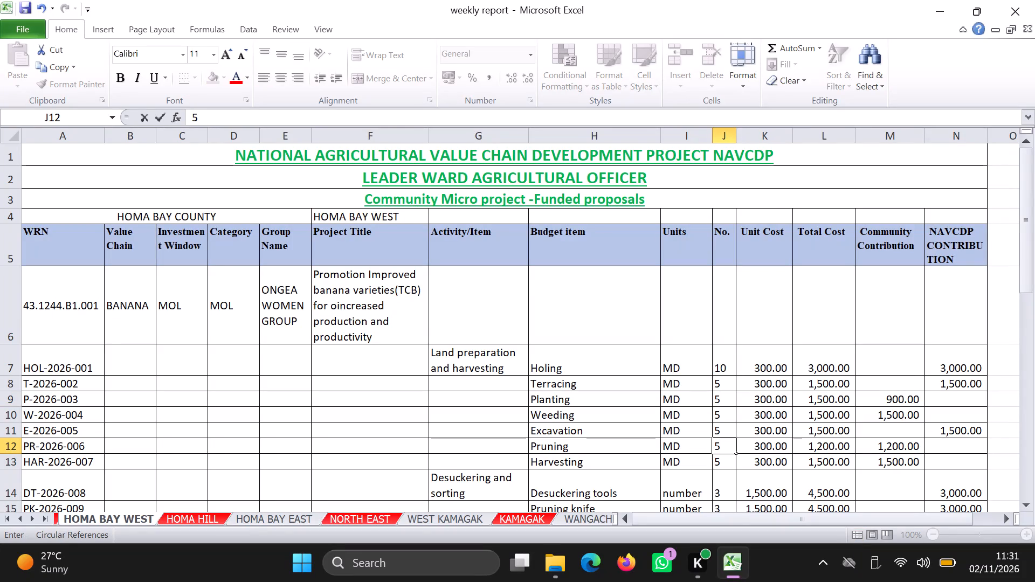
Under Desuckering and sorting in the BANANA table, set Desuckering tools and Pruning knife to 4, panga to 5 and weghing scale to 3.
click(730, 486)
key(4)
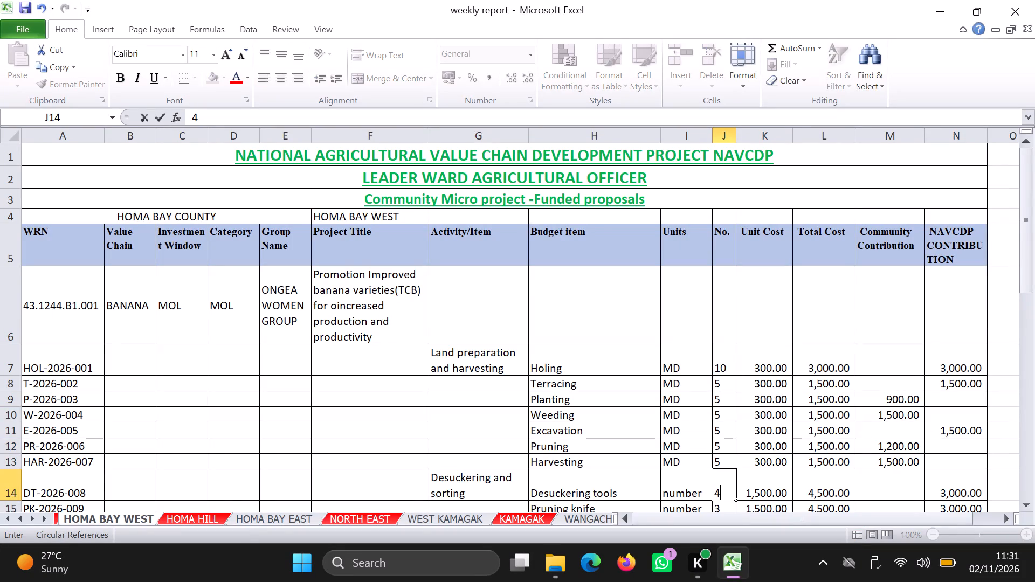
scroll(730, 486, down, 1)
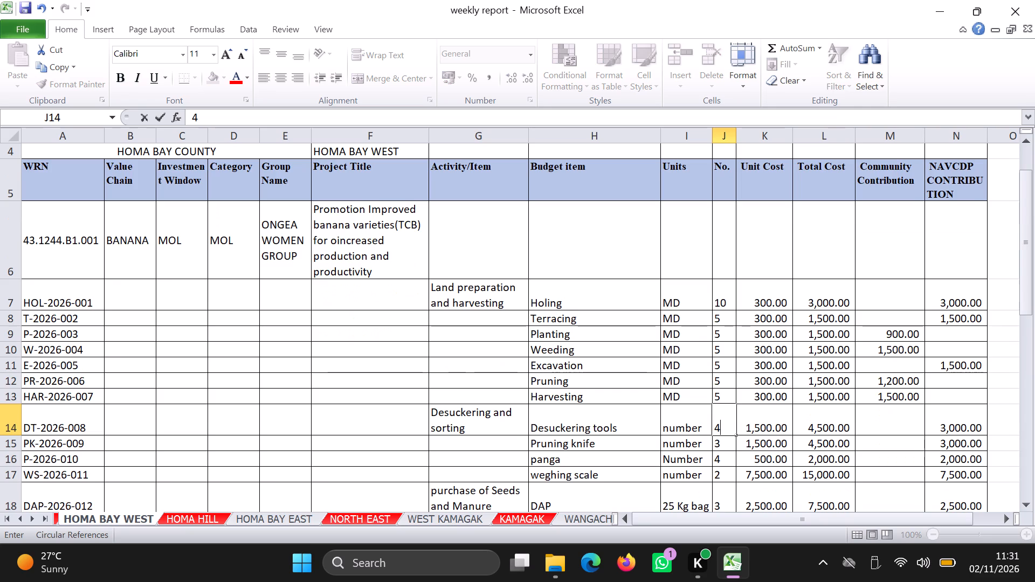
click(728, 448)
key(4)
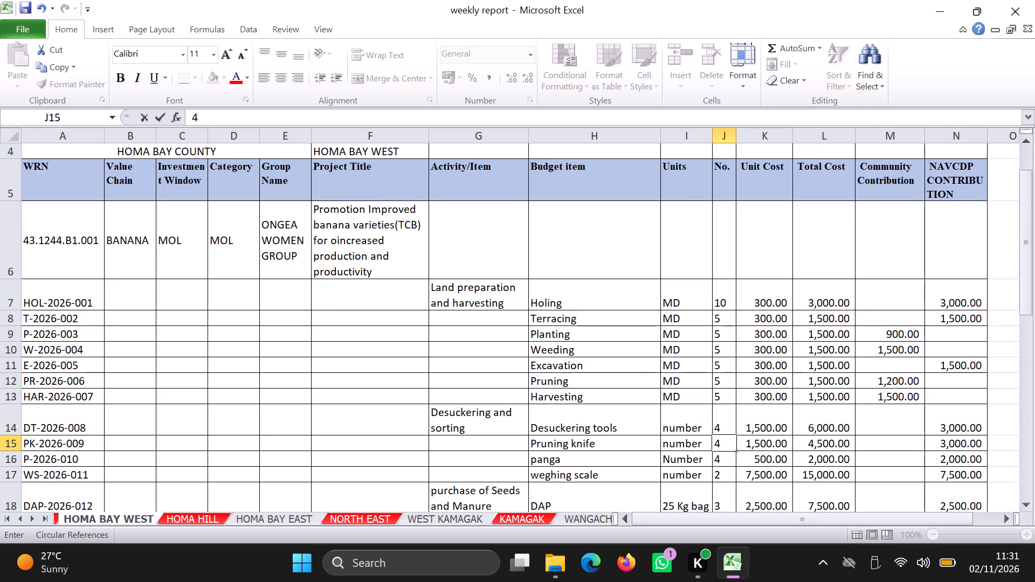
click(726, 455)
key(5)
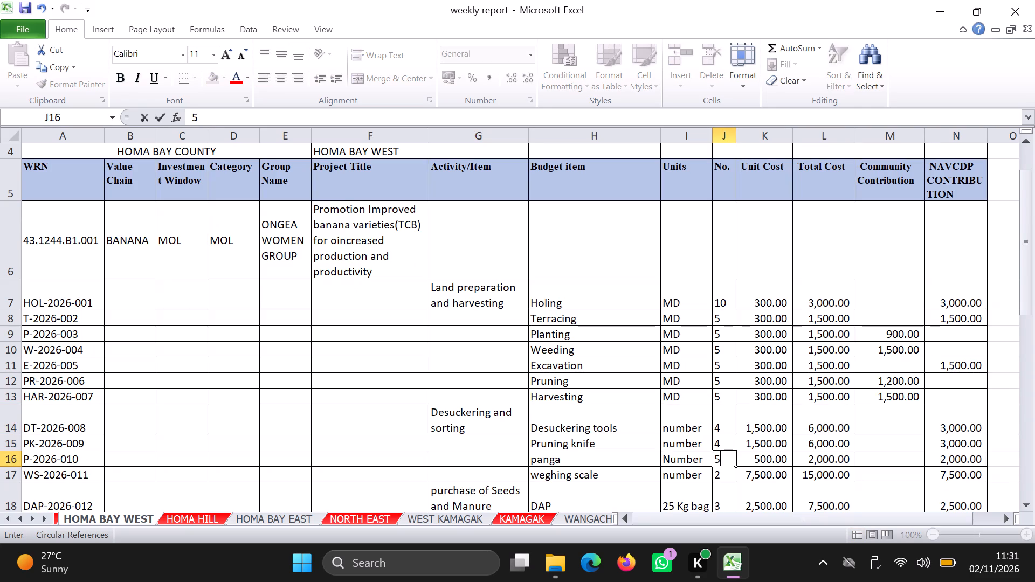
click(728, 476)
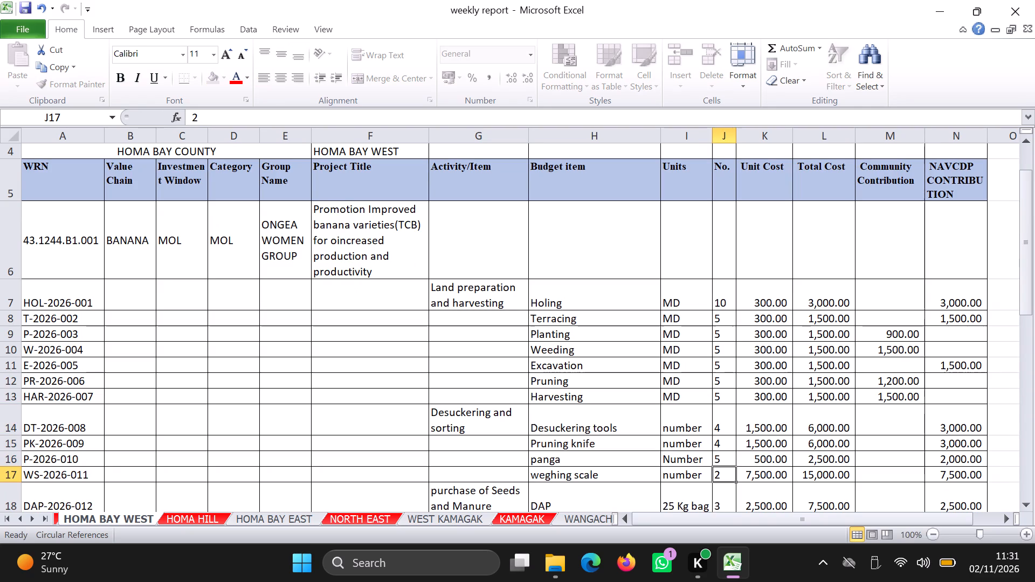
key(3)
Under purchase of Seeds and Manure in the BANANA table, set DAP and Farm yard manure to 4 each and transportation(start up) to 3.
click(728, 504)
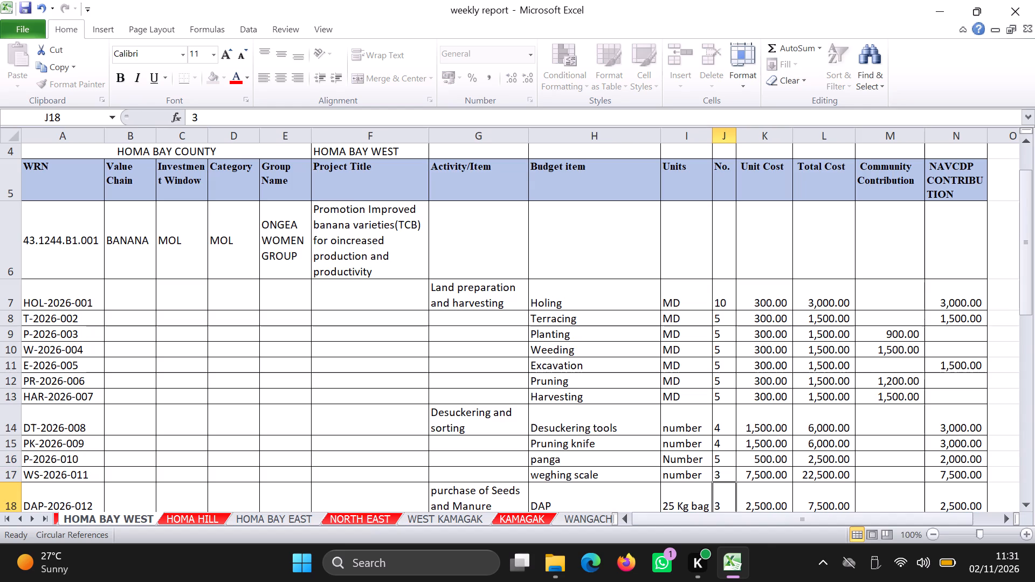
key(4)
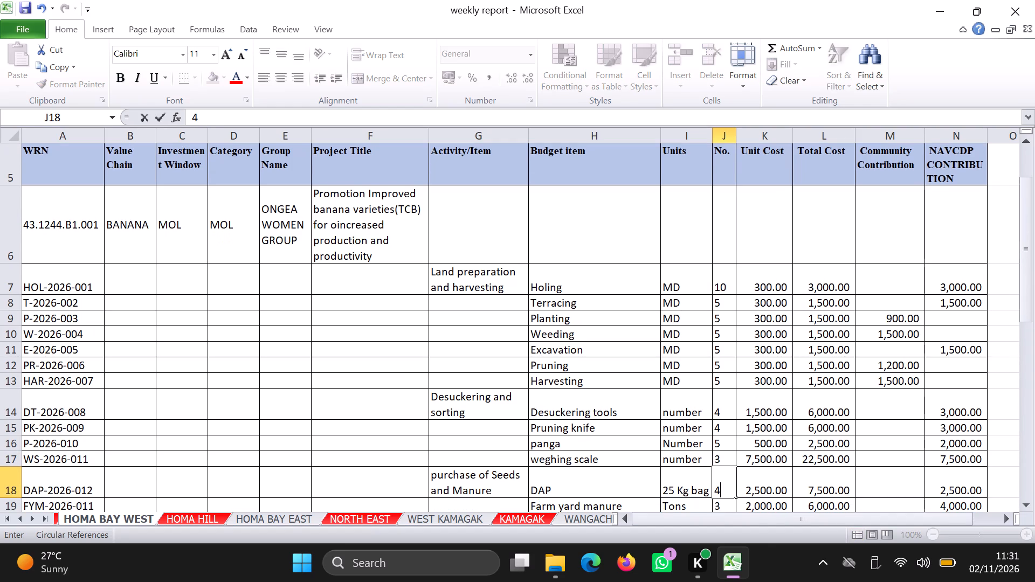
scroll(726, 506, down, 1)
click(726, 506)
scroll(726, 506, down, 1)
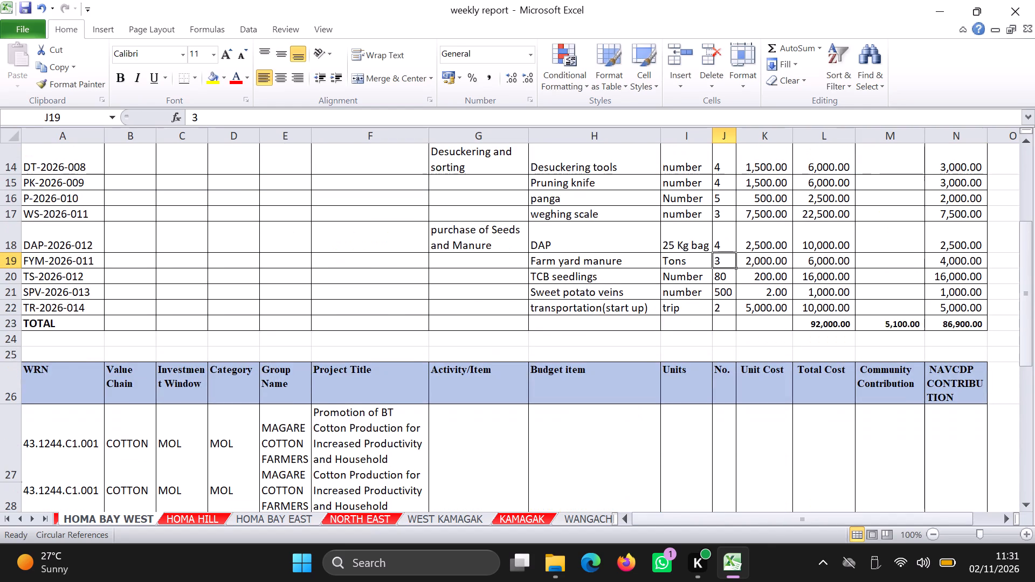
scroll(726, 506, down, 1)
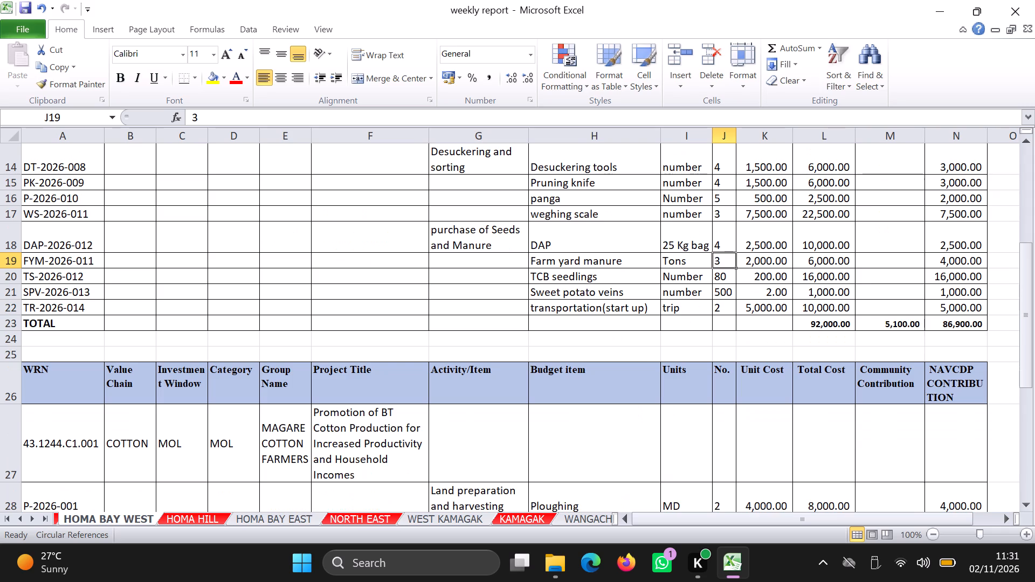
key(4)
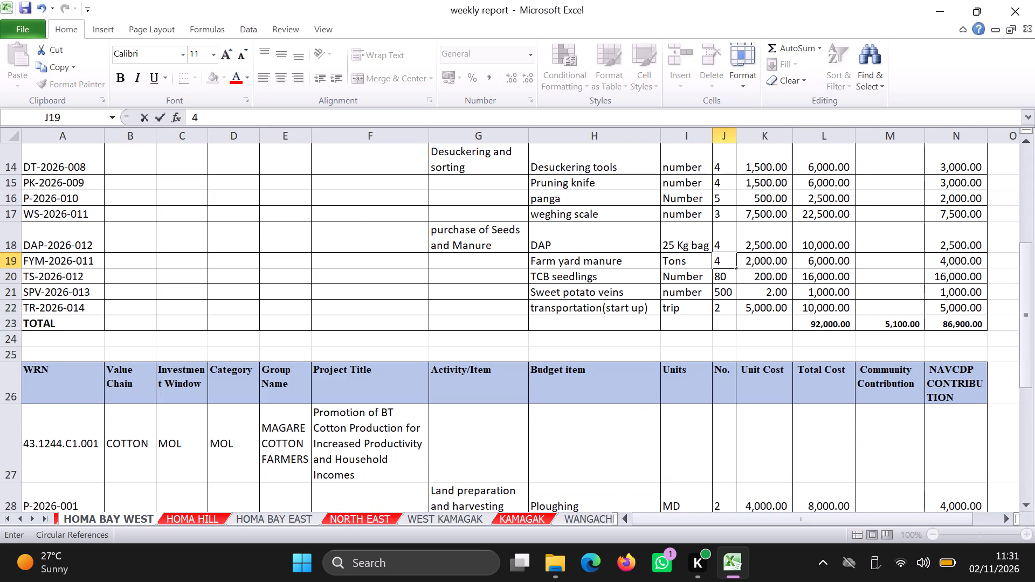
click(721, 303)
key(3)
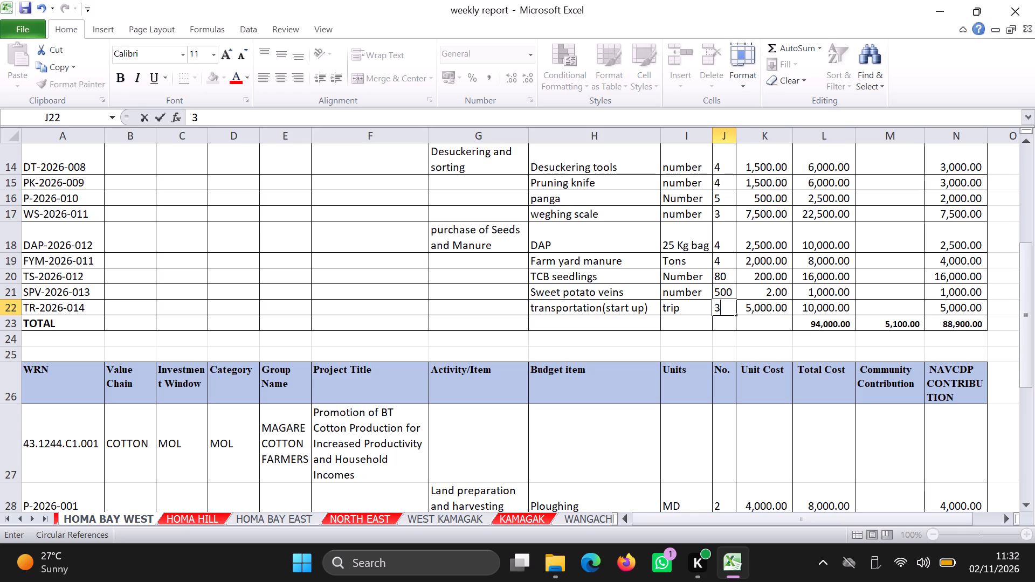
click(732, 322)
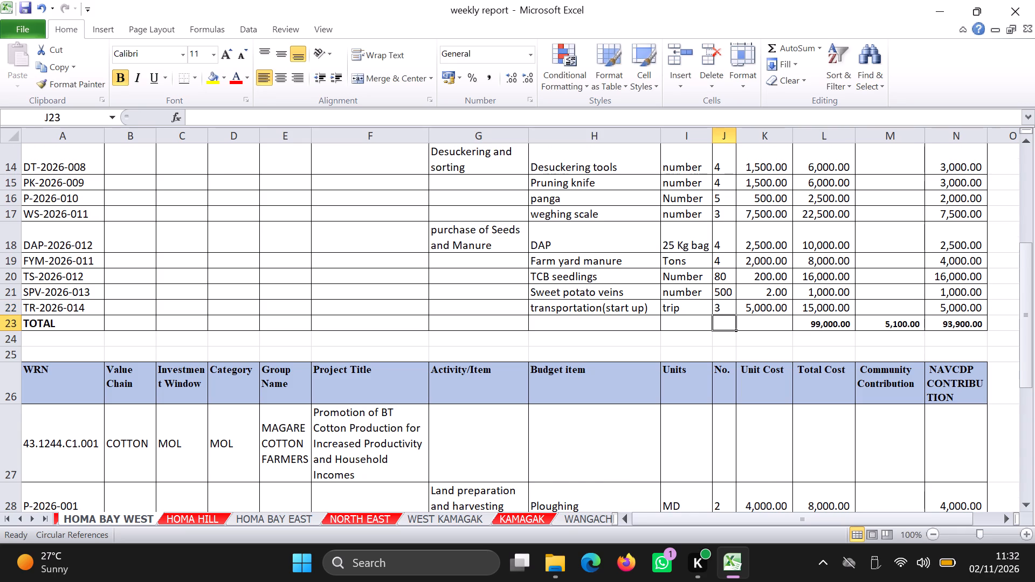
In the COTTON table of HOMA BAY WEST, set the No. of Ploughing and Harrowing to 3 each.
scroll(710, 422, down, 1)
click(721, 281)
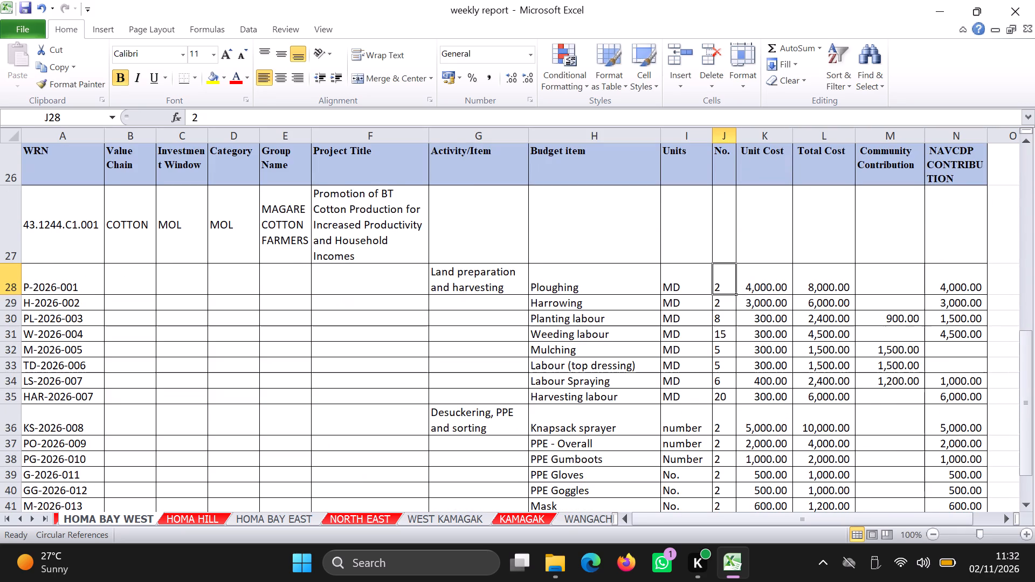
key(3)
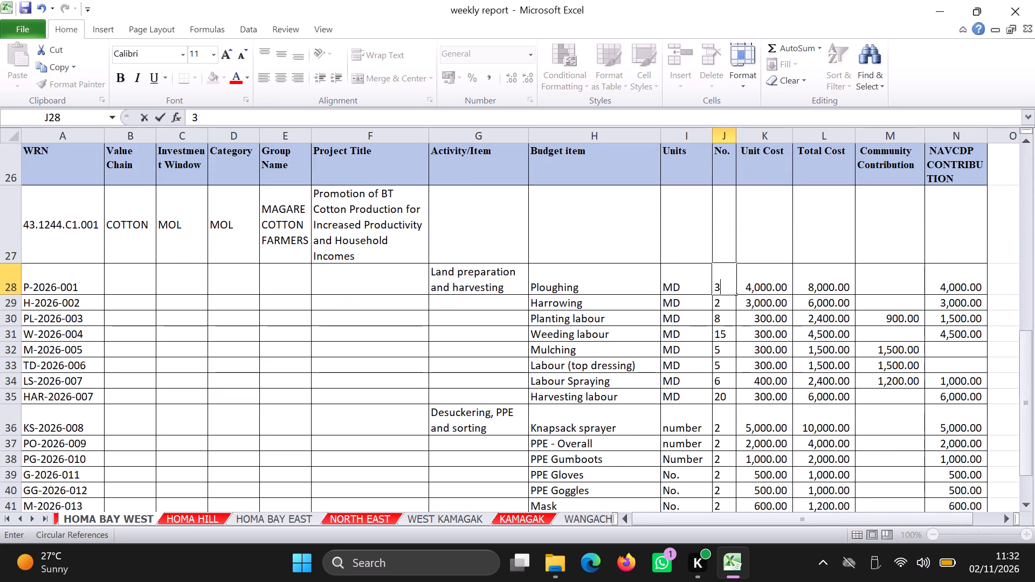
click(722, 300)
key(3)
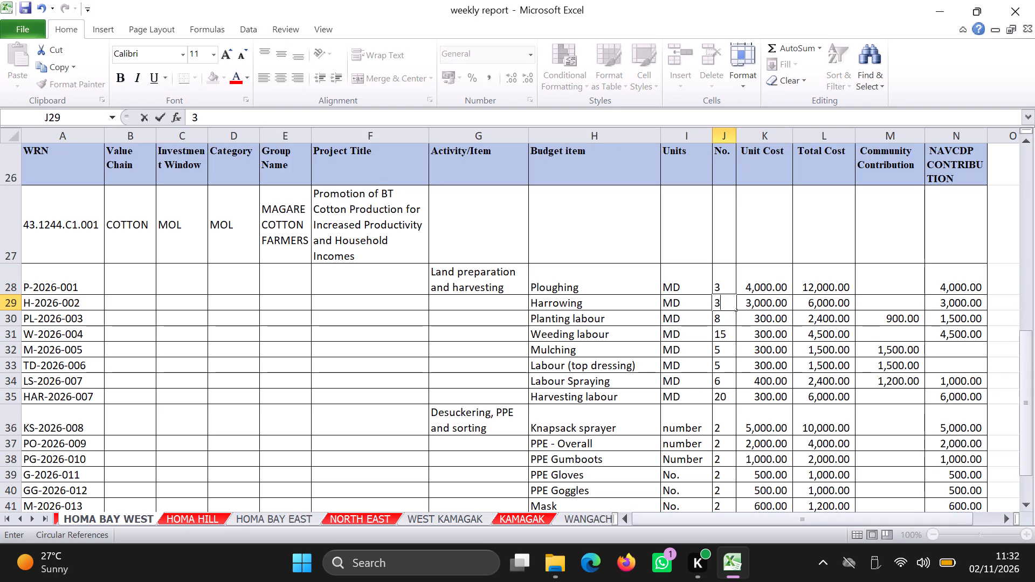
Under Desuckering, PPE and sorting in the COTTON table, set the No. of every item from Knapsack sprayer to Head cap to 3.
click(727, 427)
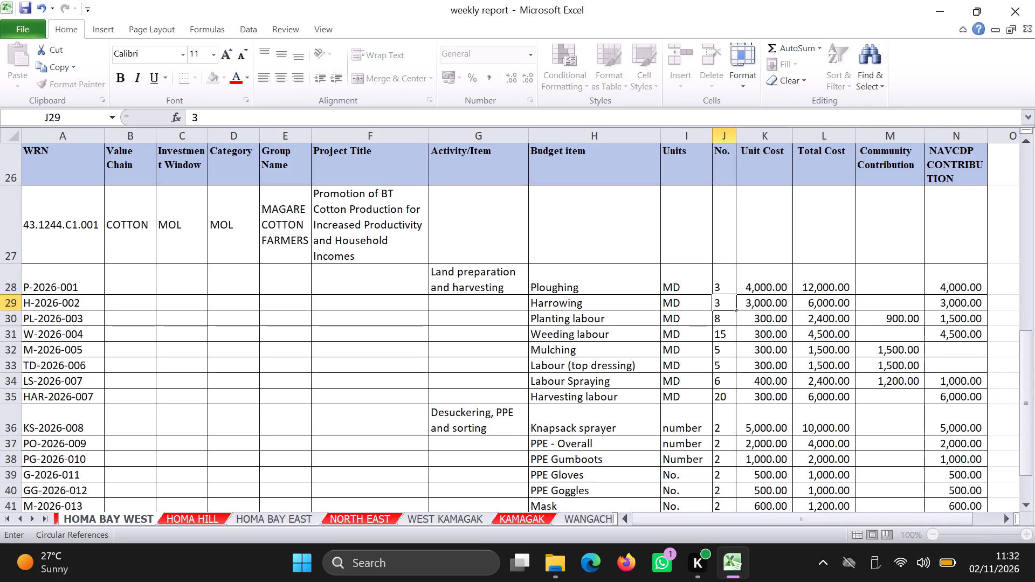
key(3)
click(727, 440)
key(3)
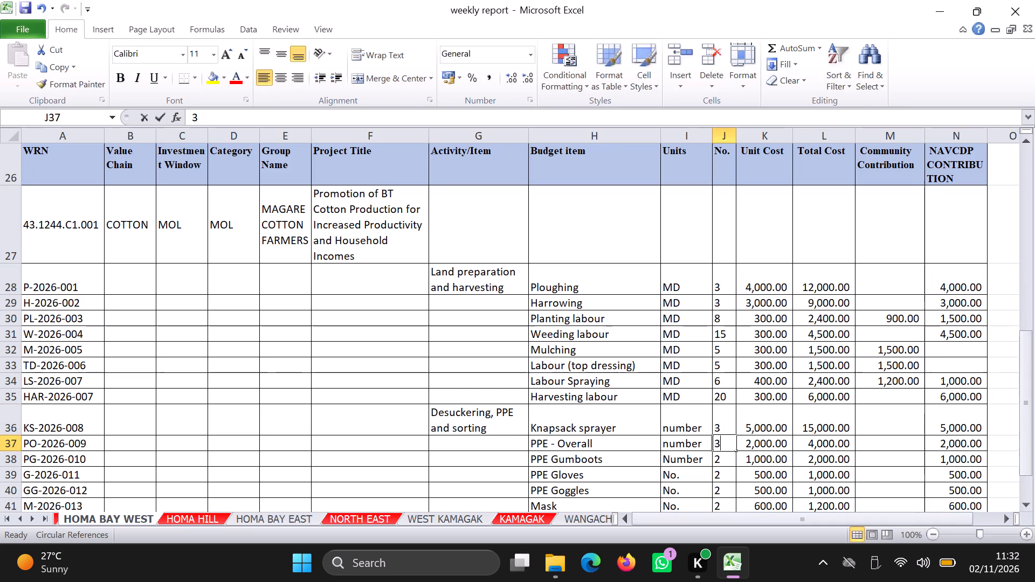
click(730, 458)
key(3)
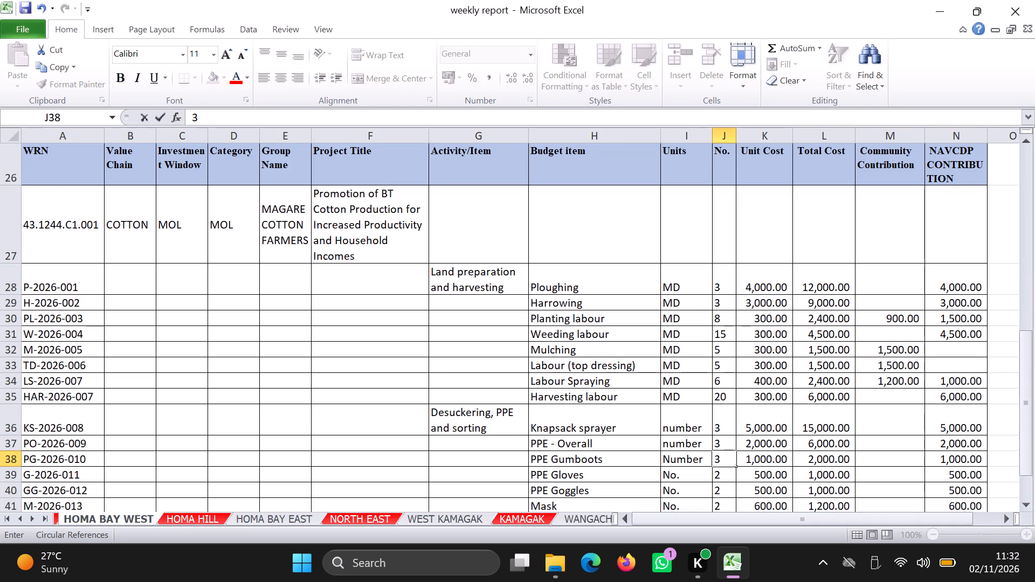
click(733, 481)
key(3)
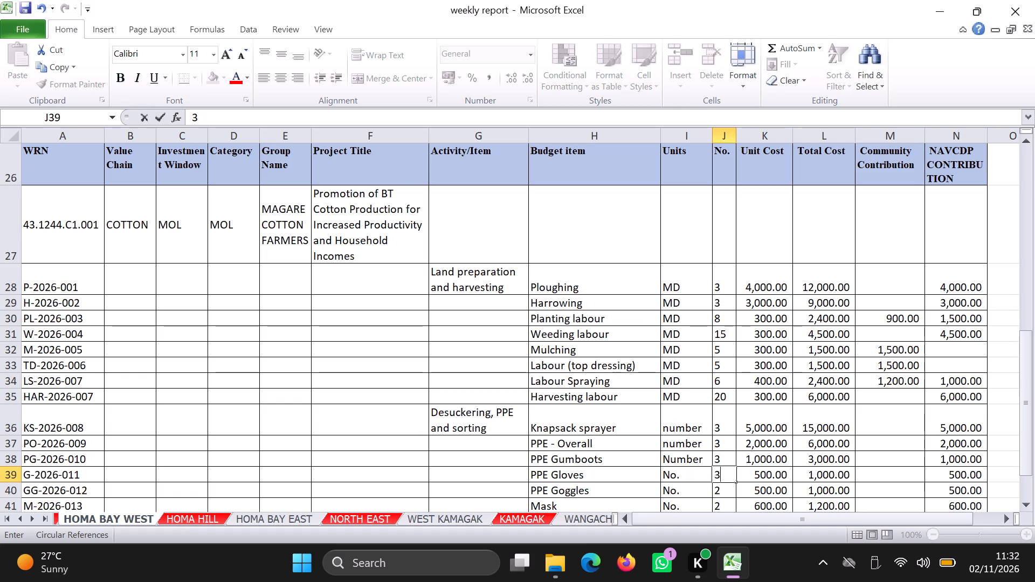
click(726, 492)
key(3)
click(729, 508)
key(3)
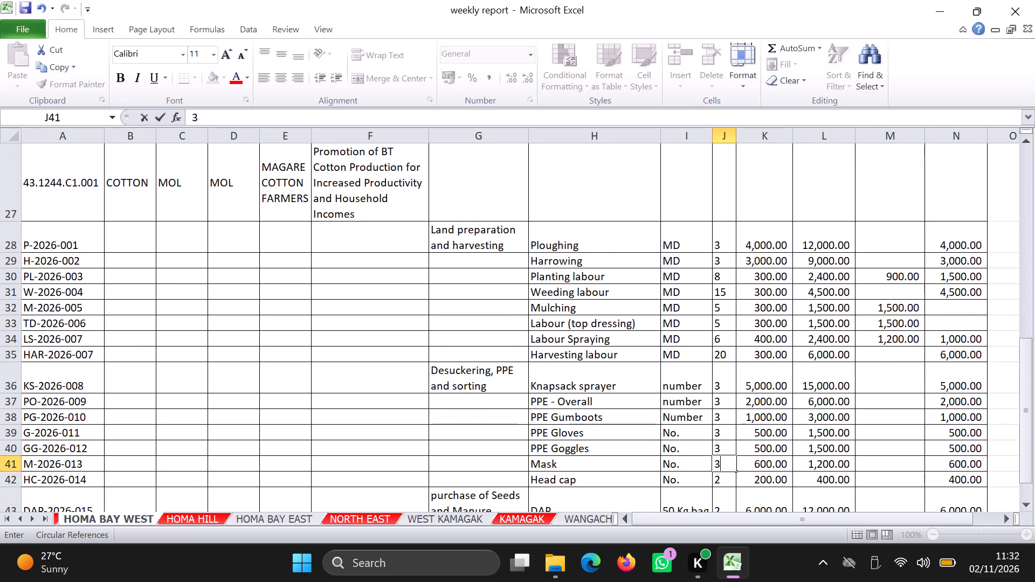
click(726, 478)
key(3)
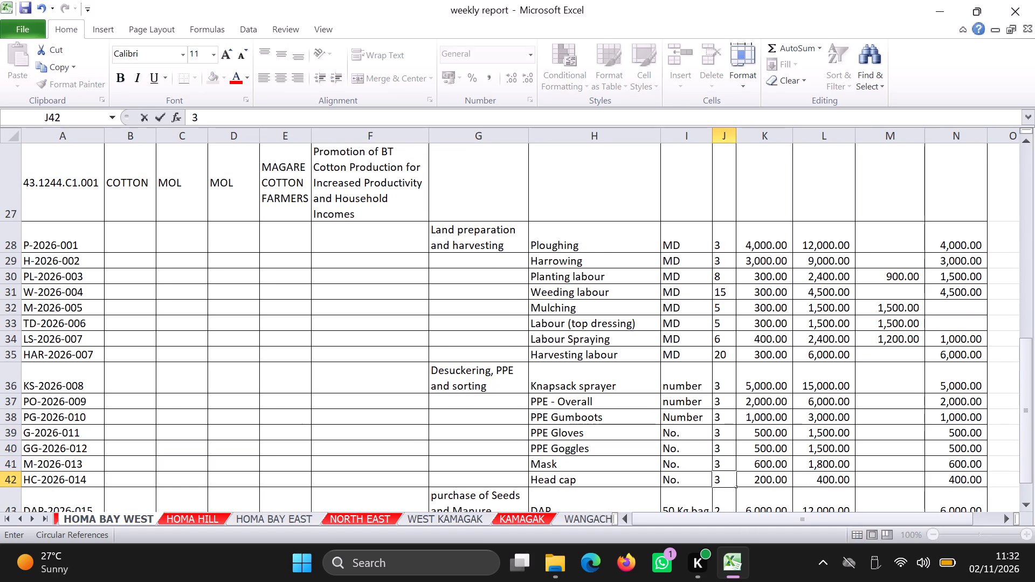
Under purchase of Seeds and Manure in the COTTON table, set DAP and CAN to 3 each, BT Cotton seeds to 4 and Insecticides to 5.
click(728, 505)
key(3)
scroll(728, 505, down, 1)
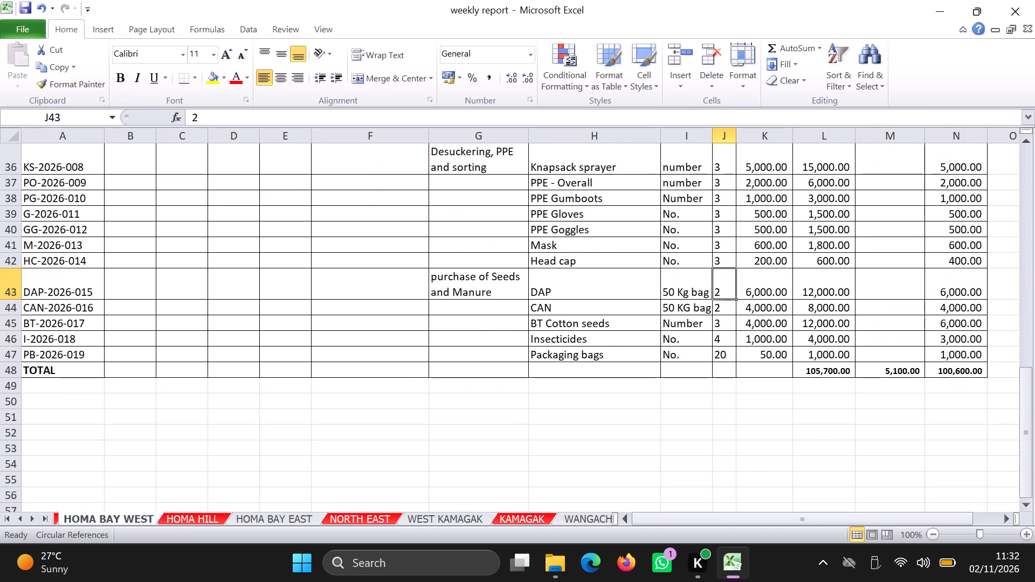
scroll(728, 505, down, 1)
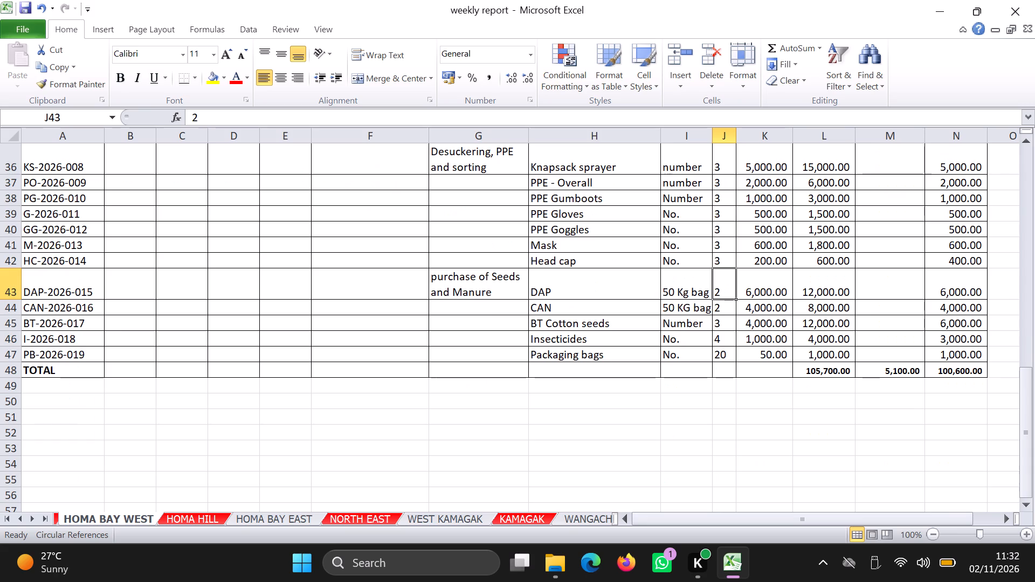
click(723, 310)
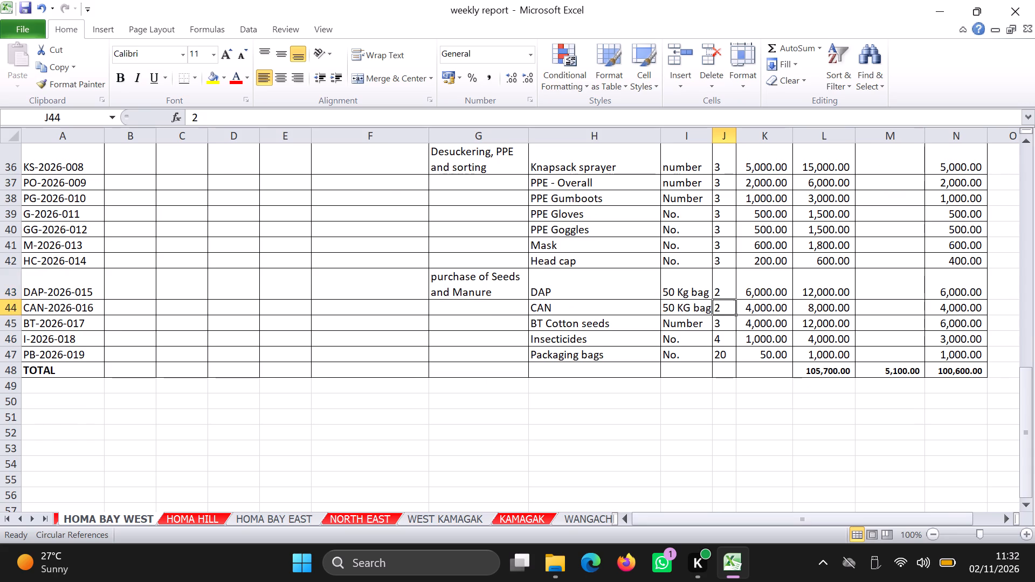
key(3)
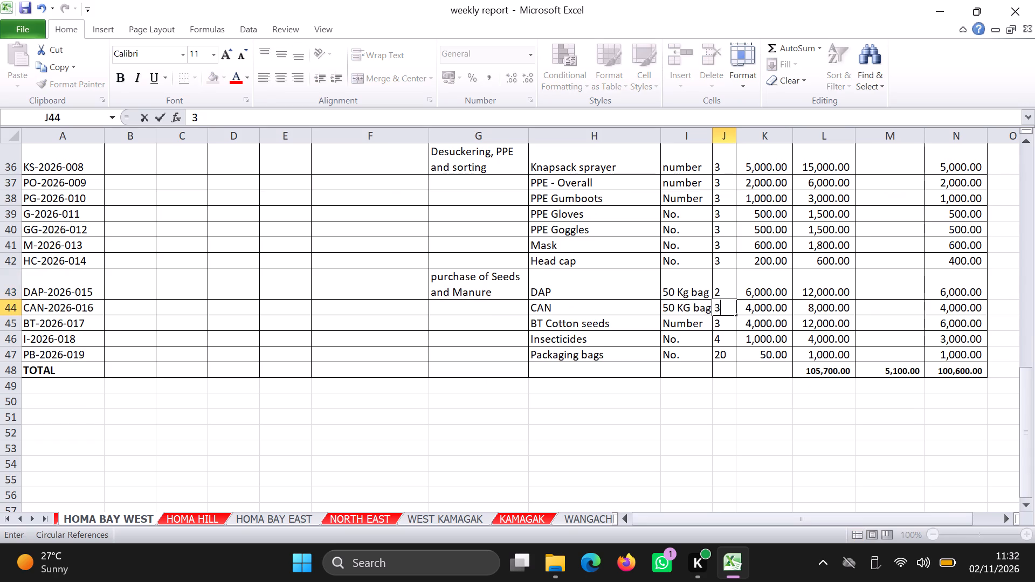
click(727, 293)
key(3)
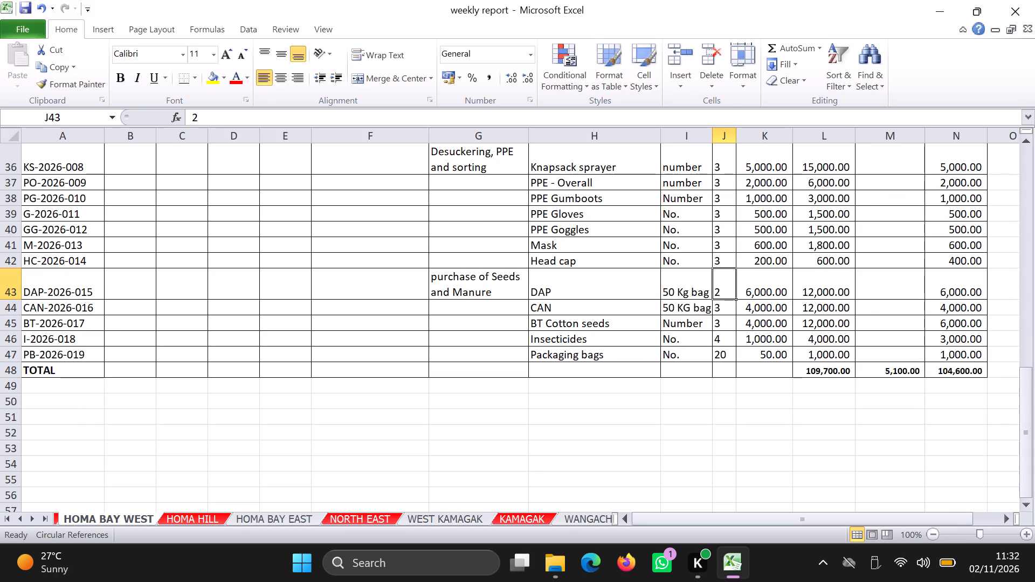
click(726, 285)
key(3)
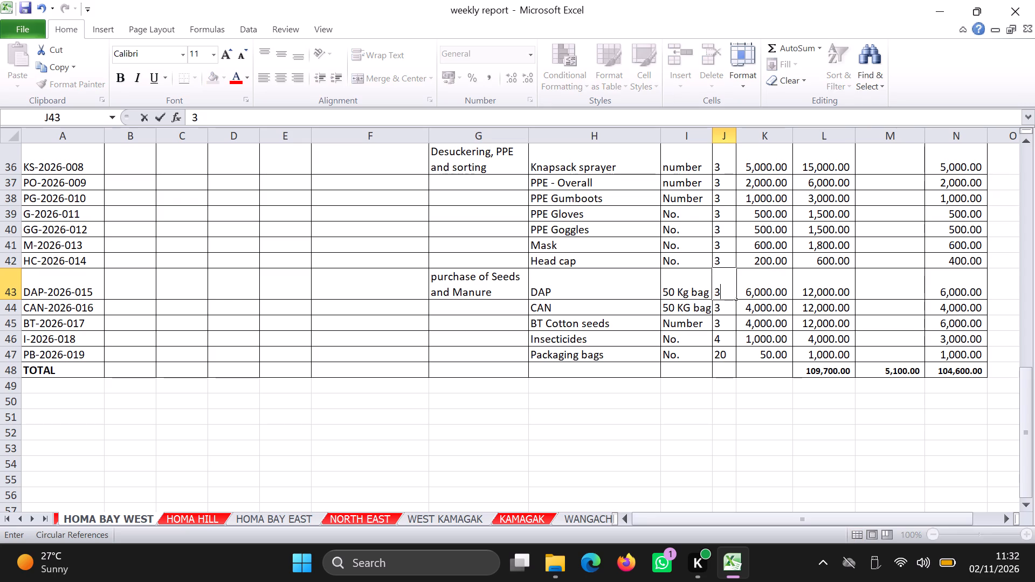
click(727, 327)
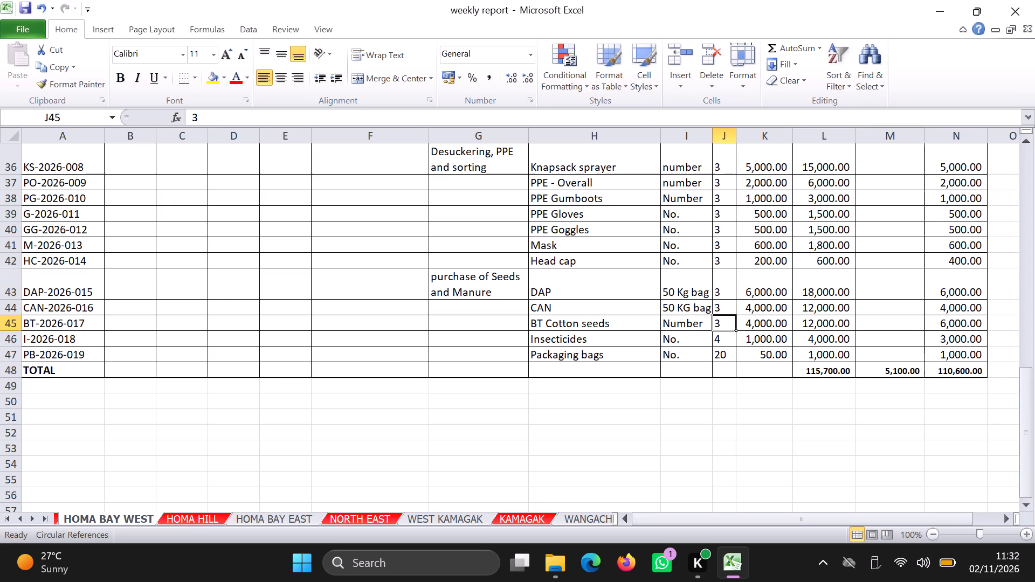
click(727, 327)
key(4)
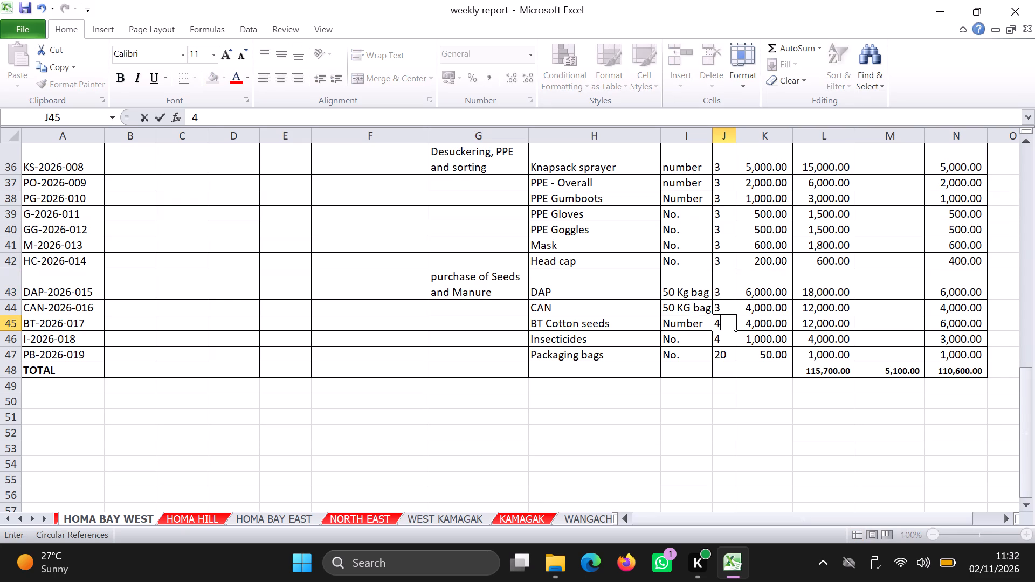
click(729, 345)
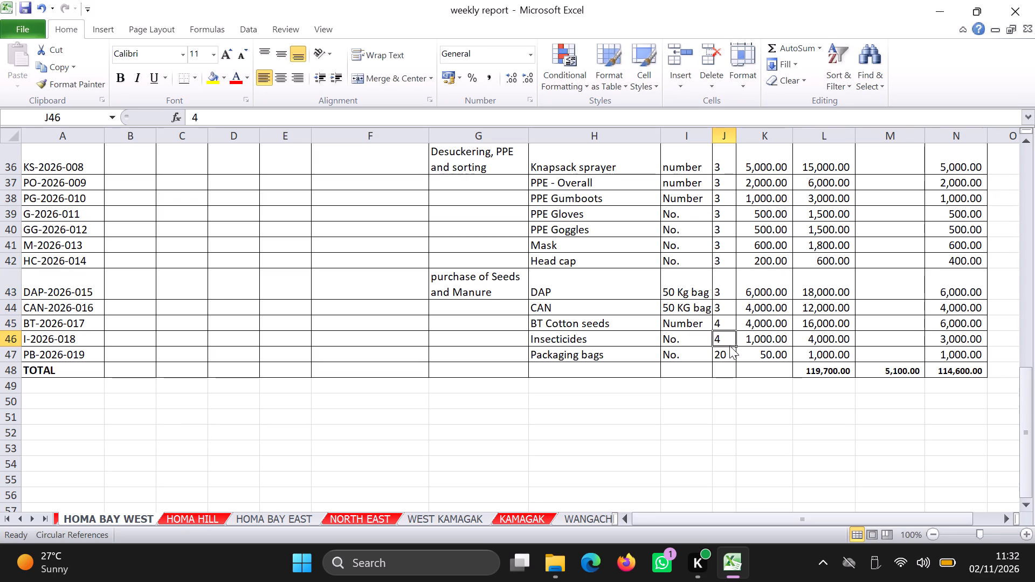
click(729, 345)
key(5)
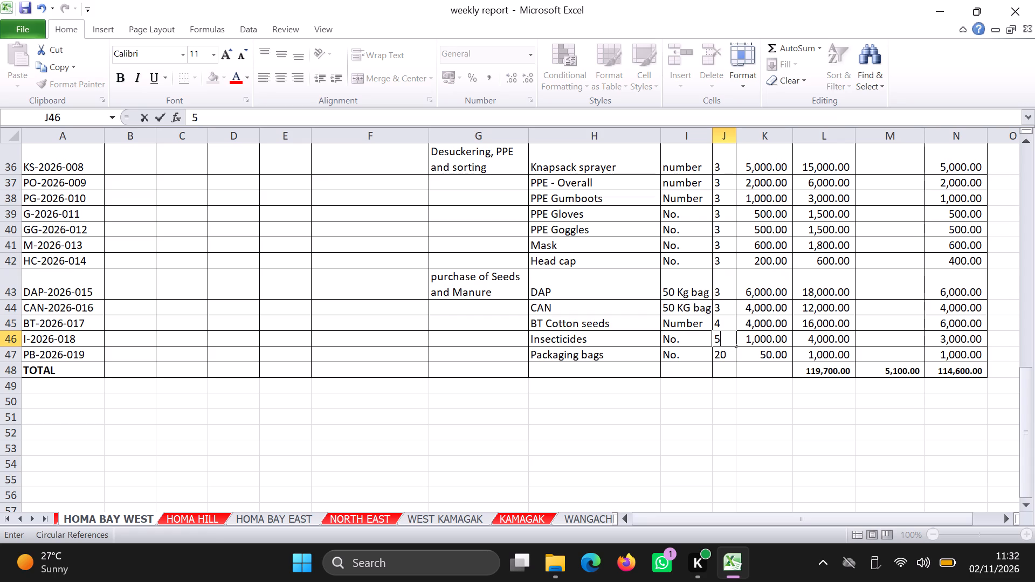
Save the weekly report workbook.
key(ctrl+s)
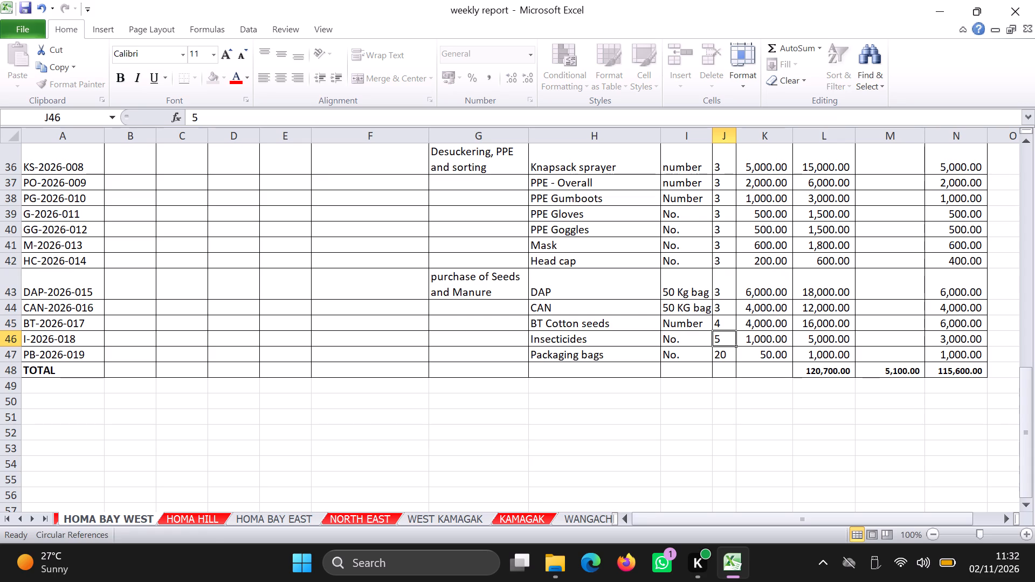
On the HOMA HILL sheet, set the No. of Planting and Pruning in the BANANA table to 4 each.
click(193, 517)
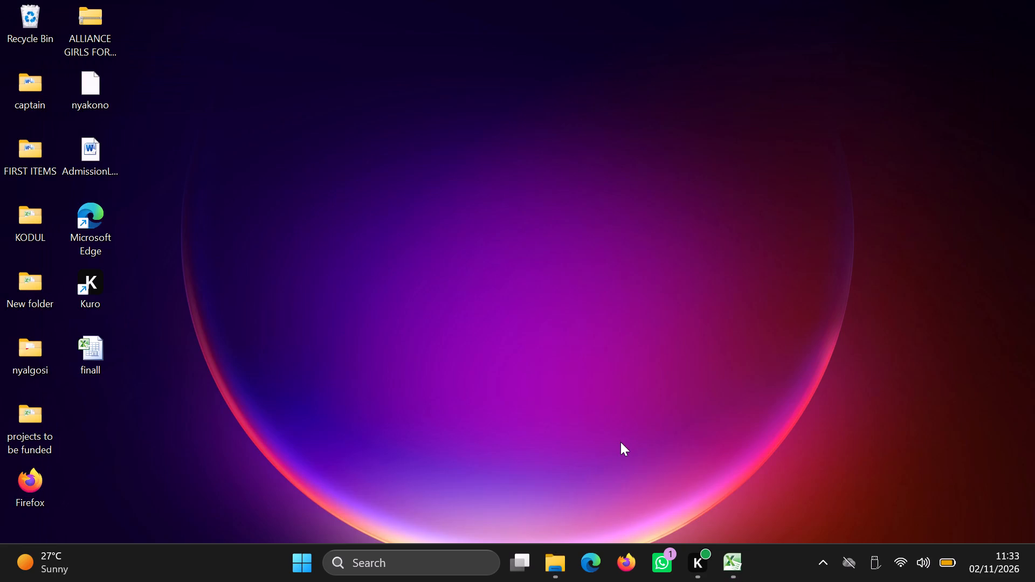
click(727, 575)
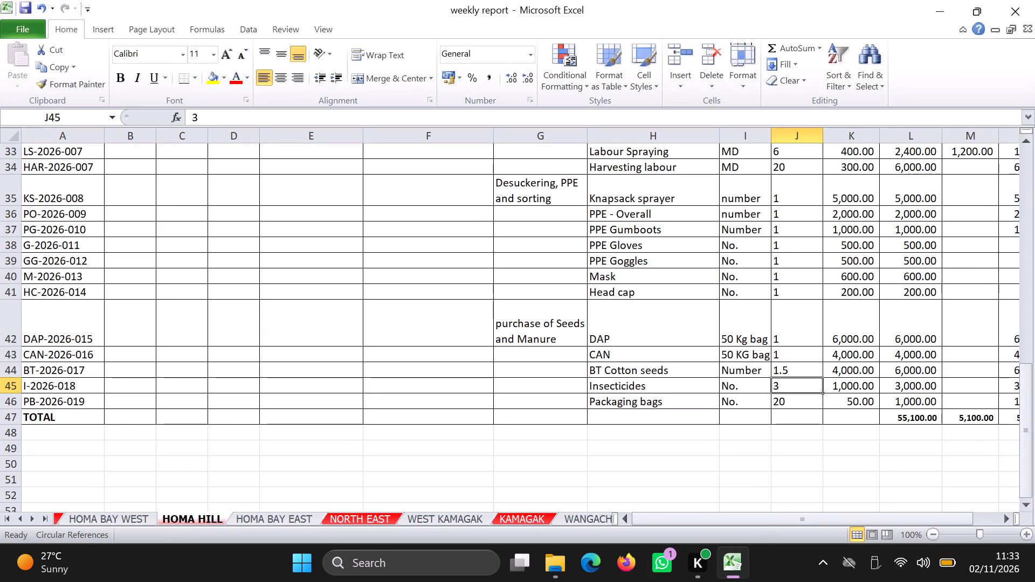
scroll(737, 407, up, 3)
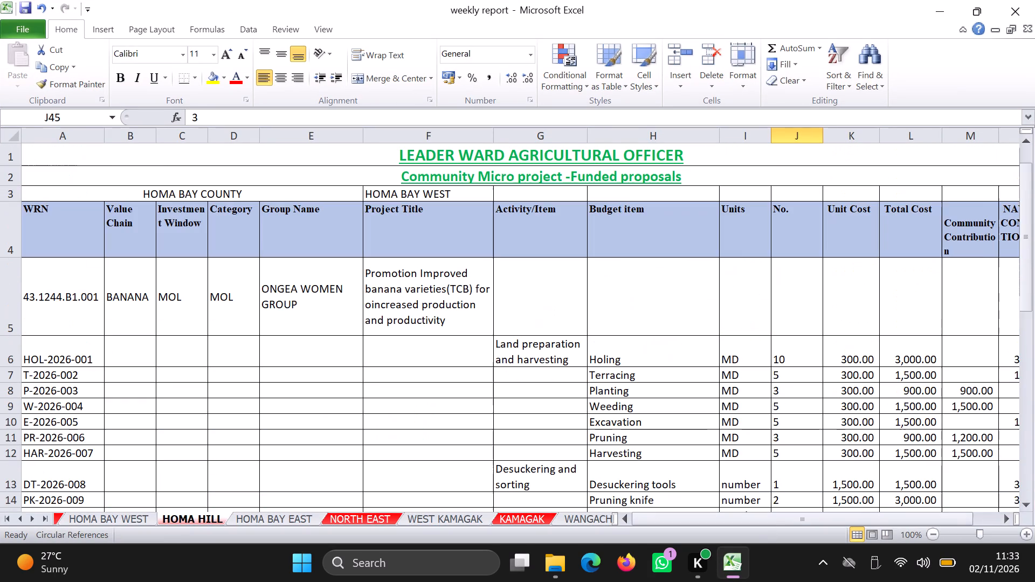
scroll(737, 407, up, 1)
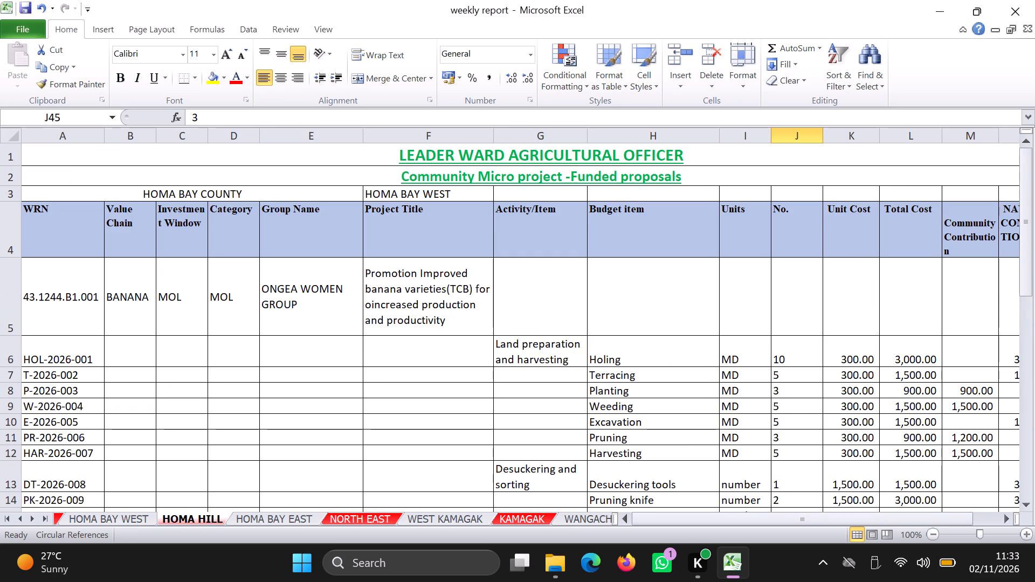
click(785, 436)
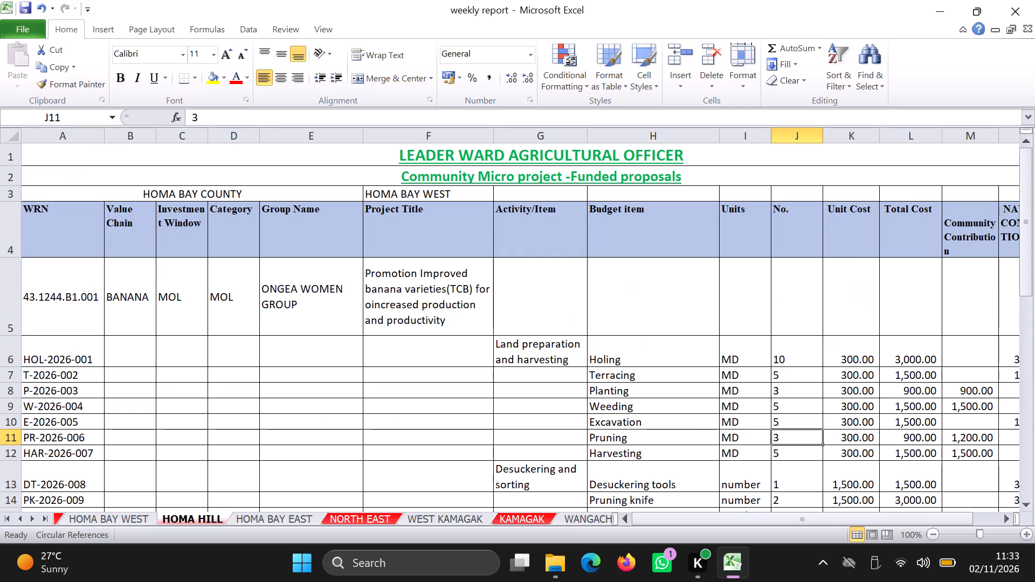
click(803, 390)
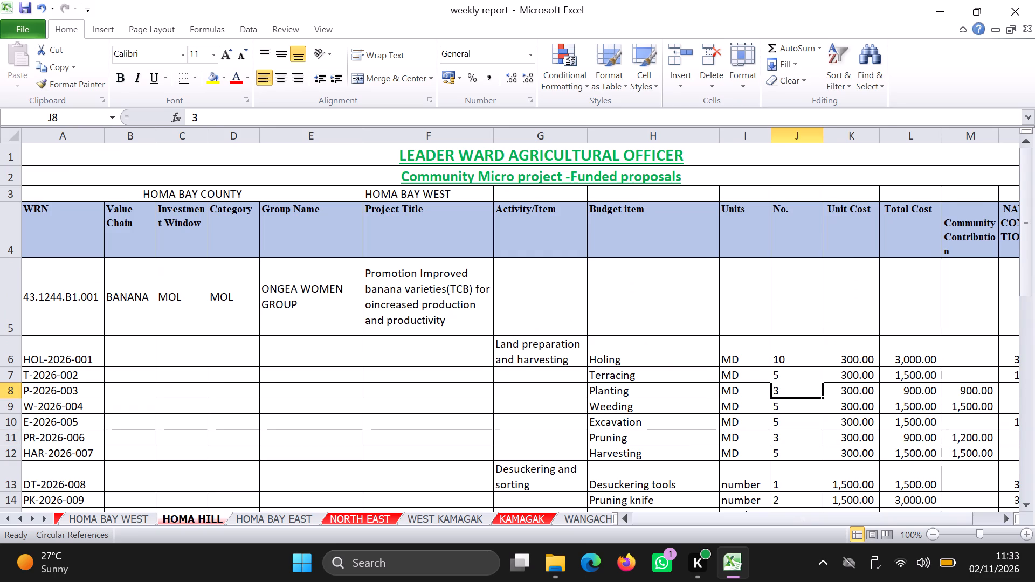
key(4)
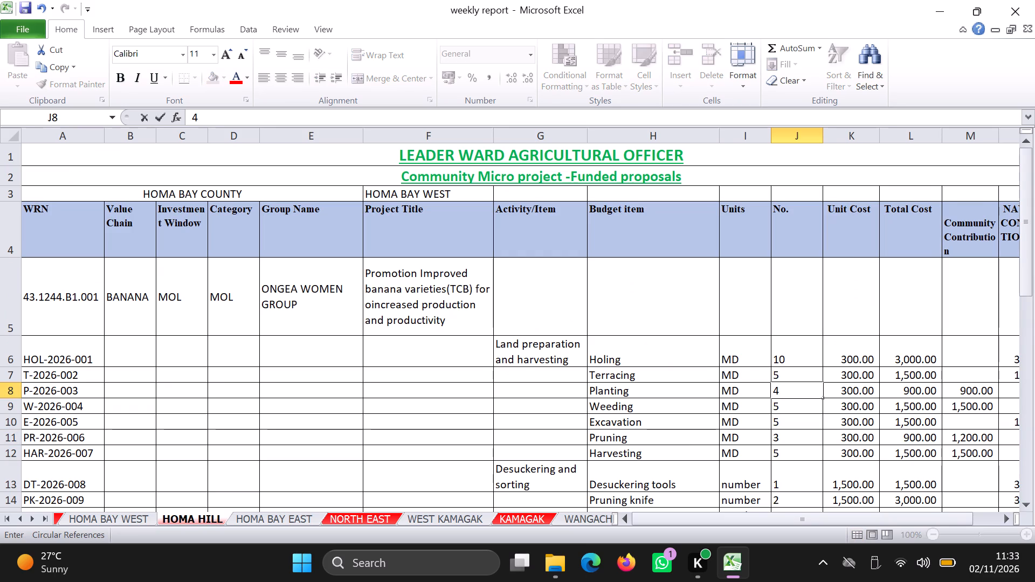
click(797, 439)
key(4)
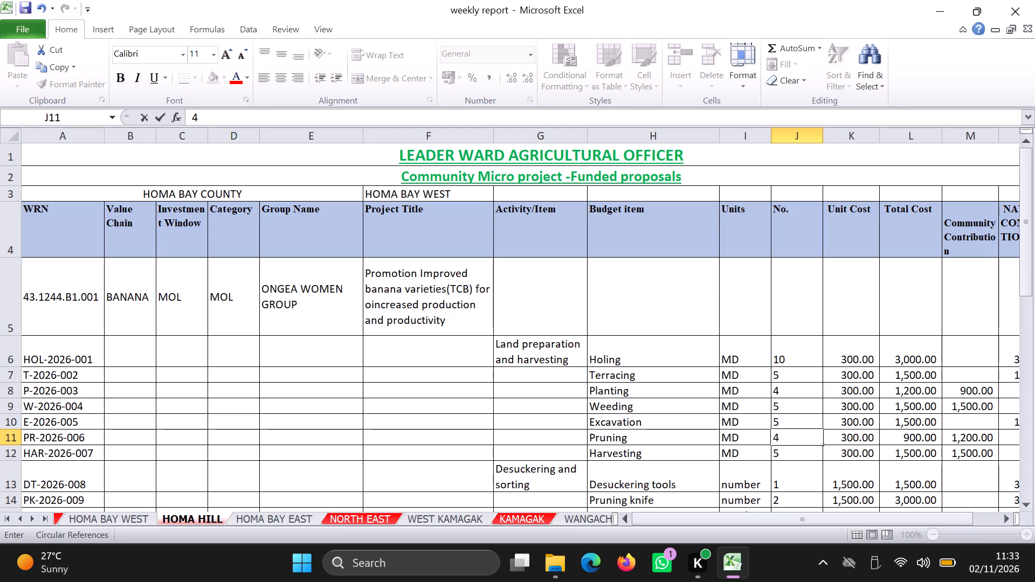
Under Desuckering and sorting in the BANANA table, set Desuckering tools to 4, Pruning knife to 3 and weighing scale to 2.
scroll(789, 470, down, 2)
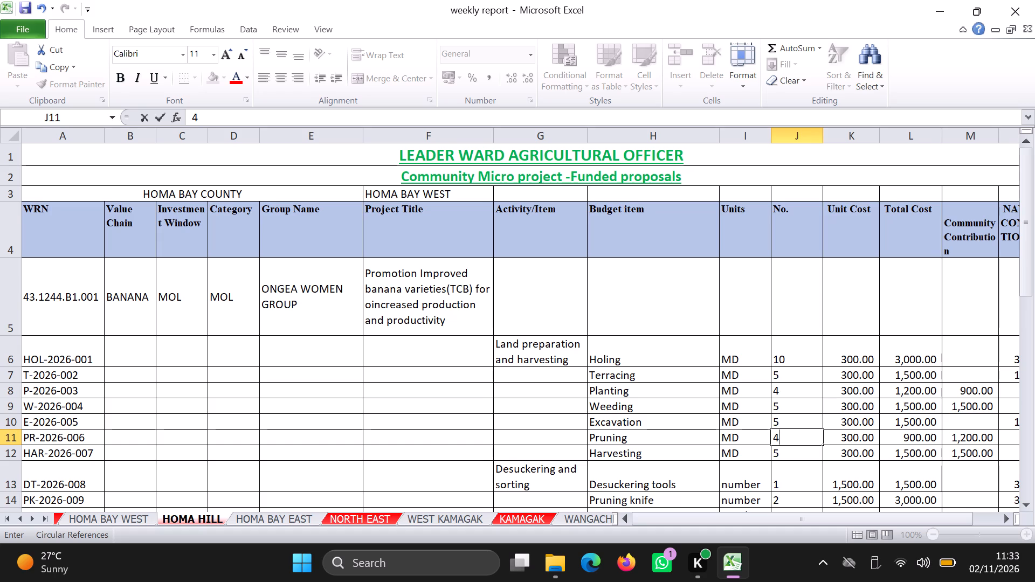
click(792, 484)
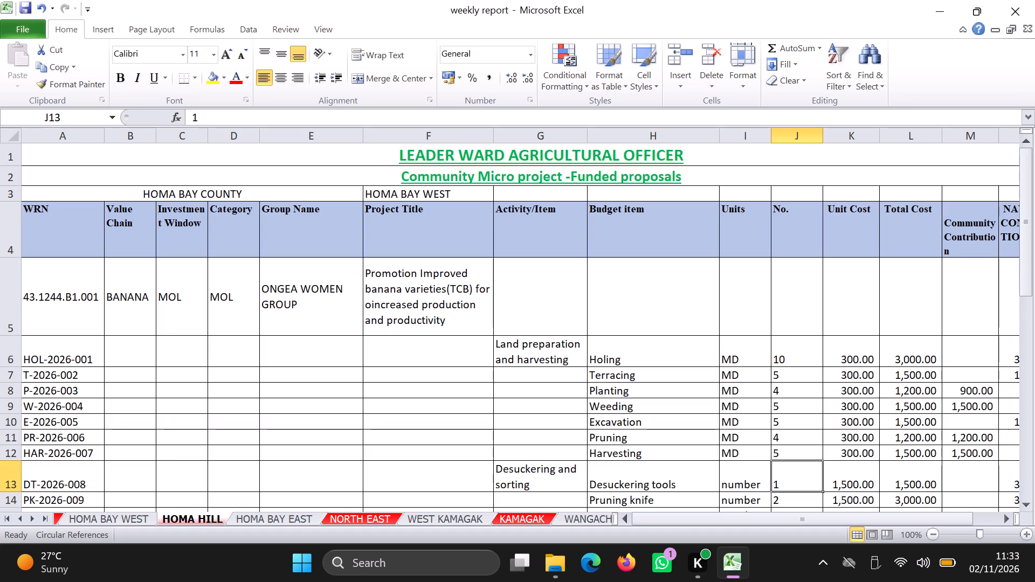
key(4)
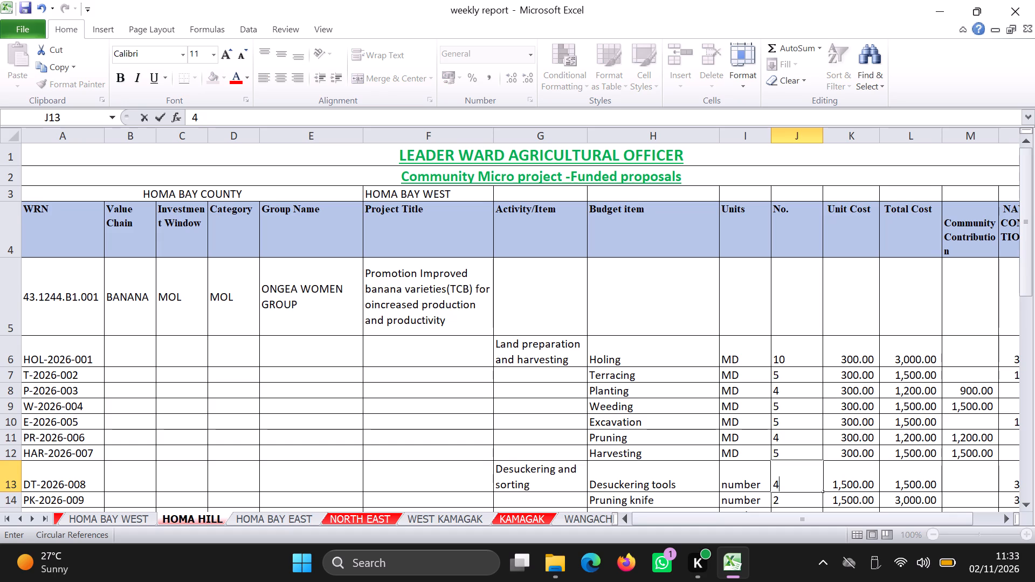
click(786, 504)
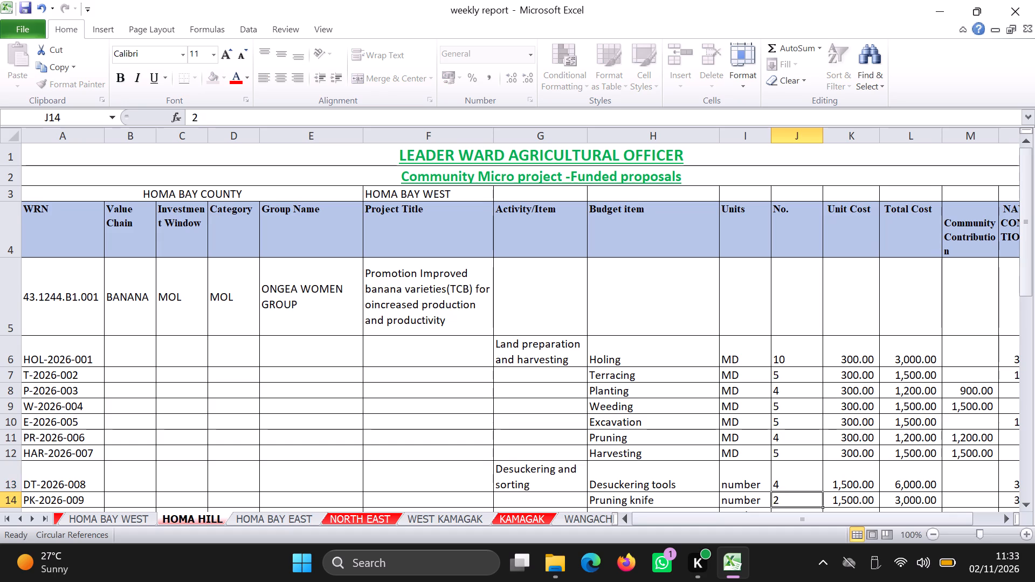
key(3)
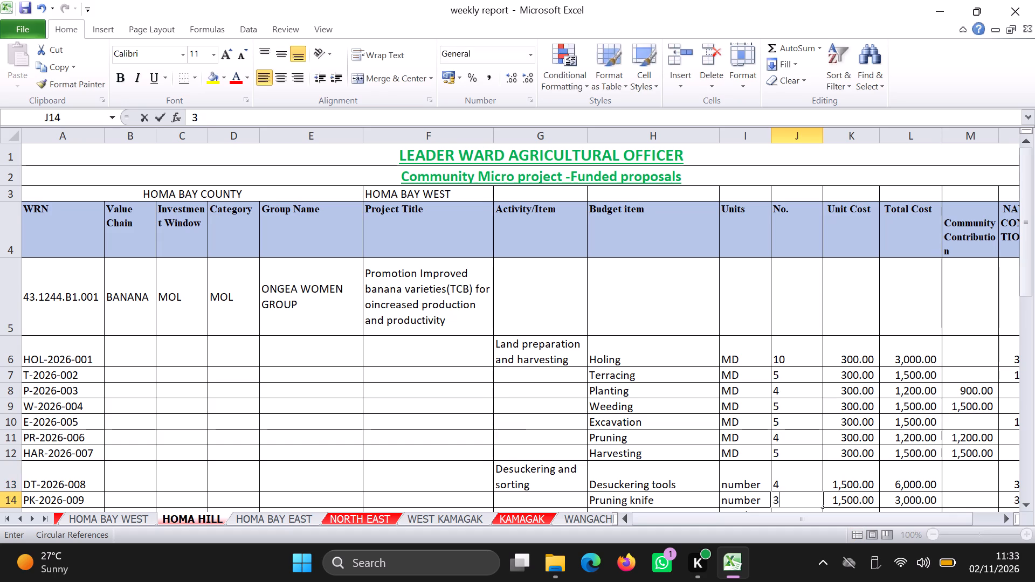
scroll(781, 468, down, 1)
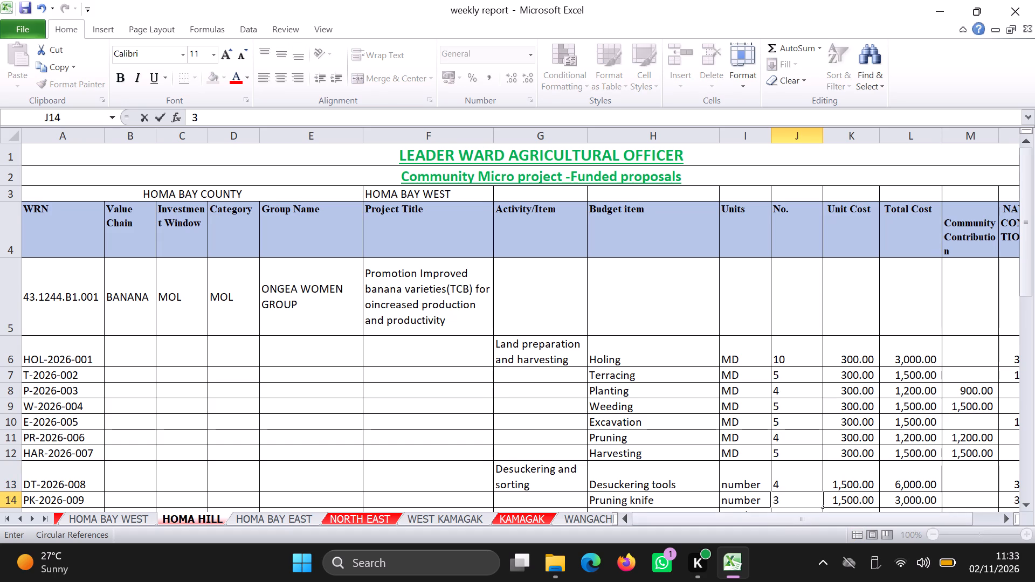
scroll(781, 468, down, 1)
right_click(781, 468)
scroll(781, 468, down, 1)
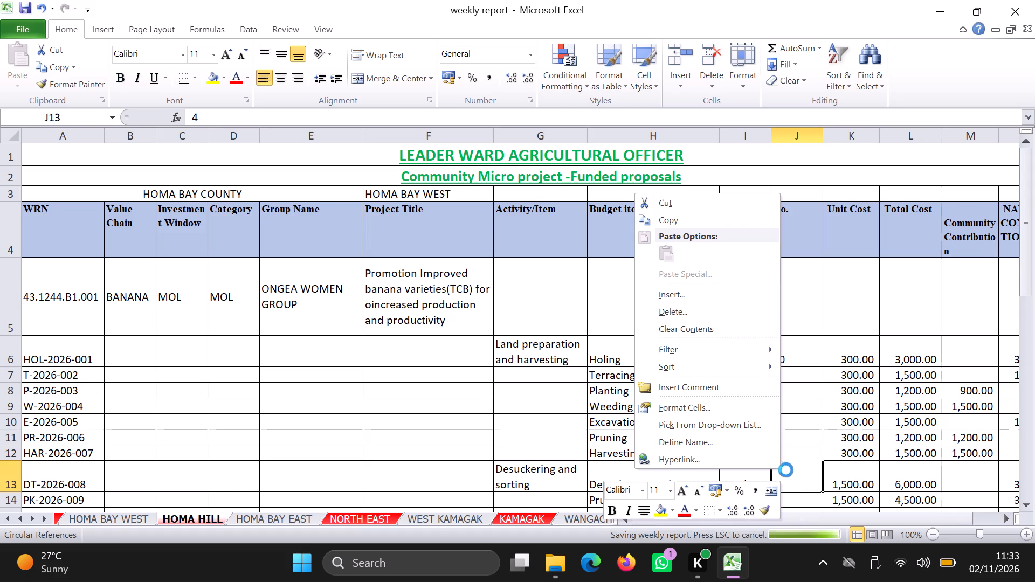
click(793, 476)
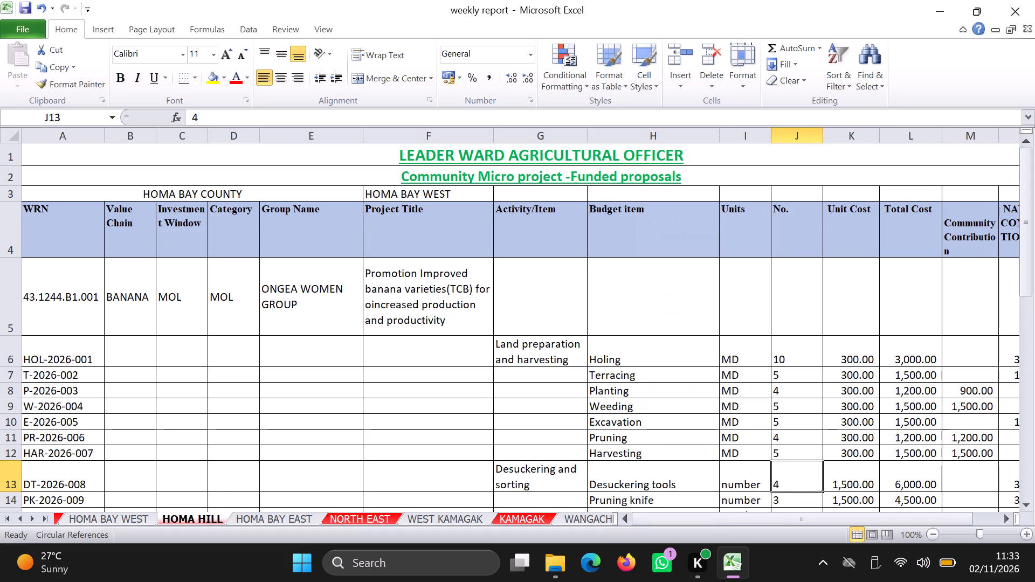
click(854, 473)
click(795, 484)
scroll(795, 484, down, 1)
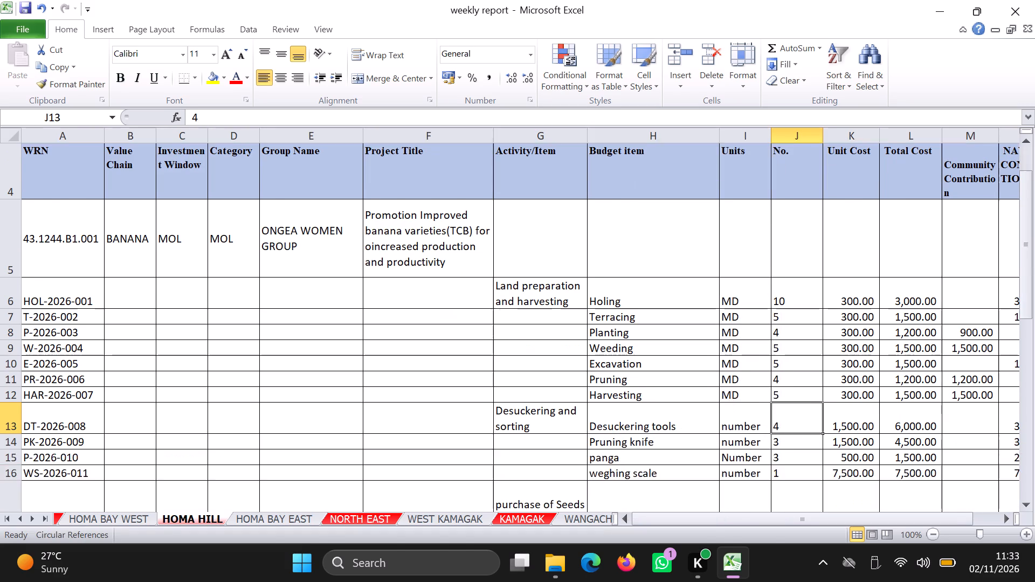
scroll(795, 484, down, 1)
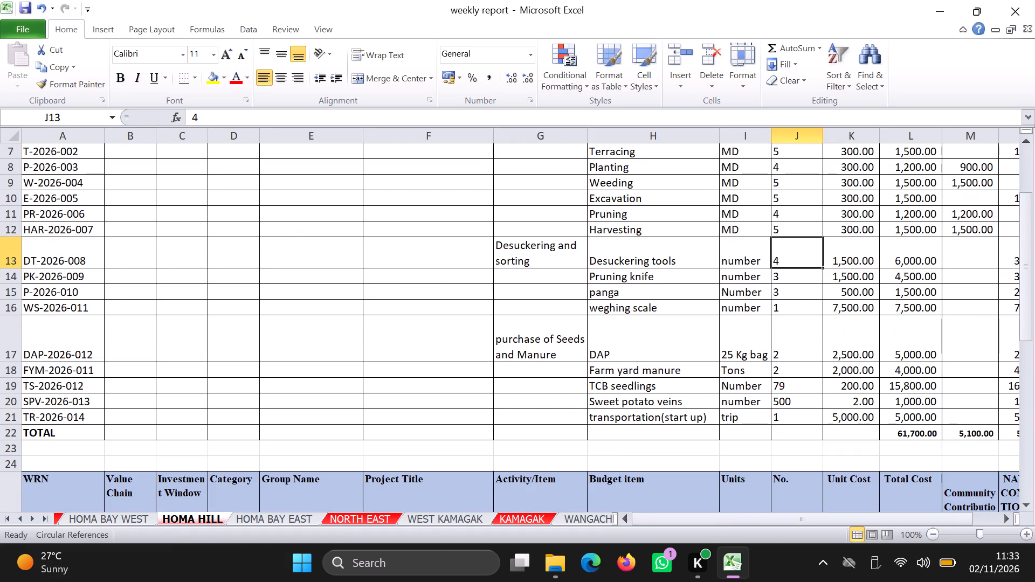
click(786, 293)
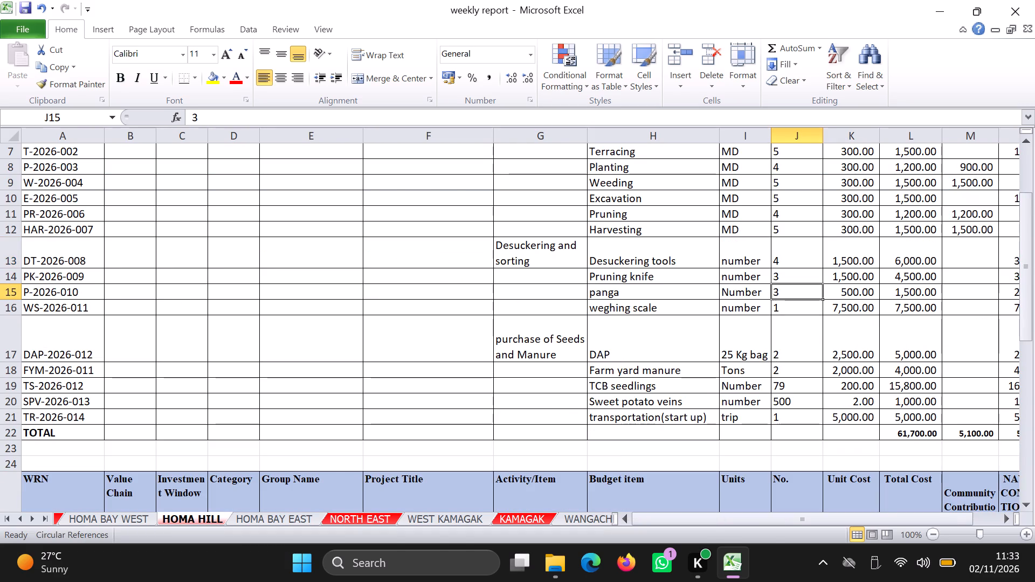
click(789, 307)
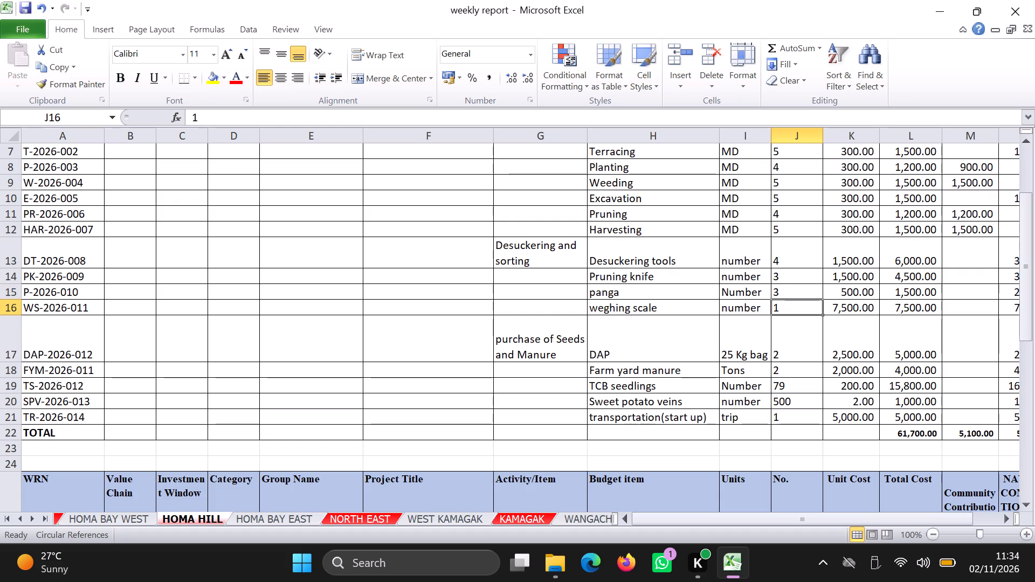
key(2)
Under purchase of Seeds and Manure in the BANANA table, set DAP and Farm yard manure to 3 each and transportation to 2.
click(799, 353)
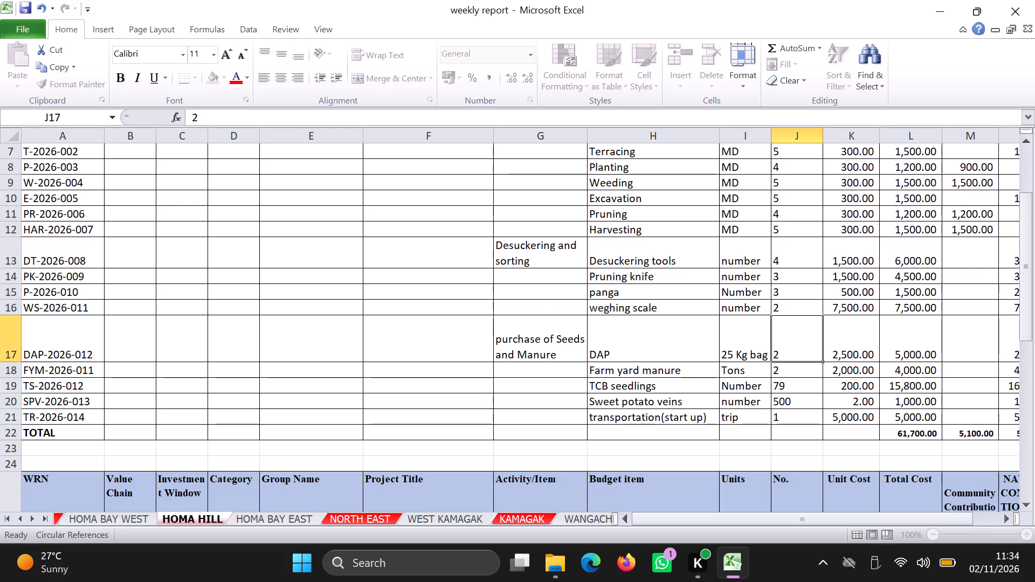
key(3)
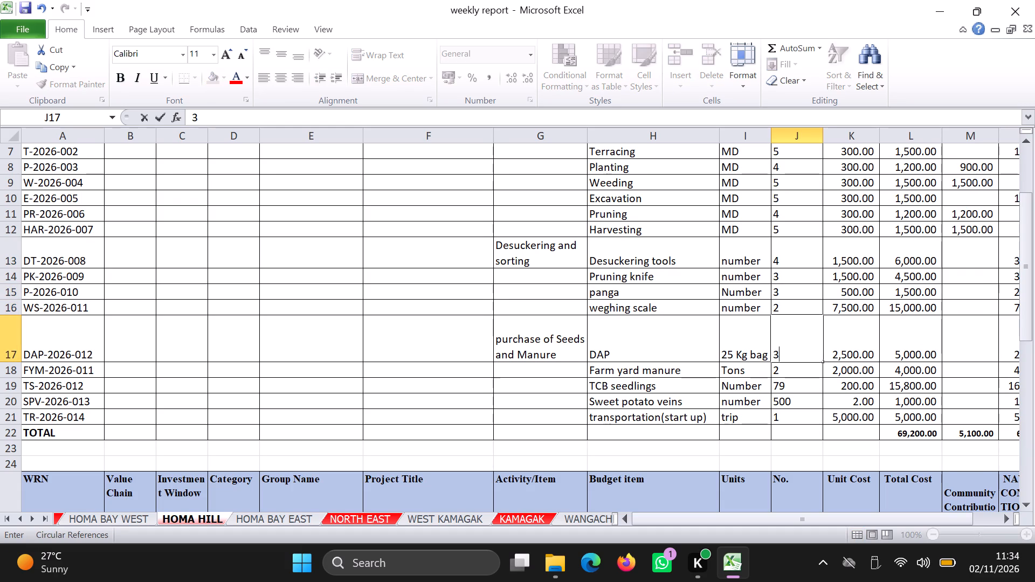
click(804, 371)
key(3)
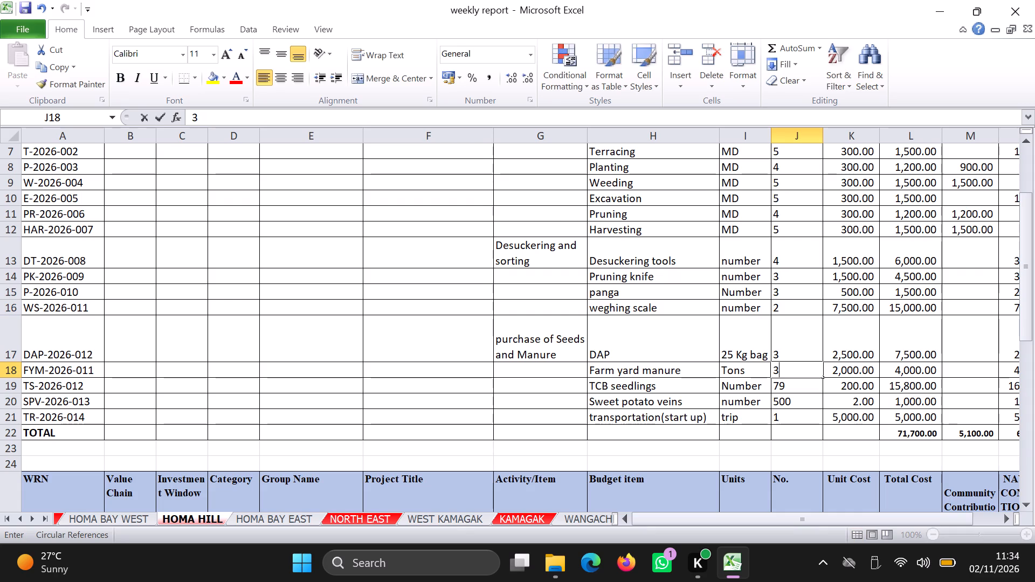
click(796, 418)
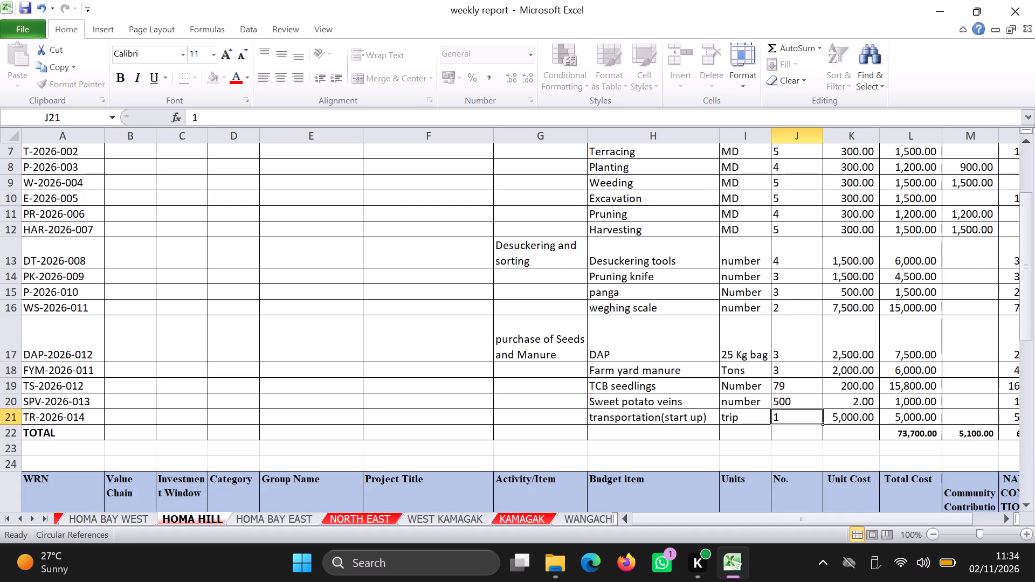
key(2)
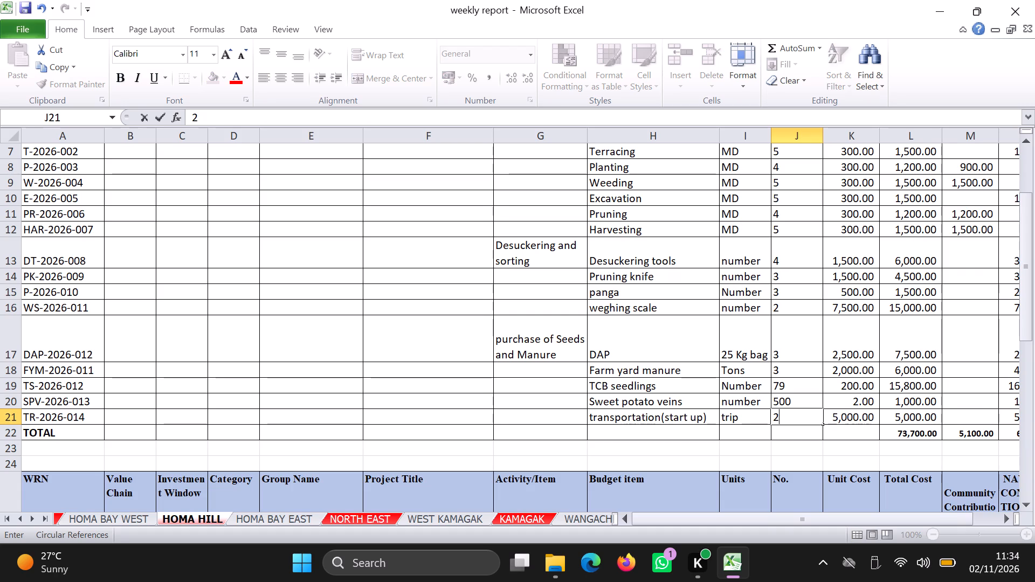
scroll(762, 406, down, 3)
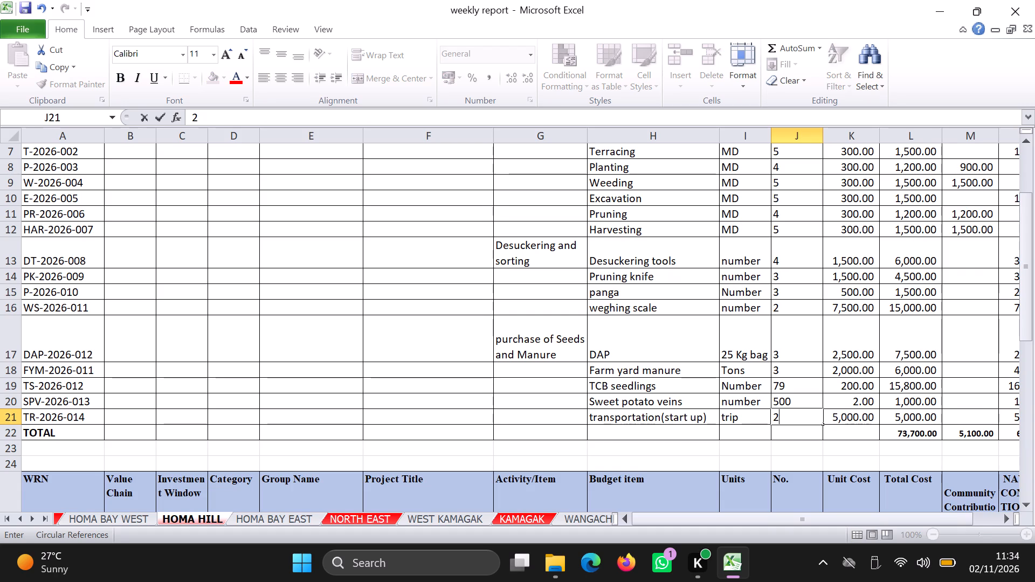
click(786, 389)
In the COTTON table on the HOMA HILL sheet, set the No. of Ploughing and Harrowing to 2 each.
scroll(786, 389, down, 2)
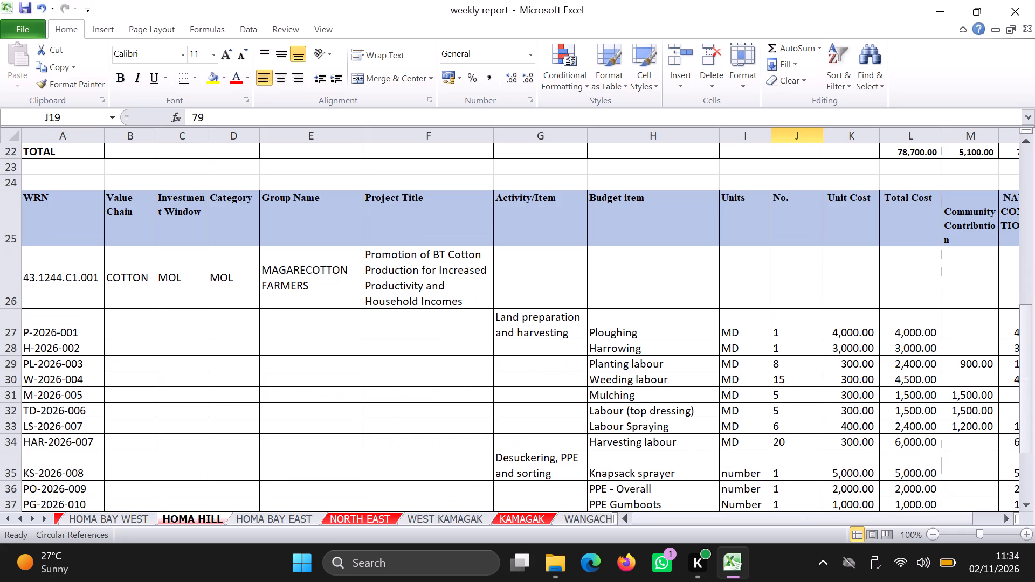
click(789, 328)
key(2)
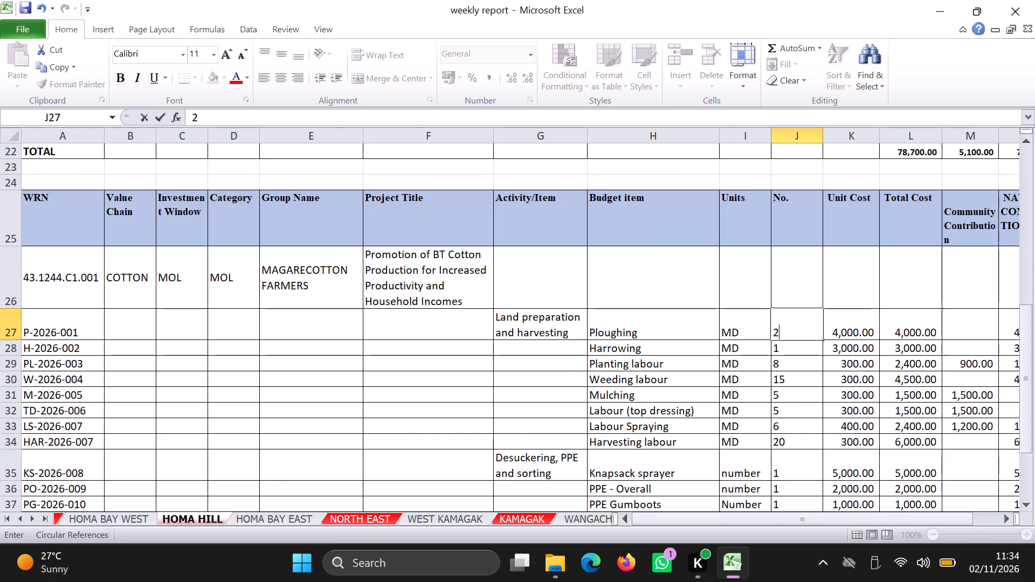
click(790, 350)
key(2)
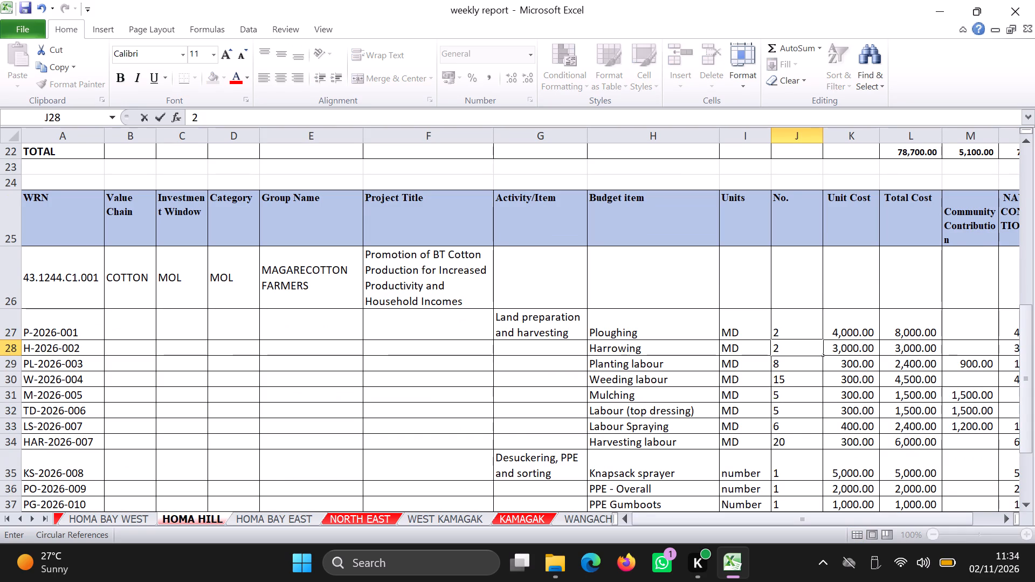
Under Desuckering, PPE and sorting in the COTTON table, set Knapsack sprayer, PPE - Overall and PPE Gumboots to 2 each.
click(792, 473)
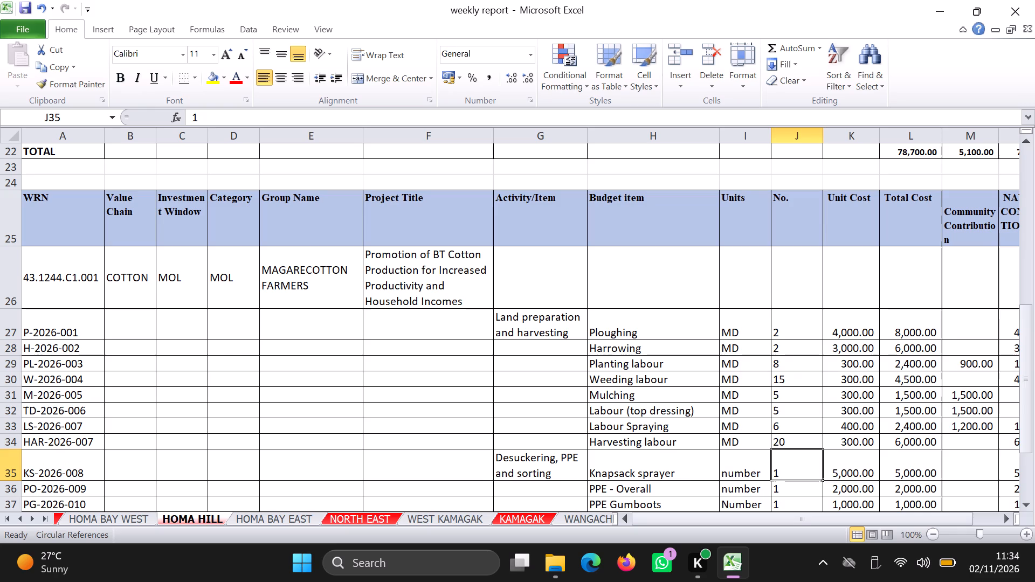
key(2)
click(794, 489)
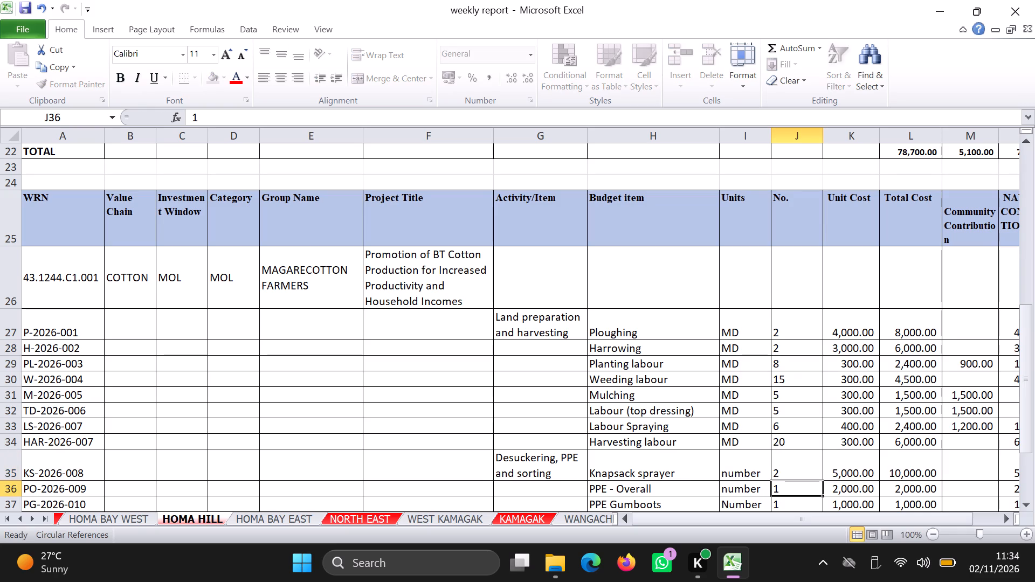
key(2)
click(790, 501)
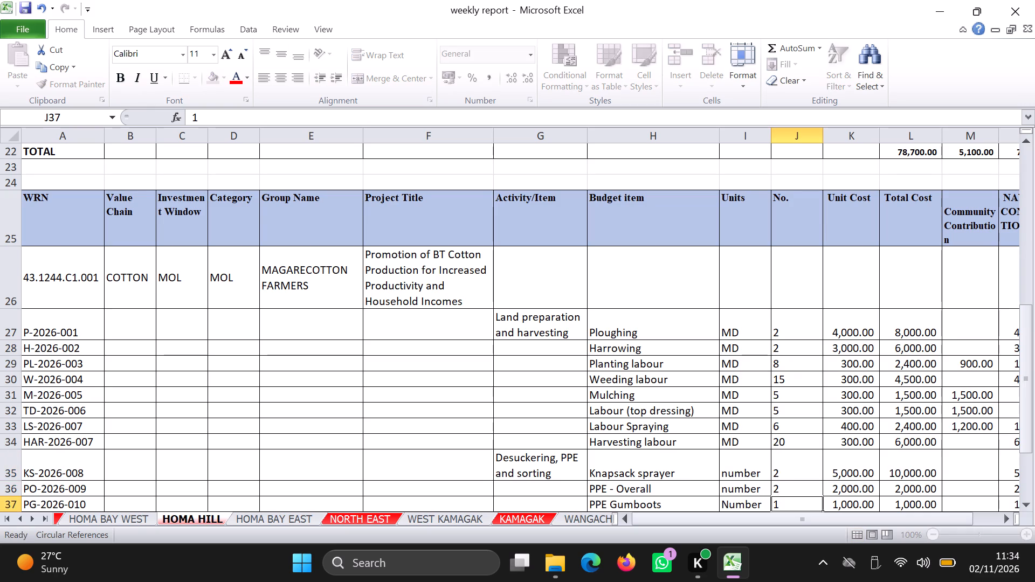
key(2)
scroll(791, 486, down, 1)
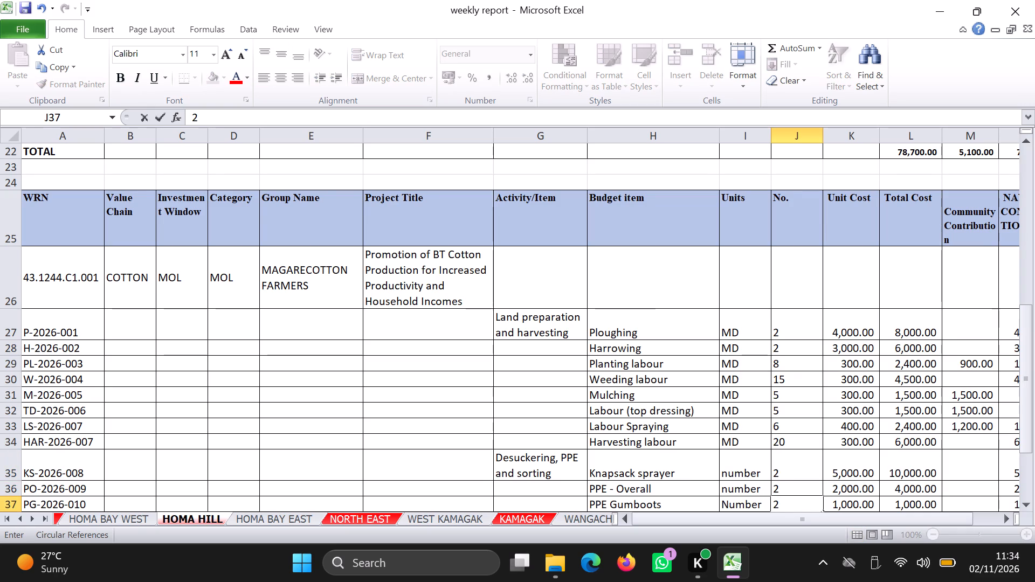
scroll(791, 486, down, 1)
click(791, 486)
Set the No. of PPE Gloves, PPE Goggles, Mask and Head cap in the COTTON table to 2 each.
scroll(795, 502, down, 1)
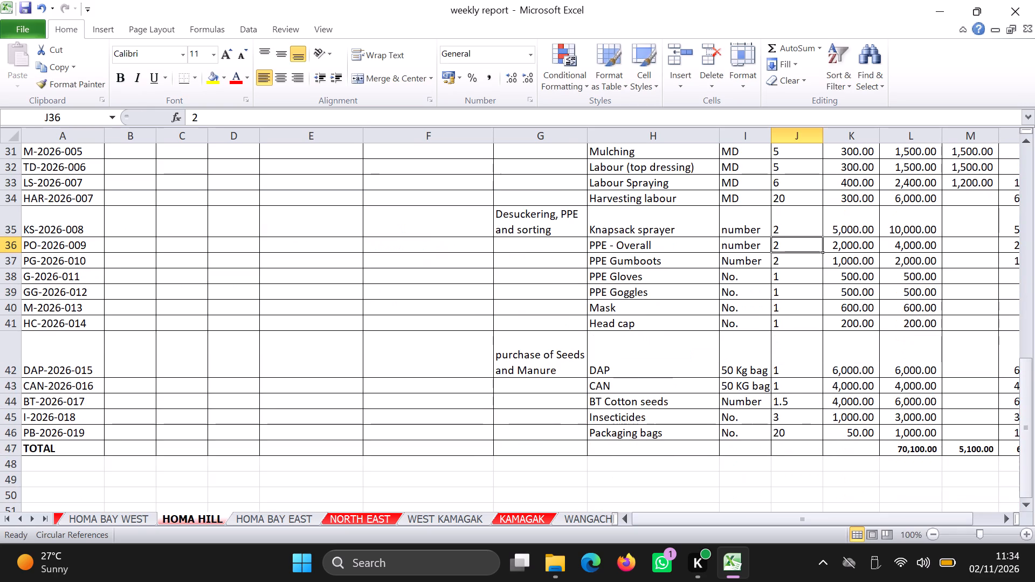
click(794, 273)
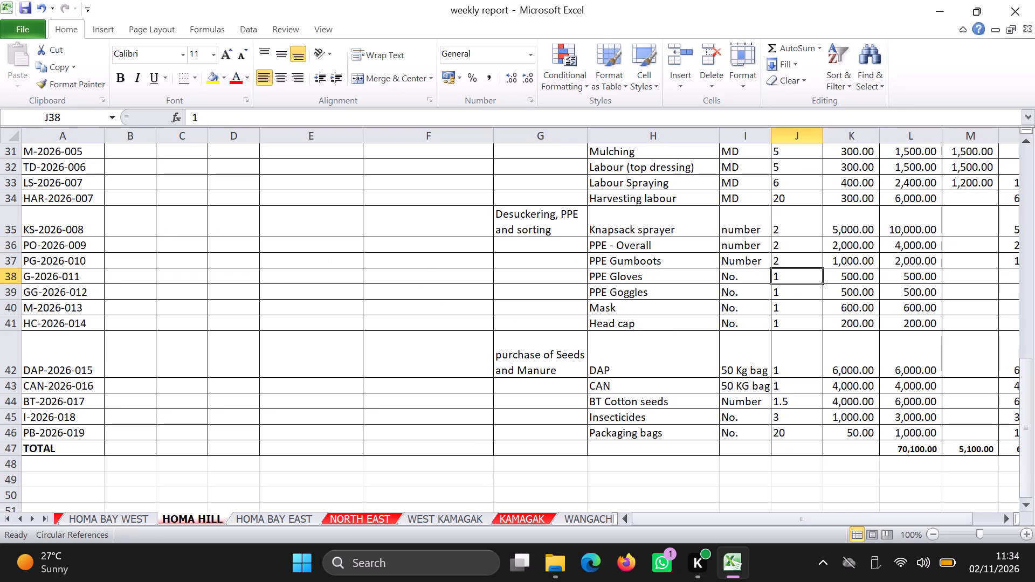
key(2)
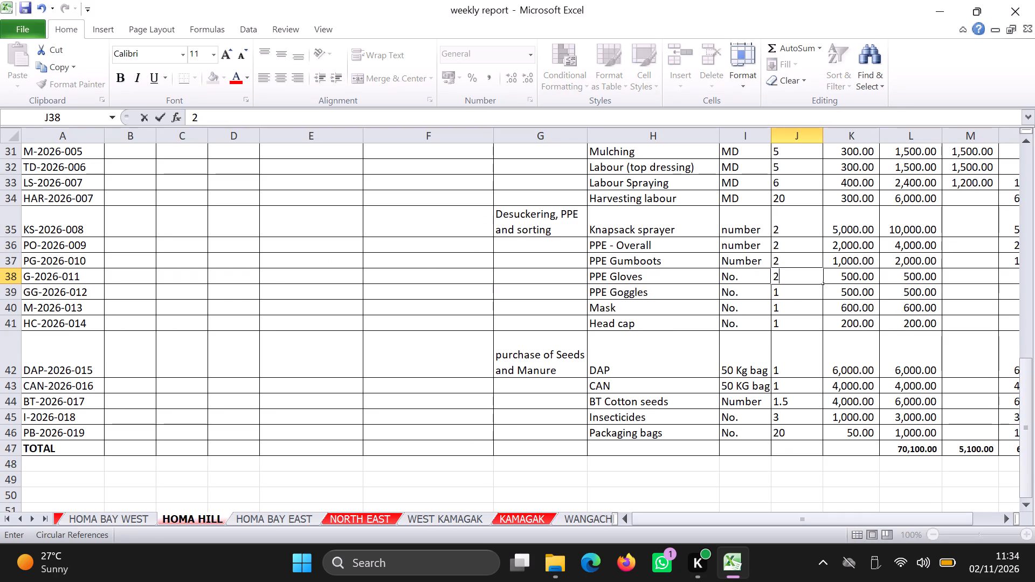
click(786, 287)
key(2)
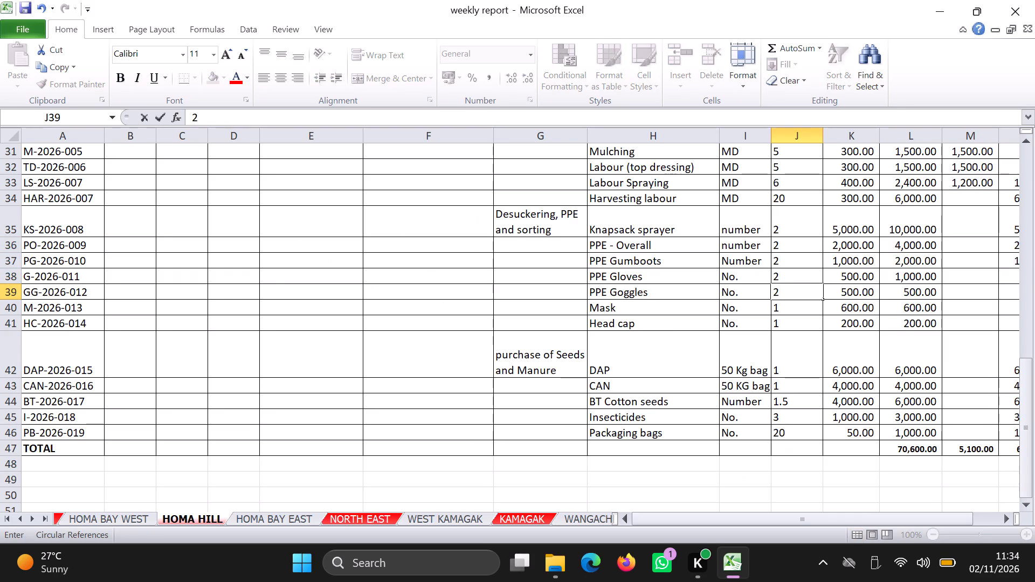
click(794, 312)
key(2)
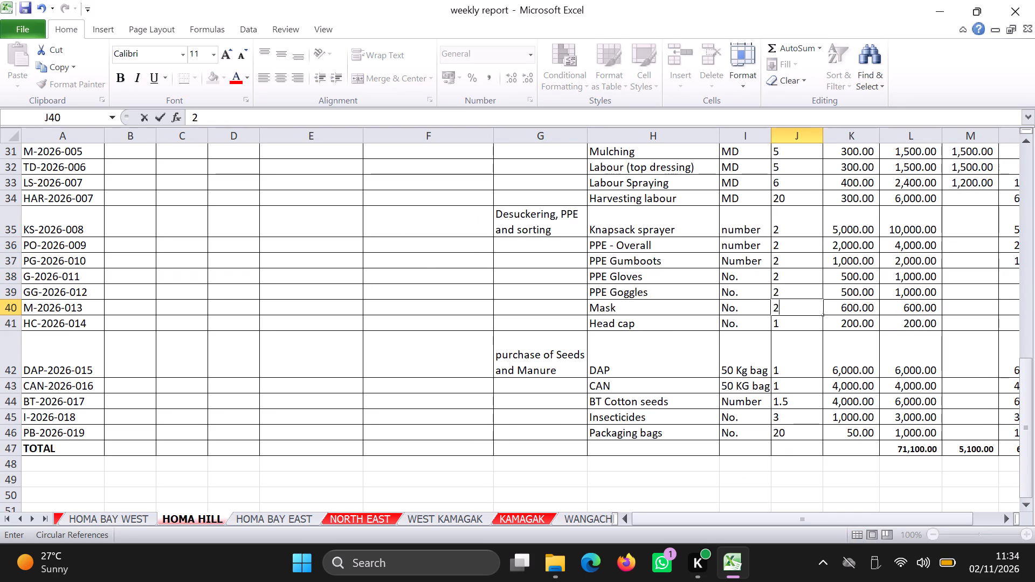
click(794, 324)
key(2)
Under purchase of Seeds and Manure in the COTTON table, set DAP and CAN to 2 each and Insecticides to 4.
click(790, 352)
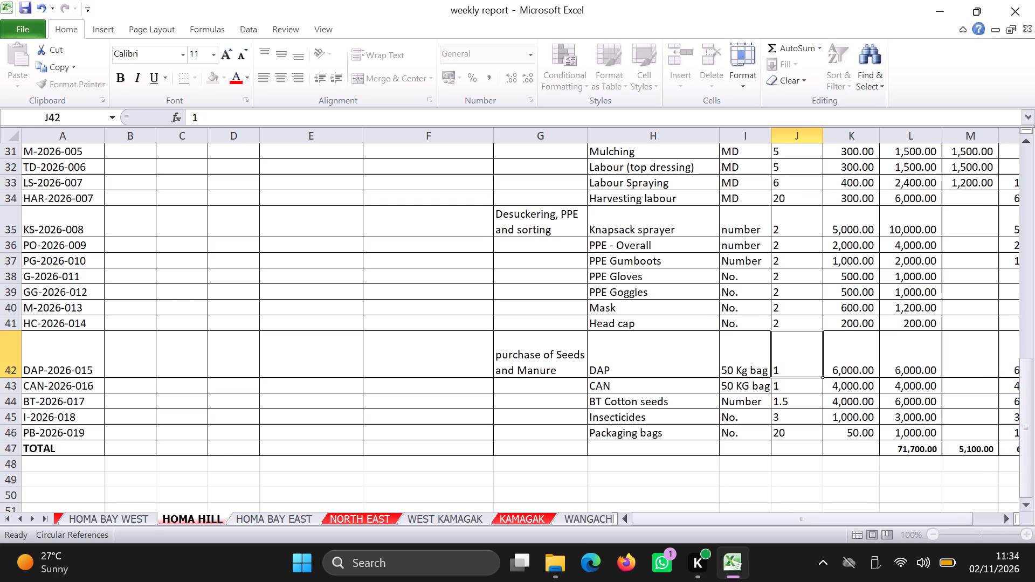
key(2)
click(793, 387)
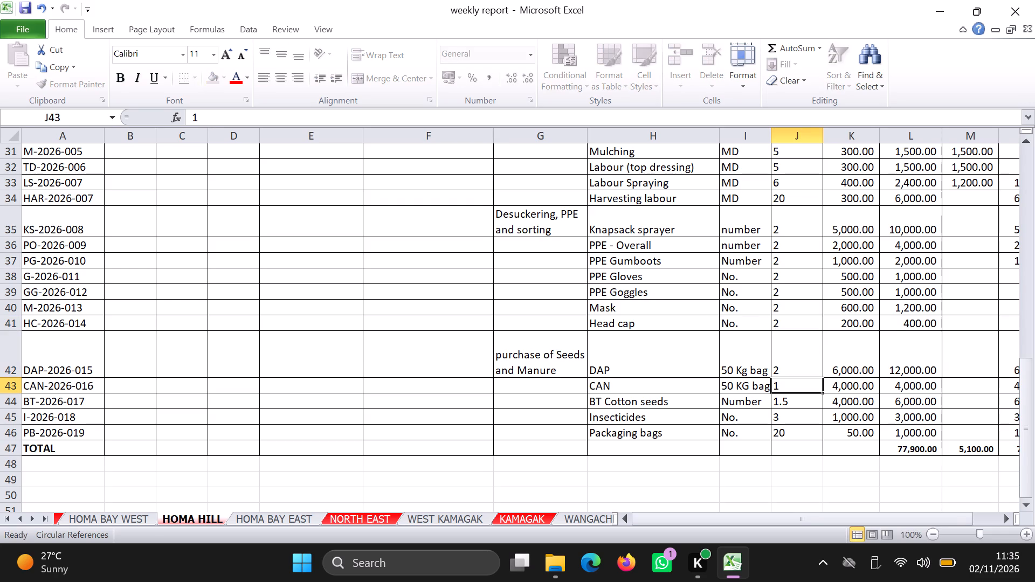
key(2)
click(795, 418)
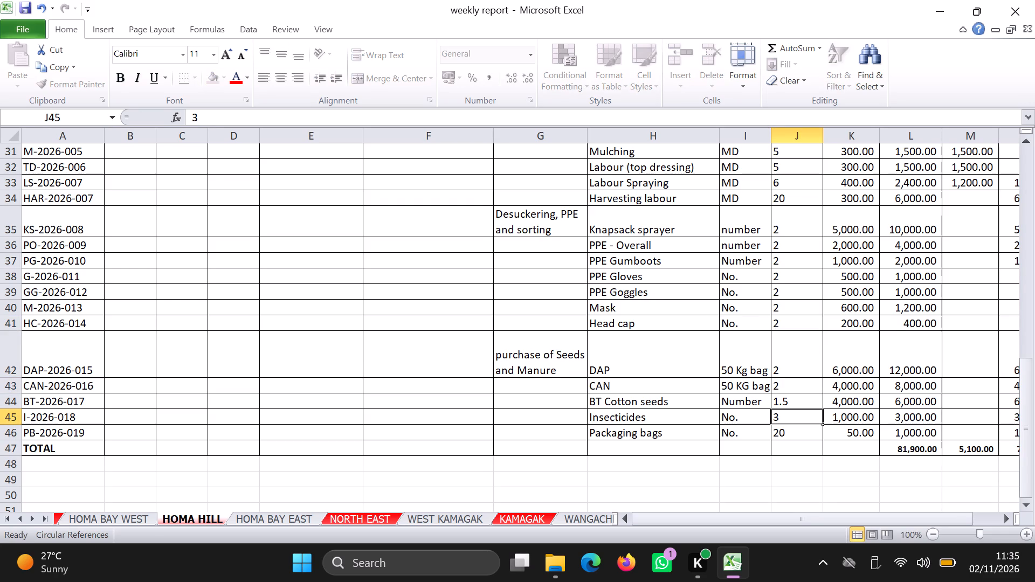
key(4)
Save the weekly report workbook.
key(ctrl+s)
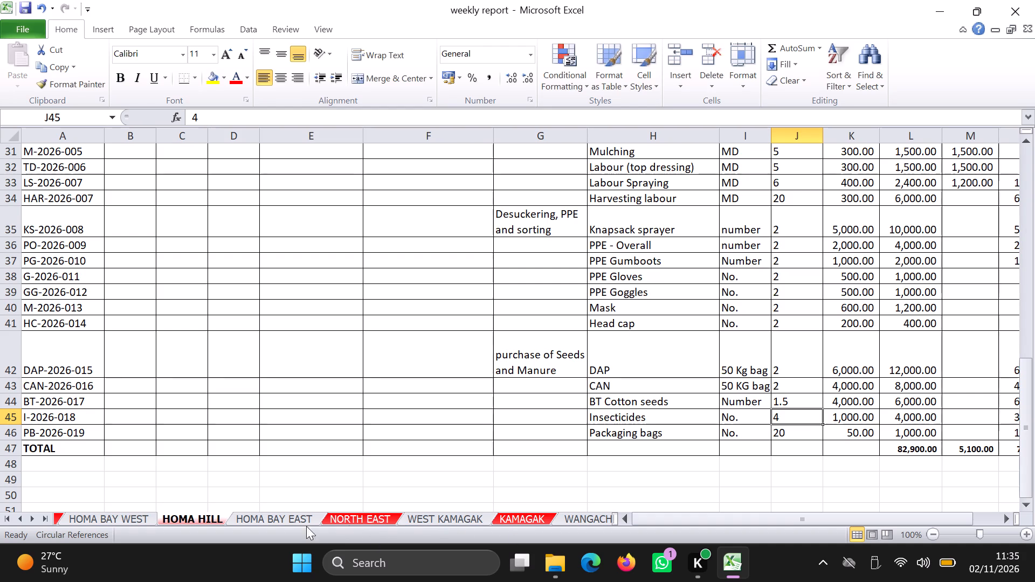
On the HOMA BAY EAST sheet, set the No. of Planting and Pruning in the BANANA table to 5 each.
click(277, 511)
click(259, 516)
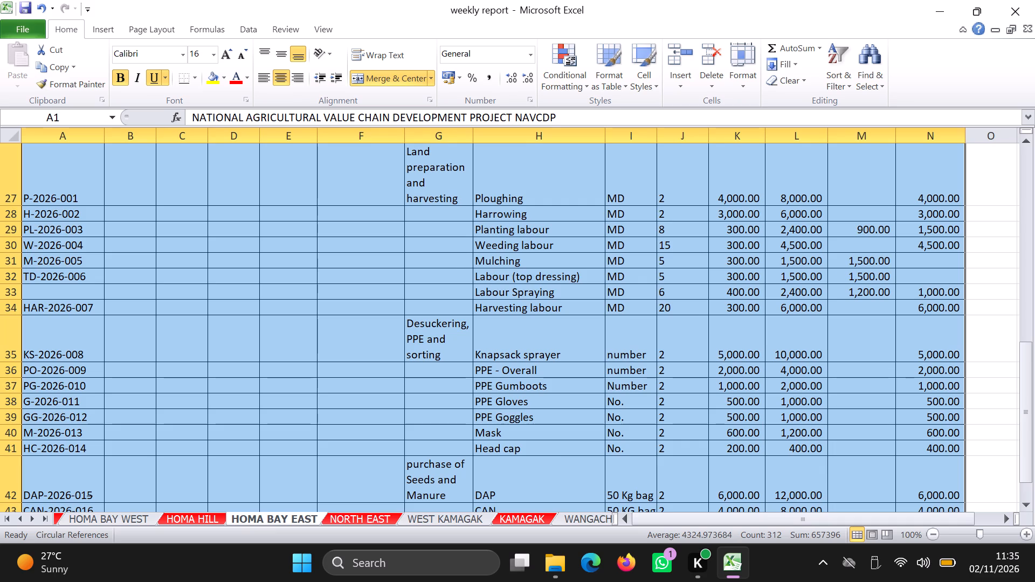
click(312, 360)
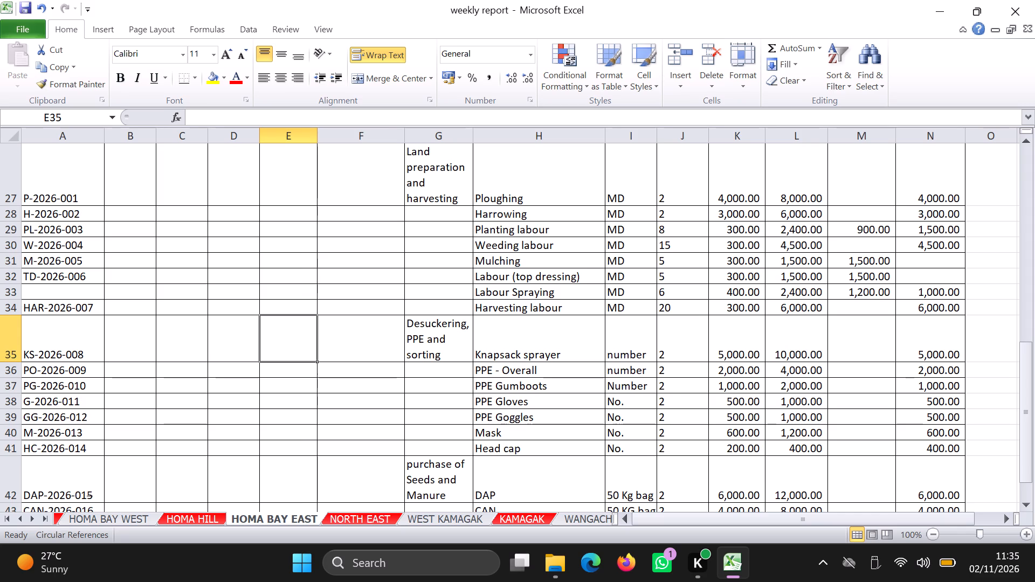
scroll(646, 273, up, 9)
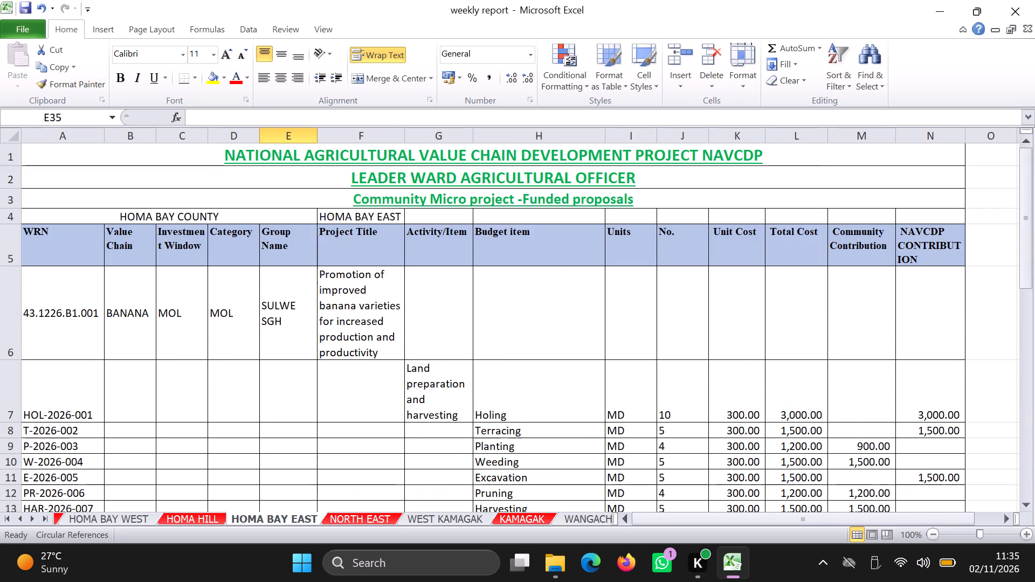
click(675, 449)
key(5)
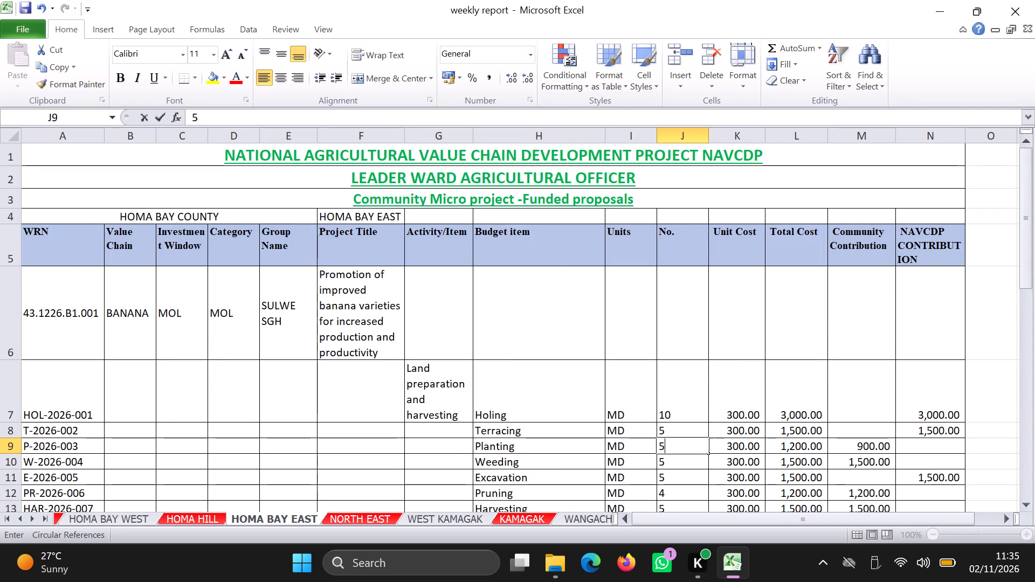
click(679, 492)
key(5)
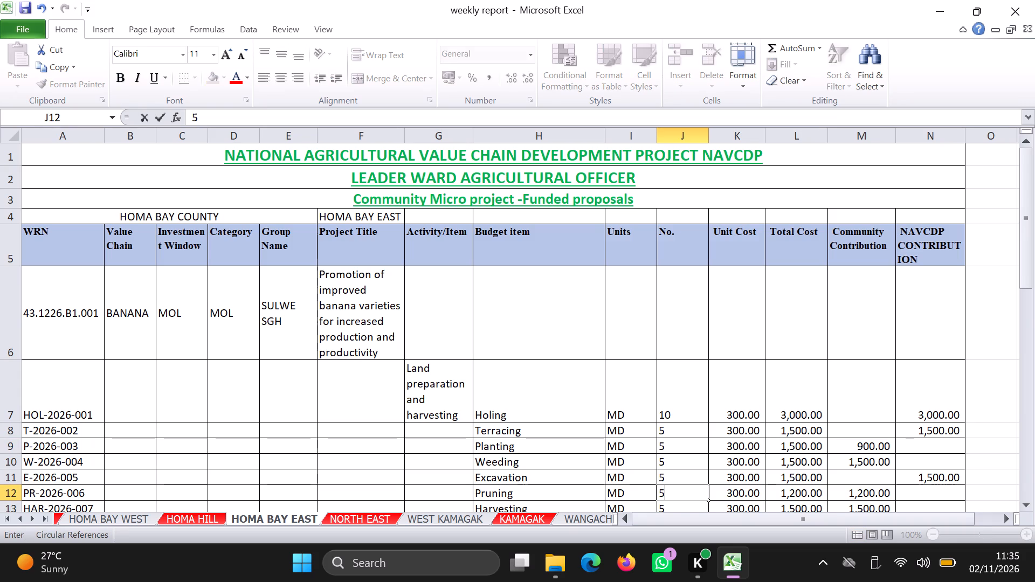
click(677, 490)
Under Desuckering and sorting in the BANANA table, set Desuckering tools and Pruning knife to 4 each, panga to 5 and weighing scale to 3.
scroll(677, 490, down, 1)
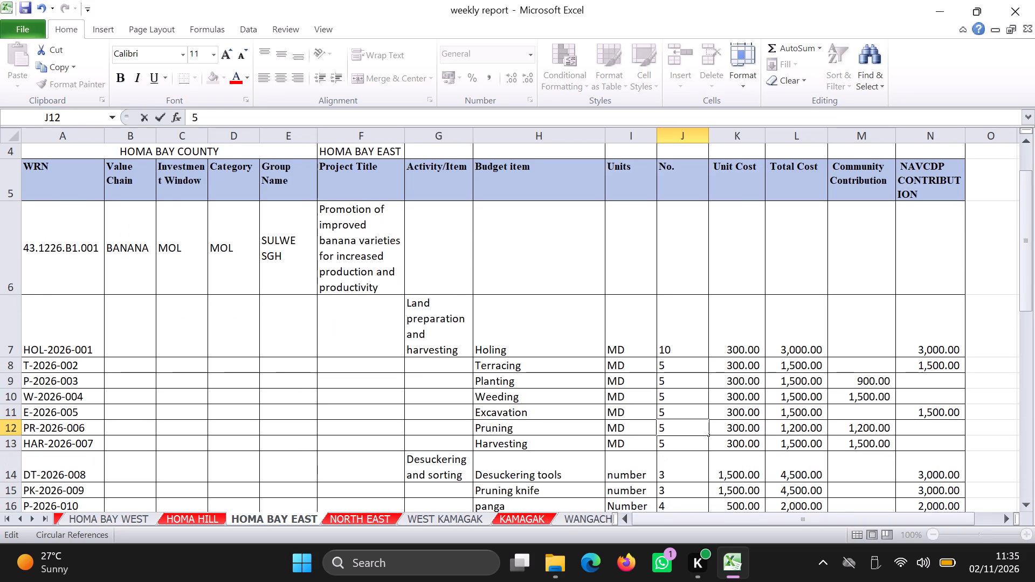
click(676, 479)
key(4)
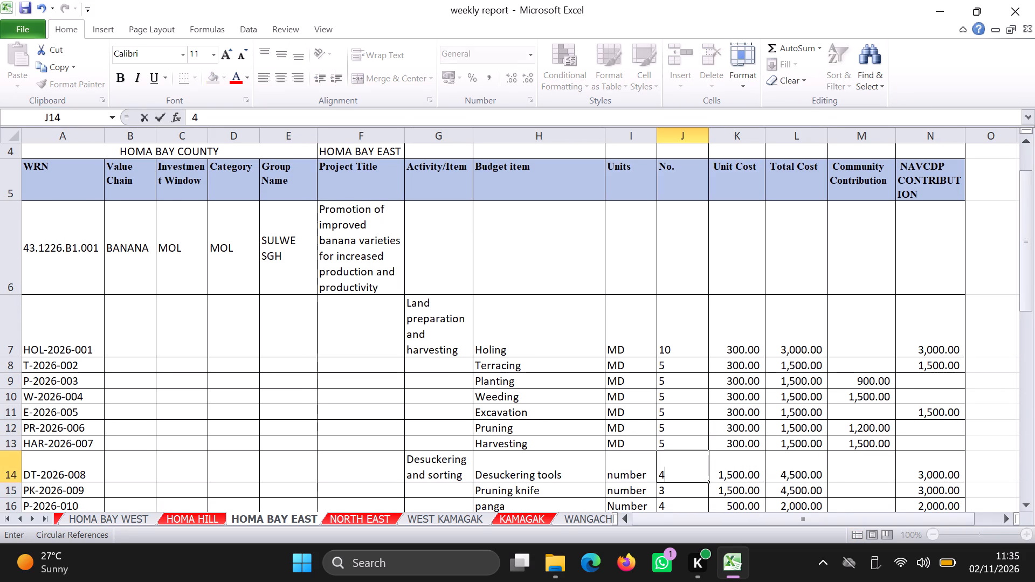
click(676, 489)
key(4)
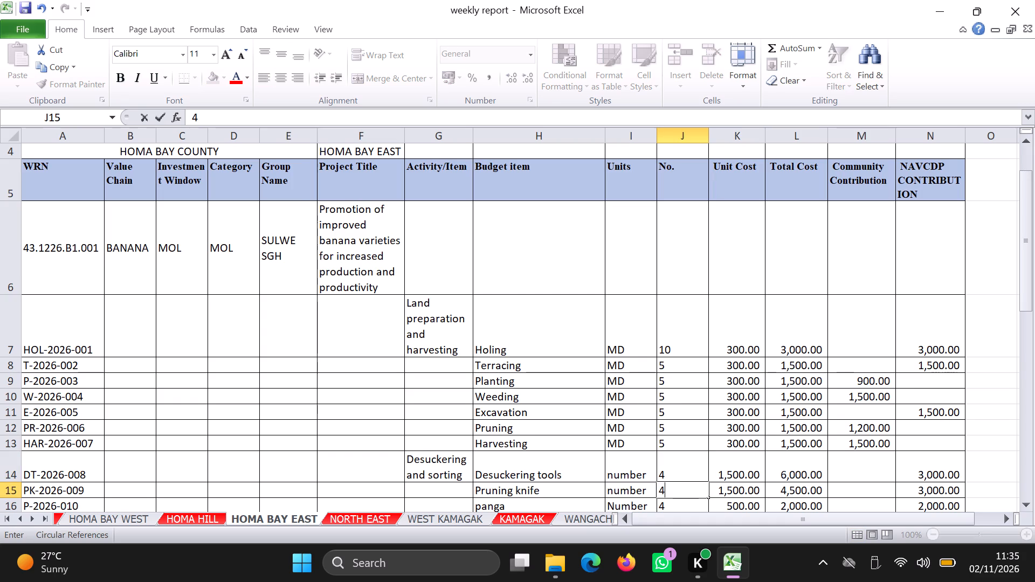
click(679, 508)
scroll(679, 508, down, 1)
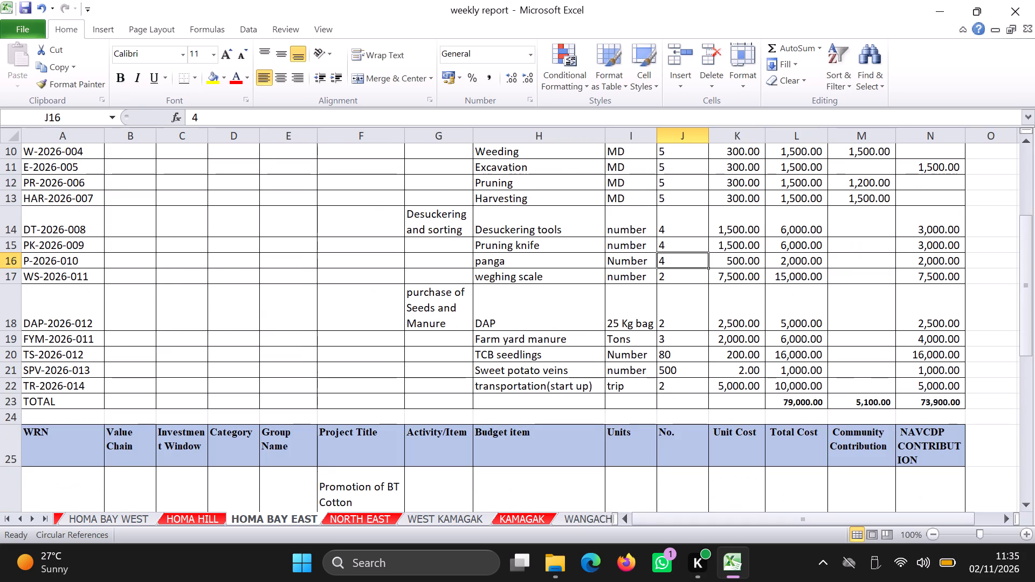
scroll(679, 508, down, 1)
key(5)
click(679, 281)
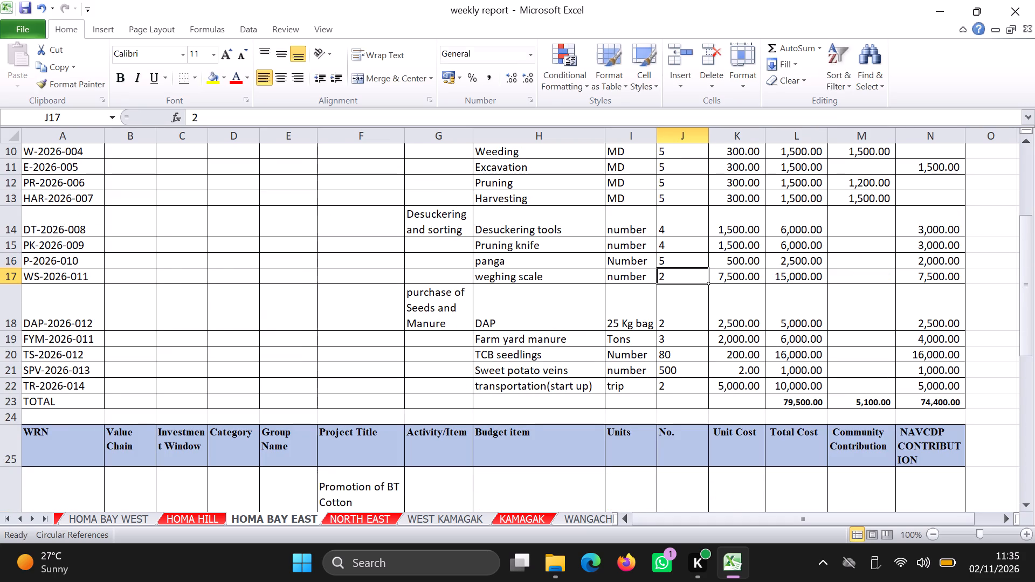
key(3)
Under purchase of Seeds and Manure in the BANANA table, set DAP to 3, Farm yard manure to 4 and transportation to 3.
click(677, 314)
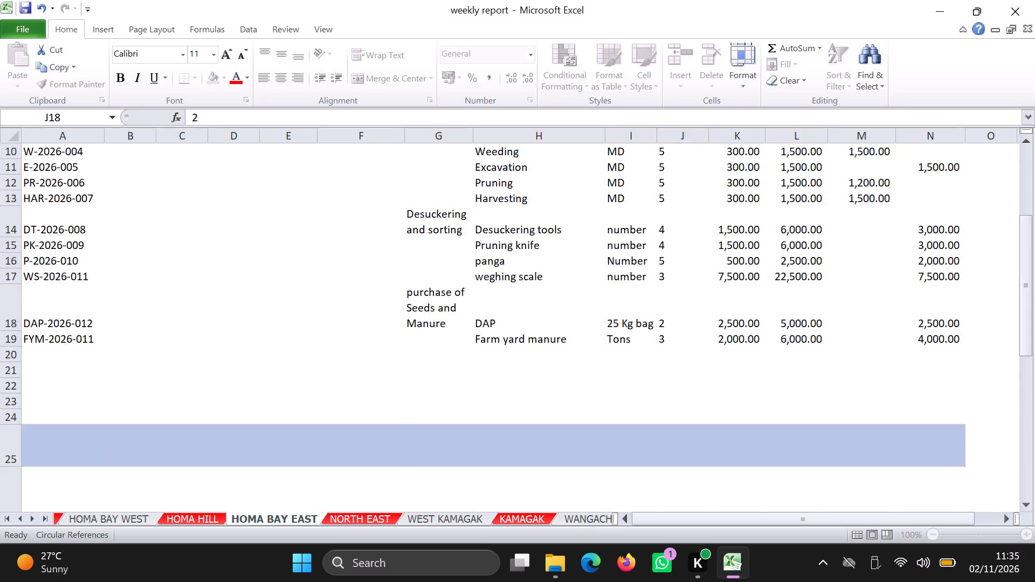
key(3)
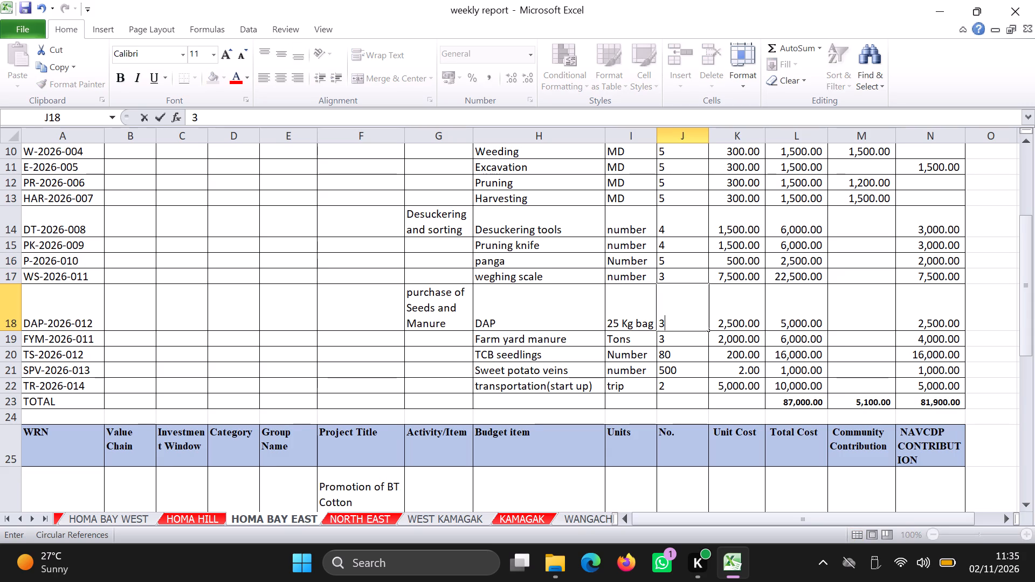
click(681, 342)
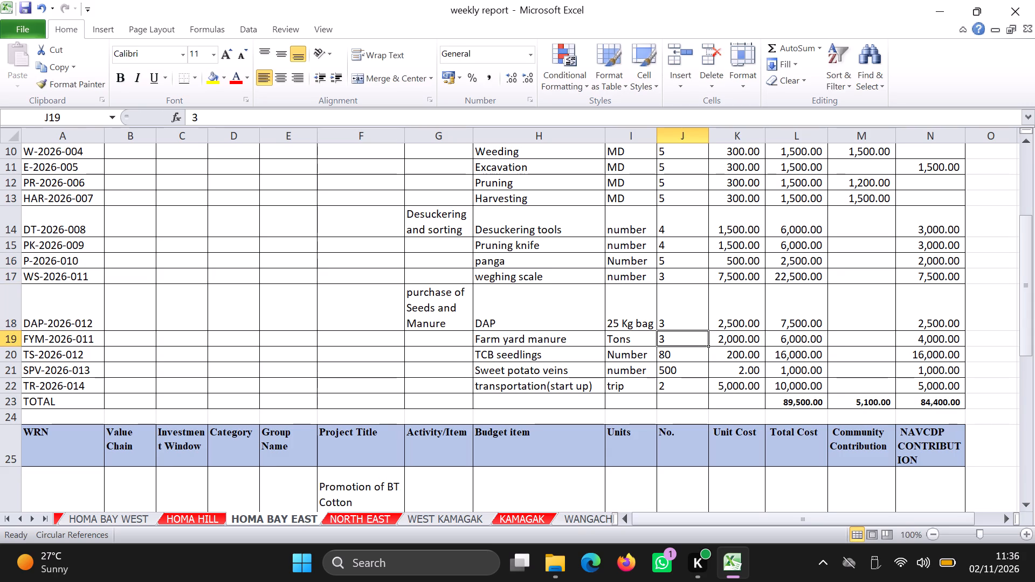
key(4)
click(686, 391)
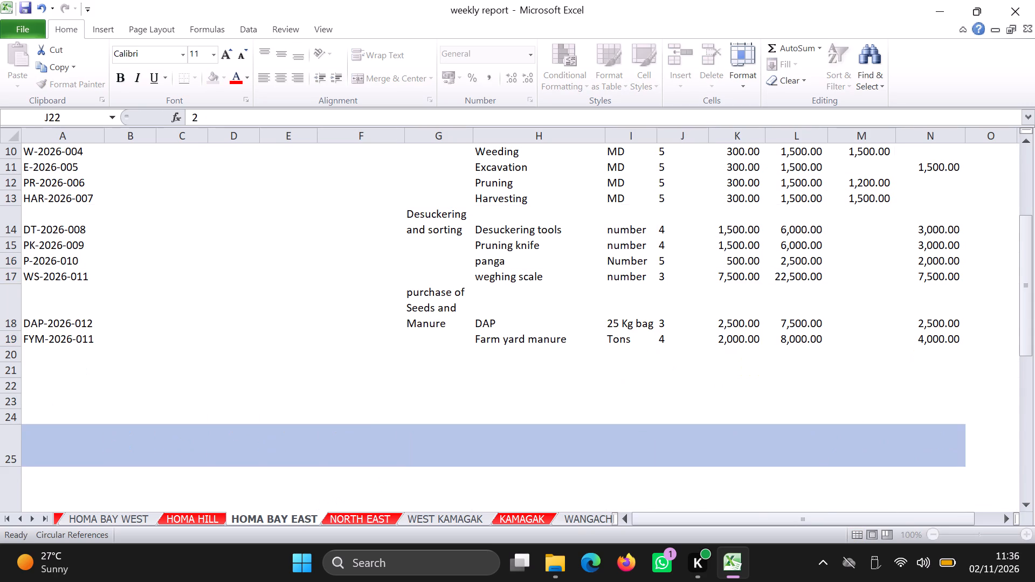
text(23)
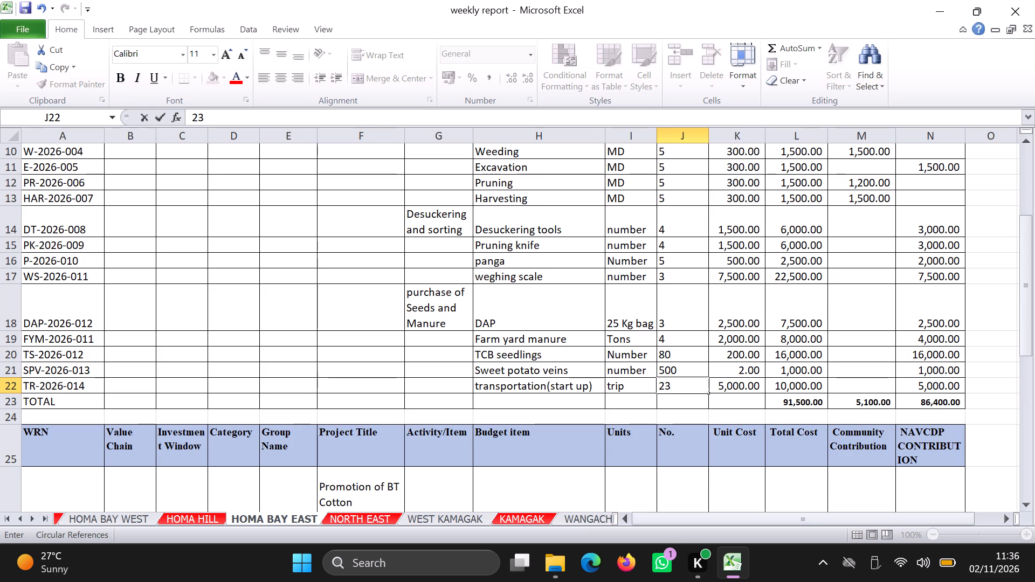
key(BackSpace)
key(BackSpace)
key(3)
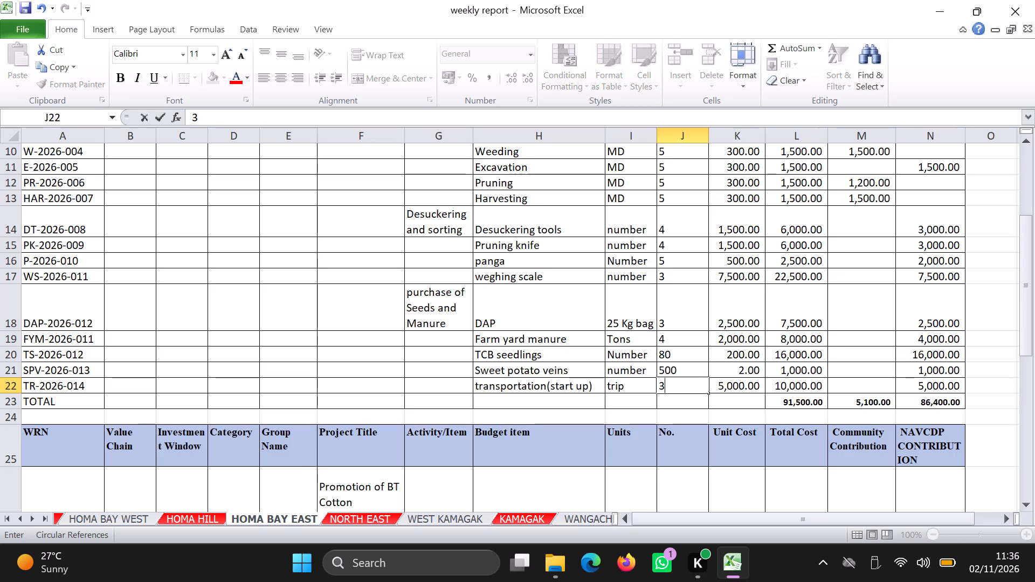
click(688, 406)
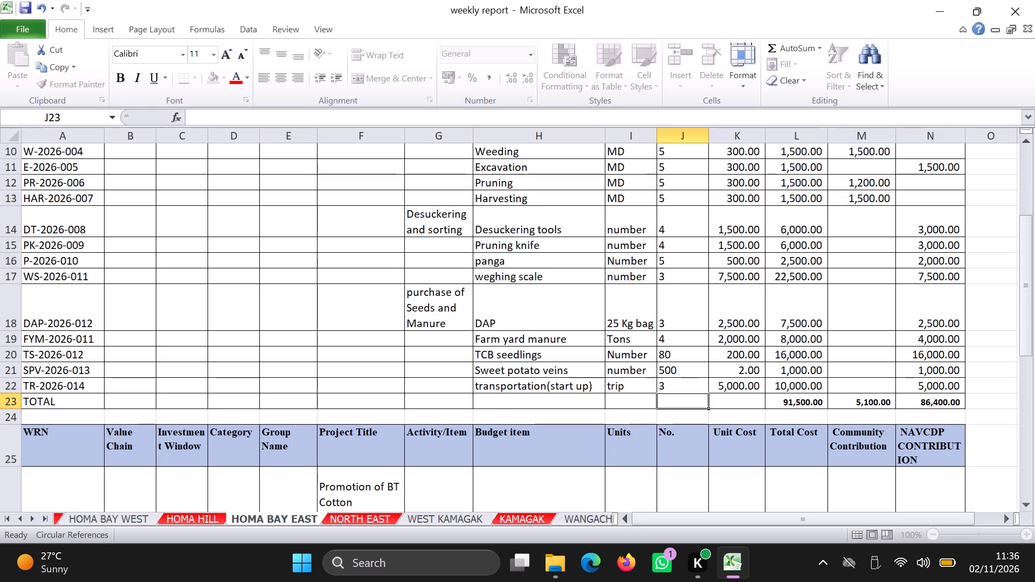
In the COTTON table on the HOMA BAY EAST sheet, set the No. of Ploughing and Harrowing to 3 each.
scroll(688, 406, down, 4)
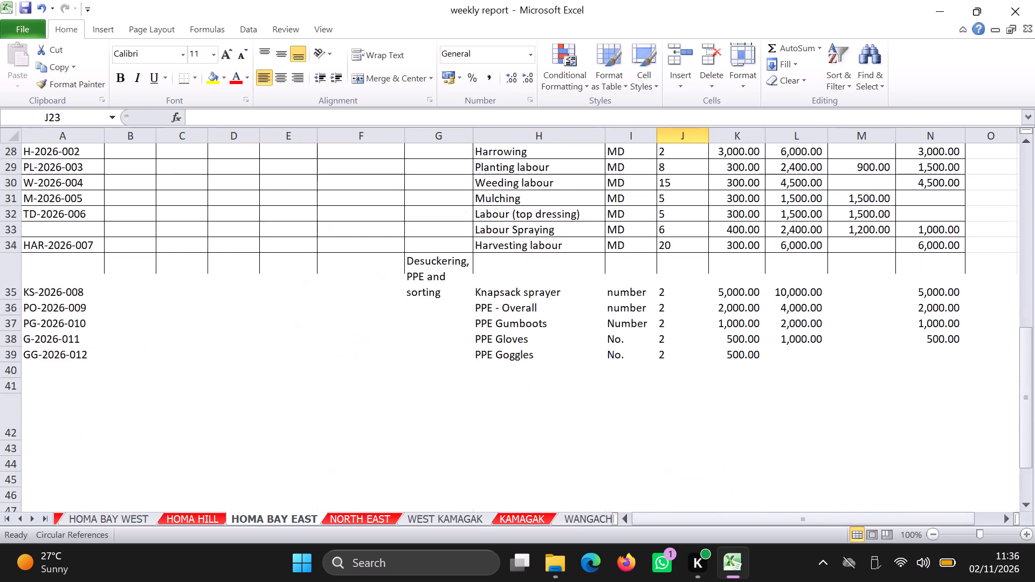
scroll(688, 406, down, 1)
scroll(688, 406, up, 2)
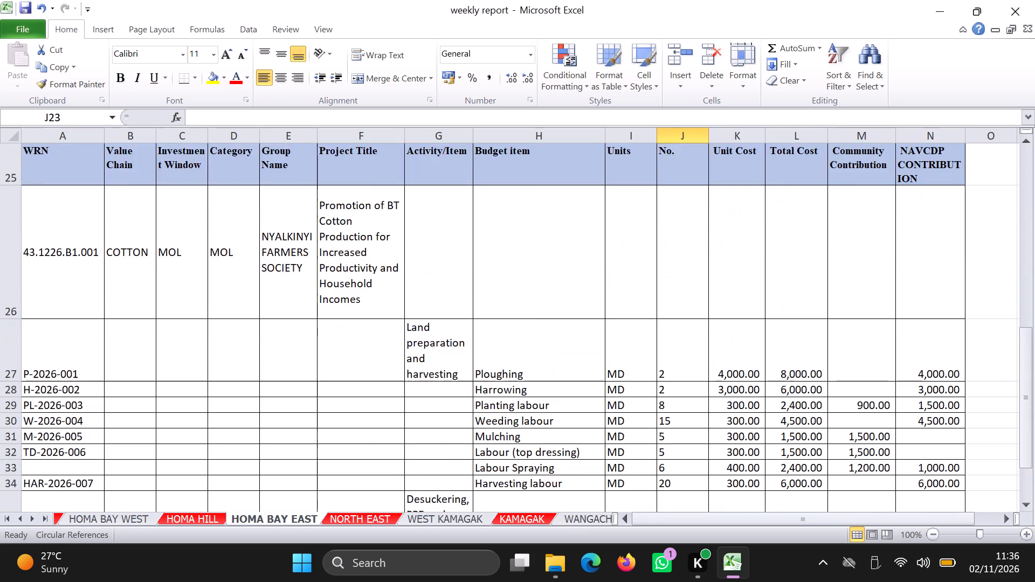
scroll(688, 406, up, 1)
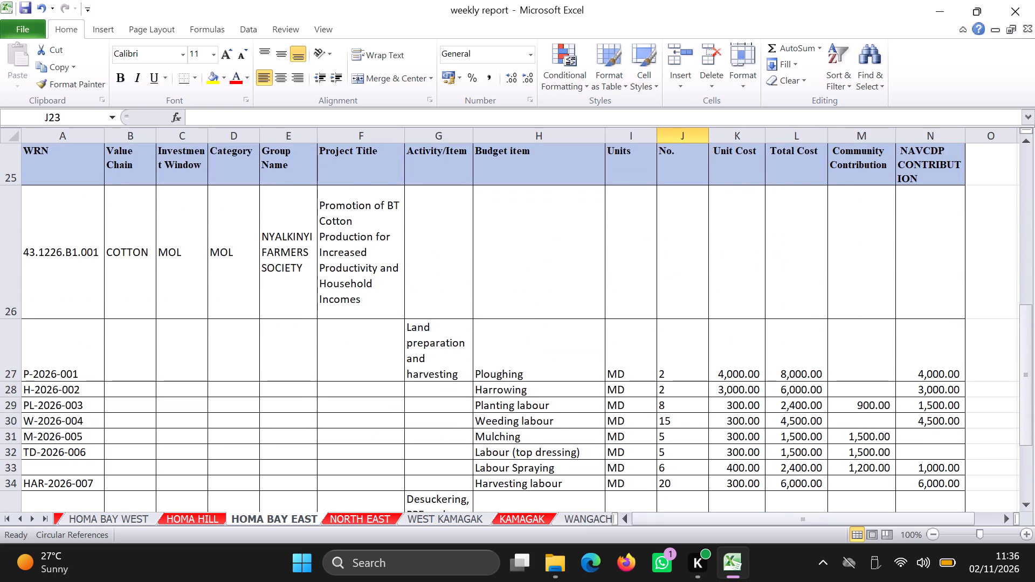
click(684, 358)
key(3)
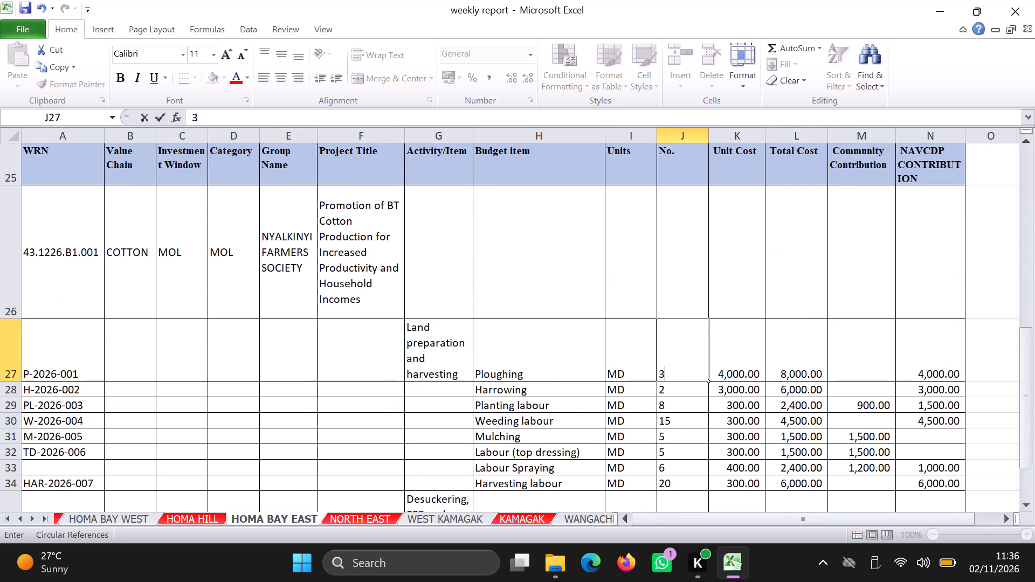
click(667, 392)
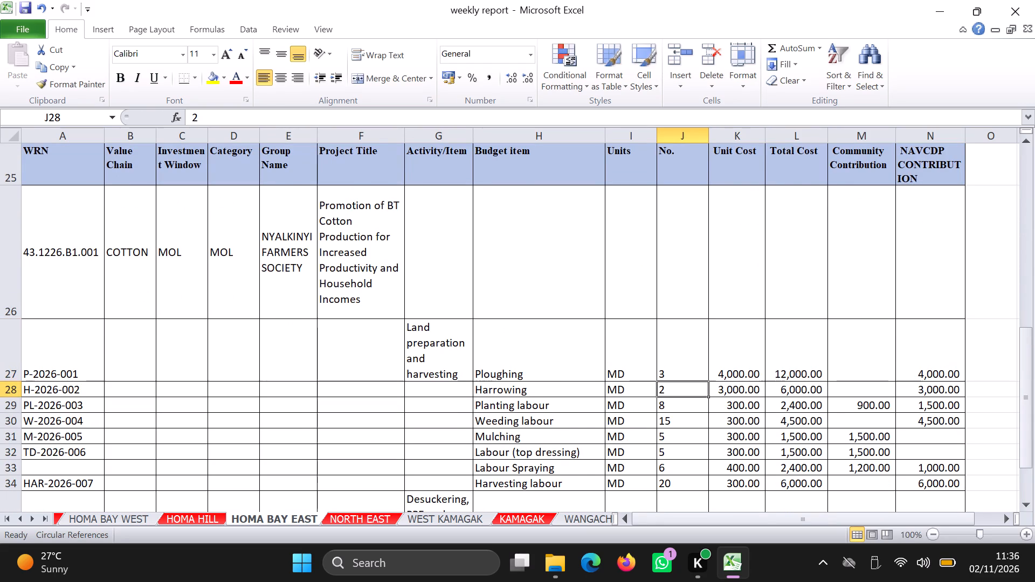
key(3)
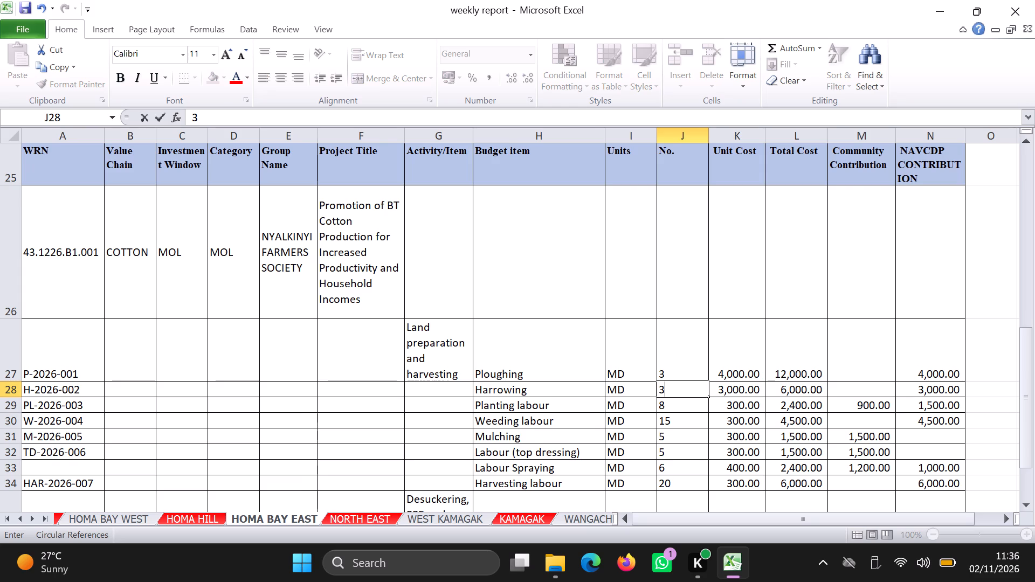
scroll(685, 480, down, 2)
click(678, 459)
Under Desuckering, PPE and sorting in the COTTON table, set Knapsack sprayer, PPE - Overall and PPE Gumboots to 3 each.
scroll(678, 459, down, 1)
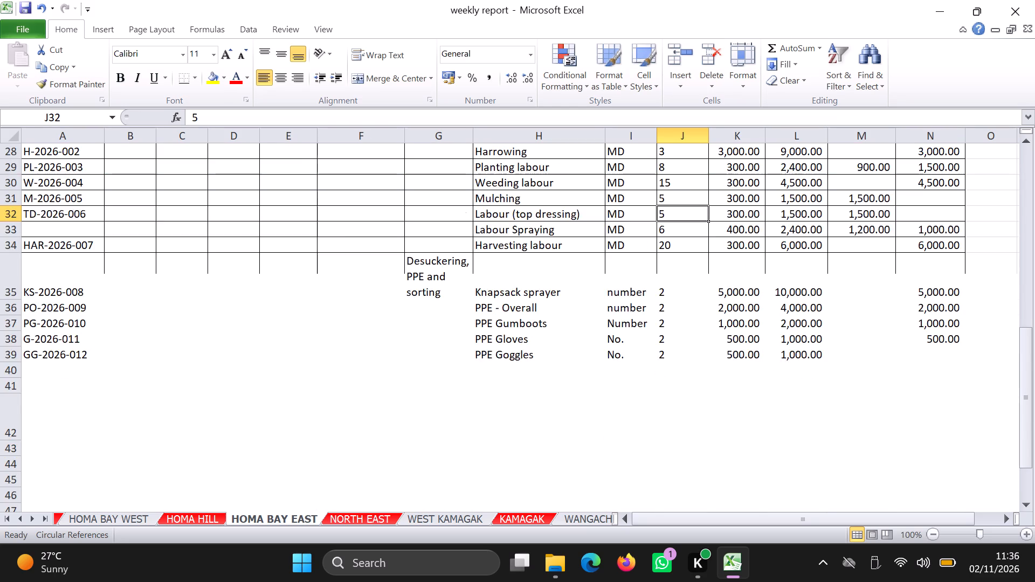
scroll(678, 459, down, 1)
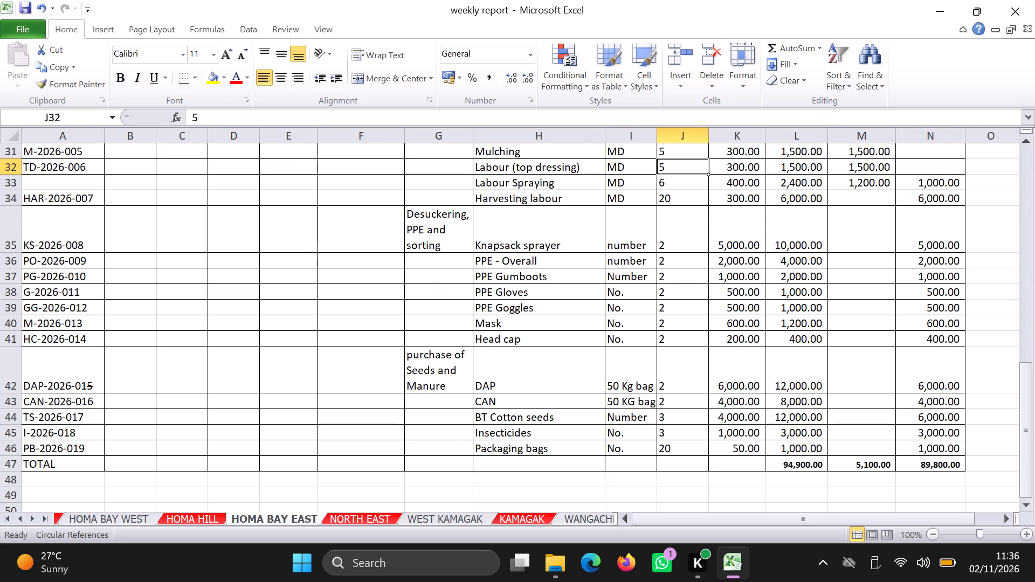
click(678, 244)
key(3)
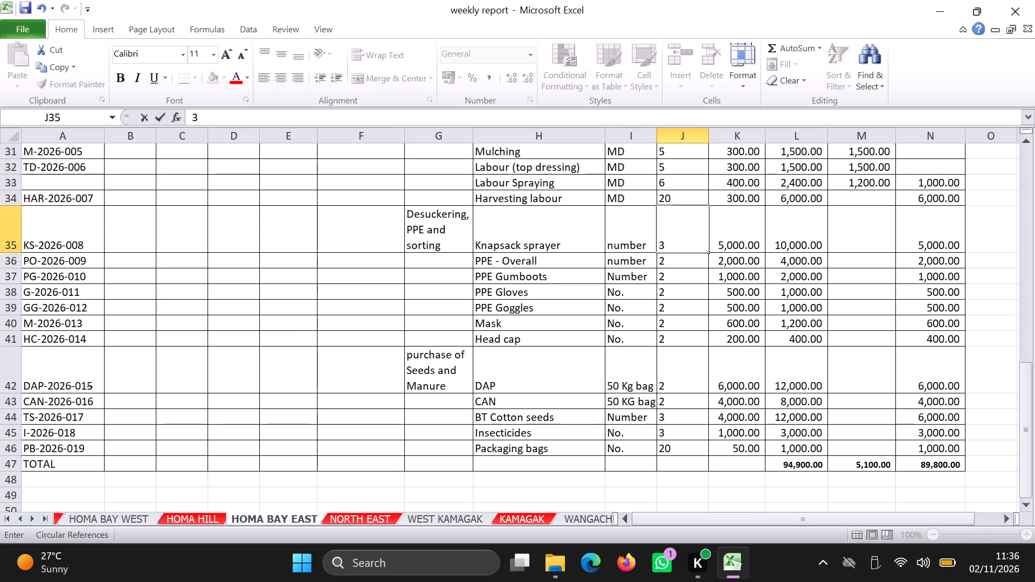
click(678, 258)
key(3)
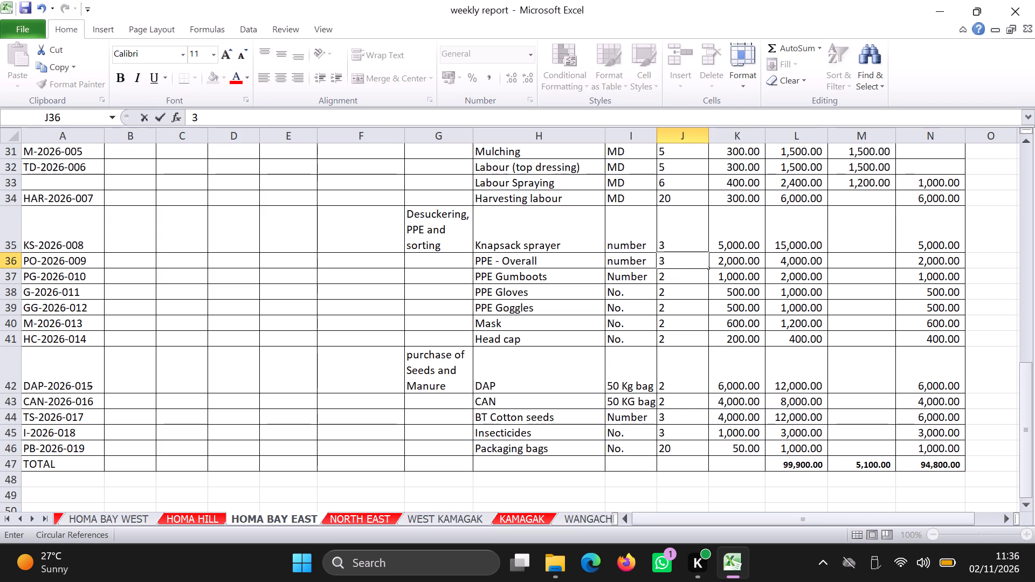
click(676, 278)
key(3)
key(3)
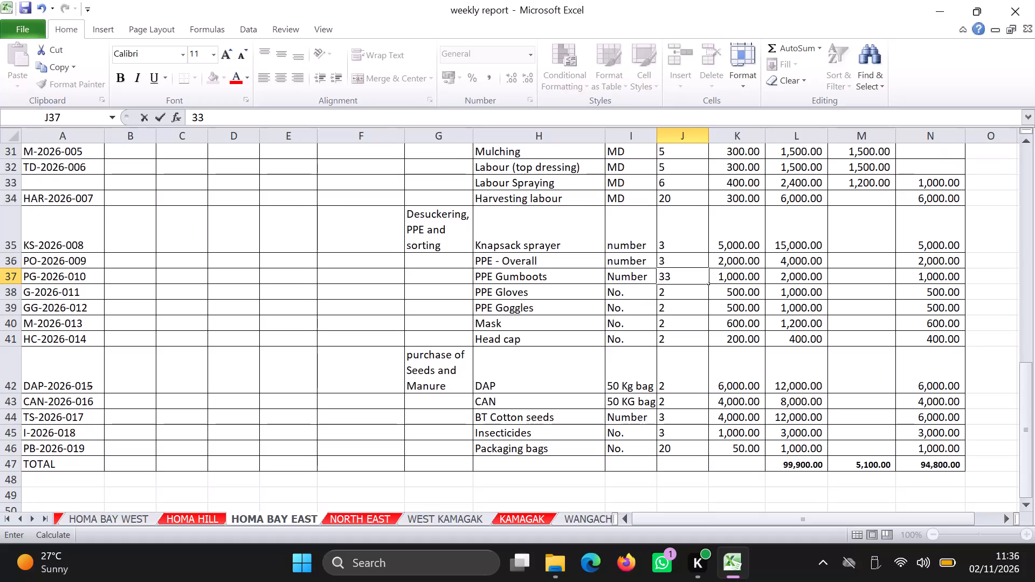
key(BackSpace)
click(676, 286)
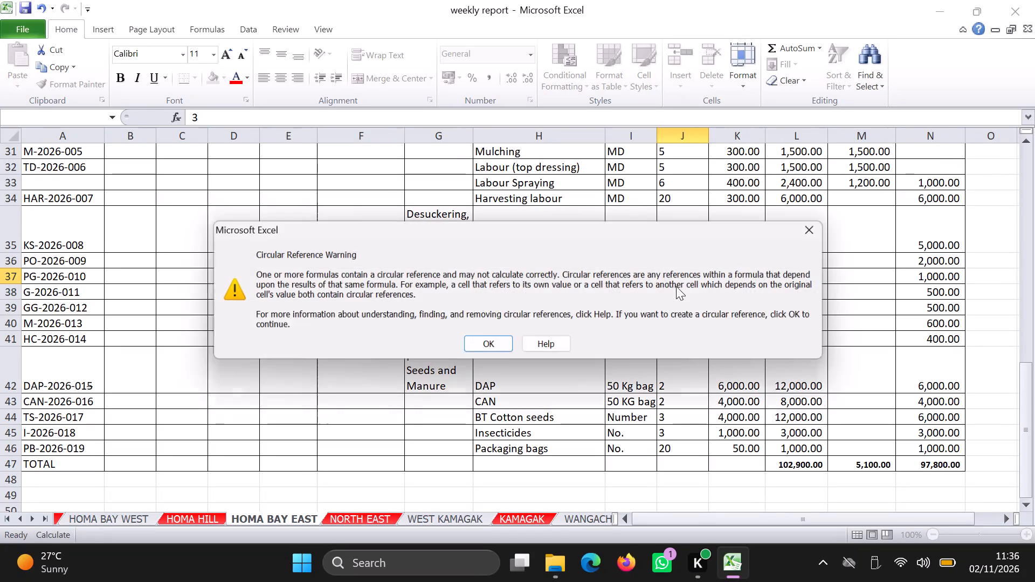
click(815, 233)
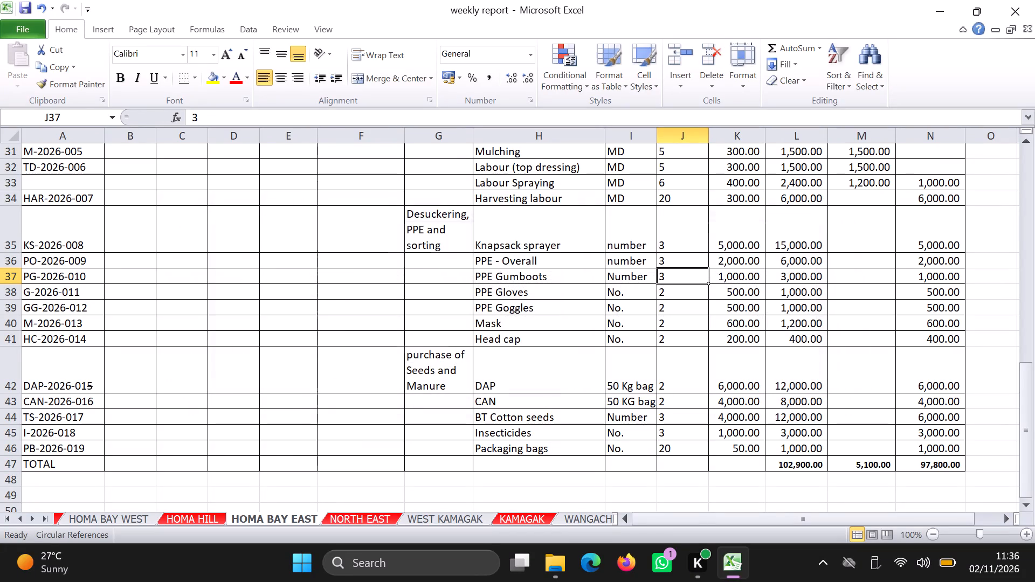
Set the No. of PPE Gloves, PPE Goggles, Mask and Head cap in the COTTON table to 3 each.
click(681, 292)
key(3)
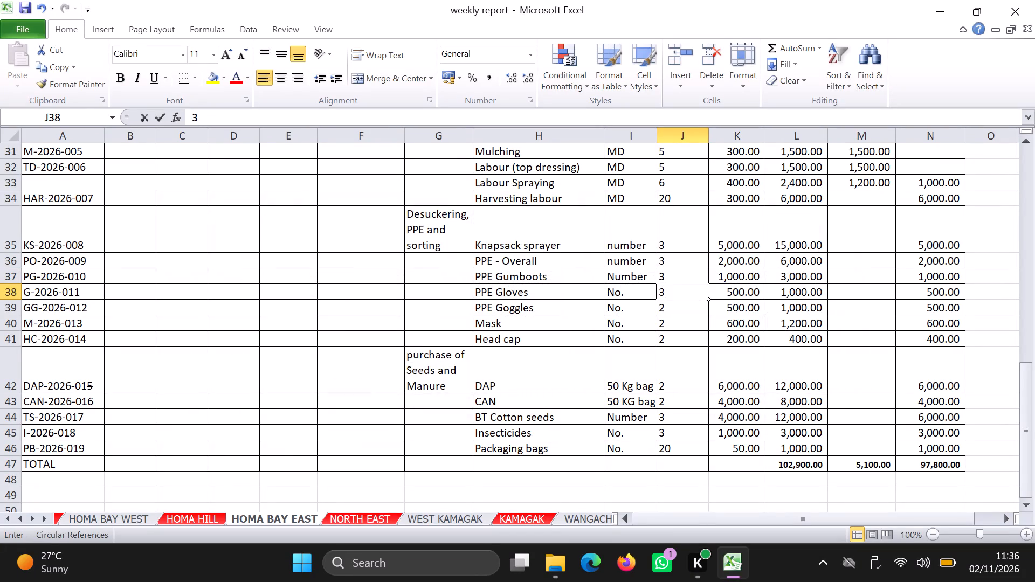
click(677, 309)
key(3)
key(3)
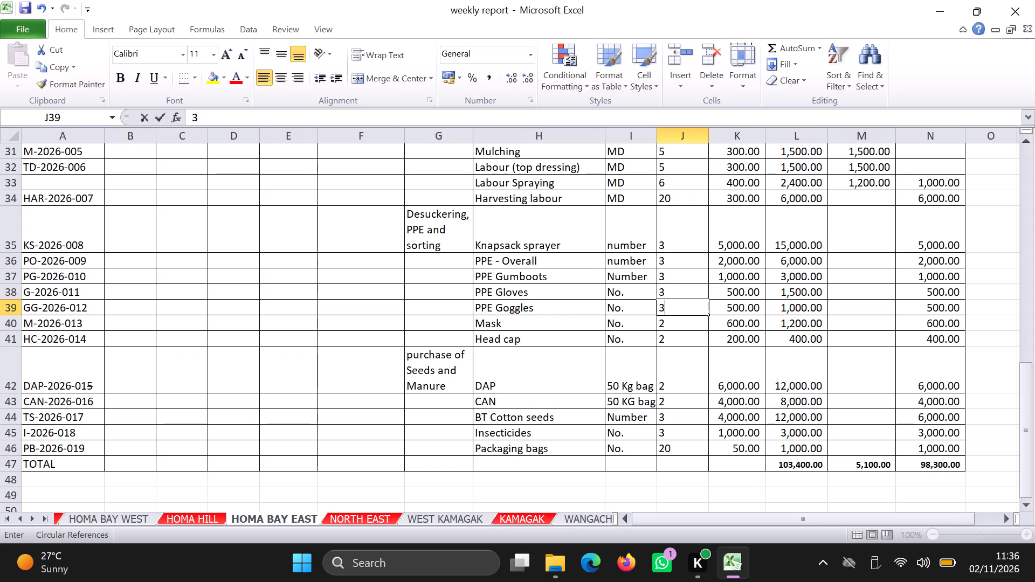
click(676, 323)
key(3)
click(679, 343)
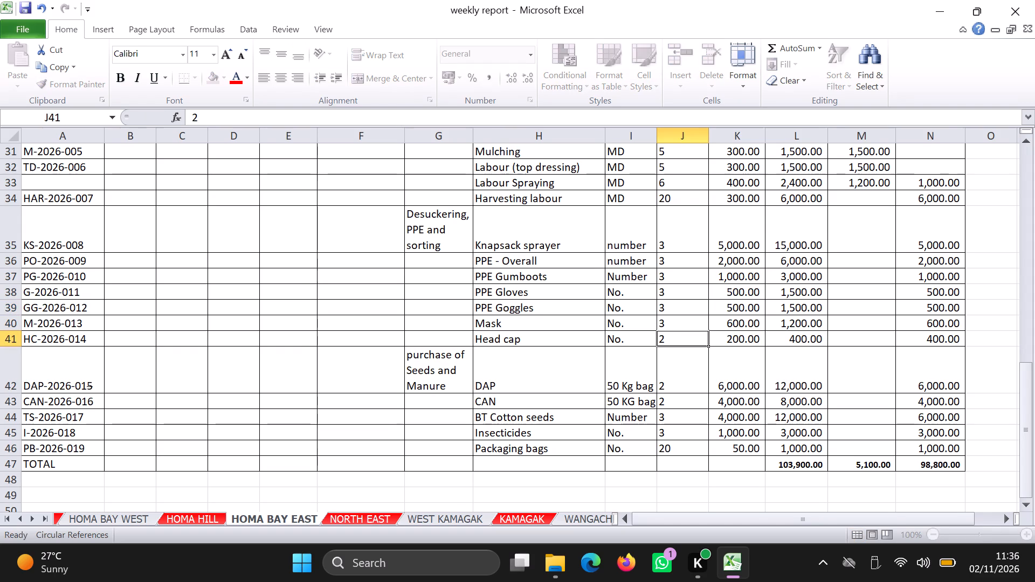
key(3)
Under purchase of Seeds and Manure in the COTTON table, set DAP and CAN to 3 each, BT Cotton seeds and Insecticides to 4 each.
click(680, 387)
key(3)
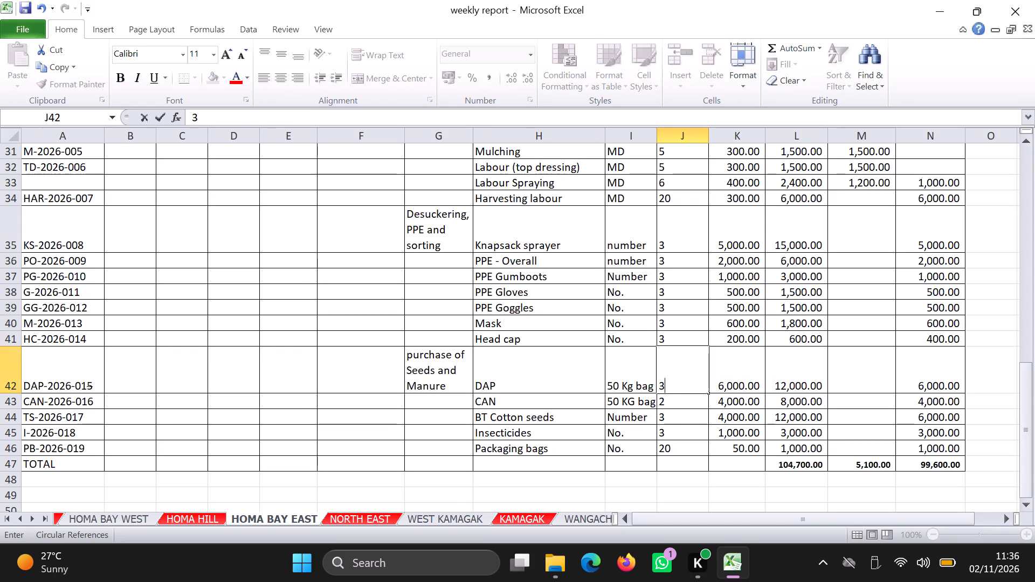
click(681, 404)
key(3)
key(3)
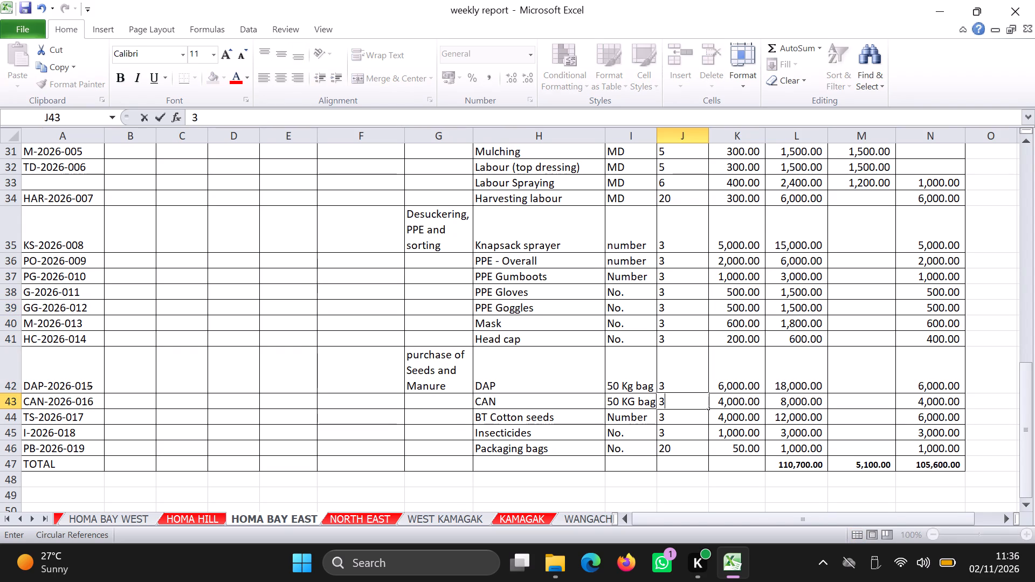
click(676, 413)
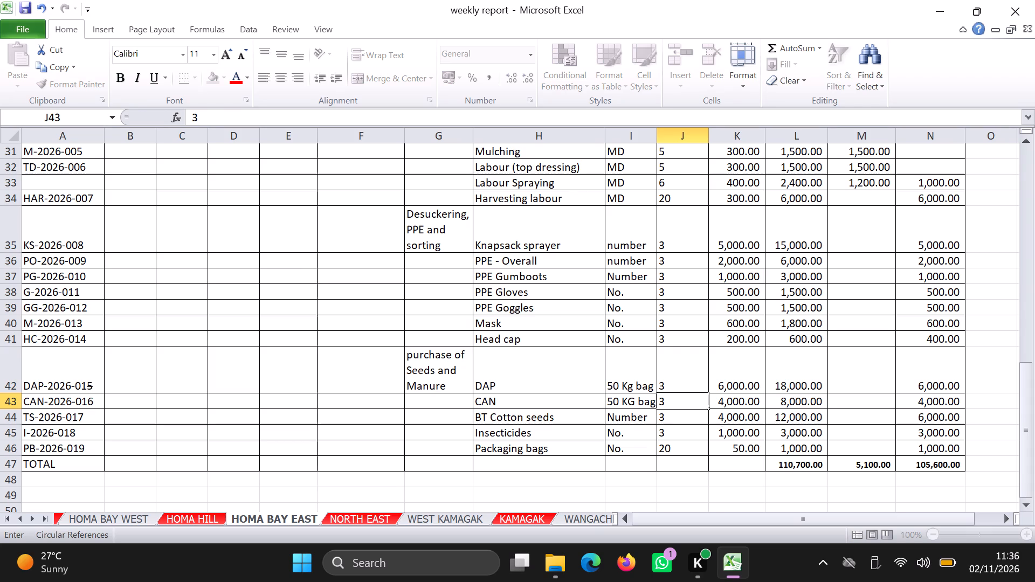
key(4)
click(679, 432)
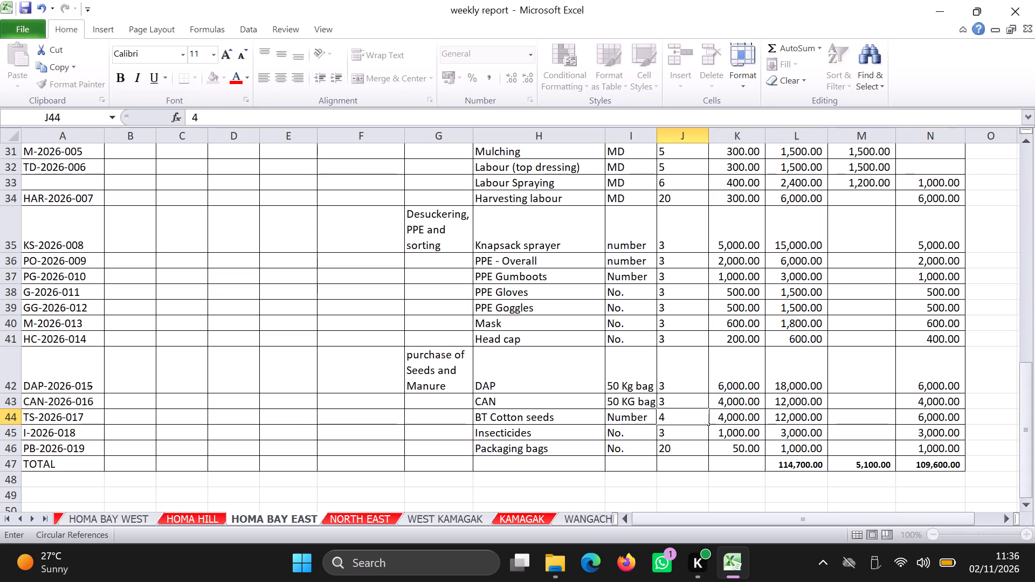
key(4)
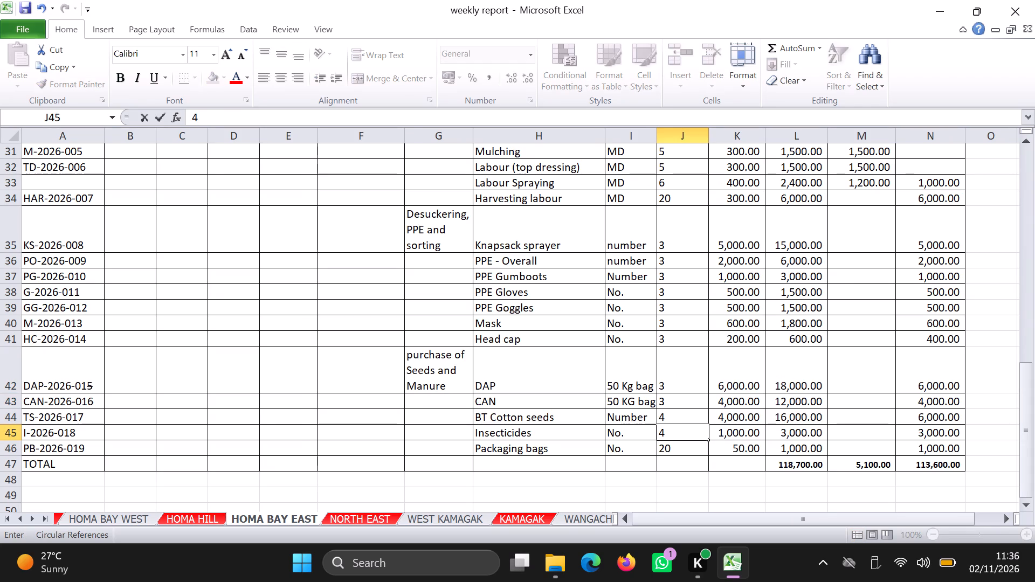
Save the weekly report workbook.
key(ctrl+s)
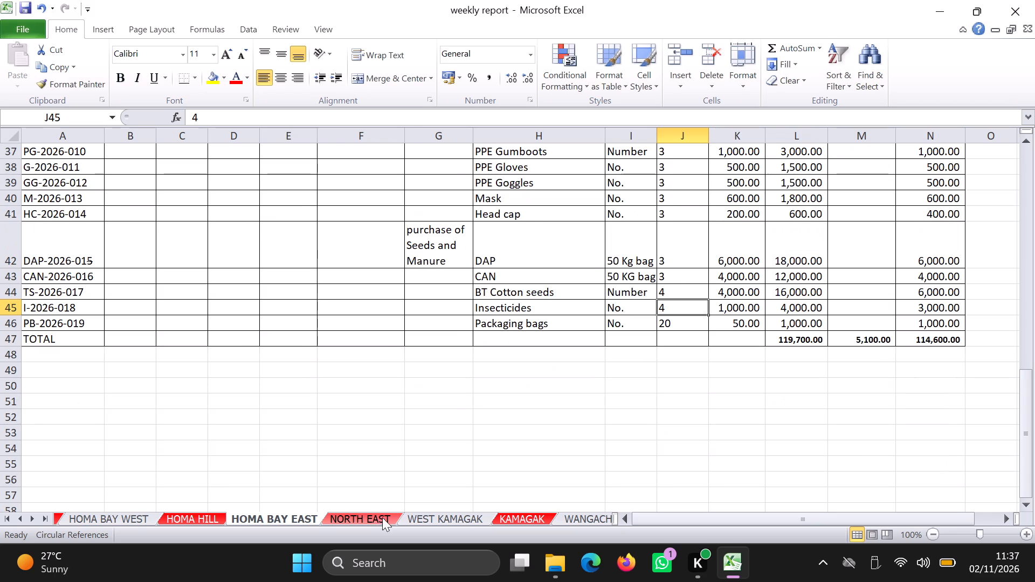
On the NORTH EAST sheet, set the No. of Planting and Pruning in the BANANA table to 4 each.
click(353, 518)
scroll(467, 402, up, 1)
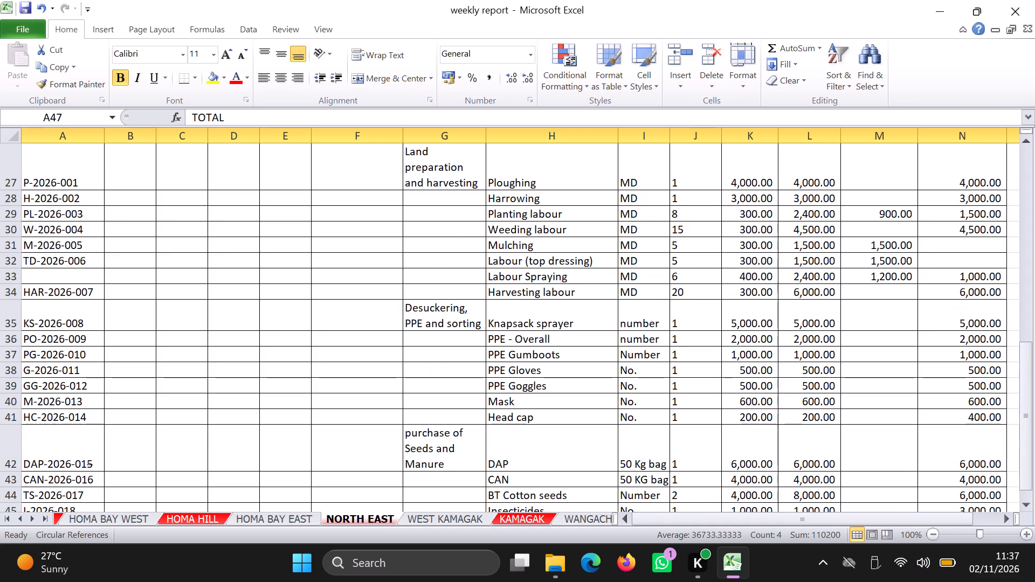
scroll(467, 402, up, 1)
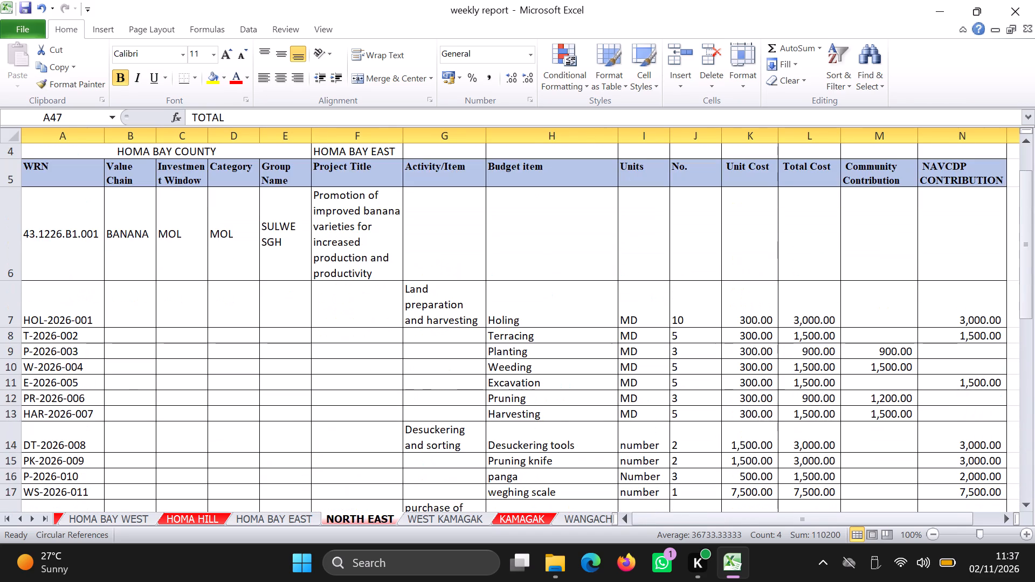
click(685, 355)
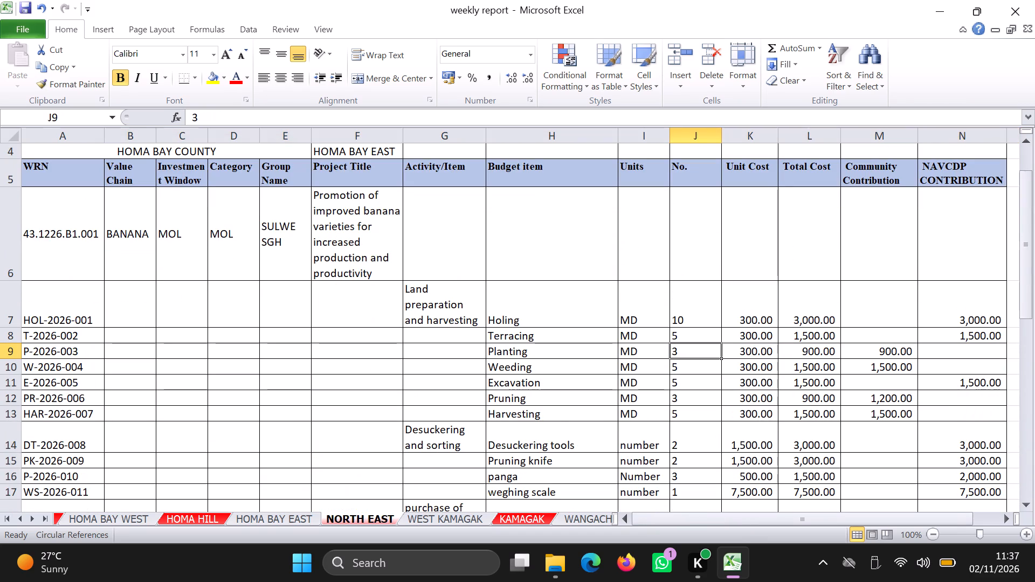
key(4)
click(698, 397)
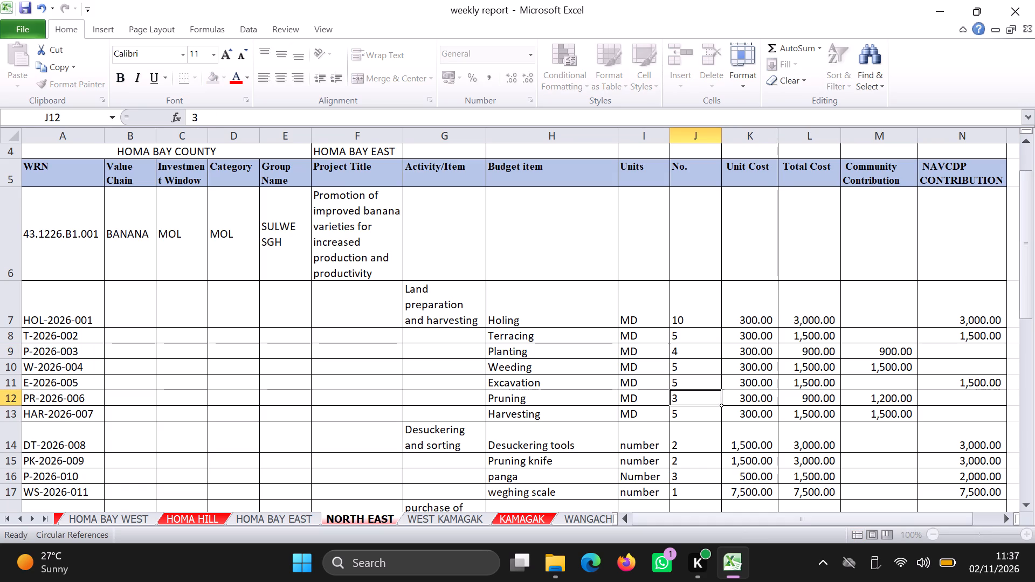
key(4)
Under Desuckering and sorting in the BANANA table, set Desuckering tools, Pruning knife and weighing scale to 3 each, and panga to 4.
click(695, 451)
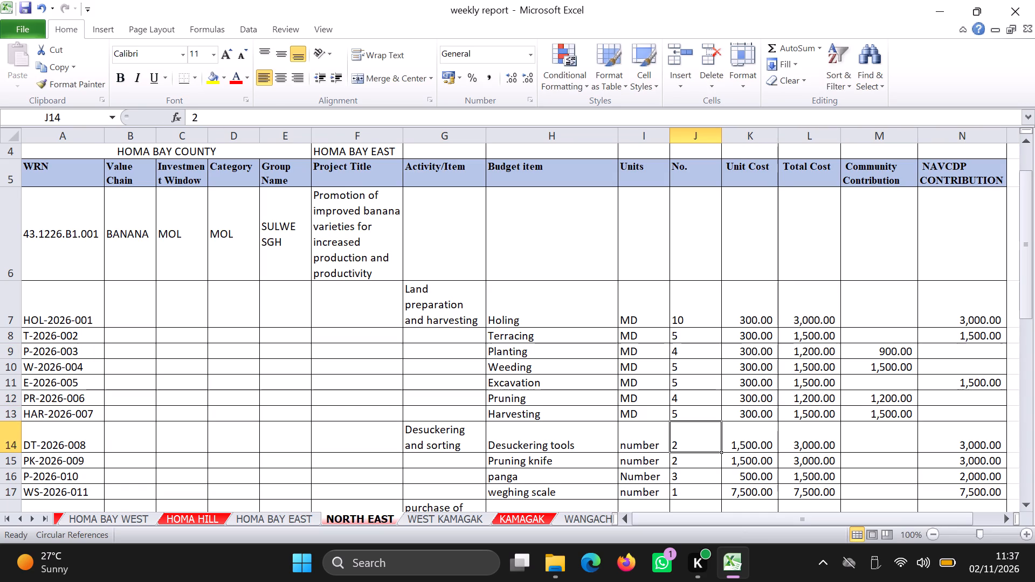
key(3)
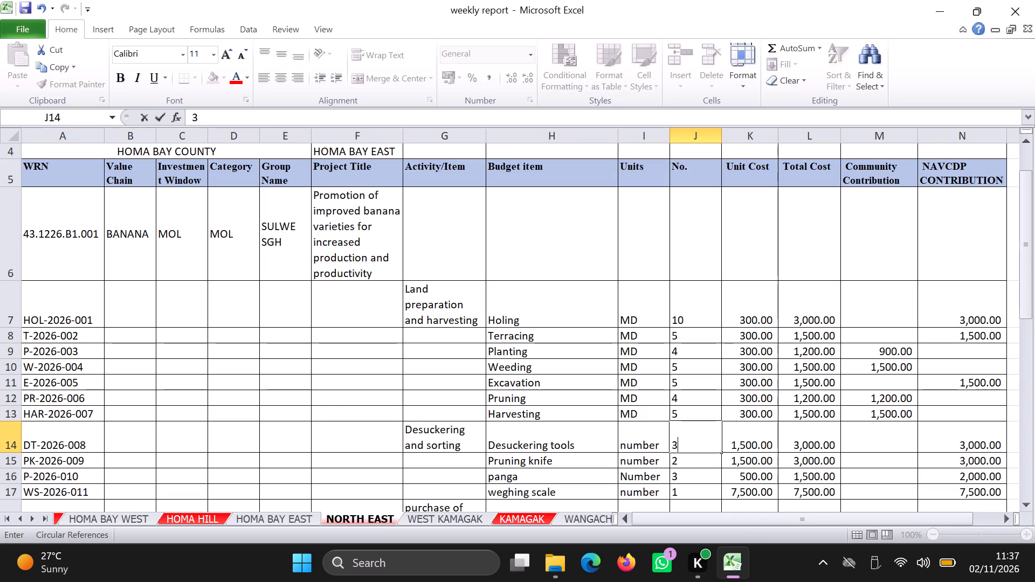
click(692, 459)
key(3)
click(693, 481)
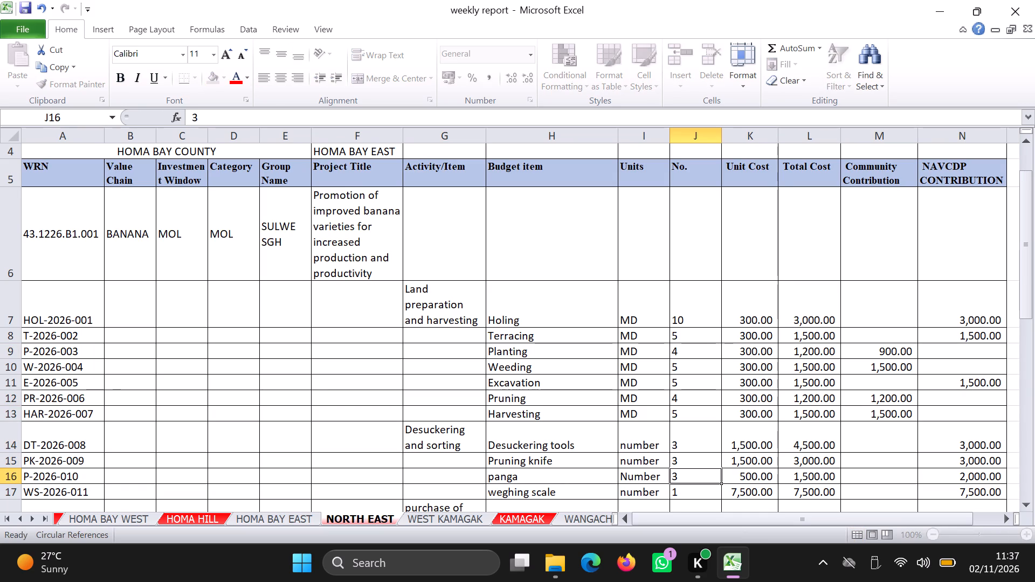
key(4)
click(692, 494)
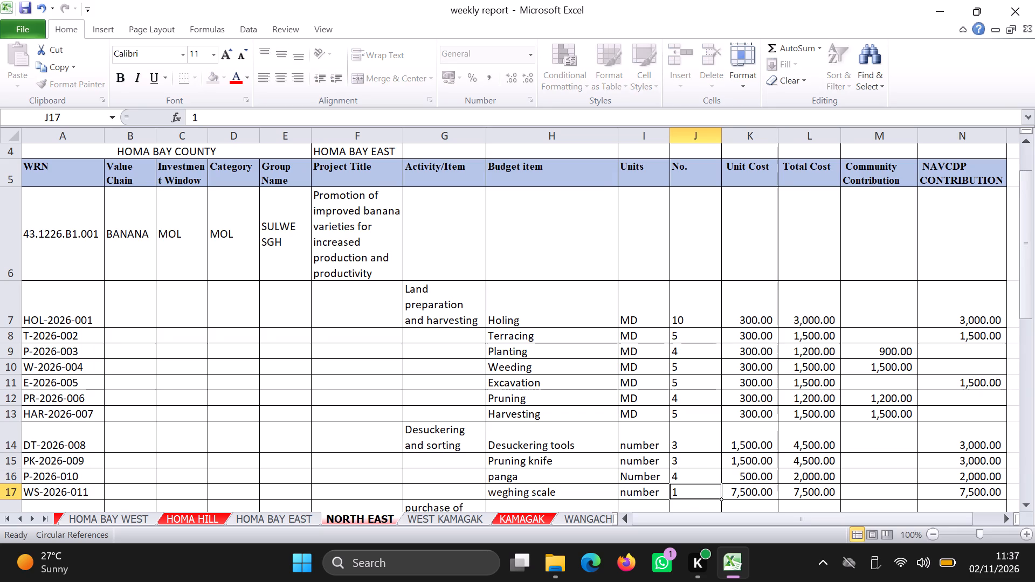
key(2)
scroll(686, 462, down, 1)
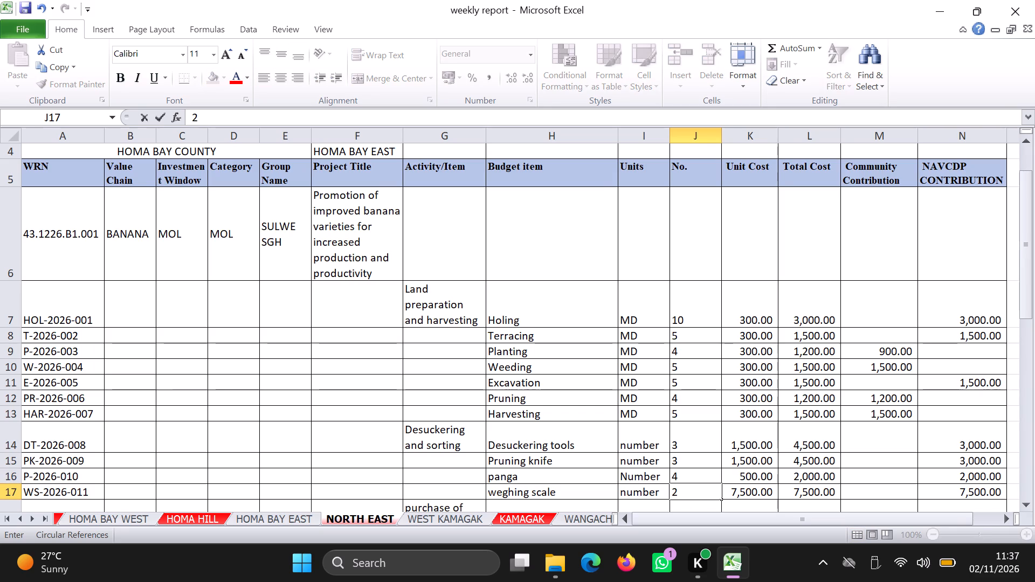
click(686, 462)
scroll(686, 462, down, 1)
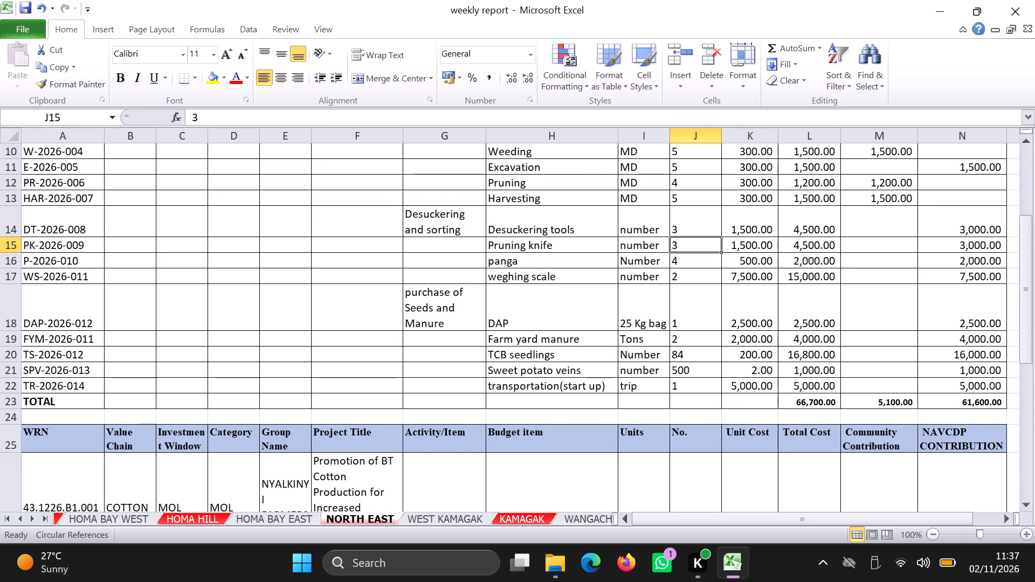
click(692, 276)
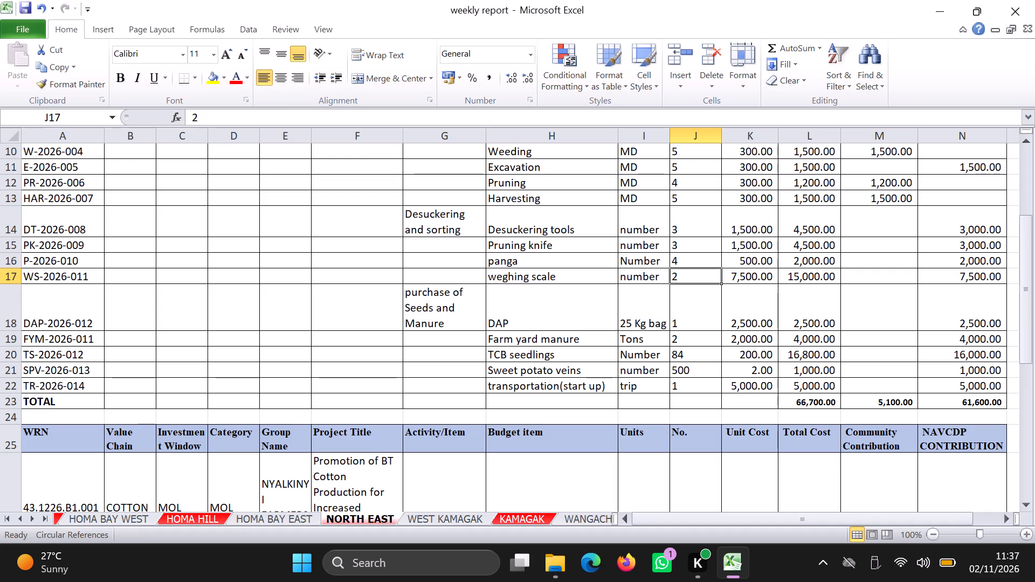
click(703, 276)
key(3)
Under purchase of Seeds and Manure in the BANANA table, set DAP to 2, Farm yard manure to 3 and transportation (start up) to 2.
click(696, 318)
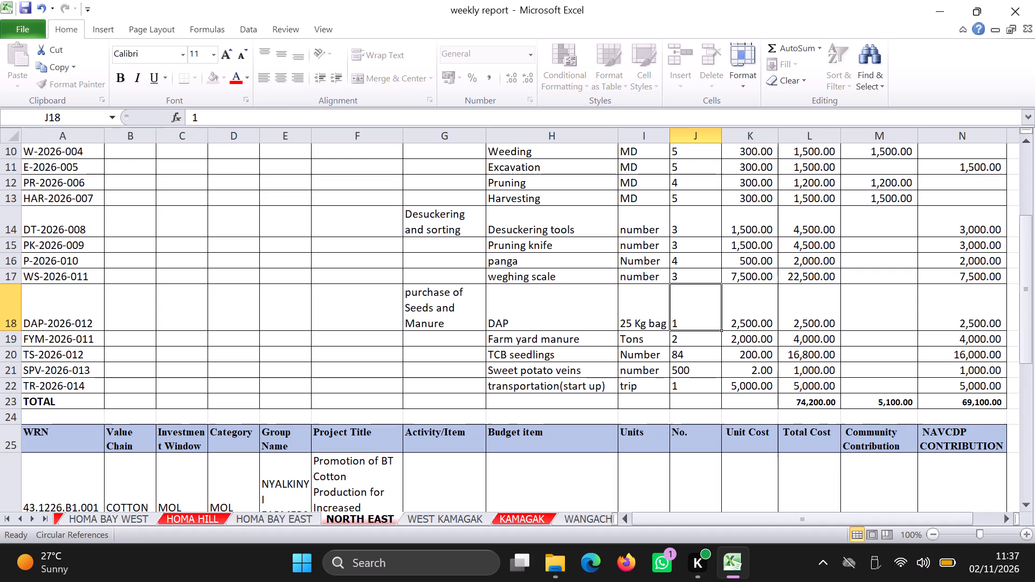
key(2)
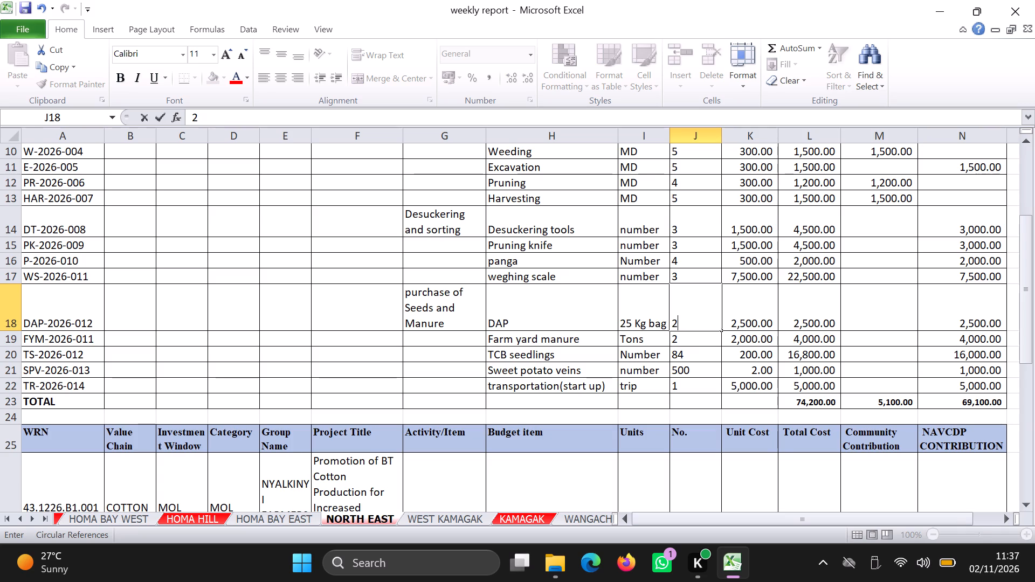
click(694, 338)
key(3)
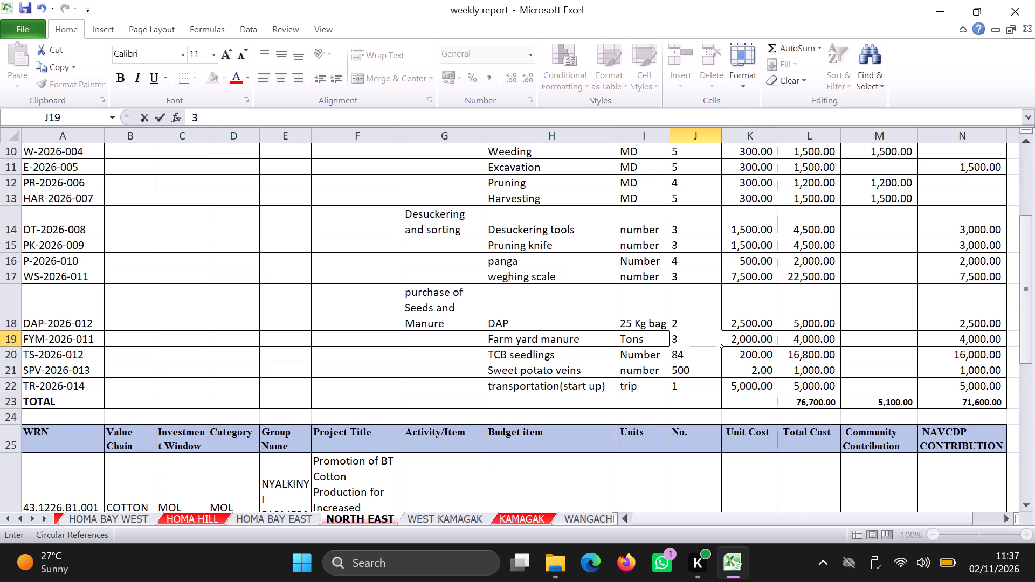
click(693, 386)
key(2)
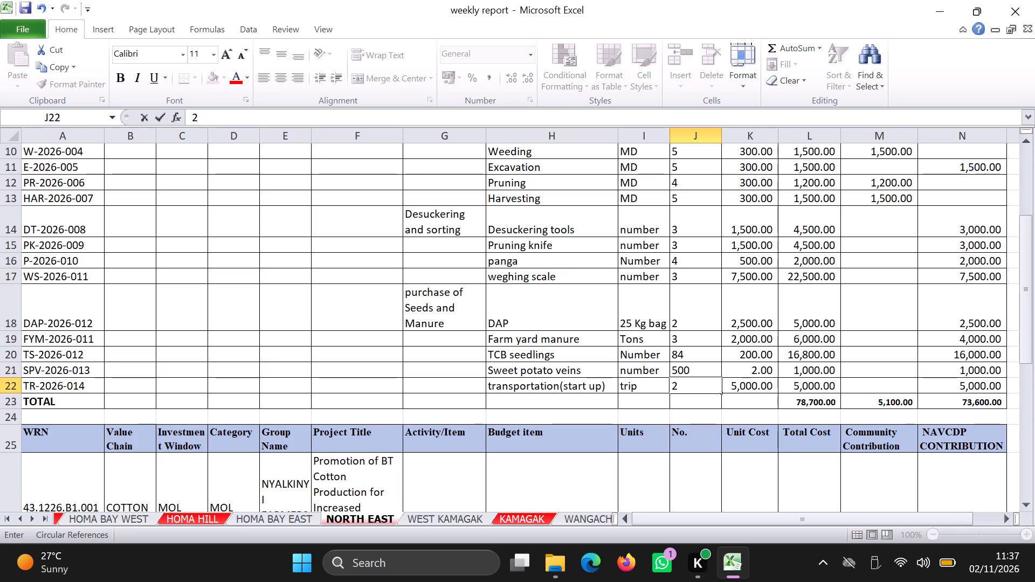
scroll(691, 421, down, 1)
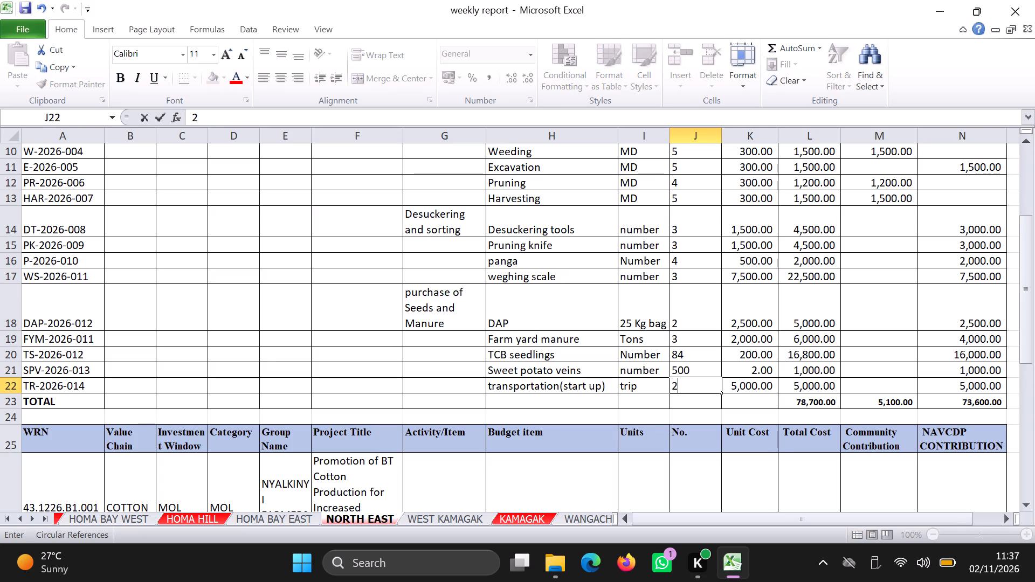
click(691, 421)
Set the No. of Ploughing and Harrowing in the COTTON table to 2 each.
scroll(691, 421, down, 2)
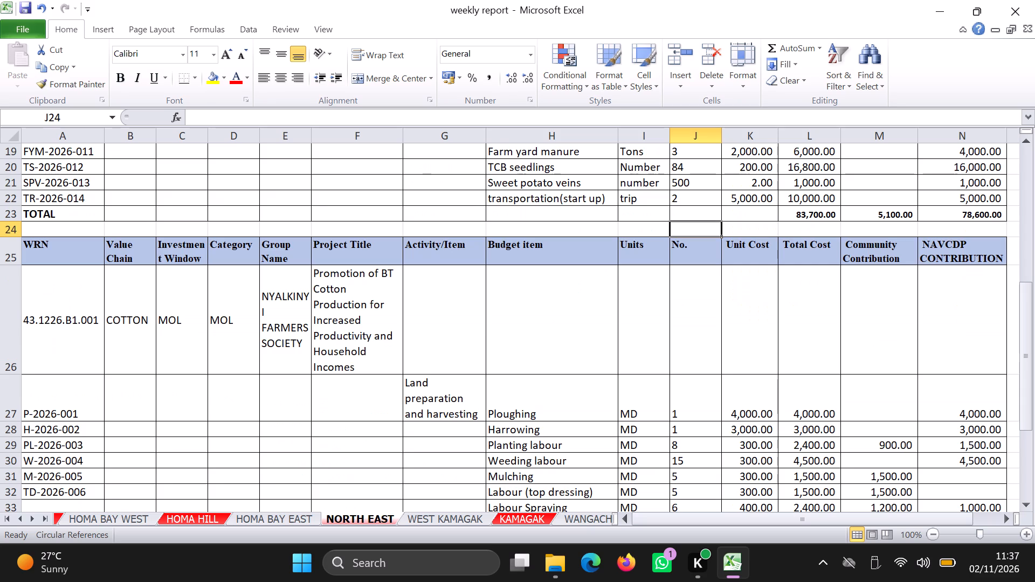
click(690, 408)
key(2)
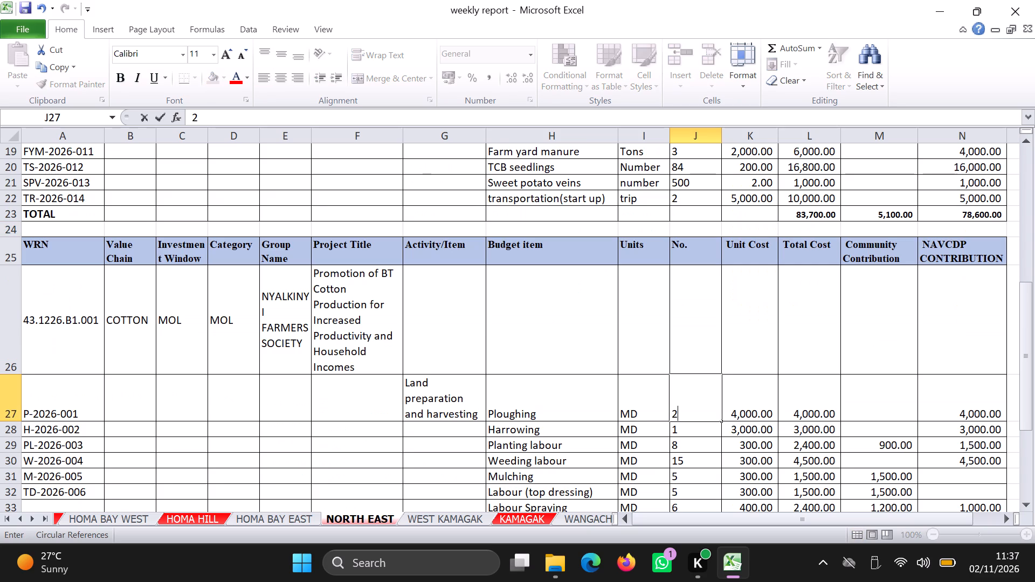
click(691, 433)
key(2)
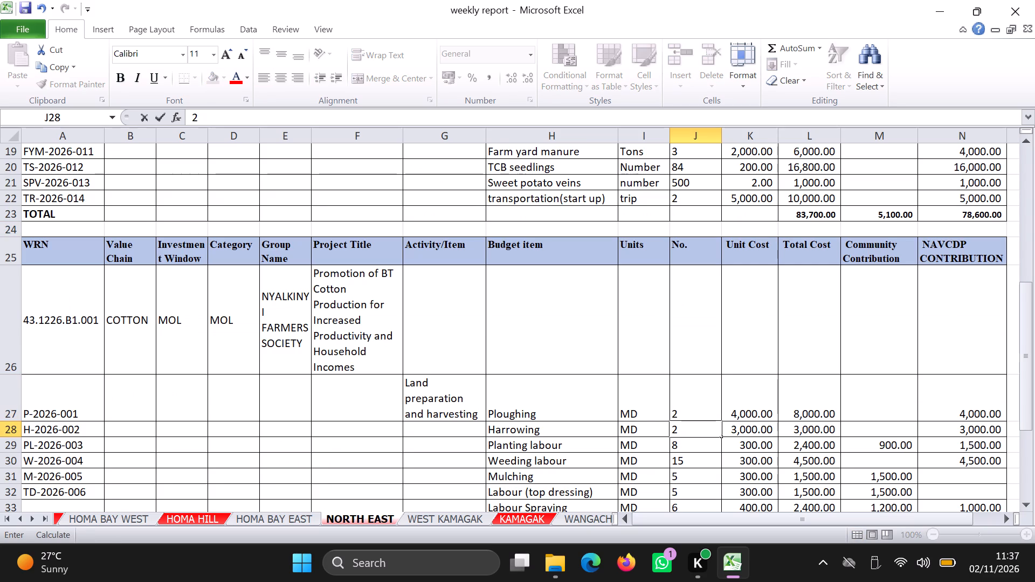
scroll(699, 493, down, 1)
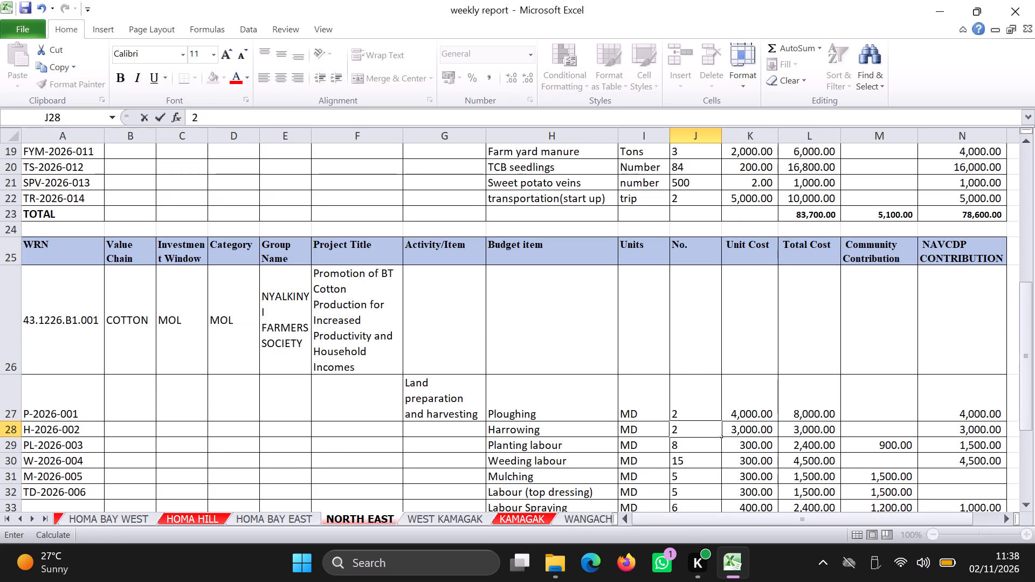
scroll(699, 493, down, 1)
right_click(699, 493)
scroll(699, 493, down, 1)
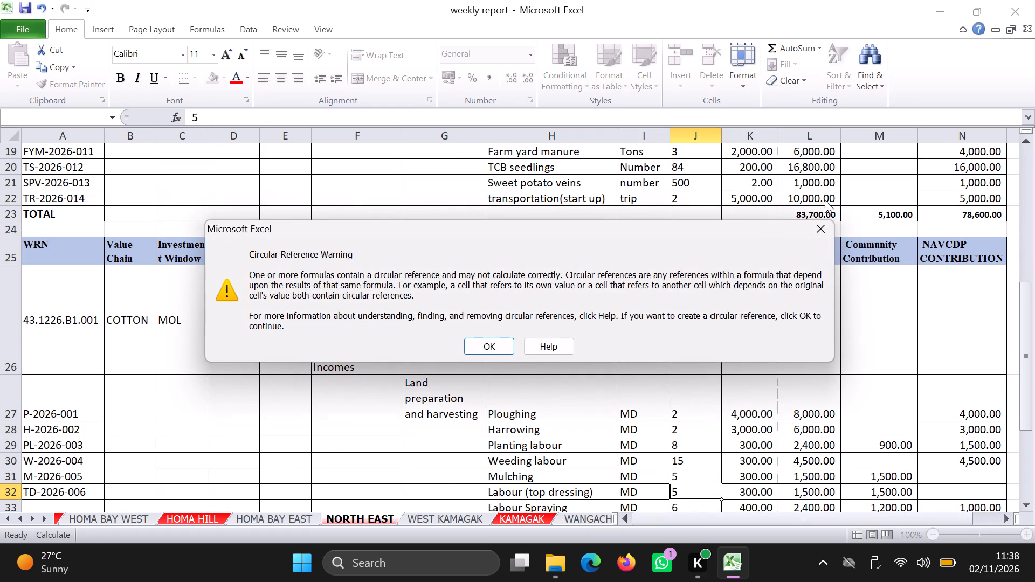
click(818, 225)
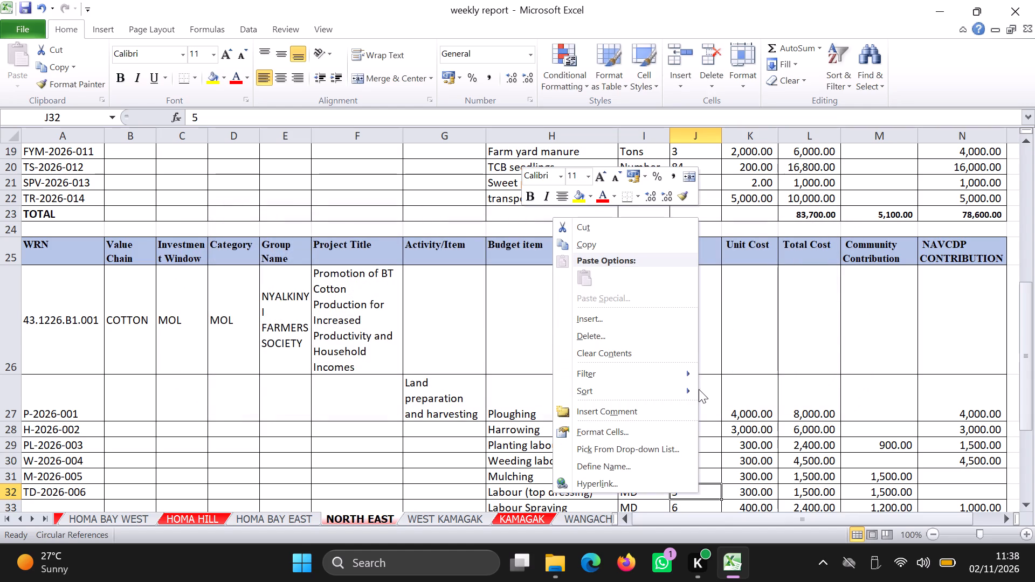
click(754, 344)
Set the No. of Knapsack sprayer, PPE - Overall and PPE Gumboots in the COTTON table to 2 each.
scroll(660, 475, down, 1)
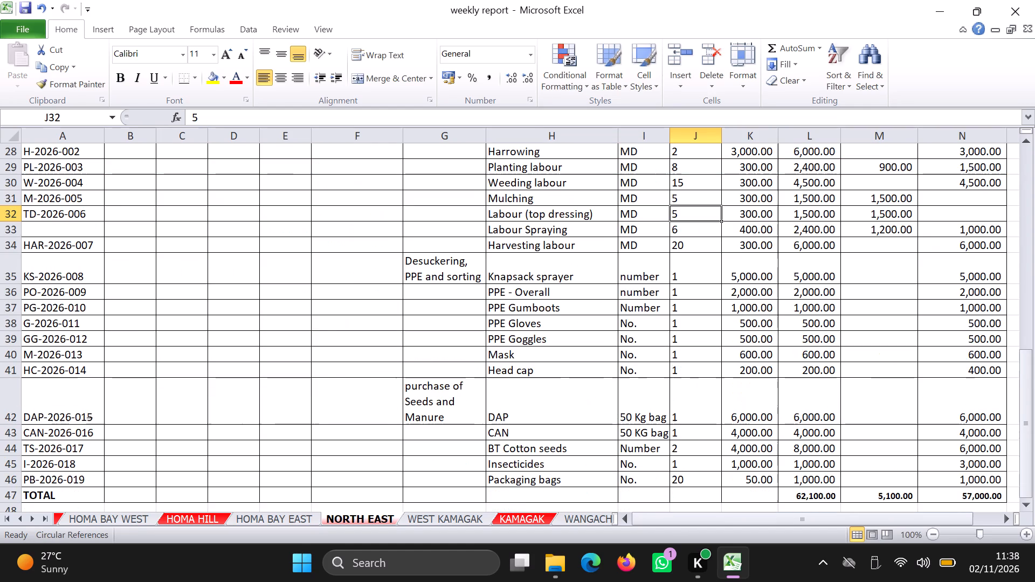
scroll(660, 475, down, 1)
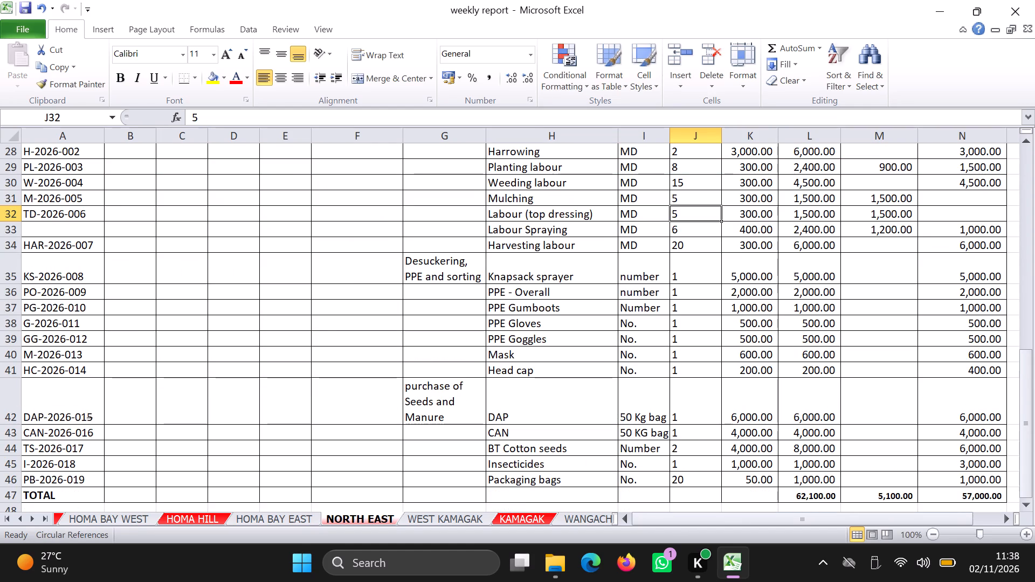
click(691, 269)
key(2)
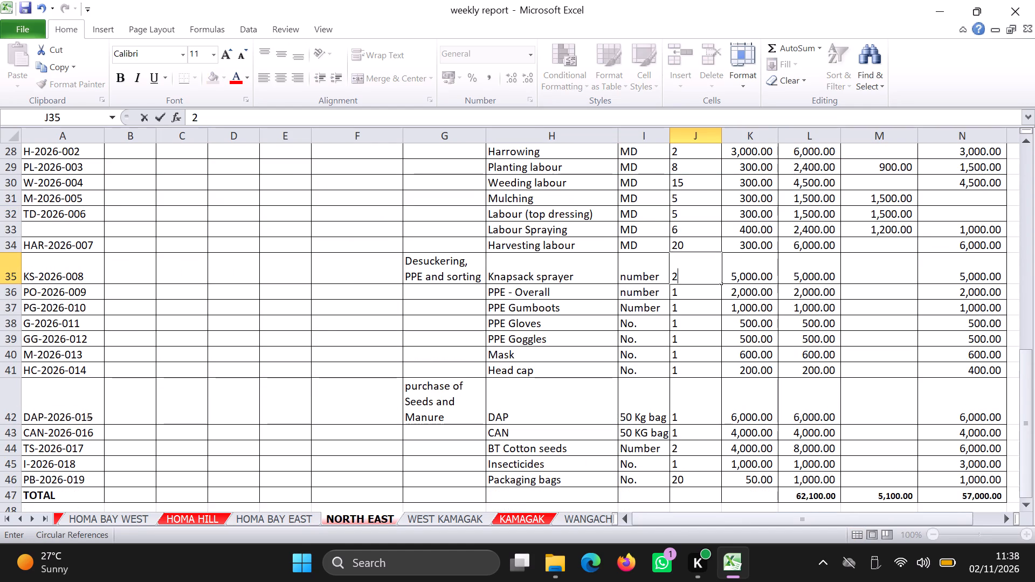
click(689, 293)
key(2)
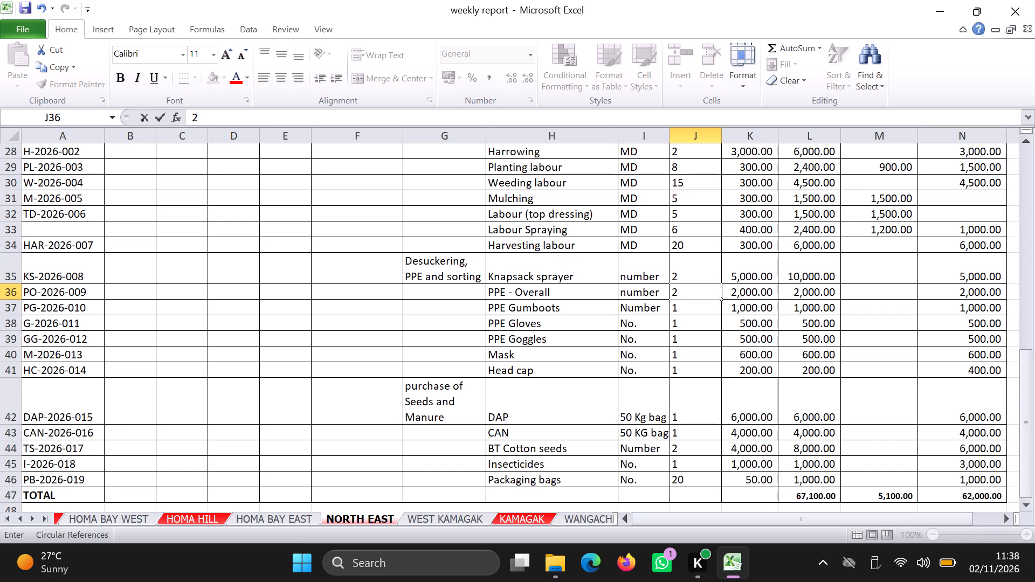
click(690, 311)
key(2)
Set the No. of PPE Gloves, PPE Goggles, Mask and Head cap in the COTTON table to 2 each.
click(691, 322)
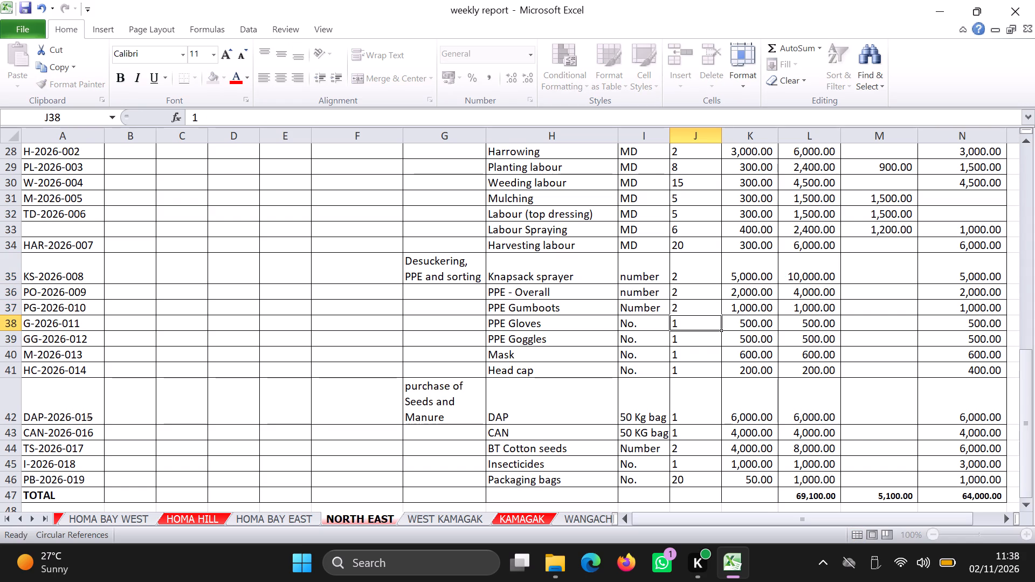
key(2)
click(689, 336)
key(2)
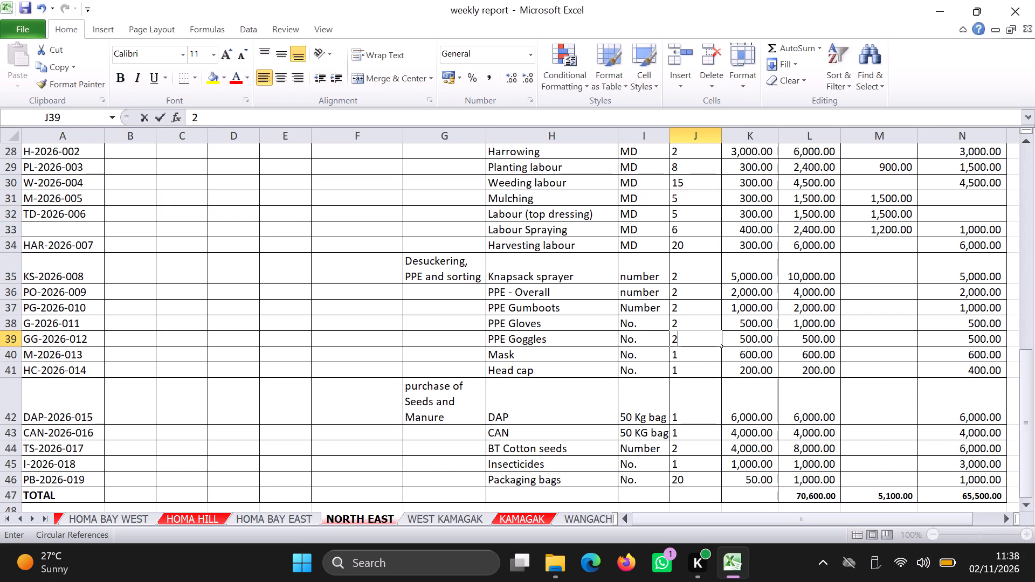
click(688, 357)
key(2)
key(2)
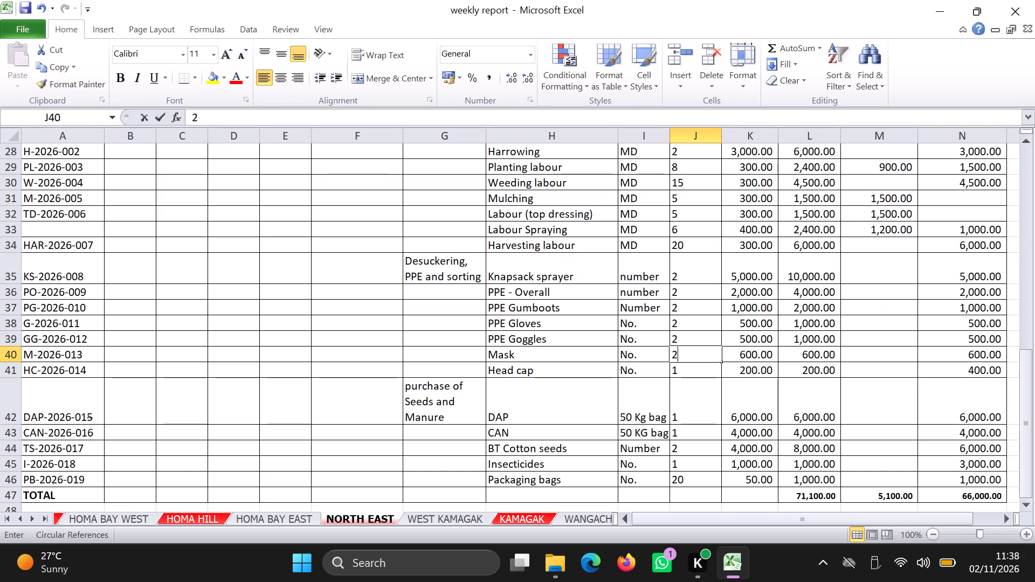
click(689, 365)
key(2)
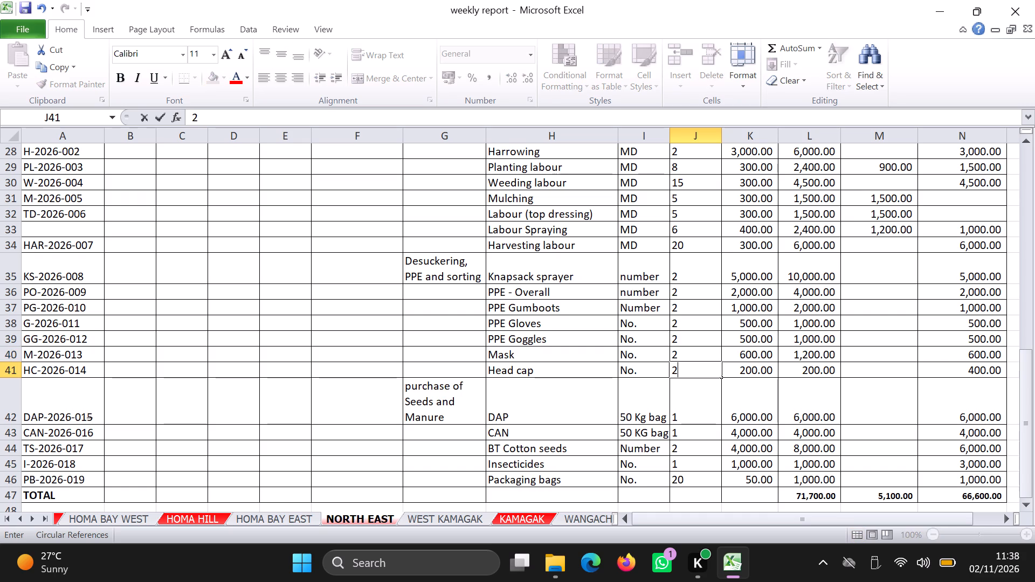
Under purchase of Seeds and Manure in the COTTON table, set DAP, CAN and Insecticides to 2 each, BT Cotton seeds to 3 and Packaging bags to 40.
click(694, 407)
key(2)
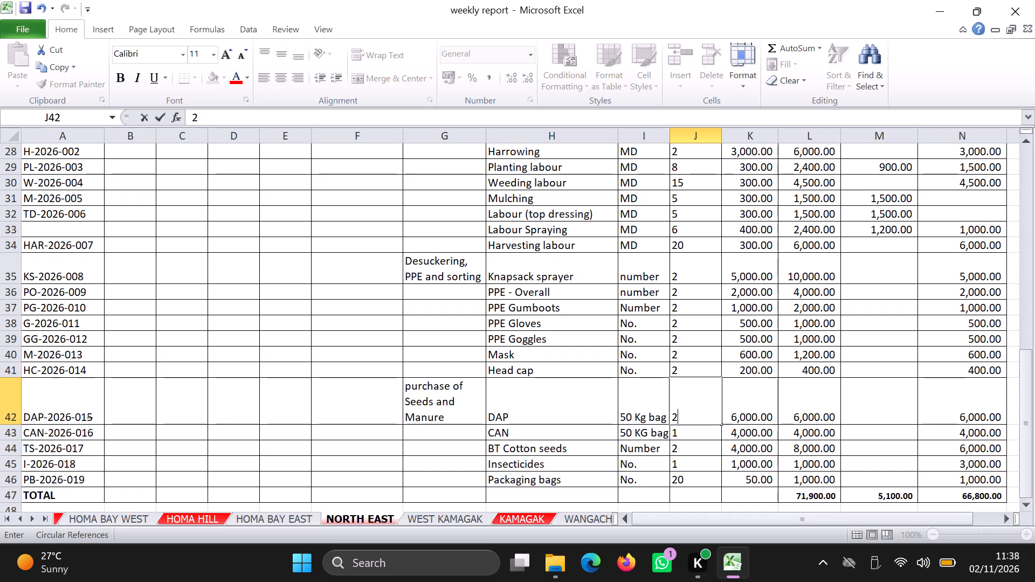
click(698, 425)
click(700, 441)
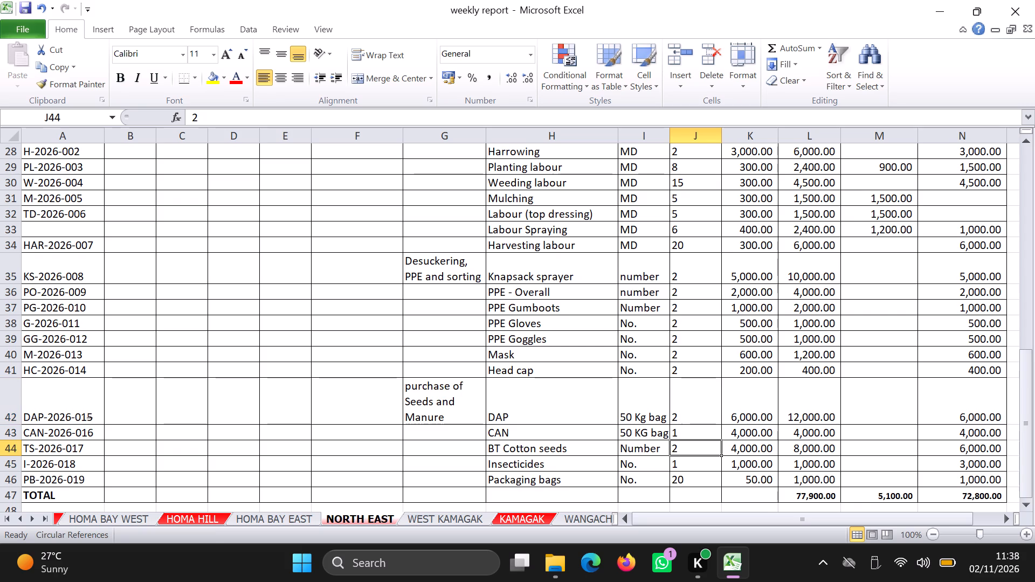
click(701, 434)
key(2)
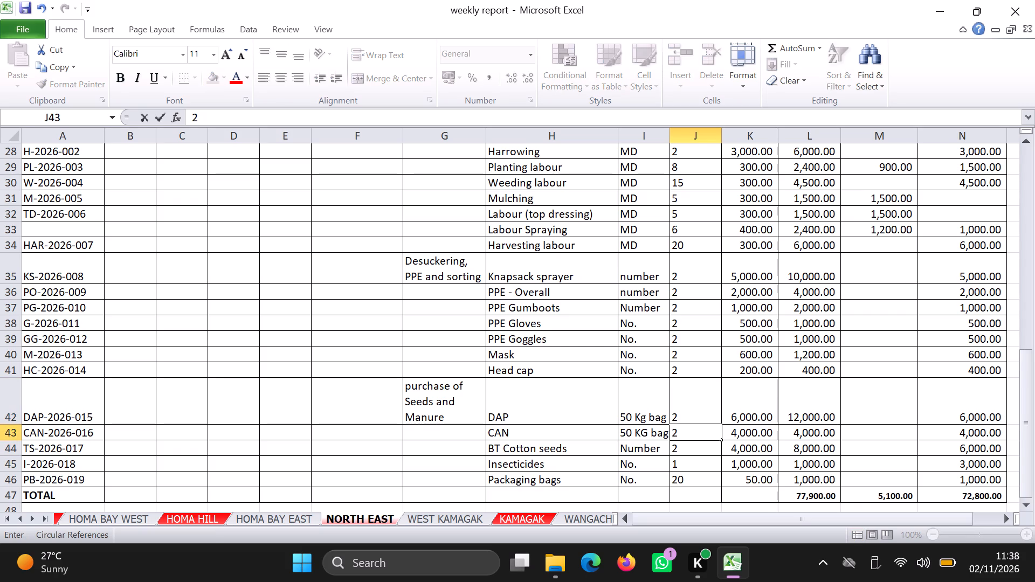
click(695, 451)
key(3)
click(695, 469)
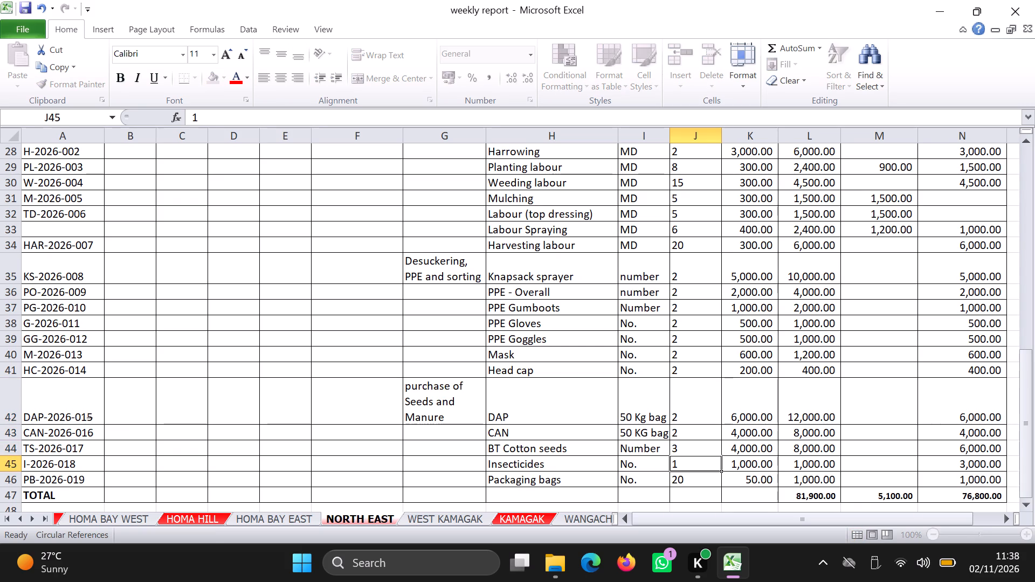
key(2)
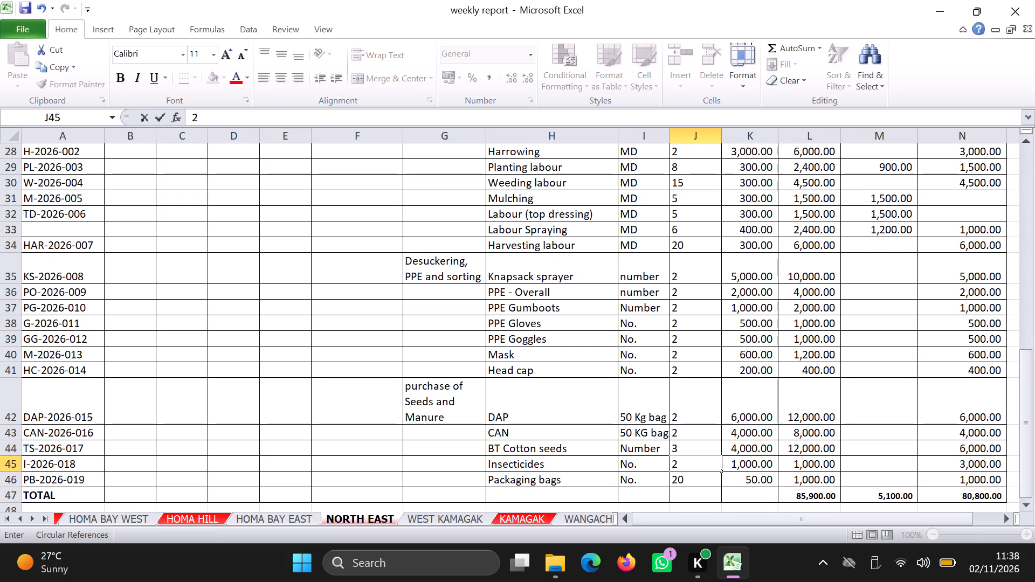
scroll(686, 438, down, 1)
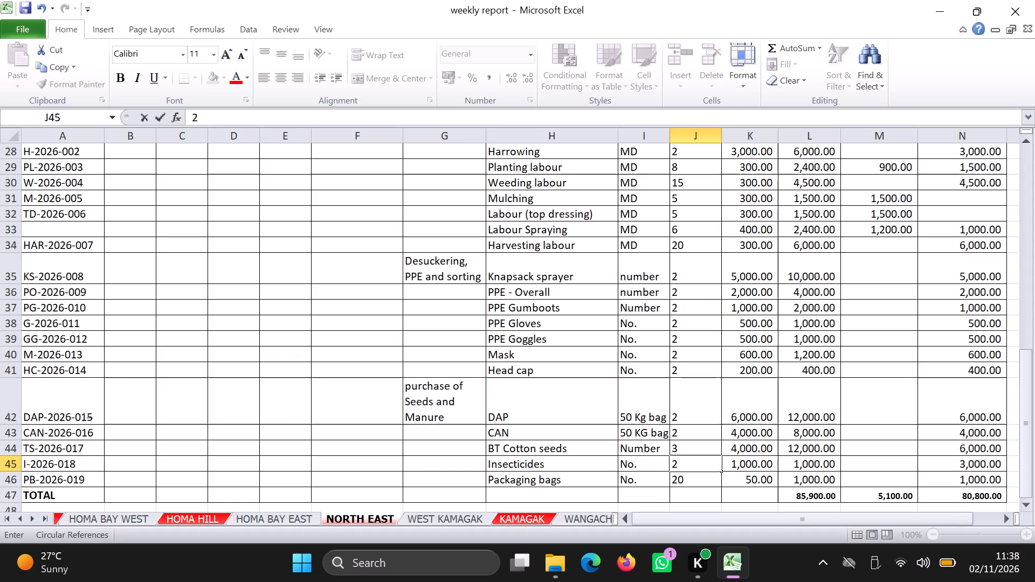
click(692, 483)
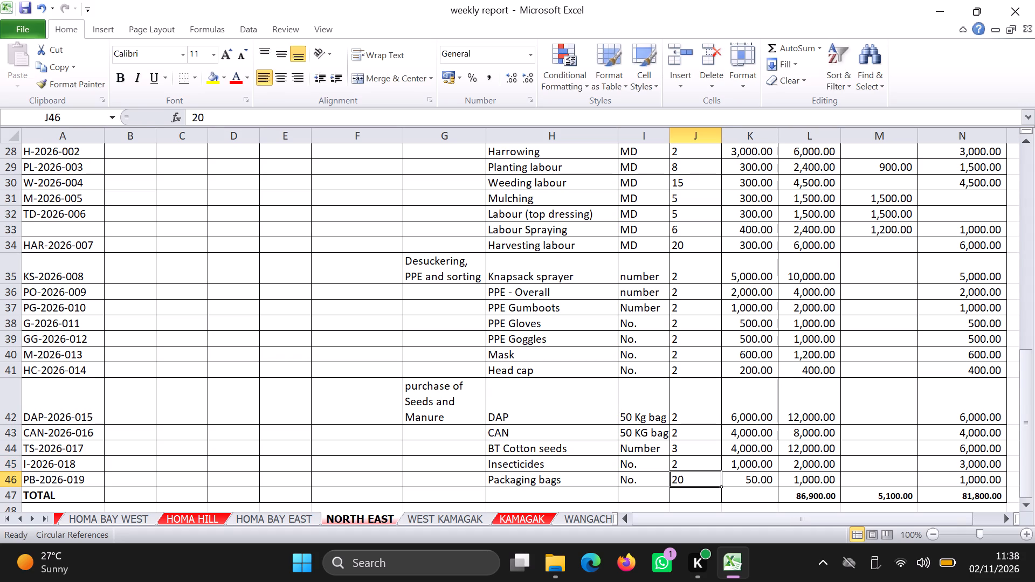
text(40)
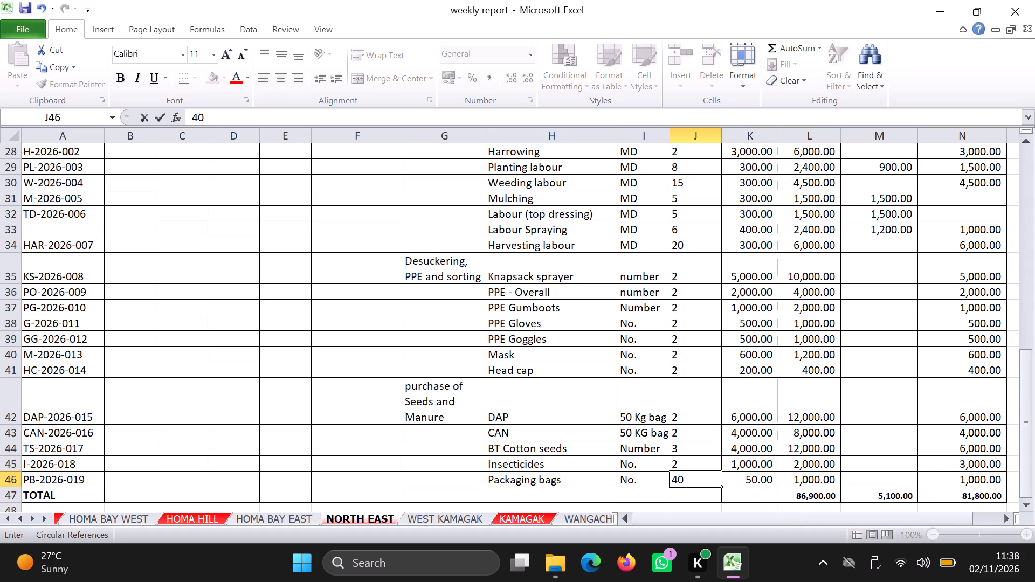
Commit the Packaging bags quantity of 40 in the COTTON table.
key(Return)
scroll(710, 453, down, 1)
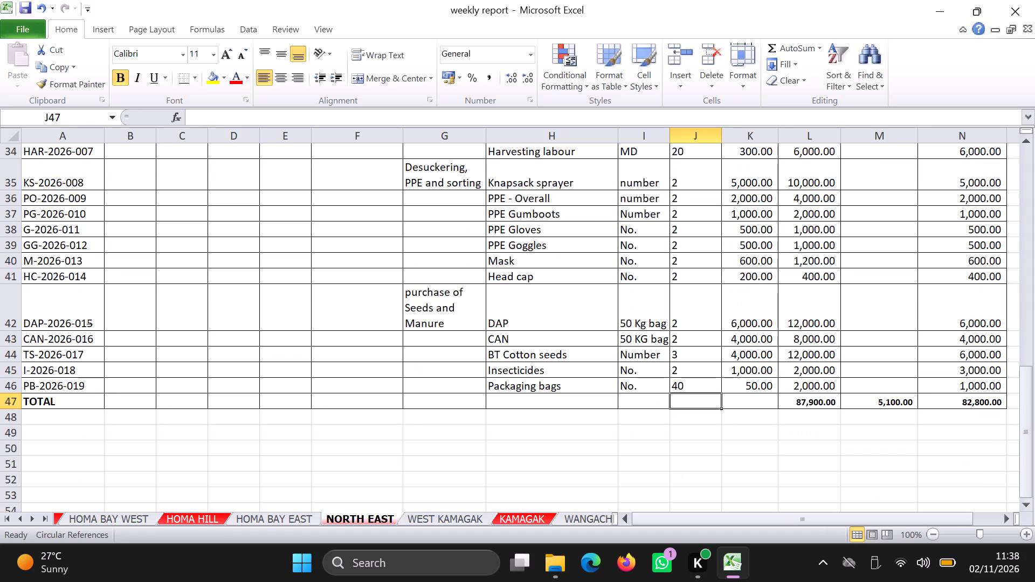
scroll(710, 453, down, 1)
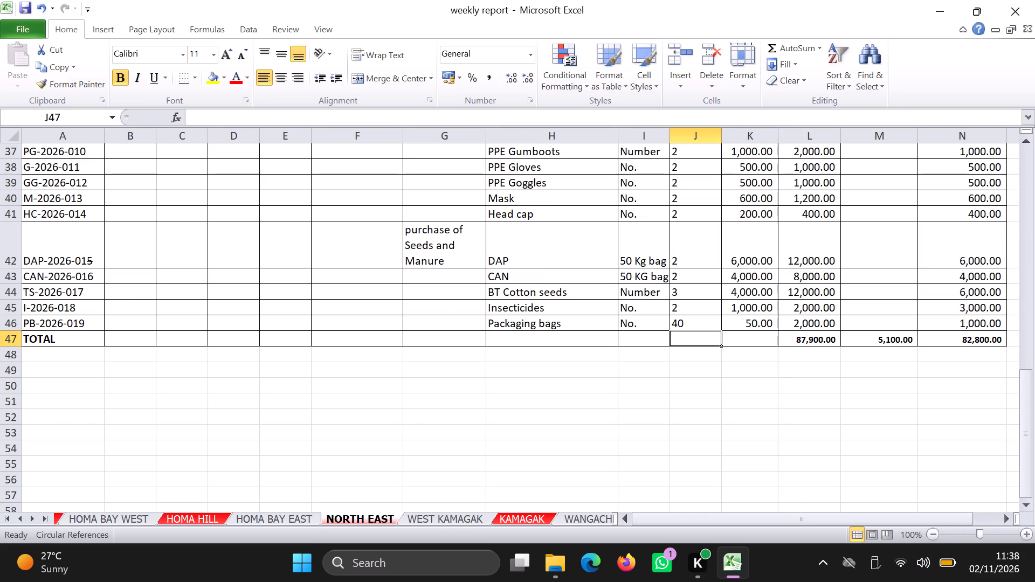
On the WEST KAMAGAK sheet, set the No. of Planting and Pruning in the banana table to 5 each.
click(447, 521)
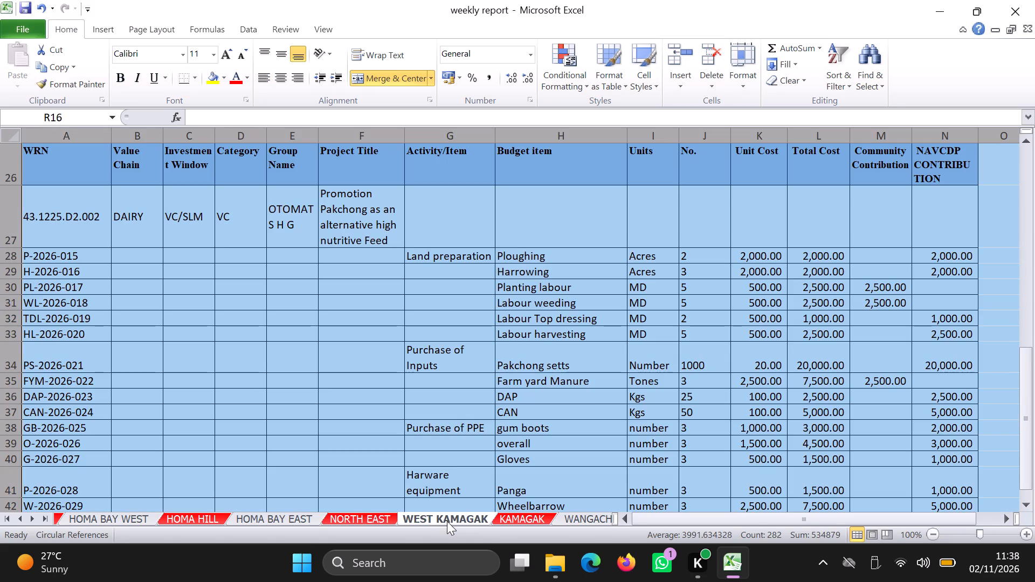
click(436, 417)
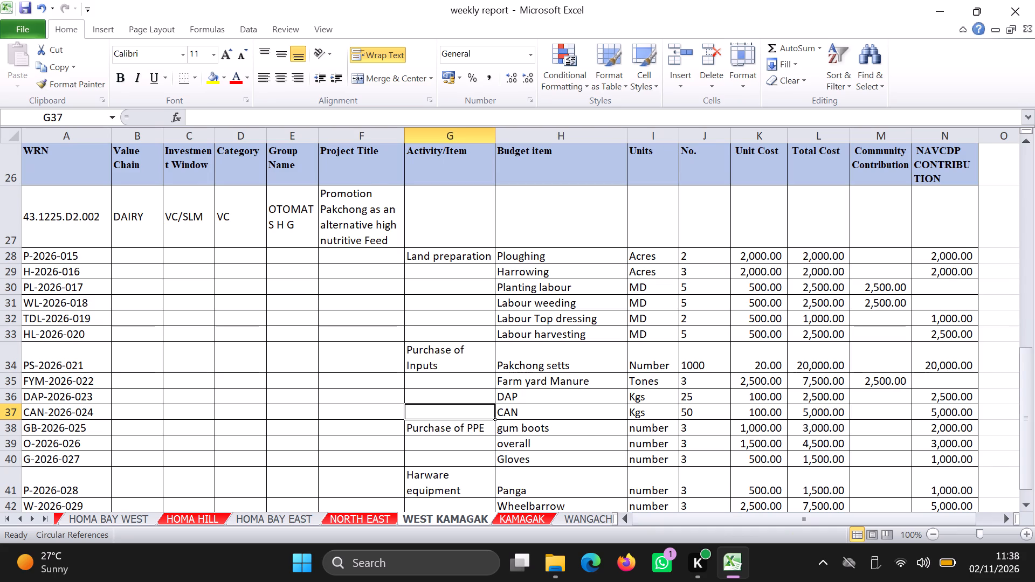
scroll(693, 285, up, 4)
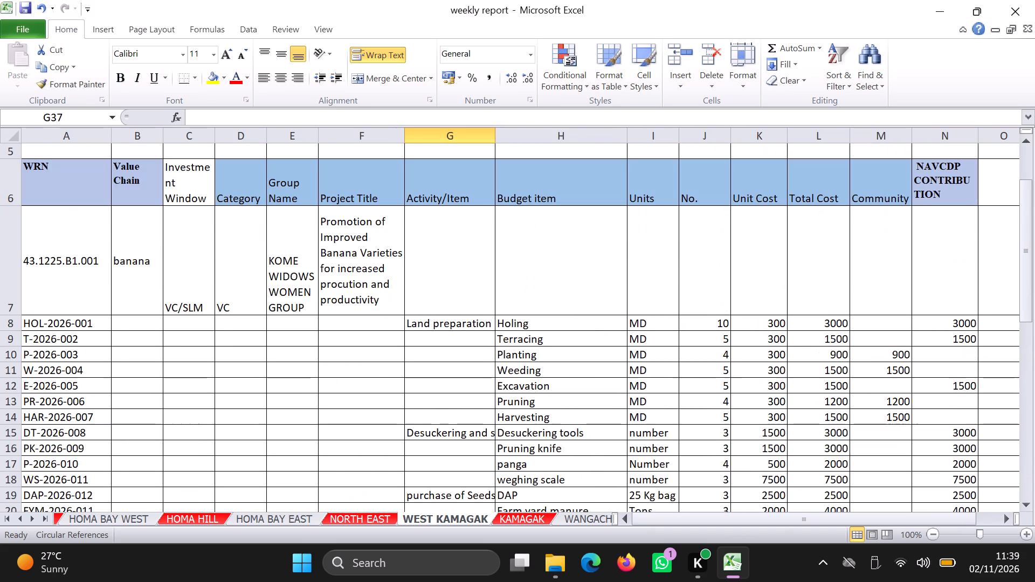
click(716, 357)
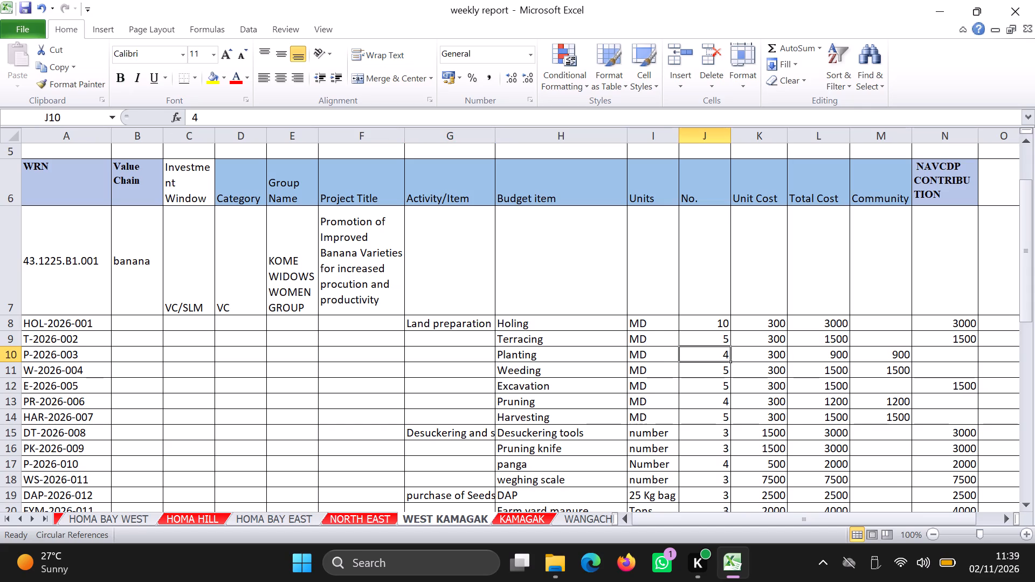
key(5)
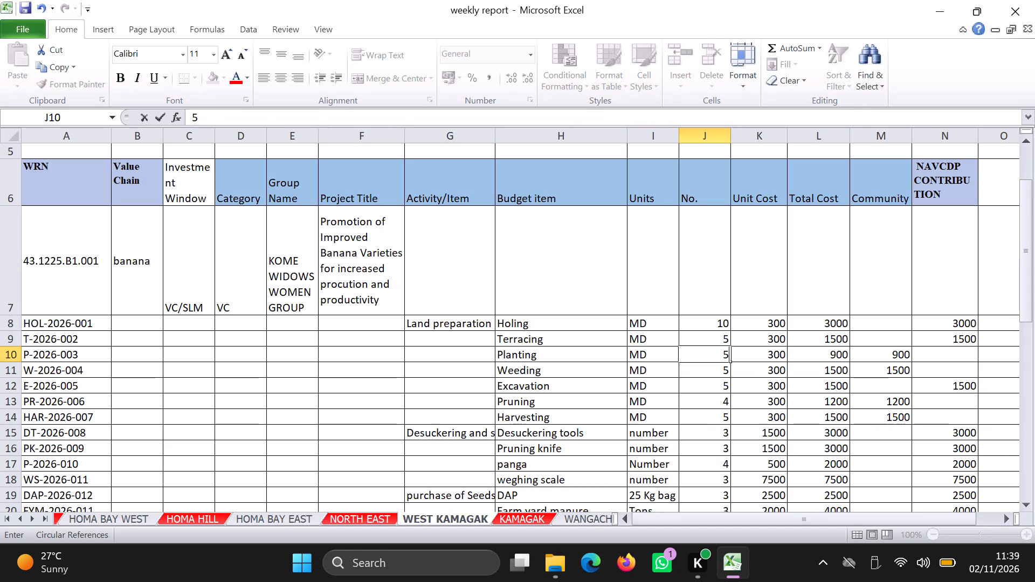
click(708, 401)
key(5)
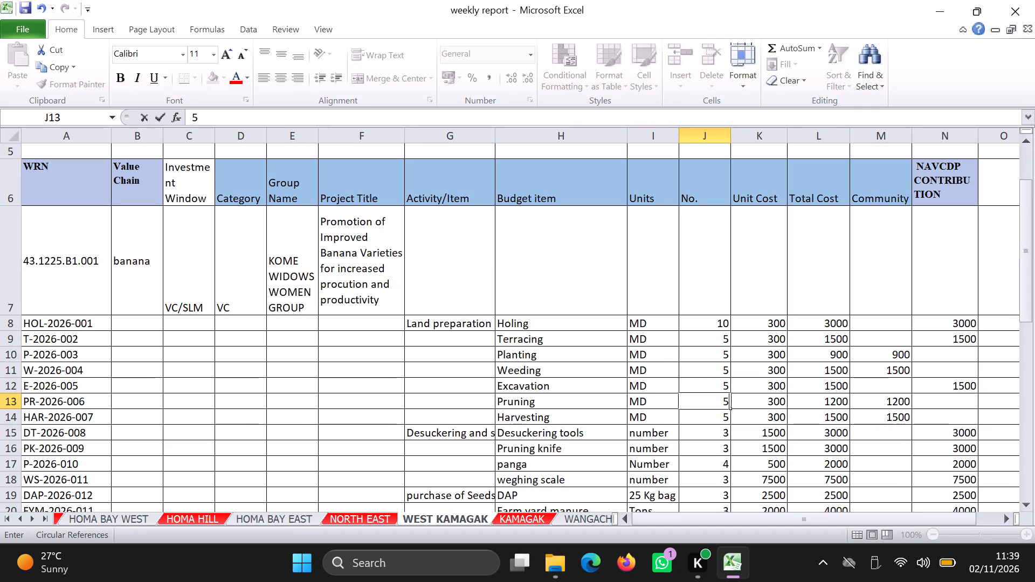
In the banana table, set the No. of Desuckering tools, Pruning knife and weghing scale to 4 each and panga to 5.
click(708, 429)
key(4)
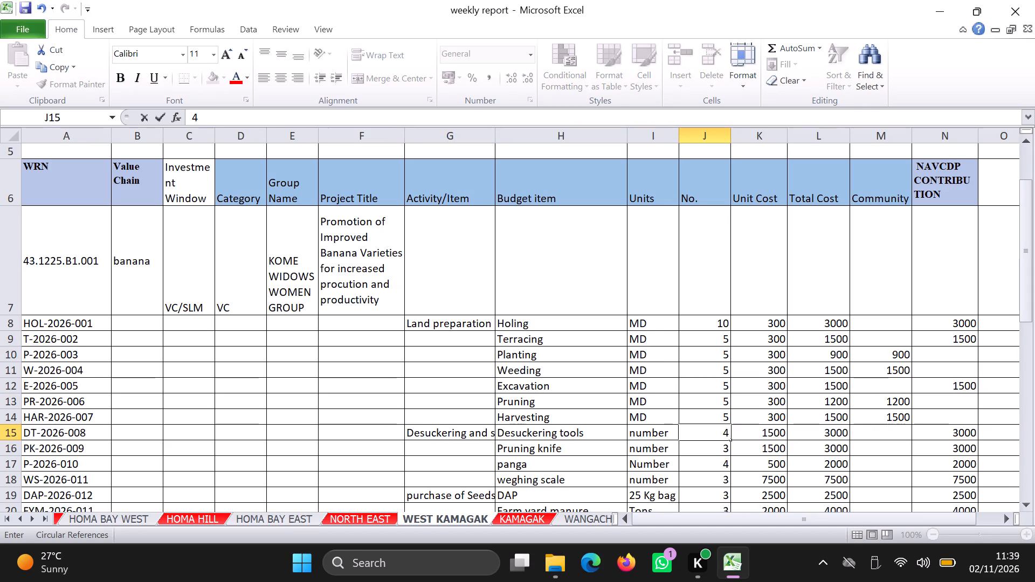
click(705, 446)
key(4)
click(708, 470)
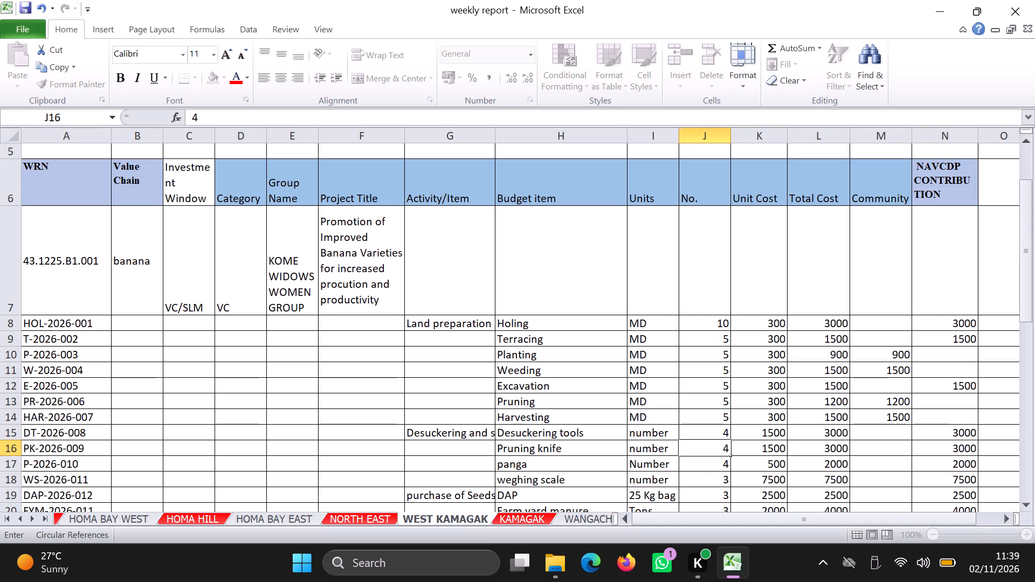
key(5)
key(4)
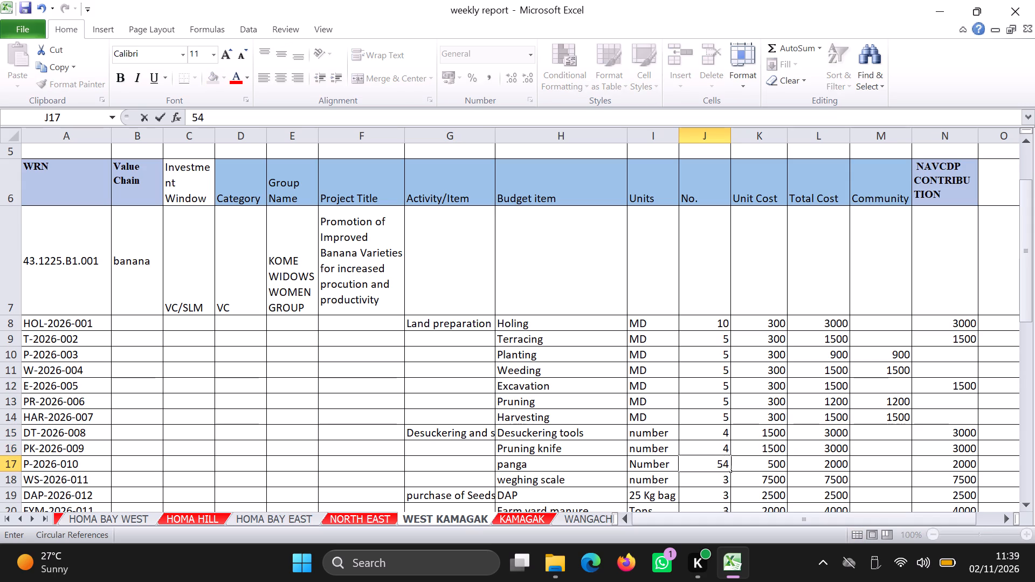
key(BackSpace)
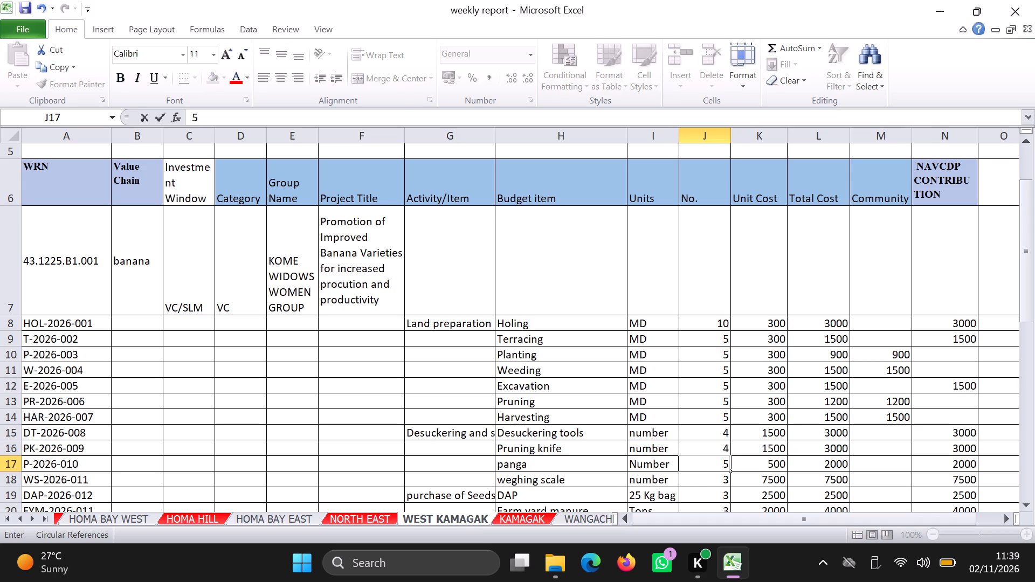
click(713, 481)
key(4)
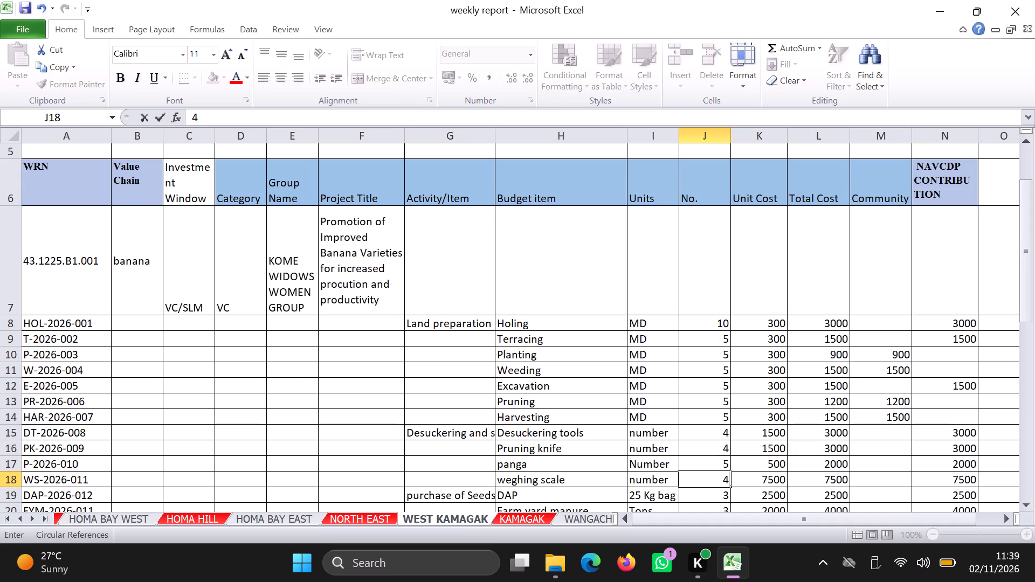
Set the No. of DAP, Farm yard manure and transportation(start up) in the banana table to 4 each.
click(714, 498)
key(4)
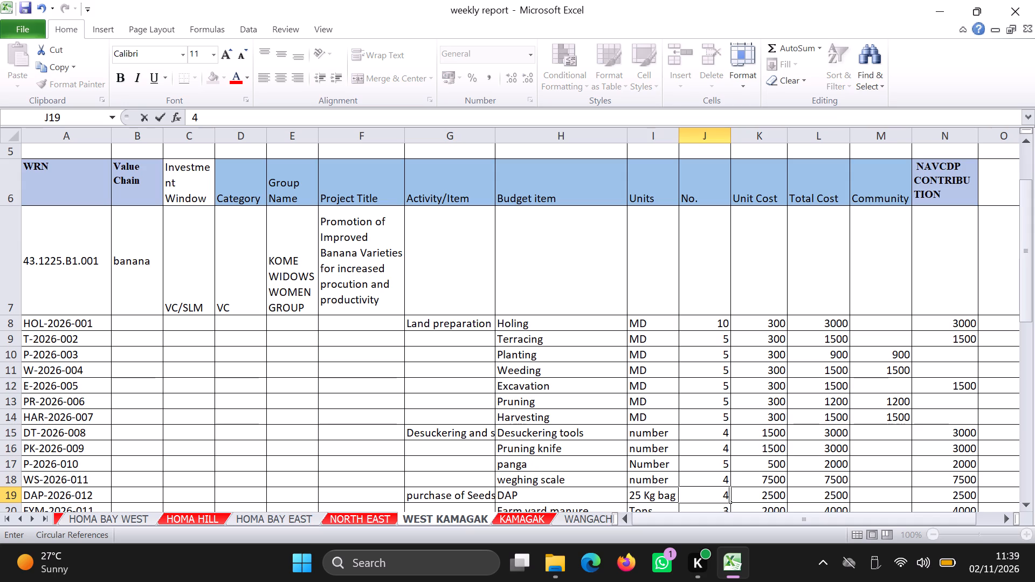
scroll(717, 473, down, 1)
click(717, 473)
scroll(717, 473, down, 1)
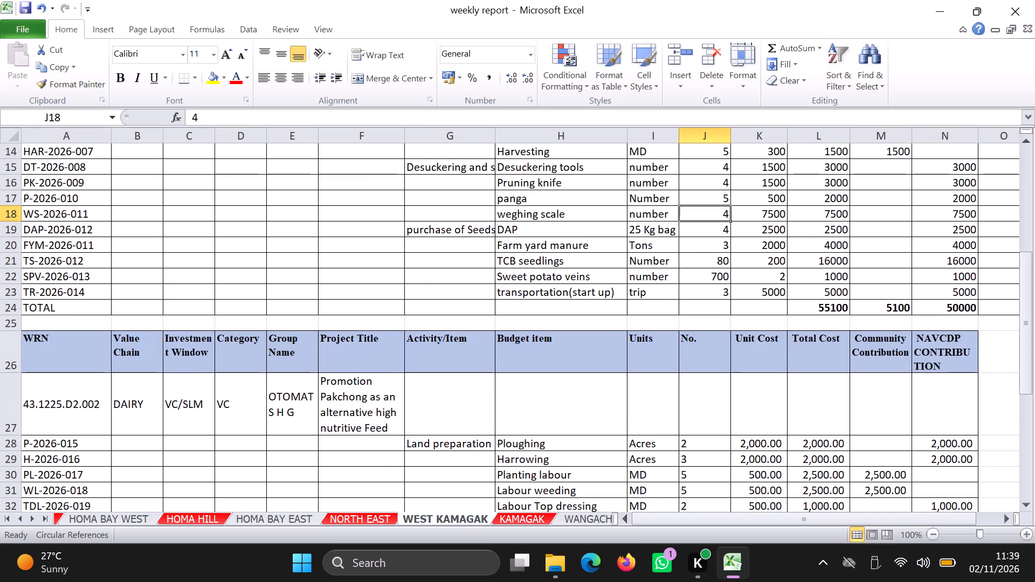
click(710, 244)
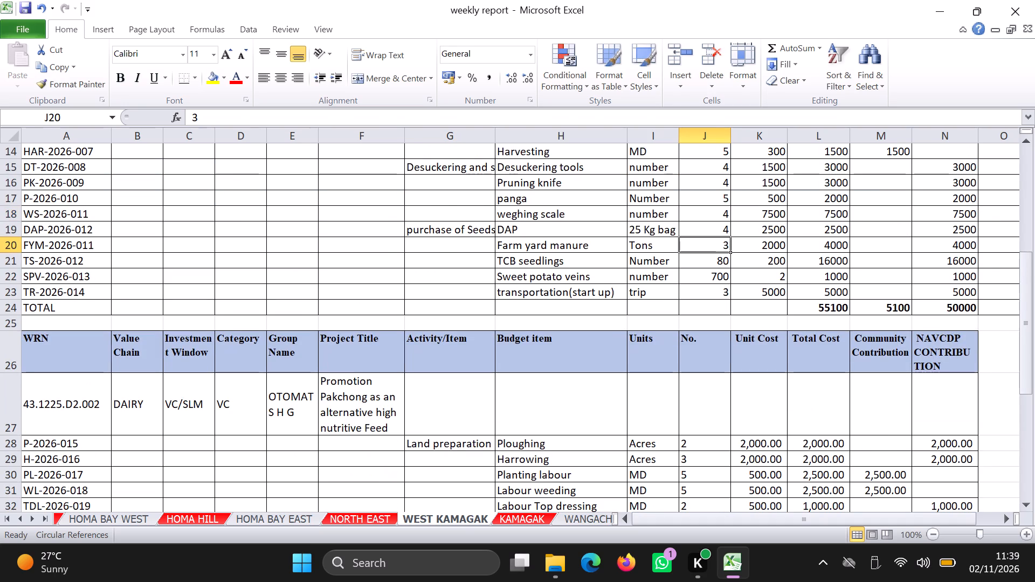
key(4)
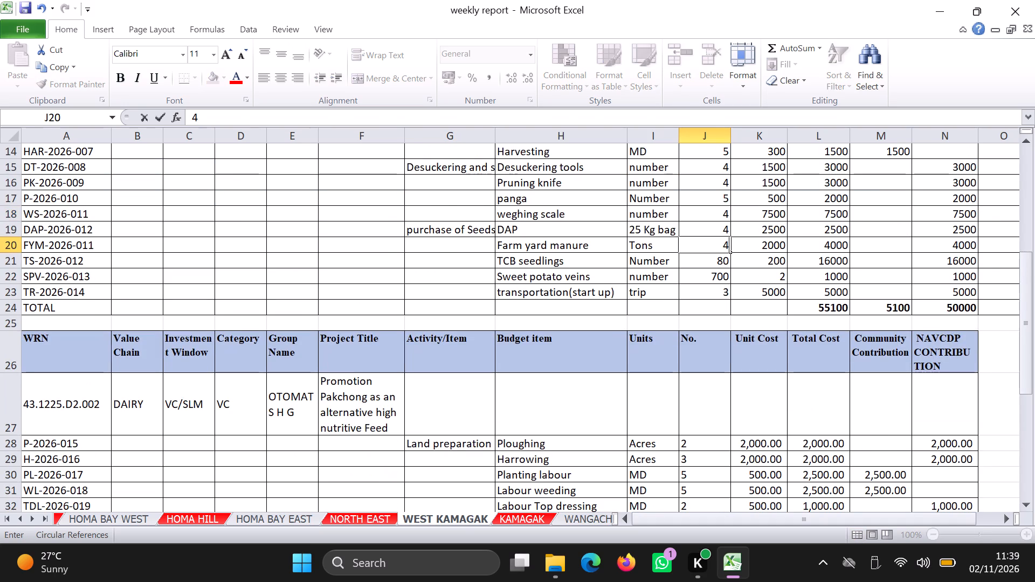
click(703, 288)
key(4)
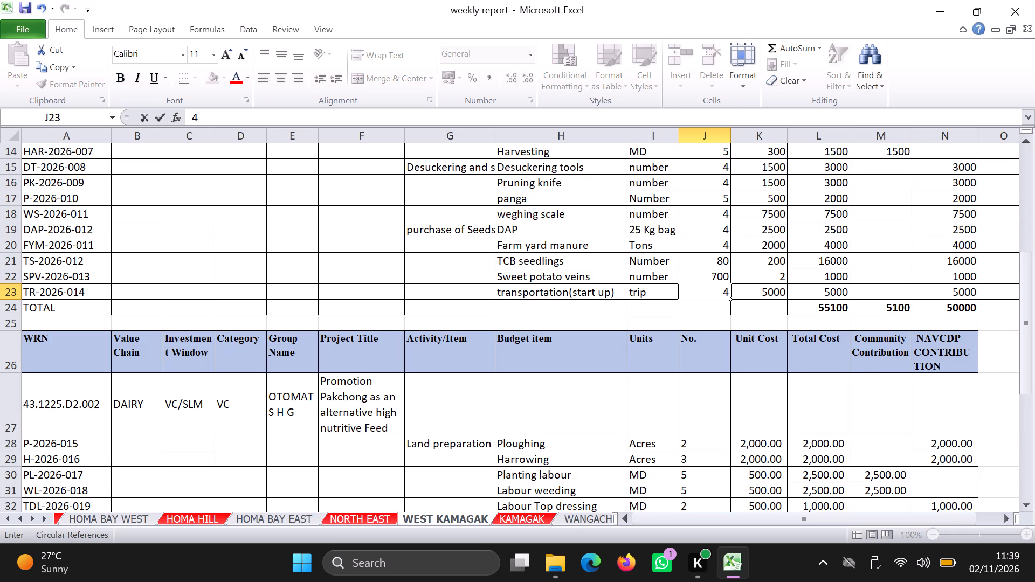
Under Land preparation in the DAIRY table, set the No. of Ploughing to 3, Harrowing to 4 and Labour Top dressing to 3.
click(705, 448)
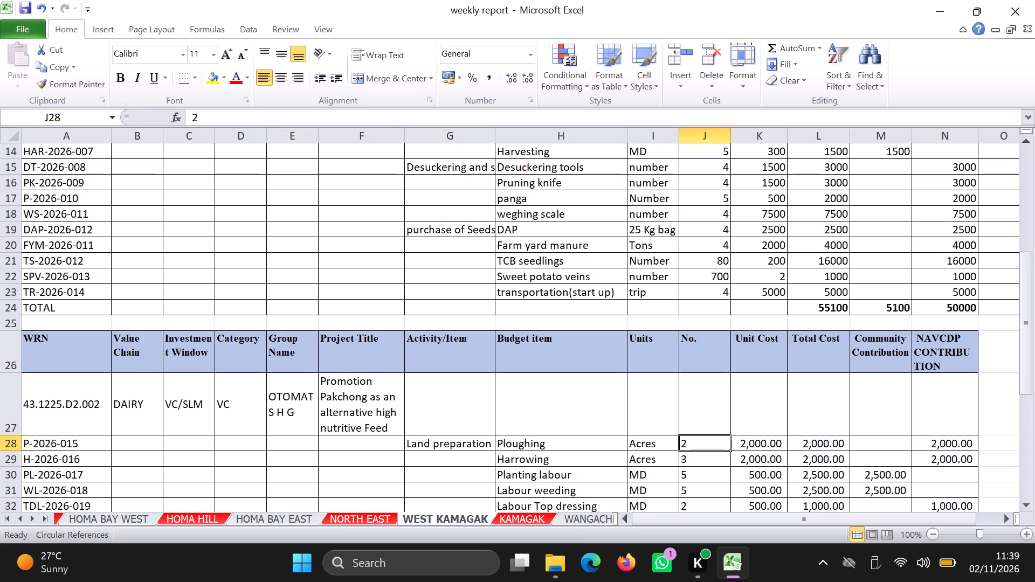
key(3)
click(705, 459)
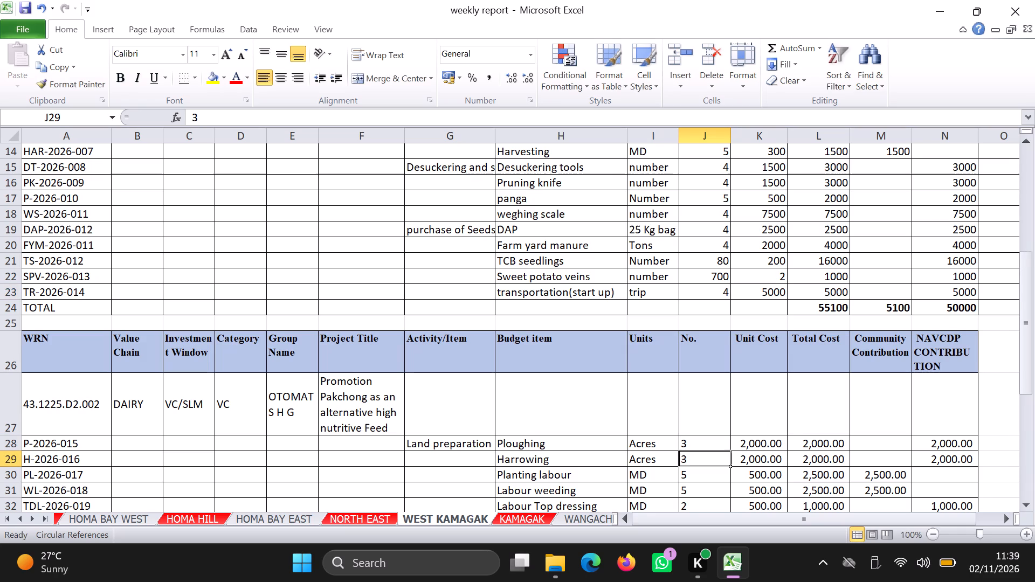
key(4)
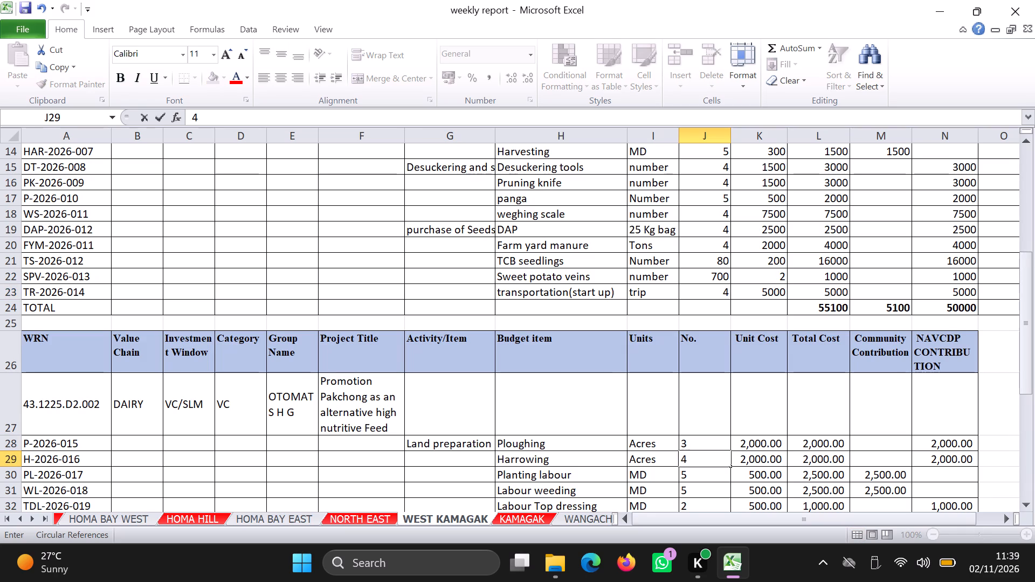
click(700, 503)
key(3)
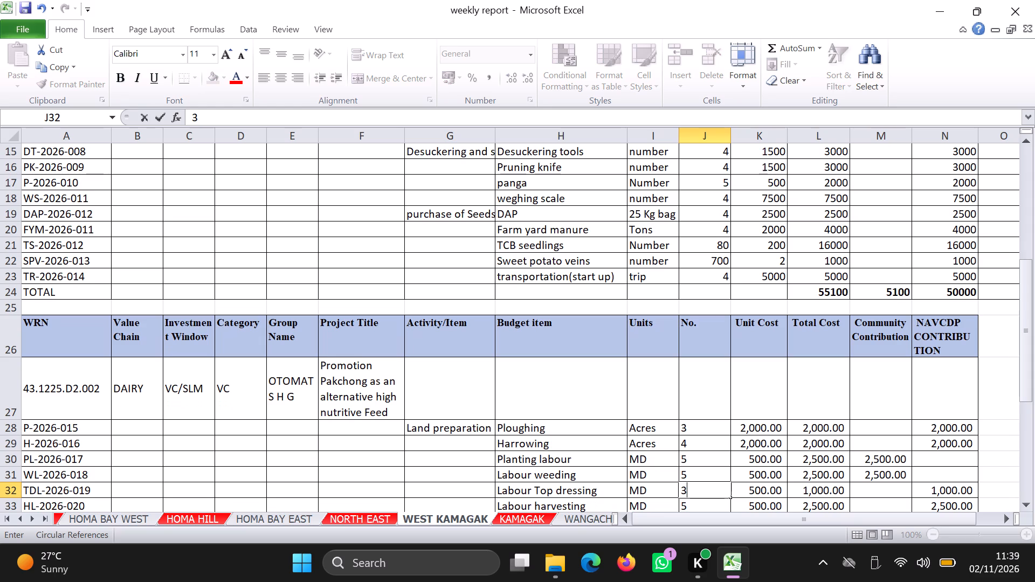
scroll(700, 503, down, 2)
click(704, 473)
Under Purchase of Inputs in the DAIRY table, set the No. of Farm yard Manure to 4.
scroll(704, 473, down, 1)
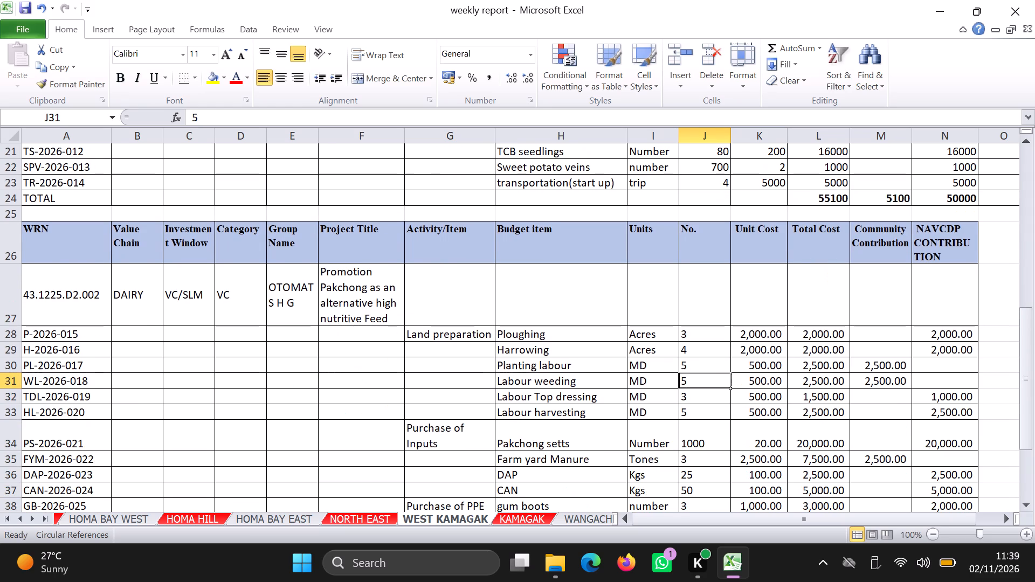
scroll(704, 473, down, 1)
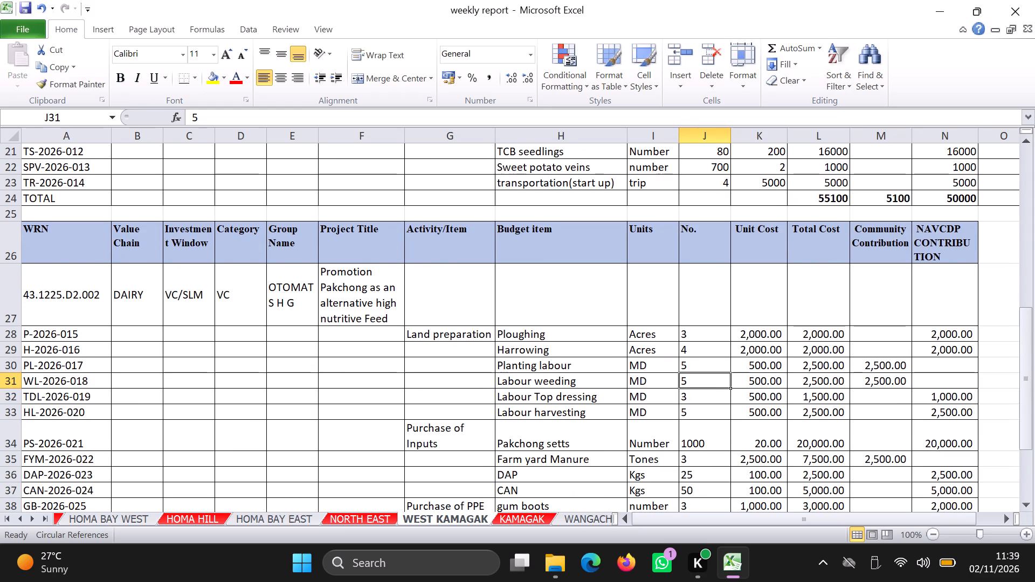
click(699, 461)
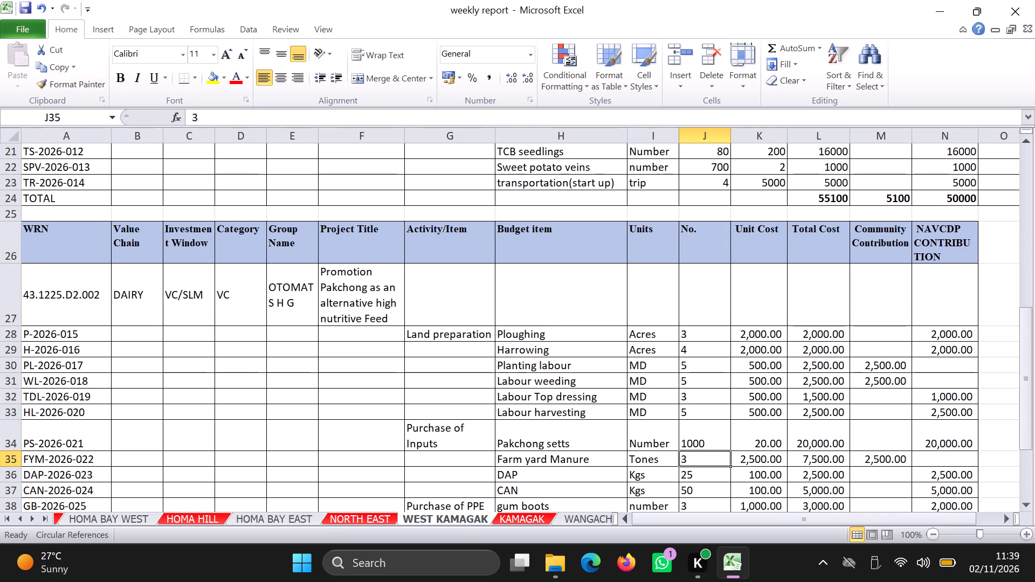
key(4)
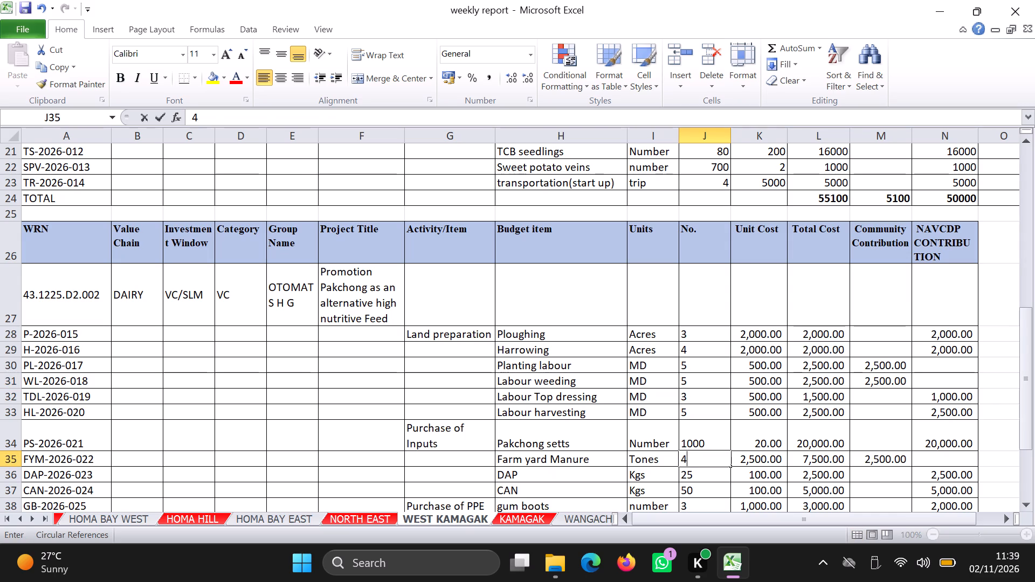
Under Purchase of PPE in the DAIRY table, set the No. of gum boots, overall and Gloves to 4 each.
click(692, 503)
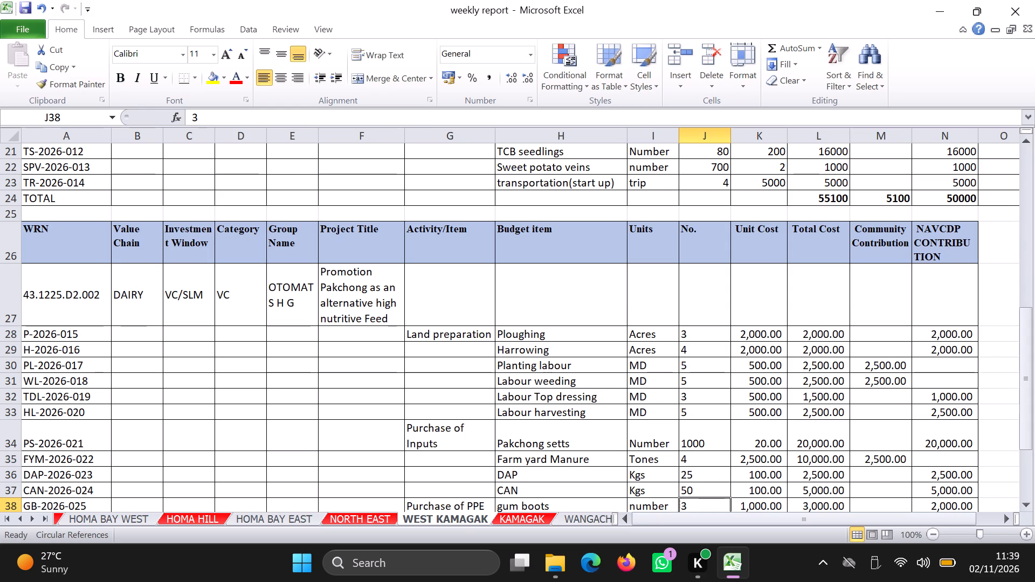
click(704, 505)
key(4)
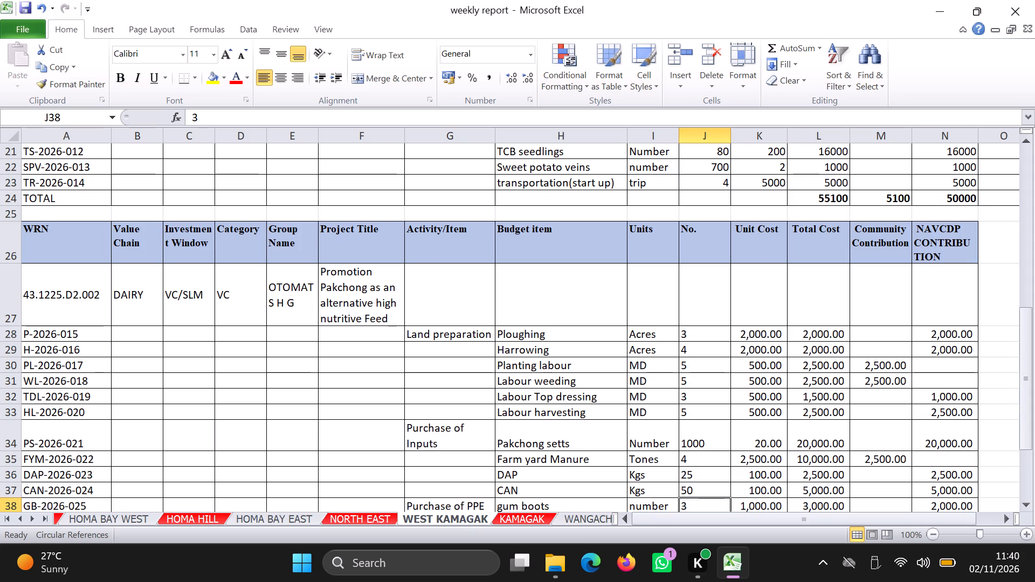
key(4)
double_click(704, 505)
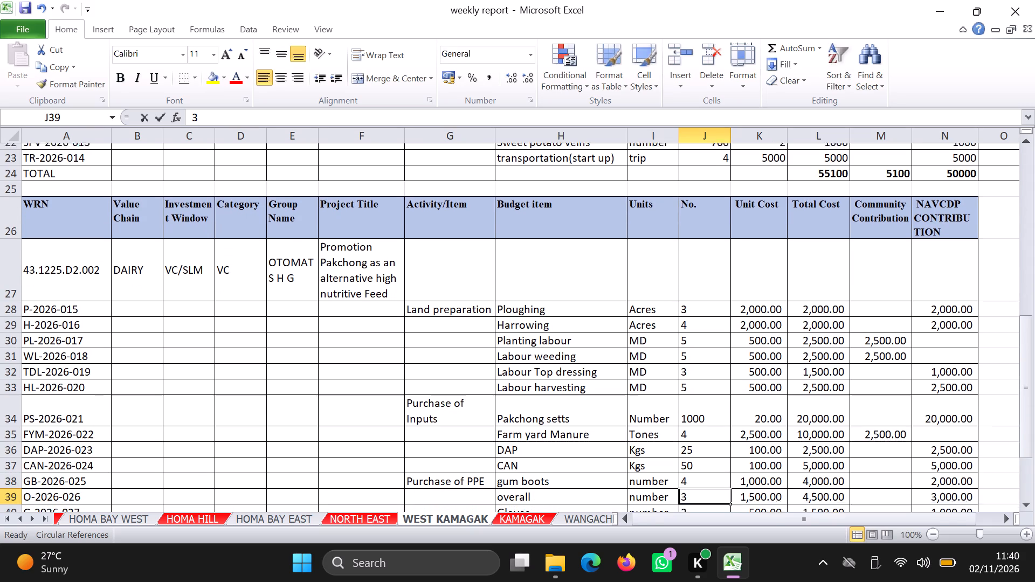
key(4)
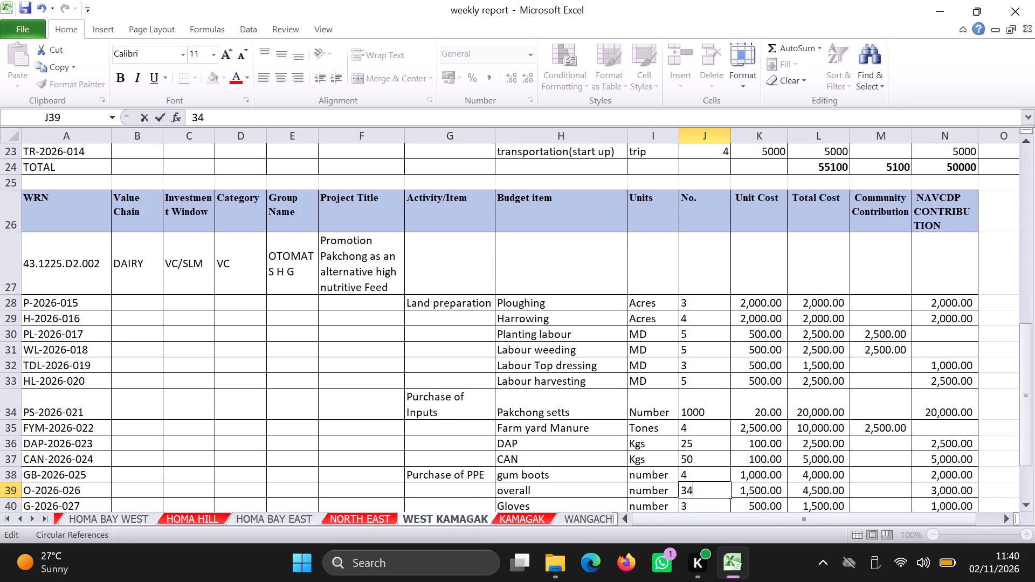
key(BackSpace)
key(BackSpace)
key(4)
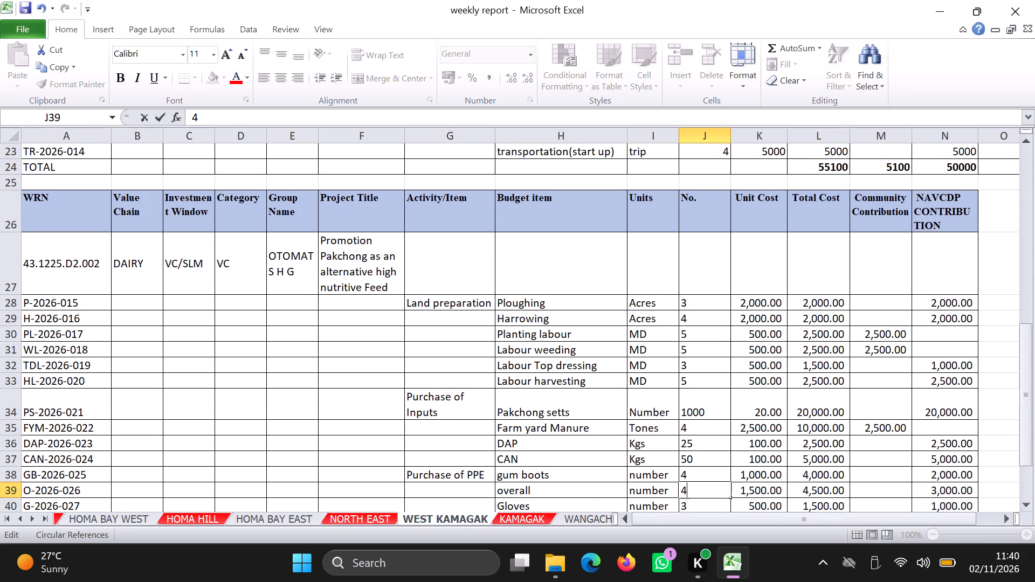
click(701, 510)
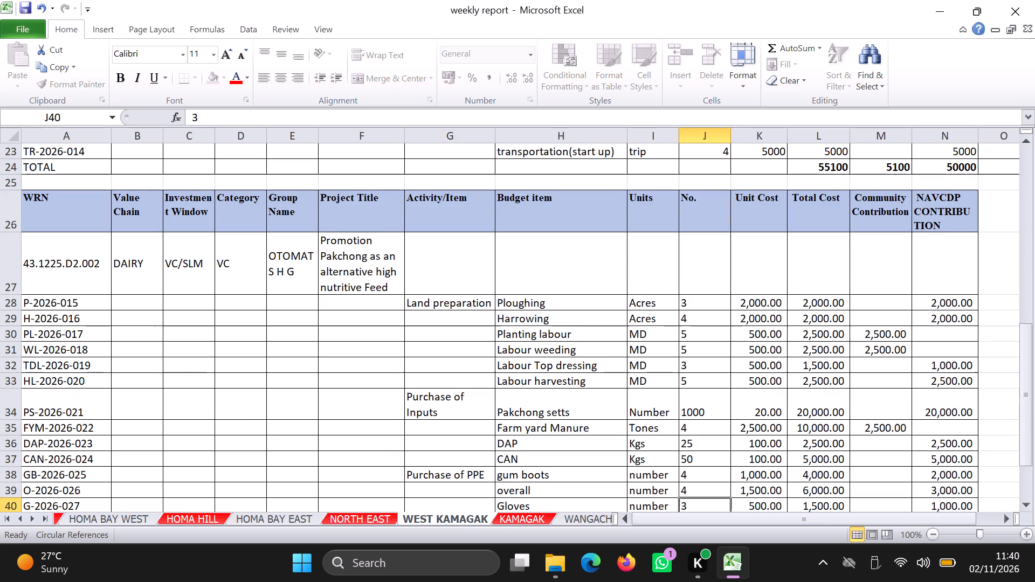
key(4)
Save the weekly report workbook with the updated WEST KAMAGAK quantities.
click(701, 510)
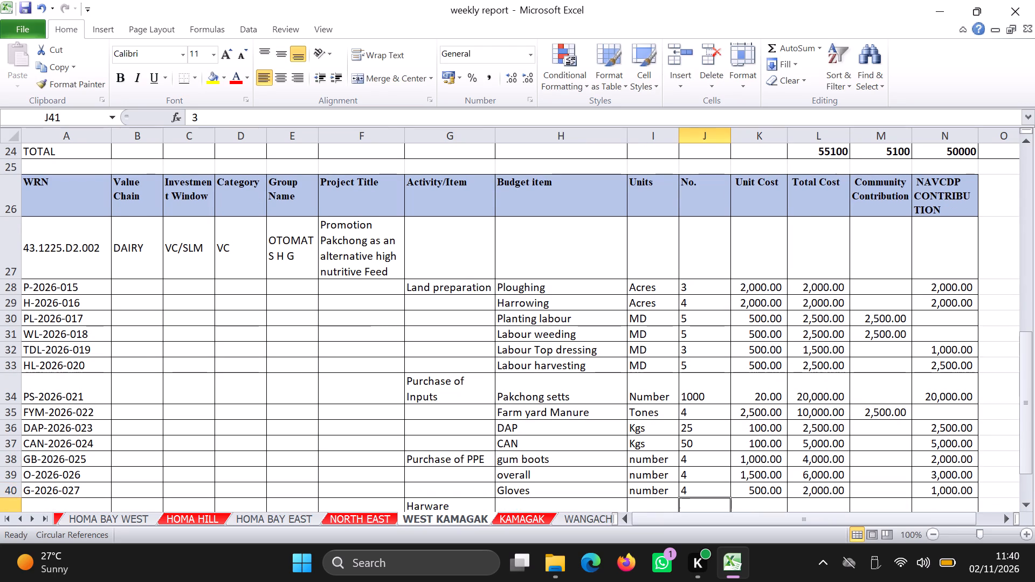
scroll(698, 490, down, 1)
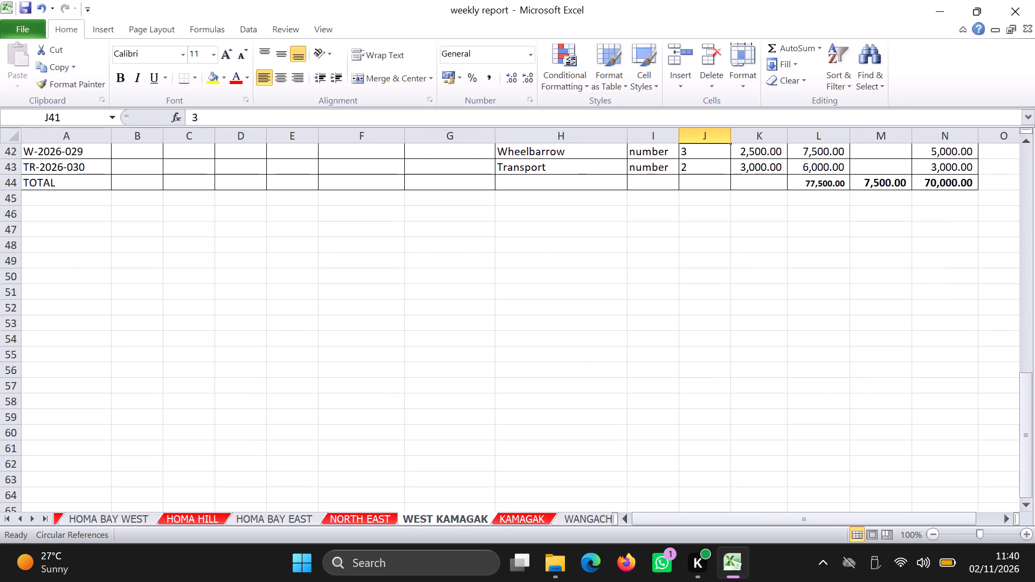
key(ctrl+s)
scroll(710, 434, up, 1)
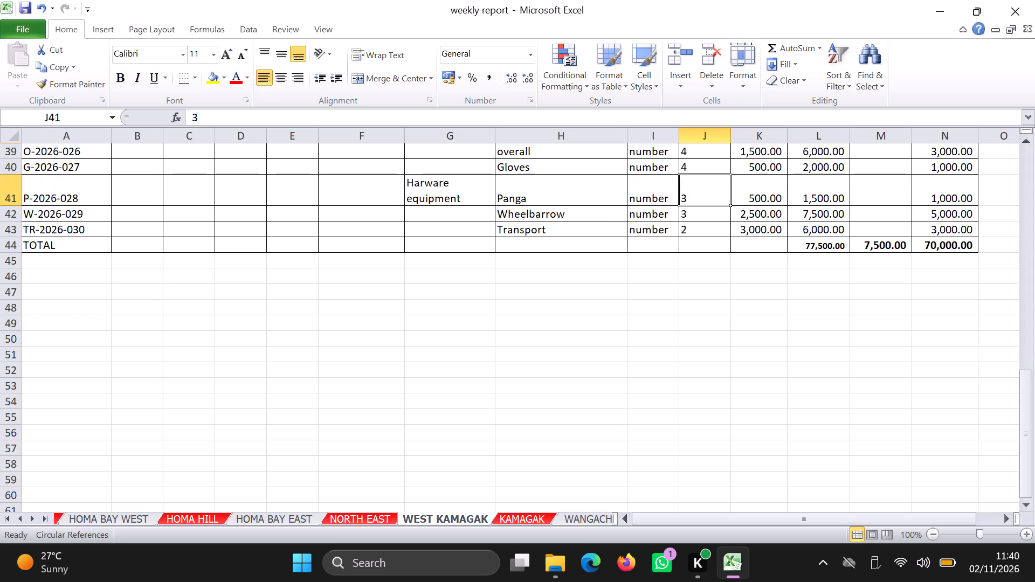
On the KAMAGAK sheet, set the No. of Planting and Pruning in the banana table to 4 each.
click(519, 516)
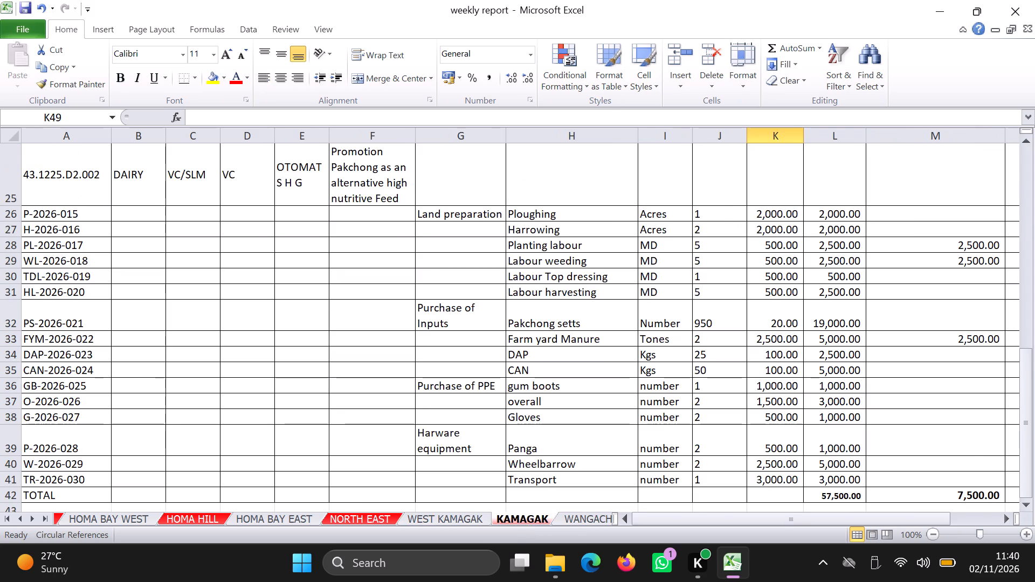
scroll(601, 370, up, 2)
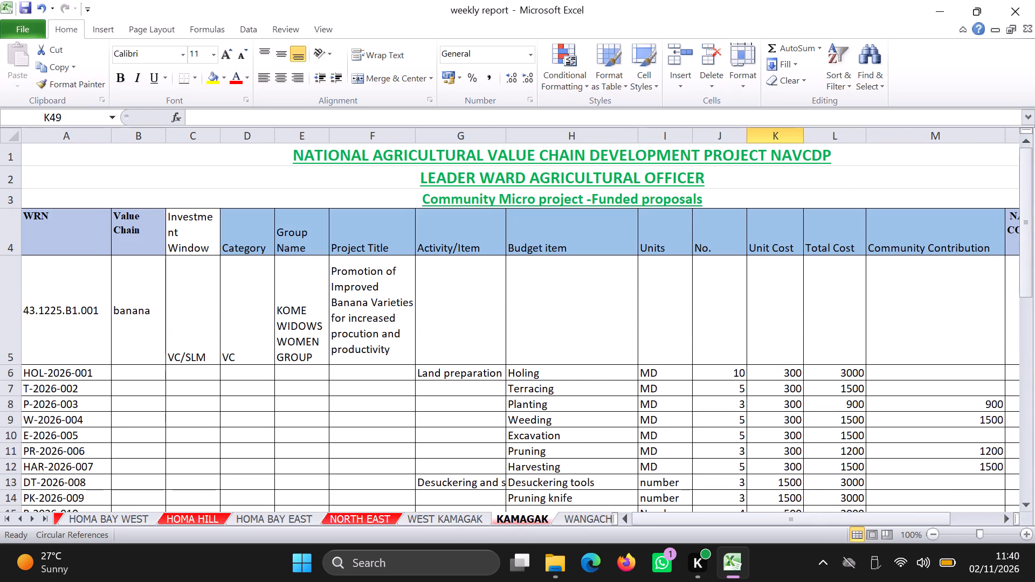
click(732, 408)
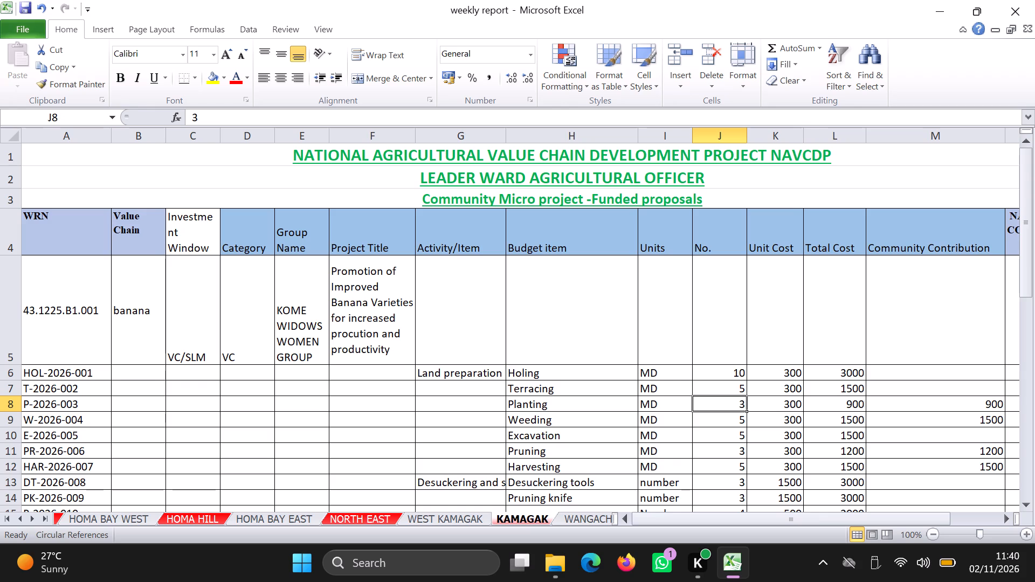
key(4)
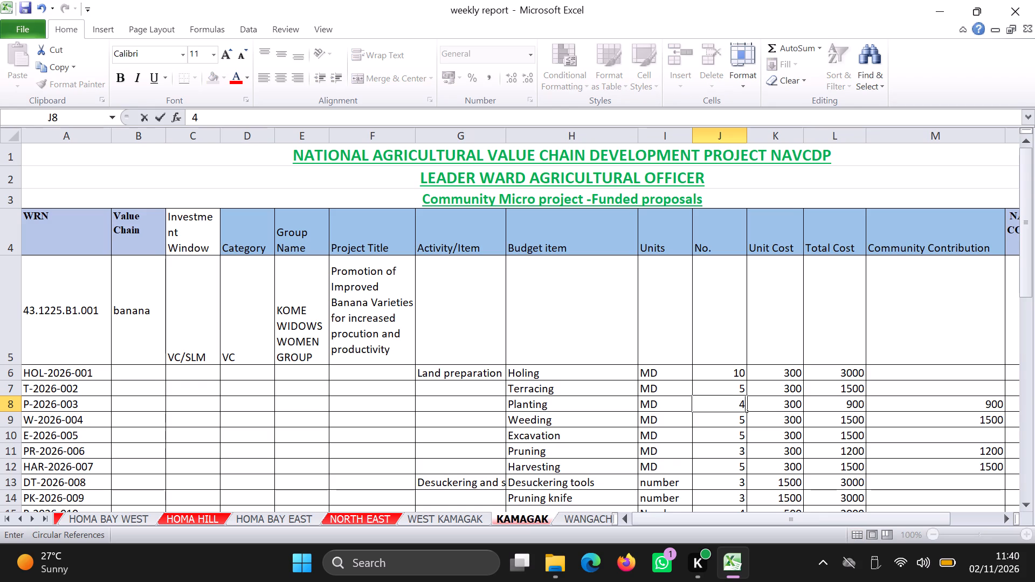
click(730, 456)
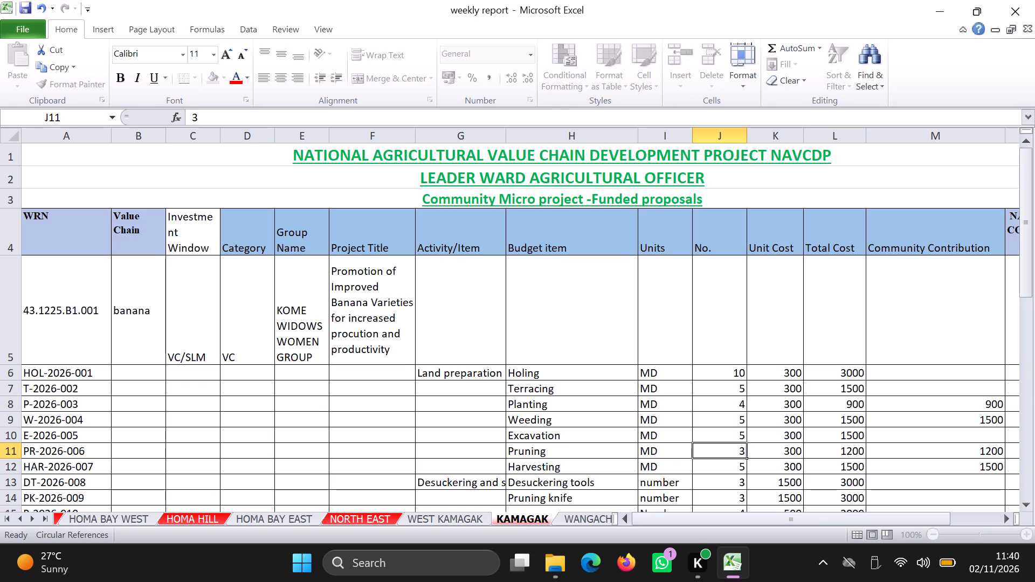
key(4)
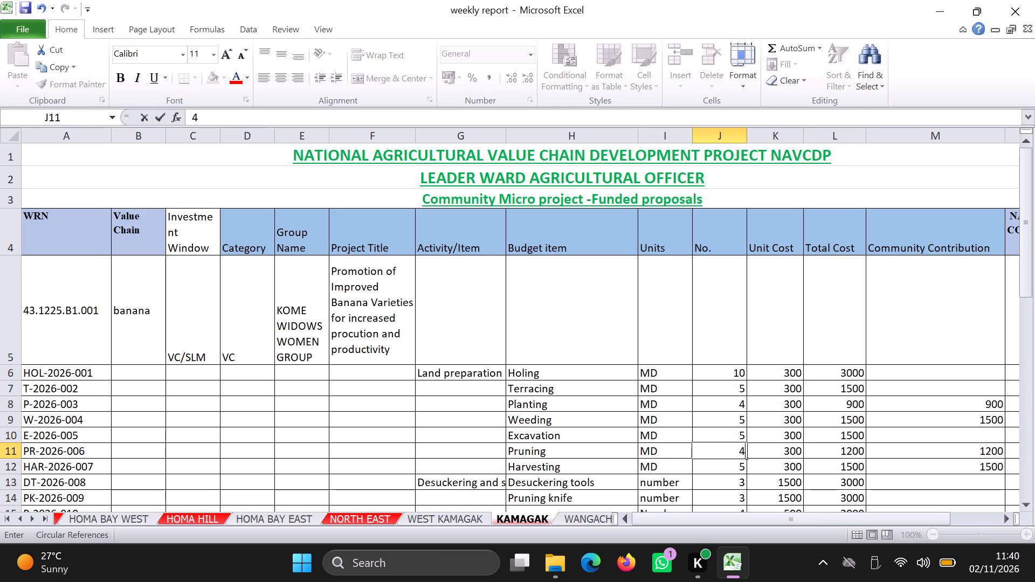
Set the No. of Desuckering tools, Pruning knife and weghing scale in the banana table to 4 each.
click(724, 484)
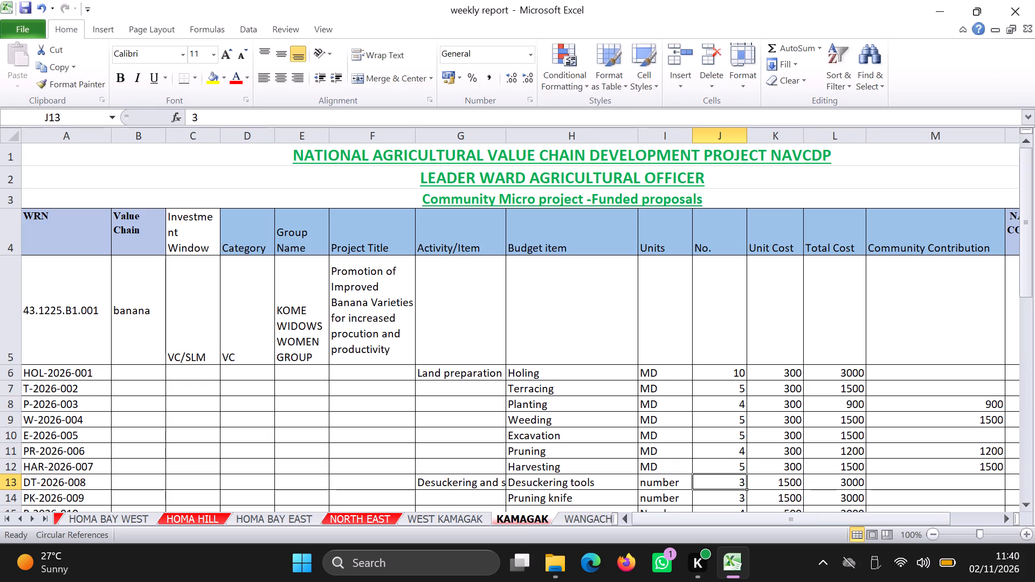
key(4)
click(723, 494)
key(4)
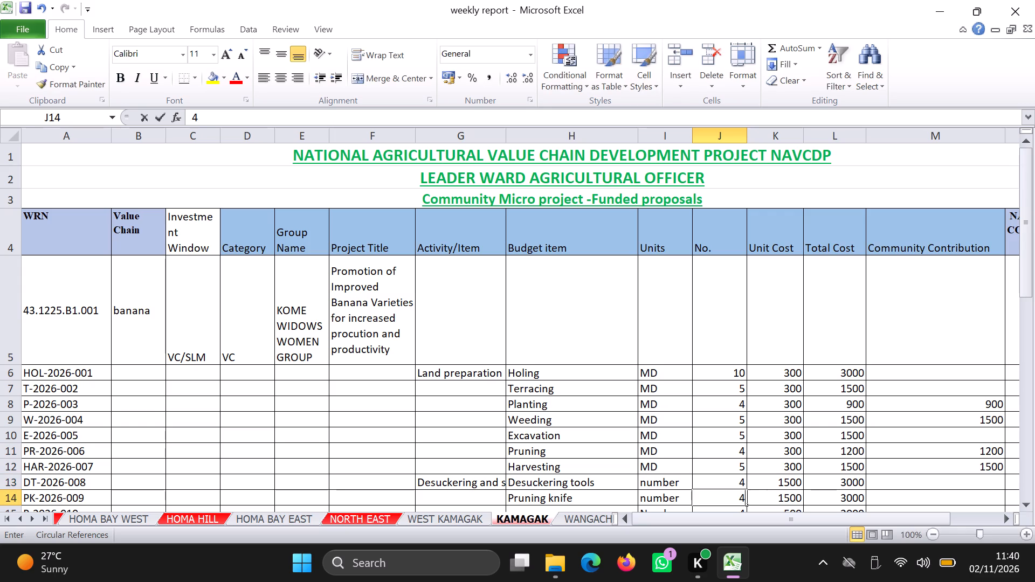
scroll(723, 494, down, 1)
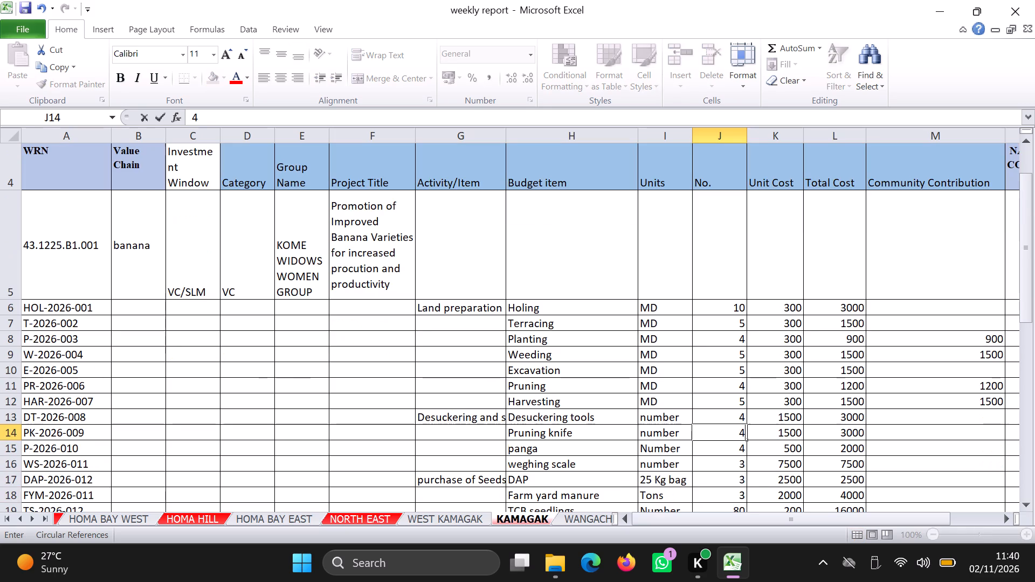
scroll(723, 494, down, 1)
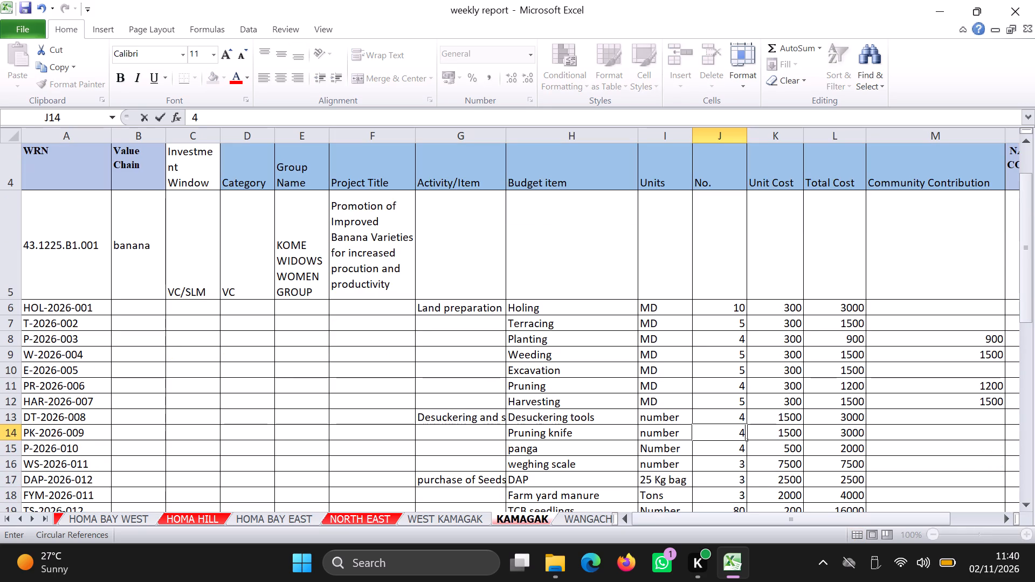
click(728, 463)
key(4)
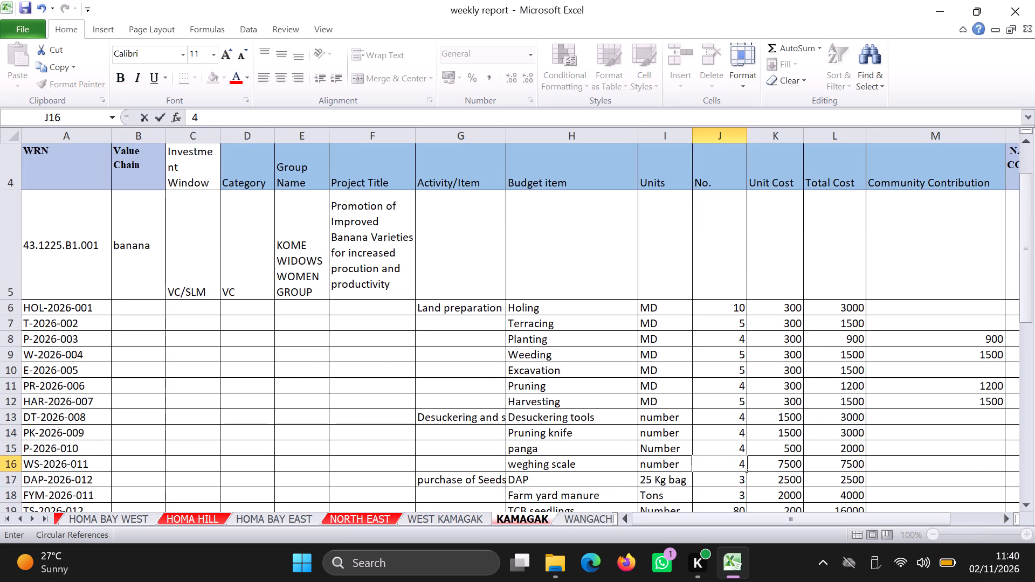
Set the No. of DAP, Farm yard manure and transportation(start up) in the banana table to 4 each.
click(726, 484)
key(4)
click(726, 496)
key(4)
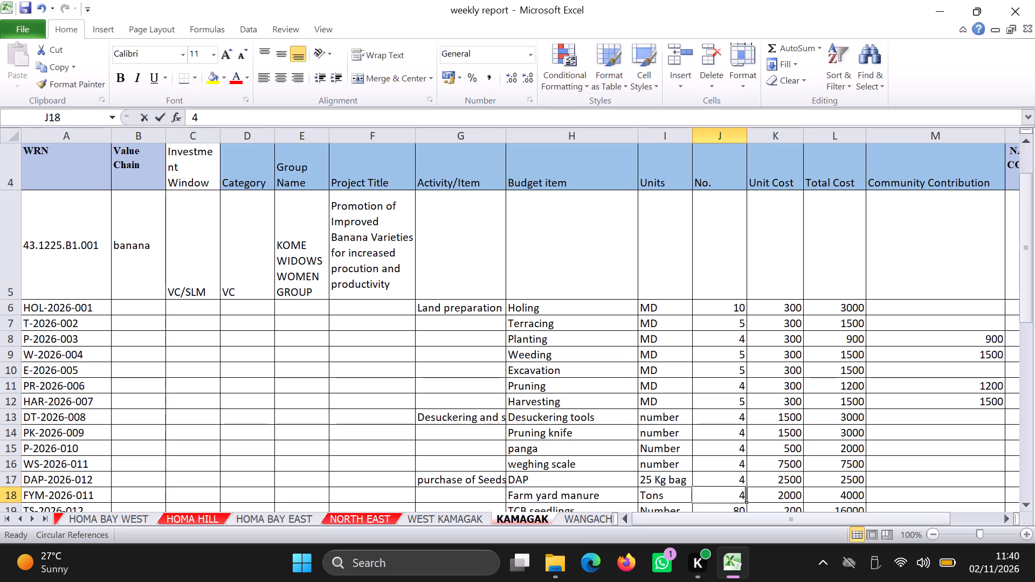
scroll(726, 496, down, 1)
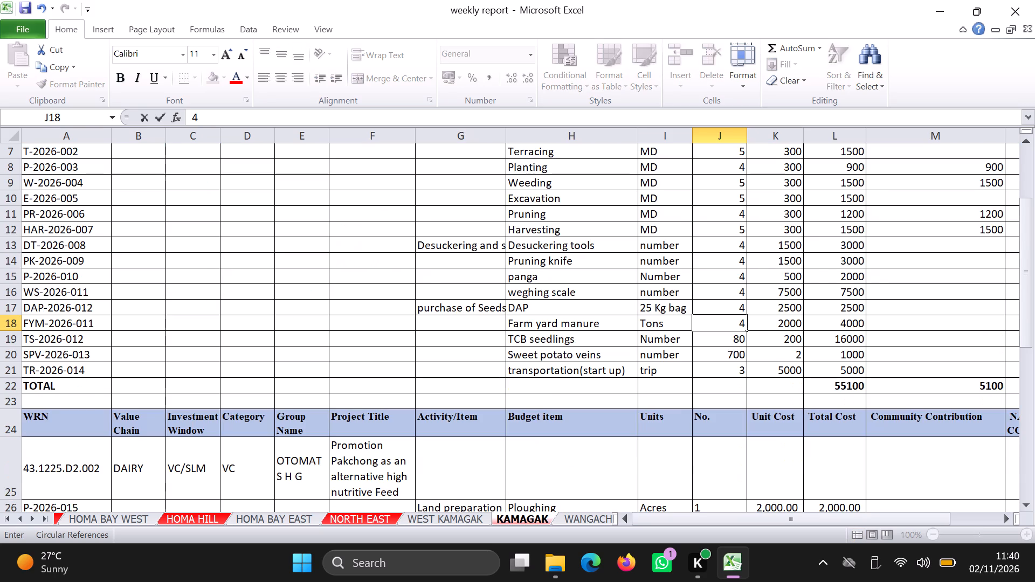
click(725, 375)
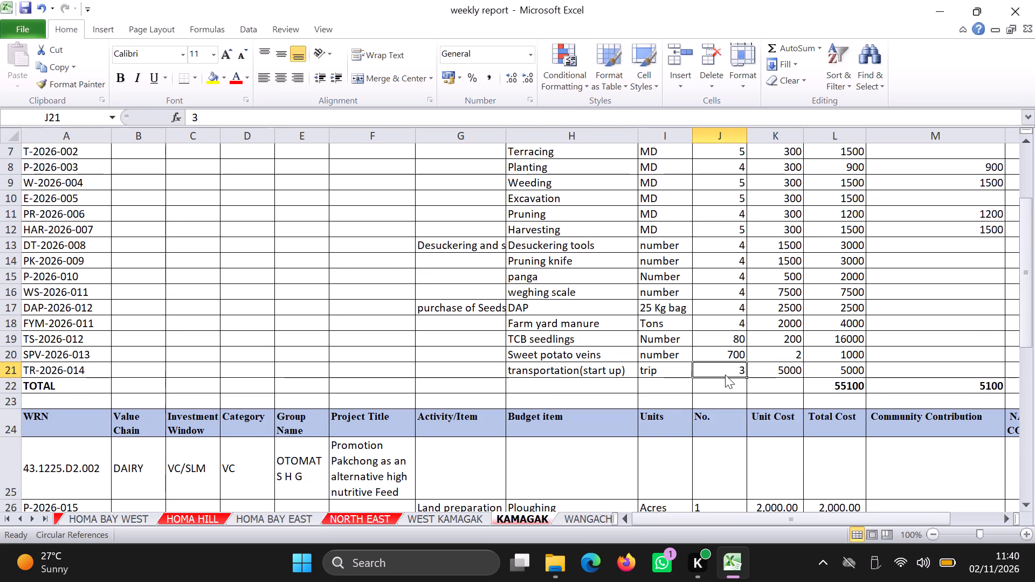
key(4)
Under Land preparation in the DAIRY table, set the No. of Ploughing to 2, Harrowing to 3 and Labour Top dressing to 2.
scroll(724, 417, down, 1)
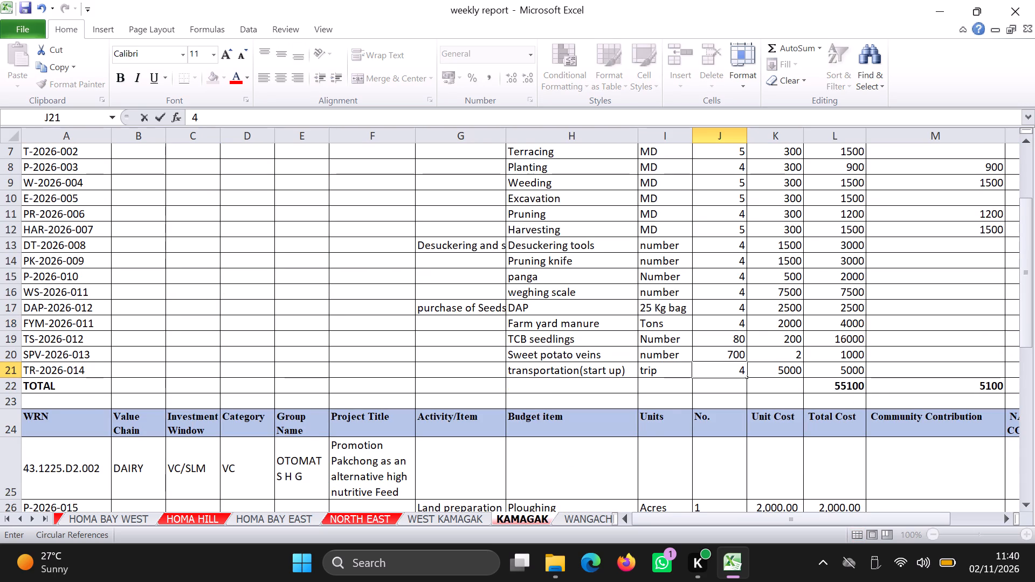
scroll(724, 417, down, 2)
click(734, 371)
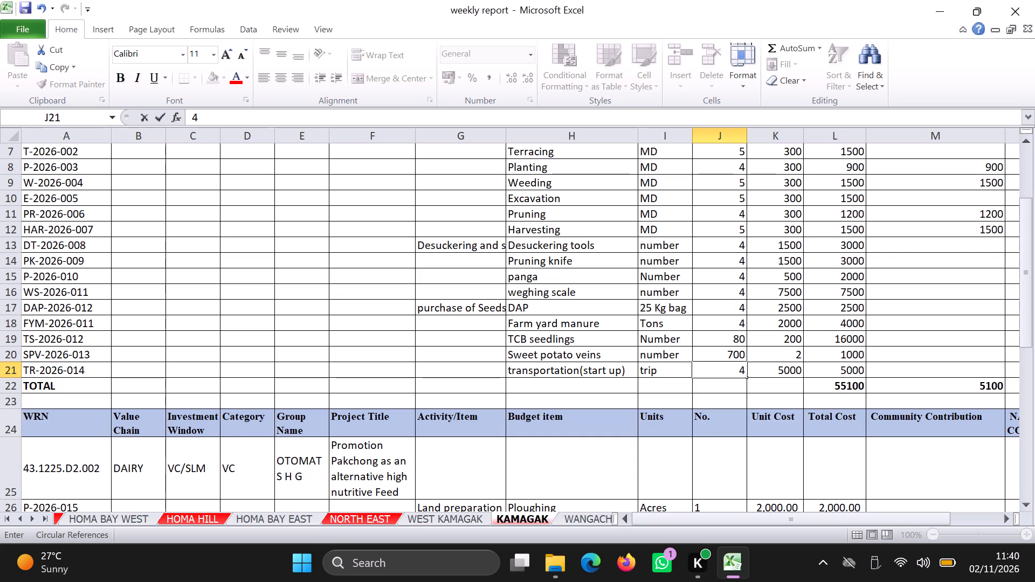
click(735, 455)
scroll(735, 455, down, 1)
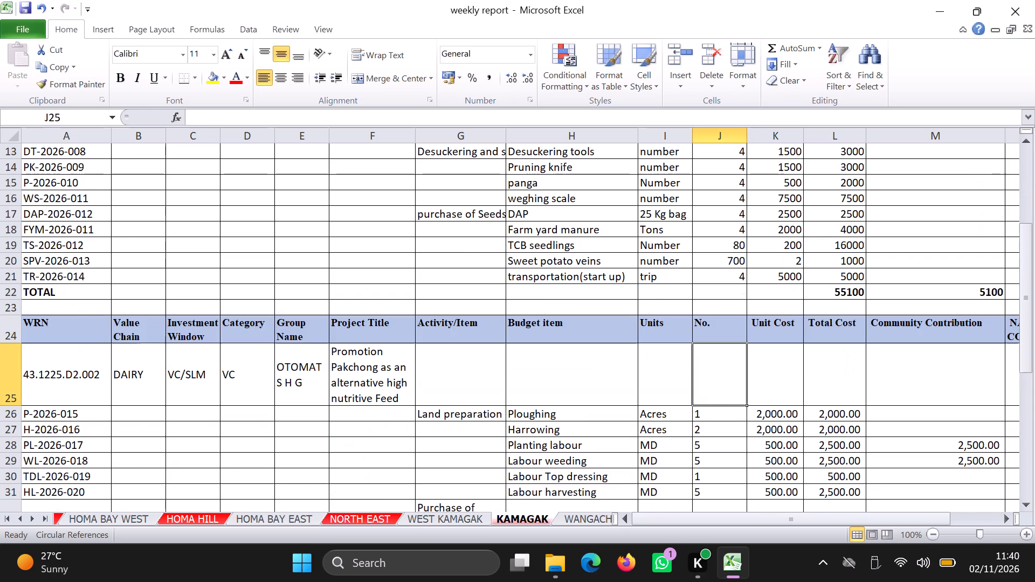
scroll(735, 455, down, 2)
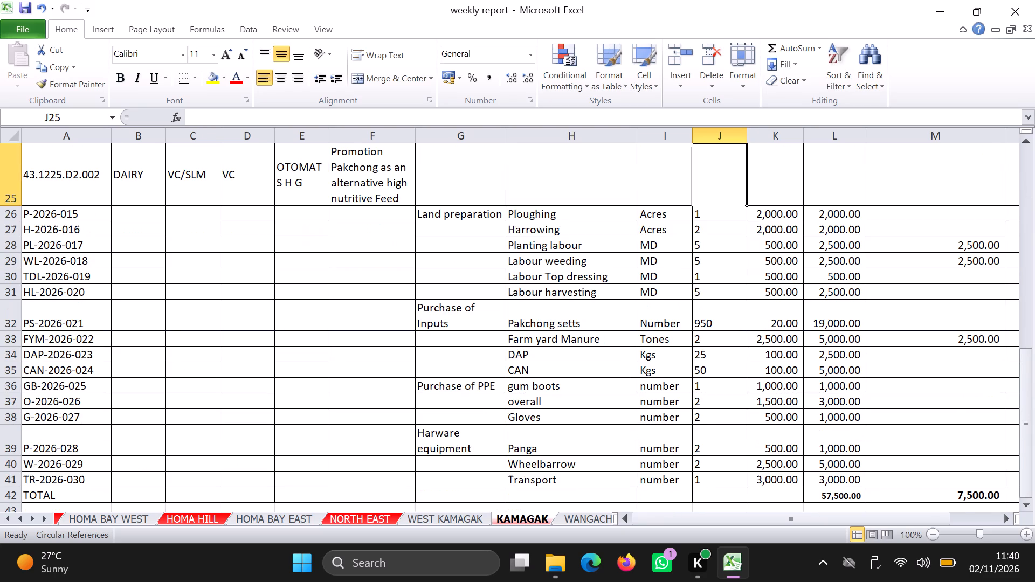
scroll(735, 455, down, 1)
click(707, 212)
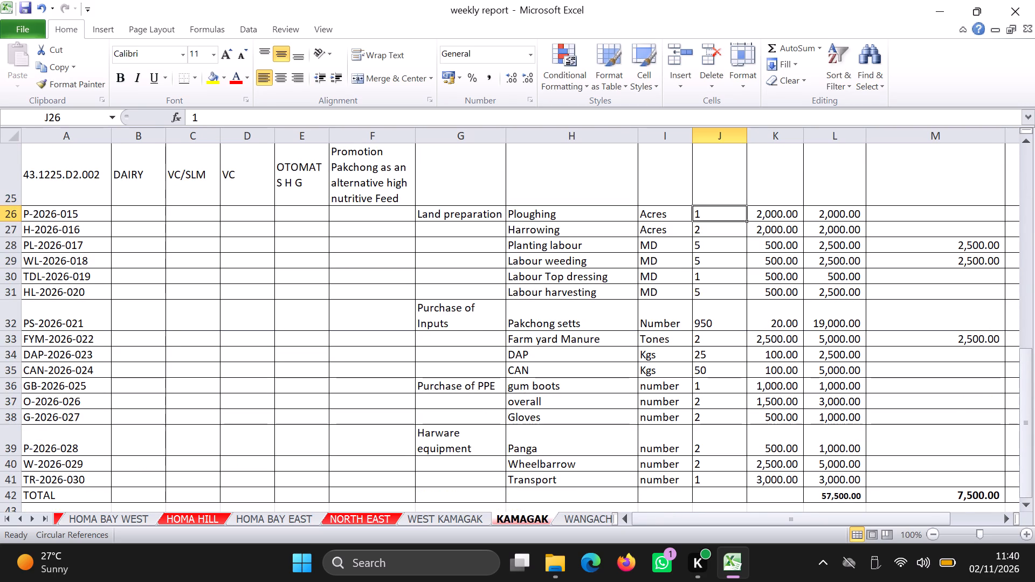
key(2)
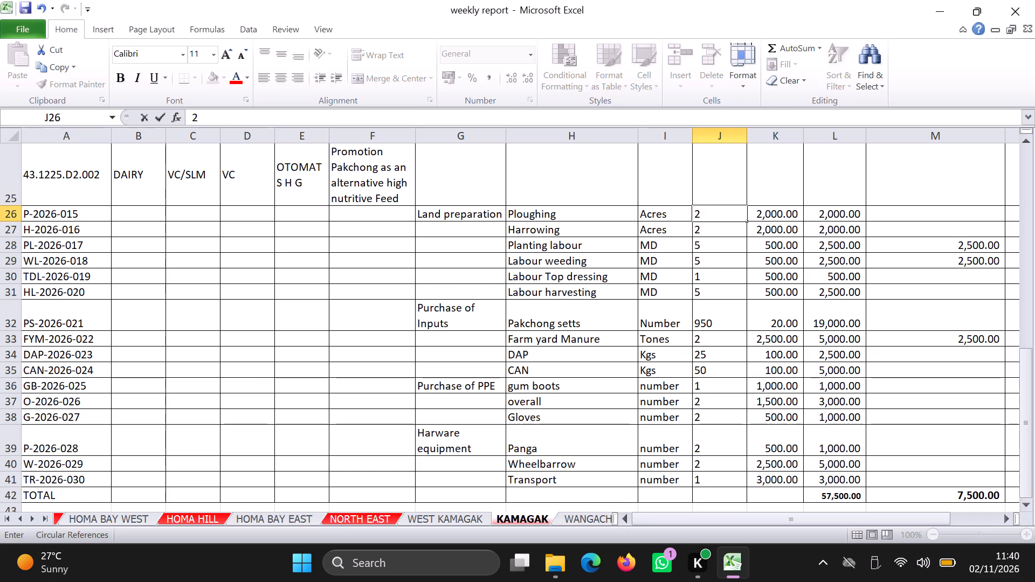
click(707, 231)
key(3)
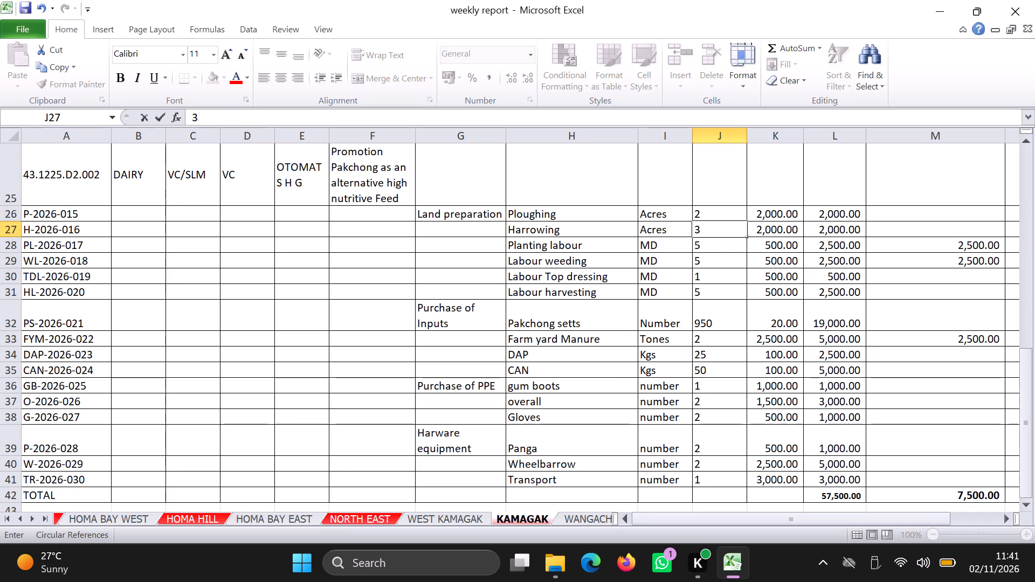
click(713, 281)
key(3)
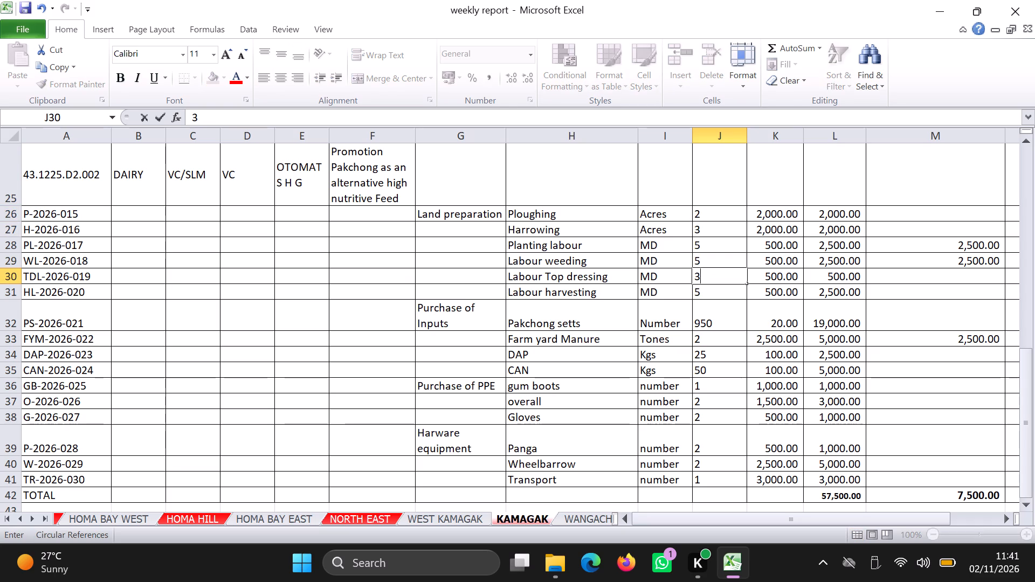
key(BackSpace)
key(2)
Under Purchase of Inputs in the DAIRY table, set the No. of Farm yard Manure to 3.
click(722, 345)
double_click(722, 345)
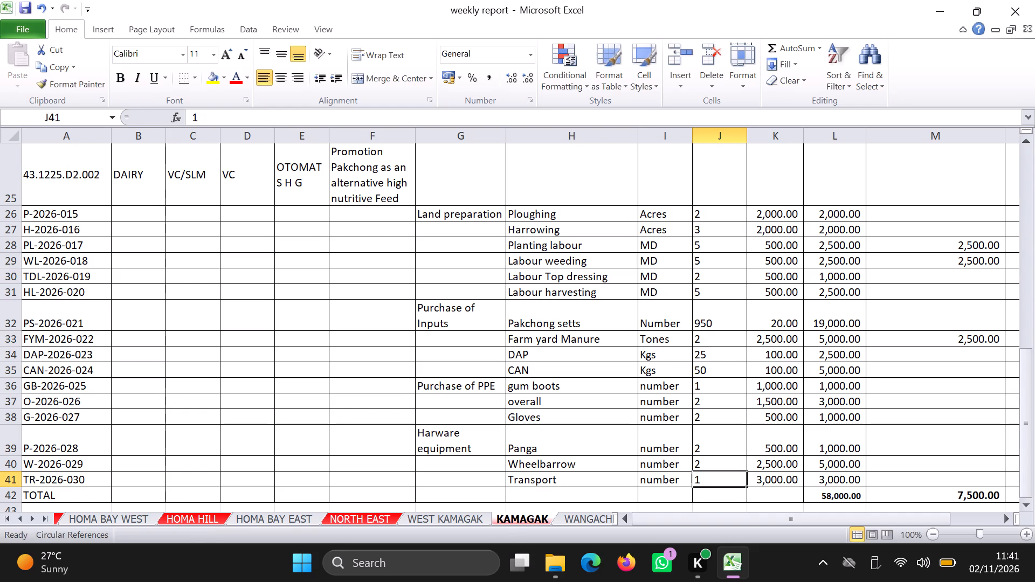
key(3)
click(722, 345)
key(3)
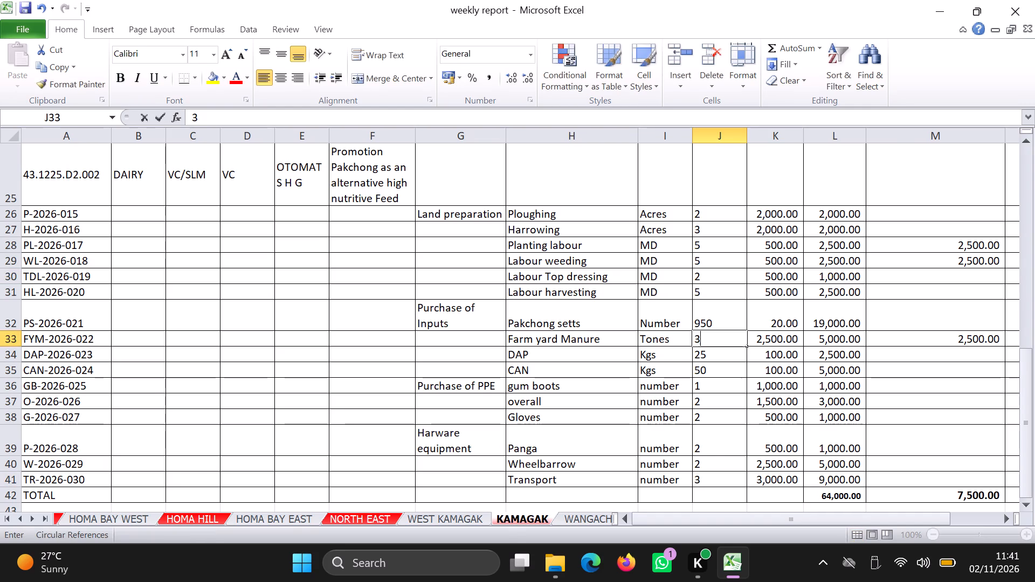
Under Purchase of PPE in the DAIRY table, set the No. of gum boots to 2, overall to 3 and Gloves to 3.
click(722, 383)
key(2)
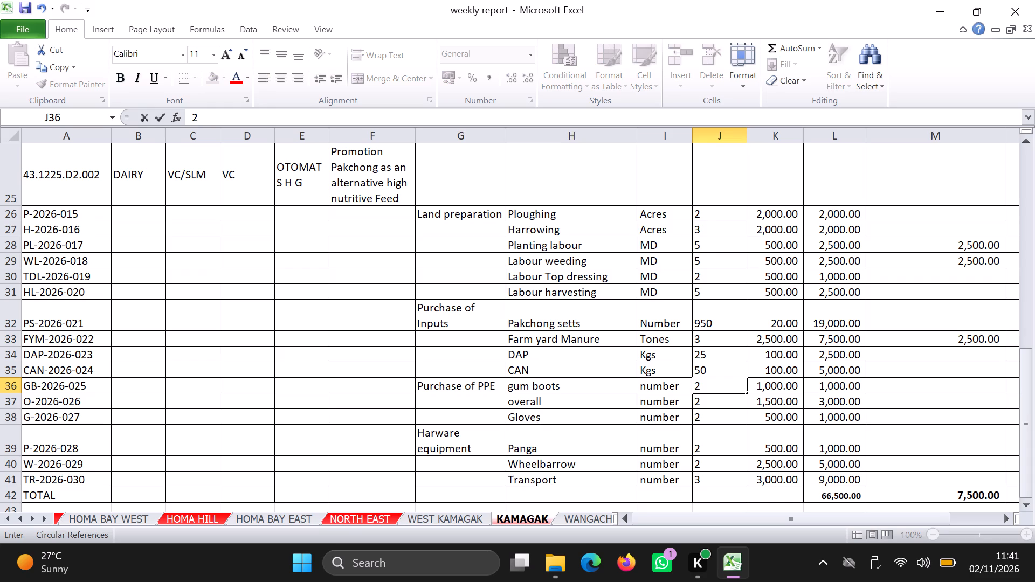
click(706, 405)
key(3)
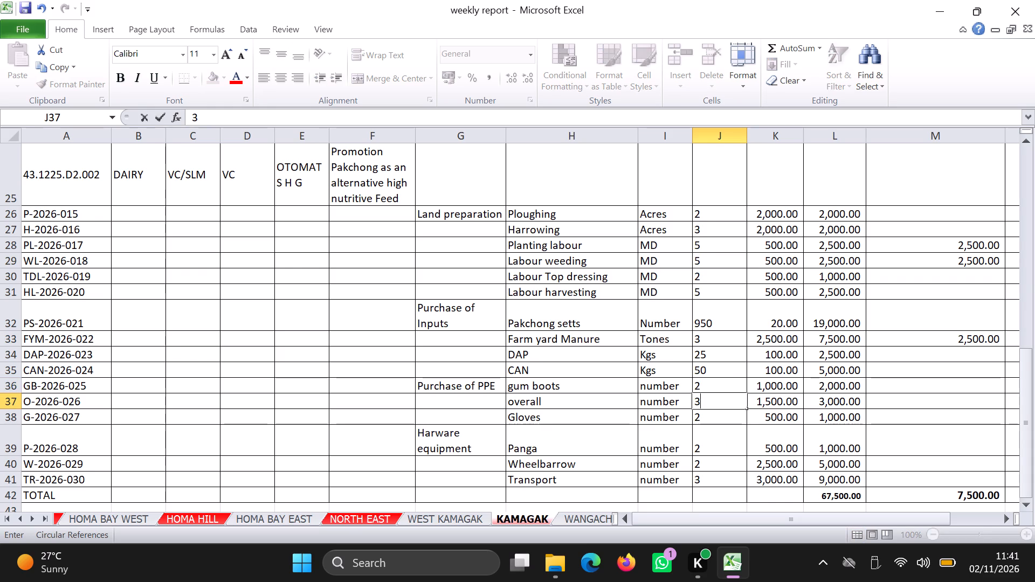
click(709, 424)
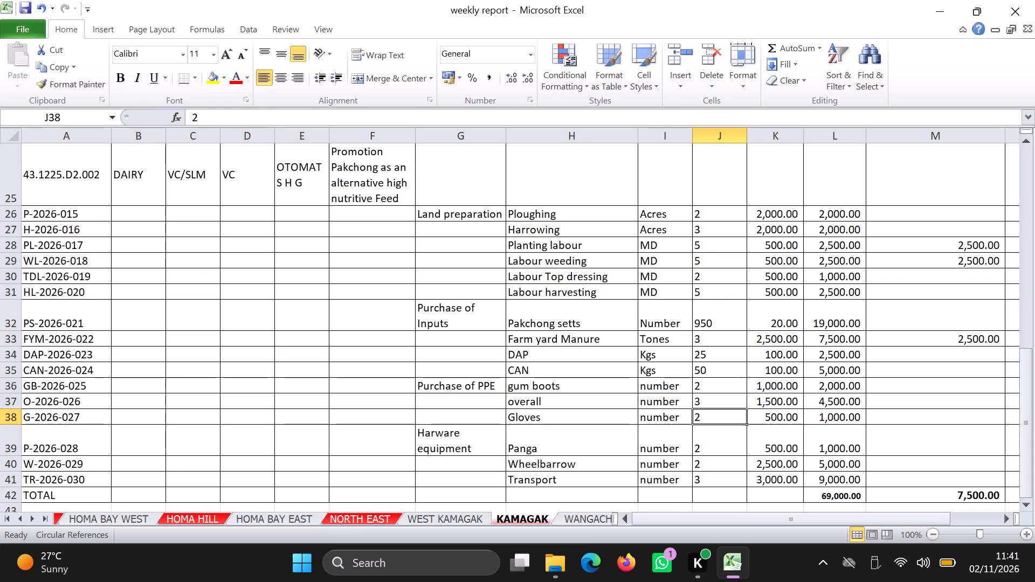
key(3)
Under Harware equipment in the DAIRY table, set the No. of Panga to 3, Wheelbarrow to 3 and Transport to 2.
click(708, 450)
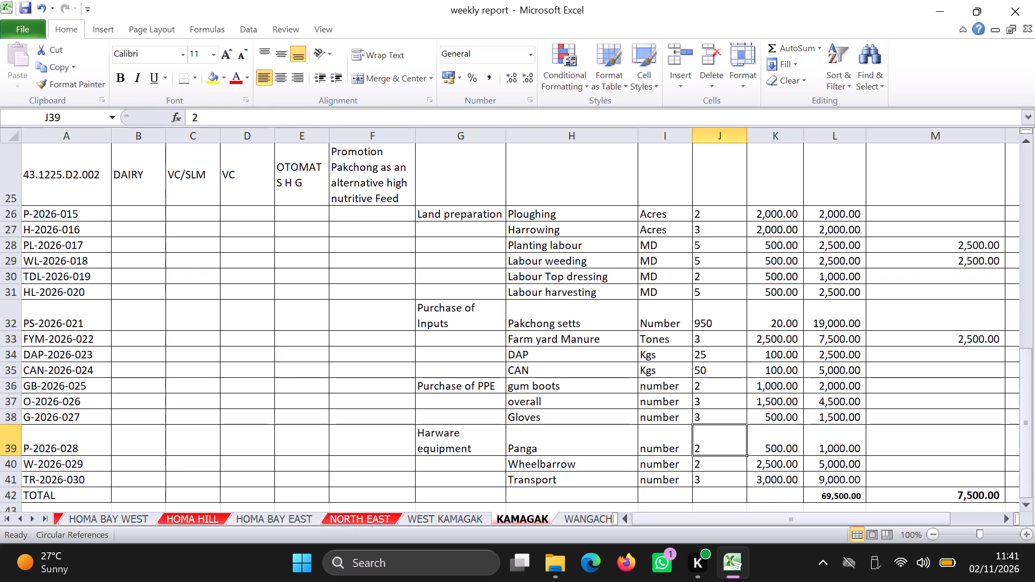
key(3)
click(713, 466)
key(3)
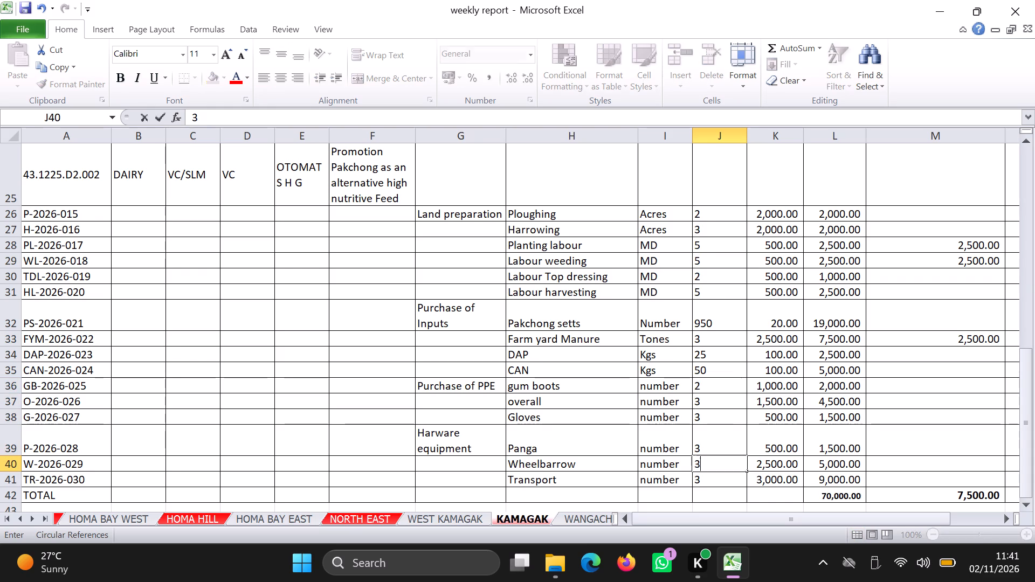
click(715, 481)
key(2)
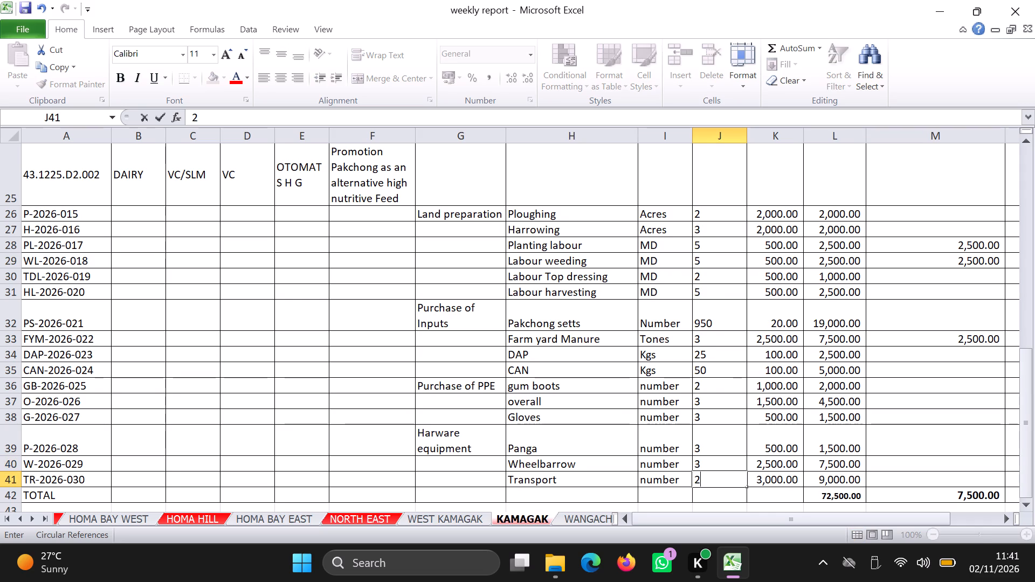
Save the workbook with the updated KAMAGAK quantities.
scroll(712, 474, down, 1)
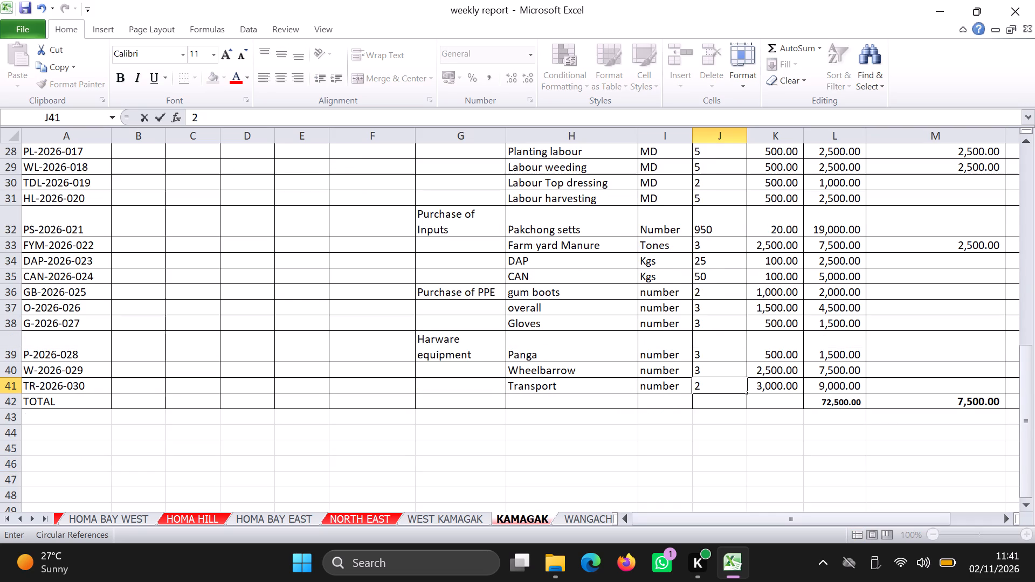
key(ctrl+s)
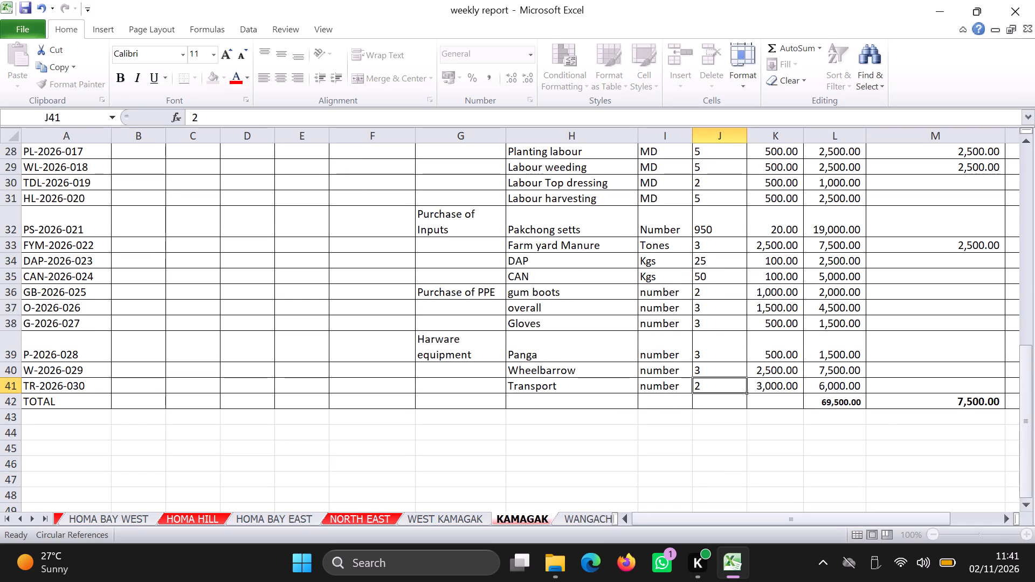
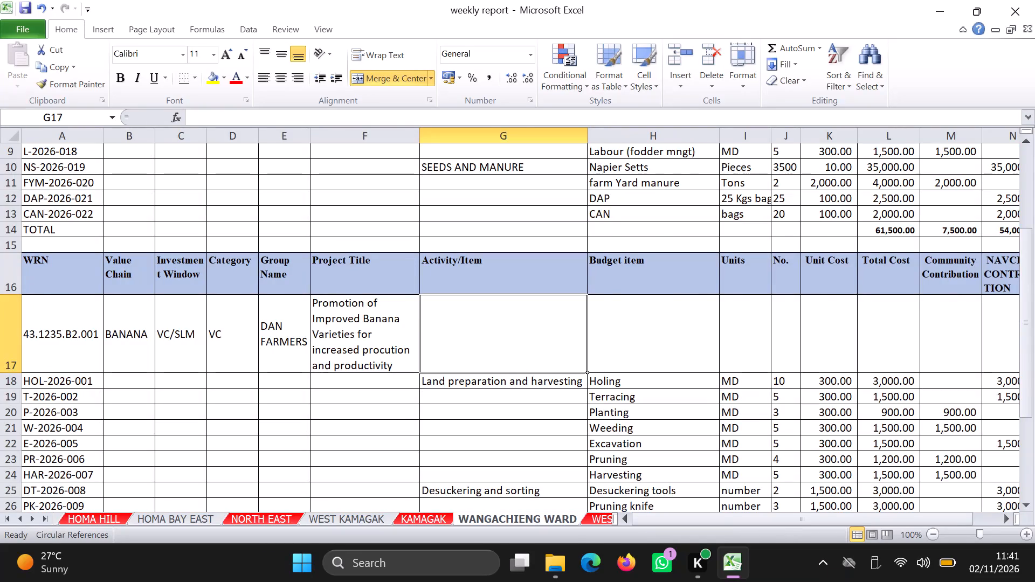
In the DAIRY table of WANGACHIENG WARD, set the No. of Ploughing /harrowing to 4 and farm Yard manure to 3.
scroll(735, 371, up, 1)
click(792, 348)
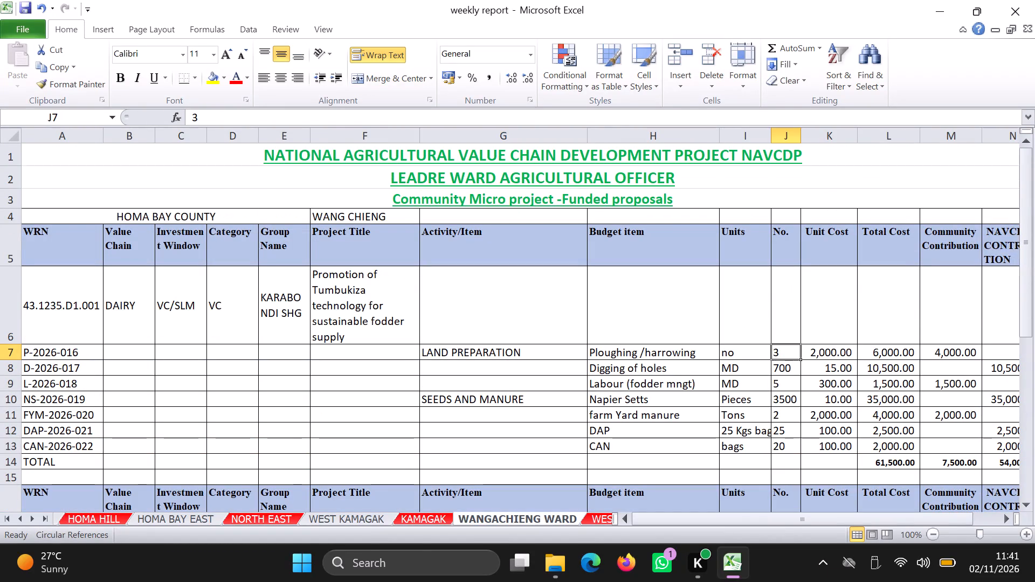
key(4)
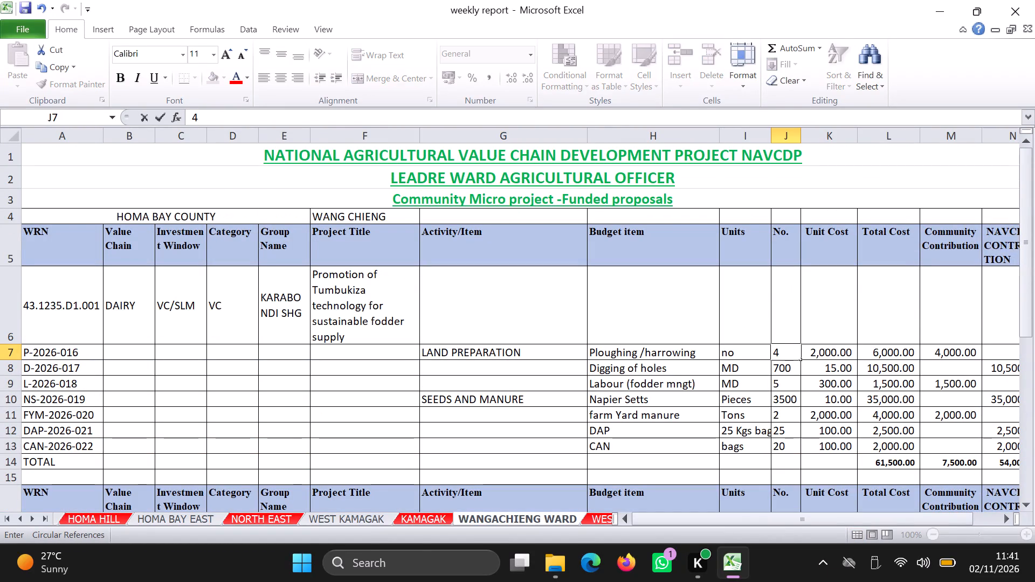
click(788, 417)
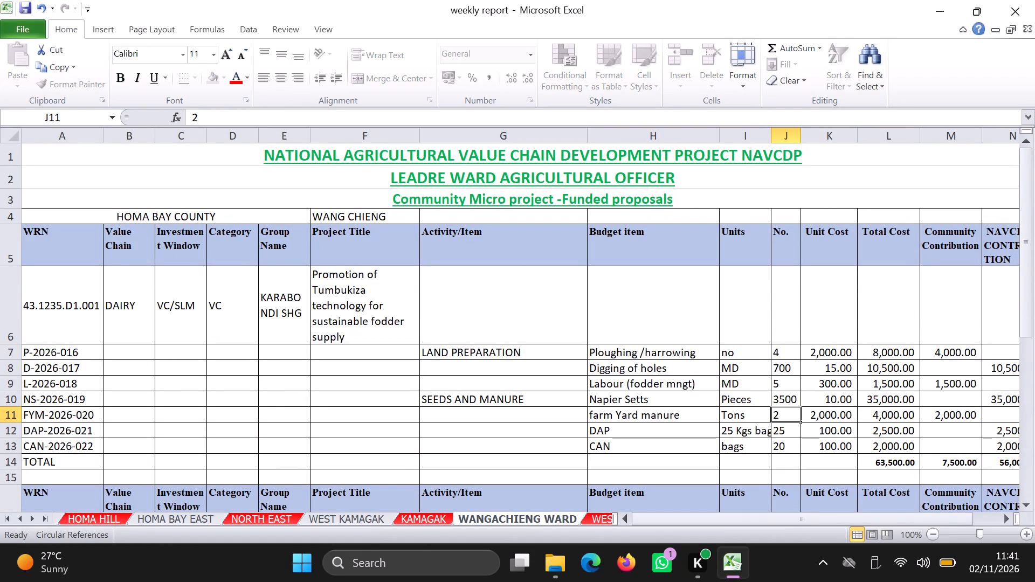
key(3)
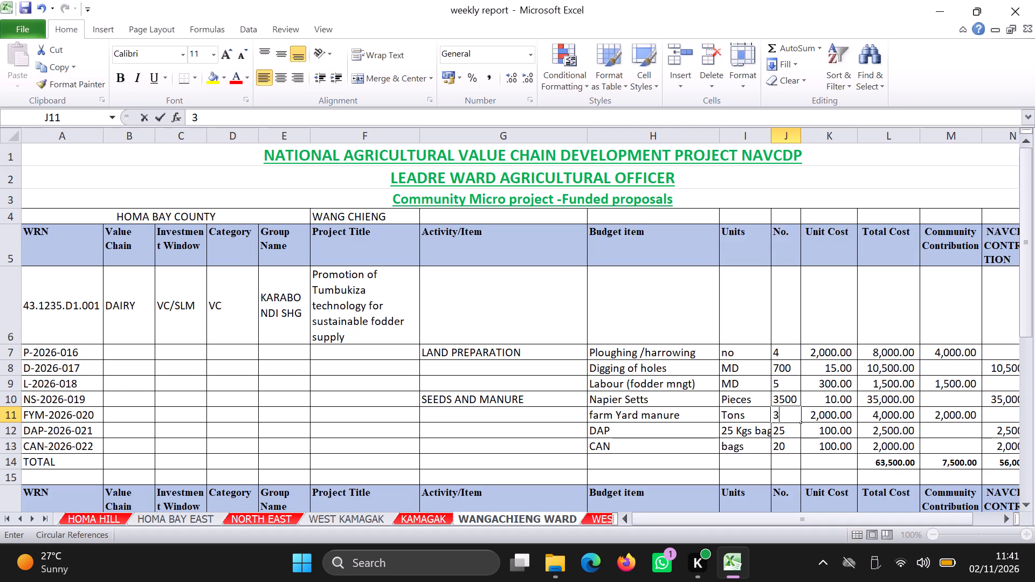
scroll(788, 451, down, 1)
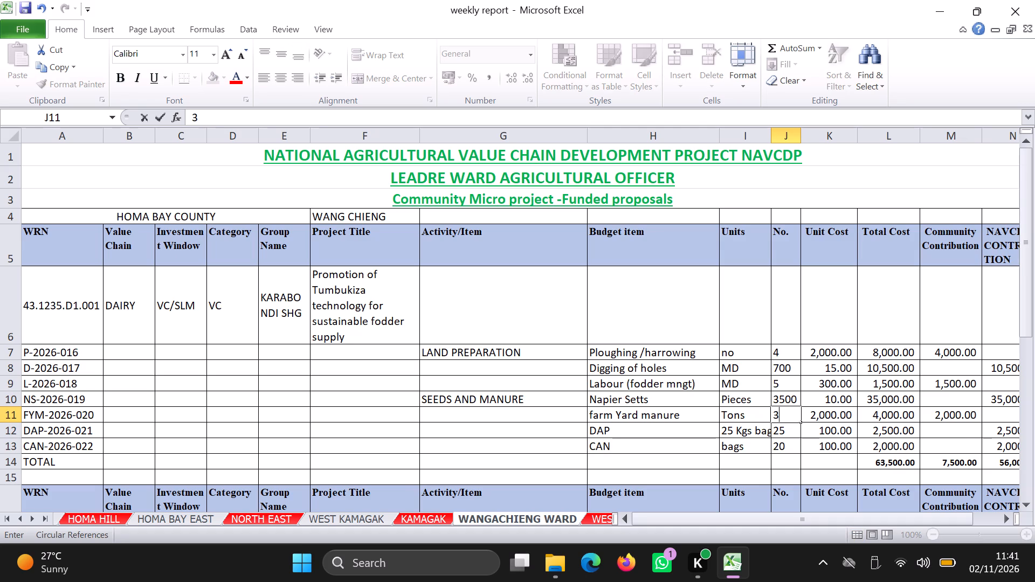
scroll(788, 451, down, 2)
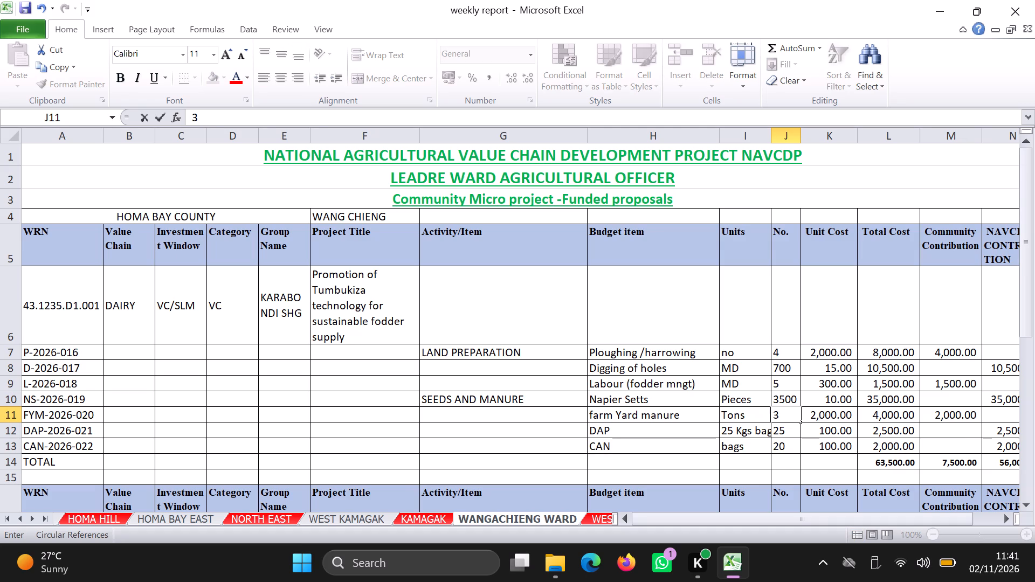
scroll(793, 464, down, 1)
click(793, 464)
Under Land preparation and harvesting in the BANANA table, set the No. of Planting to 4 and Pruning to 5.
scroll(793, 464, down, 1)
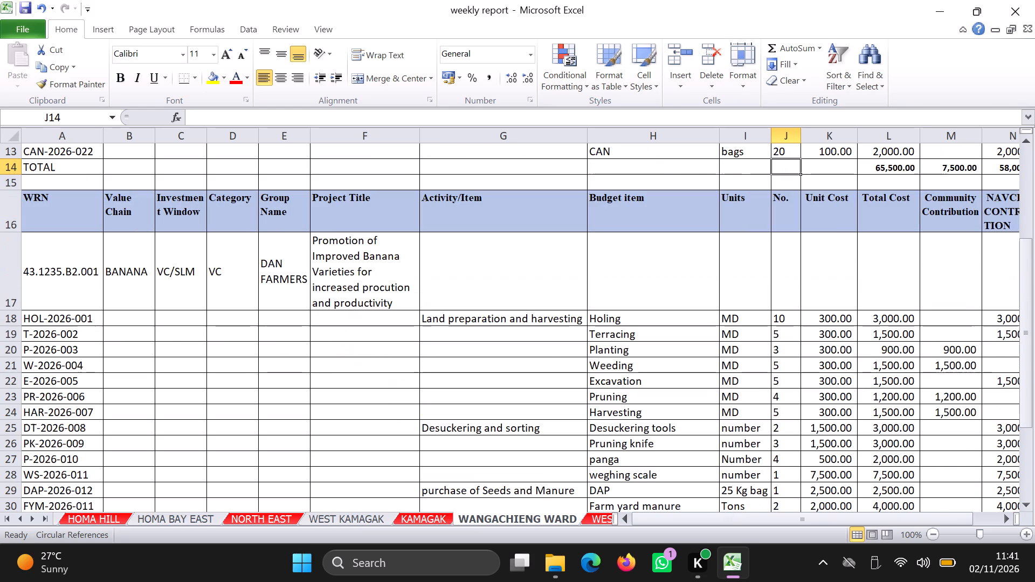
click(783, 354)
key(4)
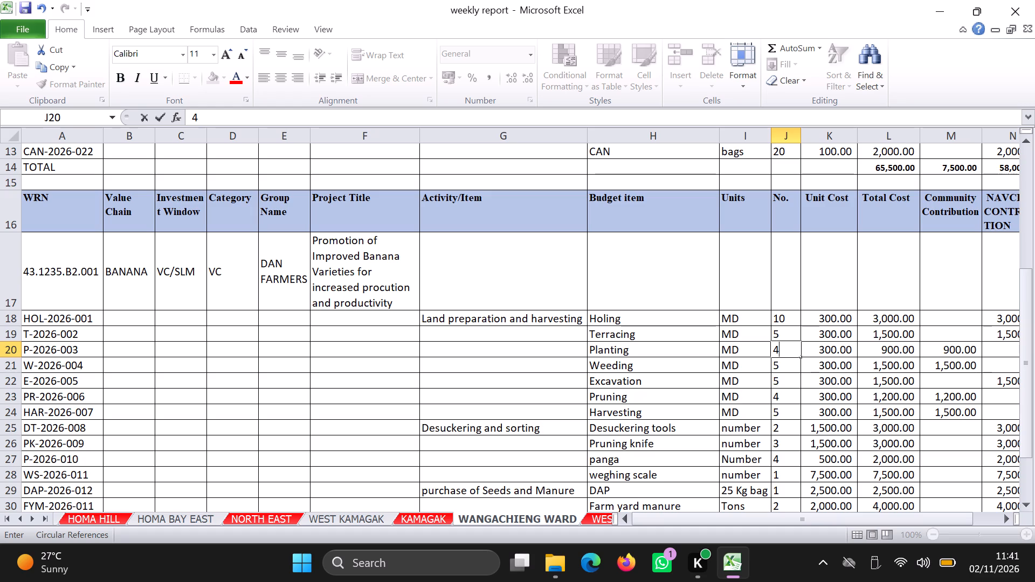
click(791, 397)
key(5)
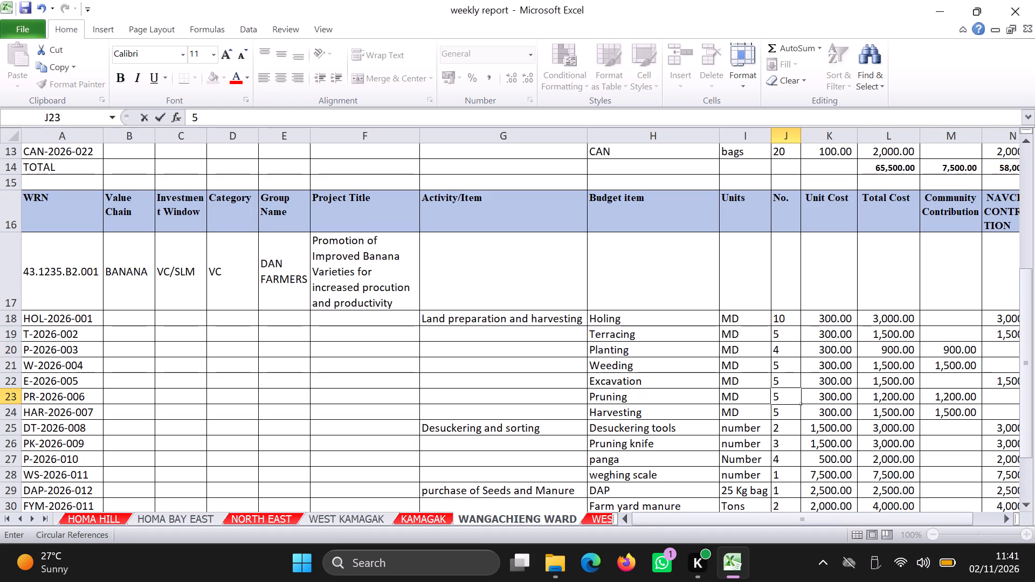
Under Desuckering and sorting, set the No. of Desuckering tools to 3, Pruning knife to 4, panga to 5 and weghing scale to 2.
click(788, 429)
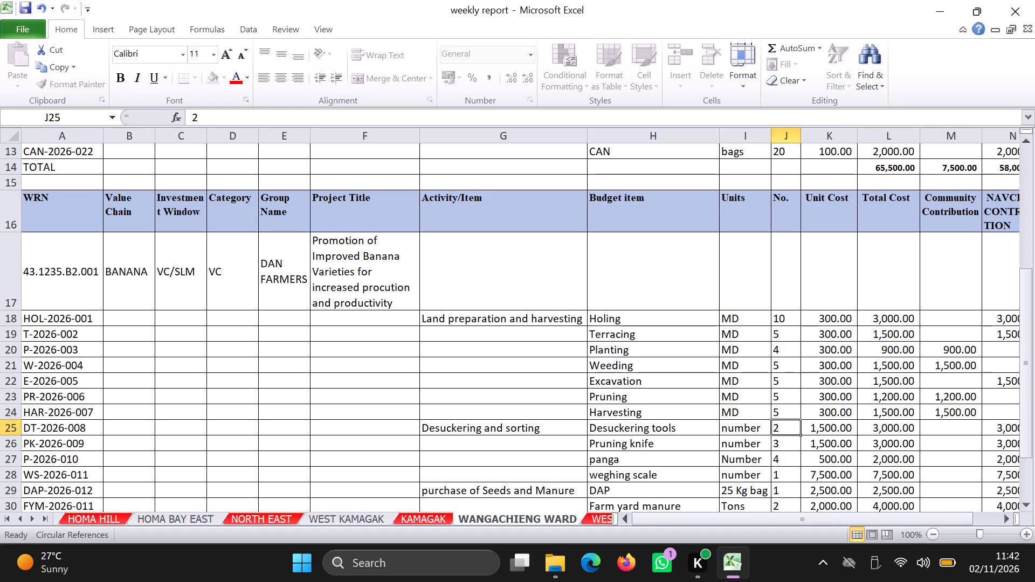
key(3)
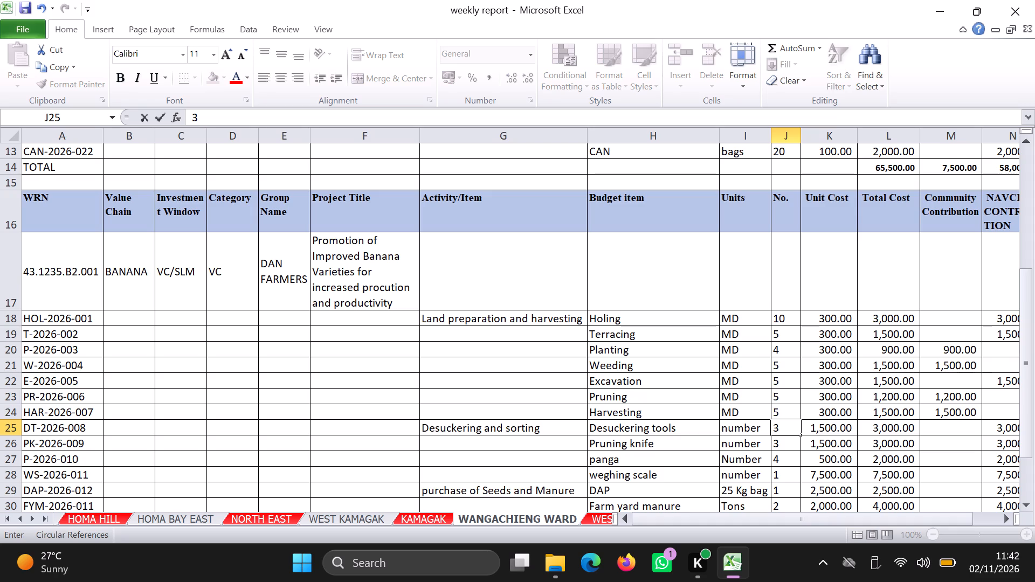
click(786, 444)
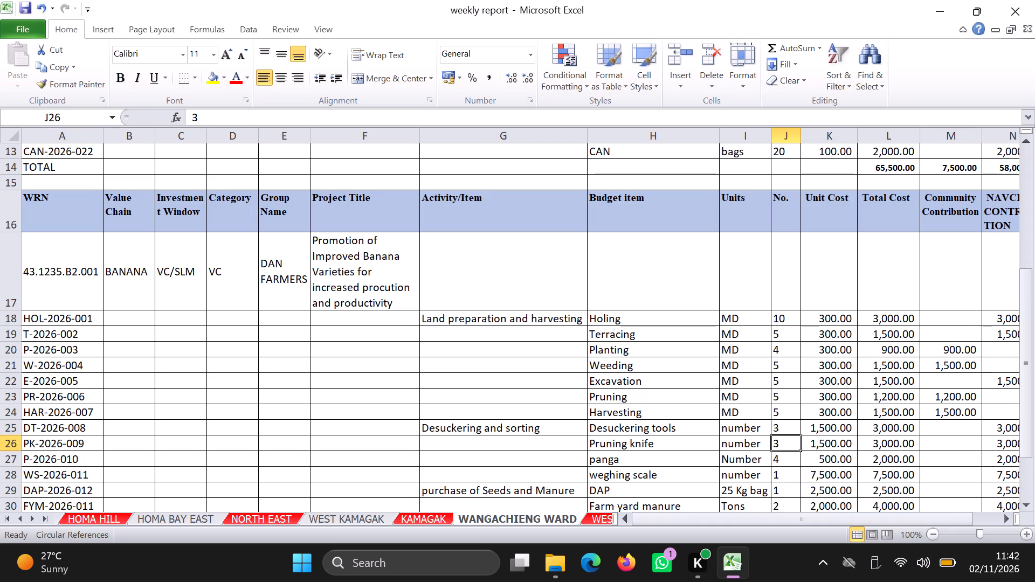
key(4)
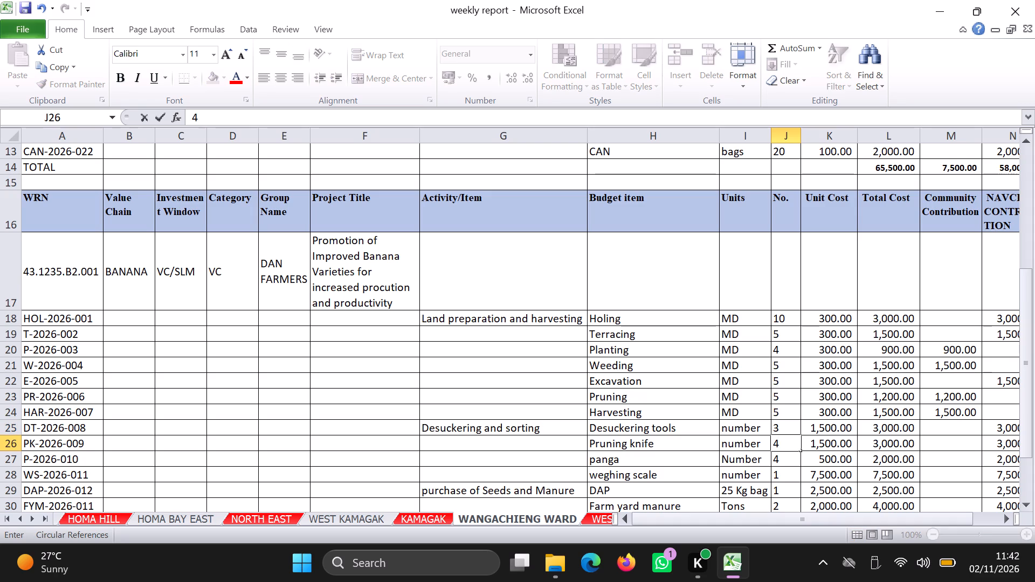
click(786, 456)
key(5)
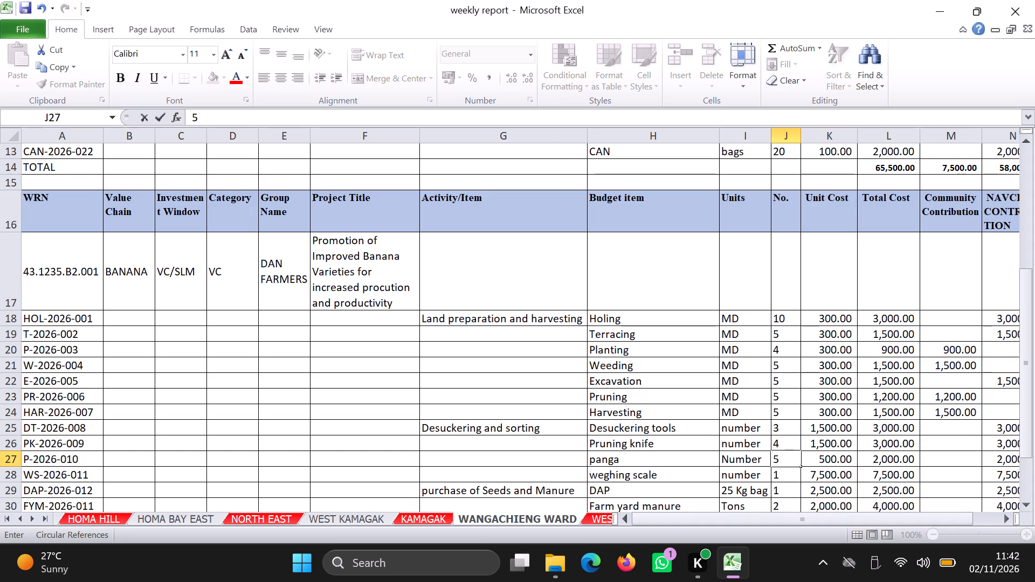
click(787, 474)
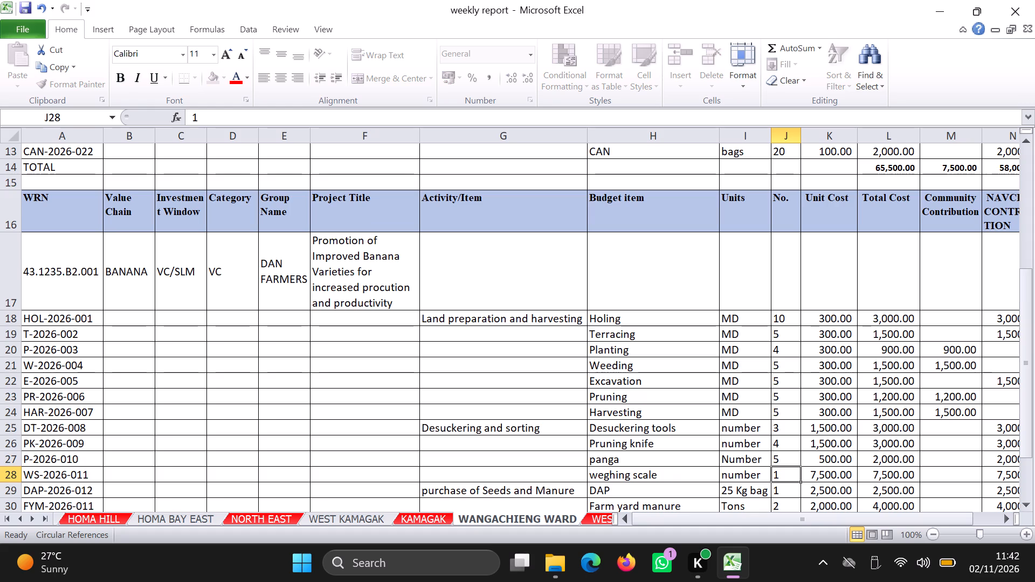
key(2)
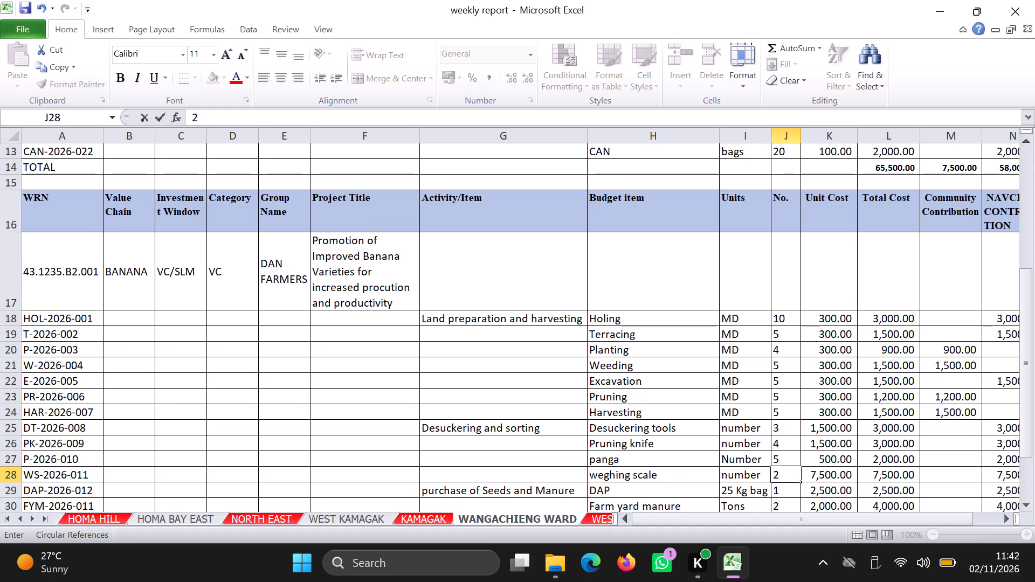
Under purchase of Seeds and Manure, set the No. of DAP to 2, Farm yard manure to 3 and transportation(start up) to 3.
click(788, 490)
key(2)
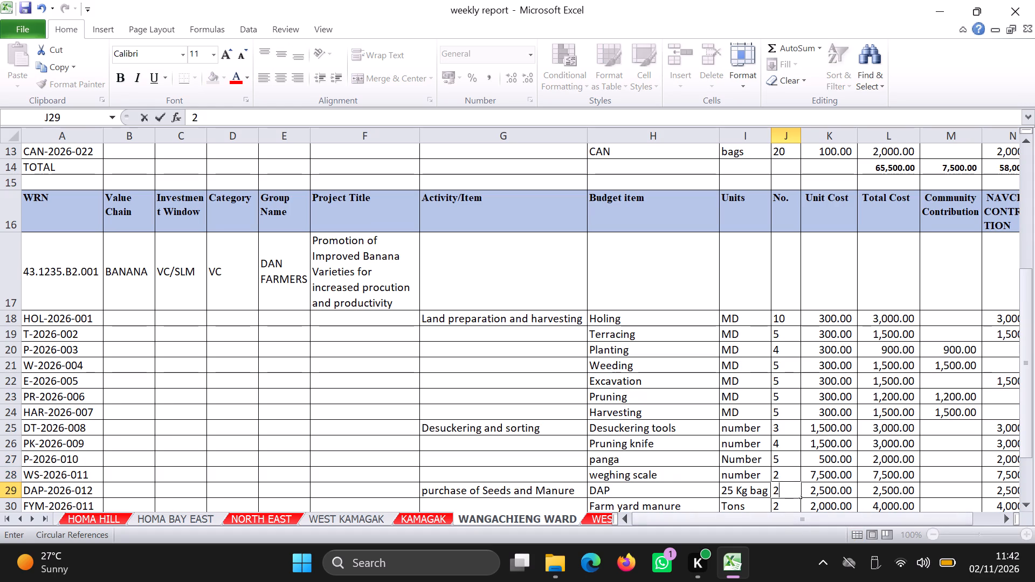
scroll(788, 504, down, 1)
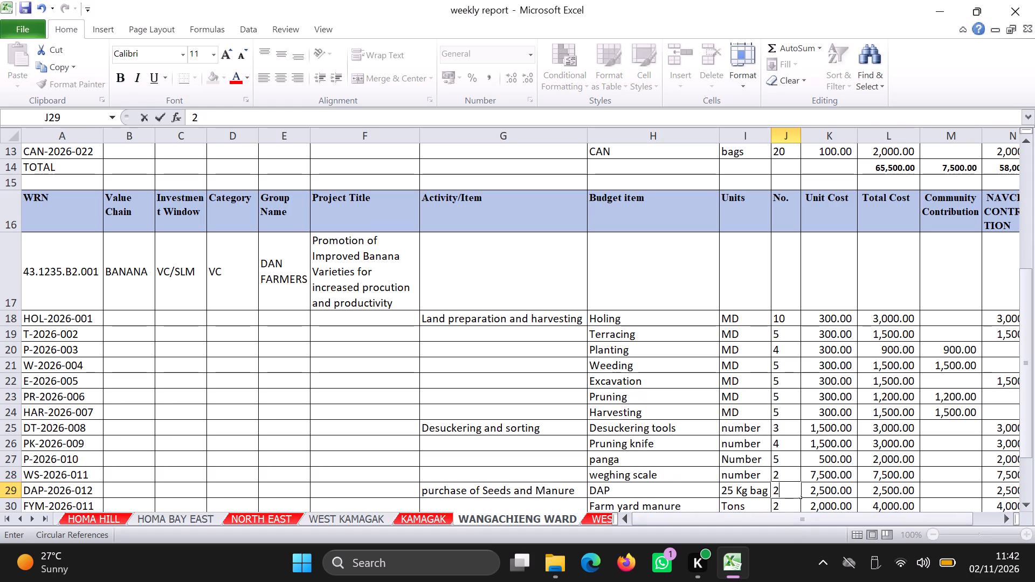
click(783, 502)
key(3)
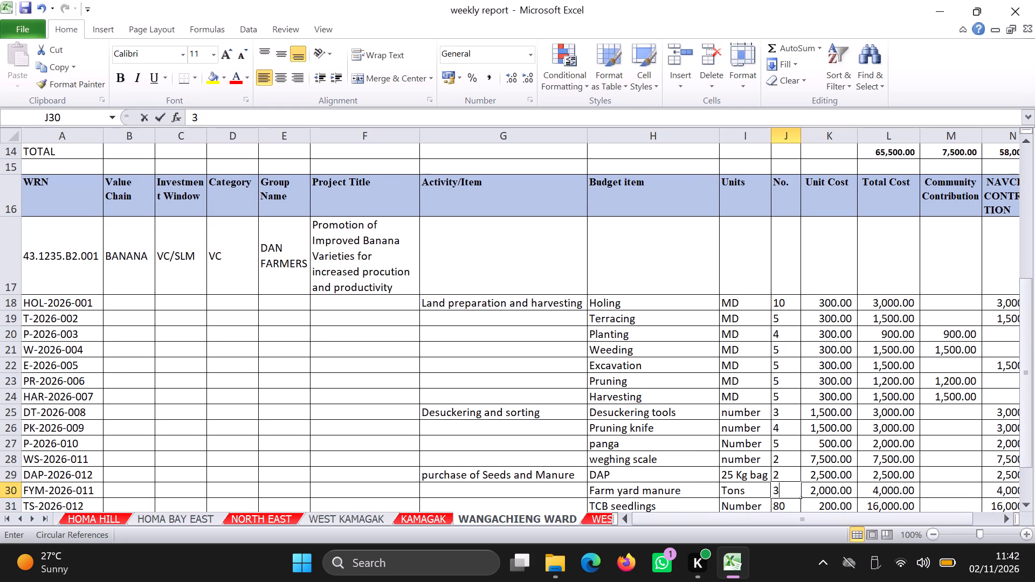
scroll(789, 504, down, 1)
click(789, 504)
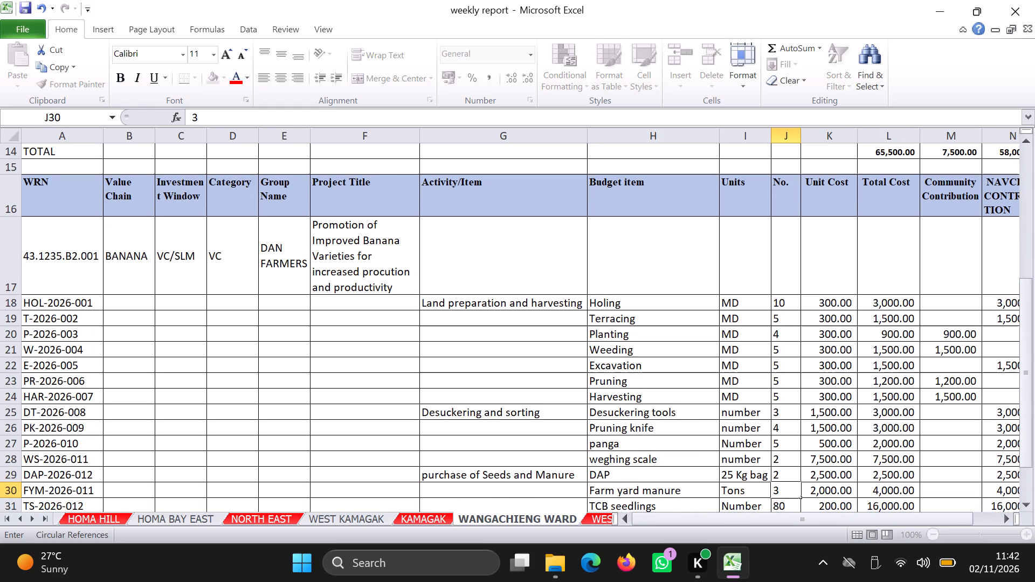
scroll(789, 504, down, 1)
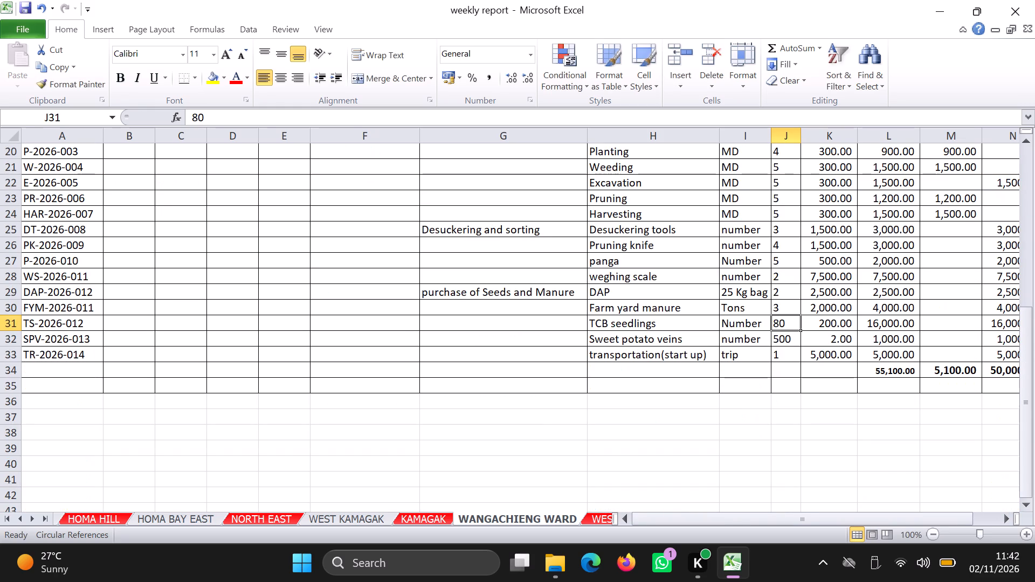
scroll(789, 504, down, 1)
click(786, 355)
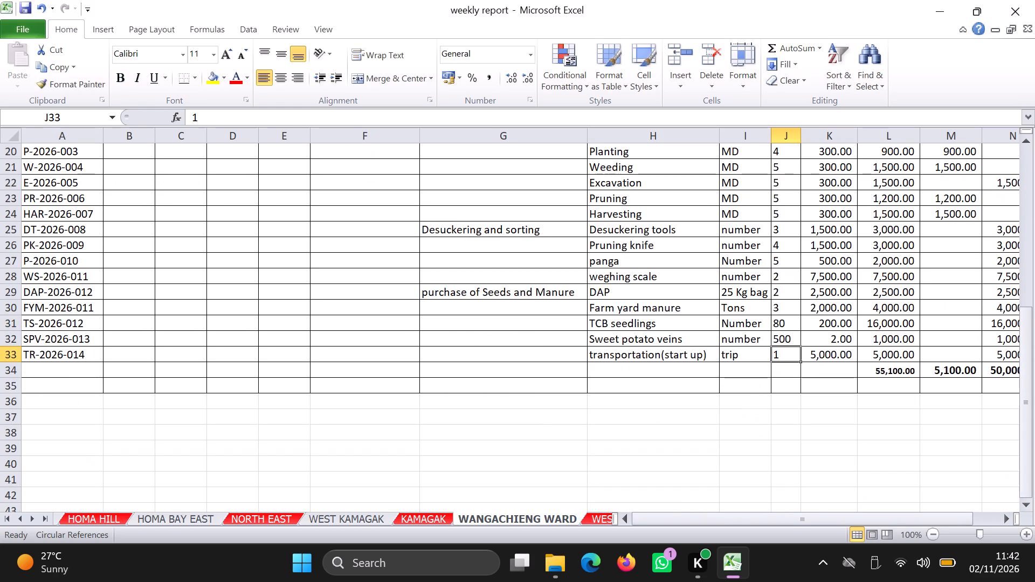
key(3)
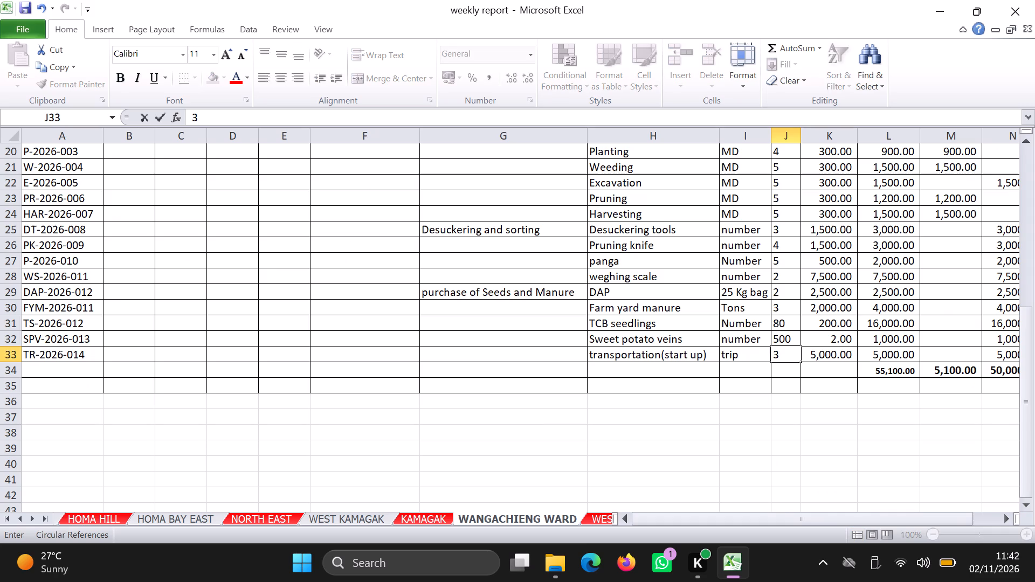
click(789, 380)
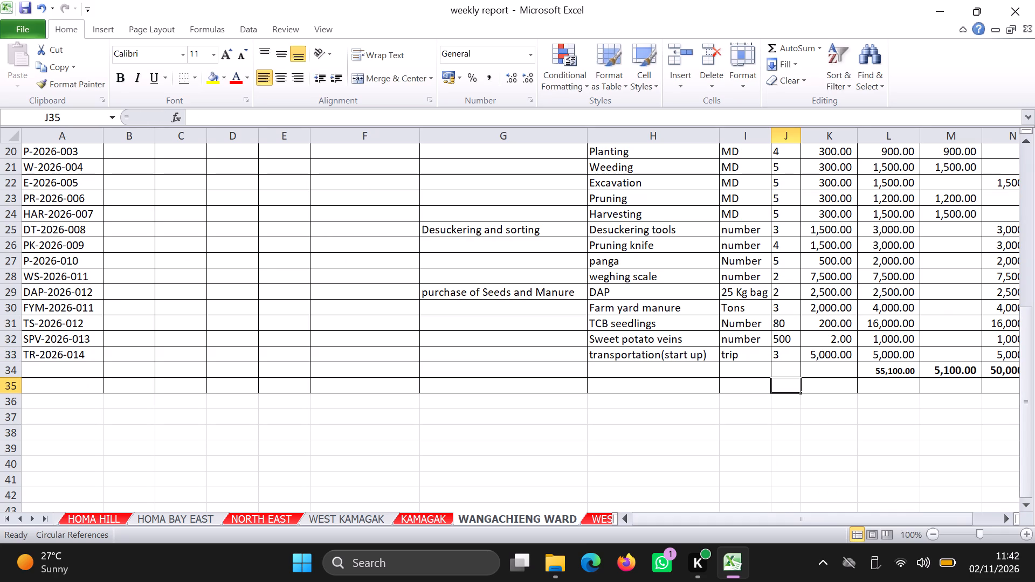
Check the transportation(start up) row's cost cells and the BANANA table's total formula, and review the quantities in both tables.
click(778, 357)
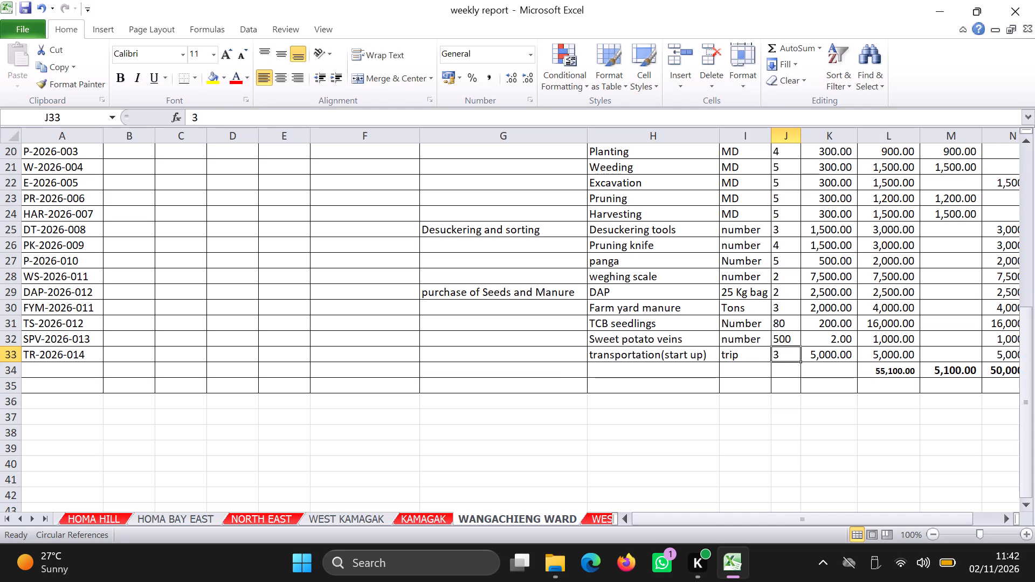
click(819, 359)
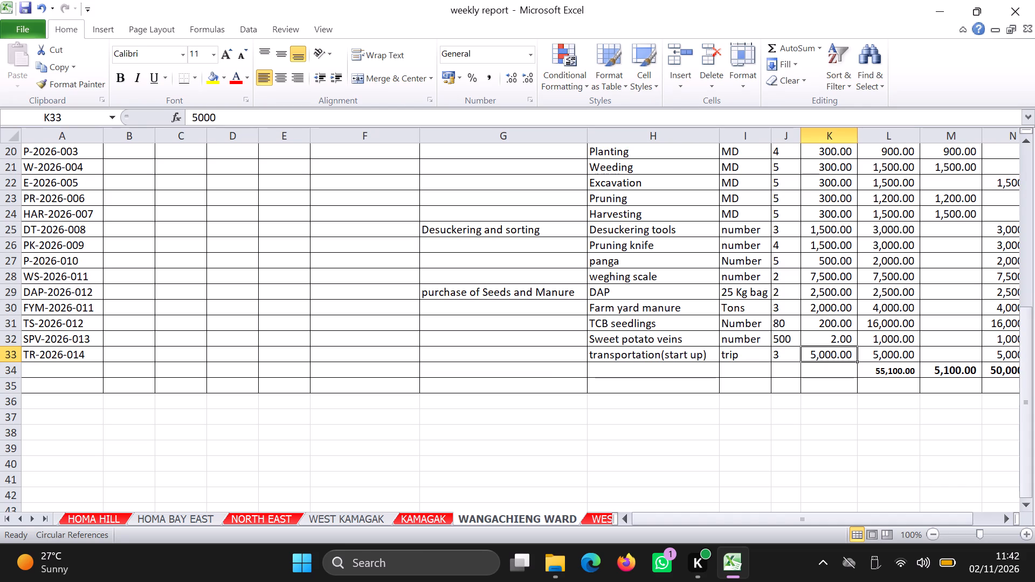
click(885, 357)
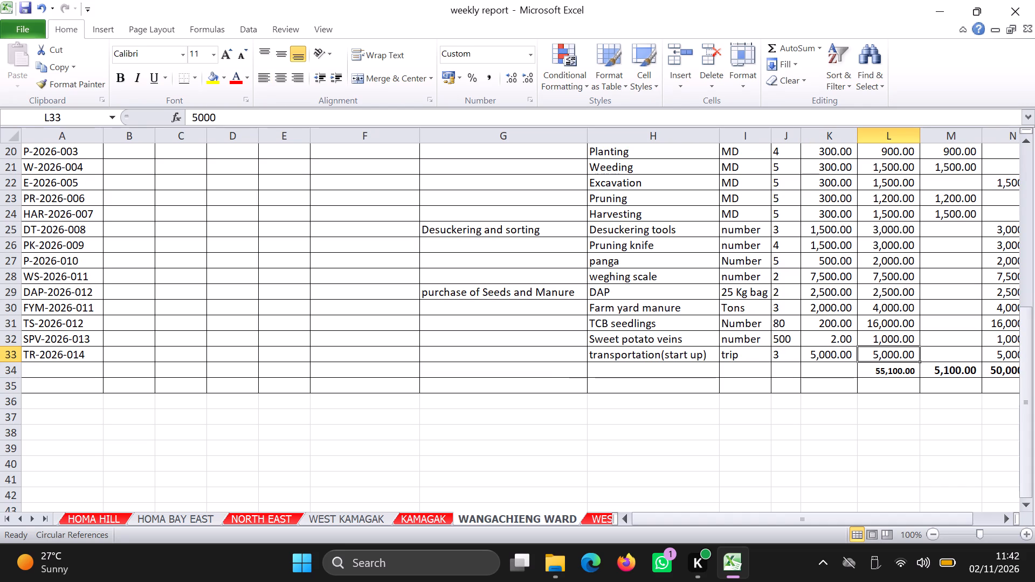
click(885, 357)
click(887, 368)
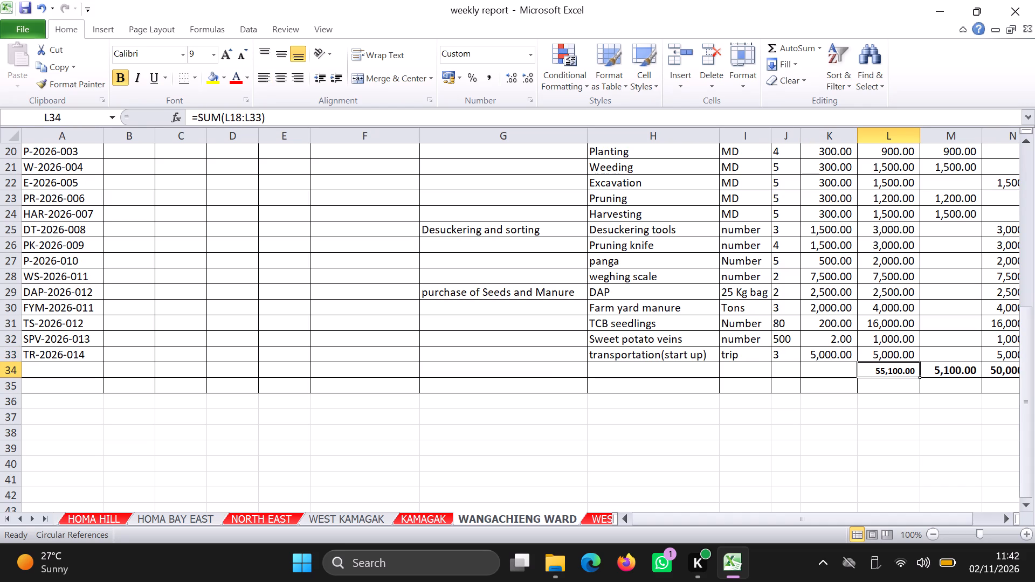
click(840, 360)
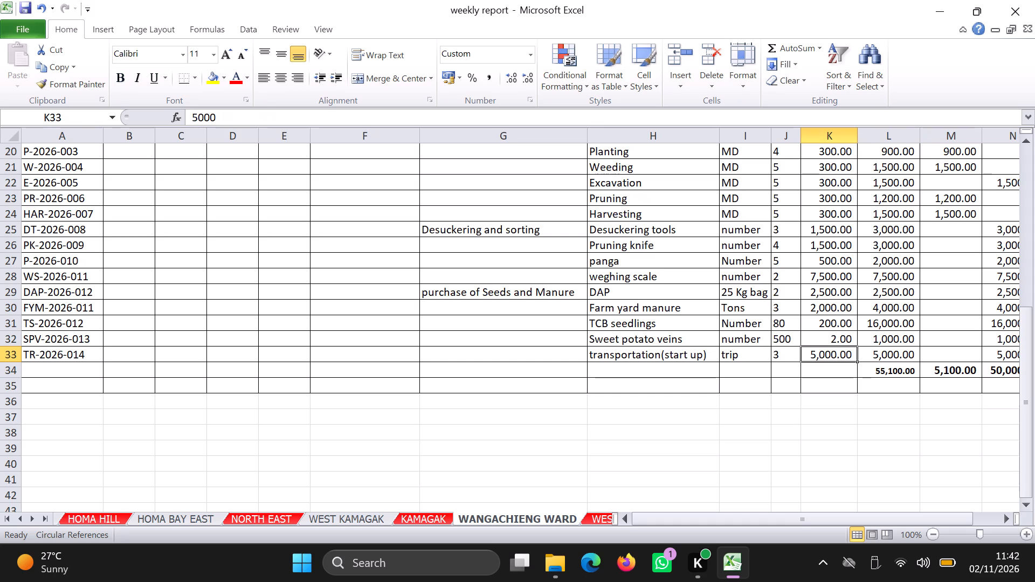
click(786, 356)
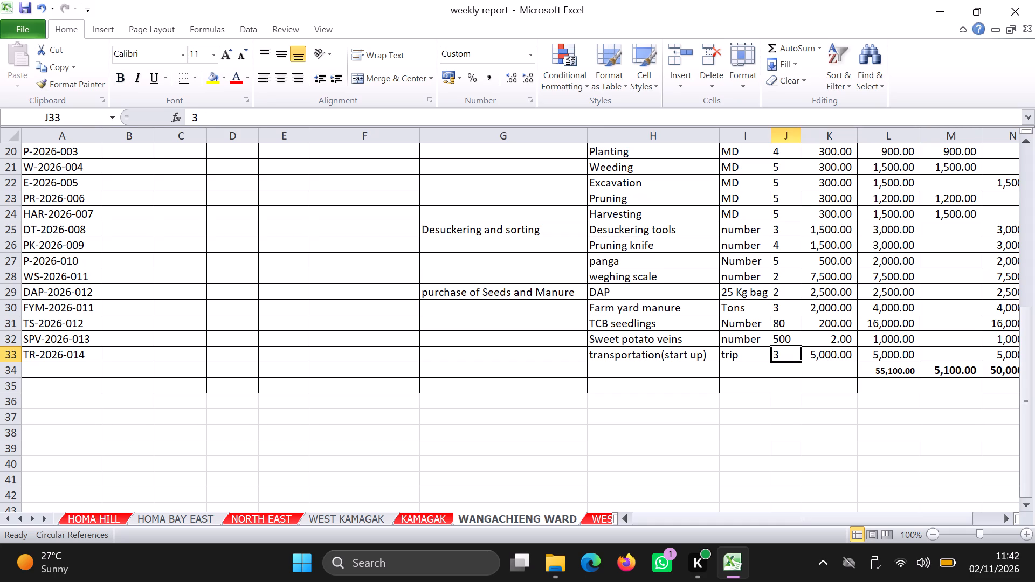
scroll(786, 356, down, 1)
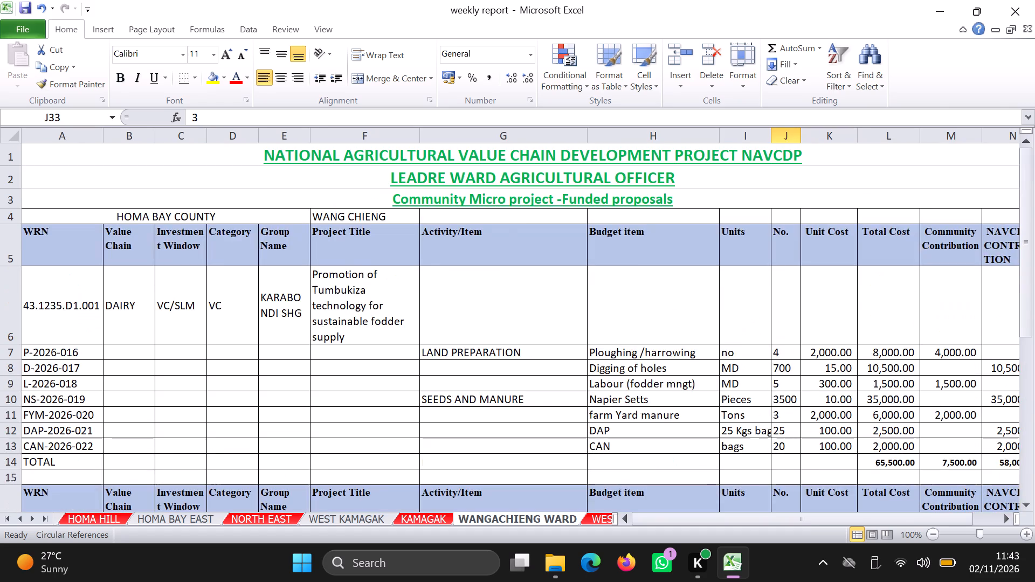
scroll(786, 356, down, 1)
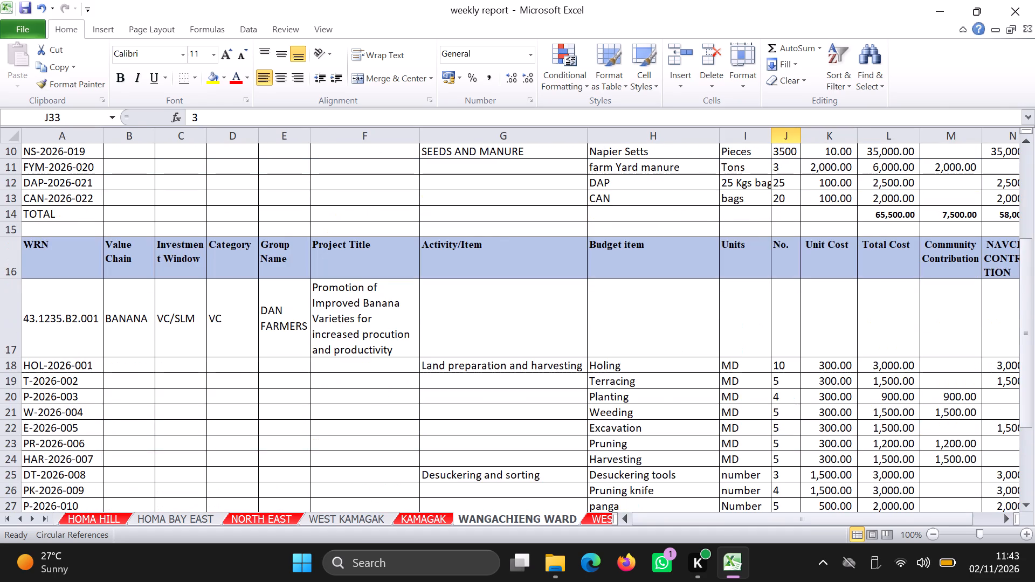
scroll(786, 356, down, 3)
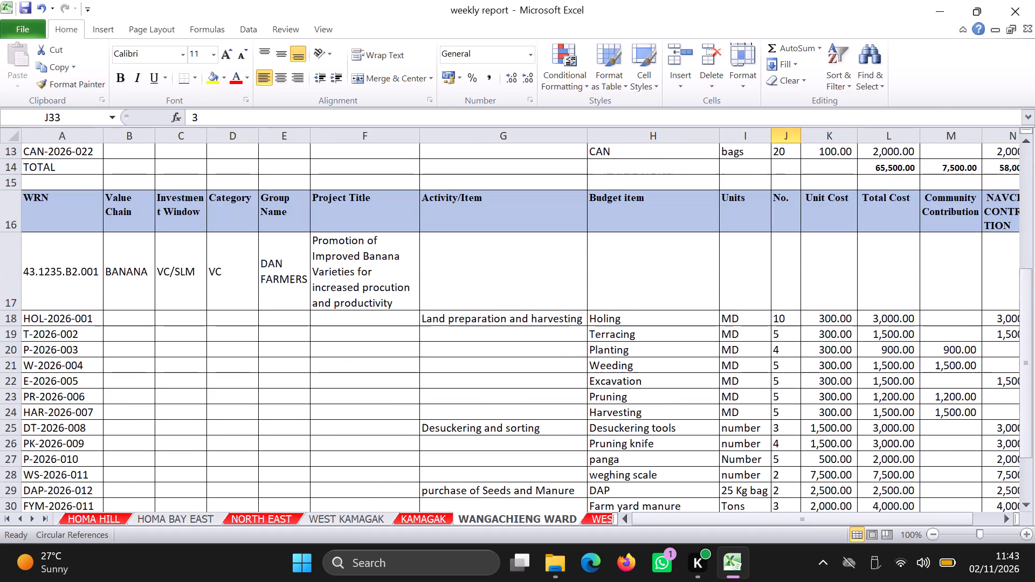
scroll(786, 356, down, 2)
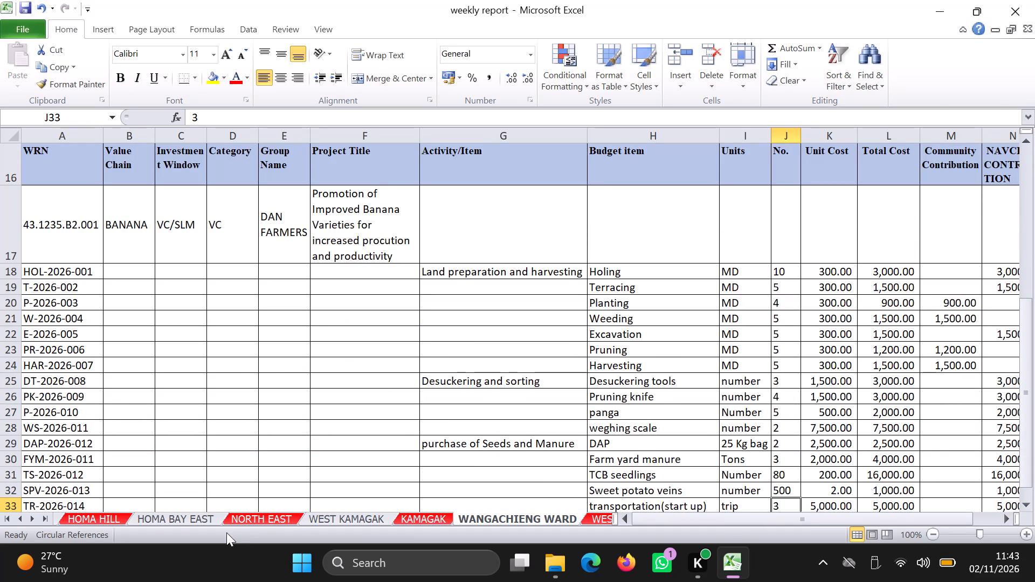
On the WEST WANGCHIENG sheet's BANANA table, under Land preparation and harvesting, set the No. of Planting to 3 and Pruning to 4.
click(35, 516)
click(35, 516)
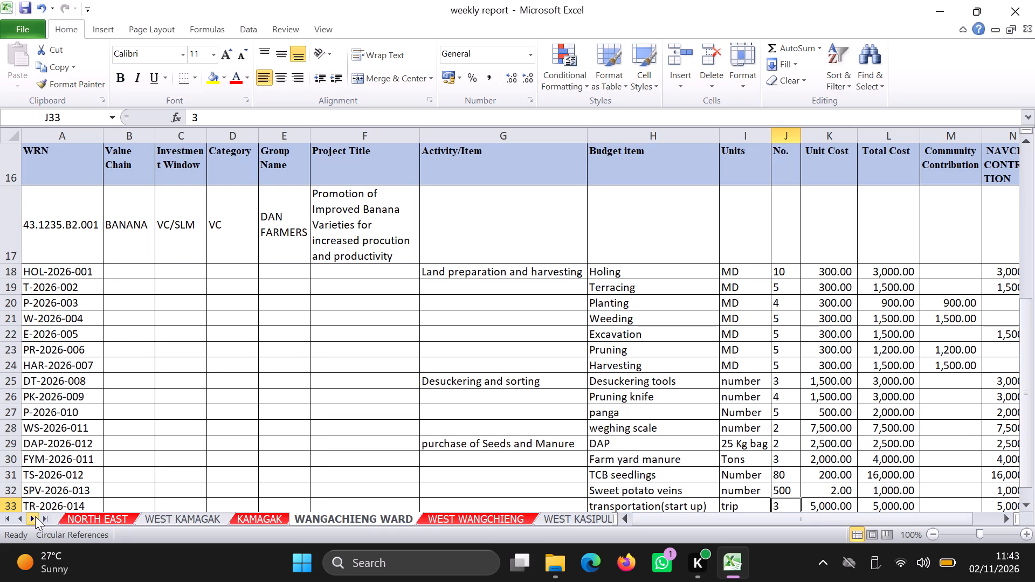
double_click(35, 516)
click(35, 516)
click(35, 516)
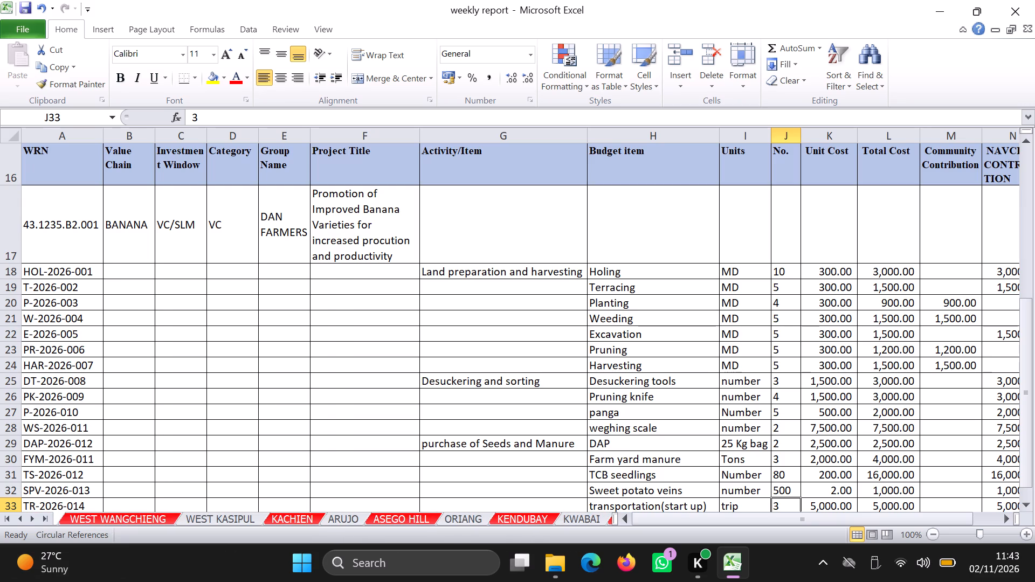
click(107, 521)
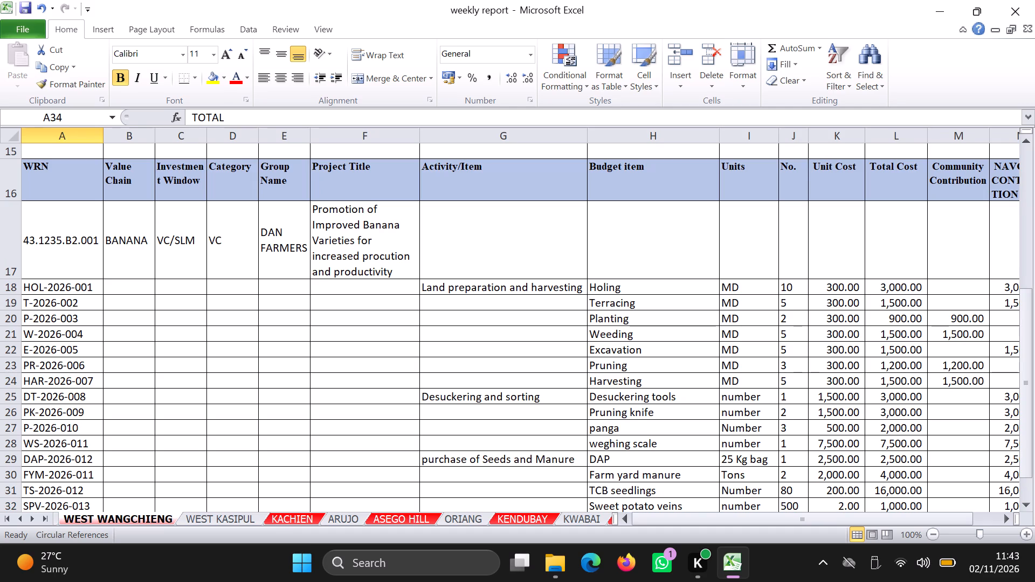
click(797, 320)
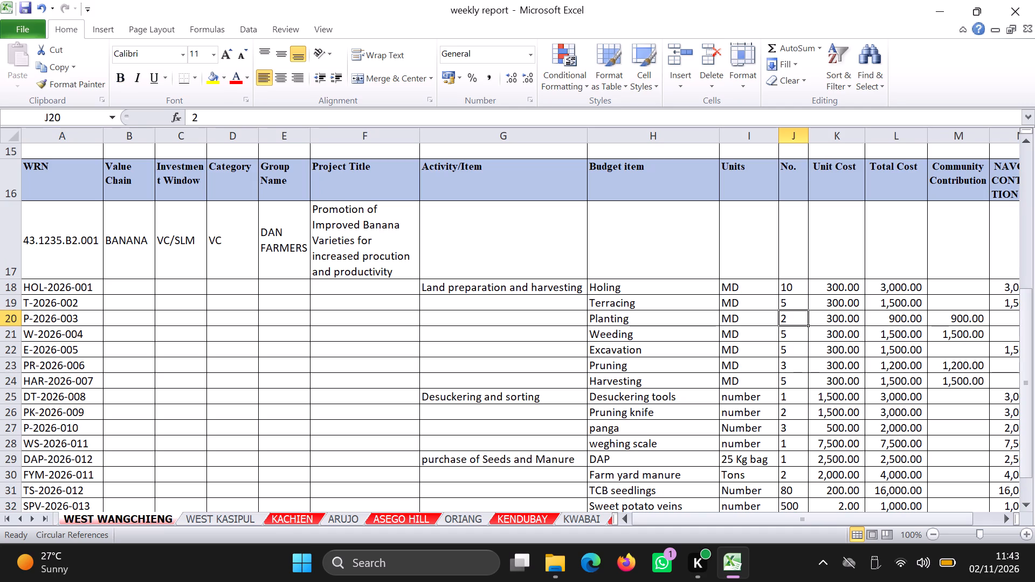
key(3)
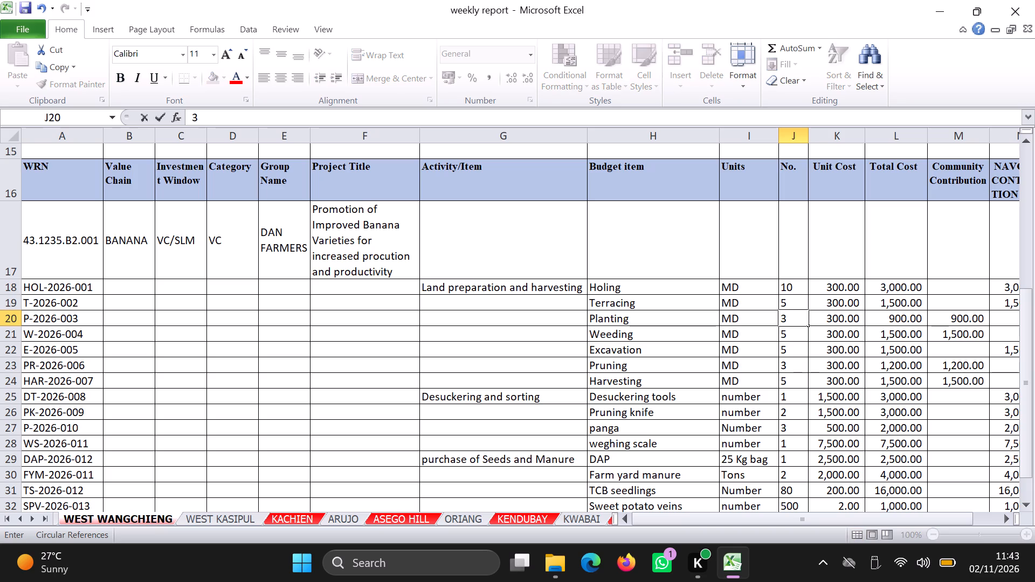
click(796, 366)
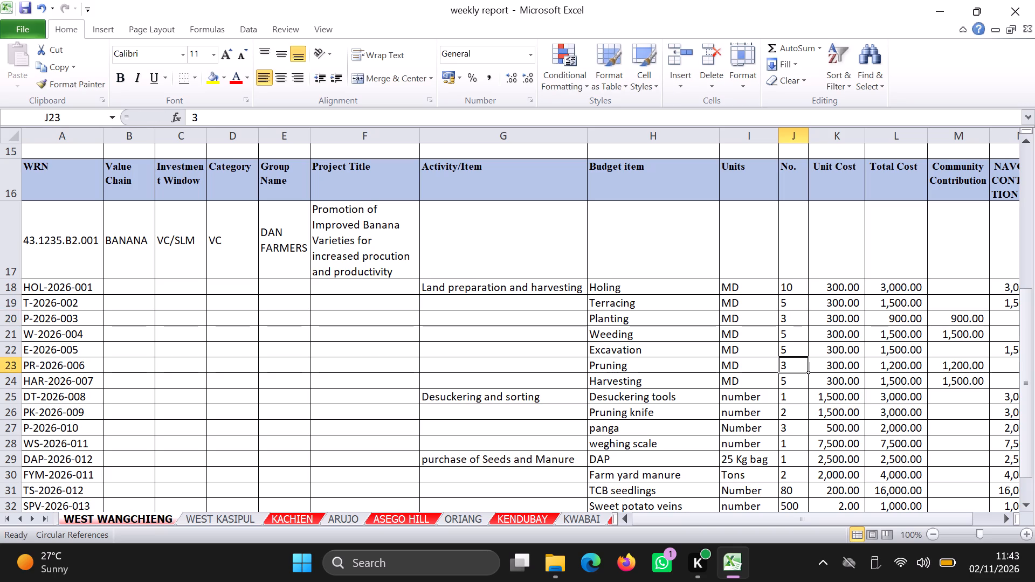
click(796, 366)
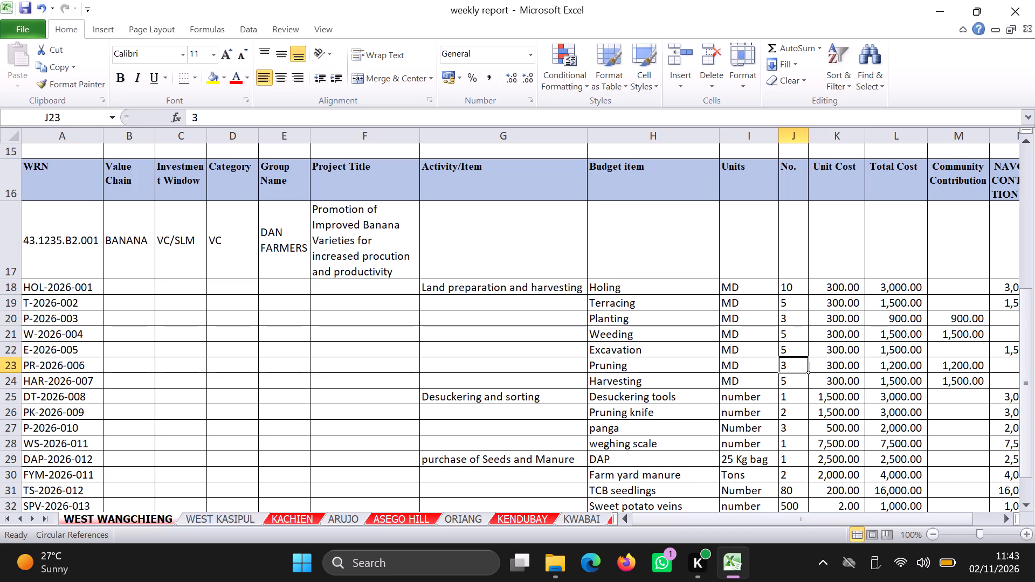
click(796, 366)
key(4)
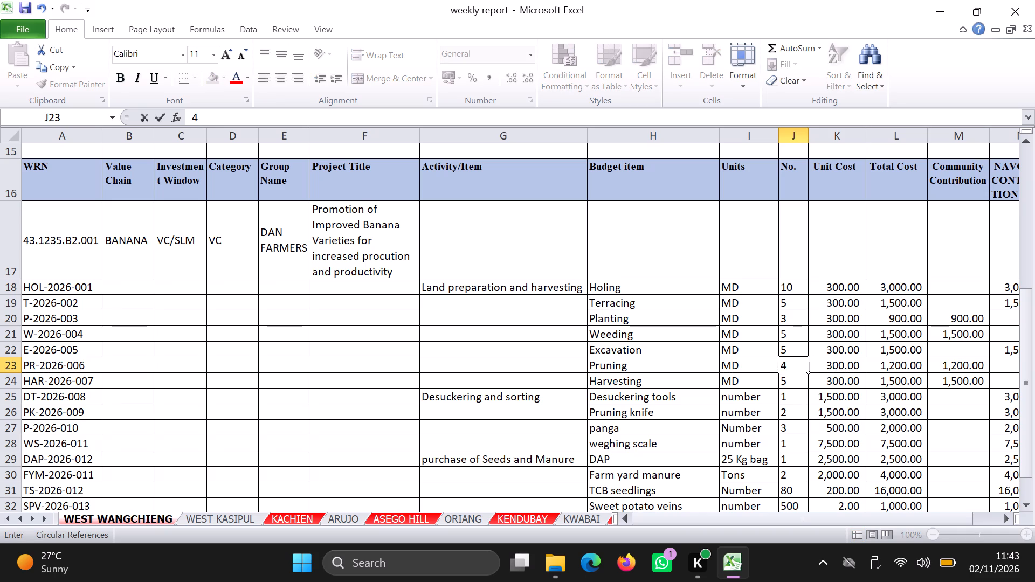
click(798, 387)
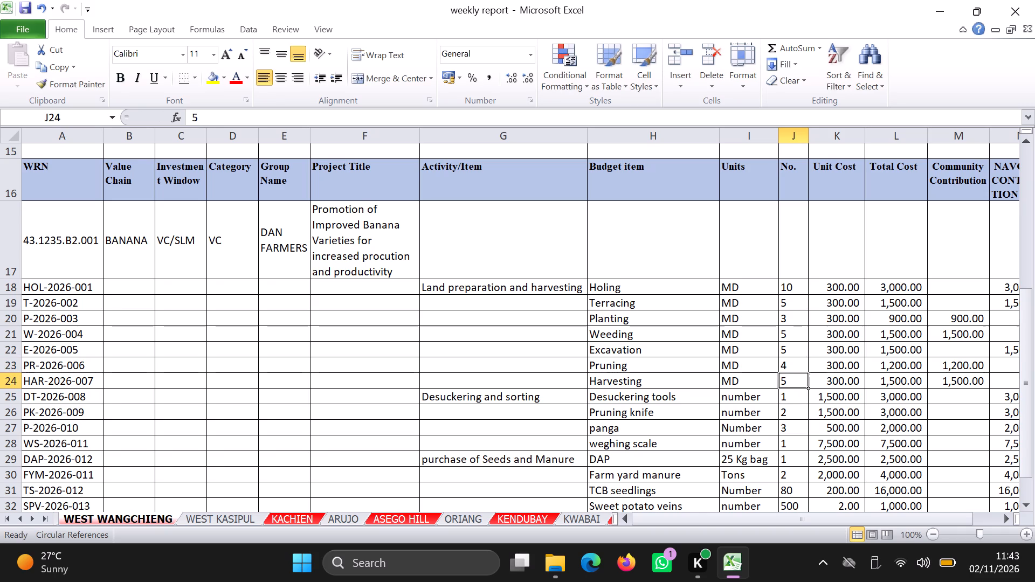
click(798, 387)
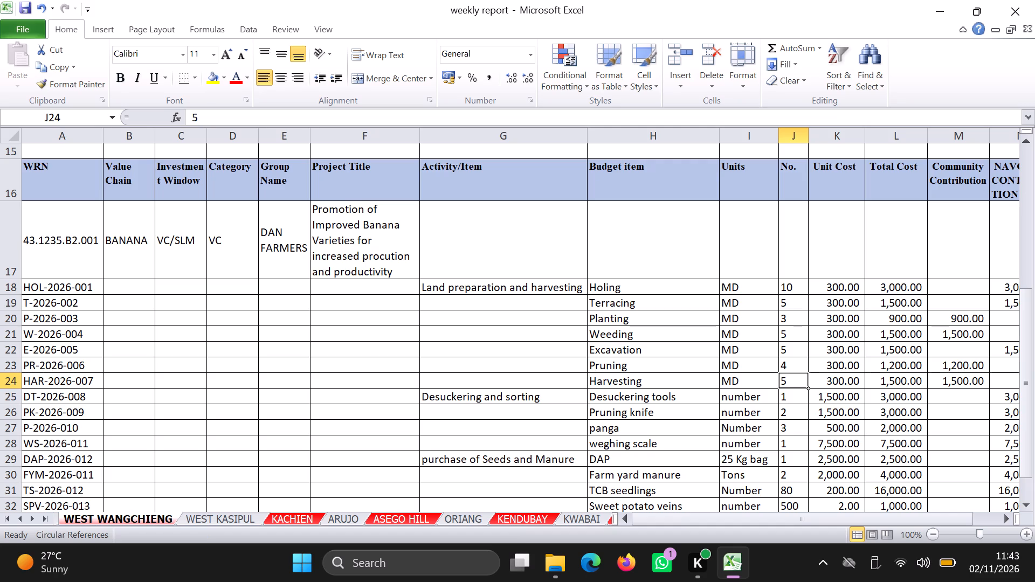
click(798, 387)
Under Desuckering and sorting, set the No. of Desuckering tools to 2, Pruning knife to 2 and panga to 4.
click(801, 398)
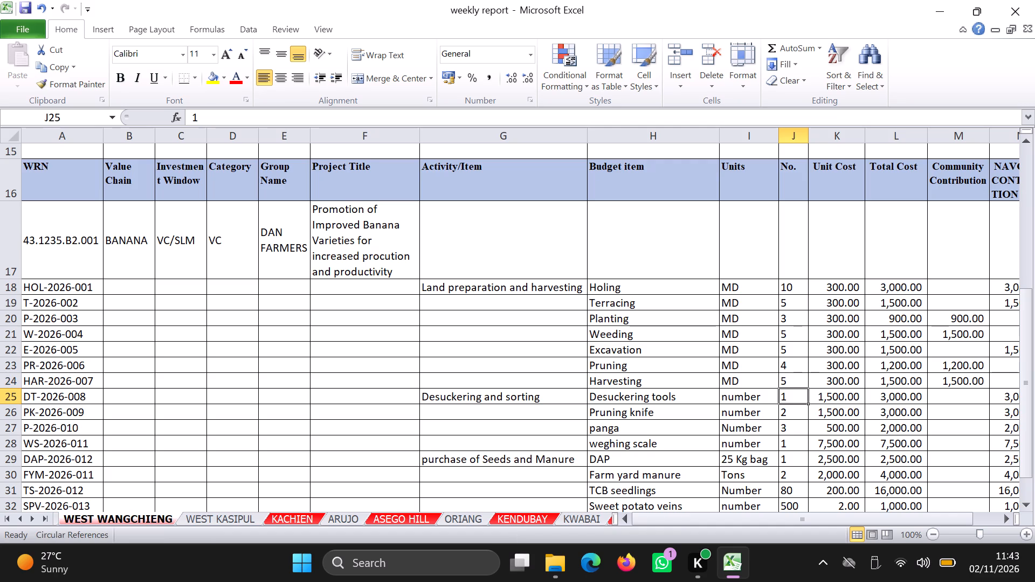
key(2)
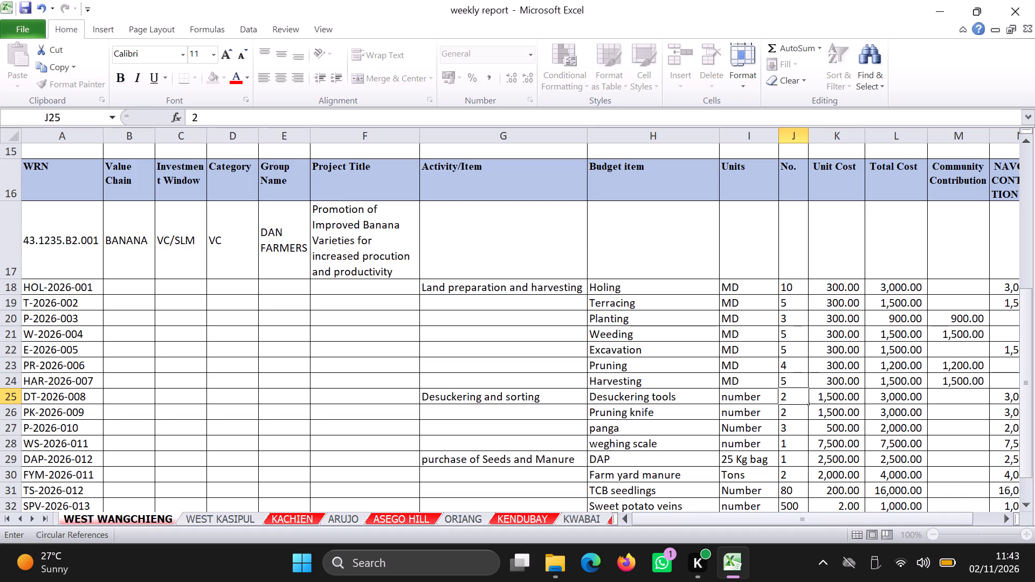
click(801, 414)
key(2)
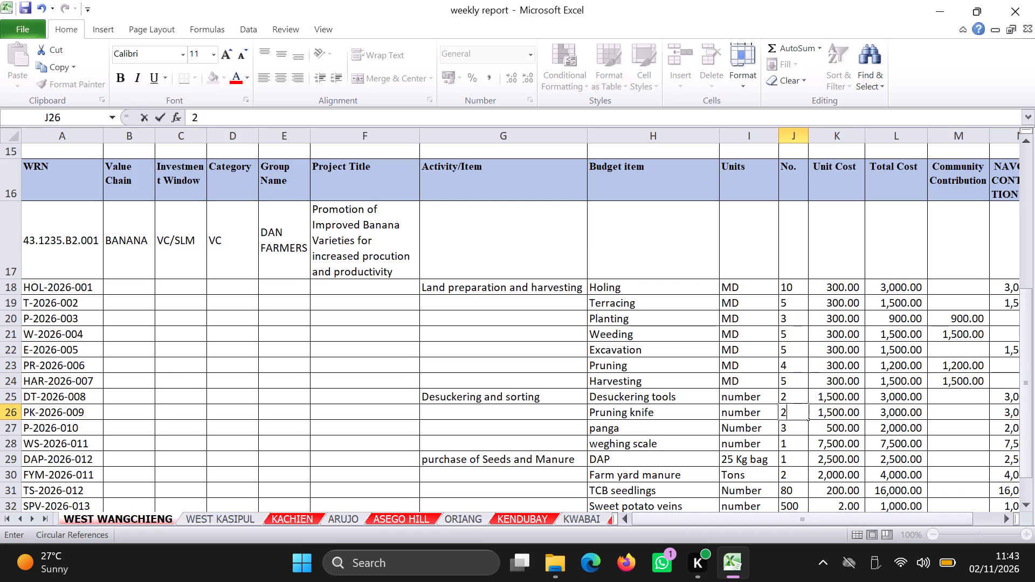
click(795, 428)
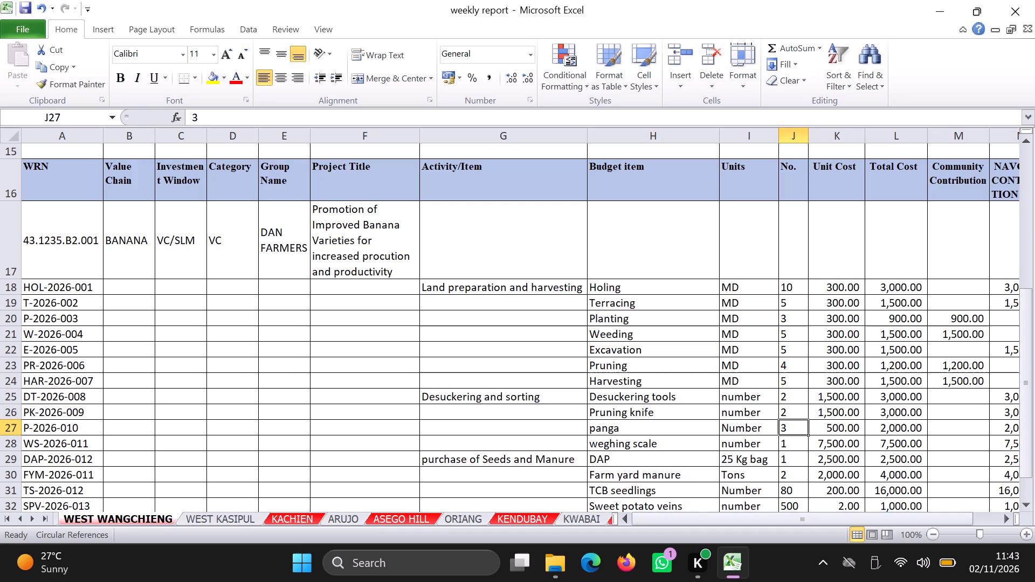
key(4)
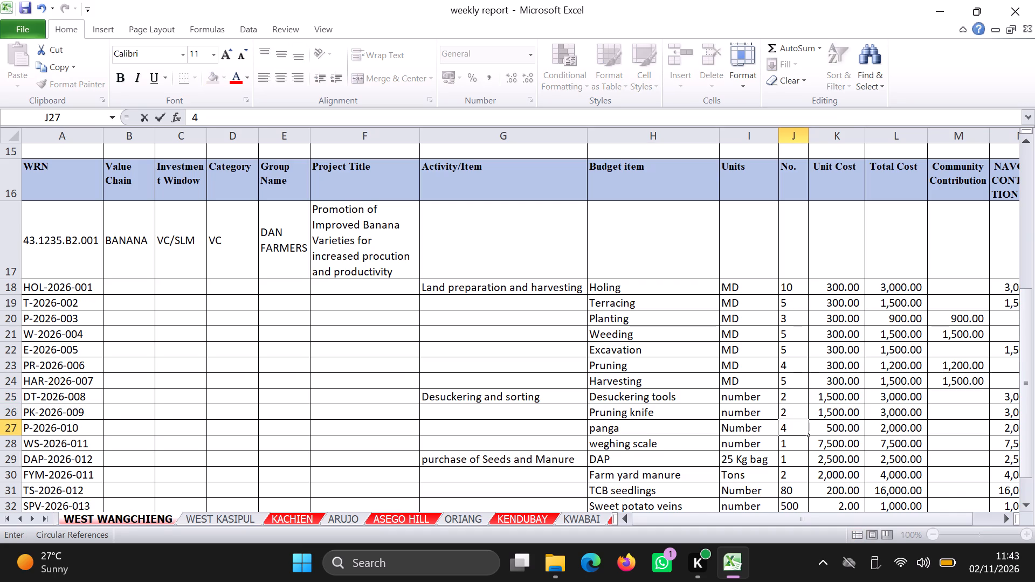
click(793, 449)
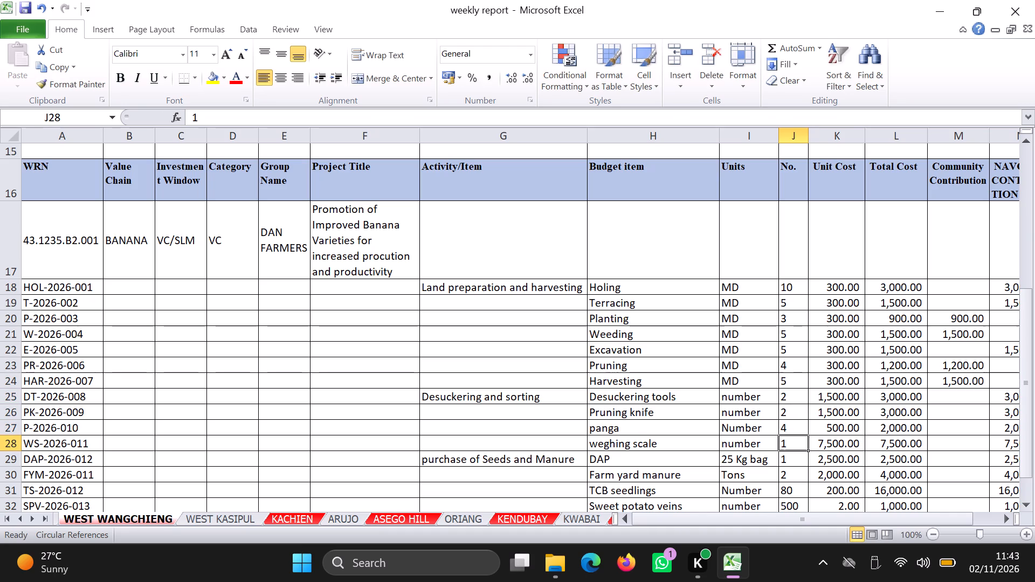
Under purchase of Seeds and Manure, try a No. of 3 for Farm yard manure, set it back to 2, and save the workbook.
click(795, 467)
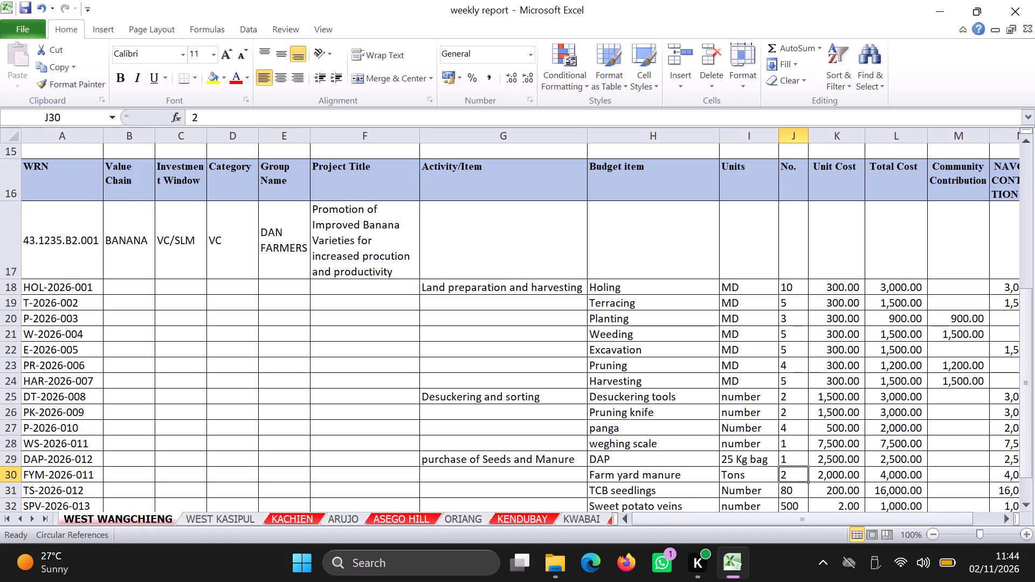
key(3)
click(798, 459)
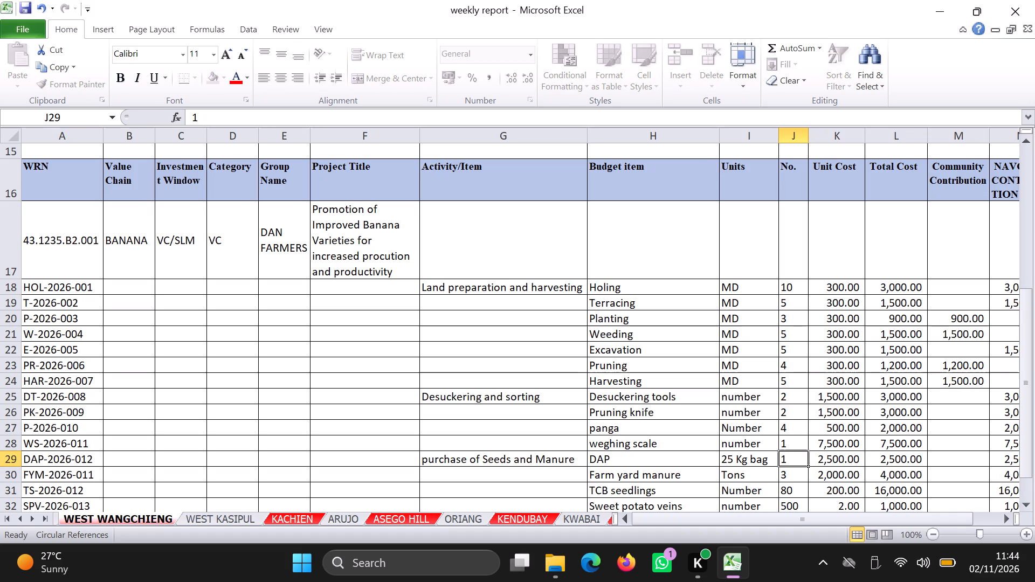
click(797, 477)
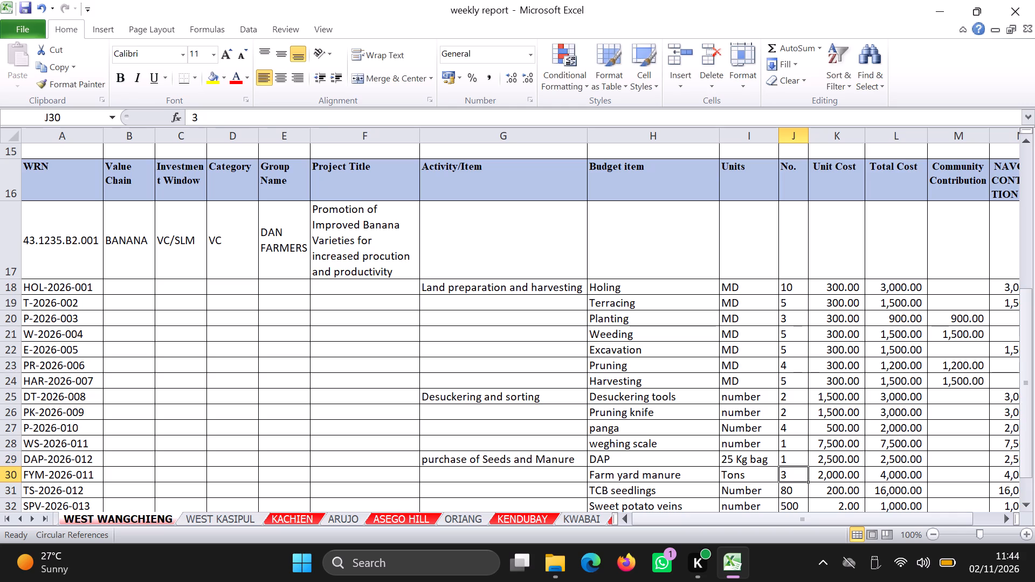
key(2)
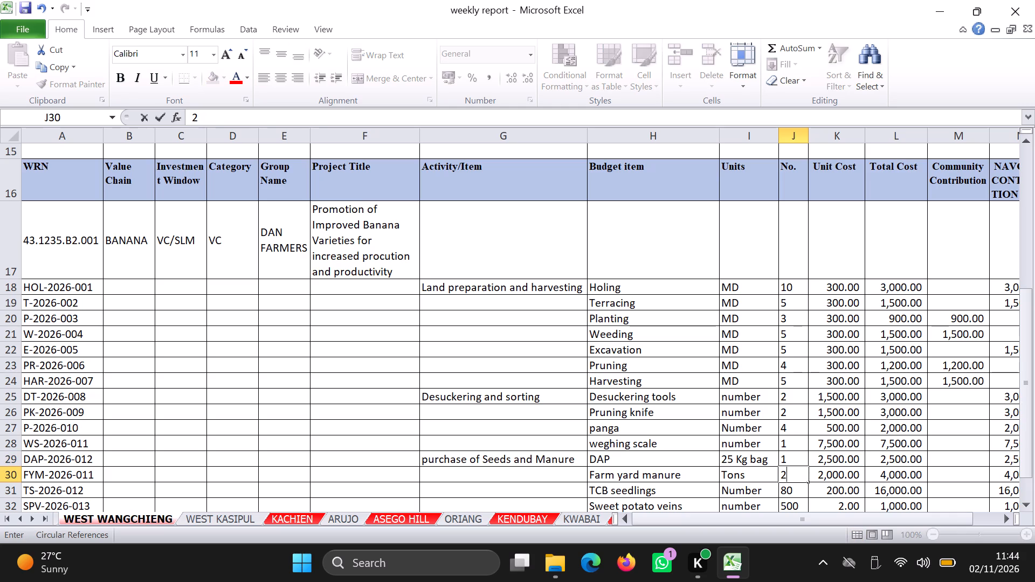
key(ctrl+s)
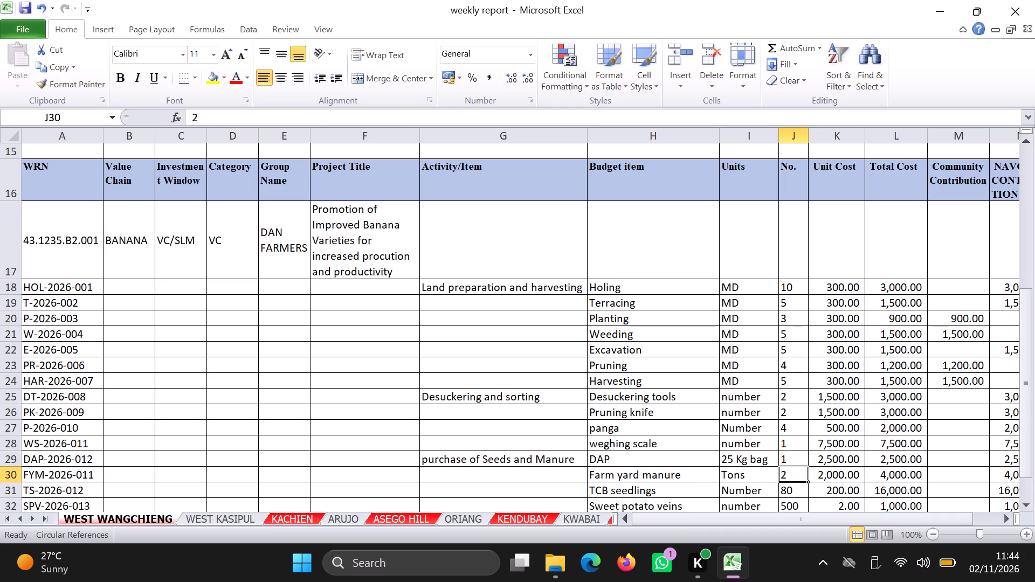
Review the transportation(start up) quantity and the BANANA table's TOTAL row, including the NAVCDP contribution column and its total formula.
scroll(806, 462, down, 1)
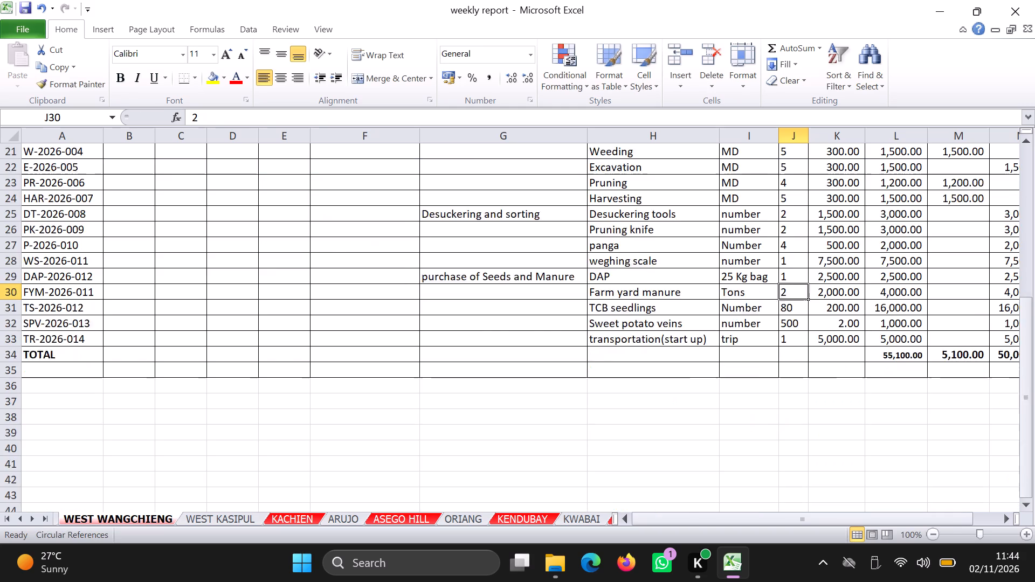
scroll(806, 462, down, 1)
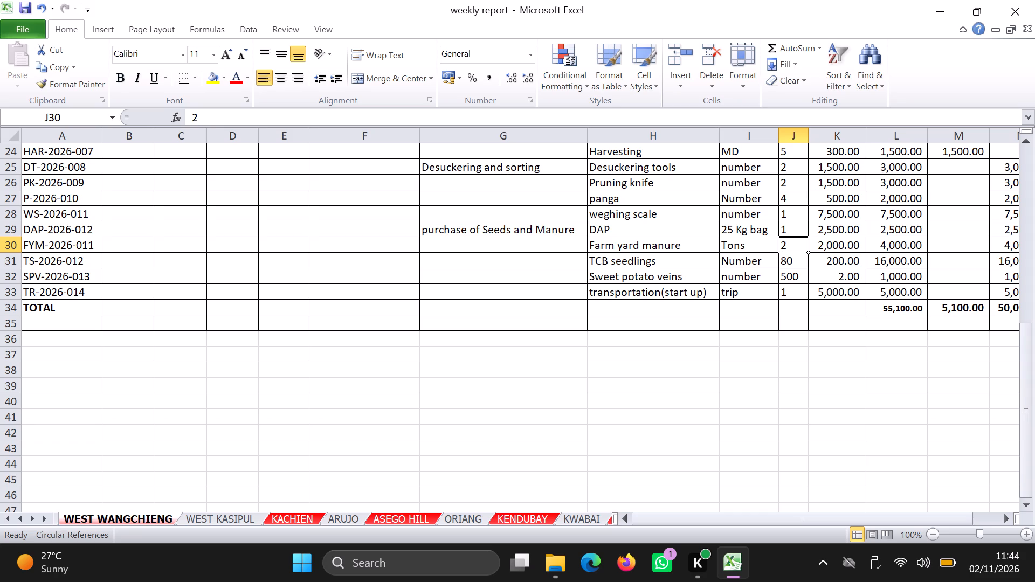
click(794, 293)
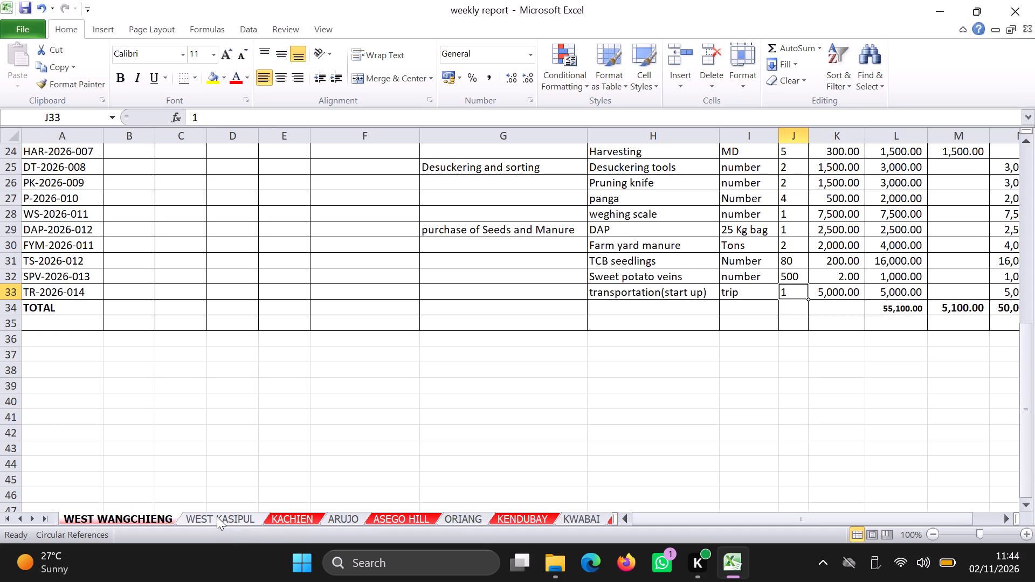
click(747, 425)
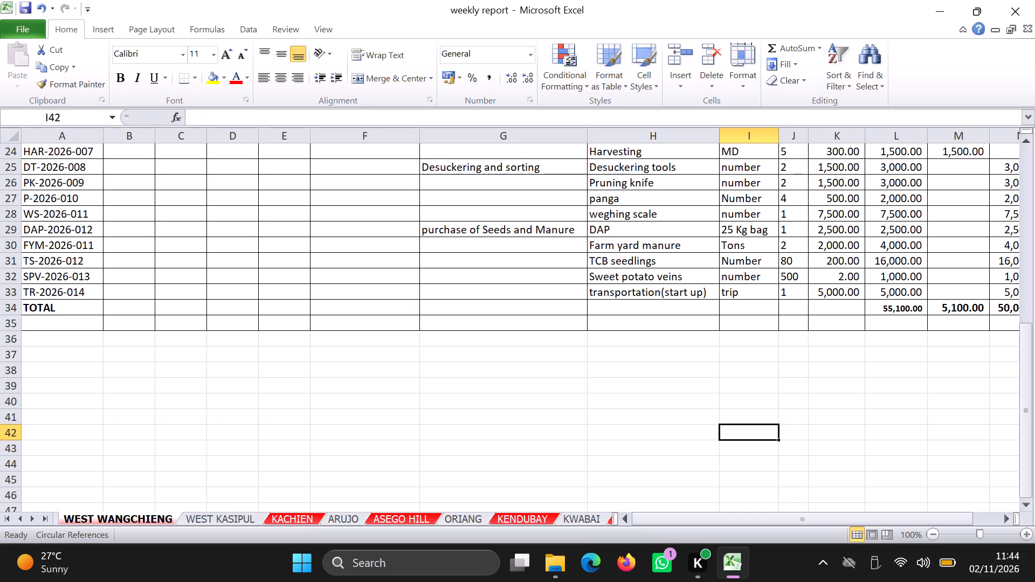
click(971, 317)
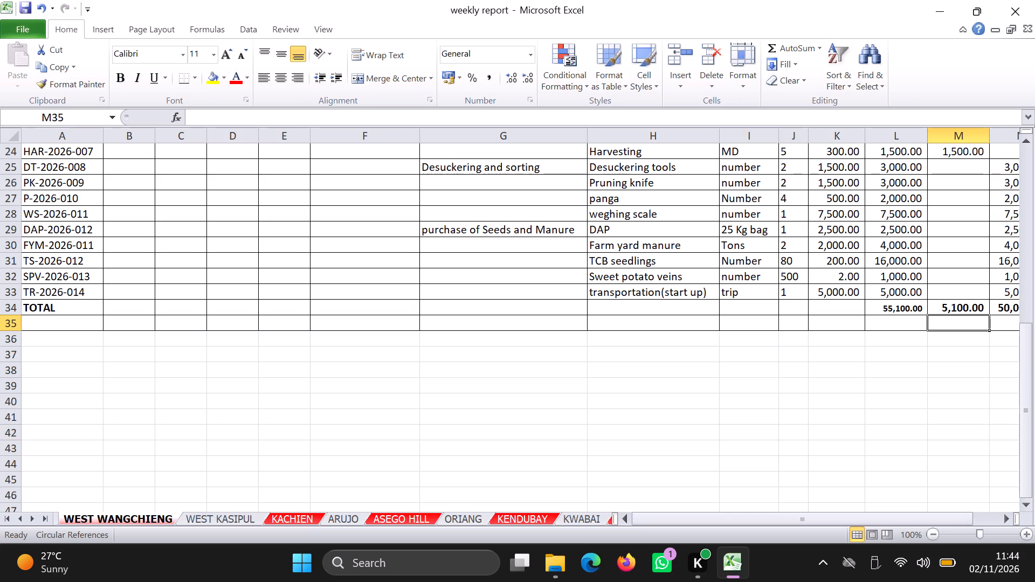
click(1004, 306)
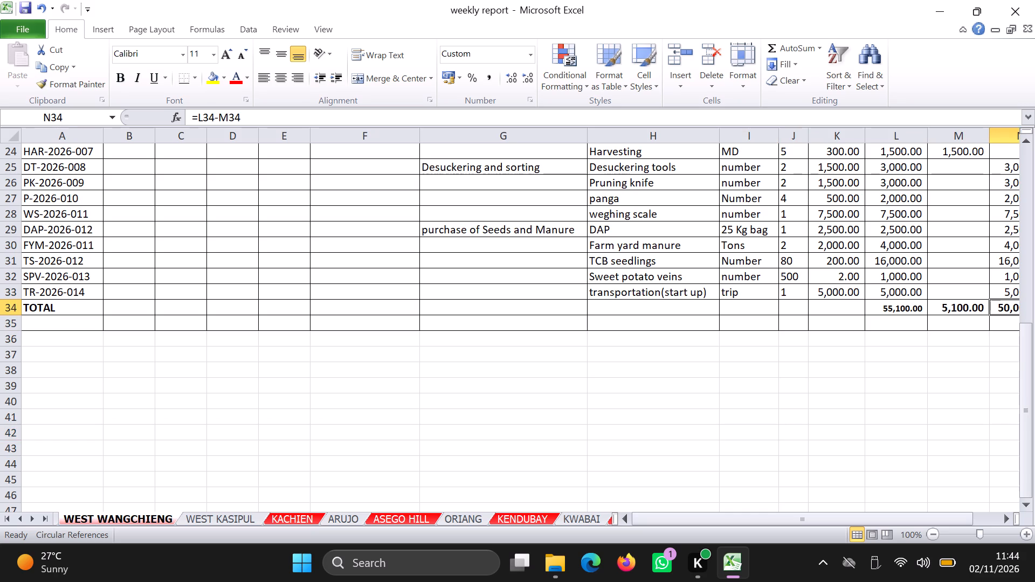
click(1004, 306)
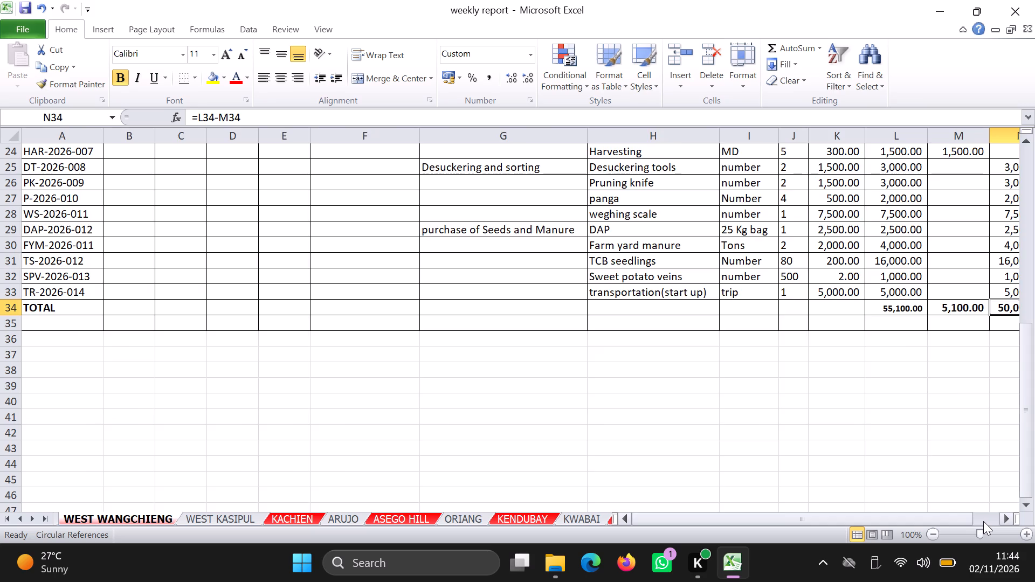
click(983, 521)
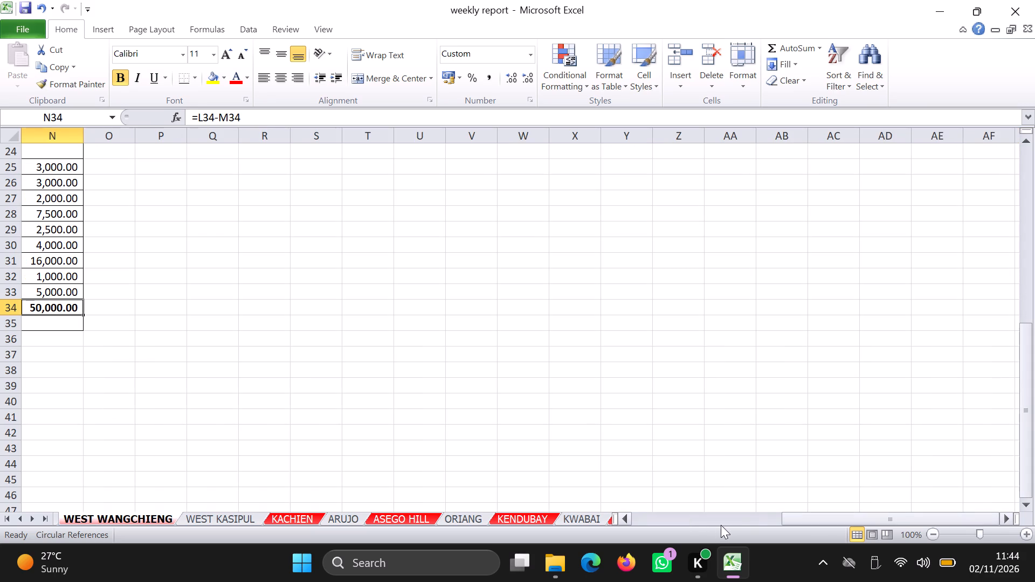
click(740, 521)
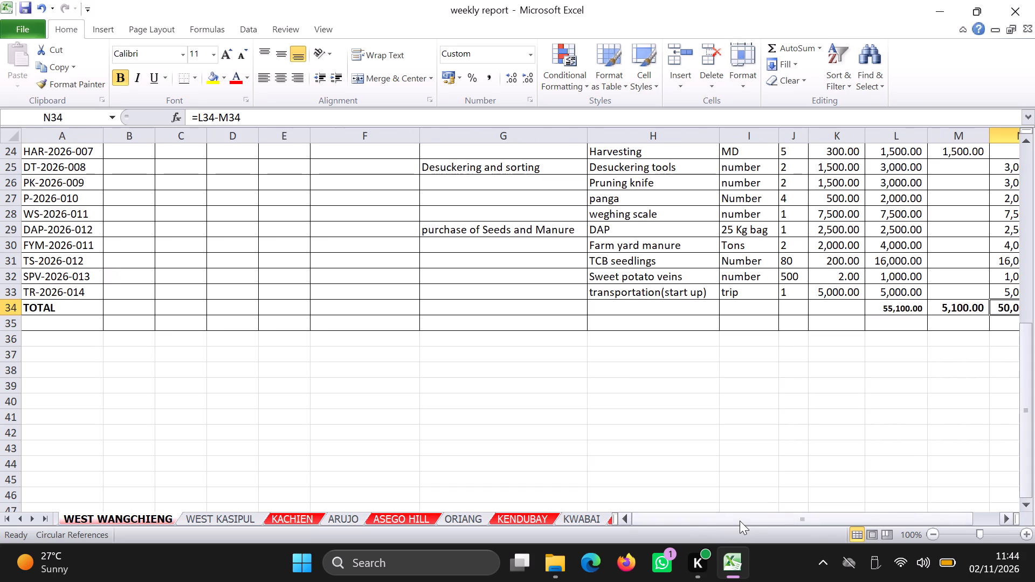
drag(740, 521, 760, 522)
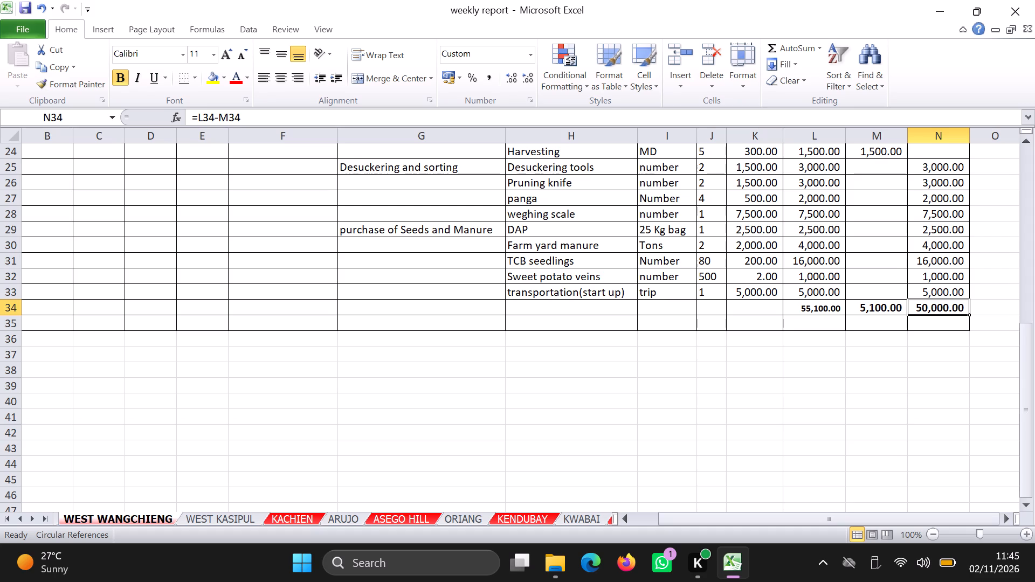
In WEST KASIPUL's COFFEE table, set No. to 3 for Timber cut offs and collection of rough stones, 4 for Labour construction and 5 for Labour pruning.
click(211, 518)
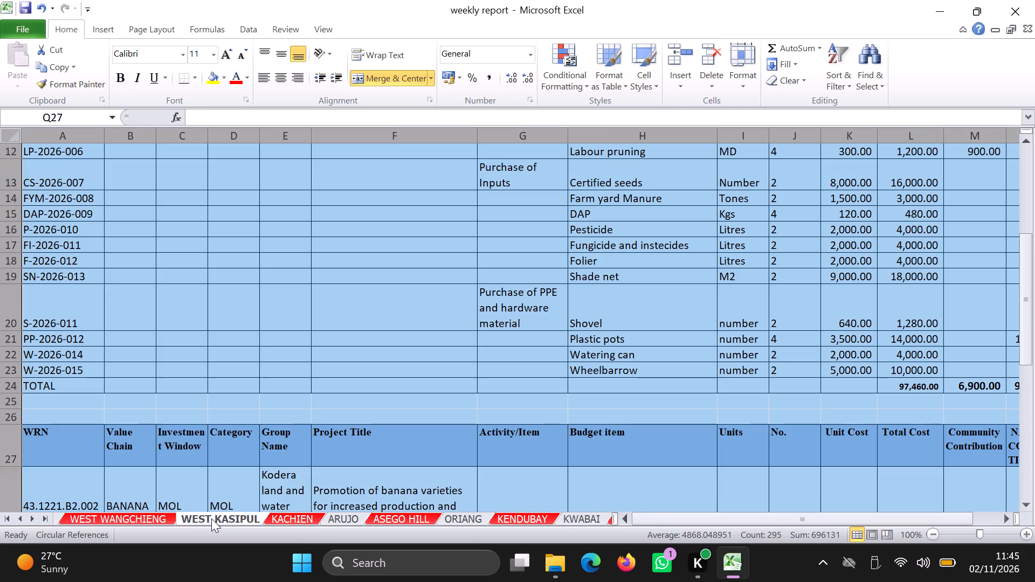
click(381, 401)
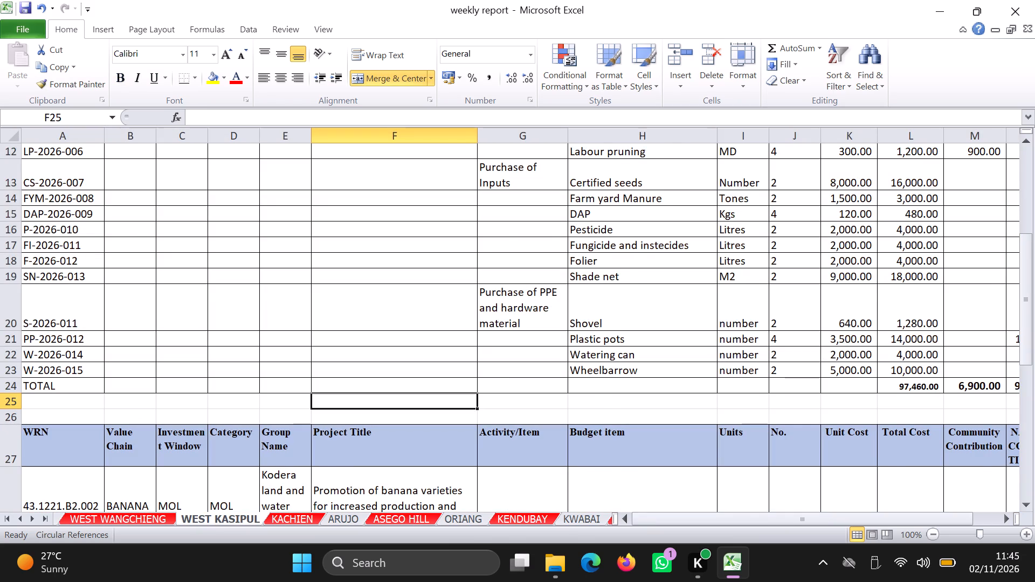
scroll(691, 337, up, 3)
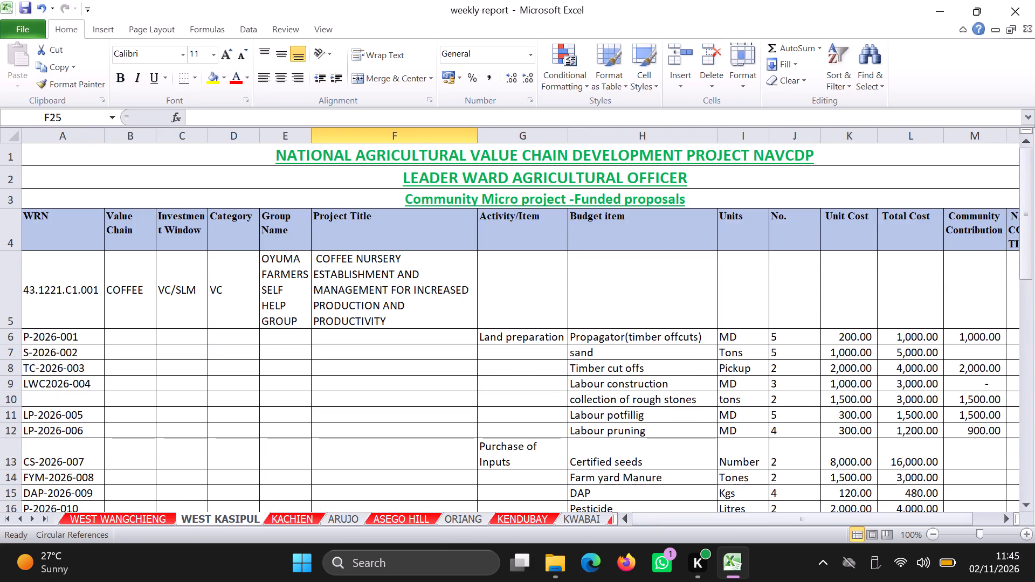
click(784, 370)
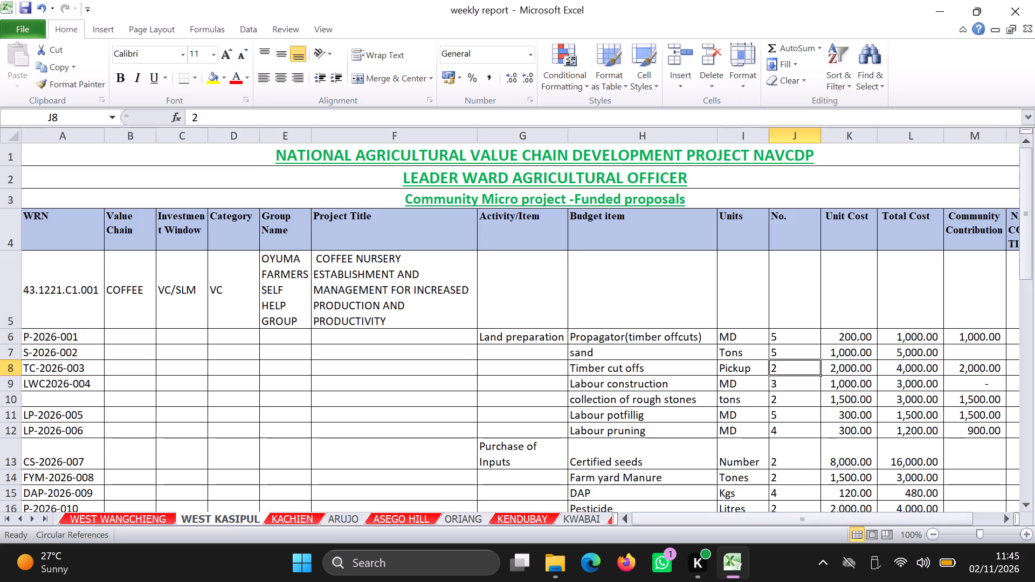
key(3)
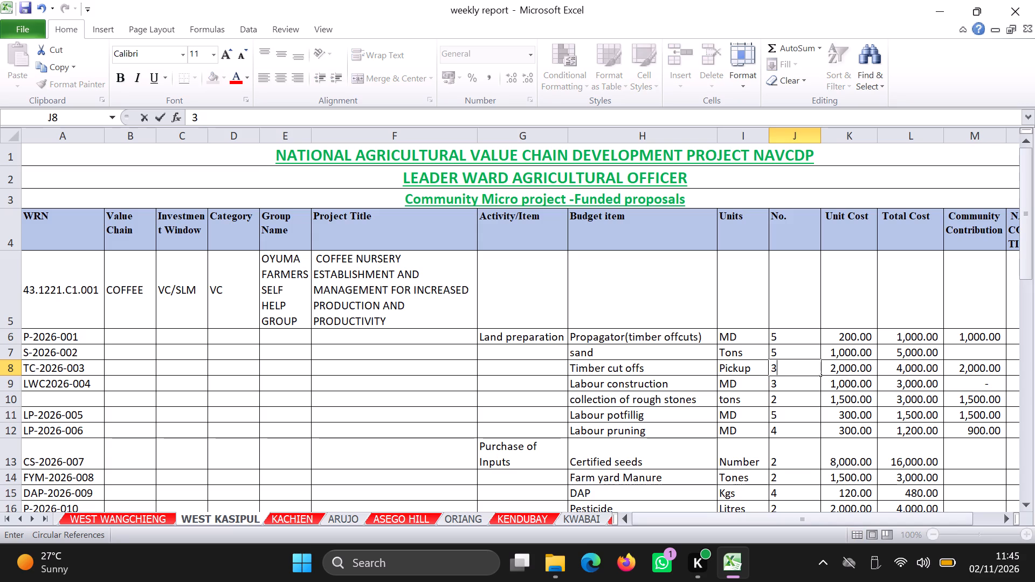
click(785, 386)
key(4)
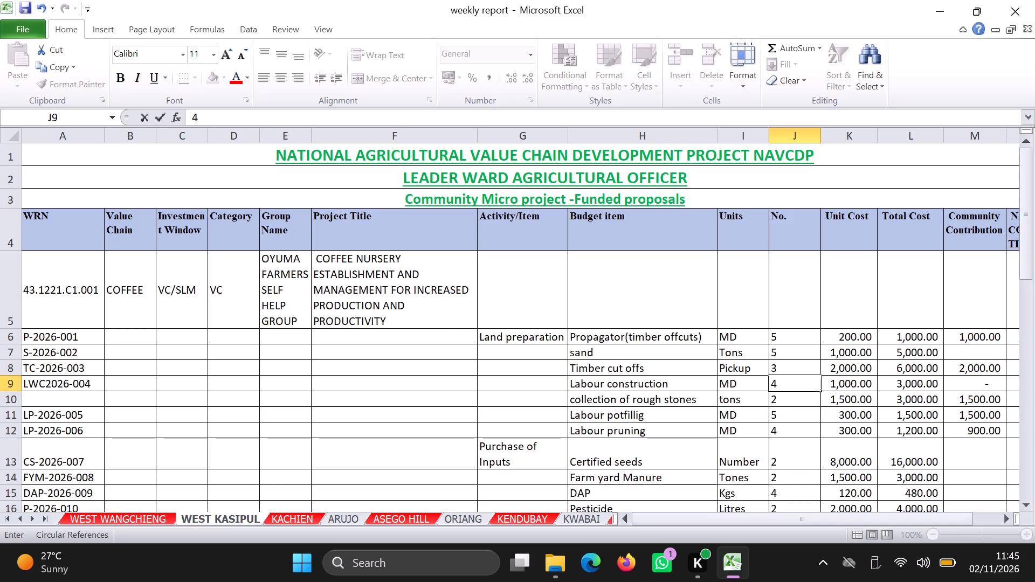
click(787, 400)
key(3)
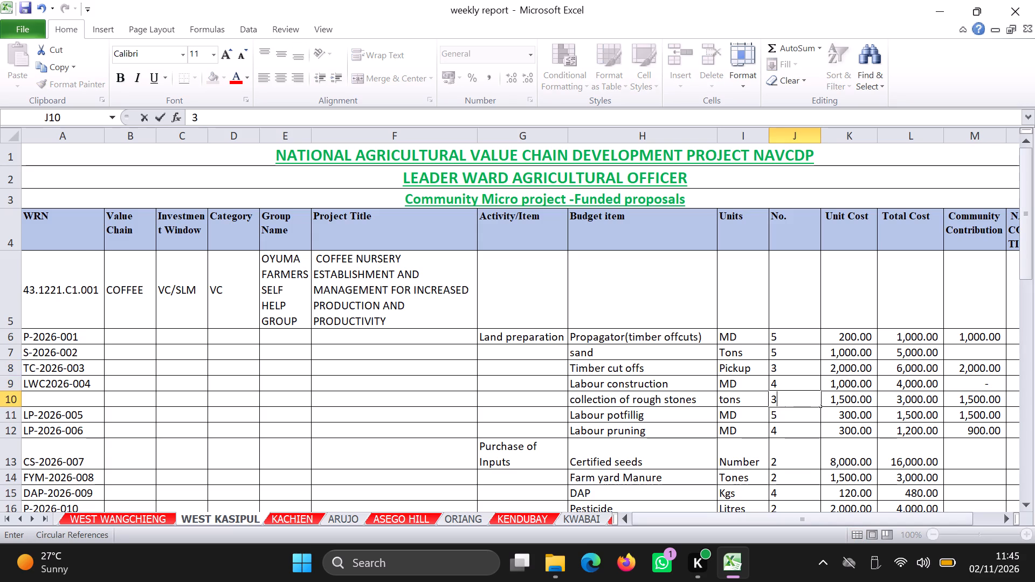
click(789, 428)
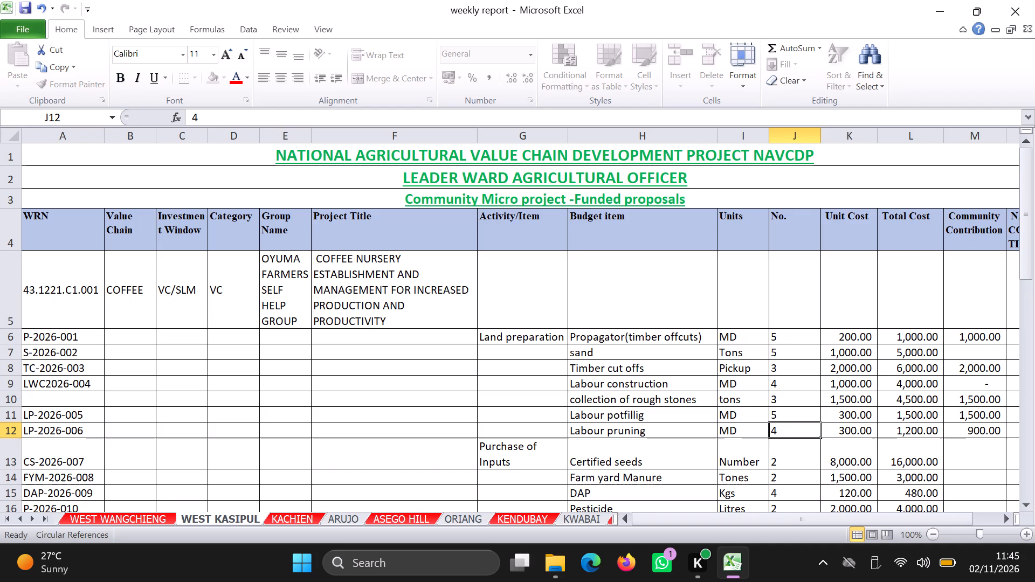
key(5)
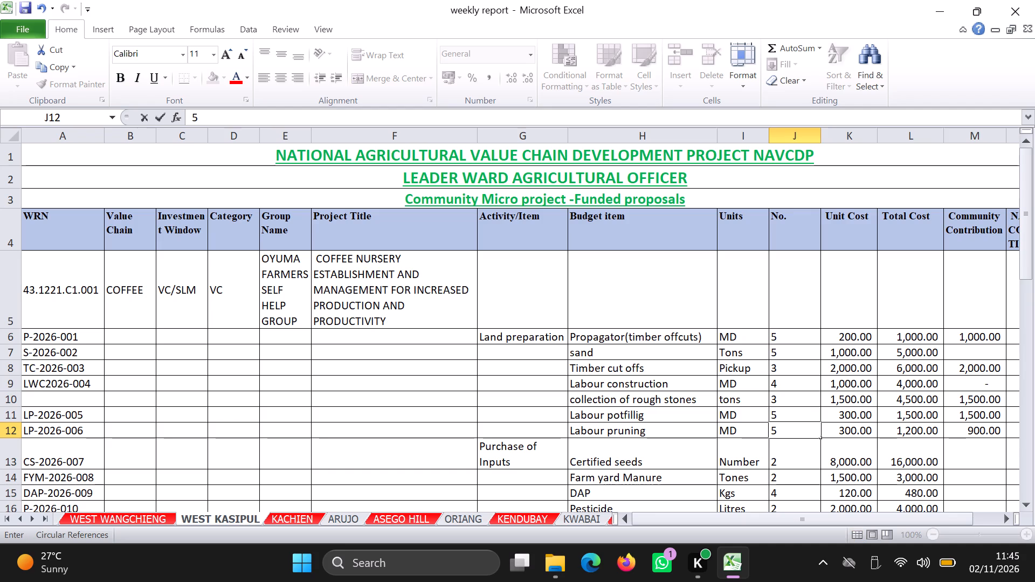
Under Purchase of Inputs, set the No. of Certified seeds, Farm yard Manure and Pesticide to 3 each, and DAP to 5.
click(797, 457)
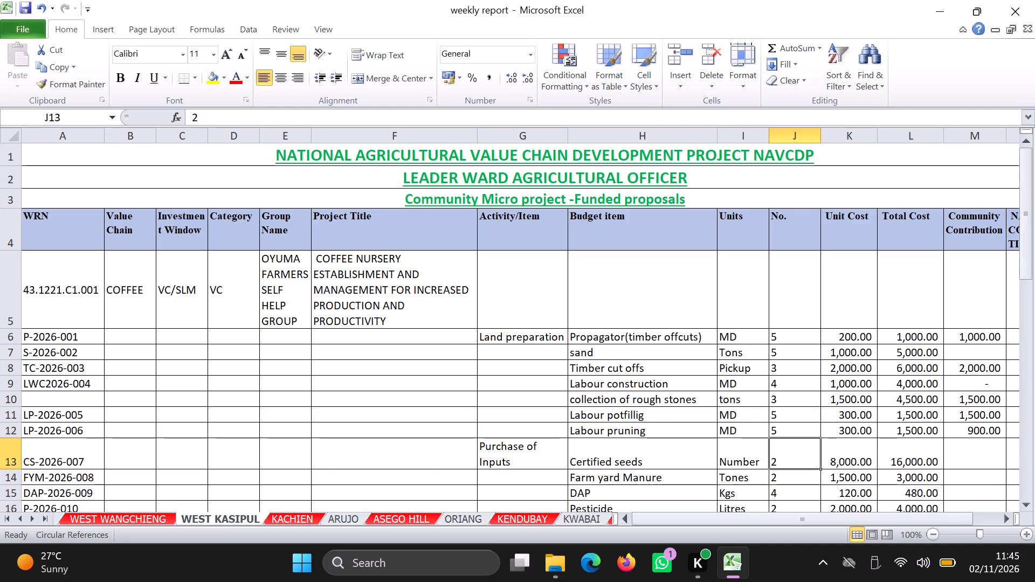
key(3)
click(790, 478)
key(3)
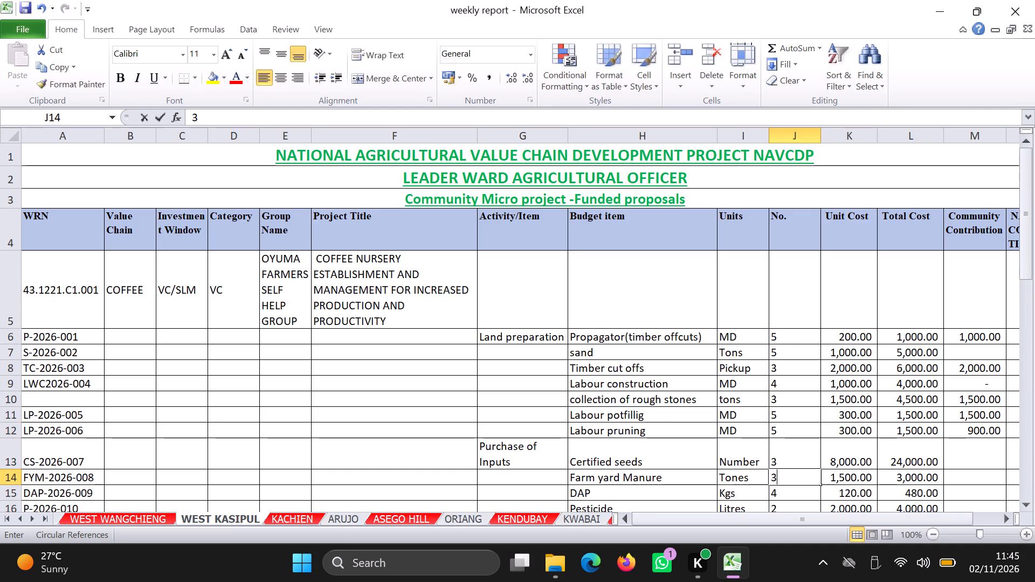
click(788, 495)
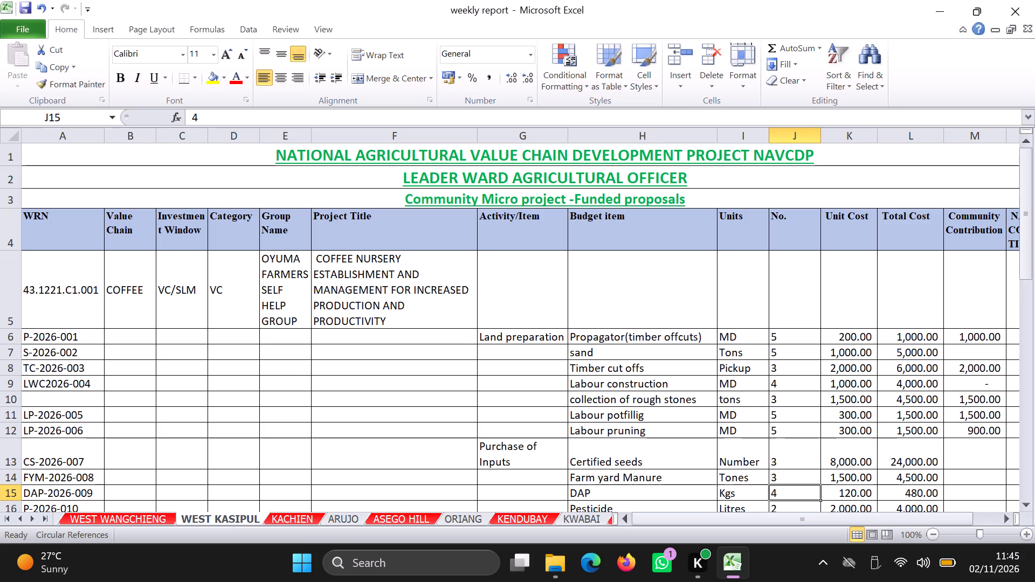
key(5)
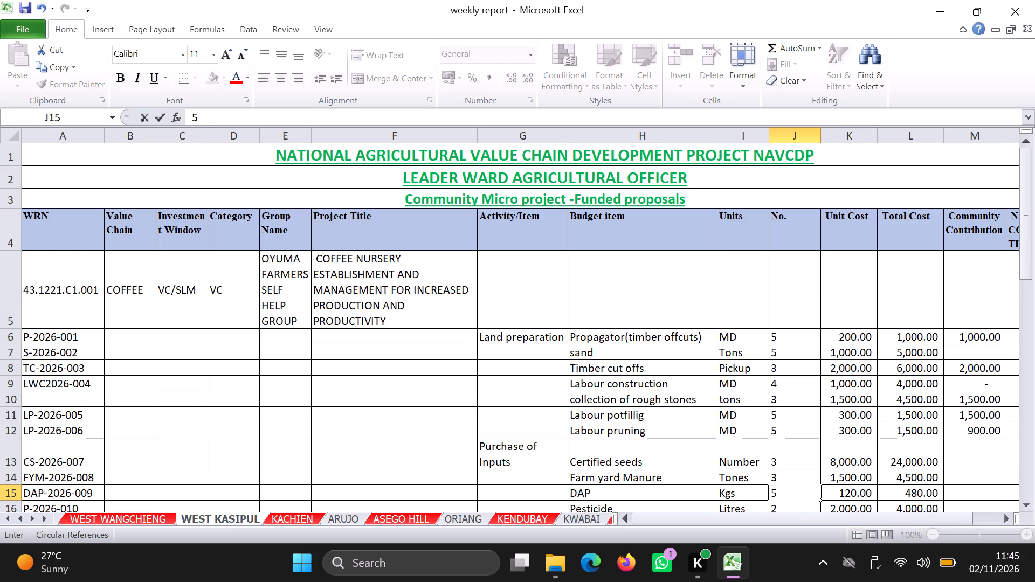
click(795, 510)
key(3)
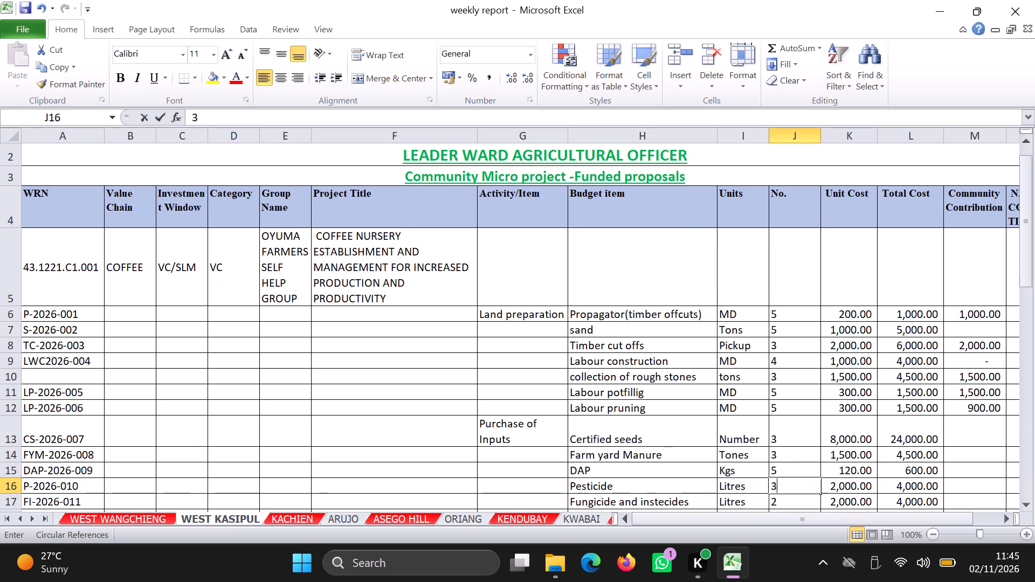
click(793, 494)
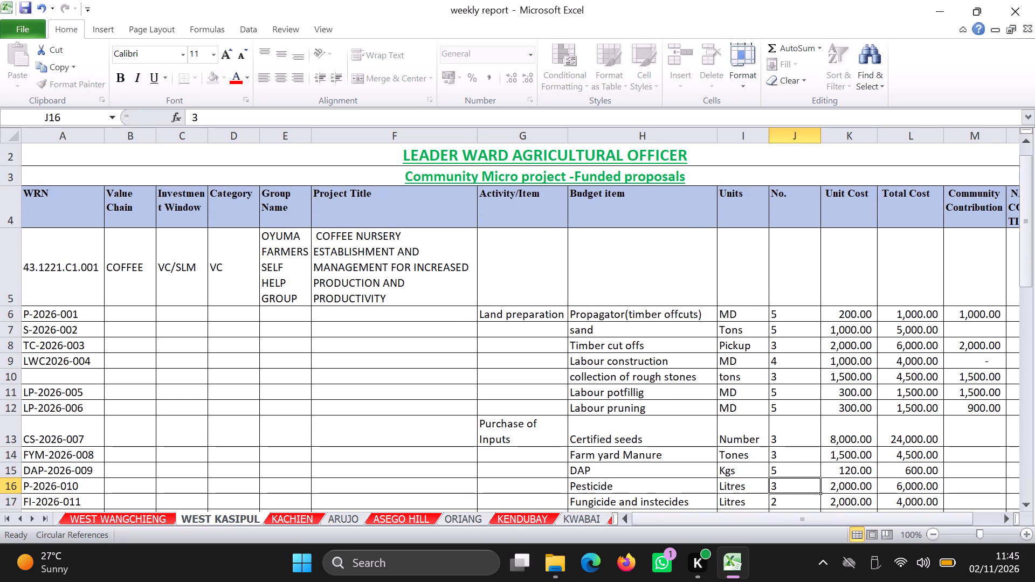
Under Purchase of Inputs, set the No. of Fungicide and instecides, Folier and Shade net to 3 each.
click(792, 500)
key(3)
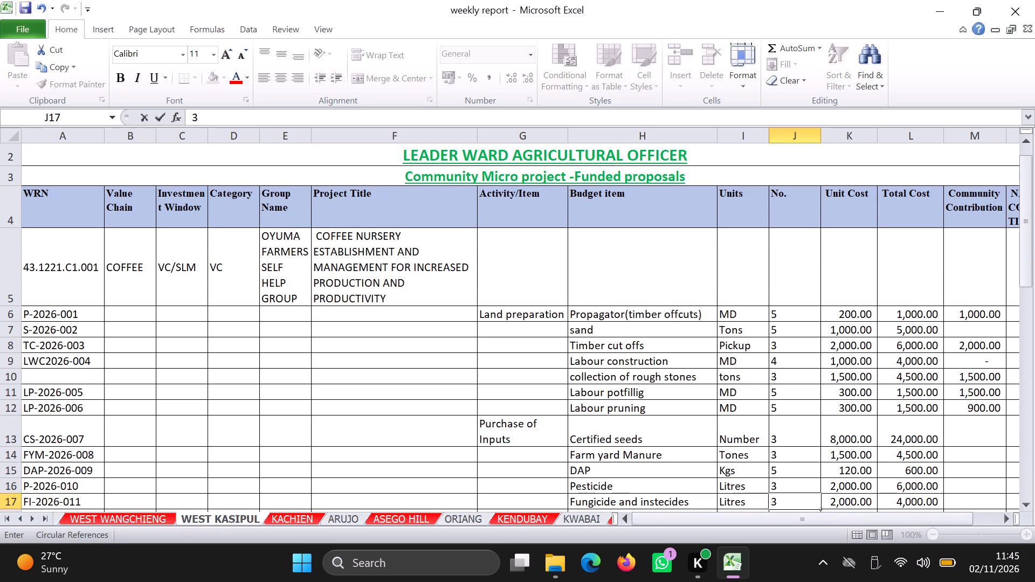
click(781, 484)
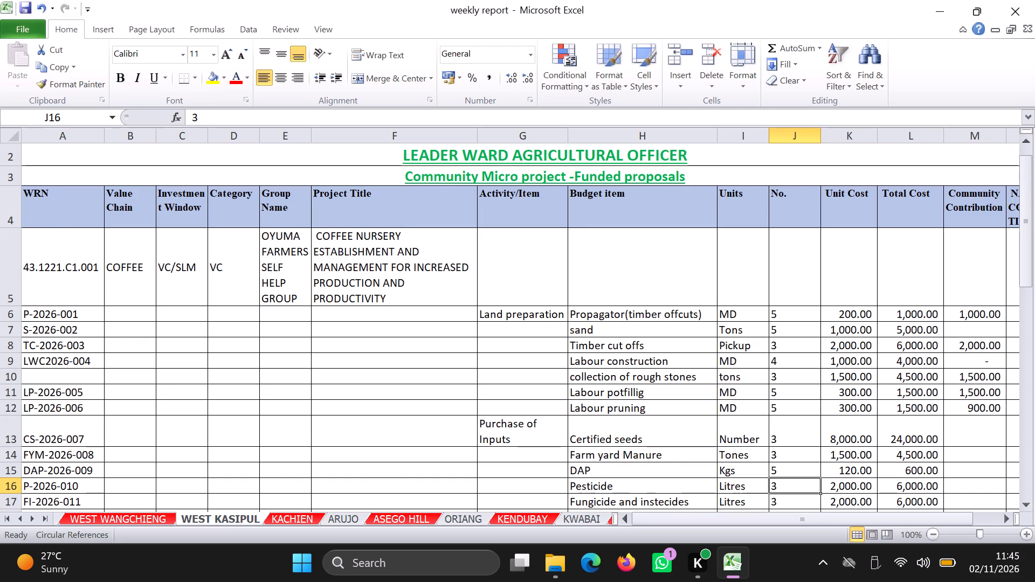
scroll(787, 497, down, 1)
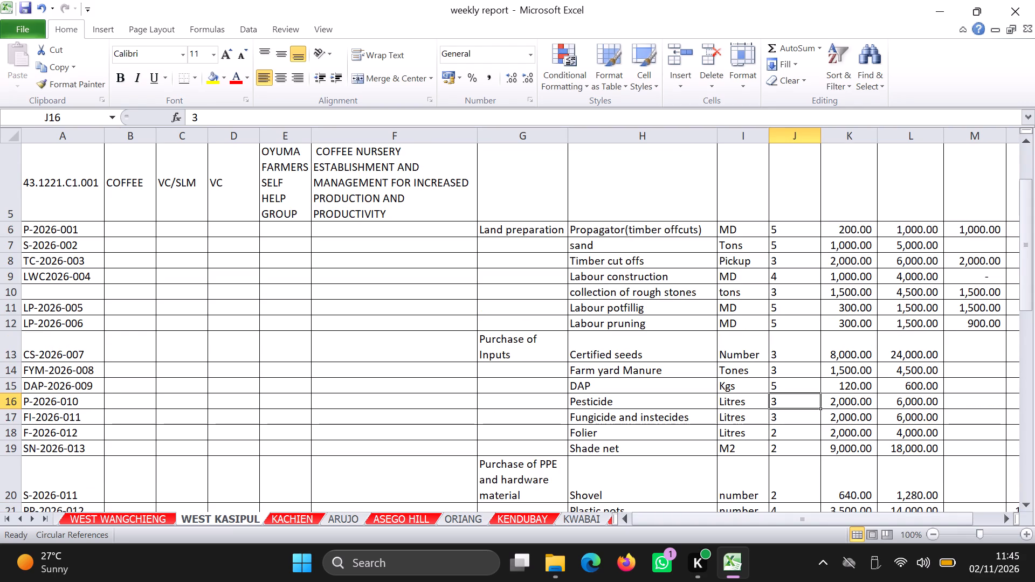
click(783, 431)
key(3)
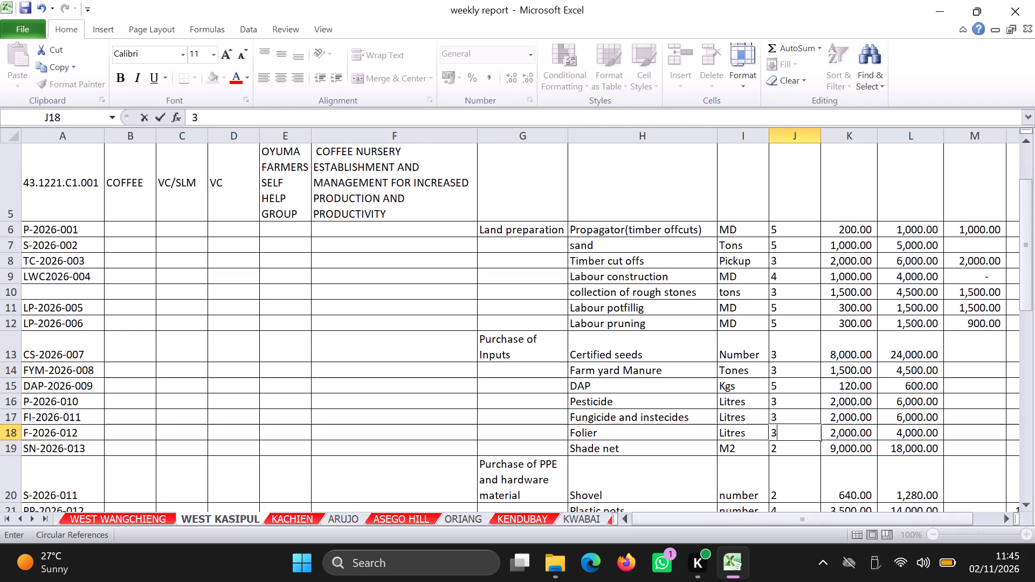
click(789, 445)
key(3)
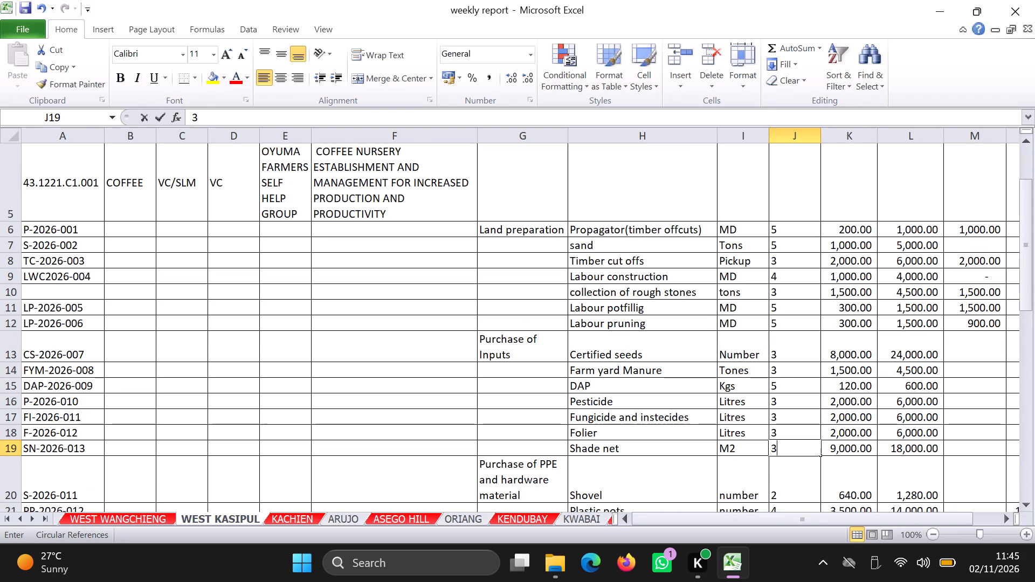
Under Purchase of PPE and hardware material, set the No. of Shovel, Watering can and Wheelbarrow to 3 and Plastic pots to 5, and save the workbook.
click(788, 489)
key(3)
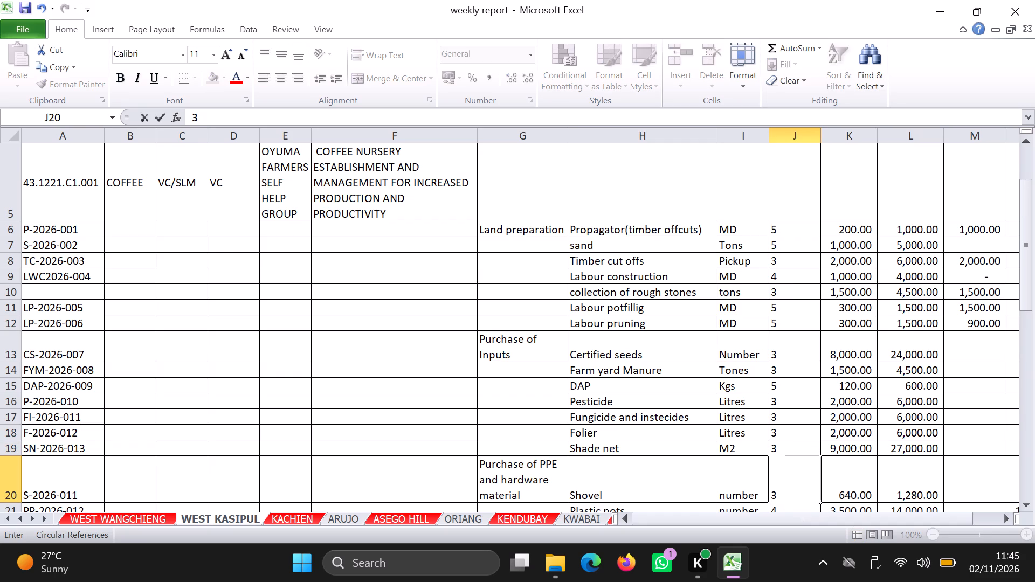
scroll(791, 505, down, 2)
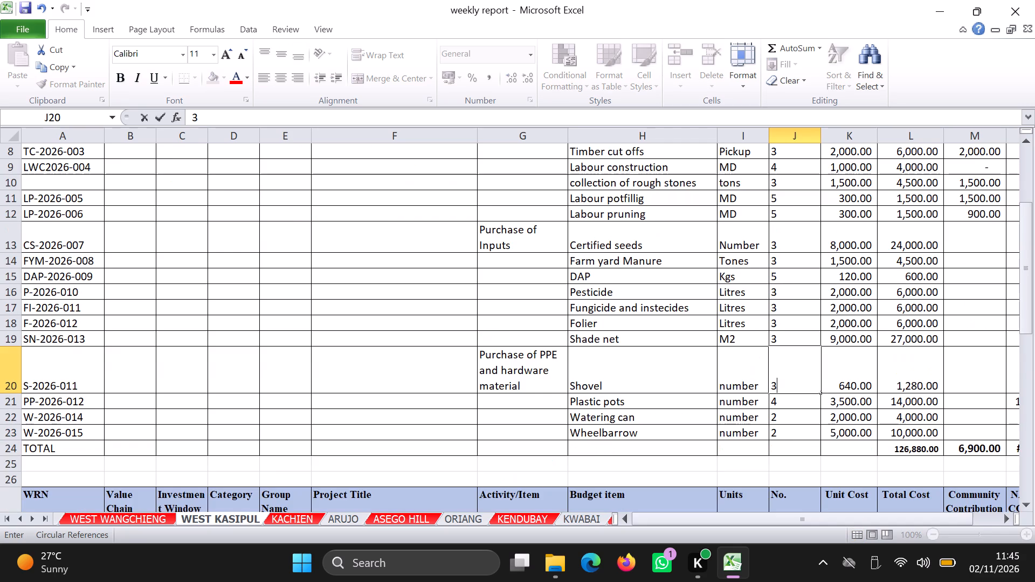
scroll(784, 488, down, 1)
click(790, 404)
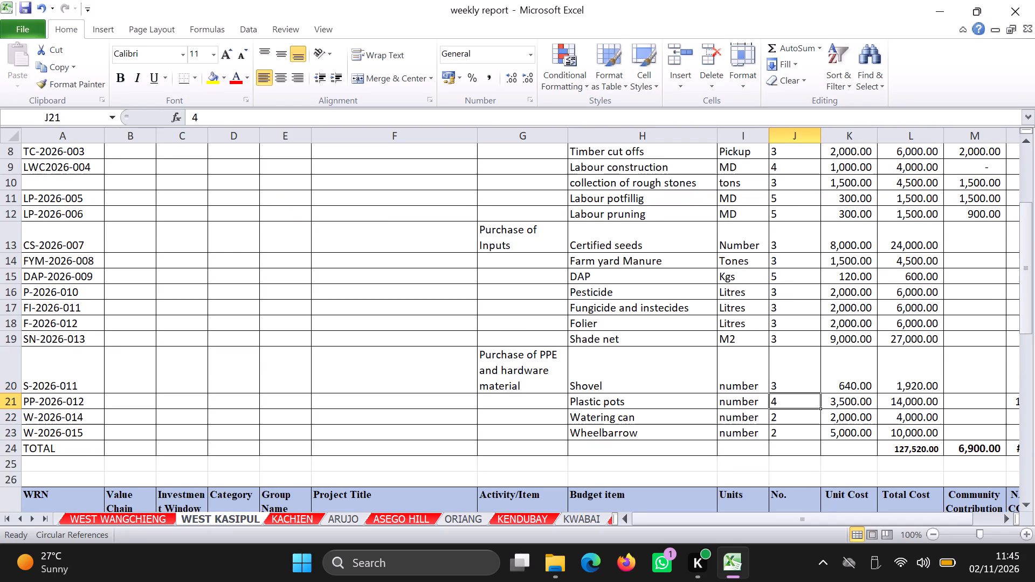
key(3)
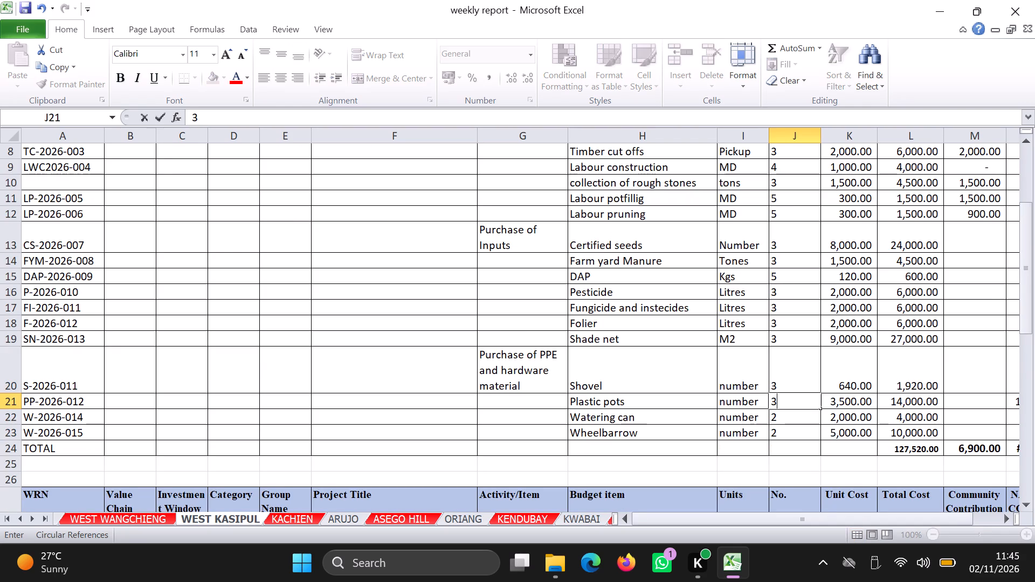
key(BackSpace)
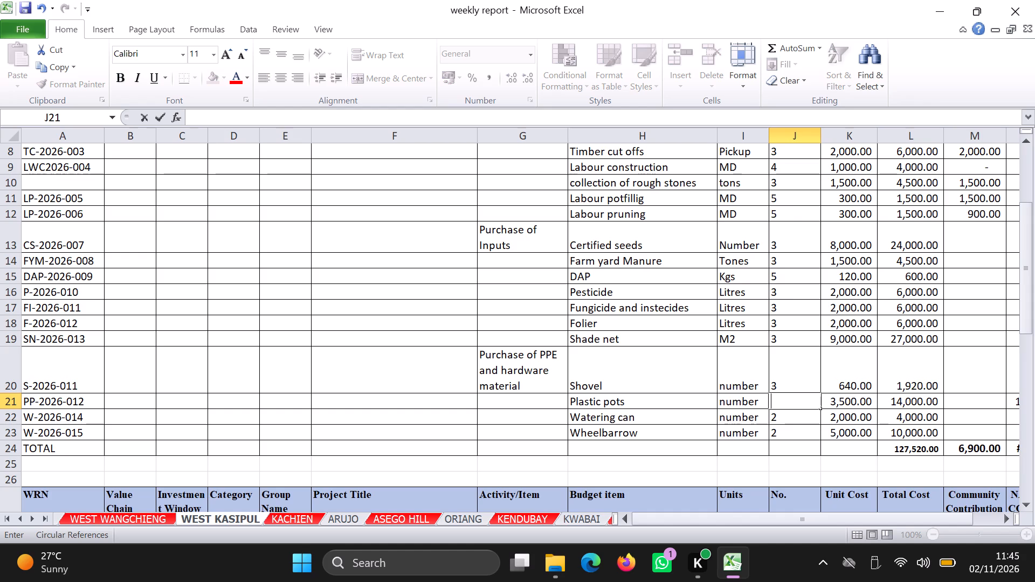
key(5)
click(790, 420)
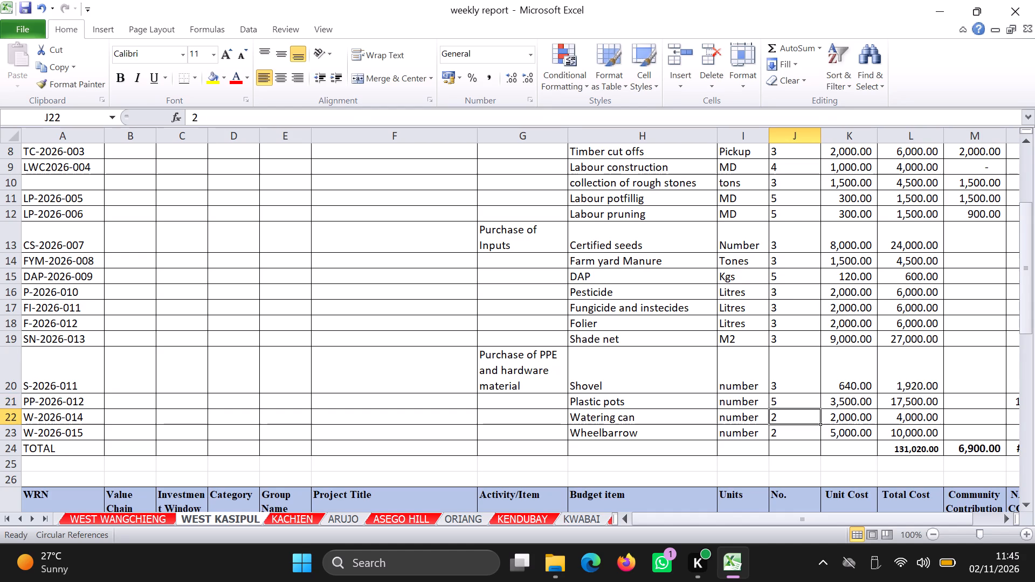
key(3)
click(791, 428)
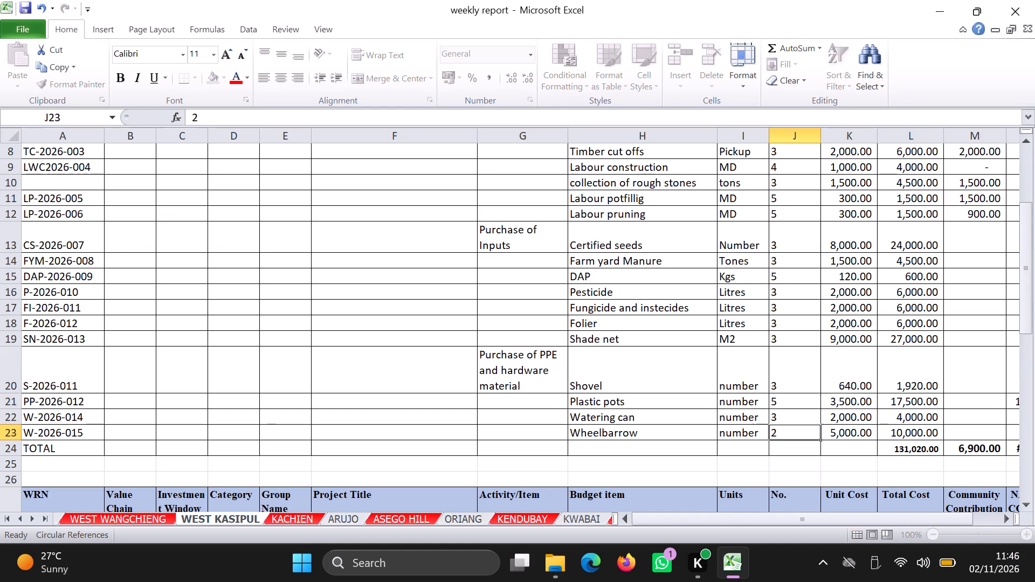
key(3)
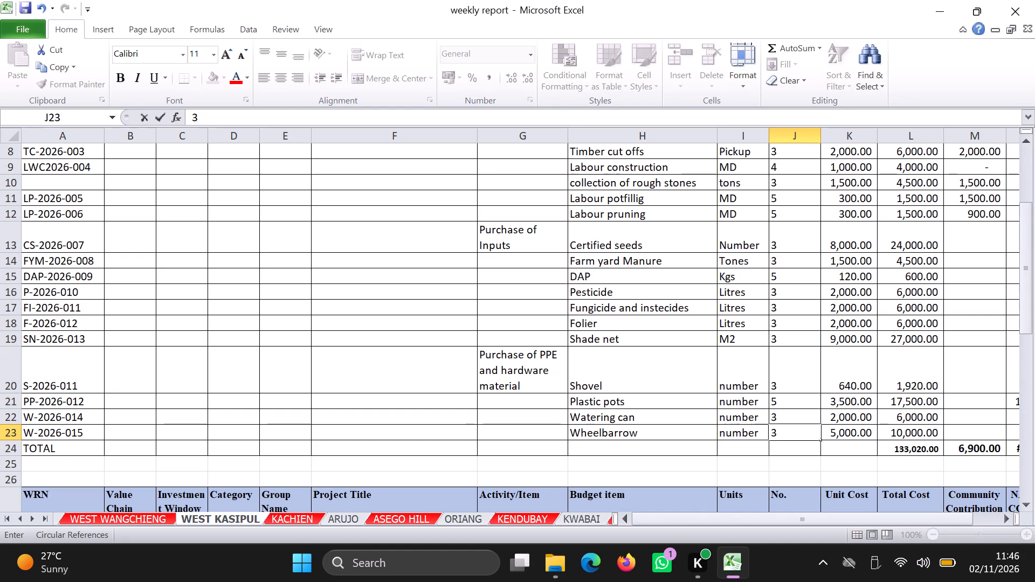
click(786, 456)
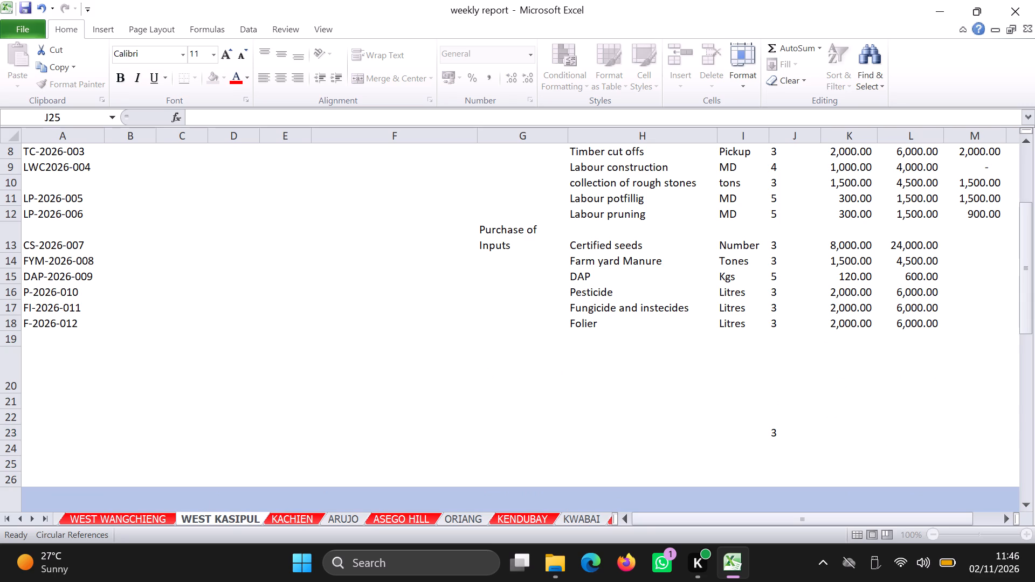
key(ctrl+s)
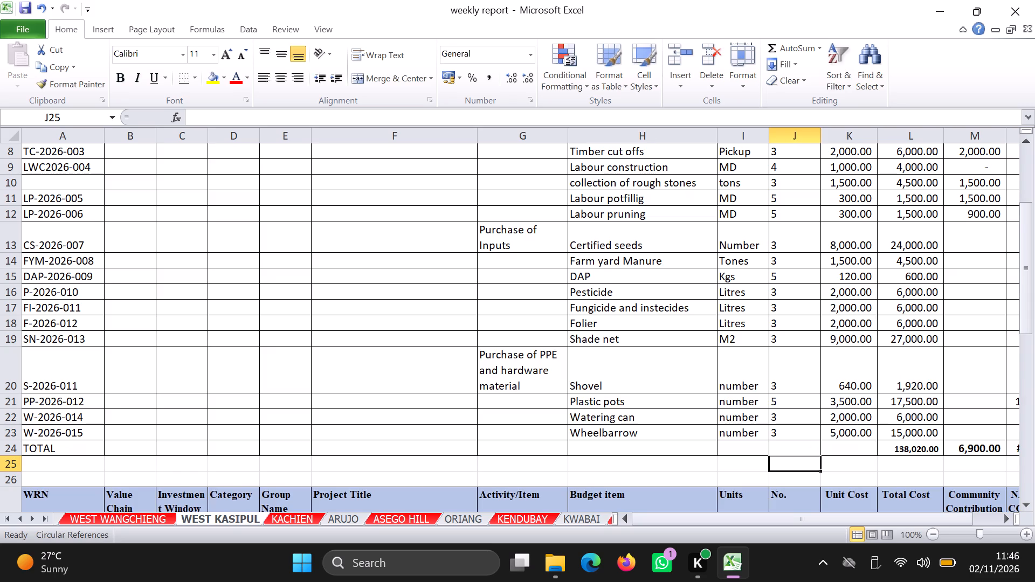
Auto-fit the width of WEST KASIPUL's NAVCDP contribution column so the amount in the TOTAL row fits.
click(931, 536)
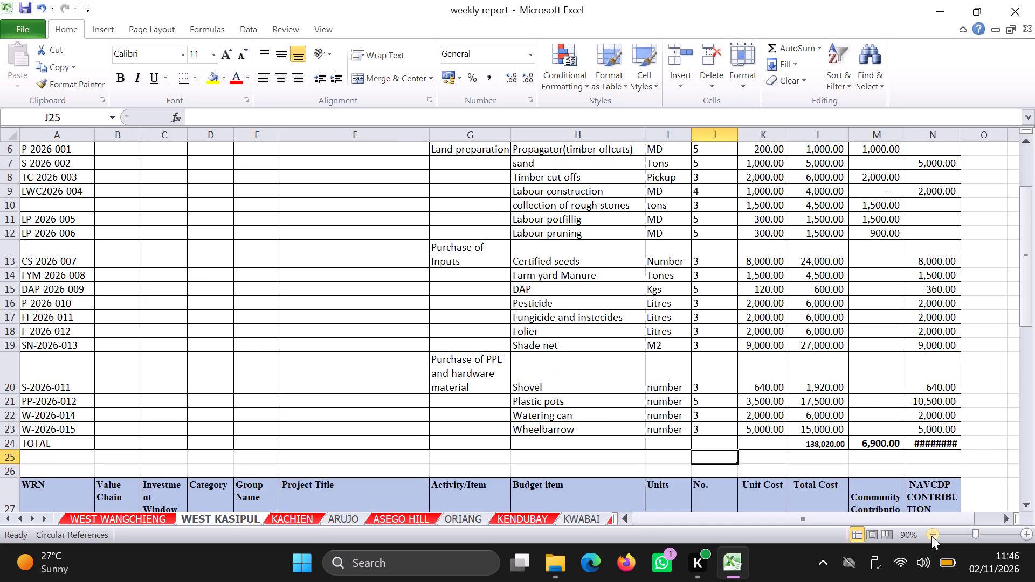
double_click(963, 136)
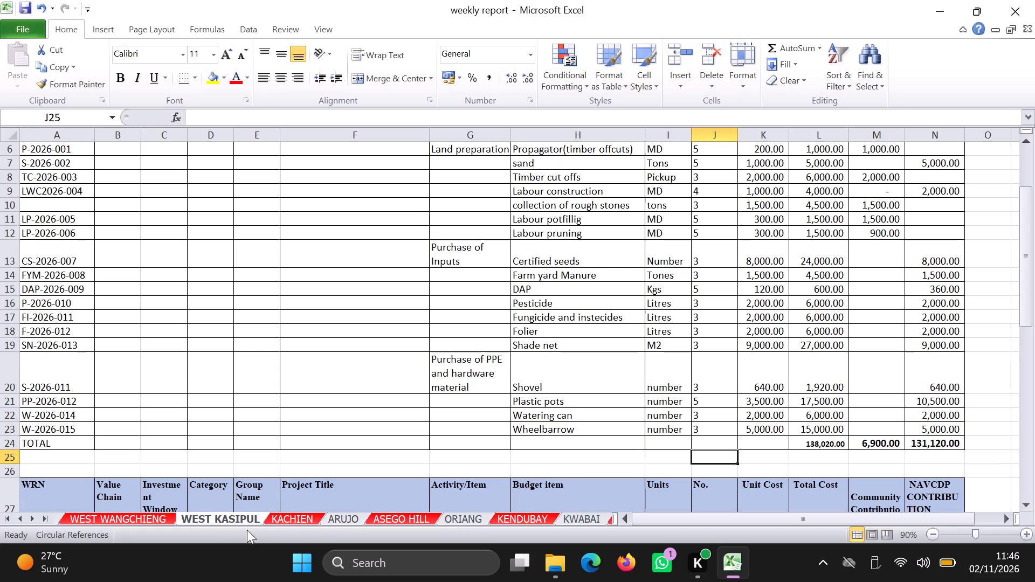
click(225, 514)
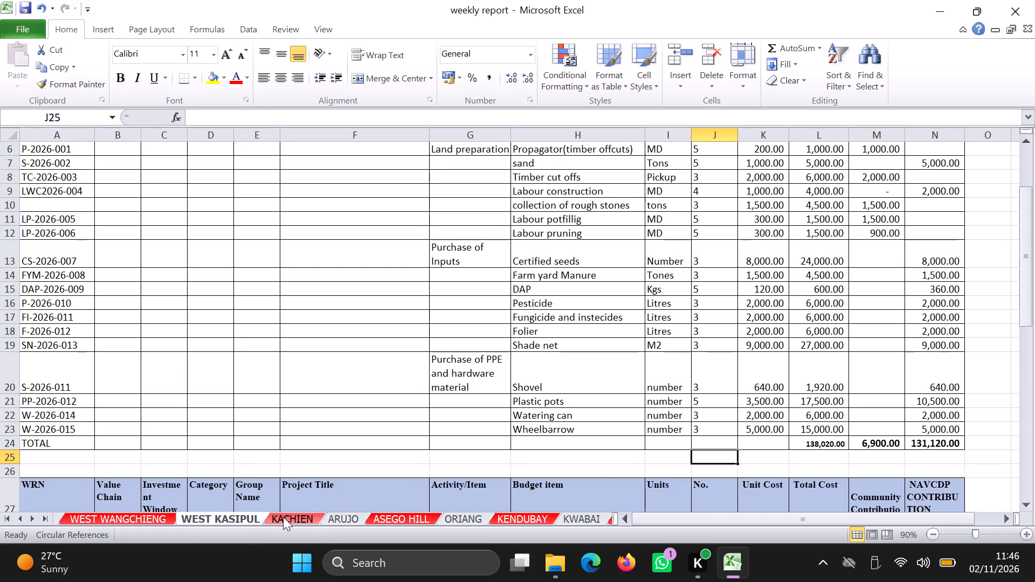
In KACHIEN's COFFEE Land preparation, set the No. of Timber cut offs and rough stones to 2, Labour construction to 3 and Labour pruning to 4.
click(282, 516)
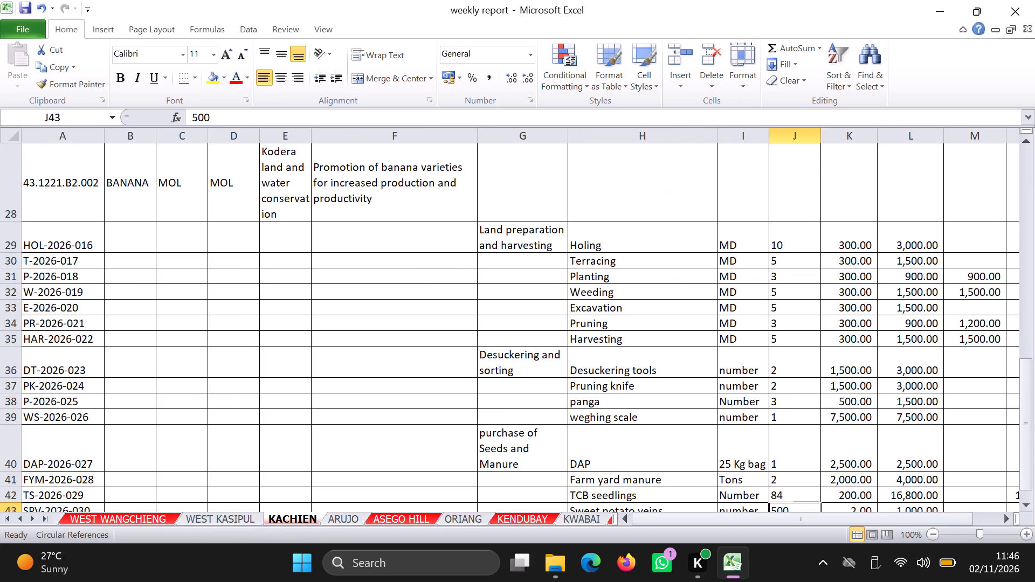
click(930, 531)
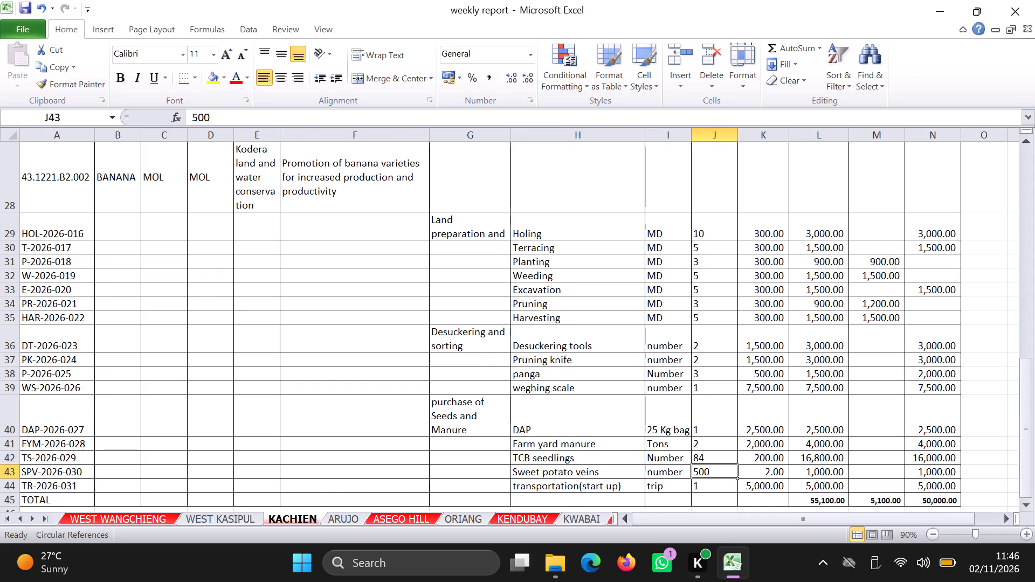
scroll(826, 375, up, 3)
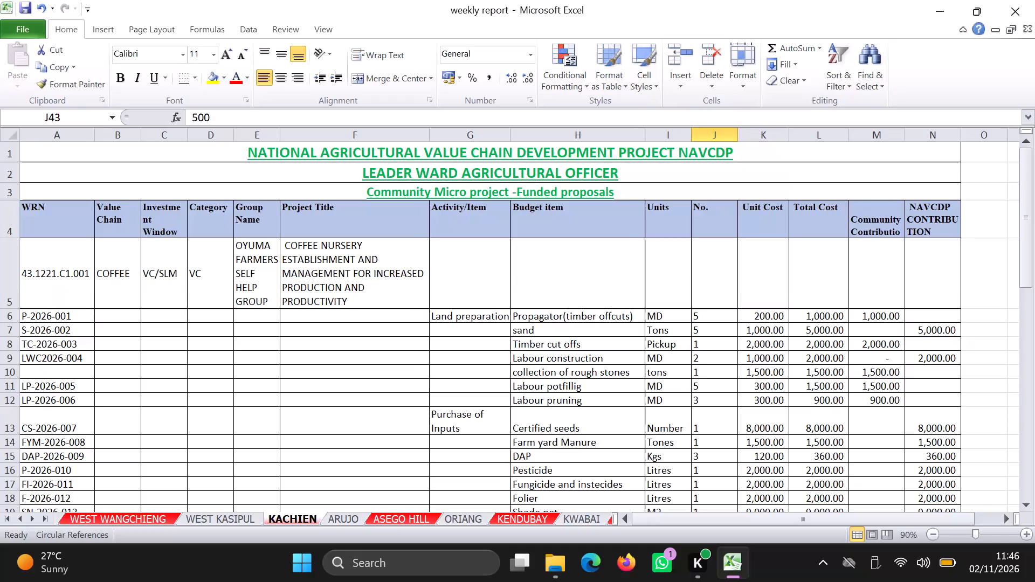
click(723, 345)
key(2)
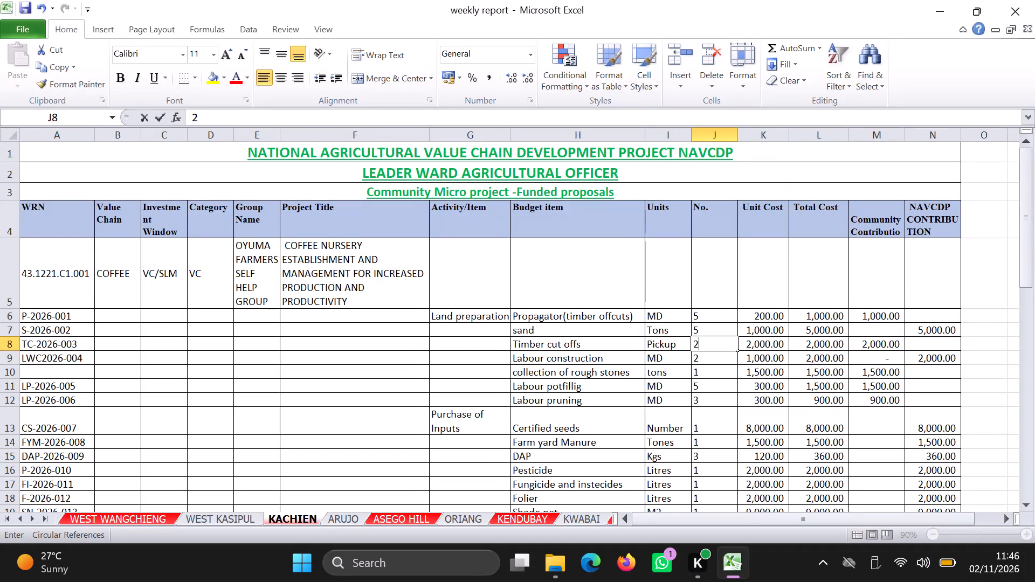
click(714, 364)
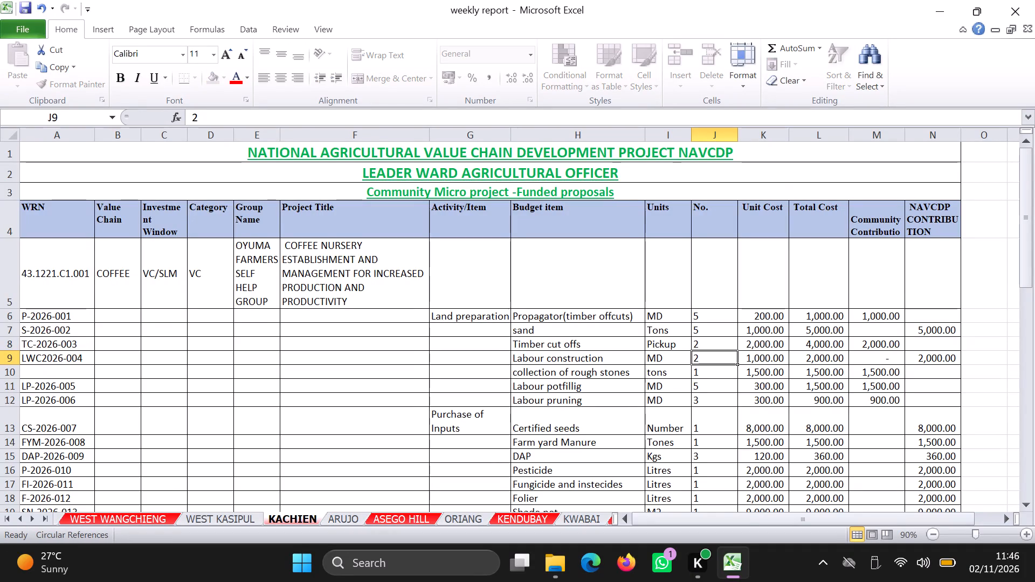
key(3)
click(713, 375)
key(2)
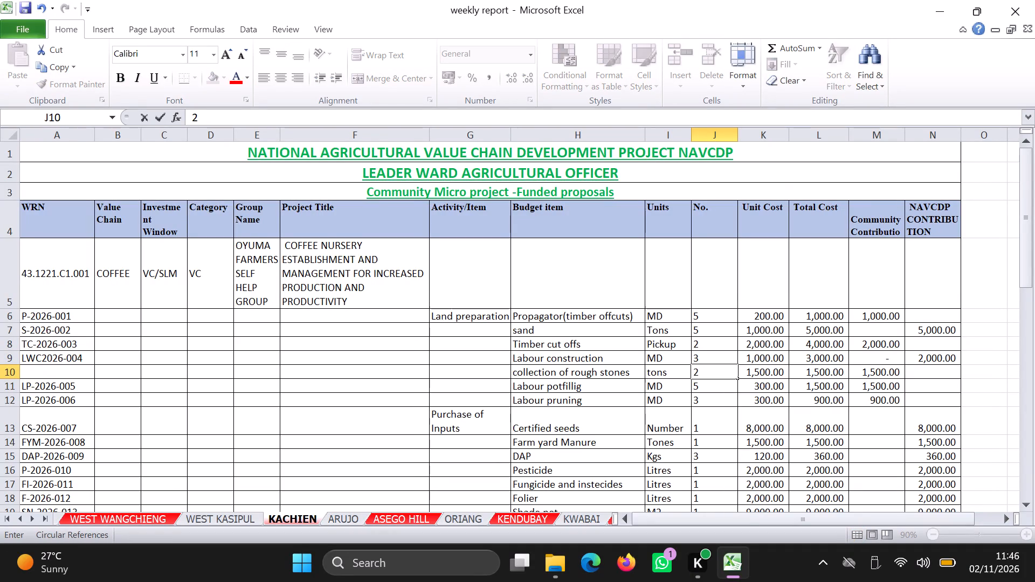
click(715, 401)
key(4)
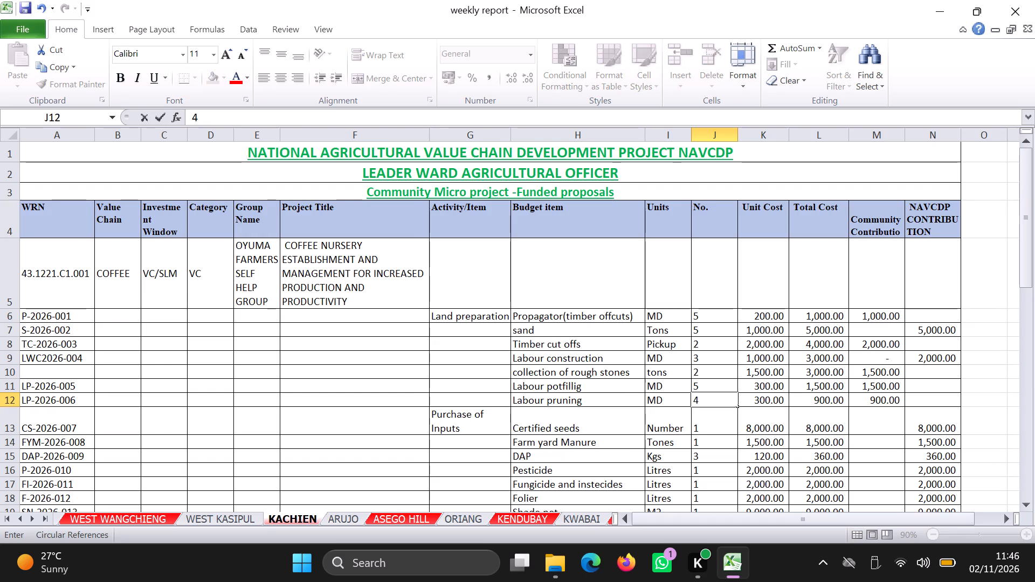
Under Purchase of Inputs, set the No. of Certified seeds, Farm yard Manure and Pesticide to 2 each, and DAP to 4.
click(715, 430)
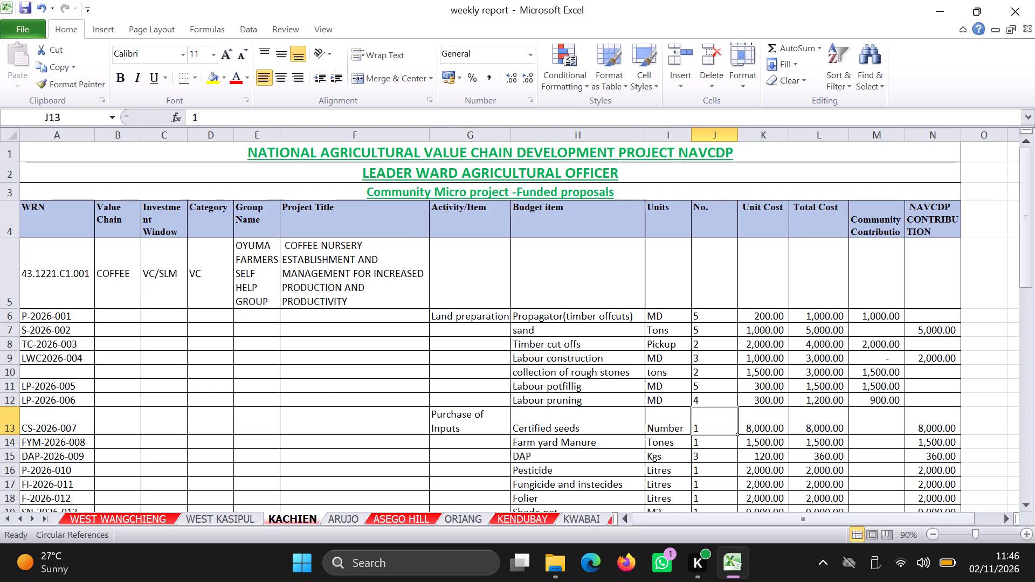
key(2)
click(710, 440)
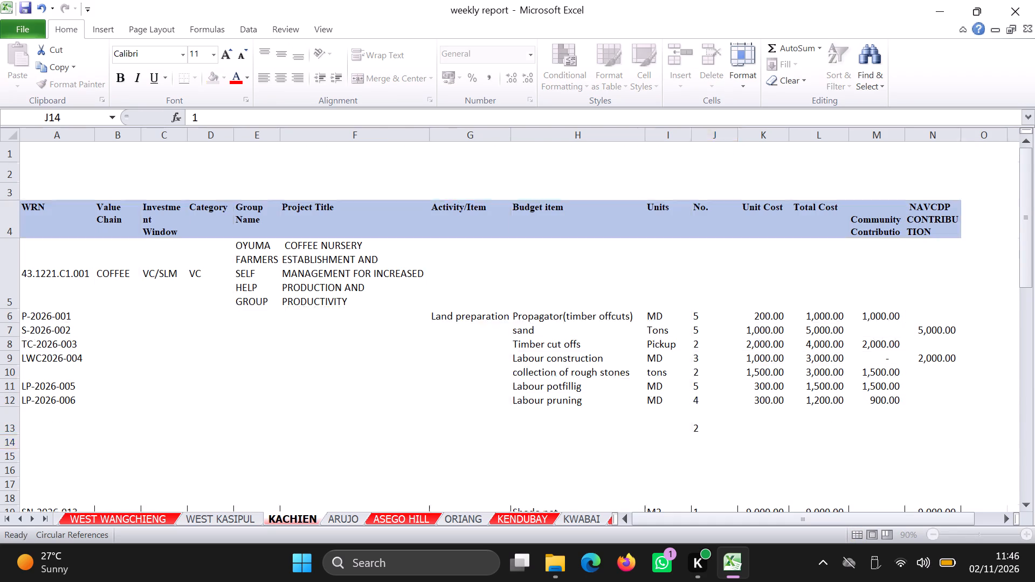
key(2)
click(710, 463)
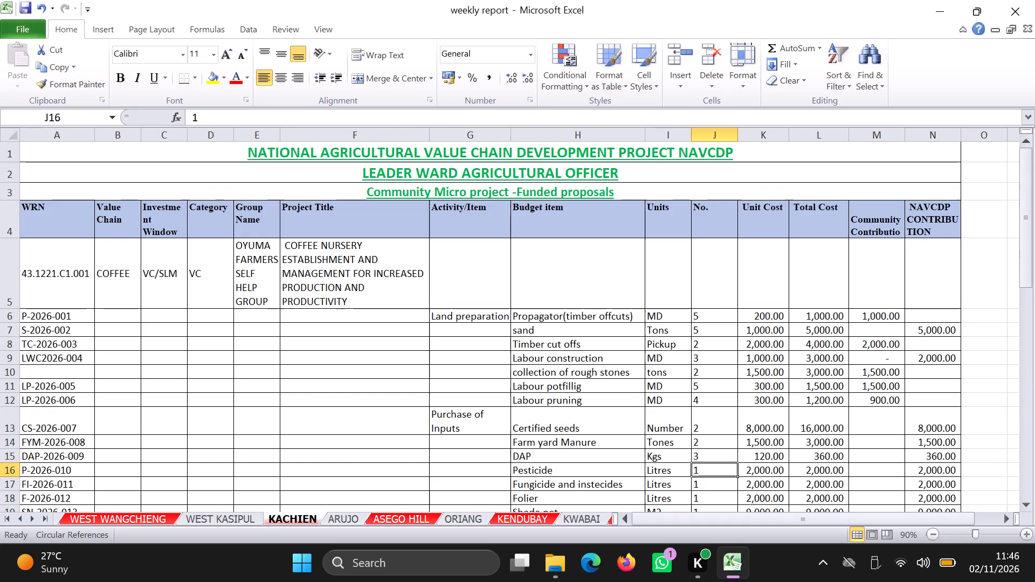
click(713, 452)
key(4)
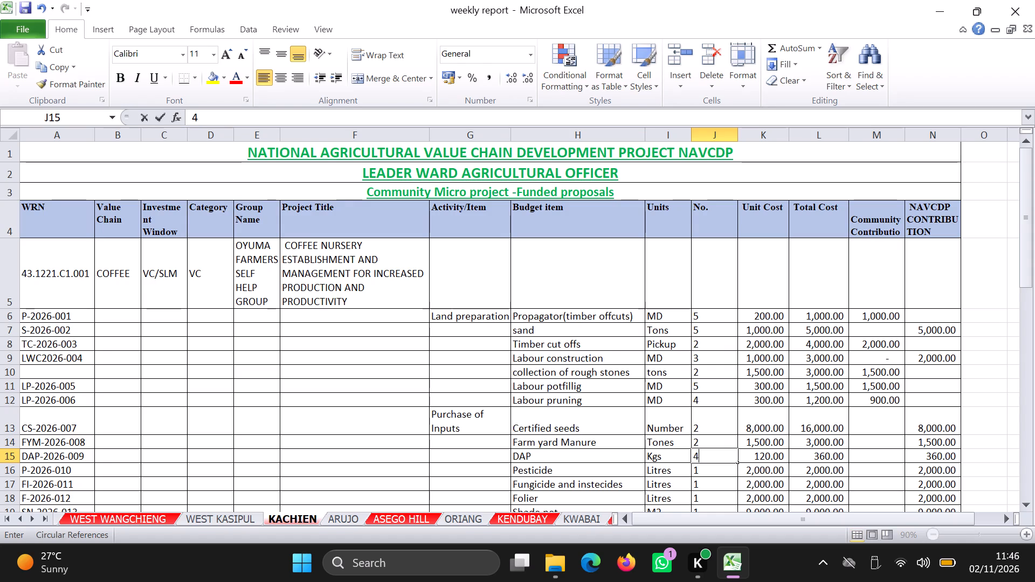
click(712, 472)
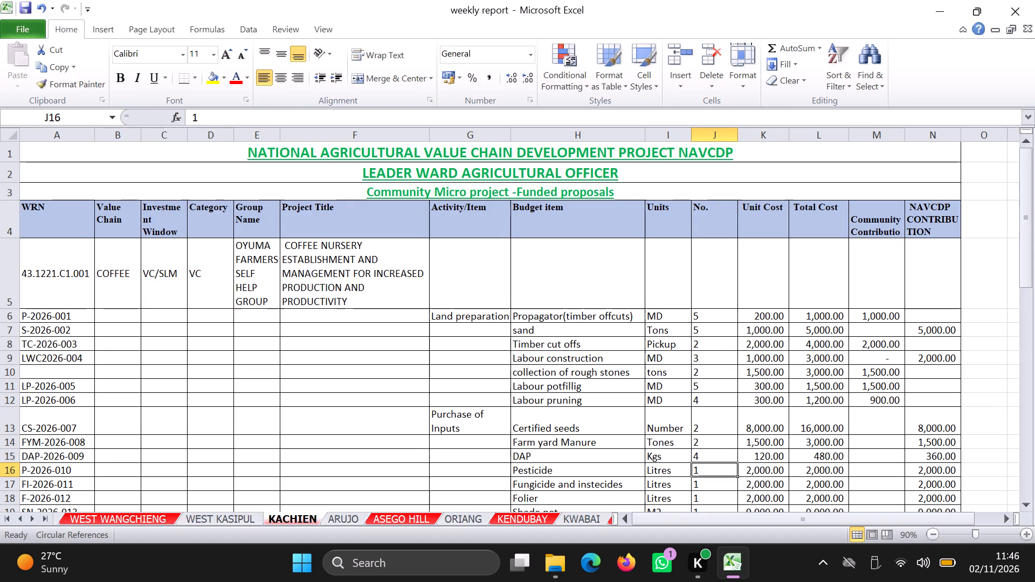
key(2)
Under Purchase of Inputs, set the No. of Fungicide and instecides, Folier and Shade net to 2 each.
click(712, 482)
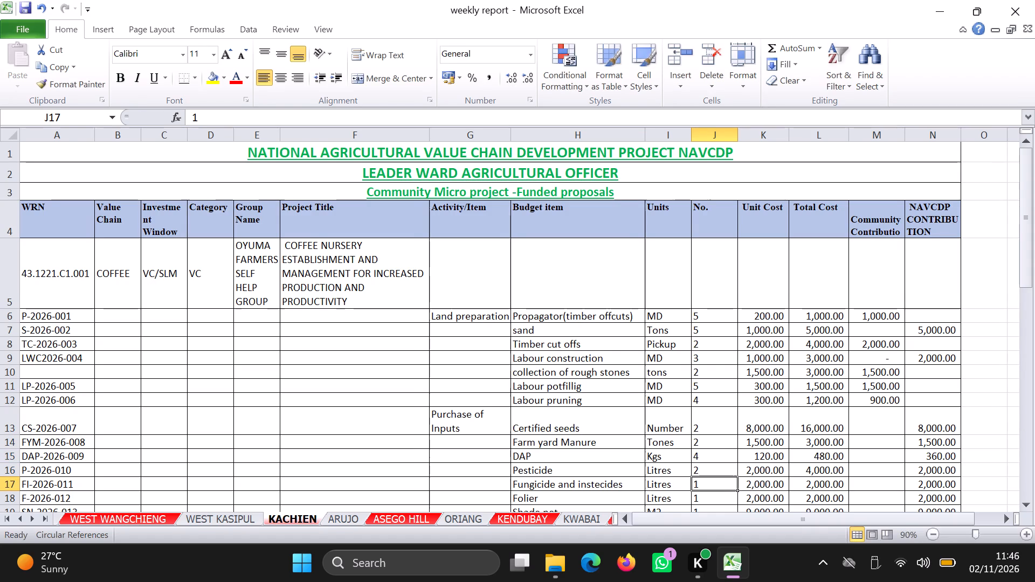
key(2)
click(711, 500)
key(2)
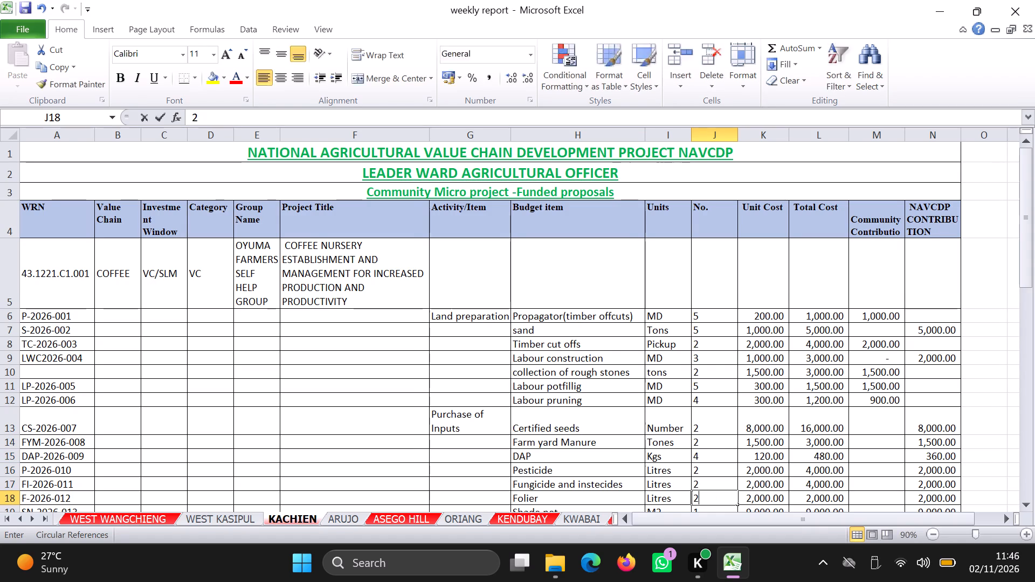
click(711, 510)
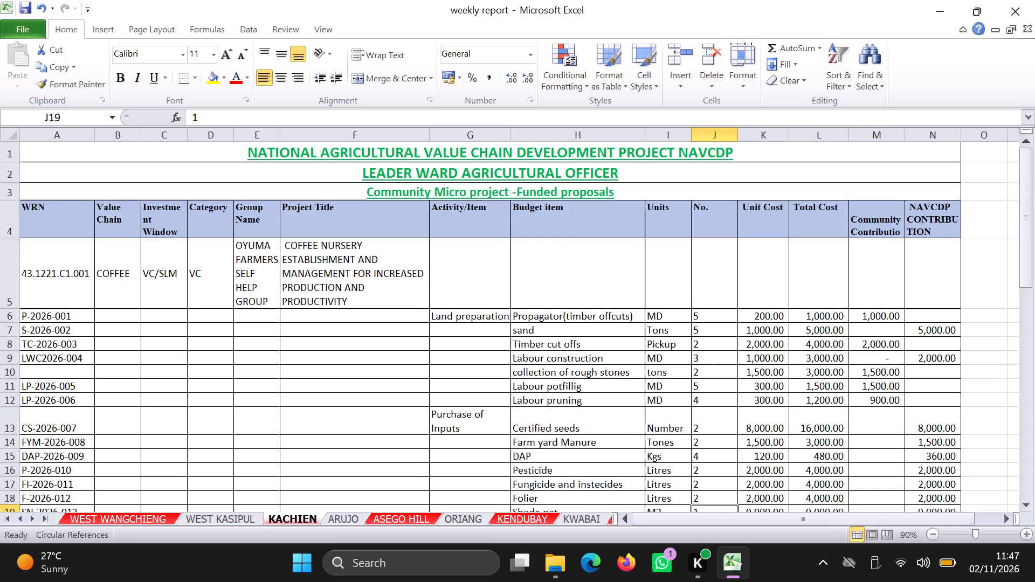
scroll(720, 498, down, 1)
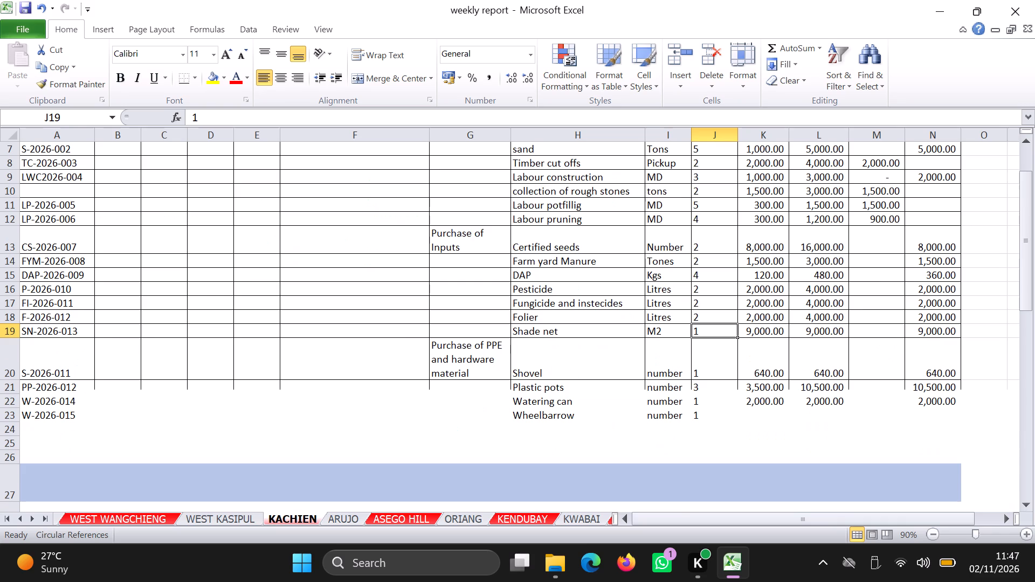
click(709, 331)
key(2)
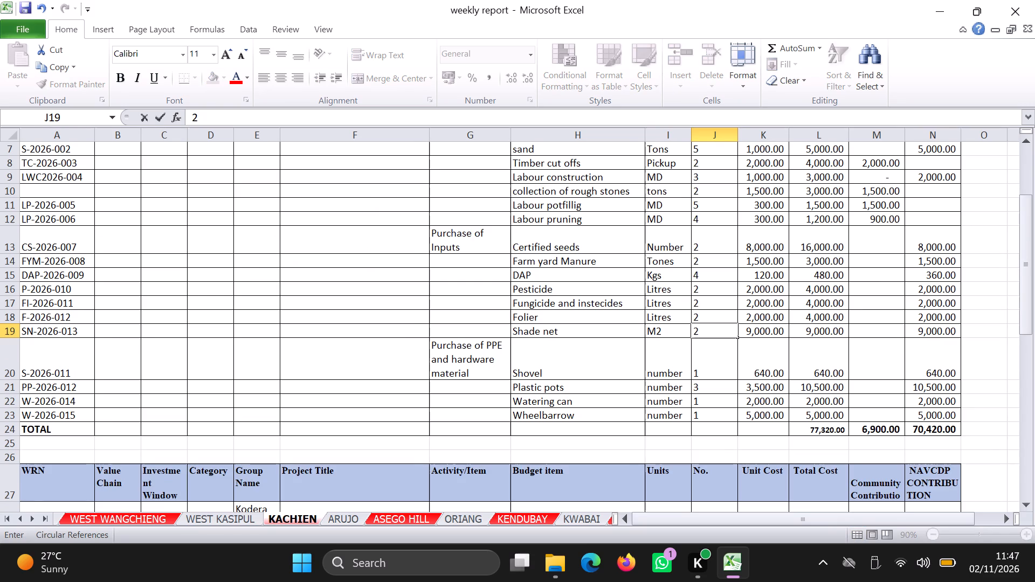
Under Purchase of PPE and hardware material, set the No. of Shovel, Watering can and Wheelbarrow to 2 each.
click(710, 365)
key(2)
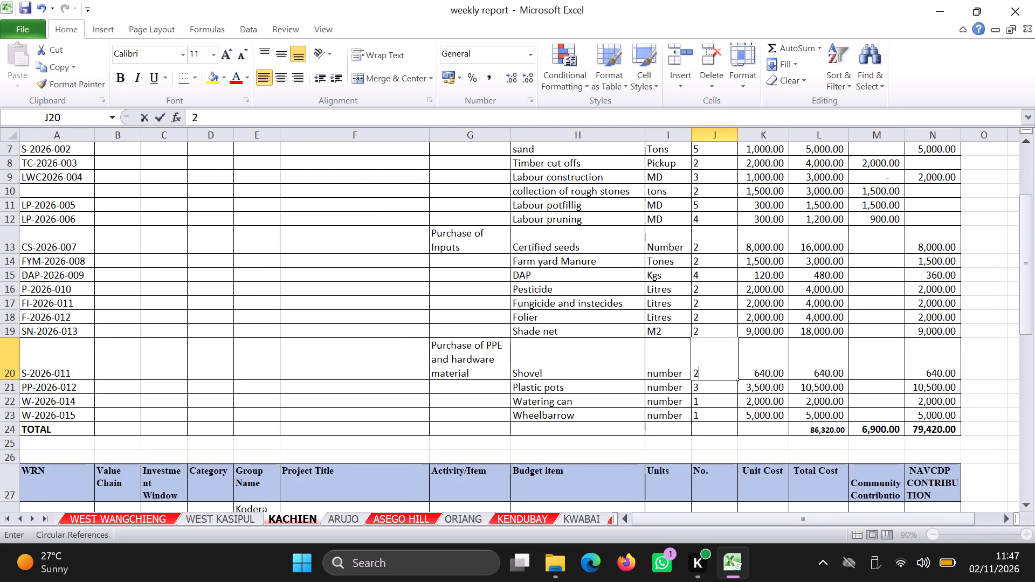
click(709, 405)
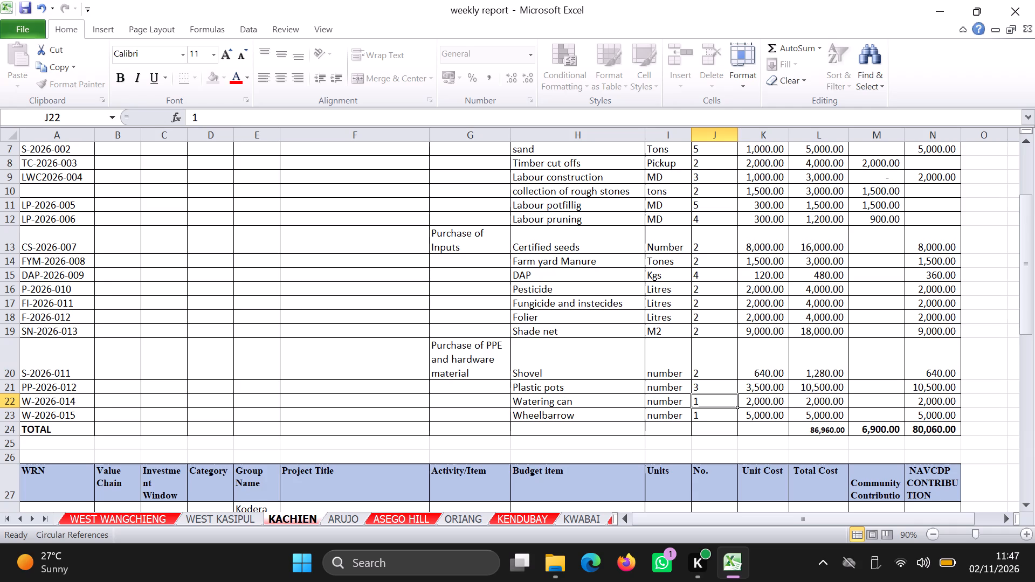
key(2)
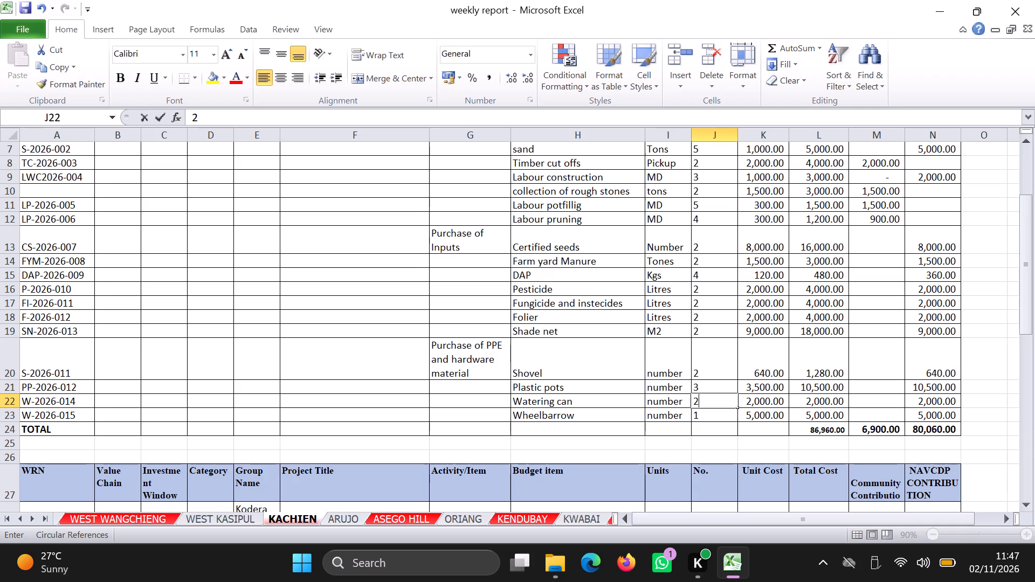
click(708, 413)
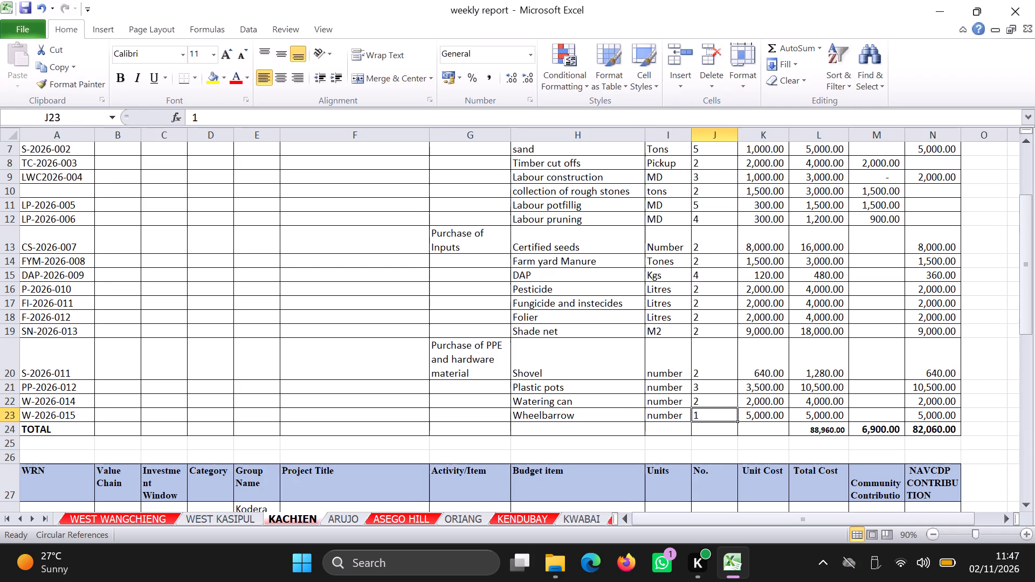
key(2)
scroll(703, 387, down, 1)
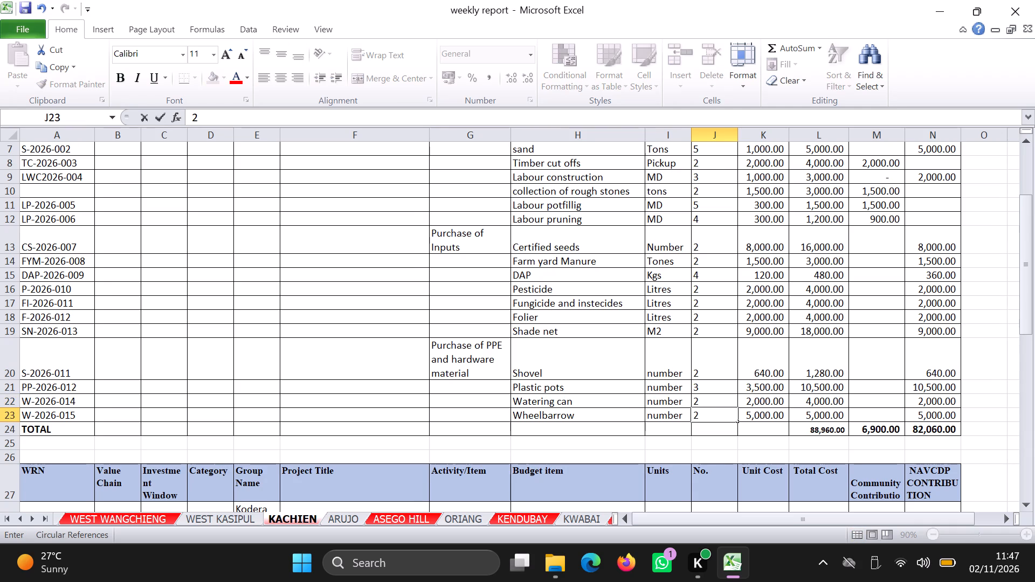
scroll(703, 387, down, 1)
click(709, 432)
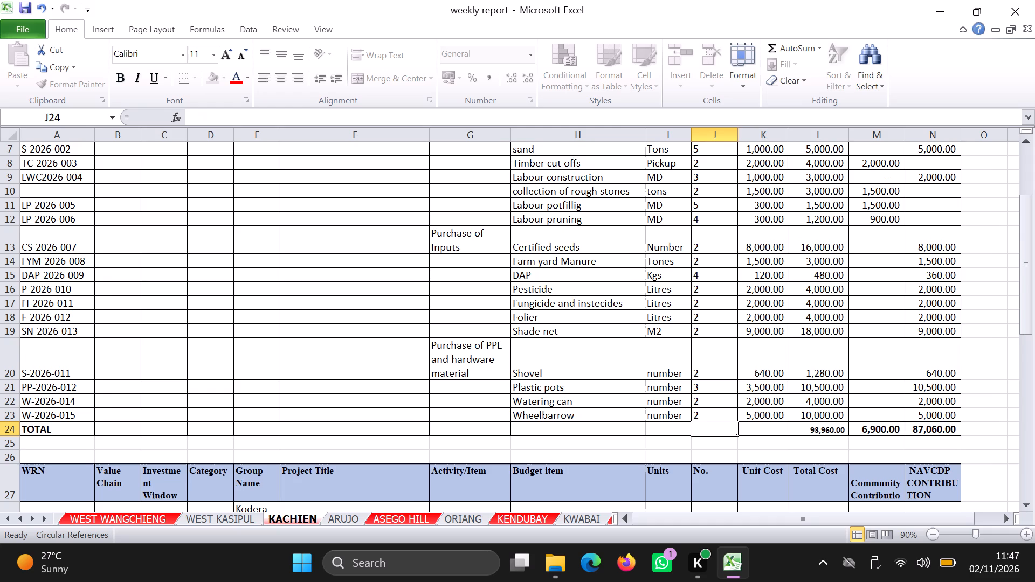
click(707, 420)
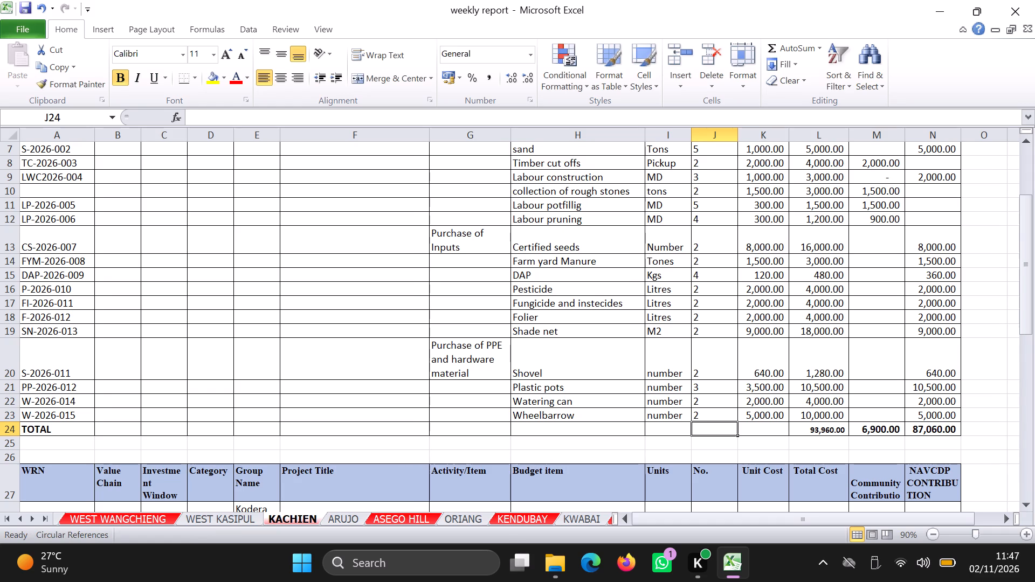
click(707, 411)
In KACHIEN's BANANA table, under Land preparation and harvesting, set the No. of Planting and Pruning to 4 each.
scroll(707, 411, down, 3)
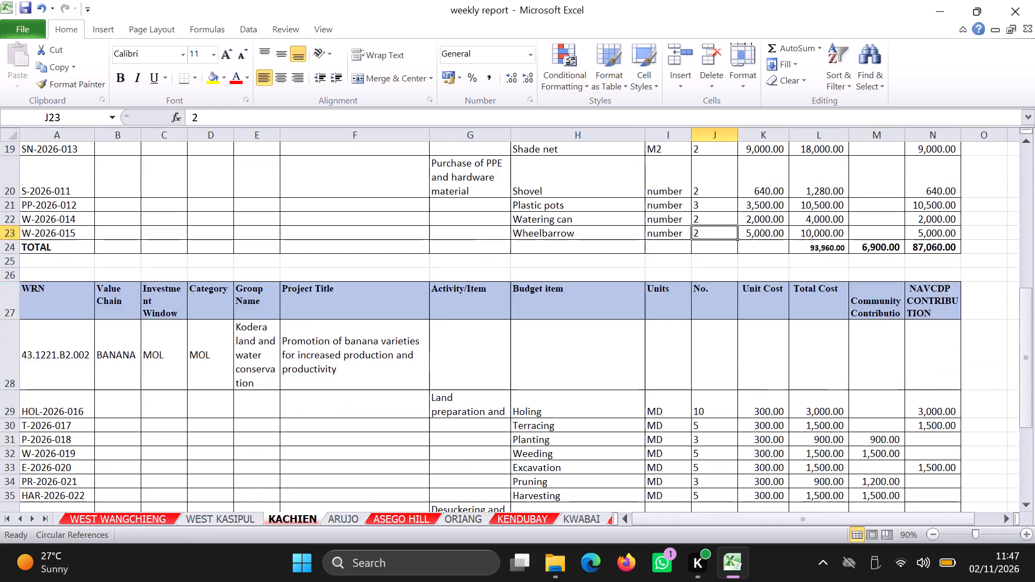
scroll(707, 411, down, 1)
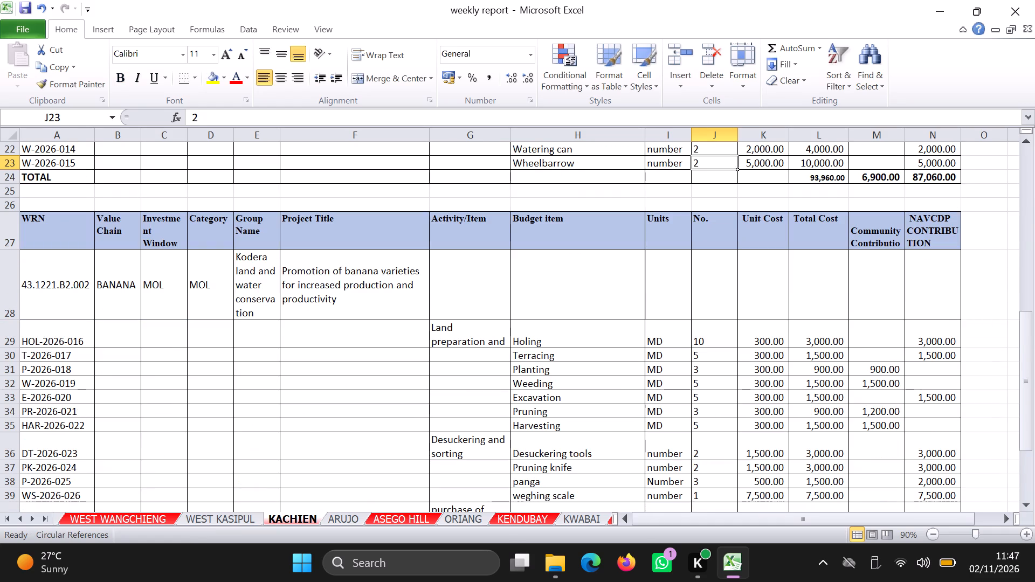
click(704, 369)
key(4)
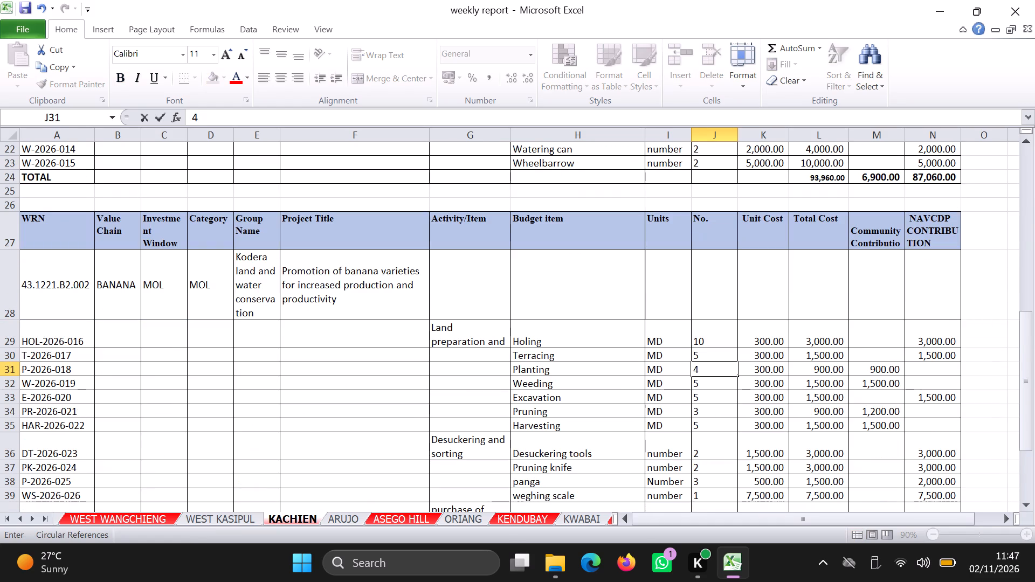
click(706, 413)
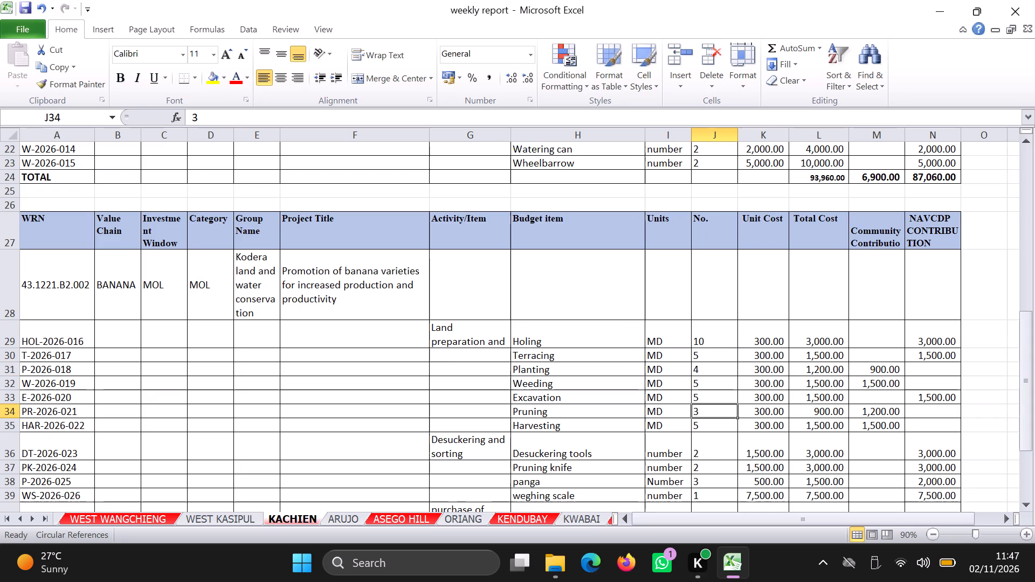
key(4)
Under Desuckering and sorting, set the No. of Desuckering tools and Pruning knife to 3 each, panga to 4 and weghing scale to 2.
click(709, 459)
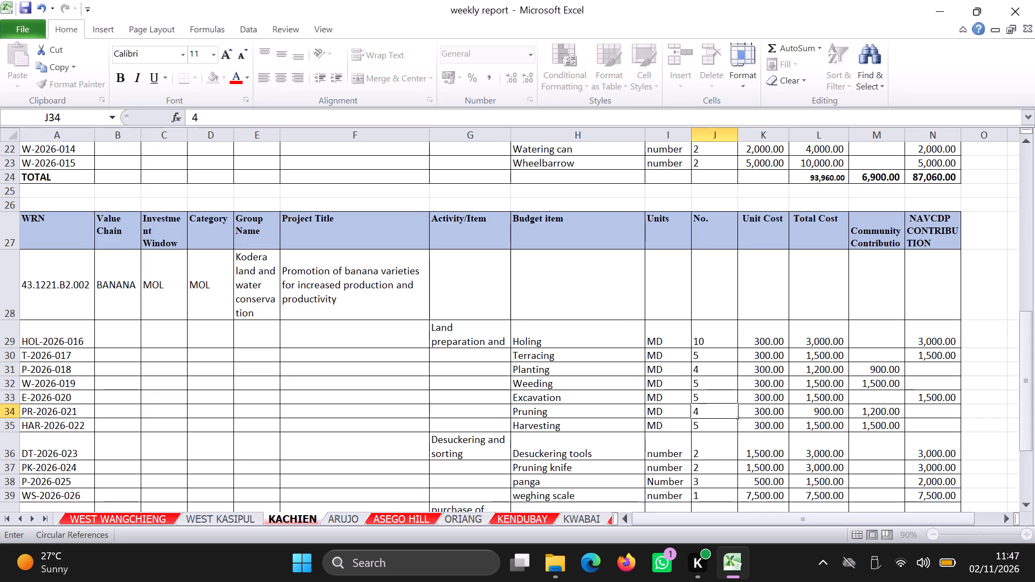
key(3)
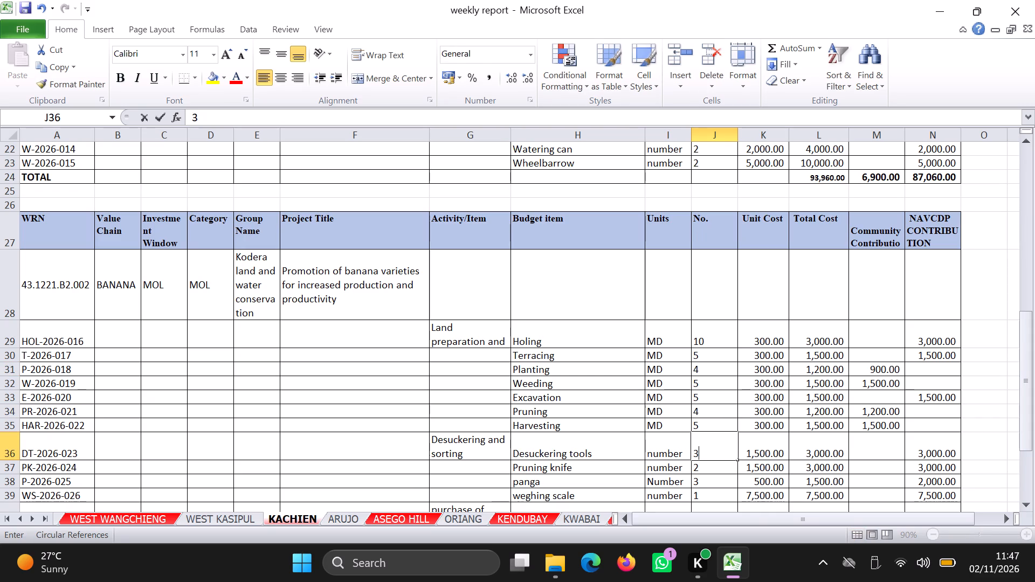
click(708, 467)
key(3)
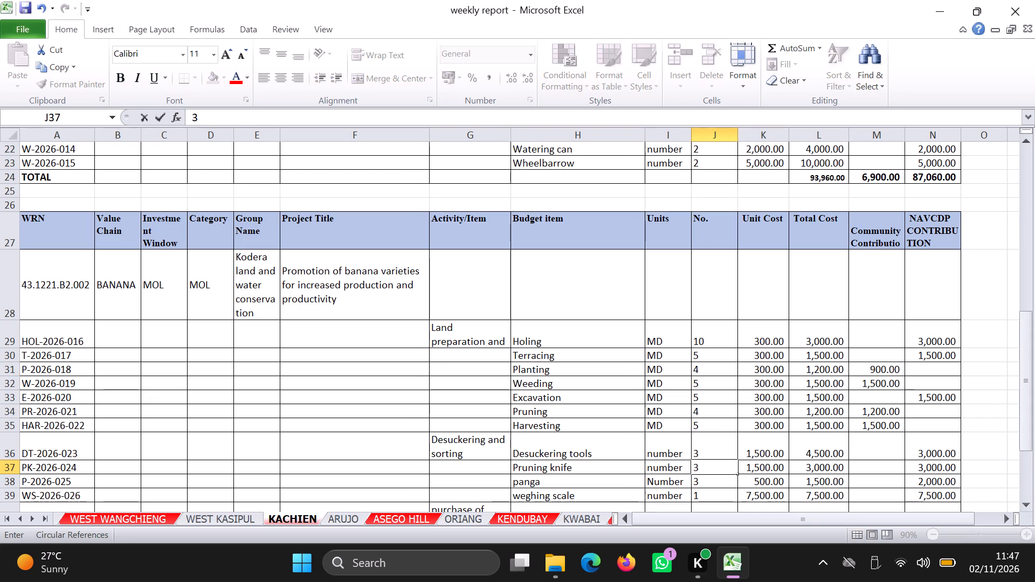
click(710, 484)
key(4)
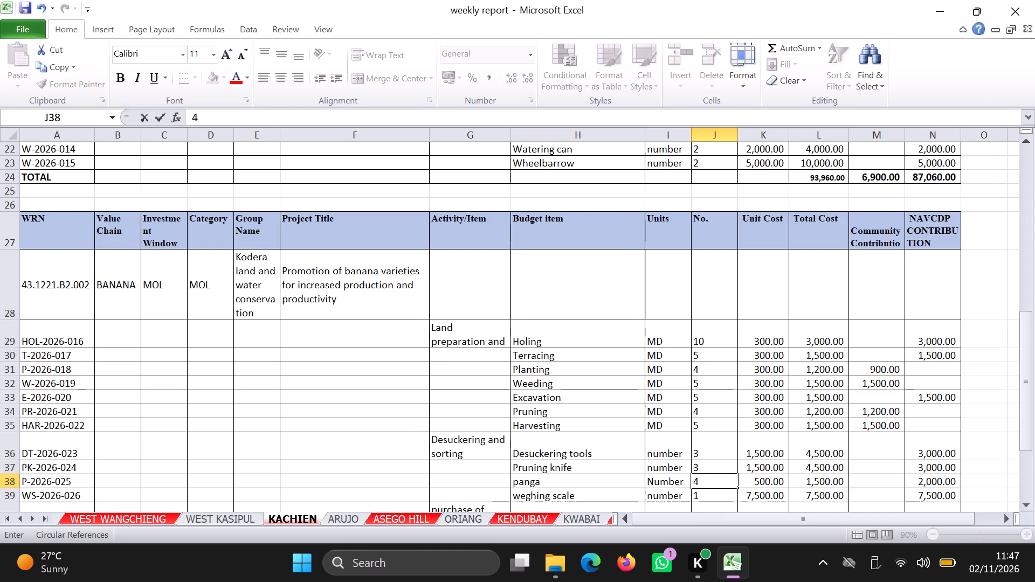
click(708, 494)
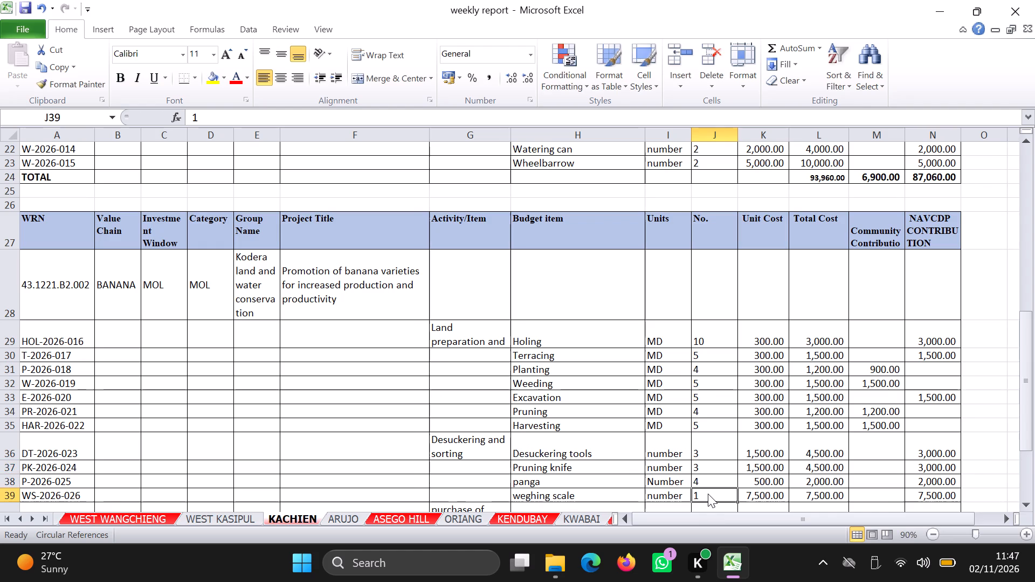
key(2)
click(709, 479)
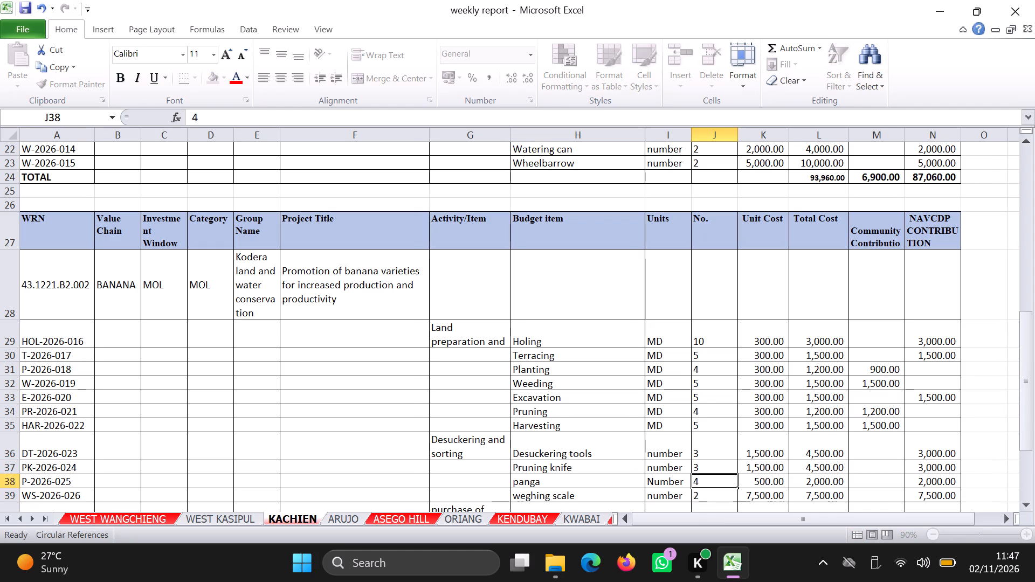
scroll(709, 479, down, 1)
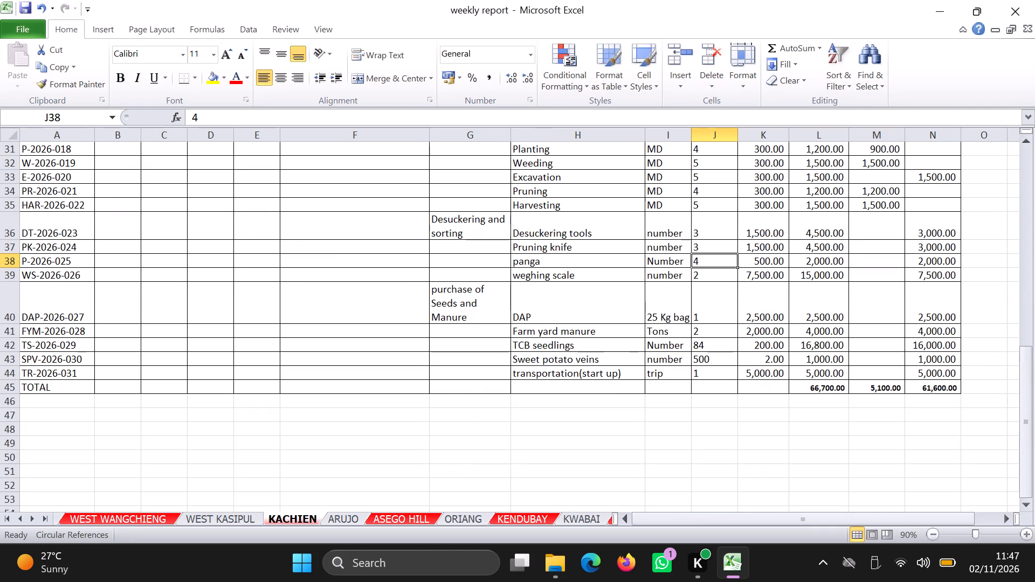
Under purchase of Seeds and Manure, set the No. of DAP to 2, Farm yard manure to 3 and transportation(start up) to 2, and save.
click(706, 314)
key(2)
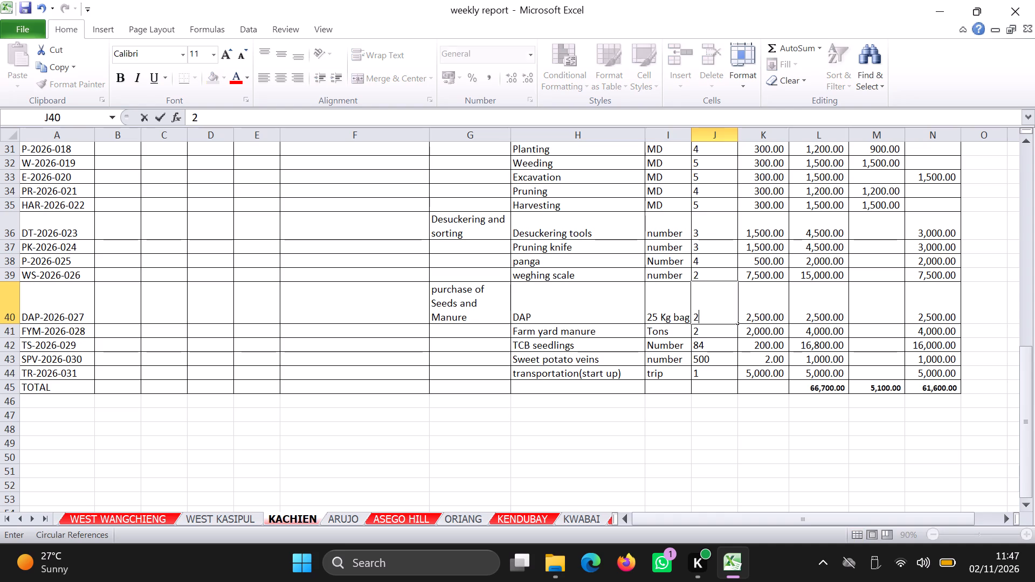
click(706, 327)
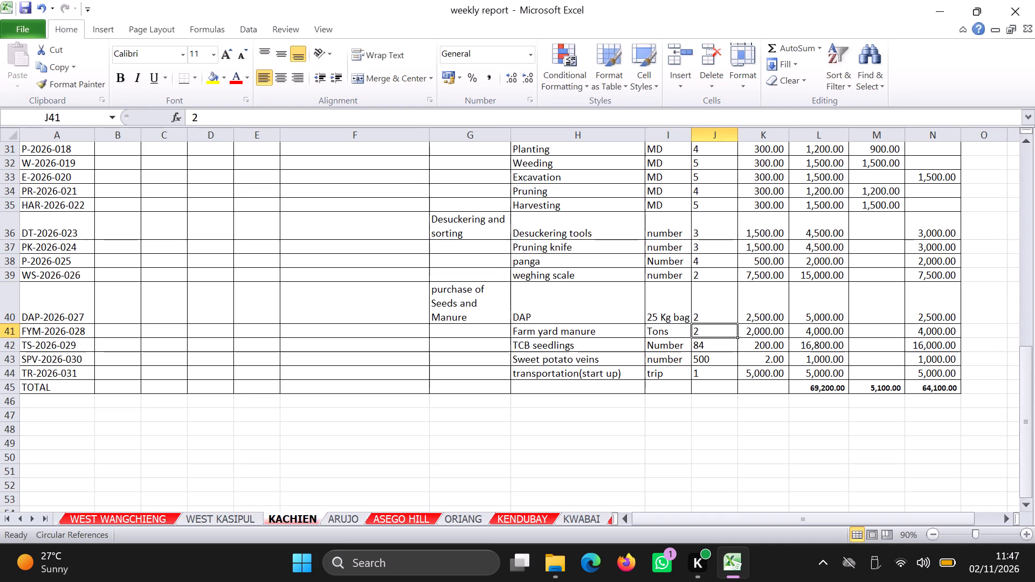
key(3)
click(713, 371)
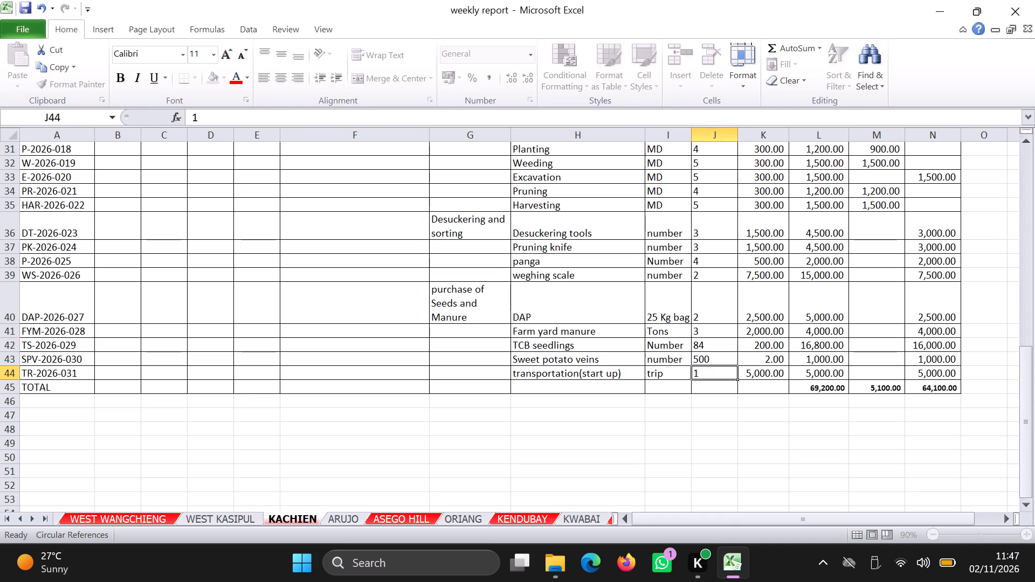
key(2)
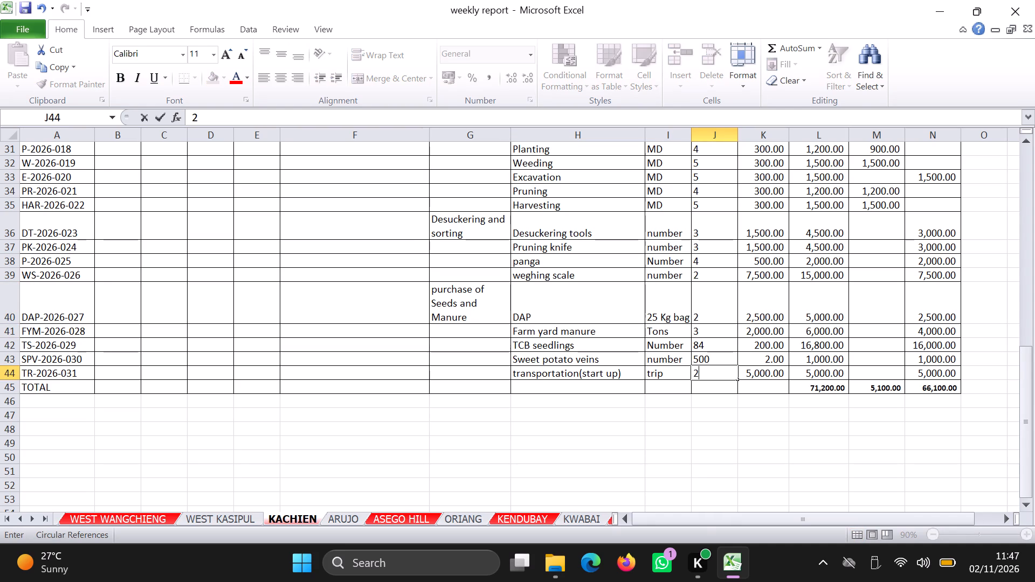
key(ctrl+s)
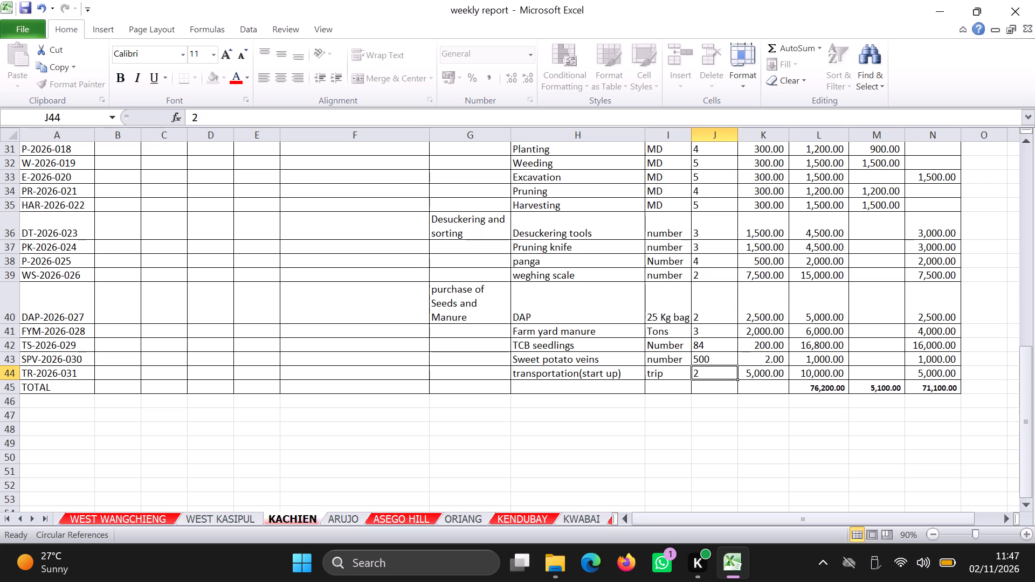
In the ARUJO sheet's BANANA table, under Land preparation, set the No. of Soil and Skilled labour to 3 each and Potting labour to 4.
click(332, 518)
click(575, 418)
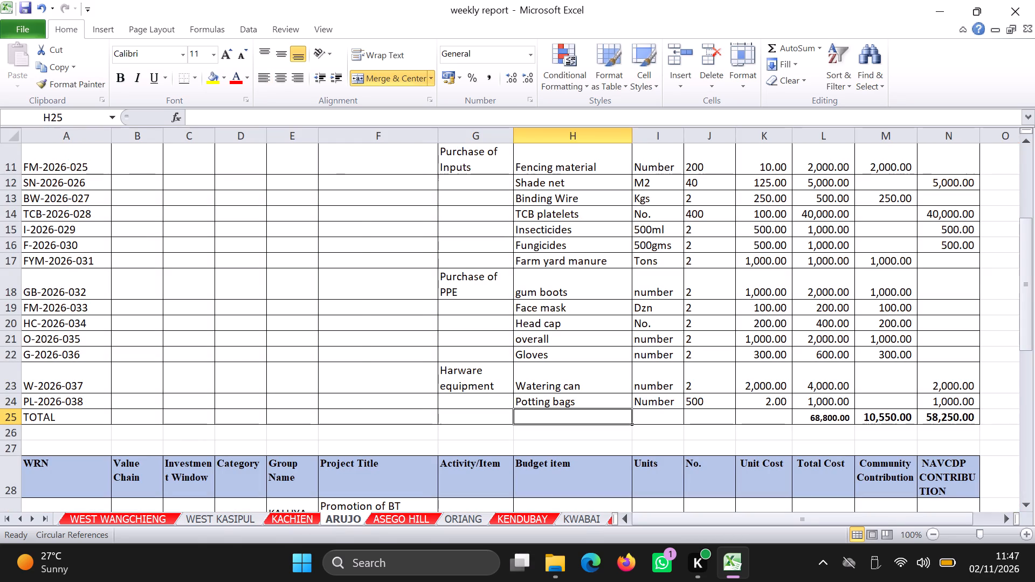
scroll(670, 374, up, 3)
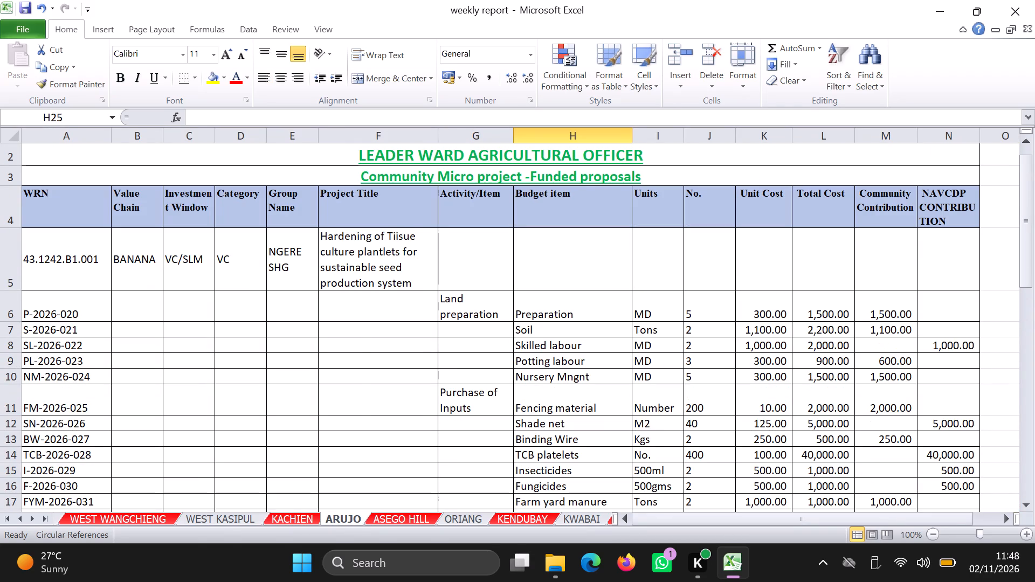
click(720, 330)
key(3)
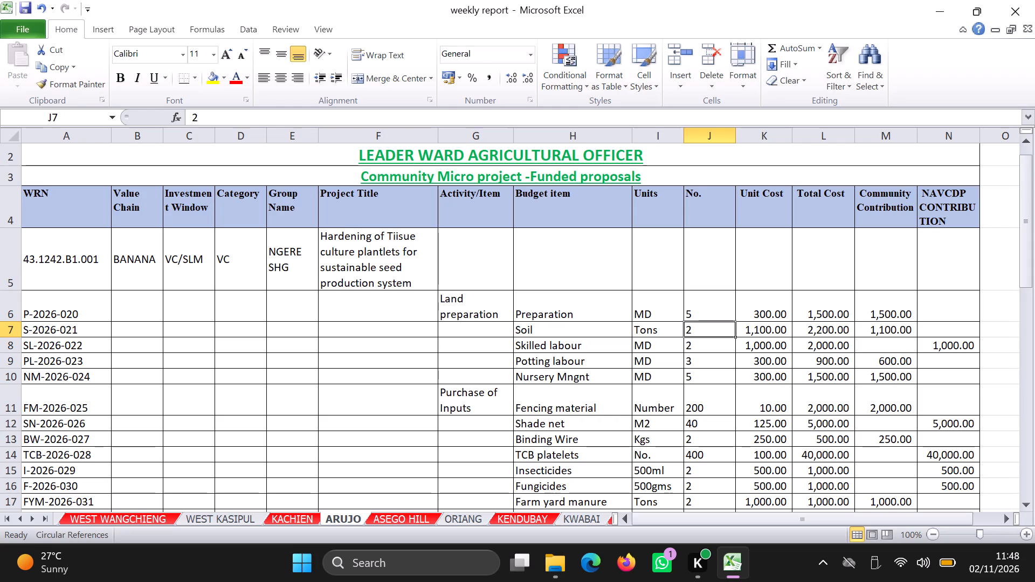
click(713, 345)
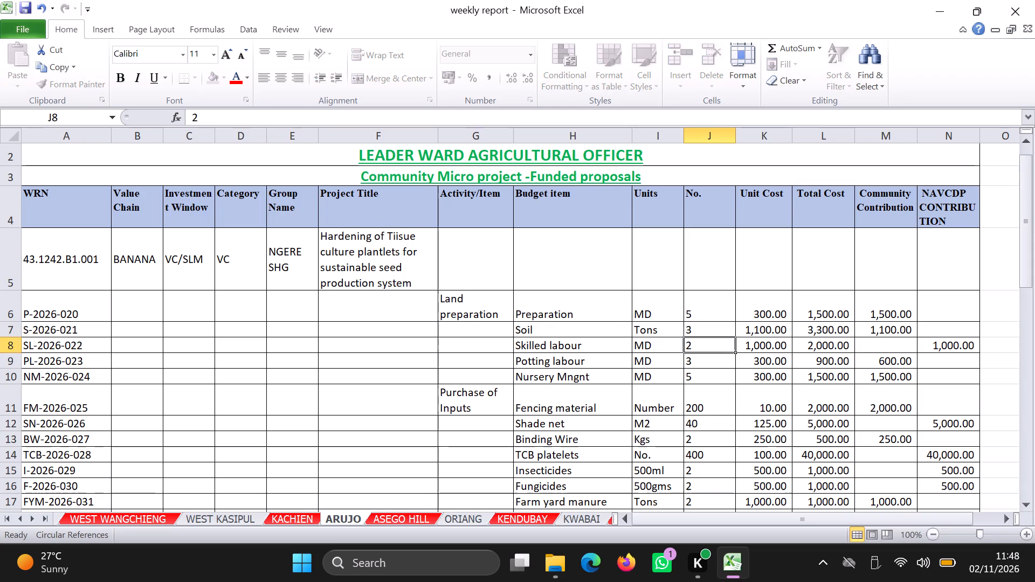
key(3)
click(701, 358)
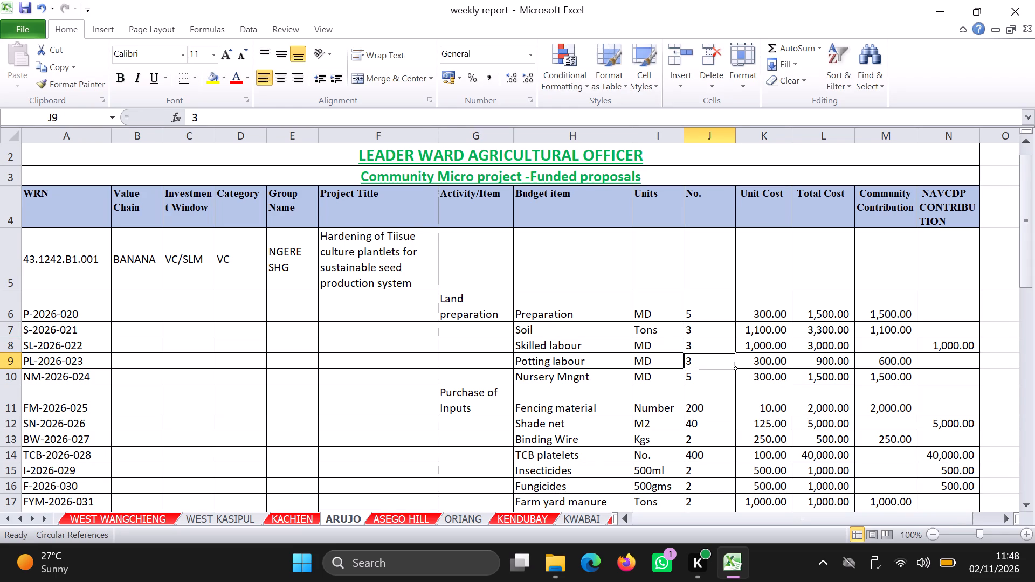
key(4)
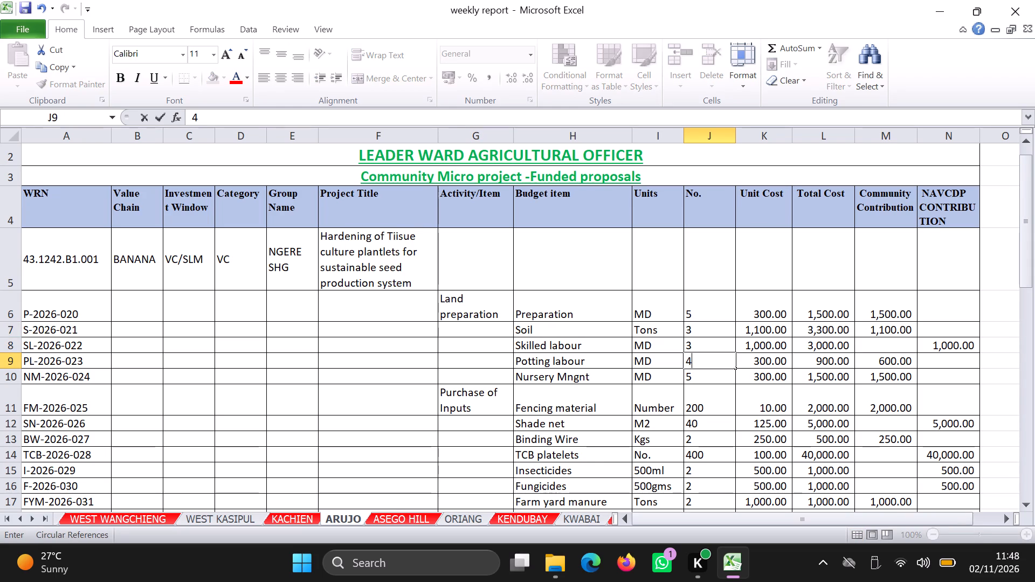
Under Purchase of Inputs, set the No. of Binding Wire, Insecticides, Fungicides and Farm yard manure to 3 each.
click(715, 441)
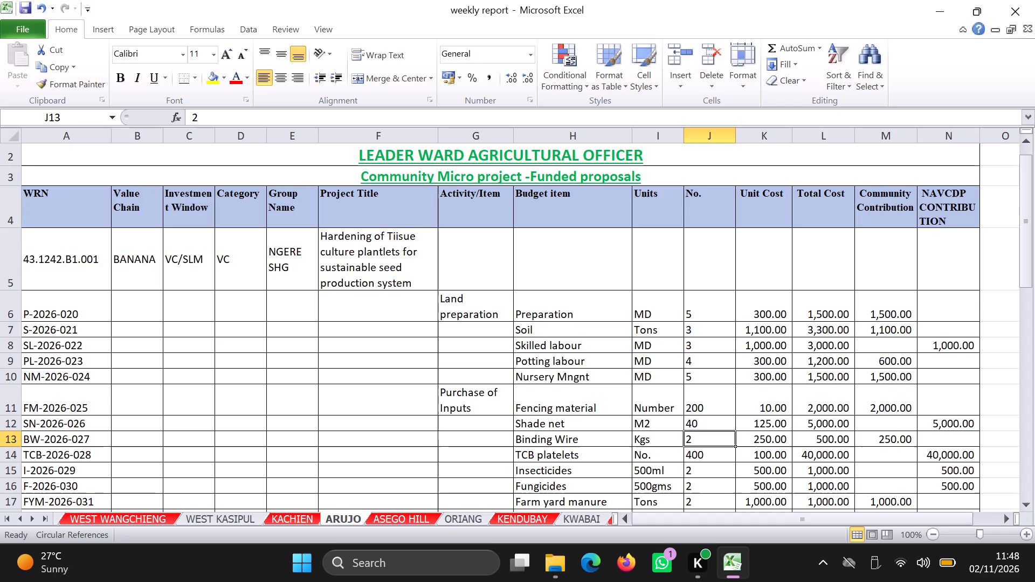
key(3)
click(711, 472)
key(3)
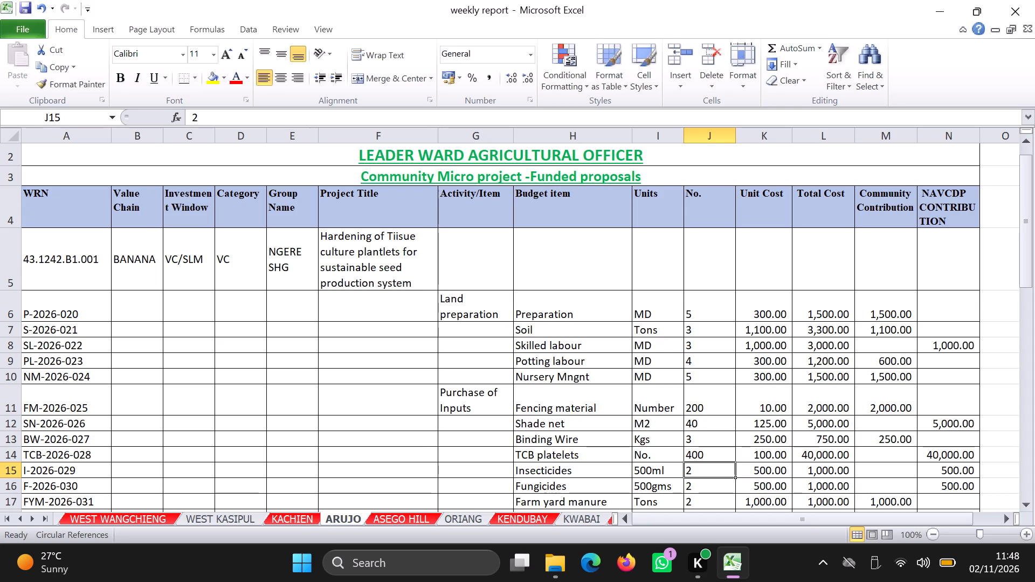
click(710, 491)
key(3)
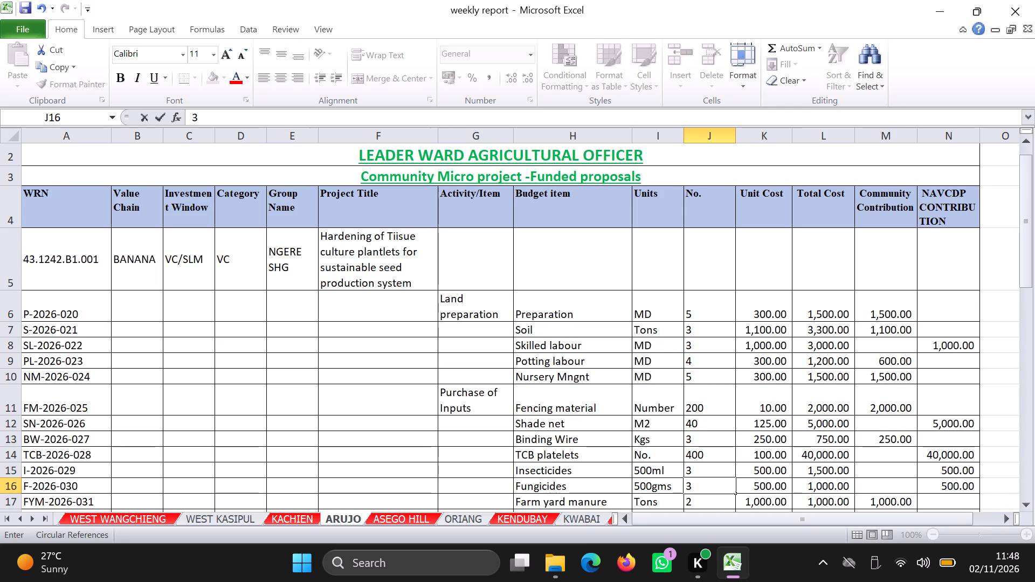
click(709, 503)
key(3)
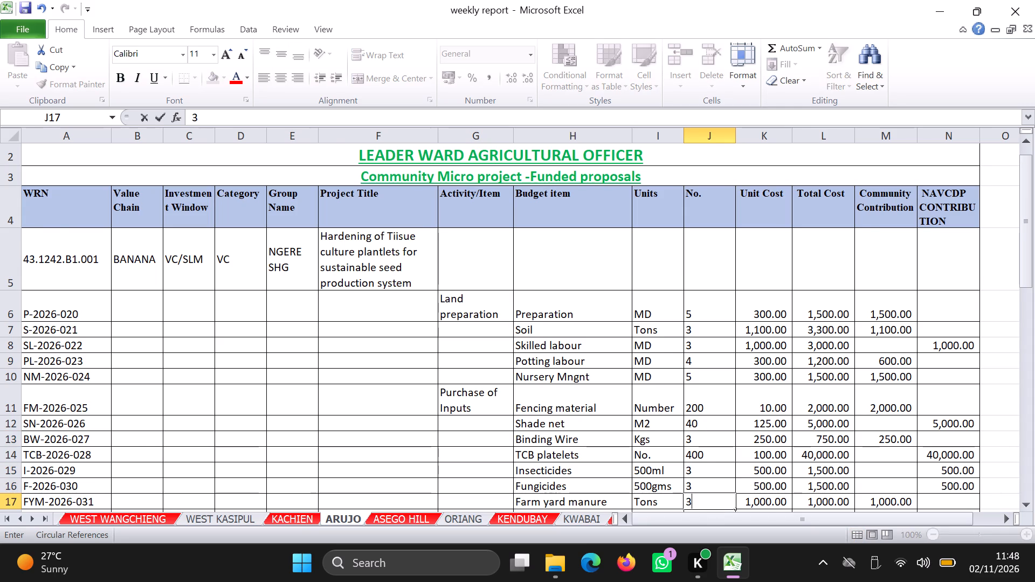
Under Purchase of PPE, set the No. of gum boots, Face mask, Head cap, overall and Gloves to 3 each.
scroll(709, 503, down, 1)
click(702, 447)
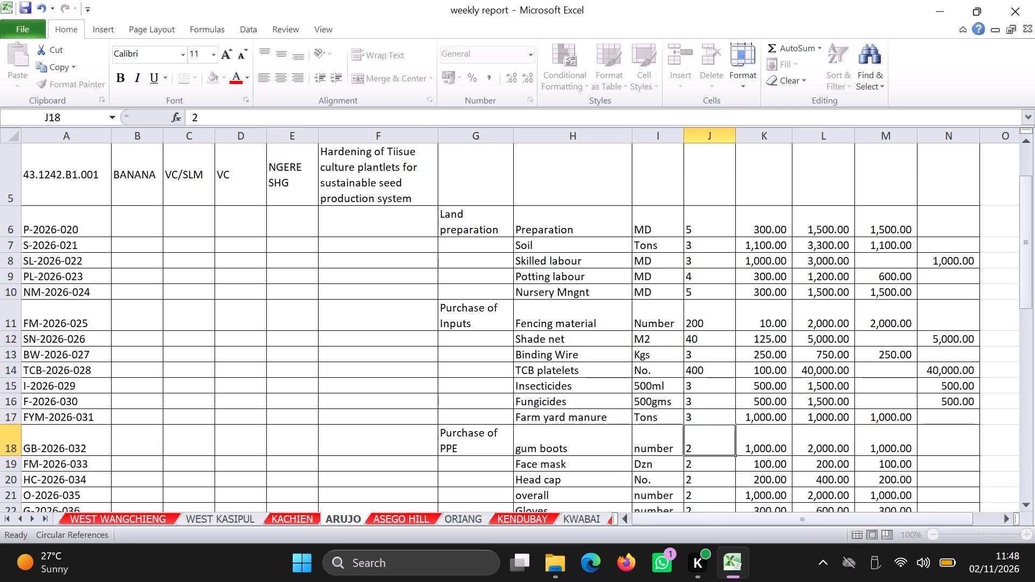
key(2)
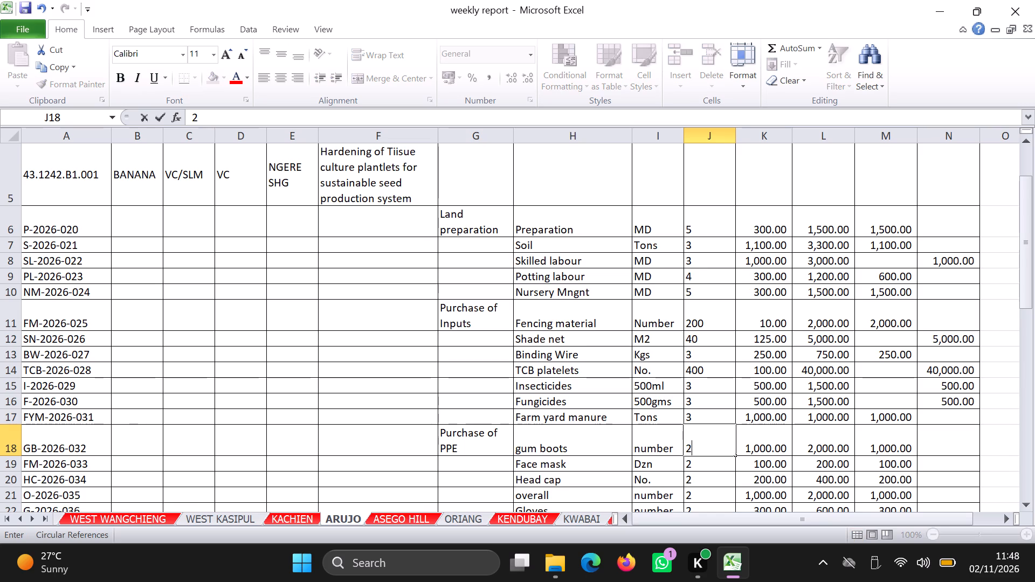
key(BackSpace)
key(3)
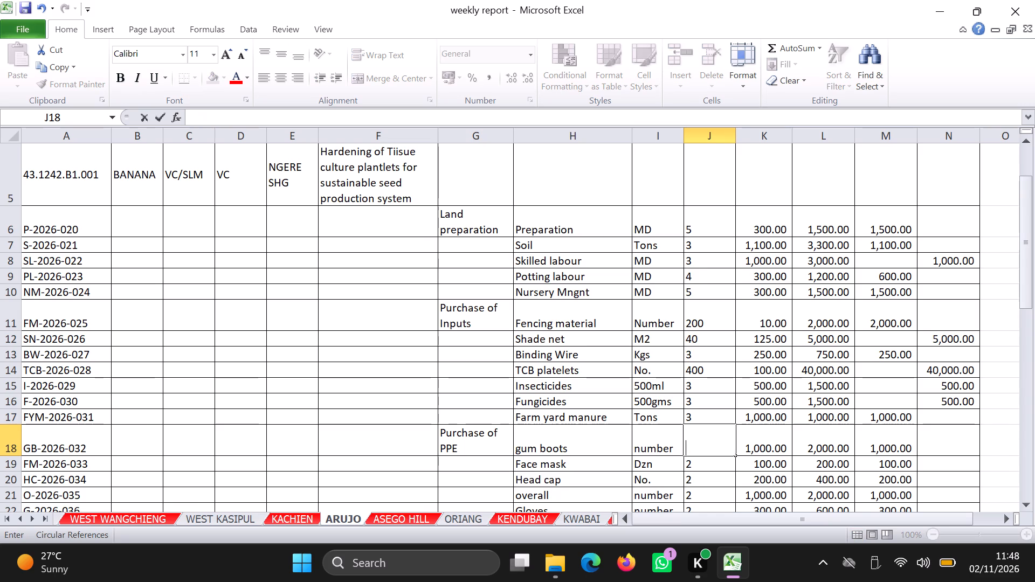
click(700, 464)
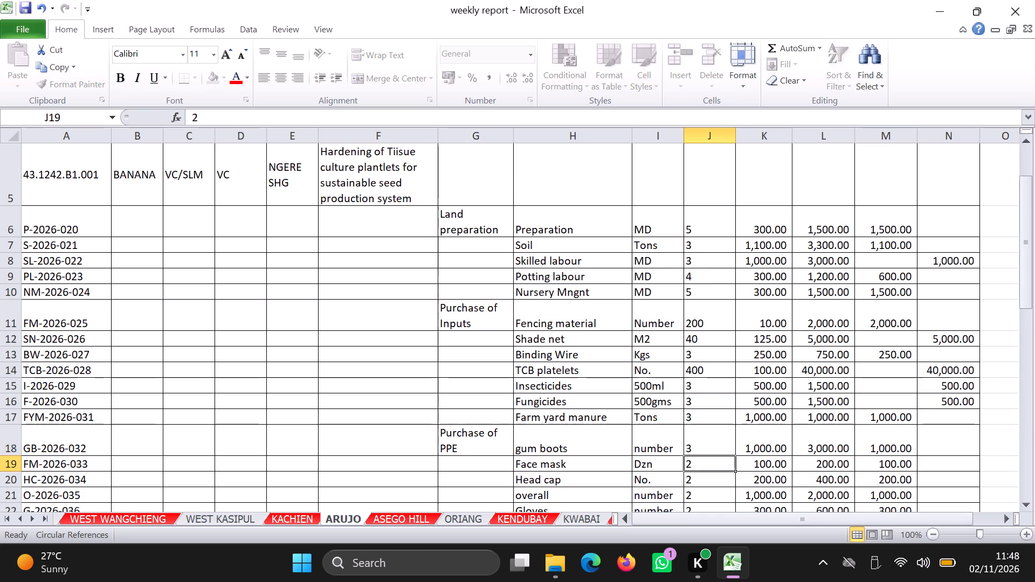
key(3)
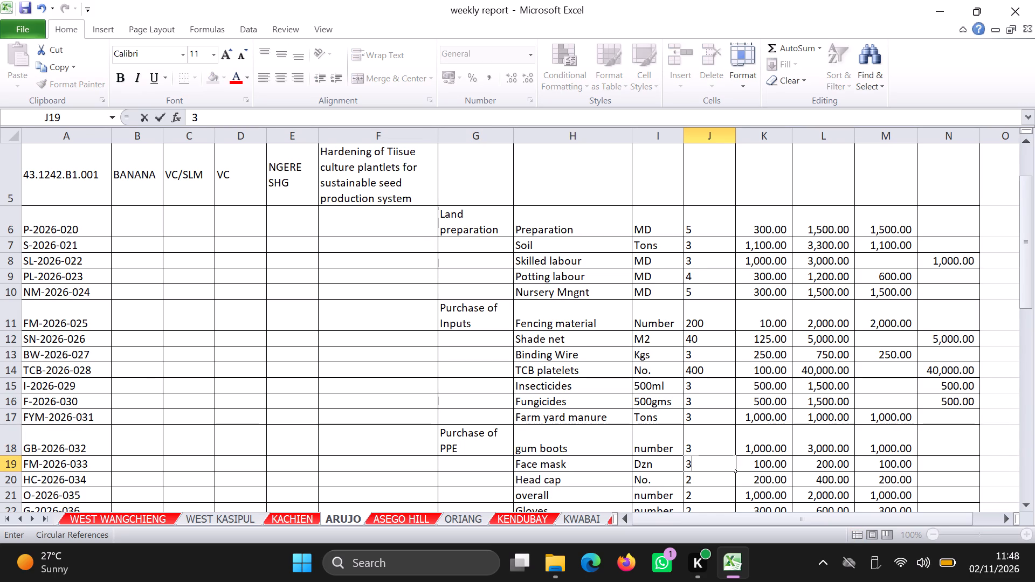
click(700, 477)
key(3)
click(706, 494)
key(3)
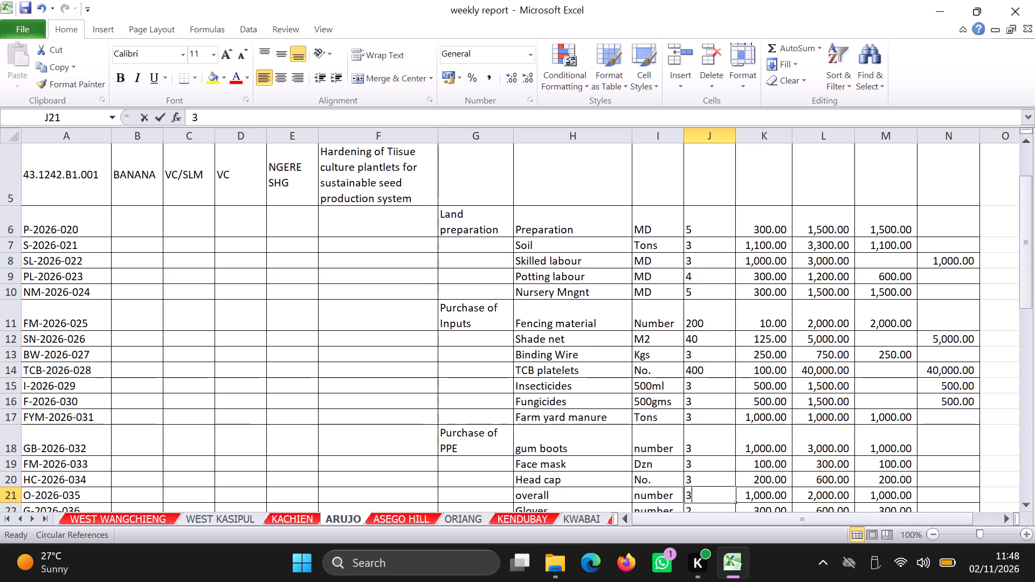
click(709, 509)
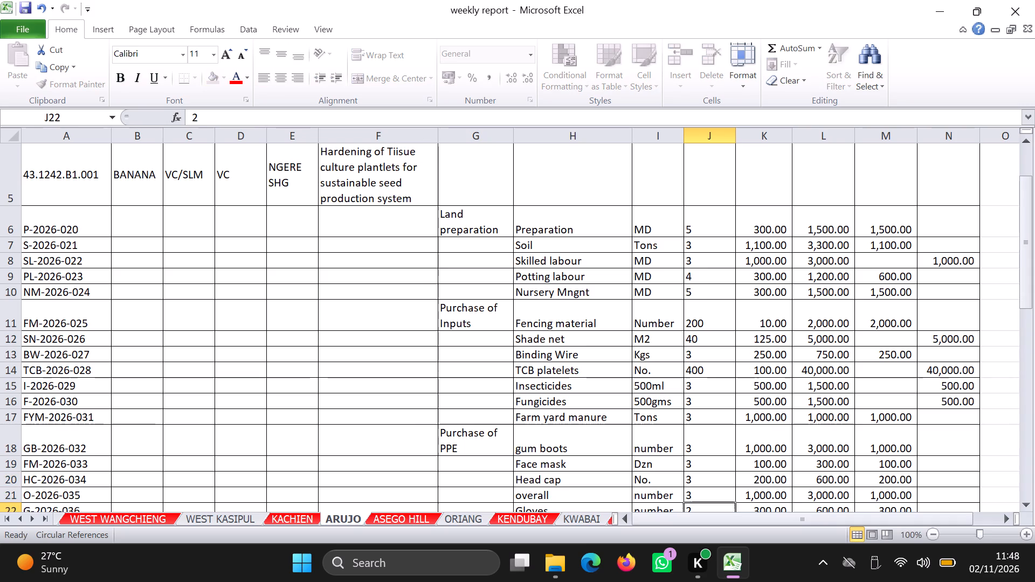
key(3)
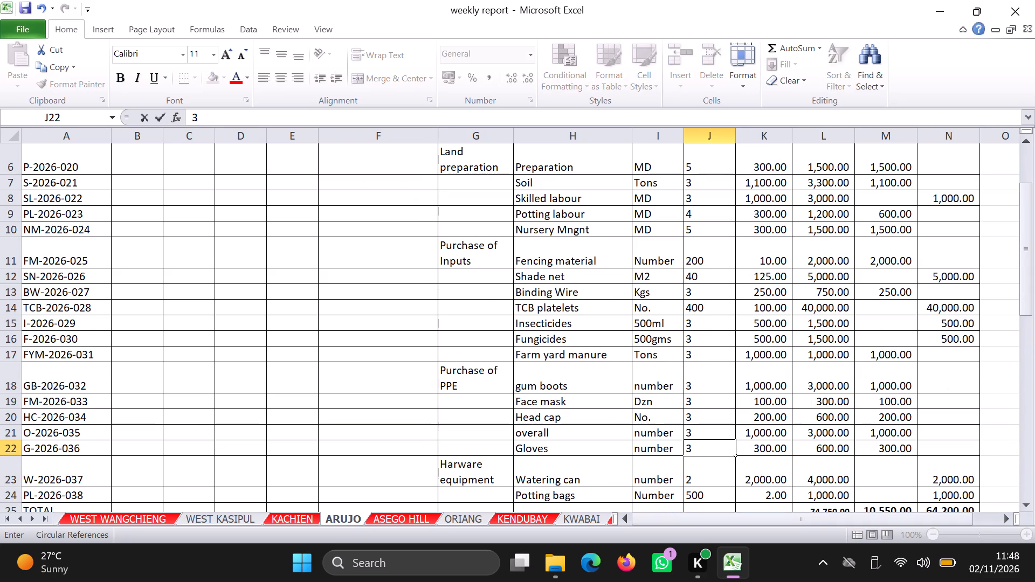
Under Harware equipment, set the No. of Watering can to 3.
click(710, 478)
key(3)
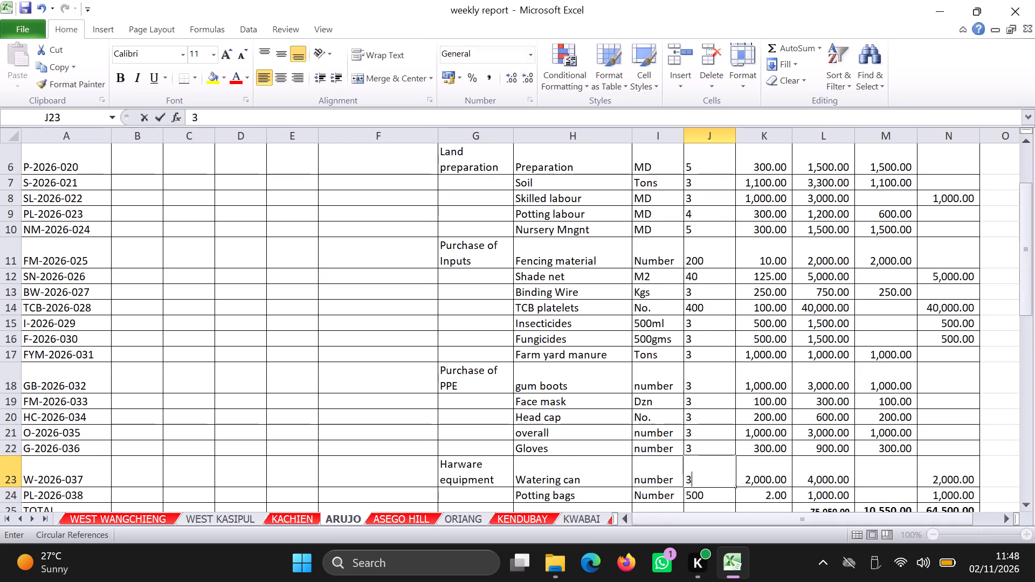
scroll(719, 488, down, 1)
click(719, 488)
In ARUJO's COTTON table, under Land preparation and harvesting, set the No. of Ploughing and Harrowing to 3 each.
scroll(719, 488, down, 1)
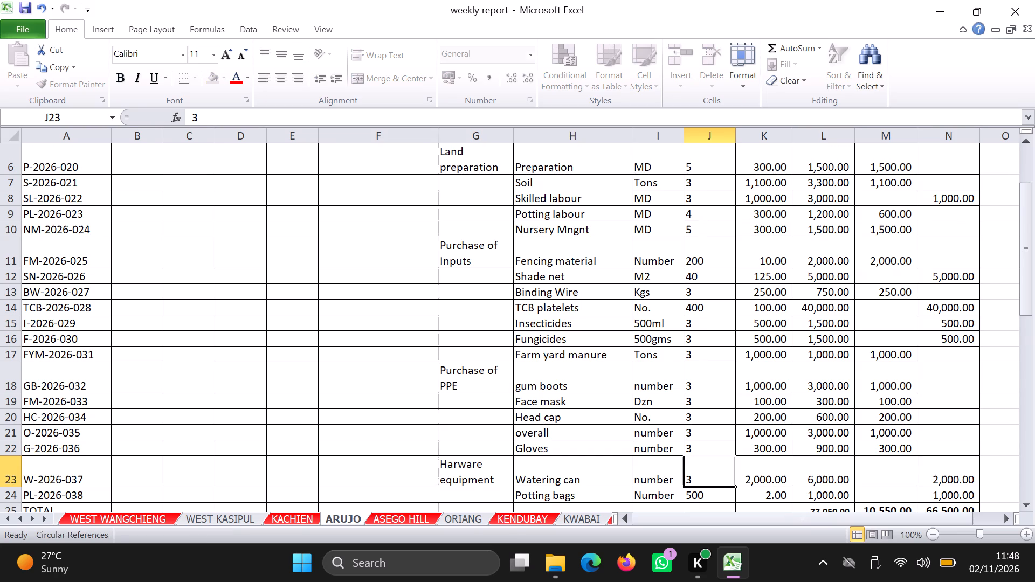
scroll(719, 488, down, 2)
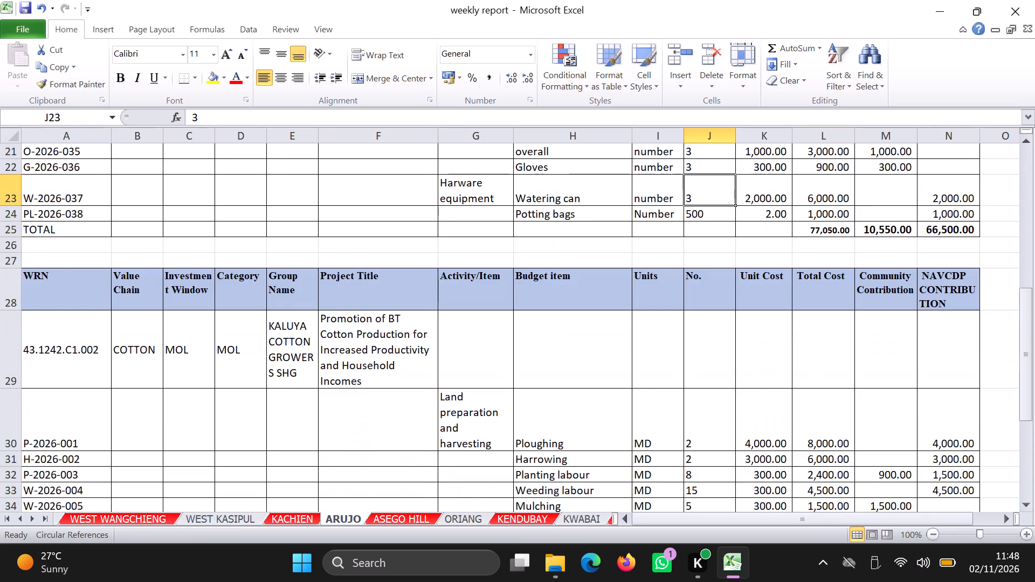
scroll(719, 488, down, 1)
click(691, 334)
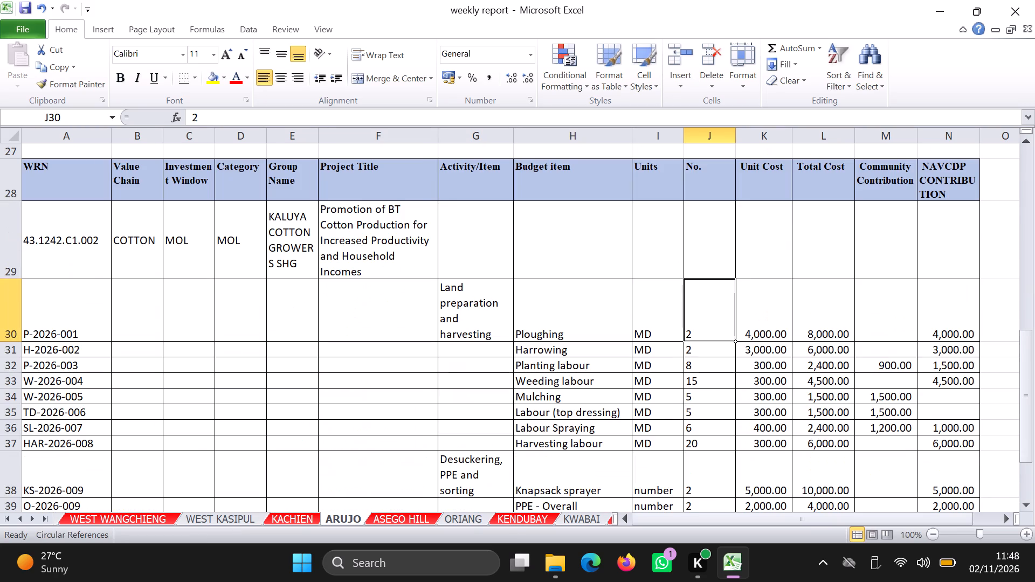
key(3)
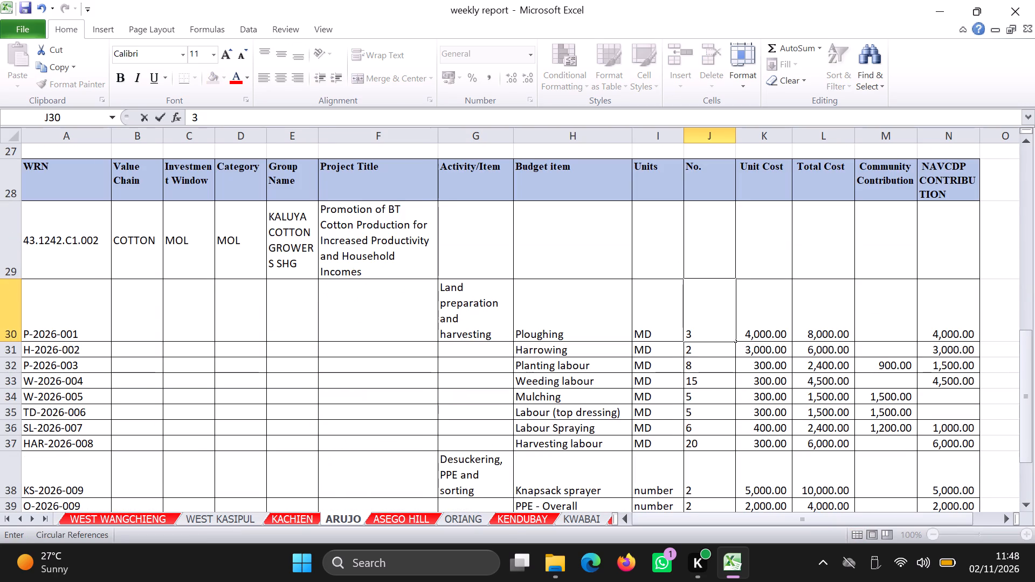
click(712, 348)
key(3)
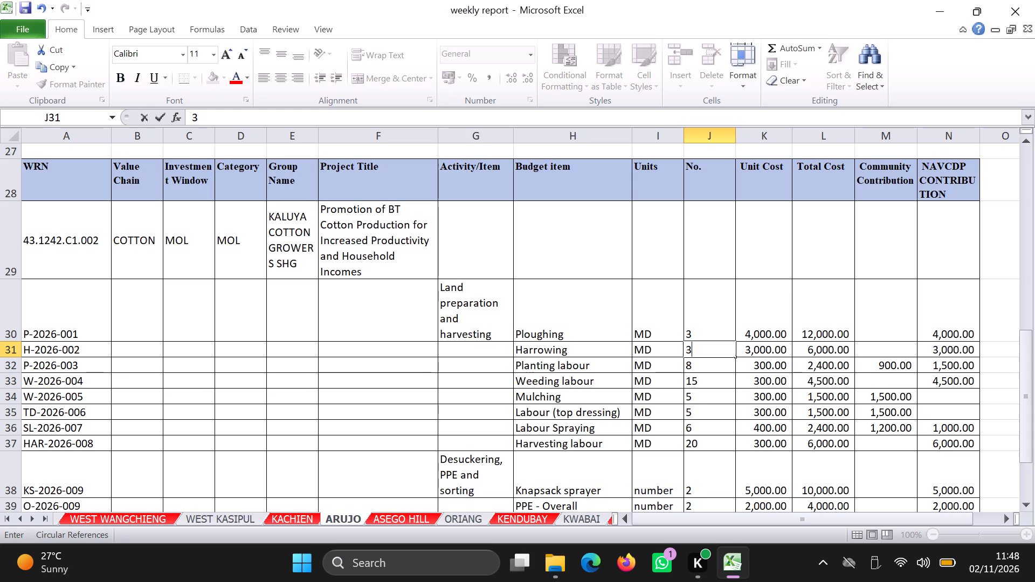
Under Desuckering, PPE and sorting in ARUJO's COTTON table, set the No. of Knapsack sprayer, PPE - Overall and PPE Gumboots to 3 each.
click(721, 466)
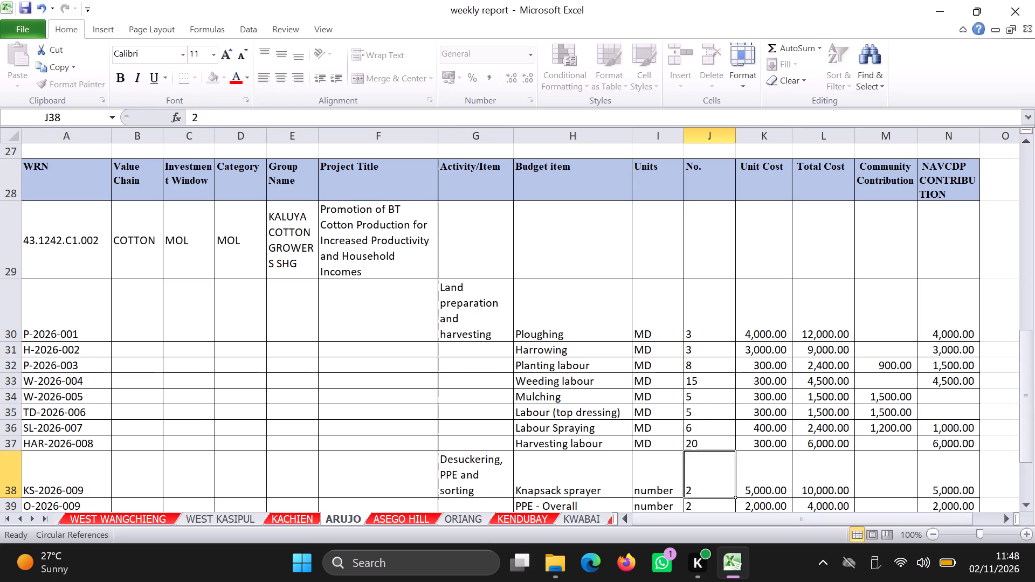
key(3)
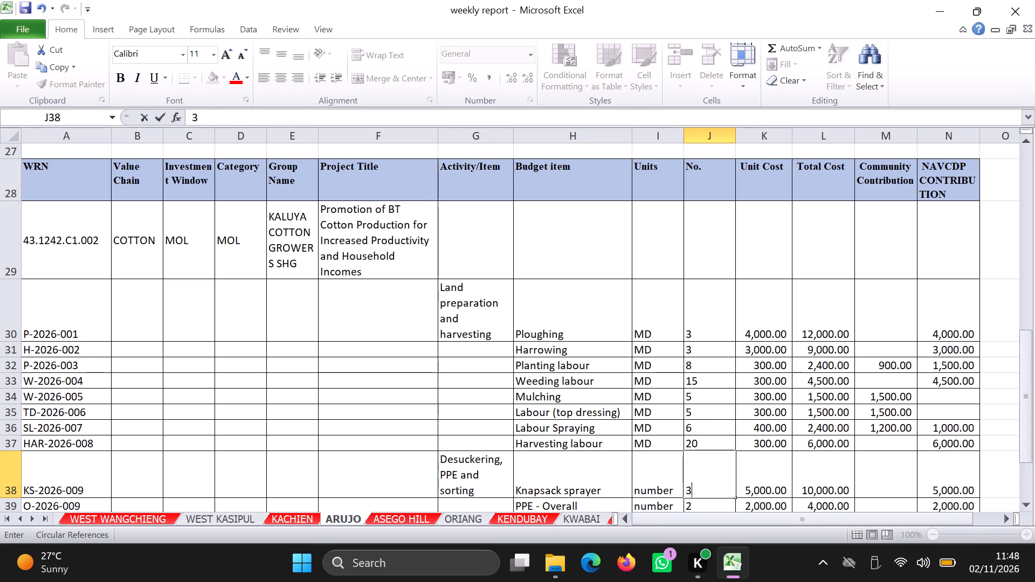
double_click(706, 501)
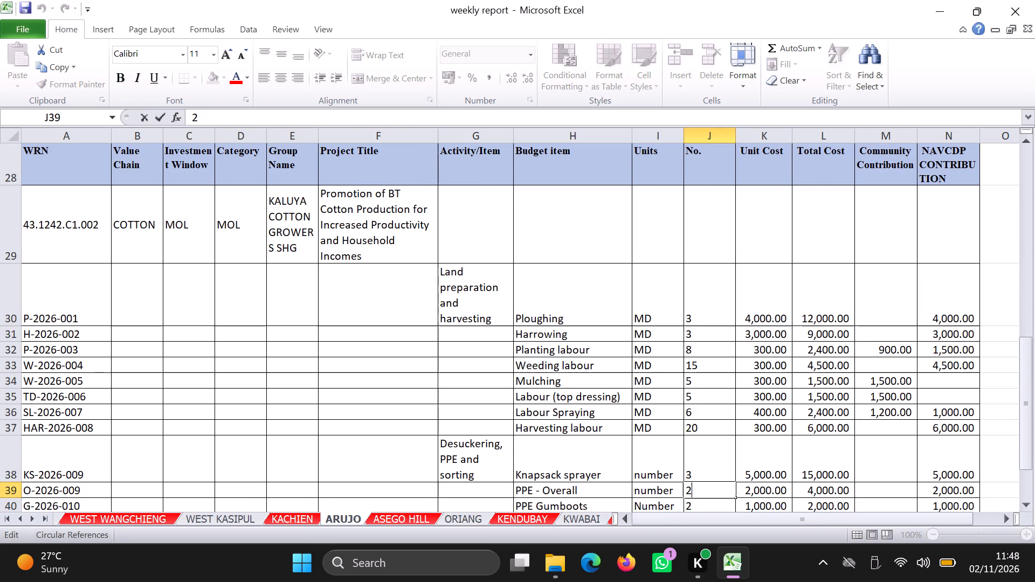
click(708, 508)
click(705, 486)
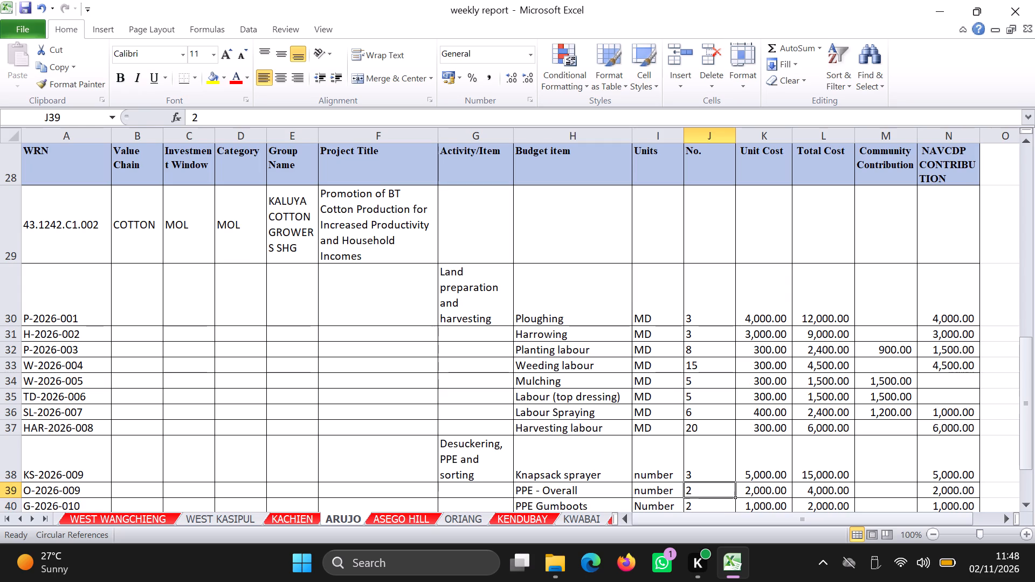
key(3)
click(702, 504)
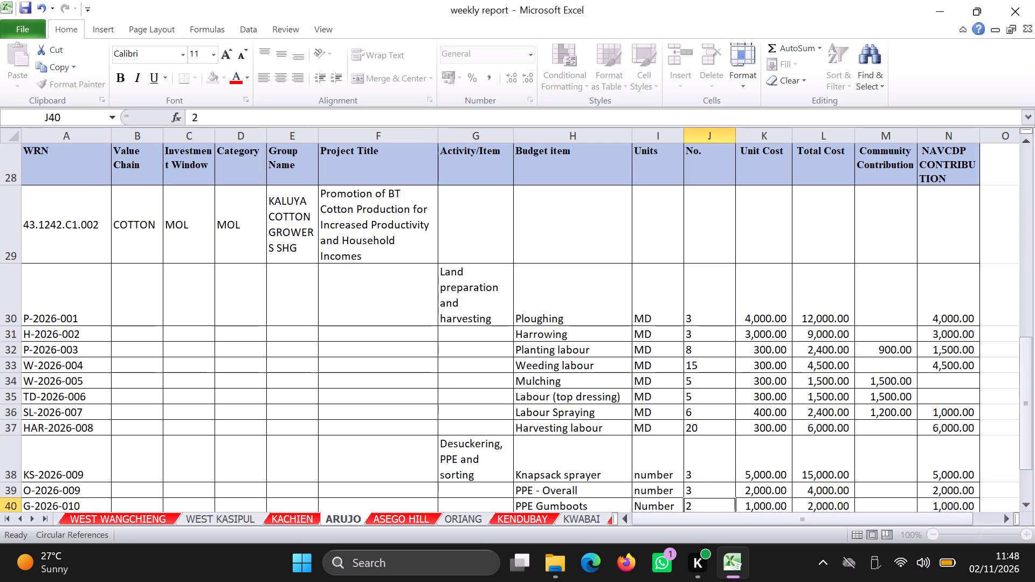
key(3)
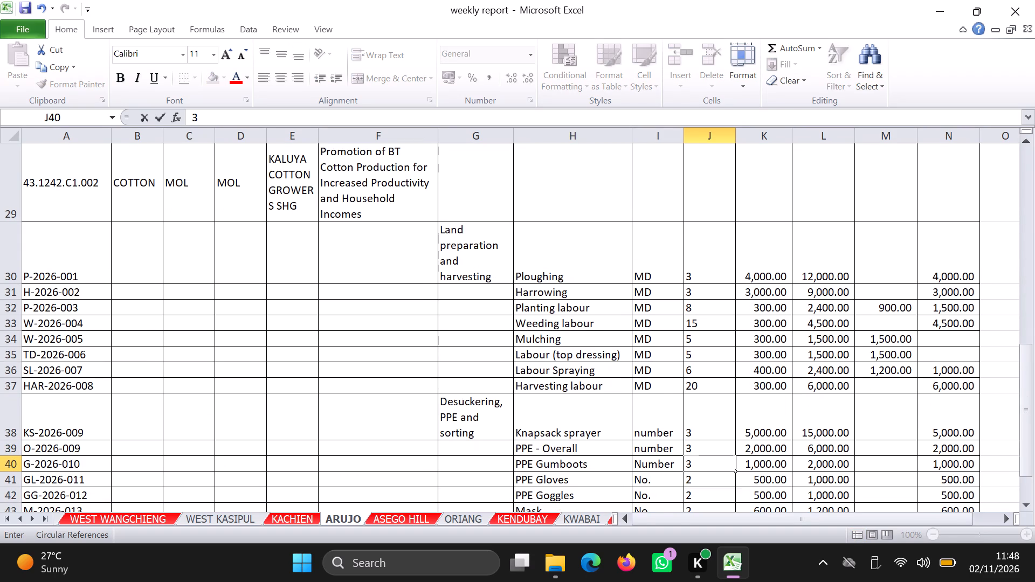
In the same activity group, set the No. of PPE Gloves, PPE Goggles, Mask and Head cap to 3 each.
click(707, 484)
key(3)
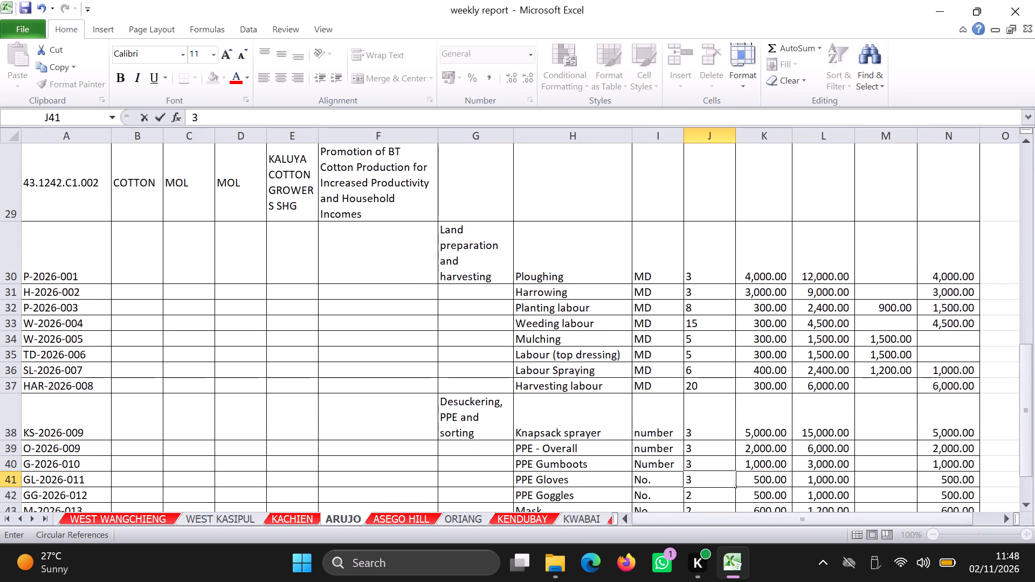
click(706, 498)
key(3)
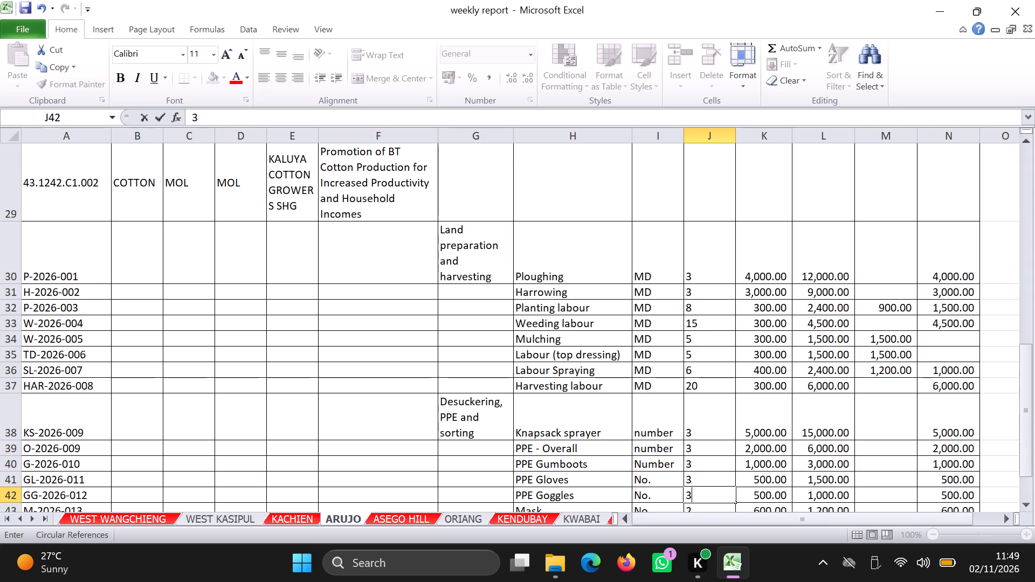
right_click(699, 488)
click(711, 477)
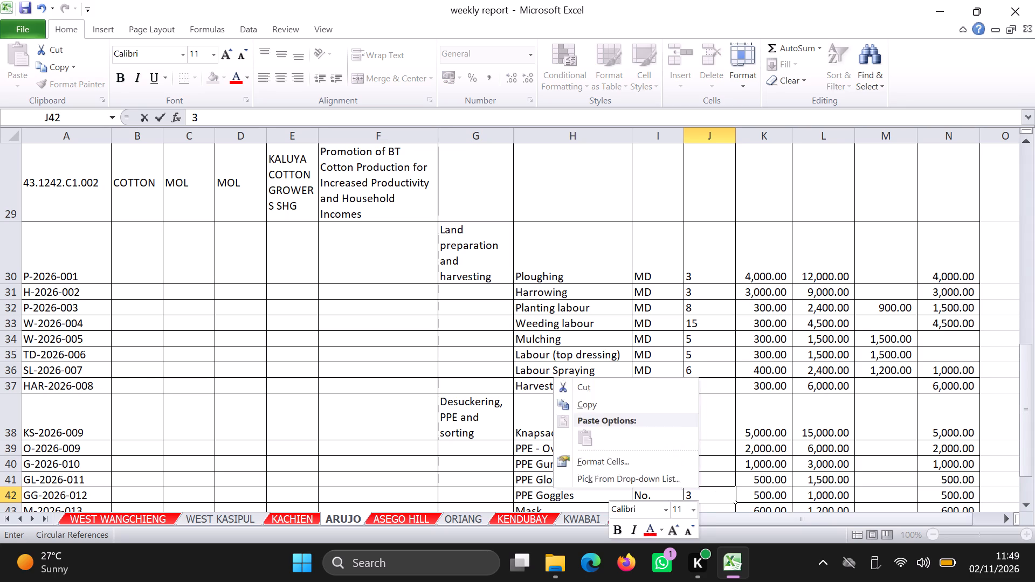
scroll(711, 477, down, 1)
click(711, 477)
scroll(711, 477, down, 1)
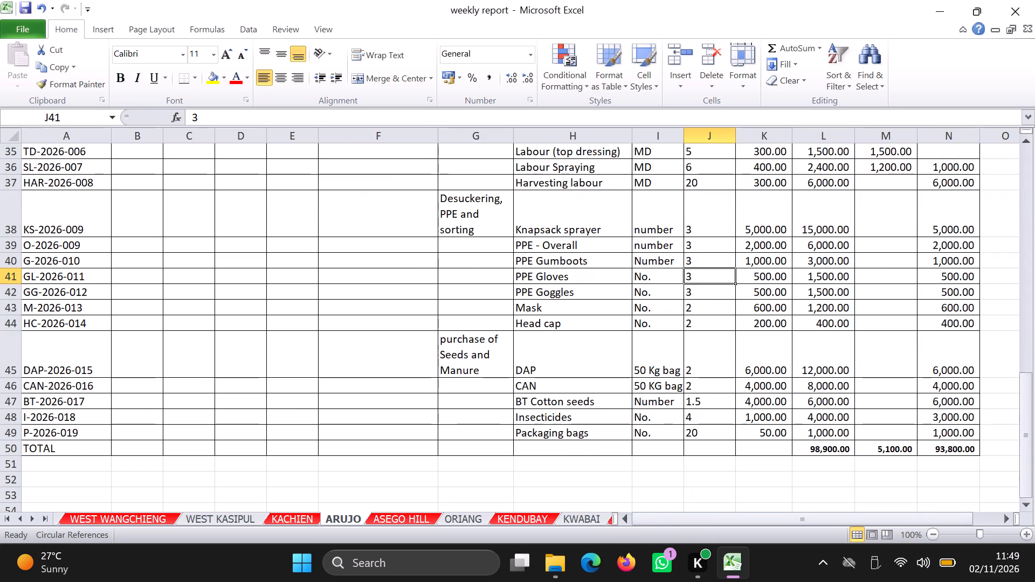
click(707, 309)
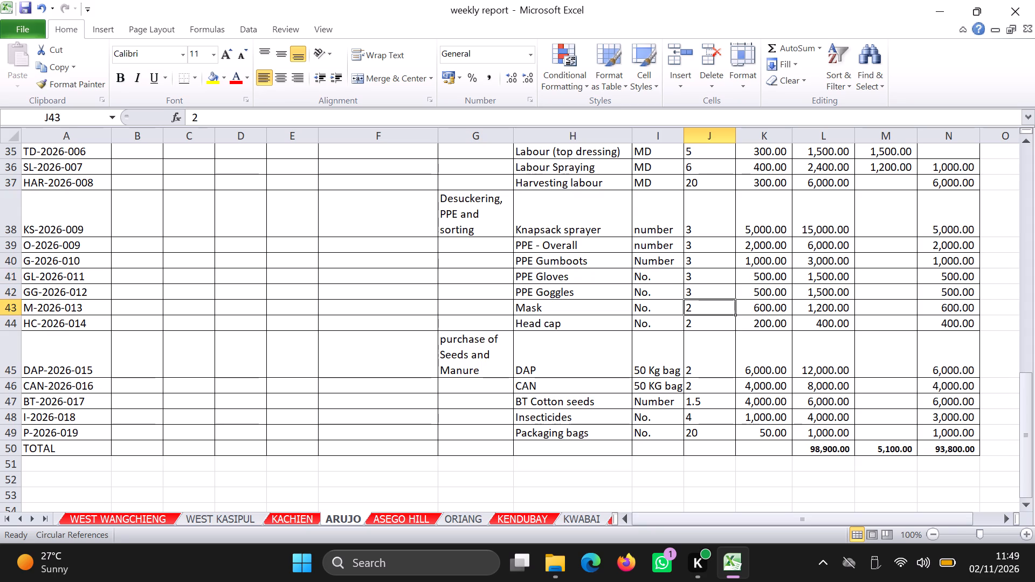
key(3)
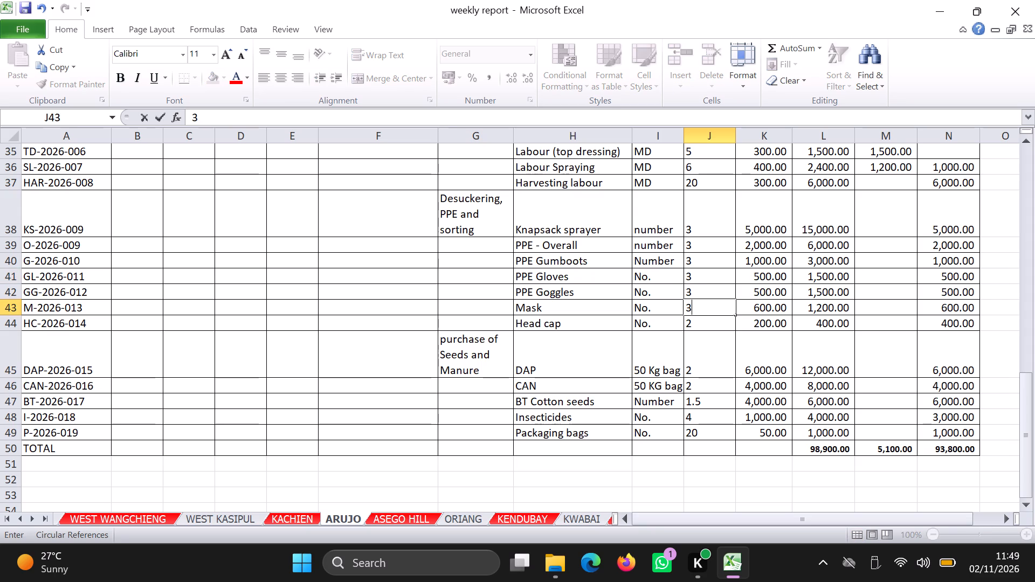
click(706, 323)
key(3)
Under purchase of Seeds and Manure, set the No. of DAP and CAN to 3 each and Insecticides to 5.
click(695, 373)
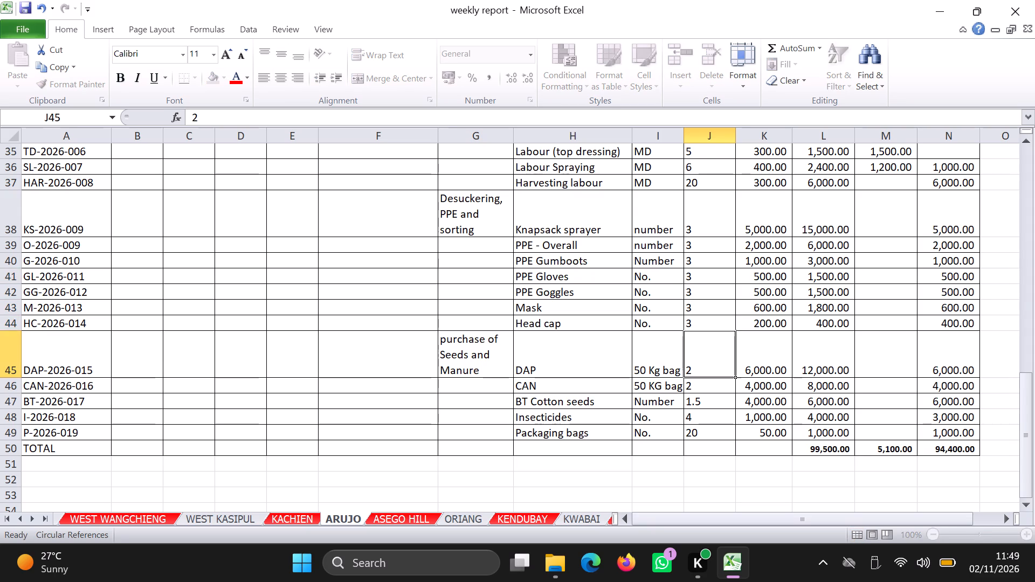
key(3)
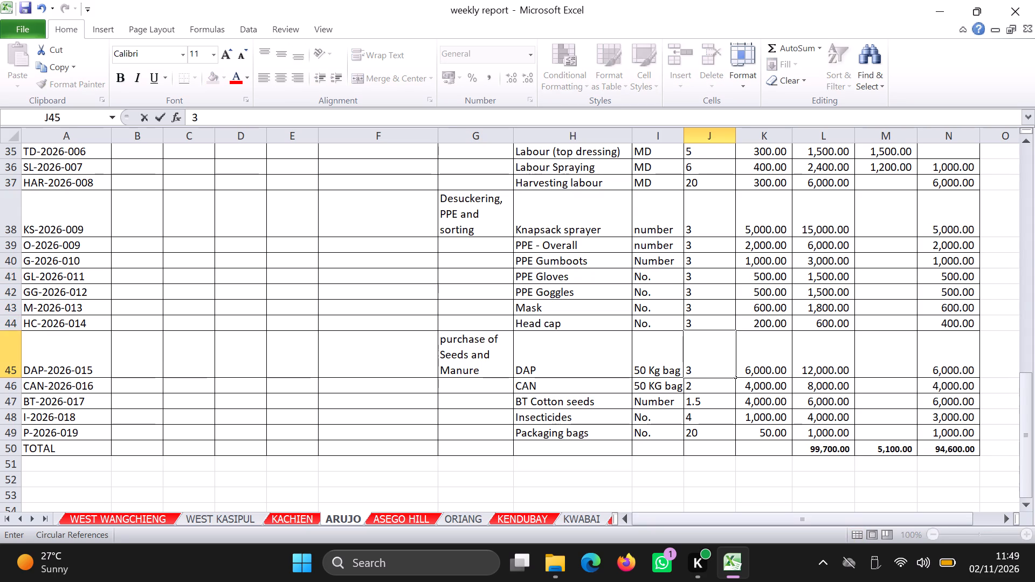
click(696, 391)
key(3)
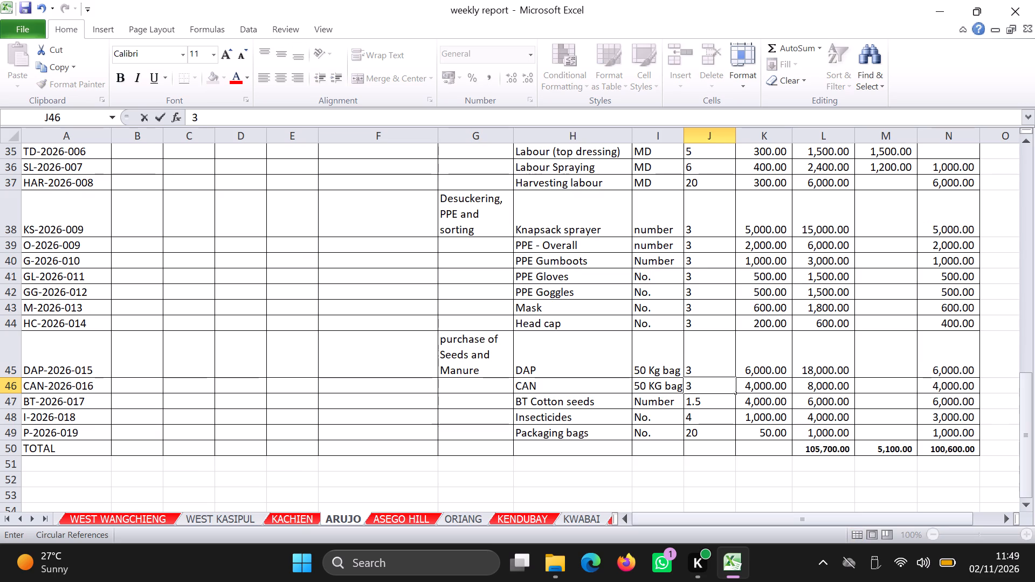
click(700, 421)
key(5)
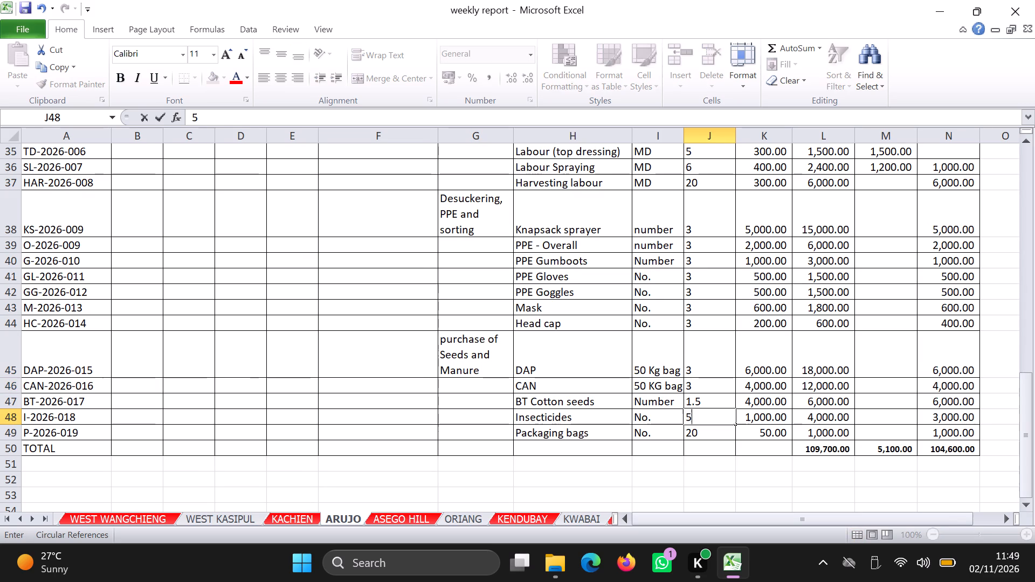
click(708, 432)
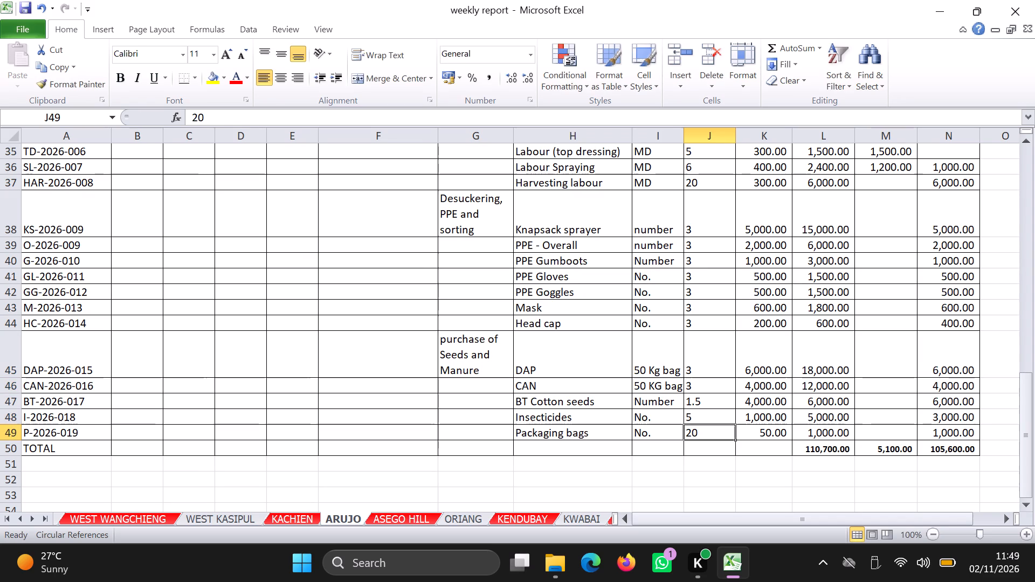
Save the weekly report workbook.
key(ctrl+s)
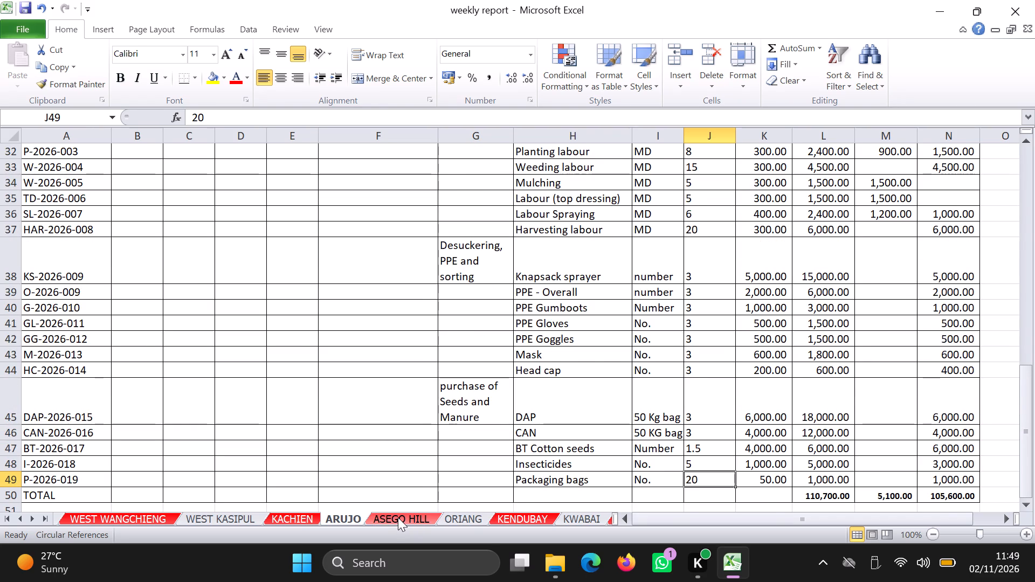
In the ASEGO HILL sheet's BANANA table, under Land preparation, set the No. of Soil and Skilled labour to 2 each and Potting labour to 3.
click(398, 517)
scroll(684, 397, up, 3)
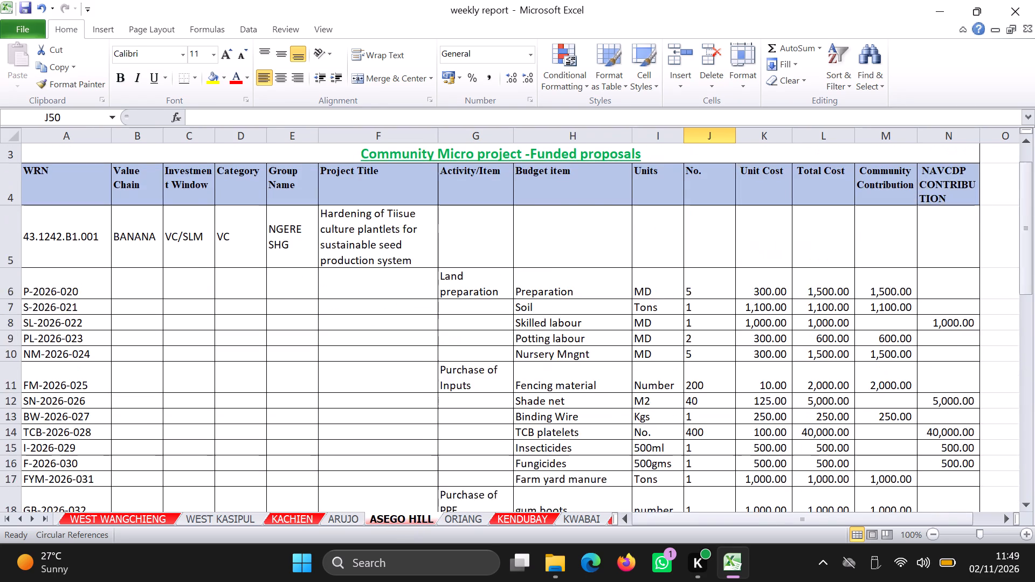
click(704, 356)
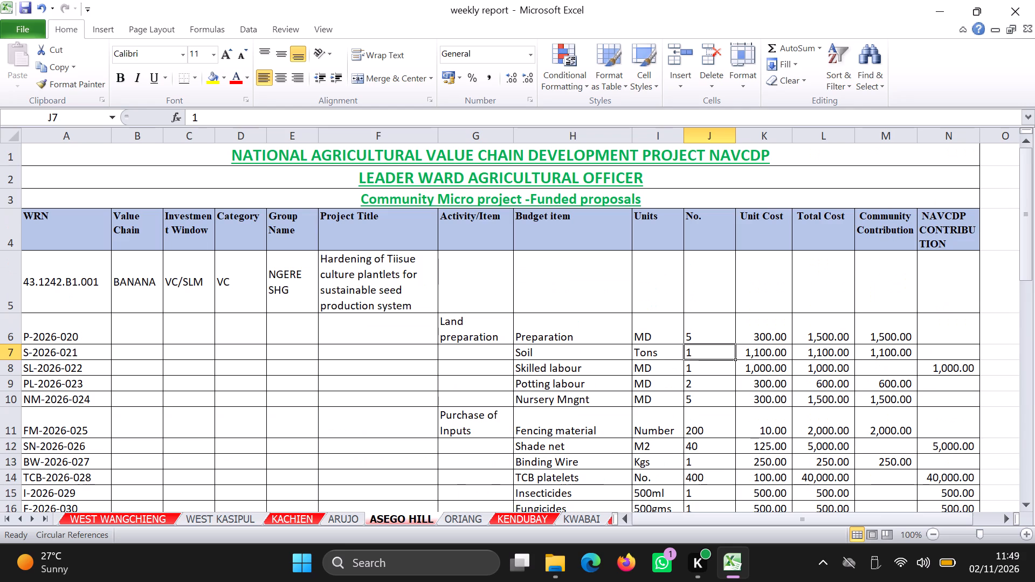
key(2)
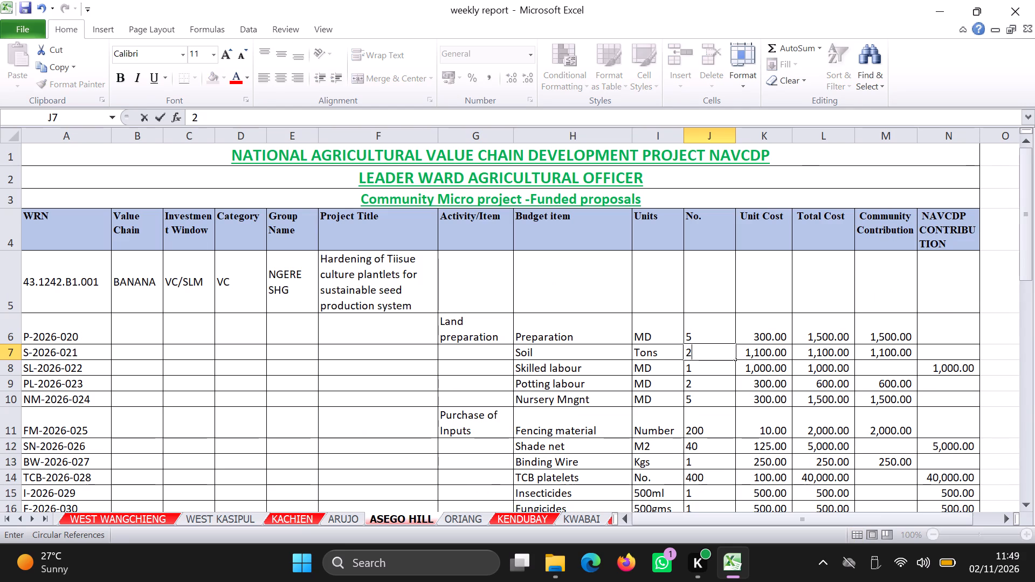
click(703, 366)
key(2)
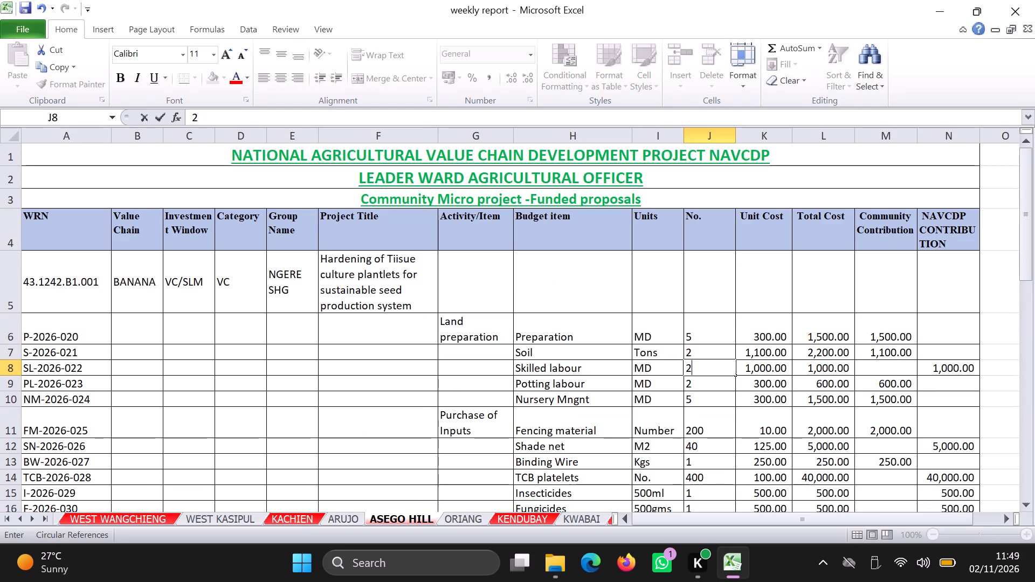
click(703, 384)
key(3)
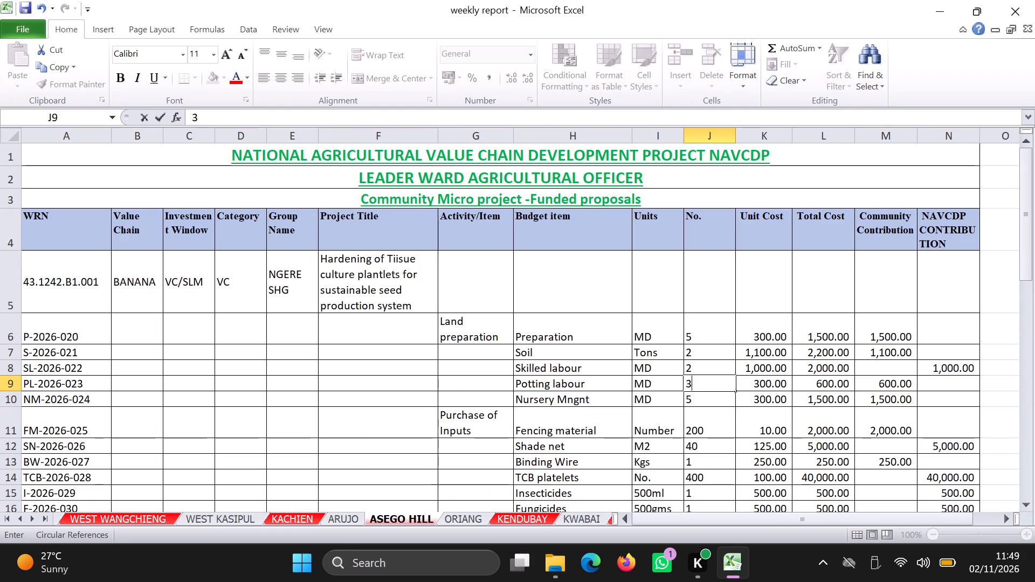
Under Purchase of Inputs, set the No. of Binding Wire, Insecticides, Fungicides and Farm yard manure to 2 each.
click(708, 460)
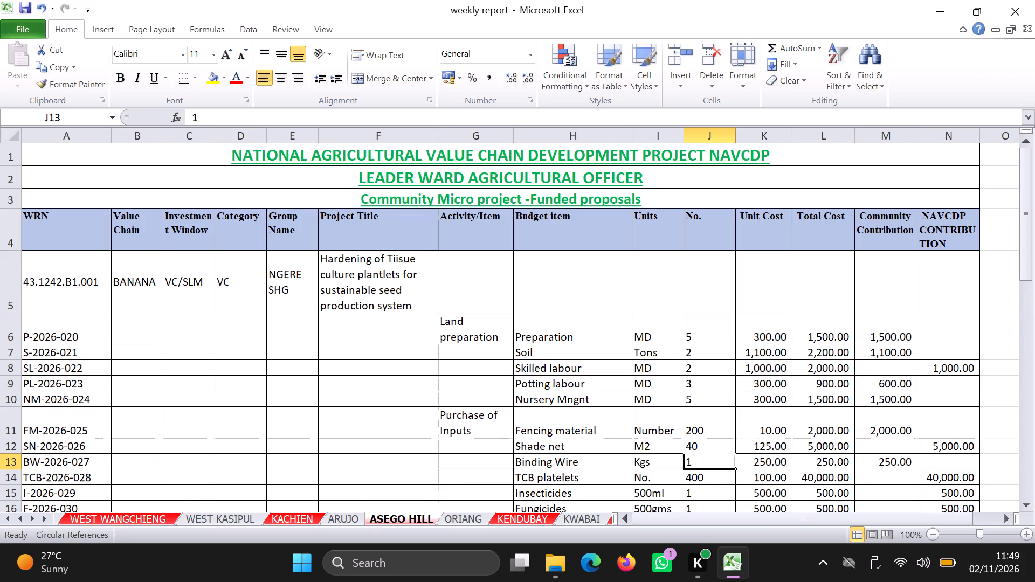
key(2)
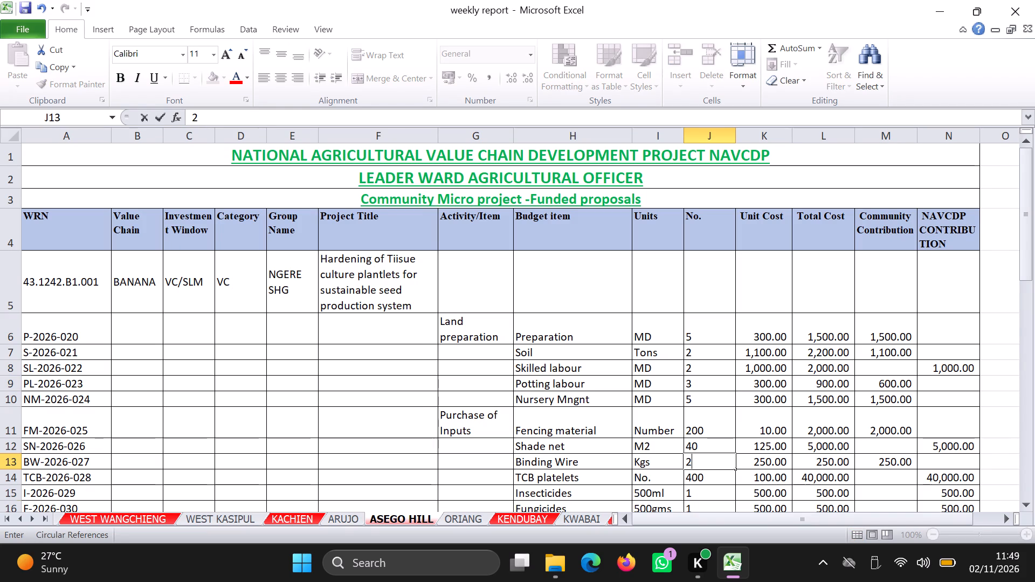
click(709, 493)
key(2)
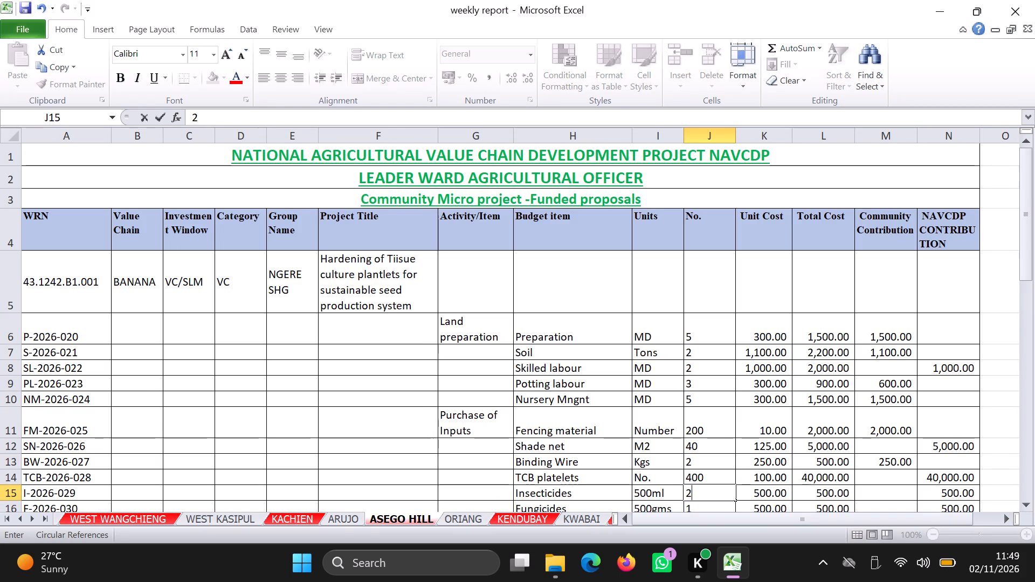
click(707, 511)
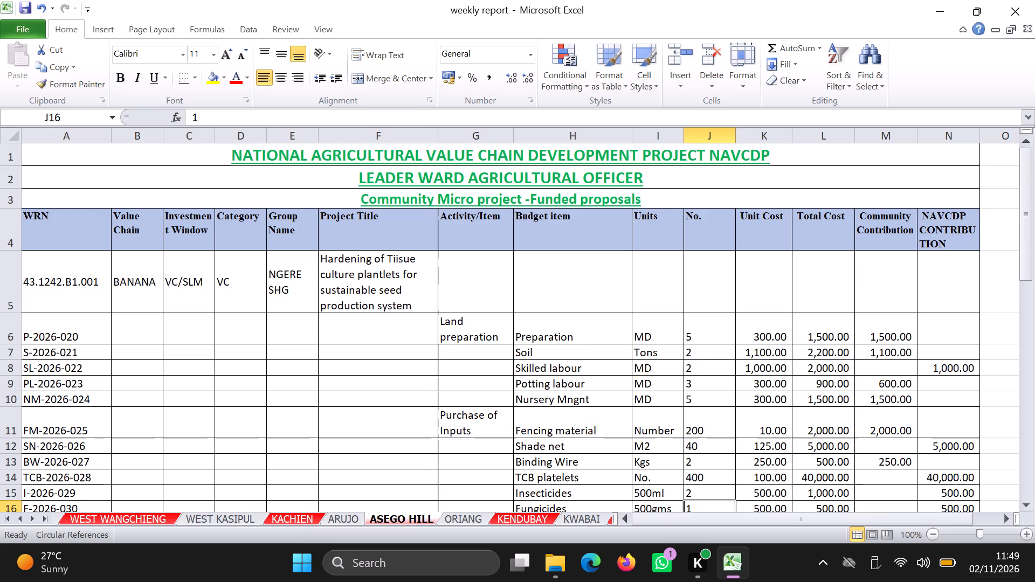
key(2)
click(707, 504)
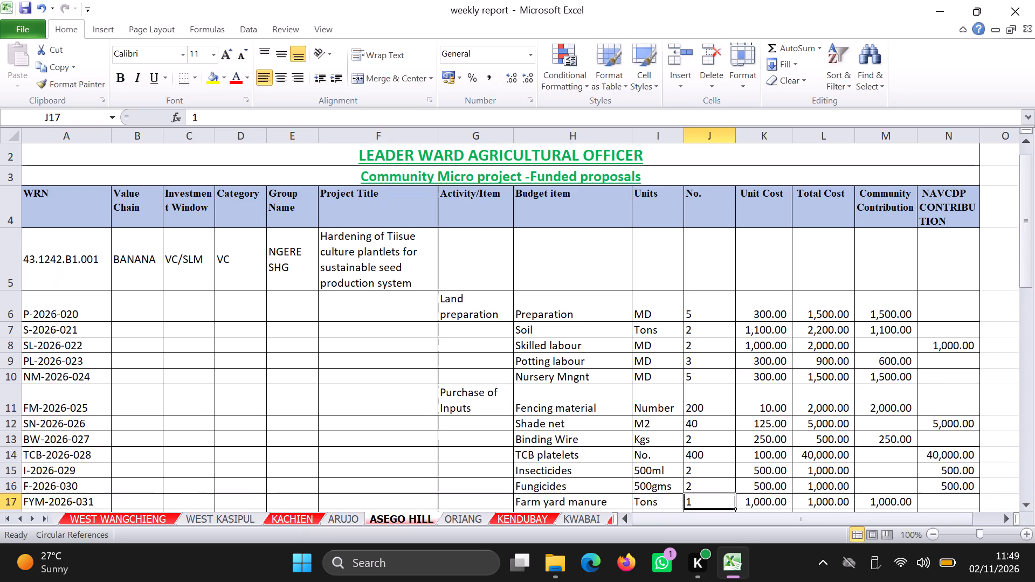
key(2)
Under Purchase of PPE, set the No. of gum boots, Face mask, Head cap, overall and Gloves to 2 each.
scroll(707, 504, down, 1)
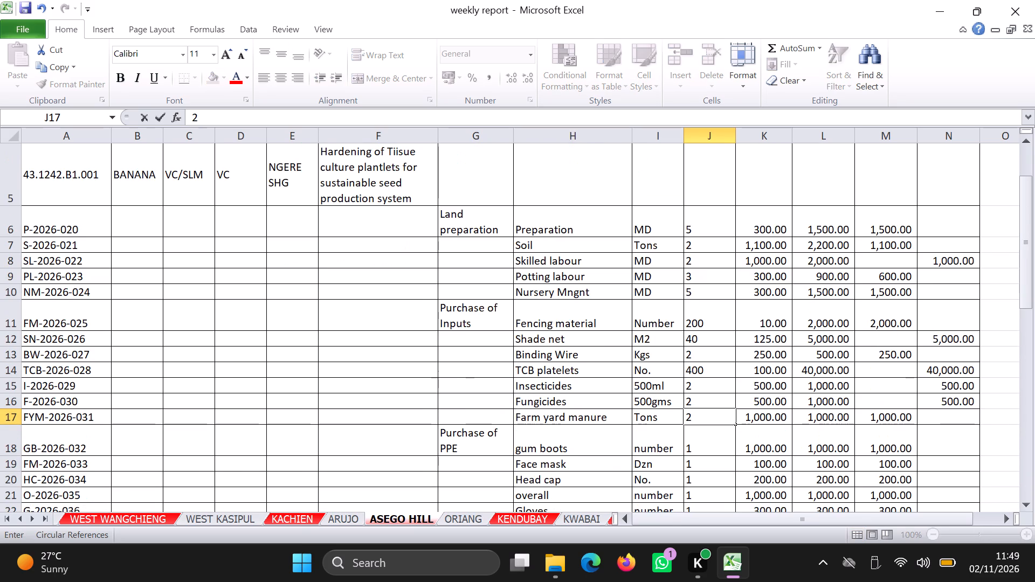
click(707, 444)
key(2)
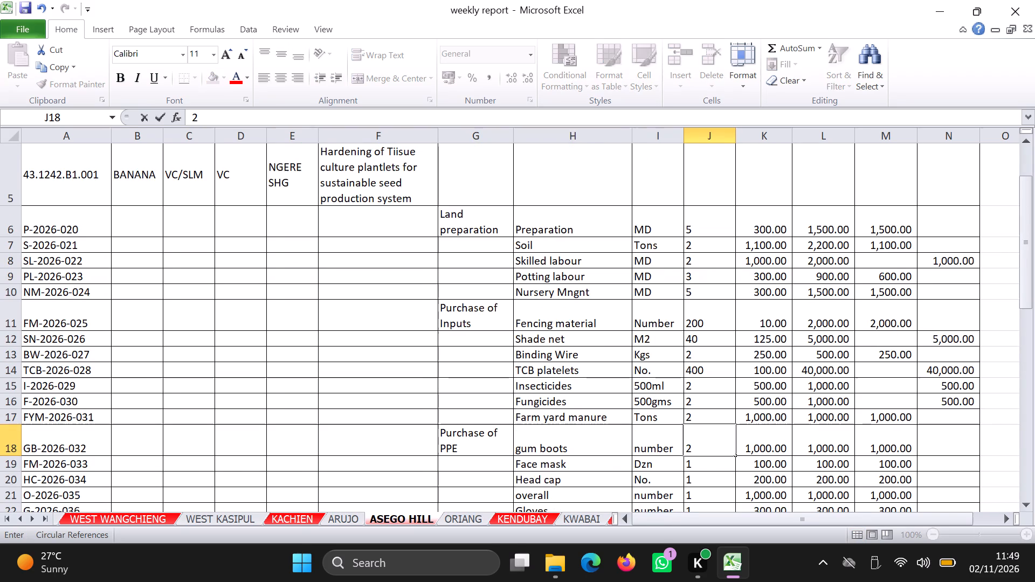
click(709, 465)
key(2)
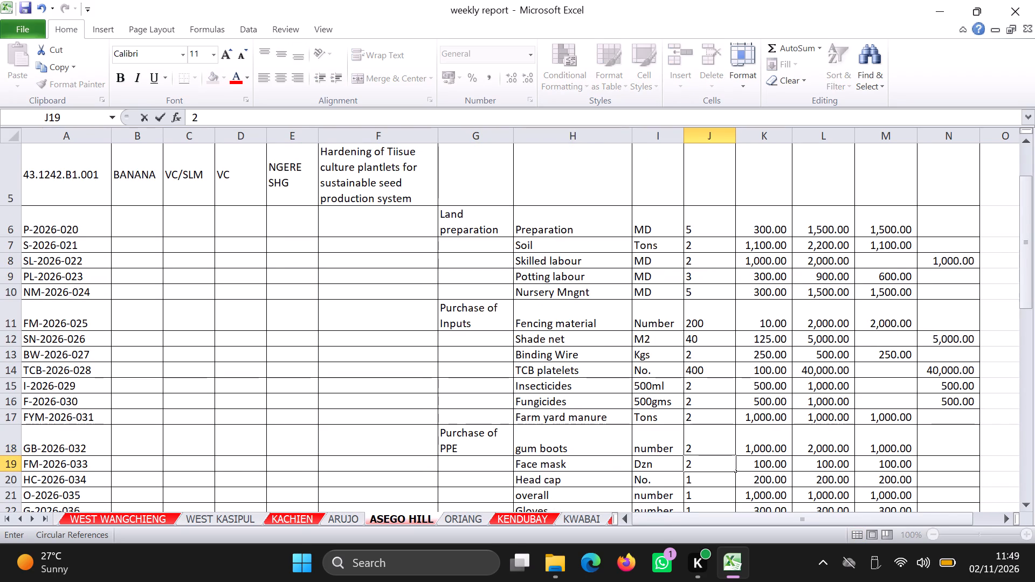
click(709, 478)
key(2)
click(709, 495)
key(2)
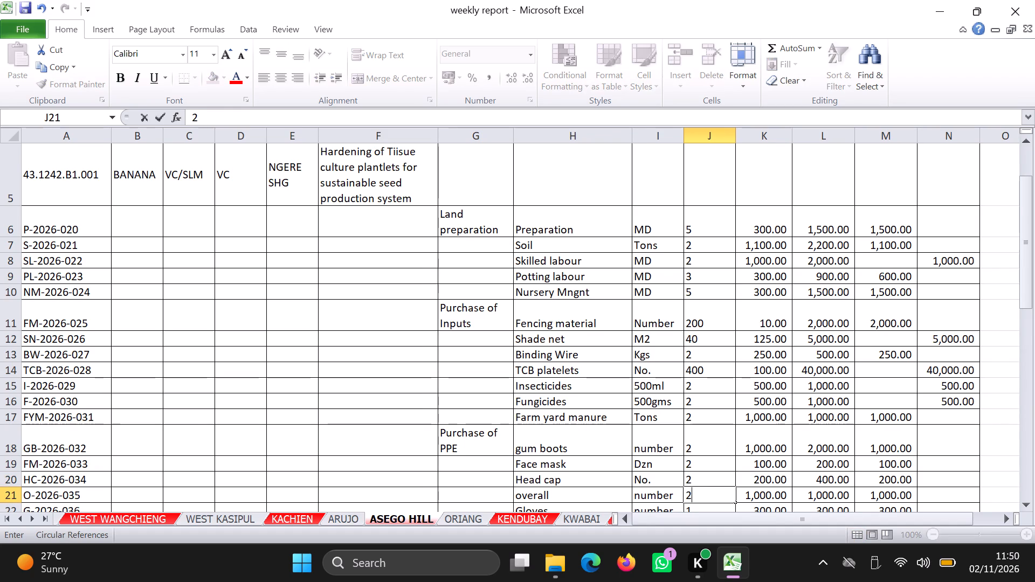
click(710, 510)
scroll(710, 510, down, 1)
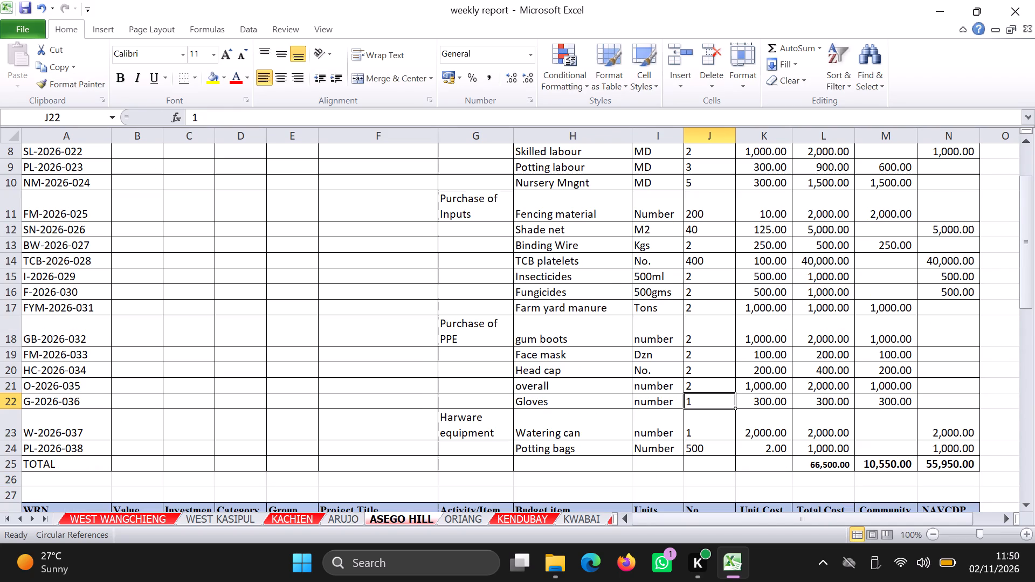
scroll(710, 510, down, 1)
key(2)
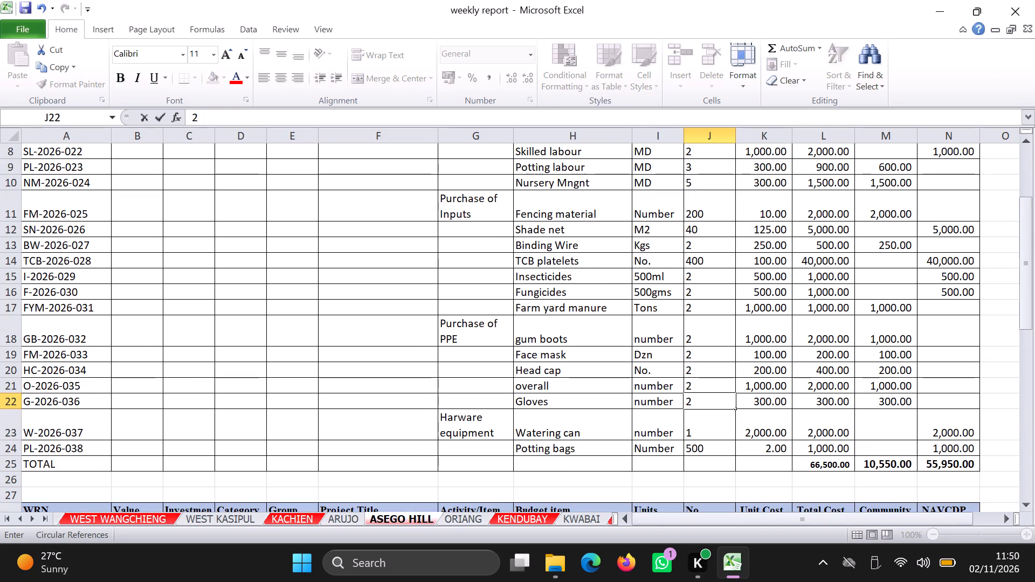
Under Harware equipment in the BANANA table, set the No. of Watering can to 2 and save the workbook.
click(708, 435)
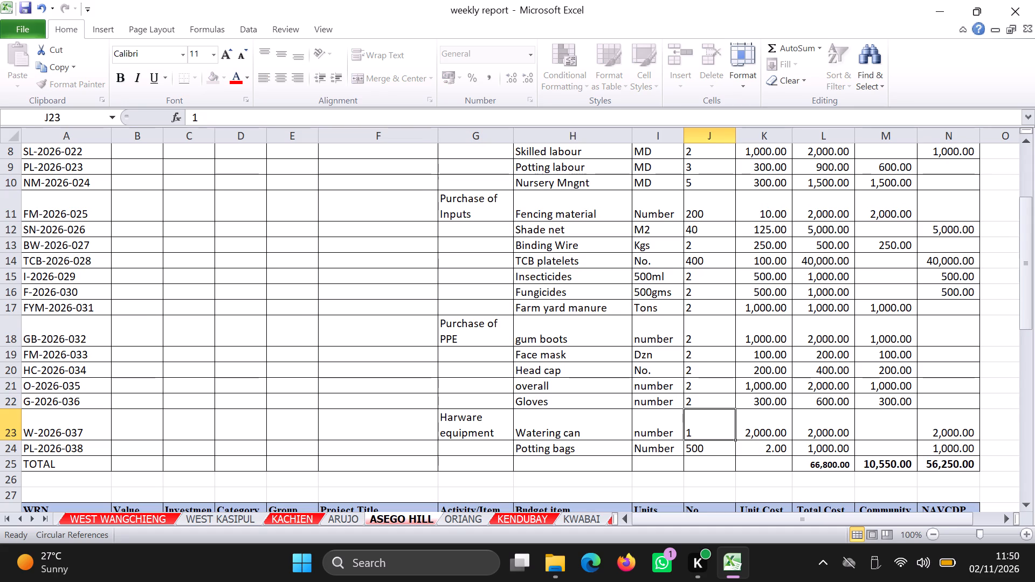
key(2)
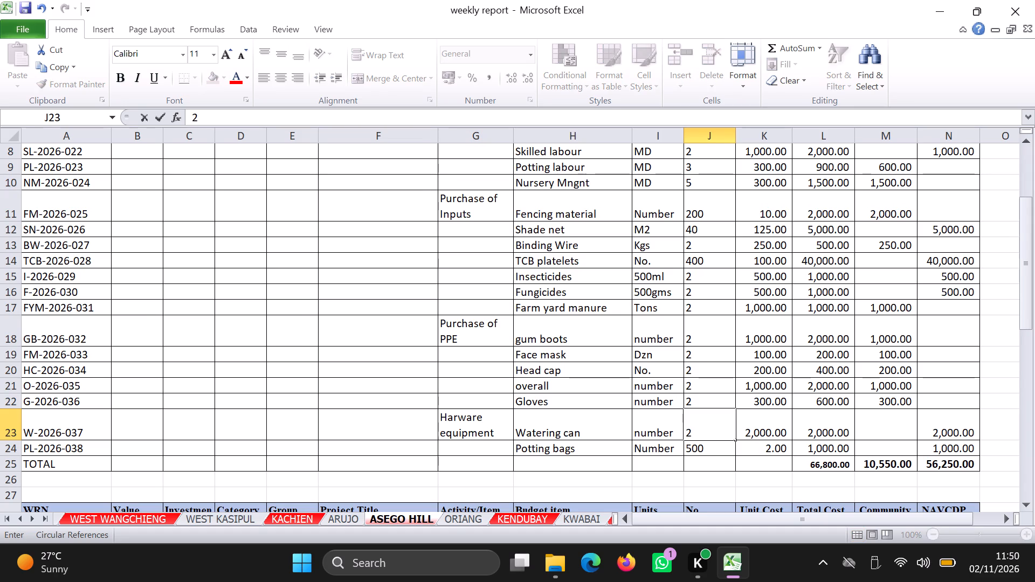
key(ctrl+s)
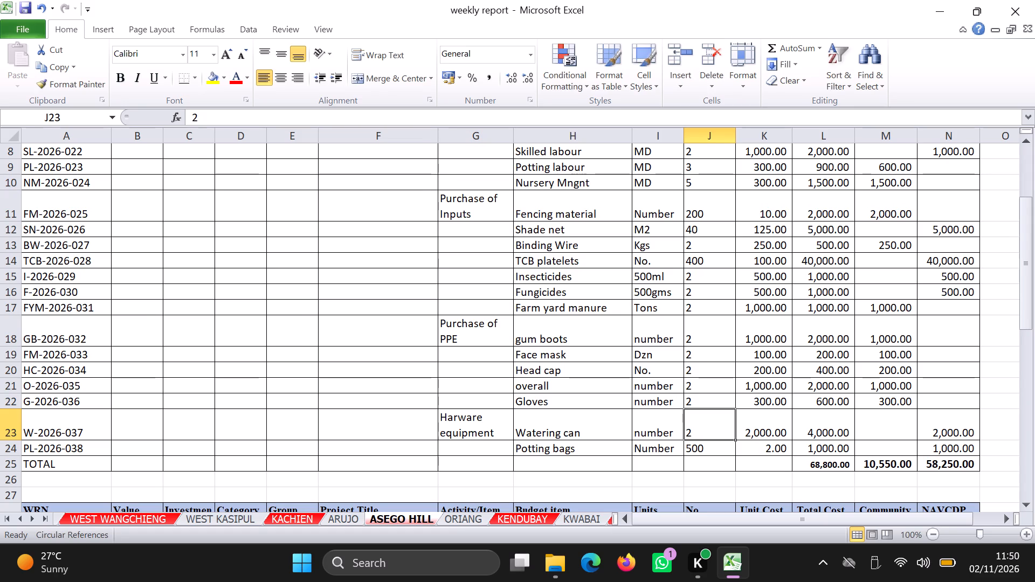
In the ASEGO HILL sheet's COTTON table, under Land preparation and harvesting, set the No. of Ploughing and Harrowing to 2 each.
scroll(715, 449, down, 1)
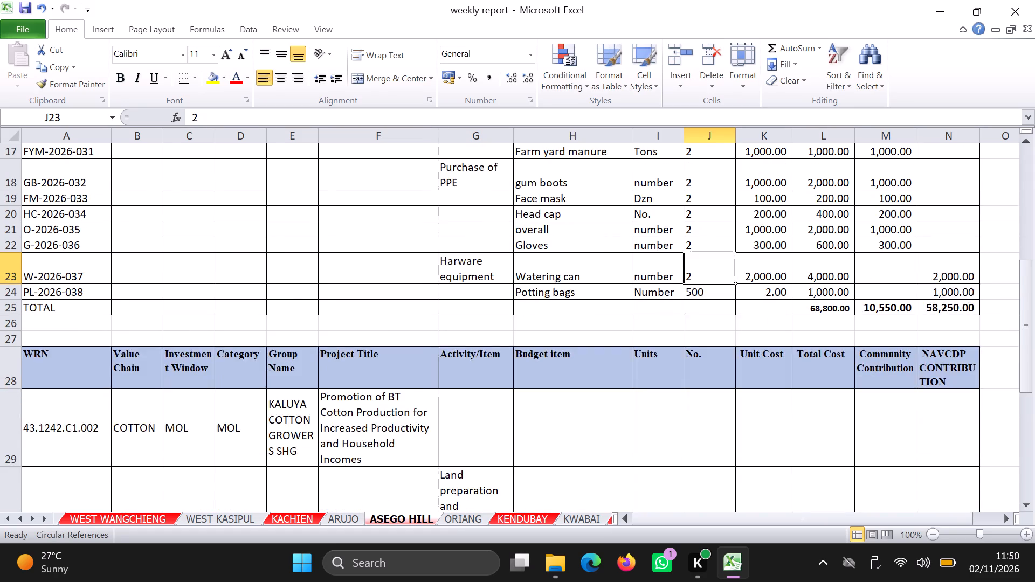
scroll(715, 449, down, 2)
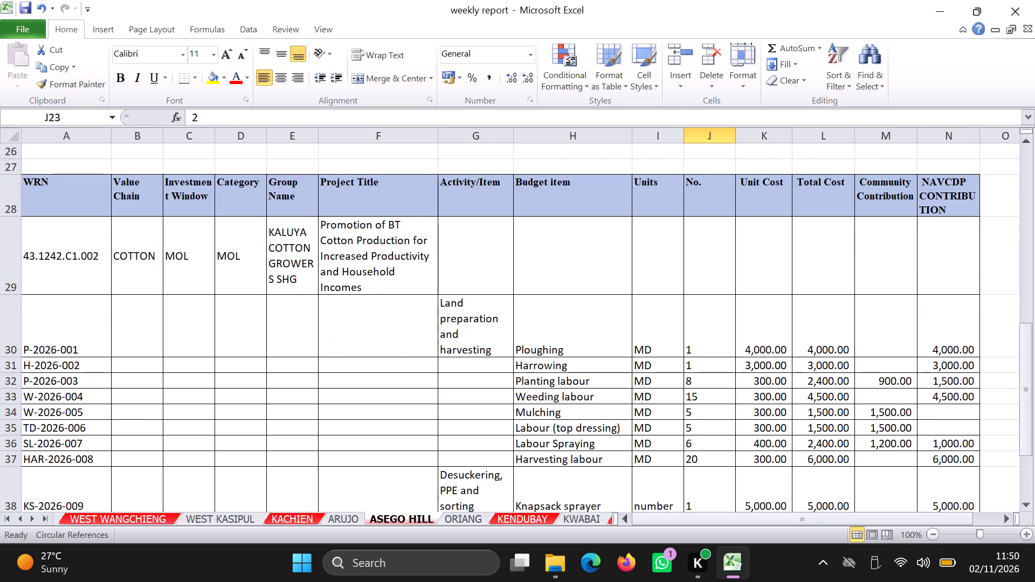
click(696, 346)
key(2)
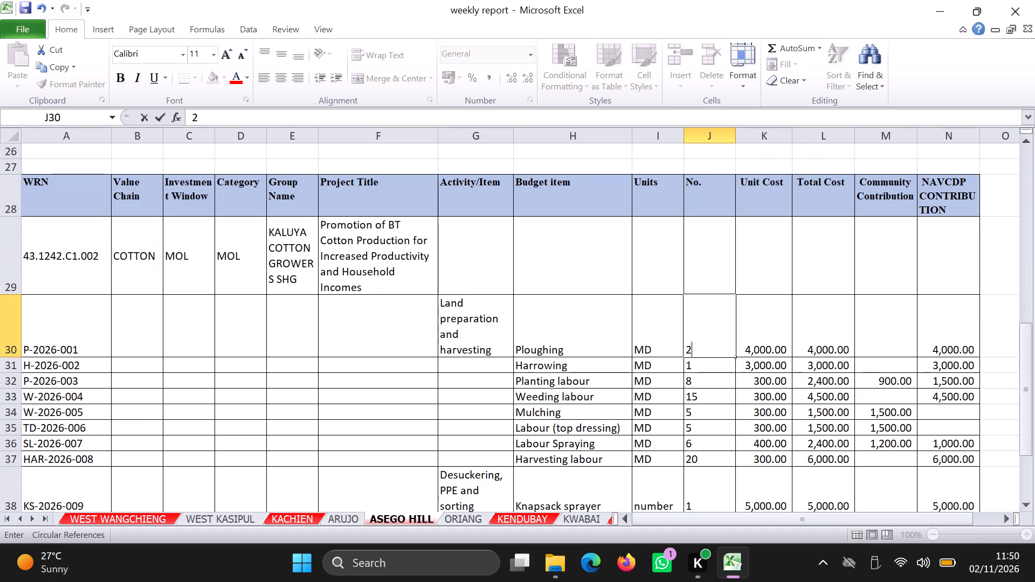
click(700, 366)
key(2)
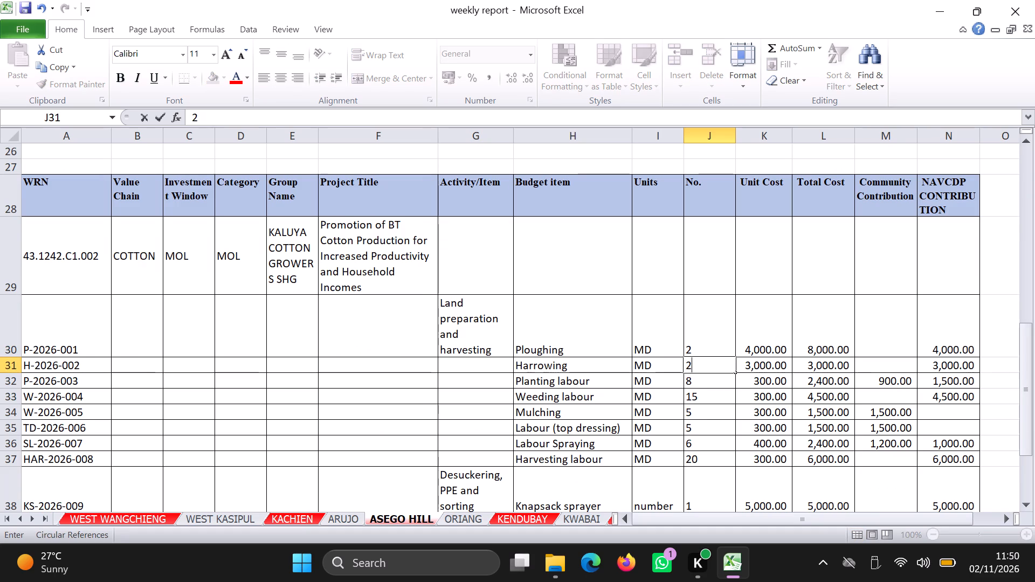
Under Desuckering, PPE and sorting, set the No. of Knapsack sprayer, PPE Overall, Gumboots, Gloves, Goggles, Mask and Head cap to 2 each.
click(707, 487)
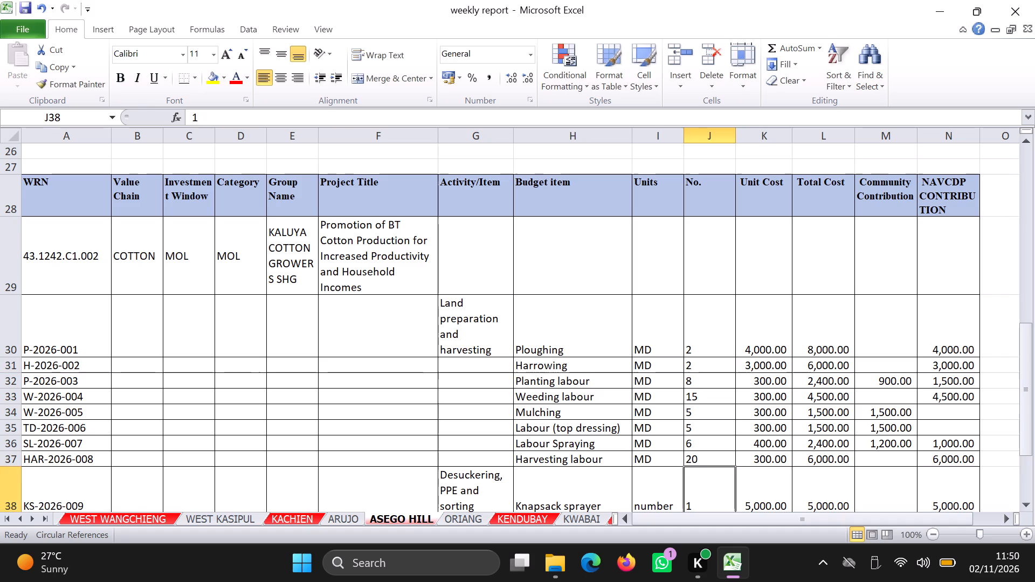
key(2)
scroll(707, 487, down, 1)
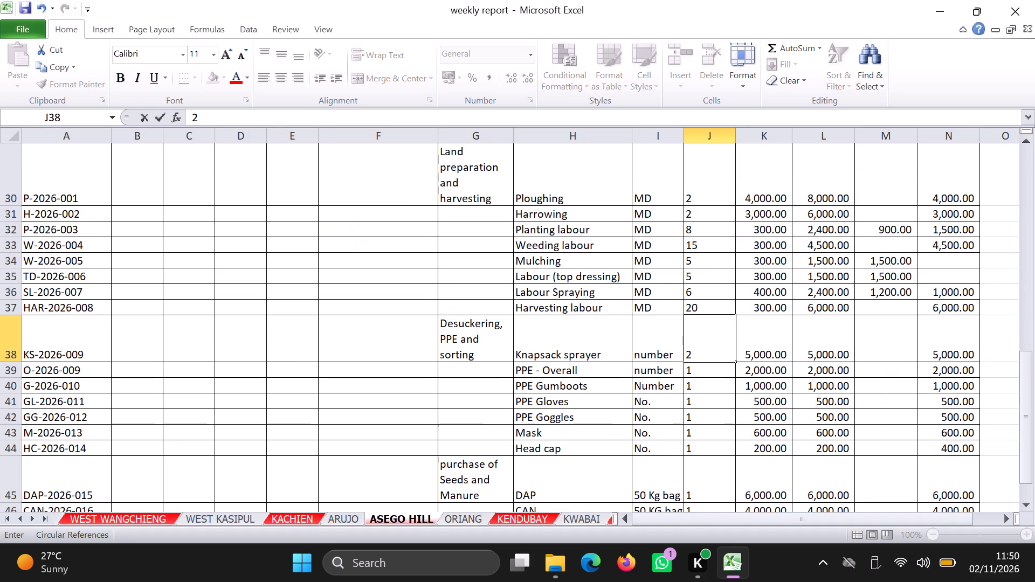
click(708, 377)
key(2)
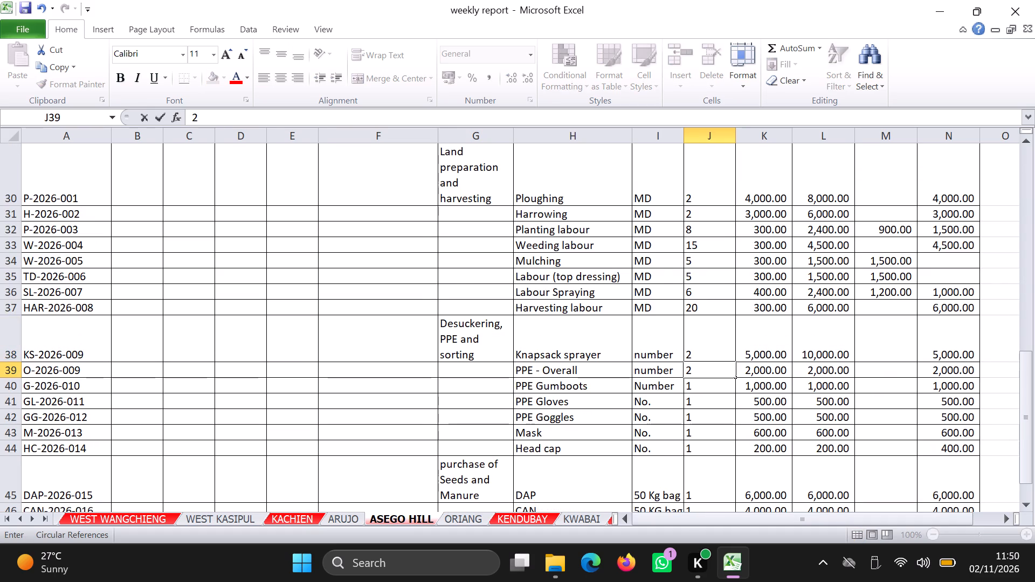
click(708, 390)
key(2)
click(708, 400)
key(2)
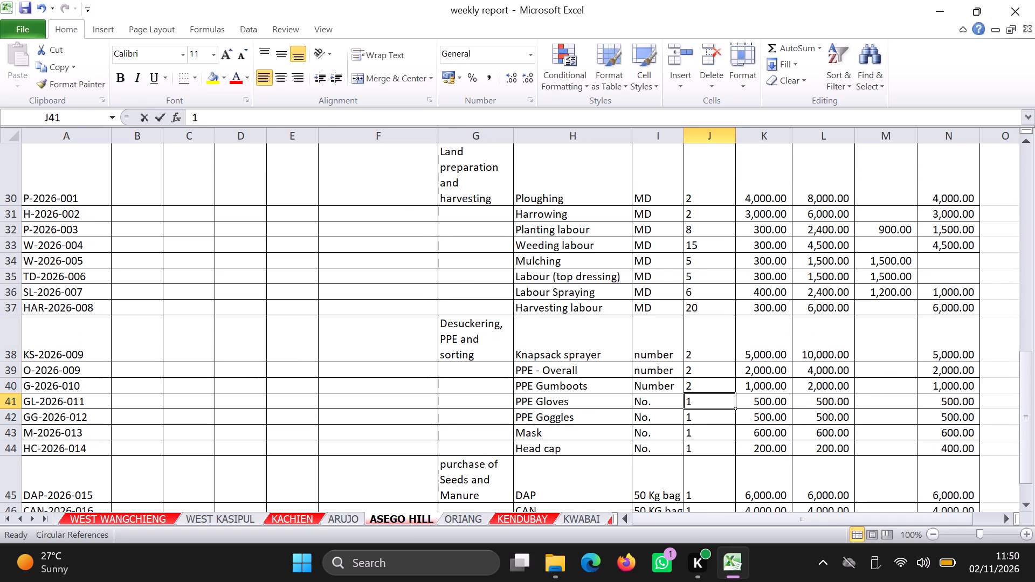
key(2)
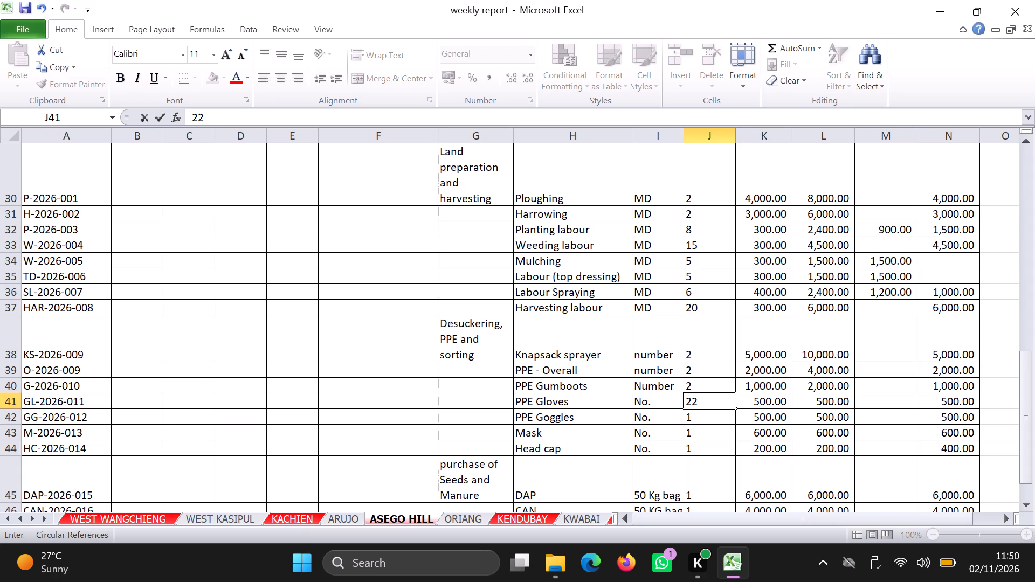
key(BackSpace)
click(709, 419)
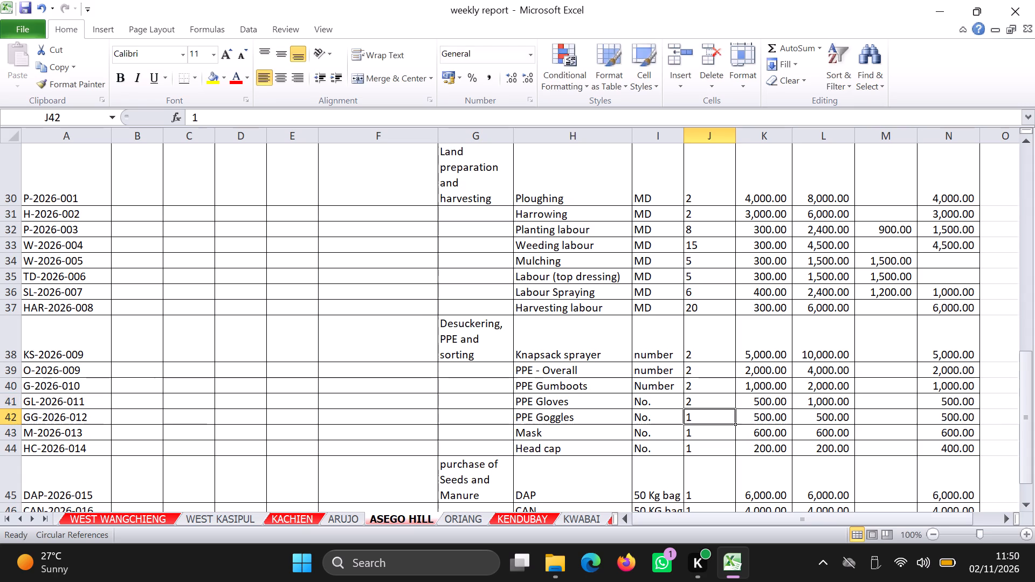
key(2)
click(710, 432)
key(2)
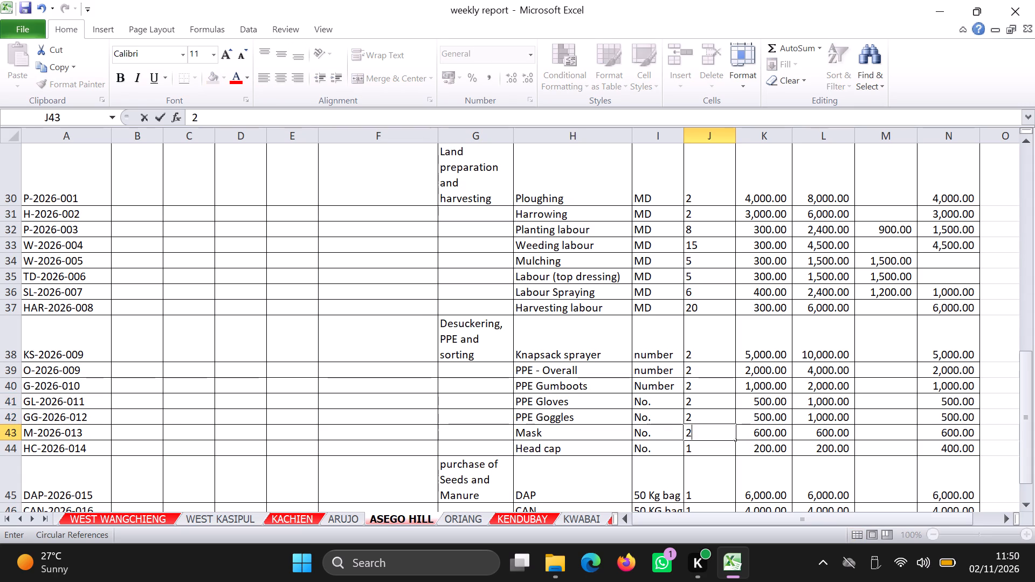
click(702, 449)
key(2)
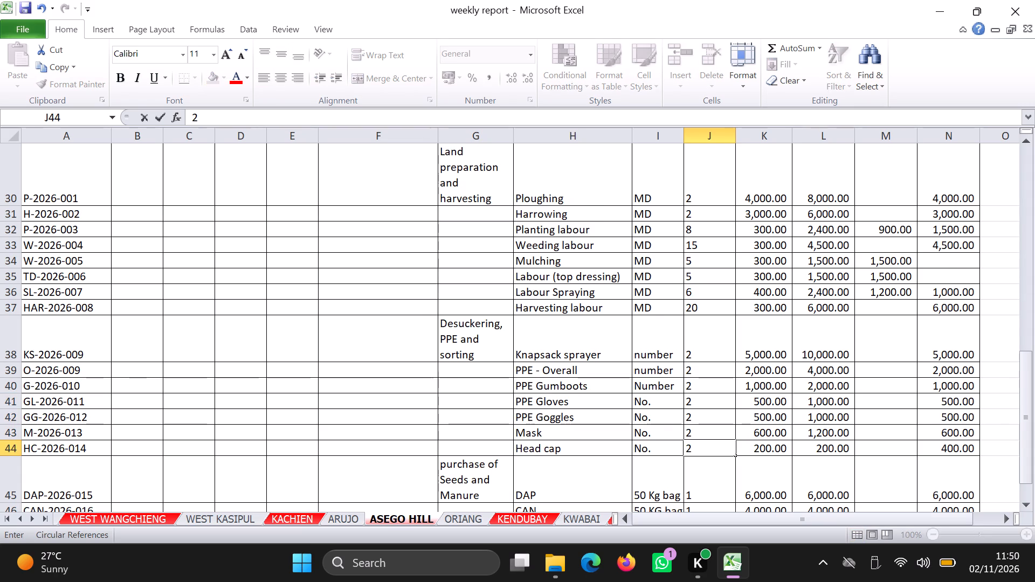
Under purchase of Seeds and Manure, set the No. of DAP and CAN to 2 each and Insecticides to 4, and save the workbook.
scroll(710, 447, down, 1)
click(701, 395)
key(2)
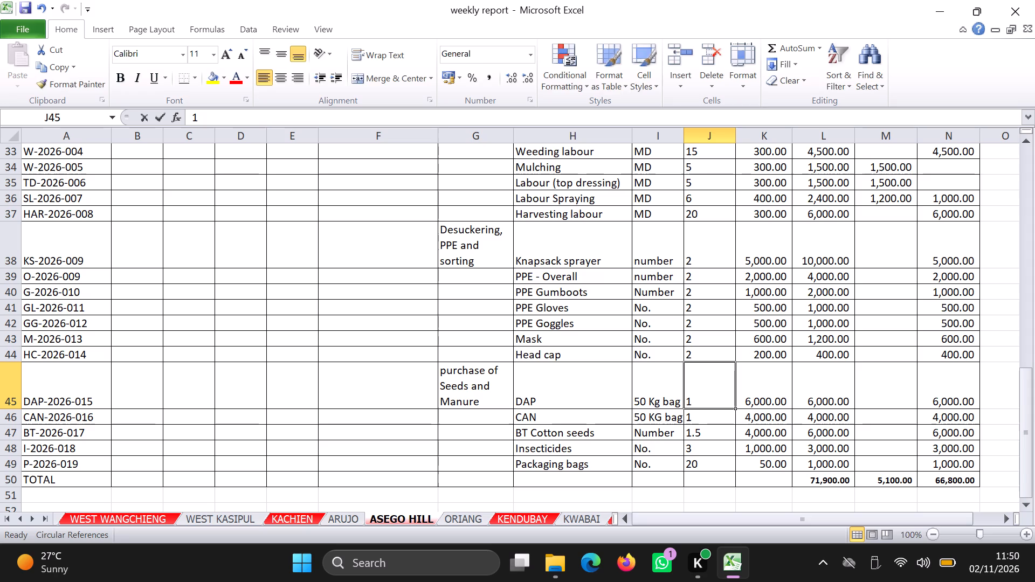
click(703, 412)
key(2)
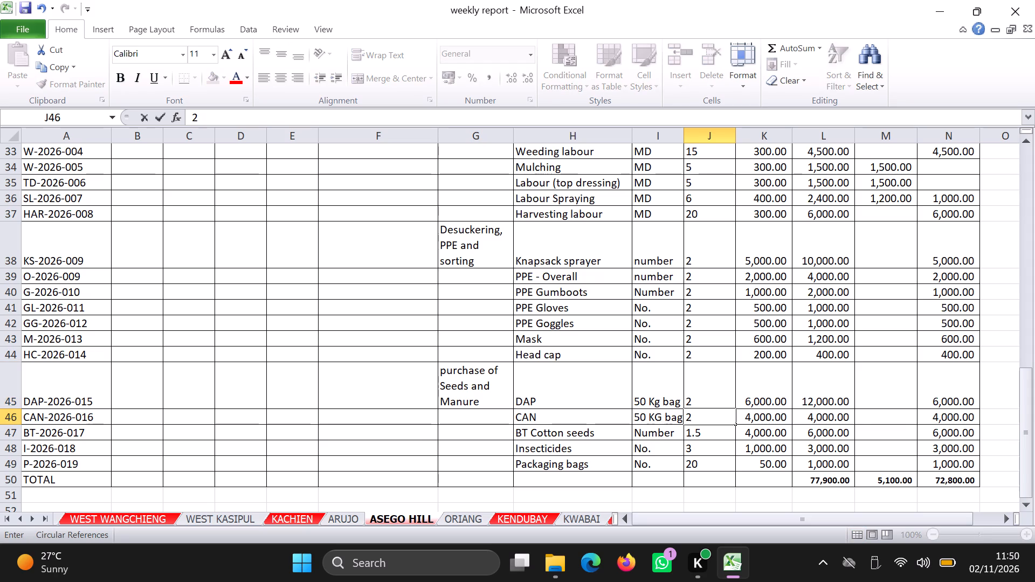
click(707, 451)
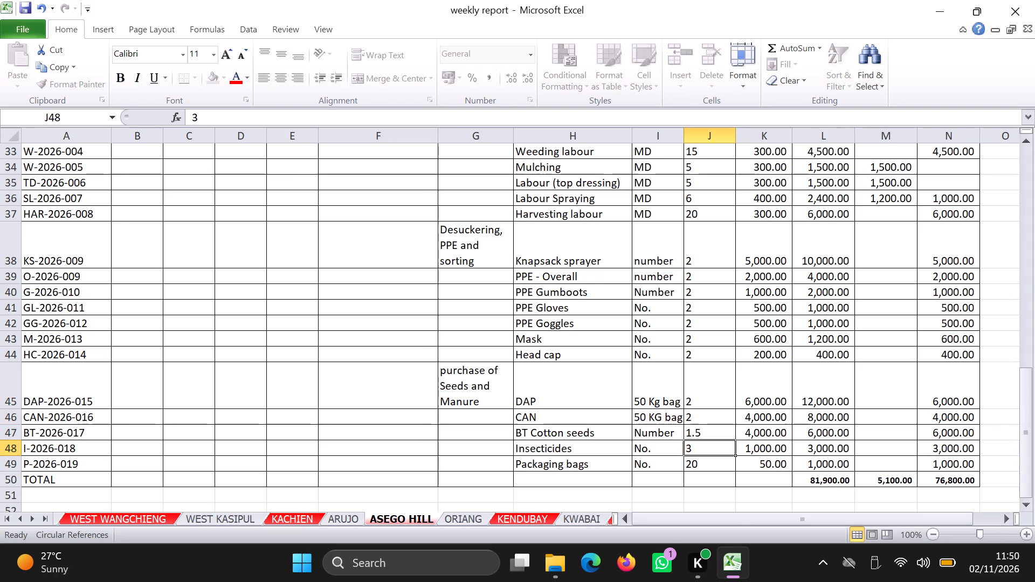
key(4)
key(ctrl+s)
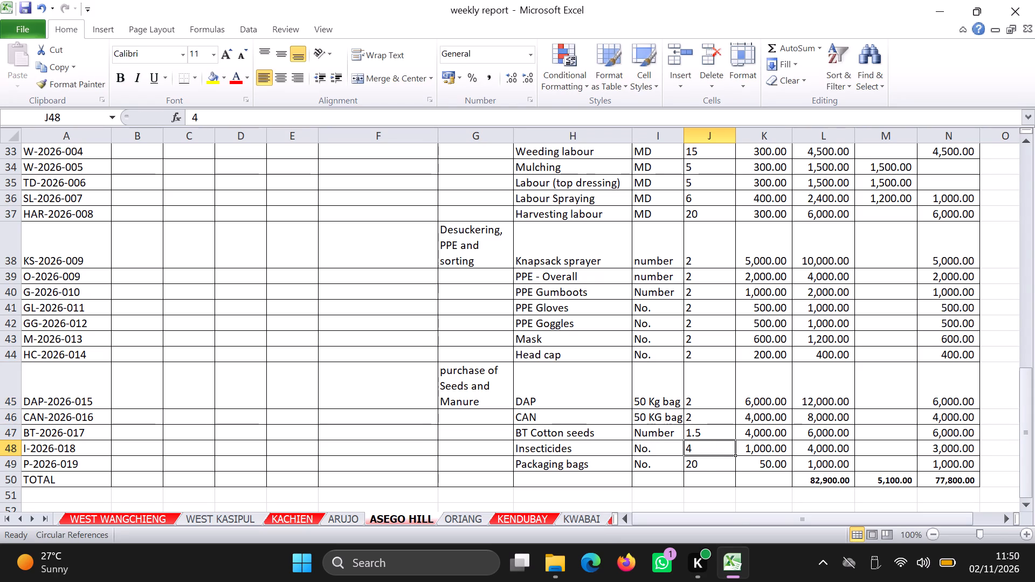
In the ORIANG sheet's BANANA table, under Land preparation, set the No. of Soil and Skilled labour to 2 each and Potting labour to 3.
click(465, 512)
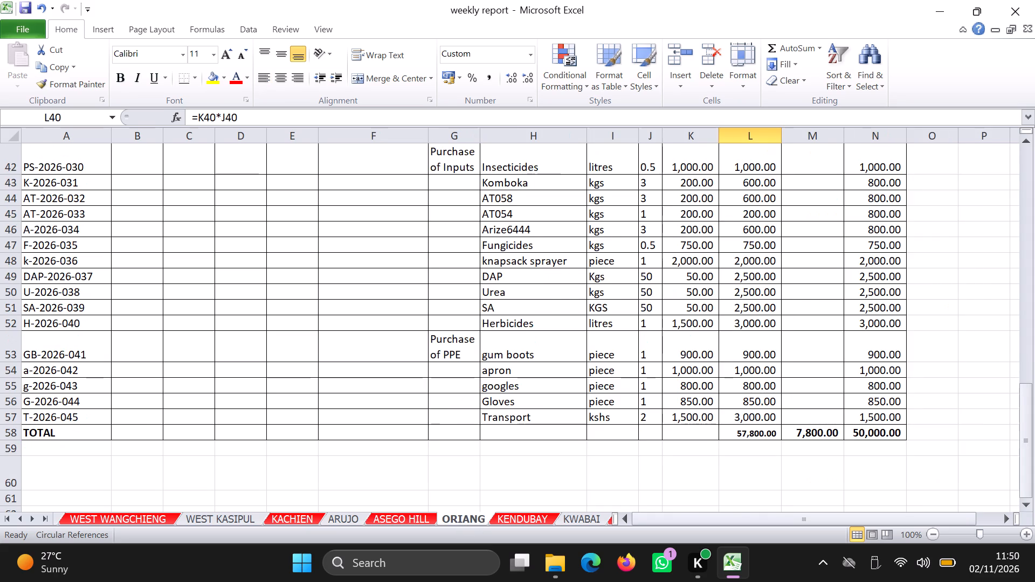
scroll(598, 419, up, 3)
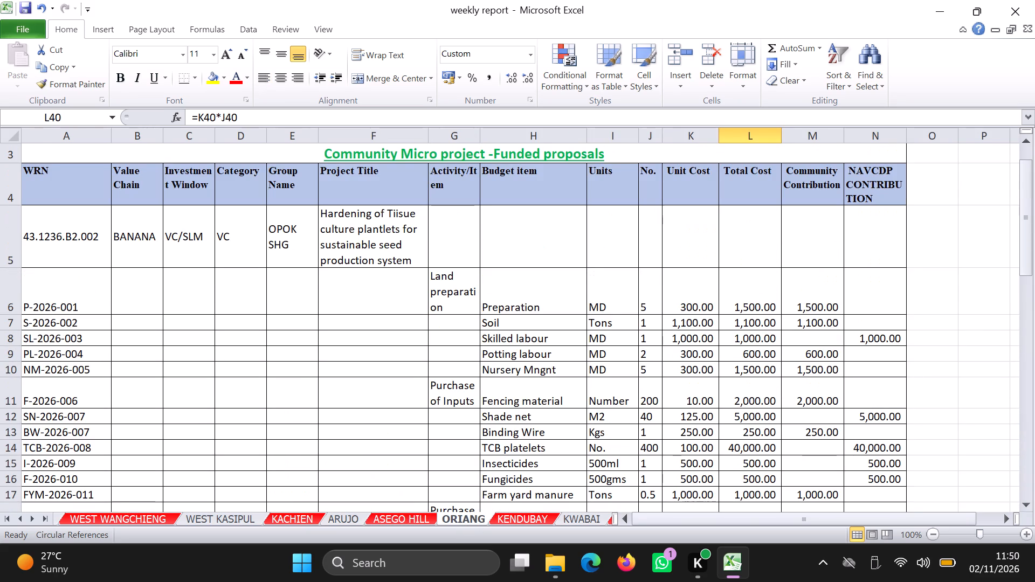
click(647, 321)
key(2)
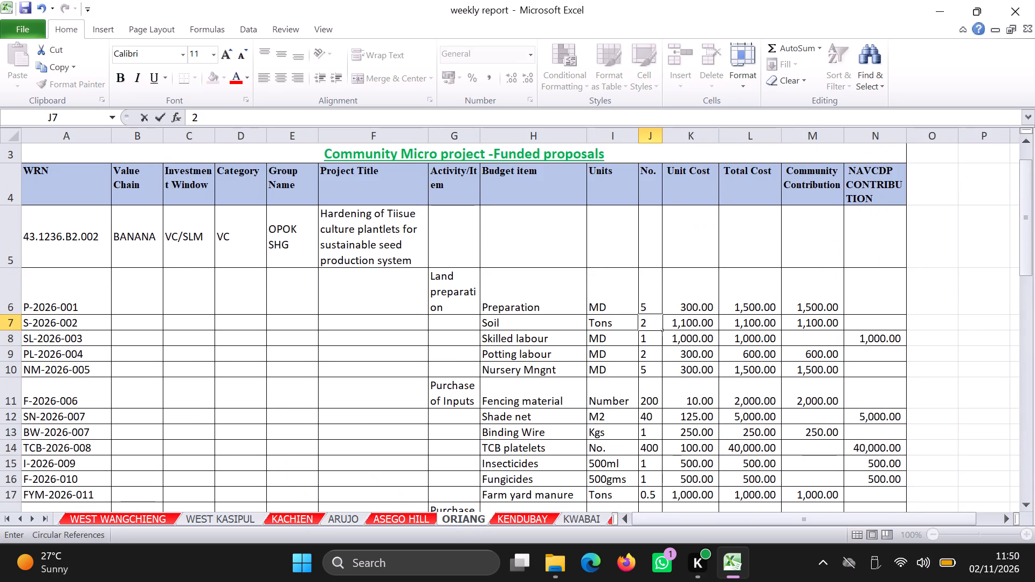
click(647, 341)
key(2)
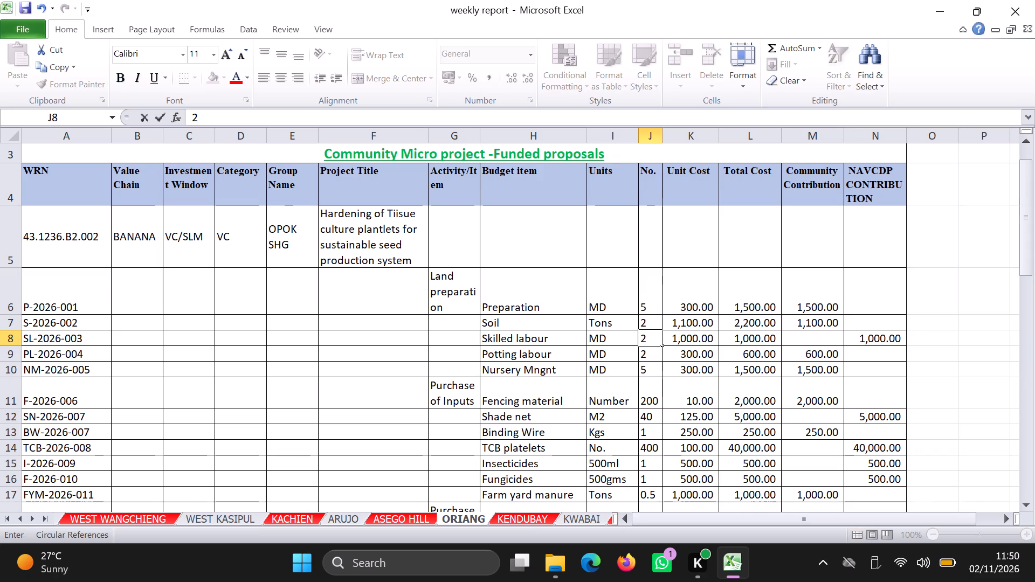
click(653, 356)
key(3)
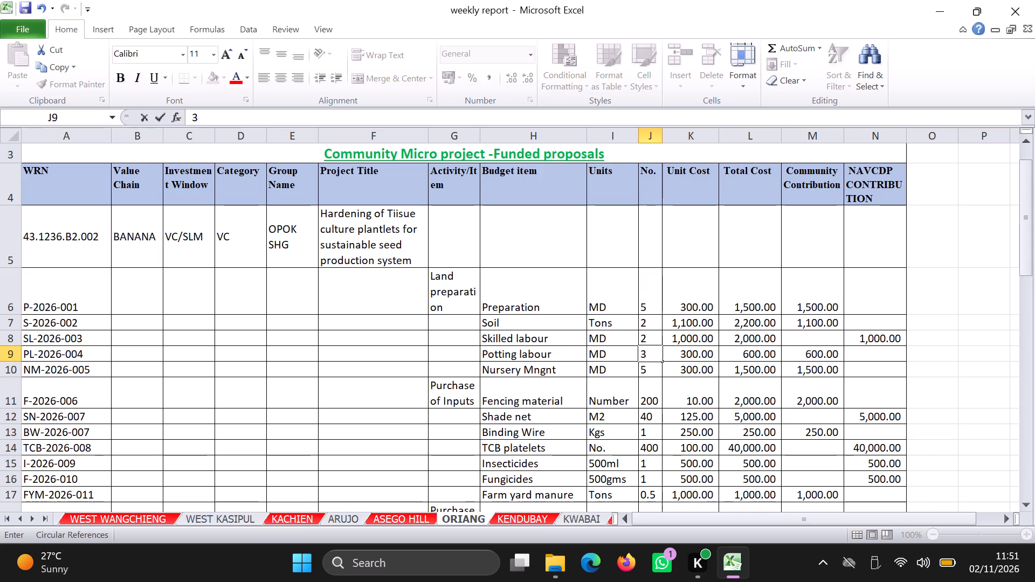
Under Purchase of Inputs, set the No. of Binding Wire, Insecticides and Fungicides to 2 each.
click(655, 427)
key(2)
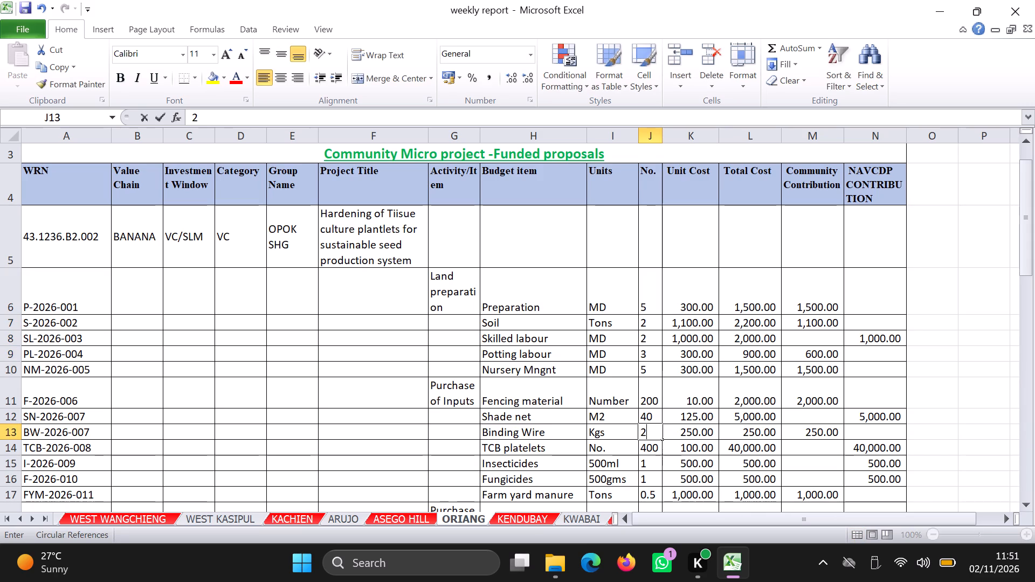
click(654, 461)
key(2)
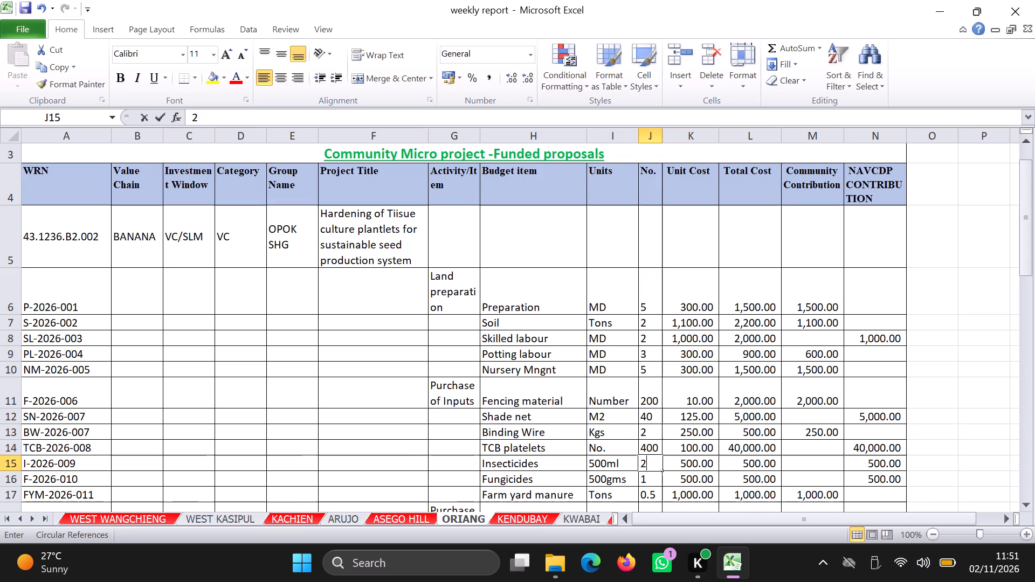
click(653, 480)
key(2)
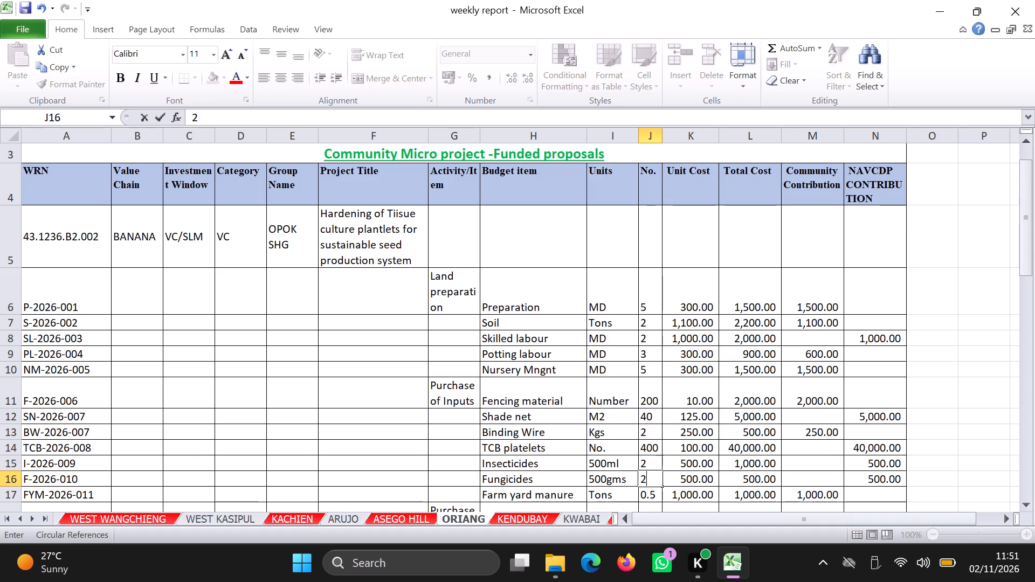
scroll(658, 466, down, 3)
click(684, 438)
Under Purchase of PPE in the BANANA table, set the No. of gum boots, Face mask, Head cap, overall and Gloves to 2 each.
scroll(684, 438, down, 1)
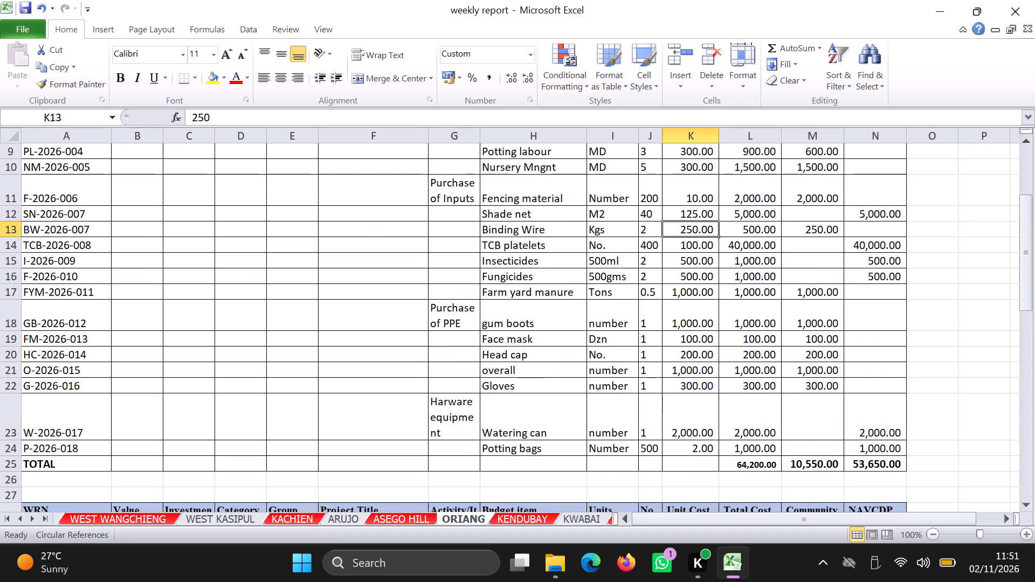
click(652, 321)
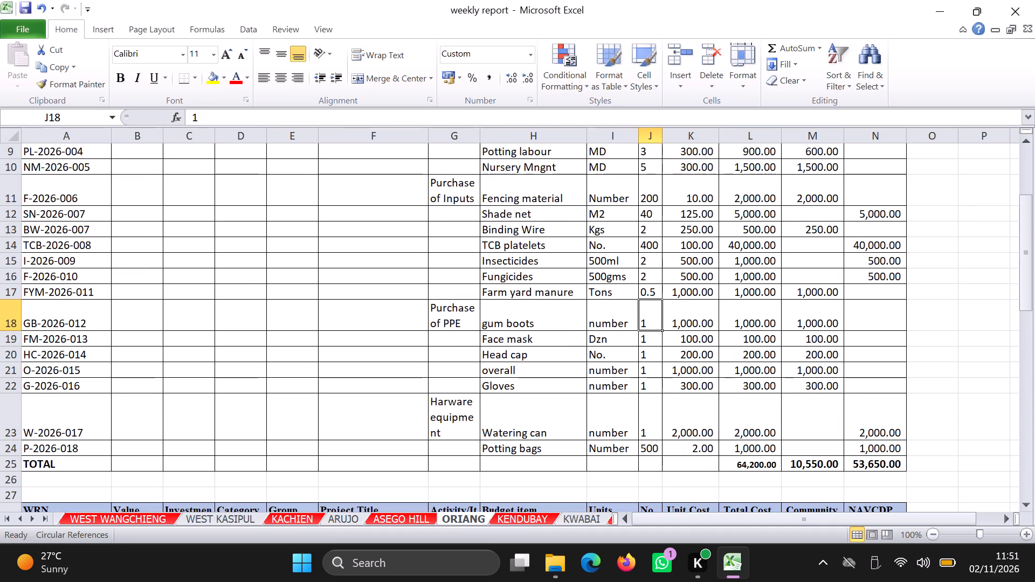
key(2)
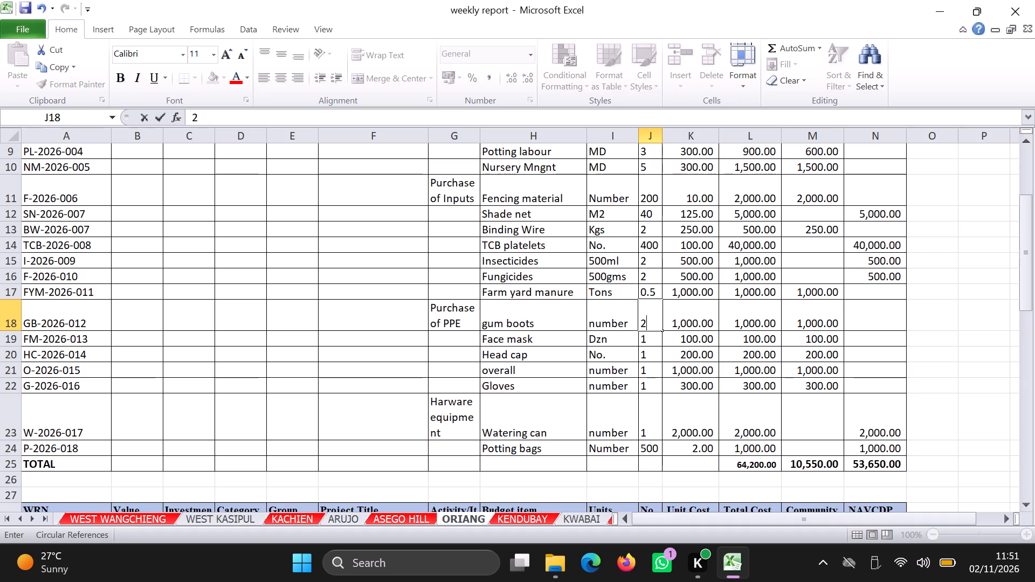
click(653, 337)
key(2)
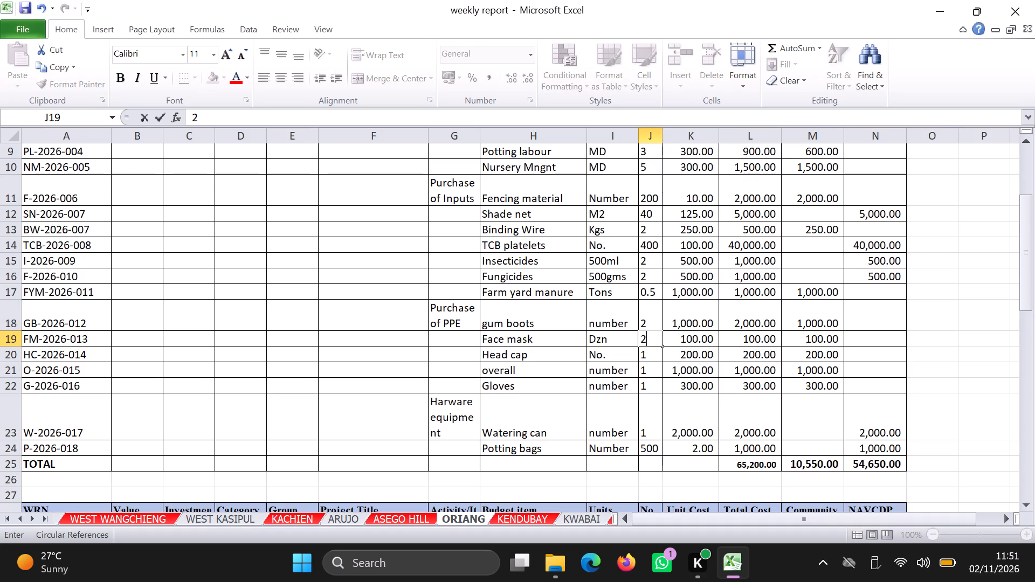
click(654, 353)
key(2)
click(655, 375)
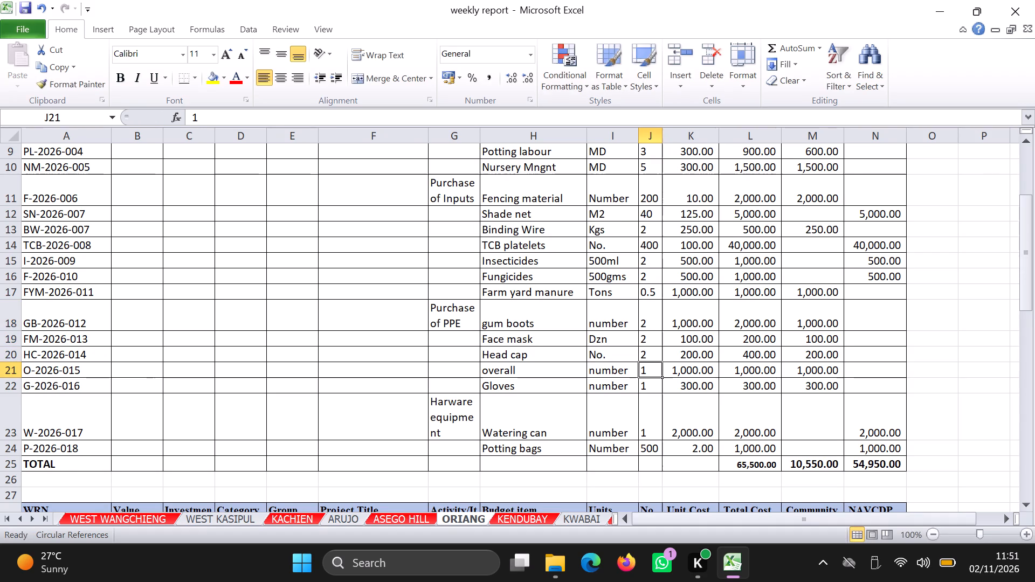
key(2)
key(2)
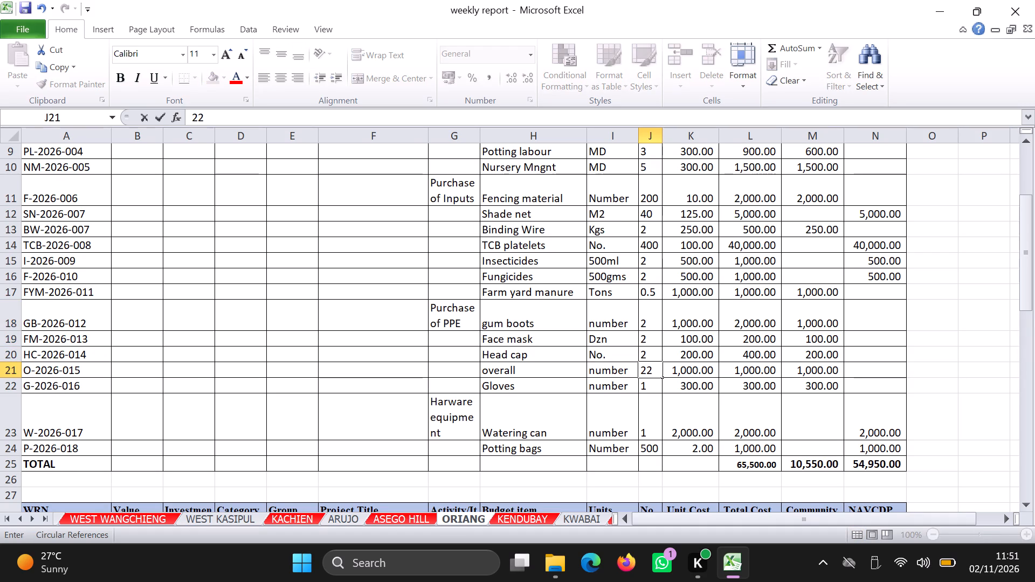
key(BackSpace)
click(655, 385)
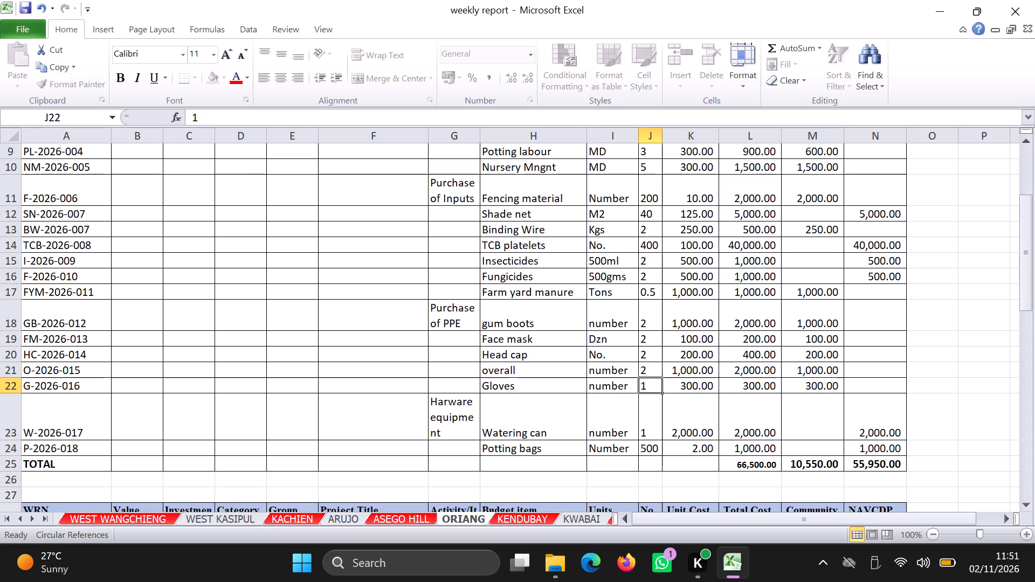
key(2)
Under Harware equipment, set the No. of Watering can to 2 and save the workbook.
click(653, 417)
key(2)
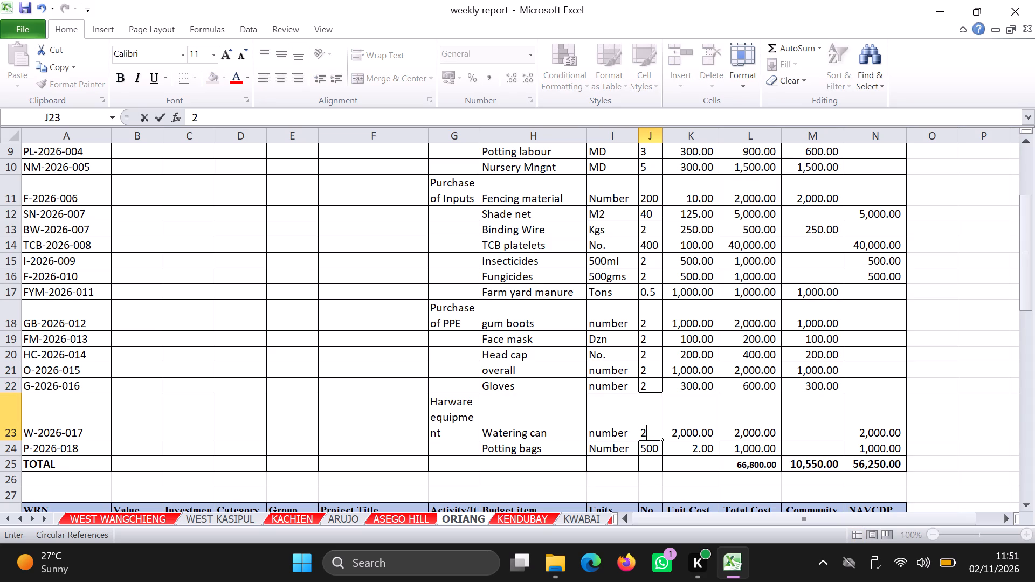
scroll(657, 462, down, 1)
click(657, 462)
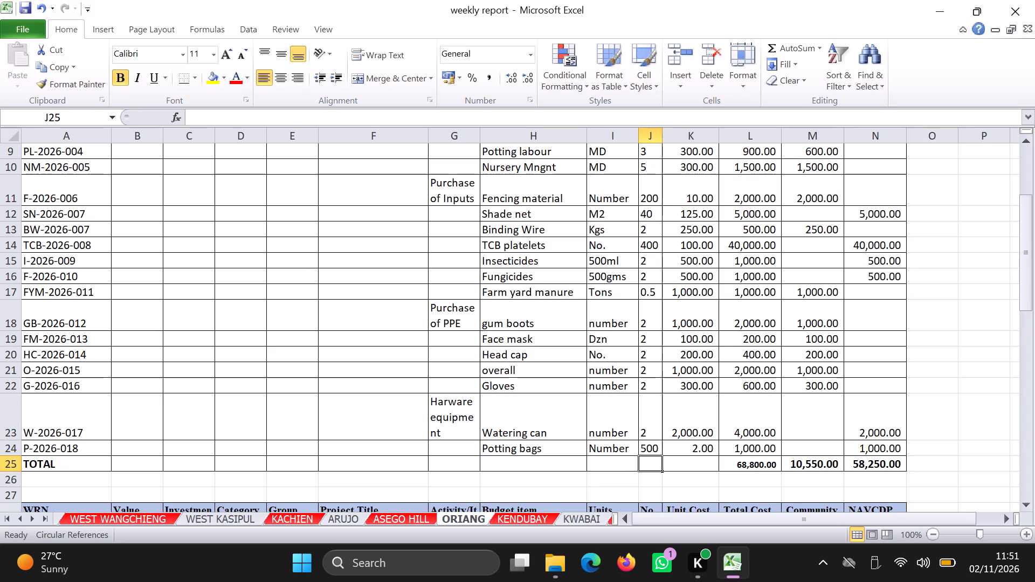
key(ctrl+s)
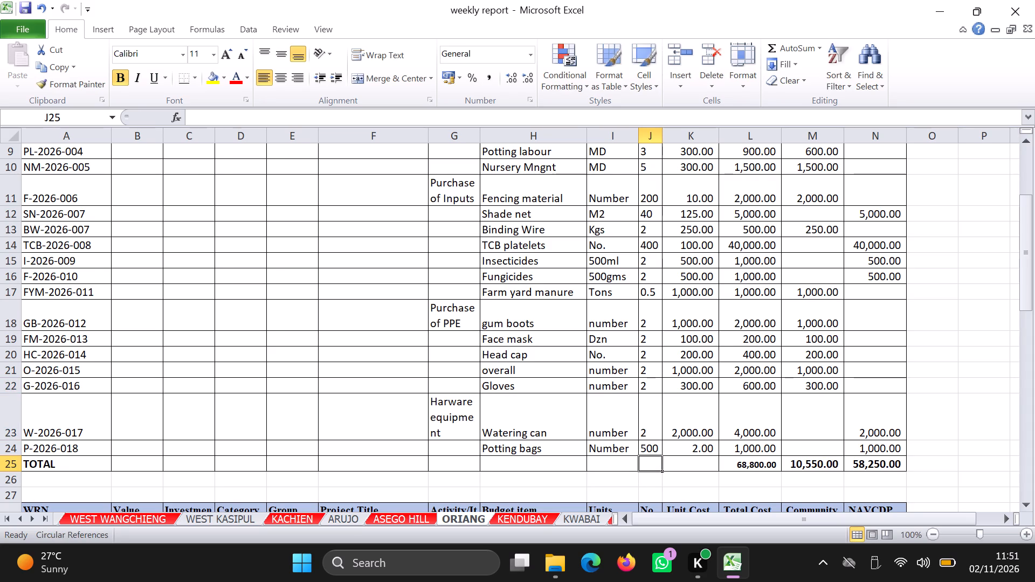
In the ORIANG sheet's RICE table, under Land preparation, set the No. of ploughing, harrowing and pudling to 2 each and Banding to 4.
scroll(620, 449, down, 3)
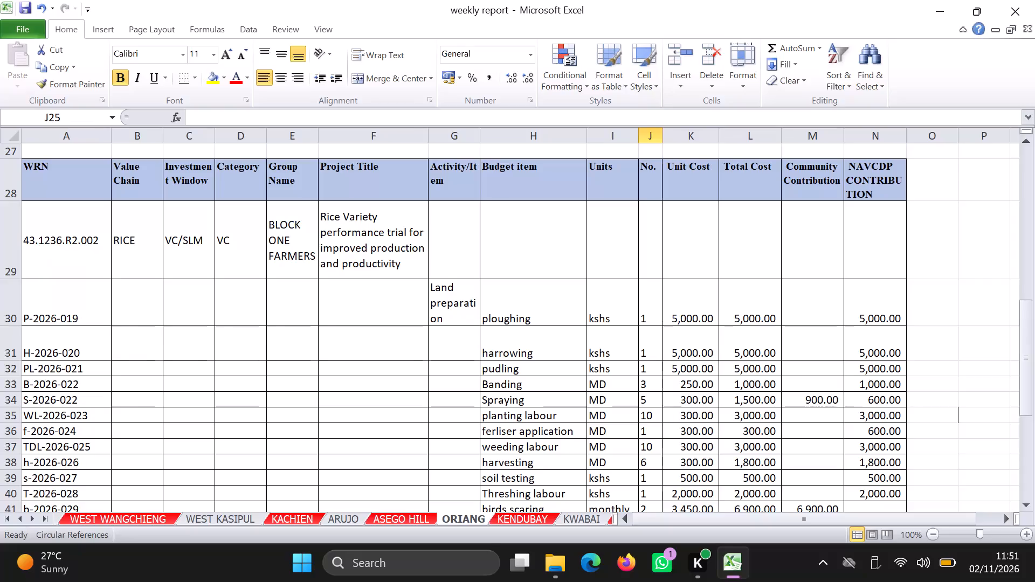
click(645, 310)
key(2)
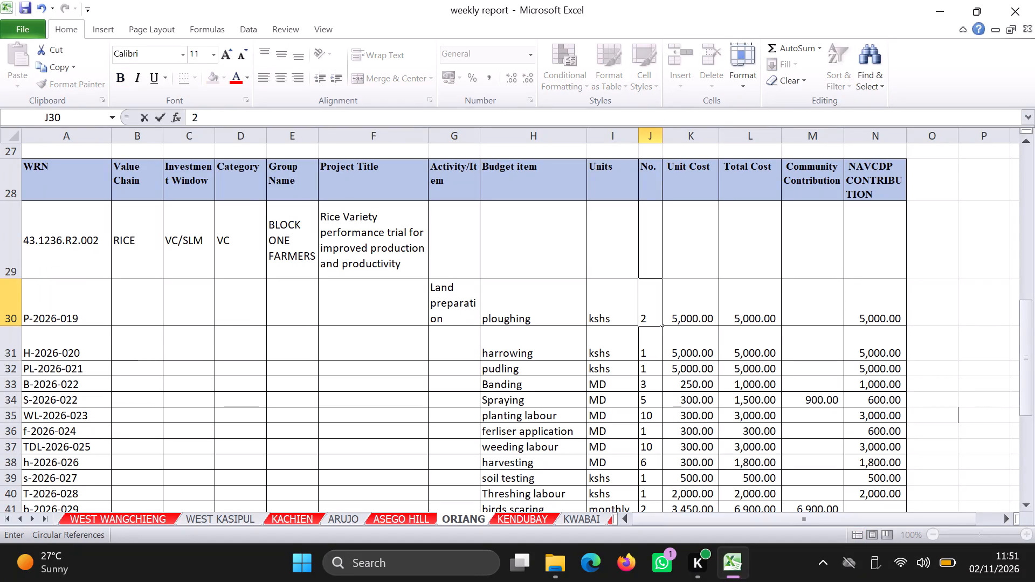
click(648, 340)
key(2)
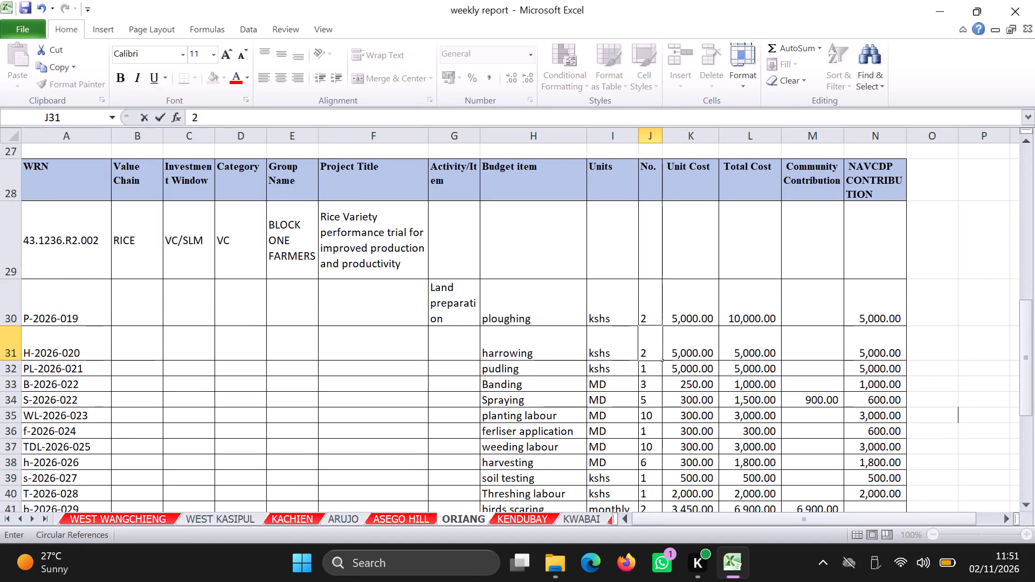
click(650, 369)
key(2)
click(653, 386)
key(3)
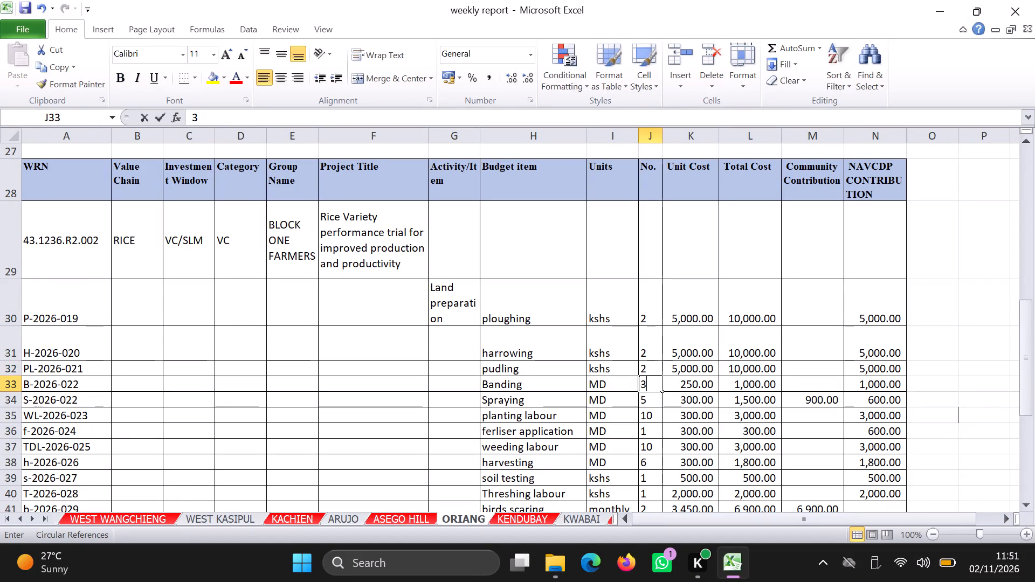
key(BackSpace)
key(4)
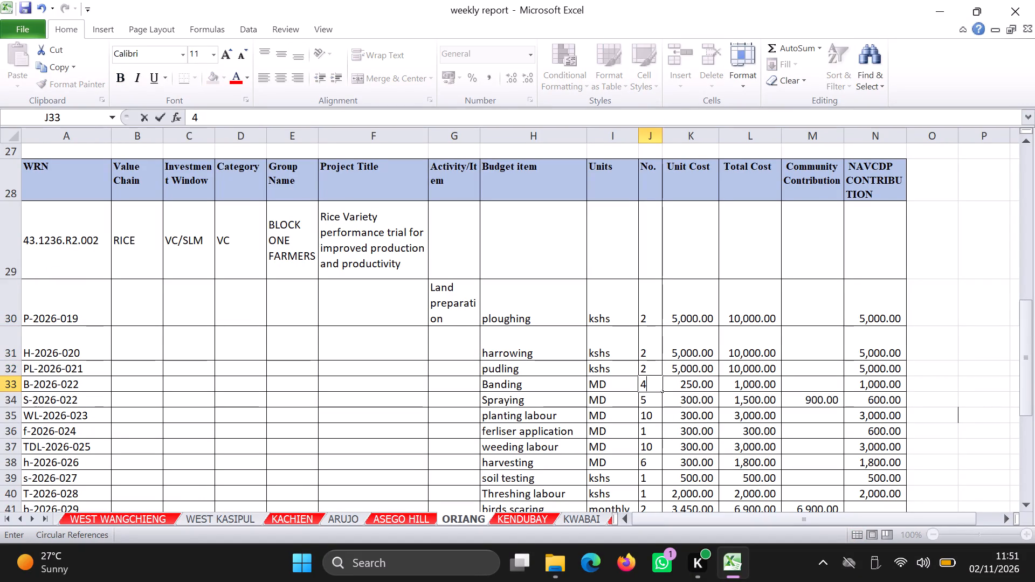
Set the No. of ferliser application, soil testing and Threshing labour to 2 each and birds scaring to 3.
click(650, 431)
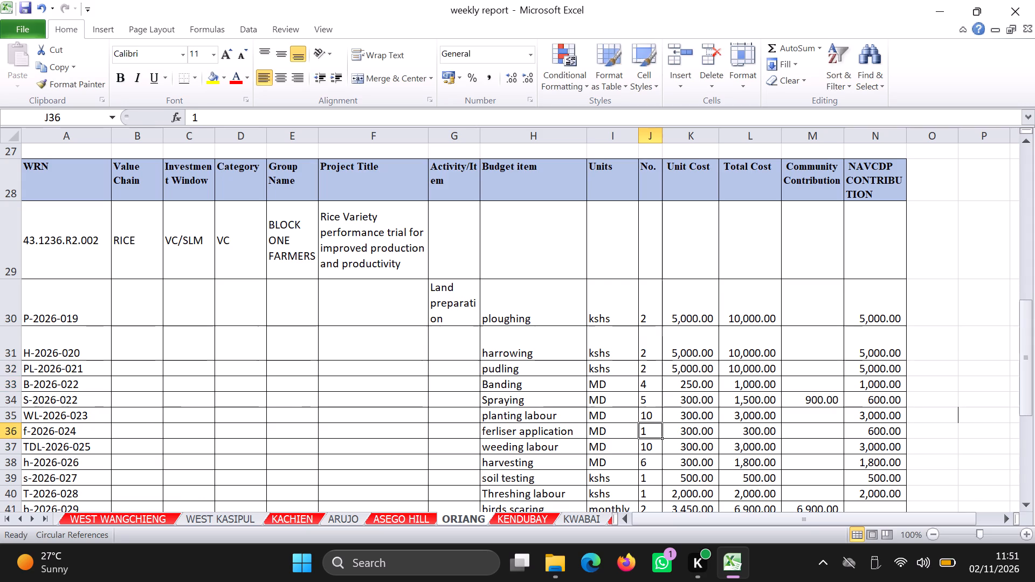
key(2)
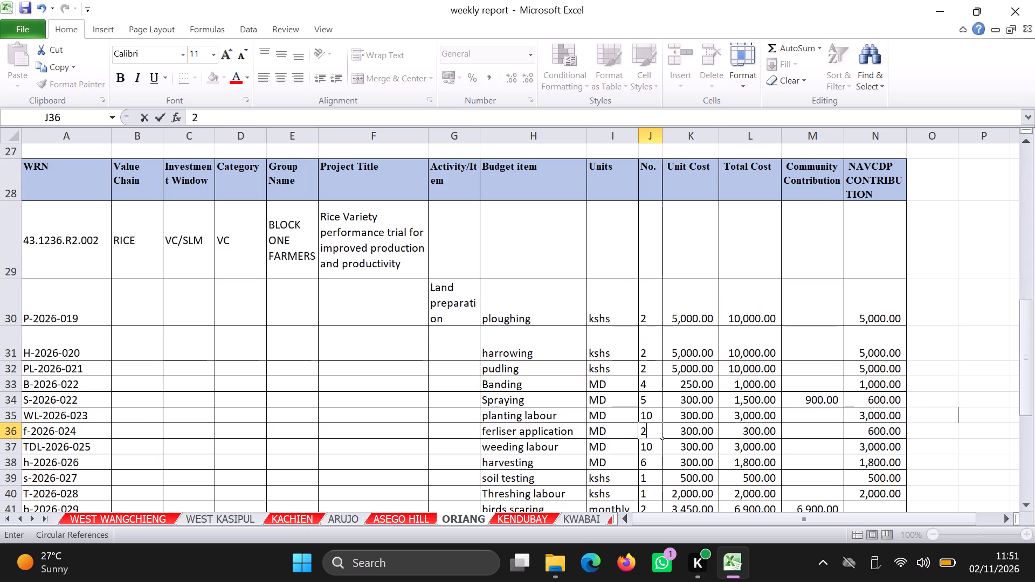
click(652, 481)
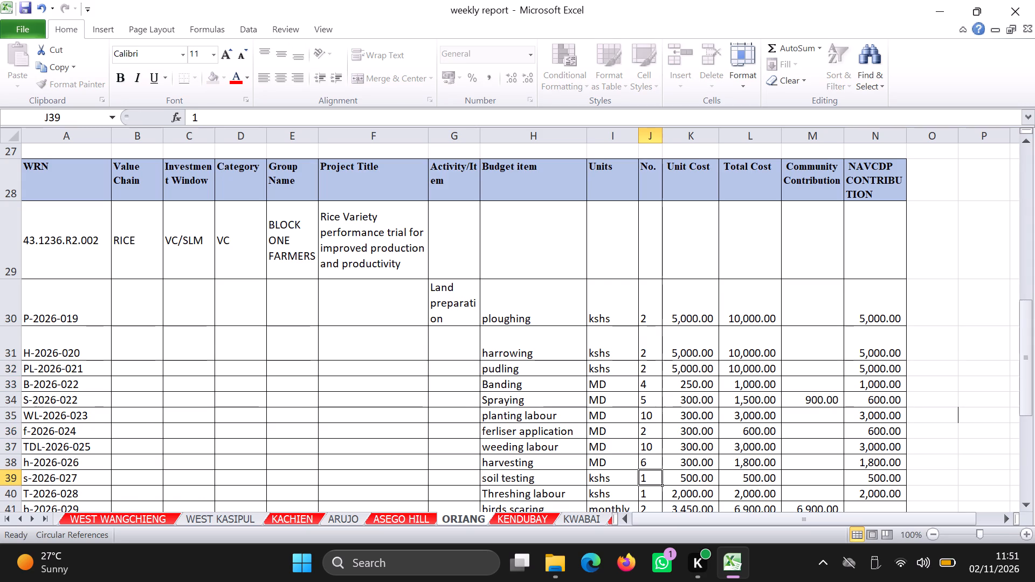
key(2)
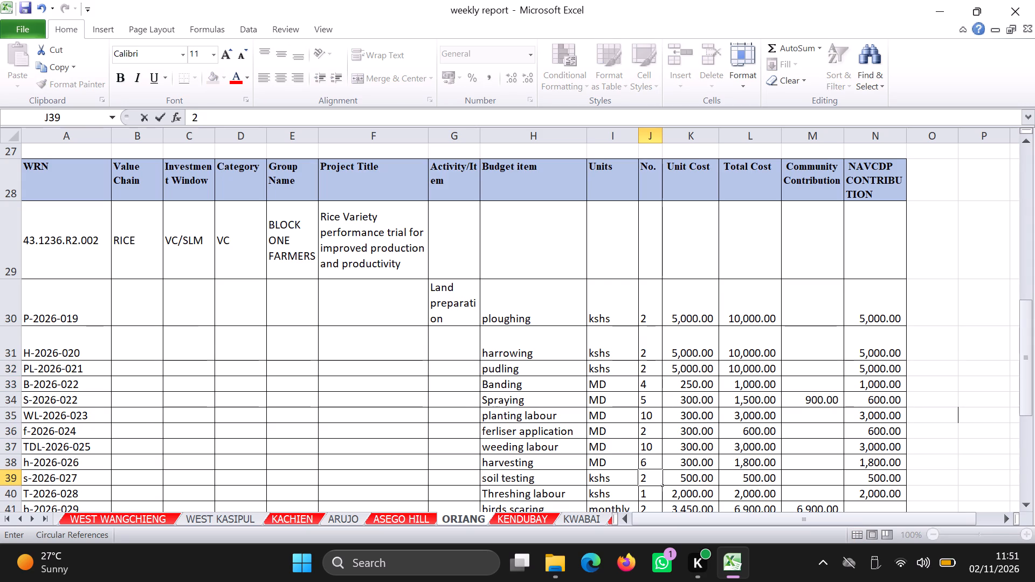
click(652, 493)
key(2)
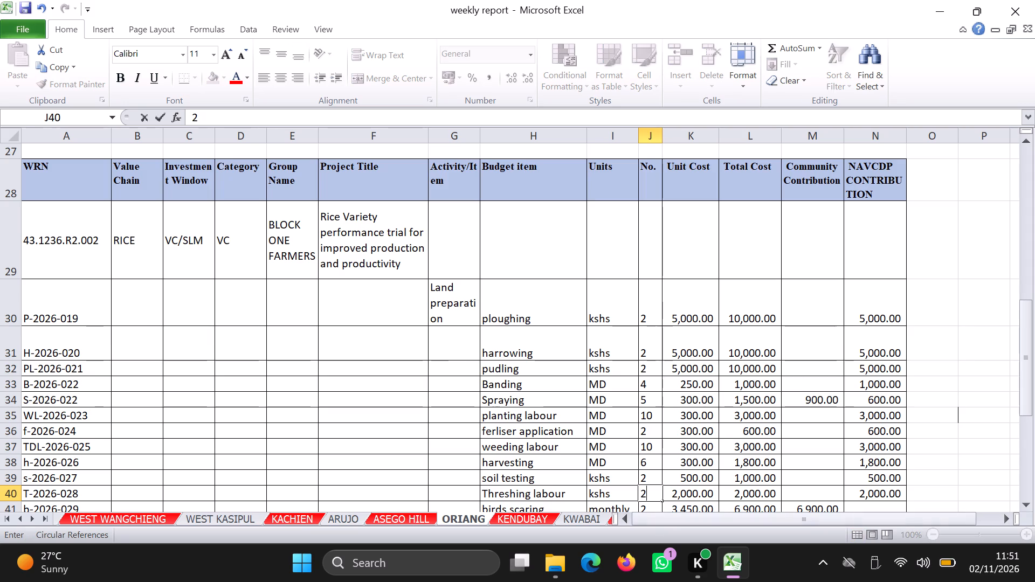
click(649, 509)
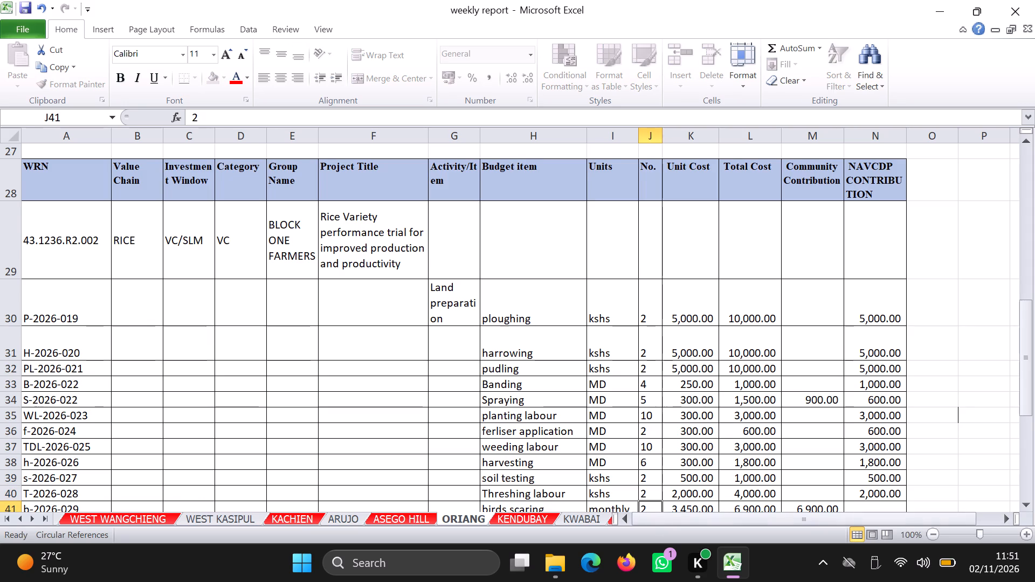
key(3)
Under Purchase of Inputs in the RICE table, set the No. of Komboka and AT058 to 4 each and AT054 to 2.
scroll(655, 494, down, 1)
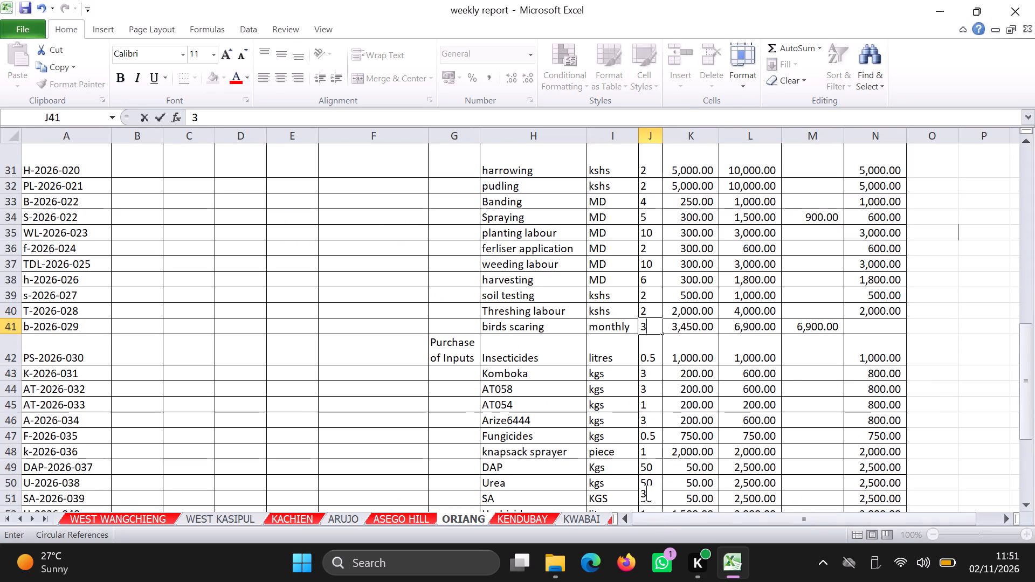
scroll(655, 494, down, 1)
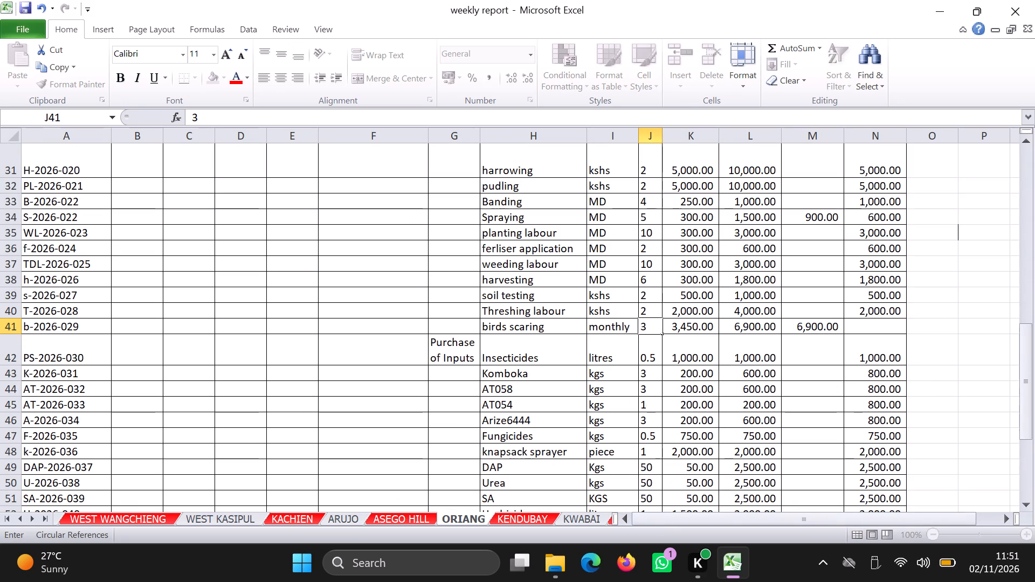
click(648, 375)
key(4)
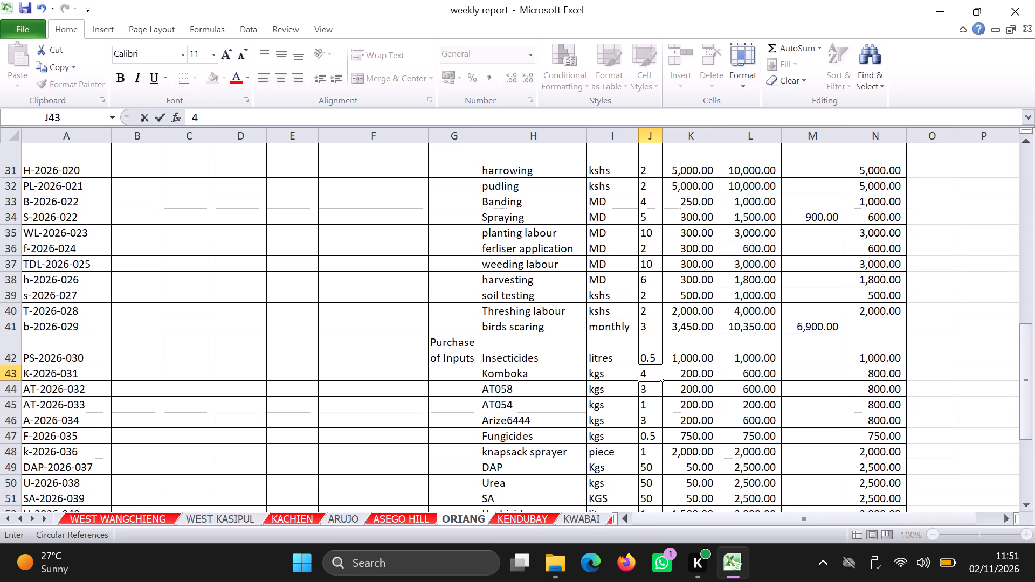
click(650, 385)
key(4)
click(652, 402)
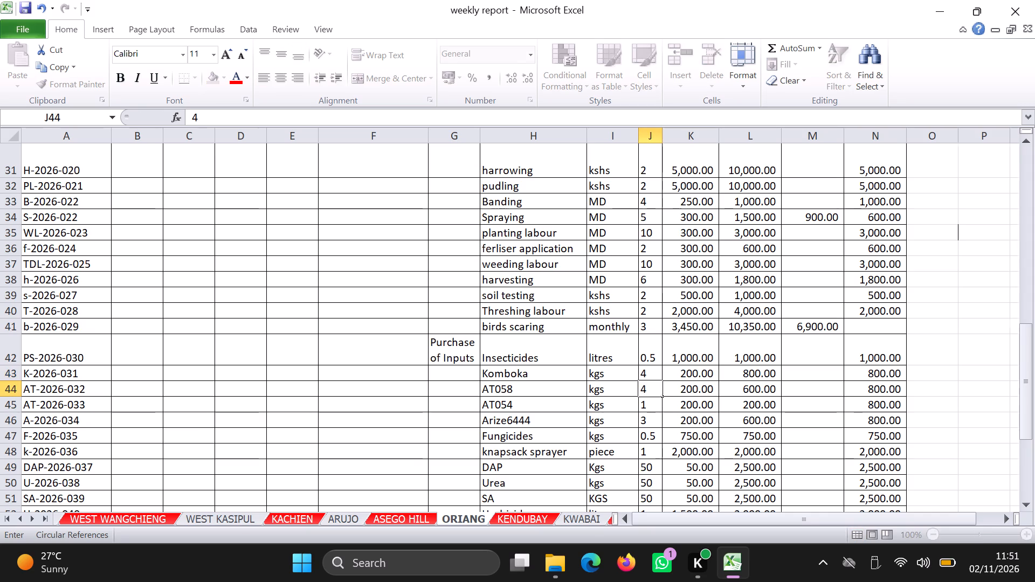
key(2)
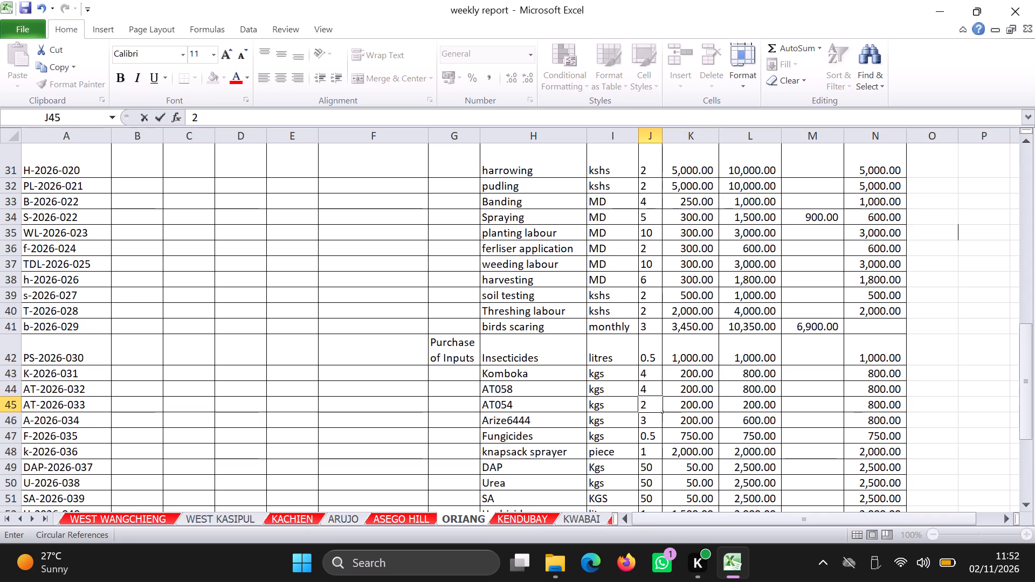
Under Purchase of Inputs in the RICE table, set the No. of knapsack sprayer and Herbicides to 2 each.
click(654, 449)
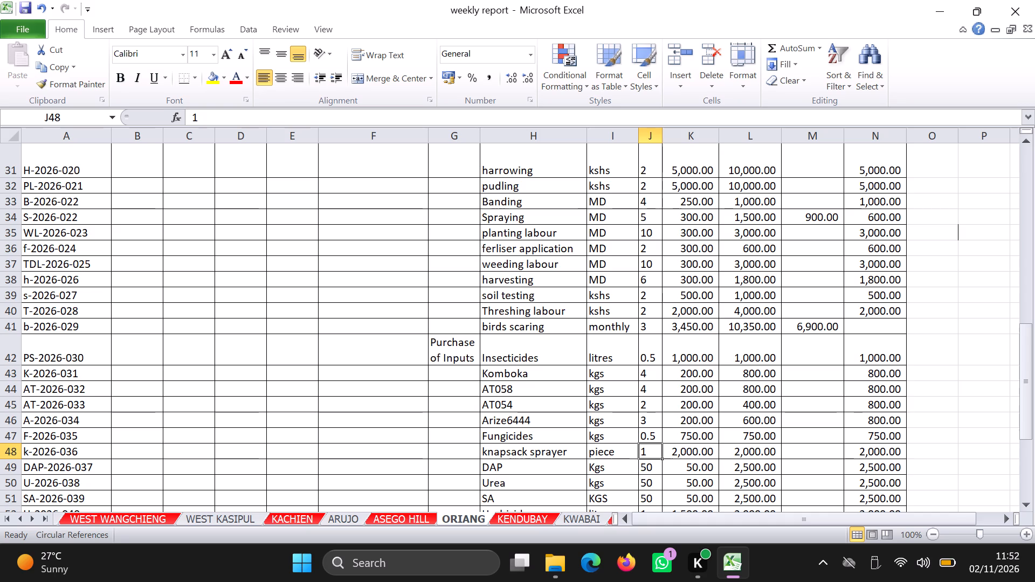
key(2)
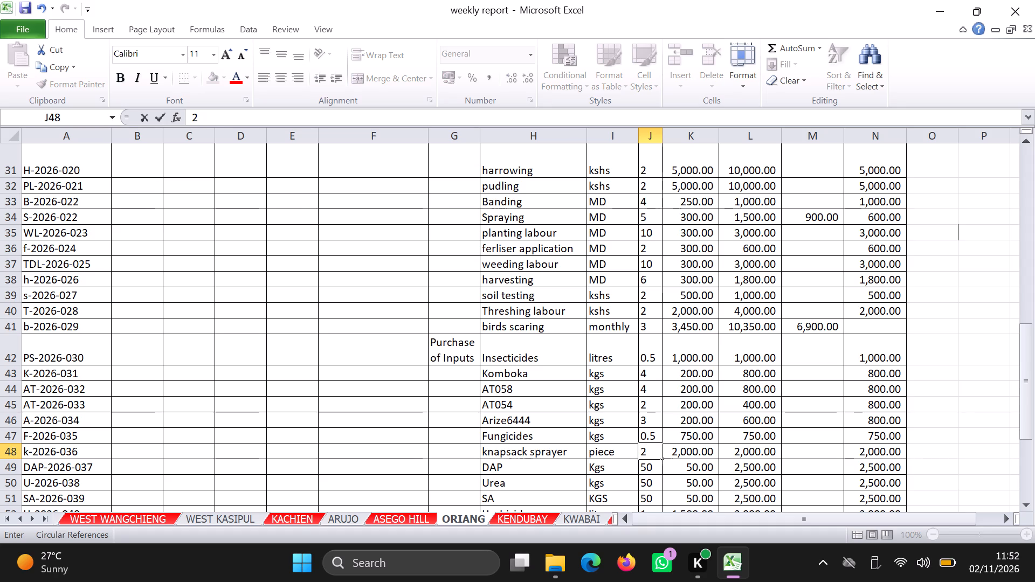
scroll(645, 481, down, 3)
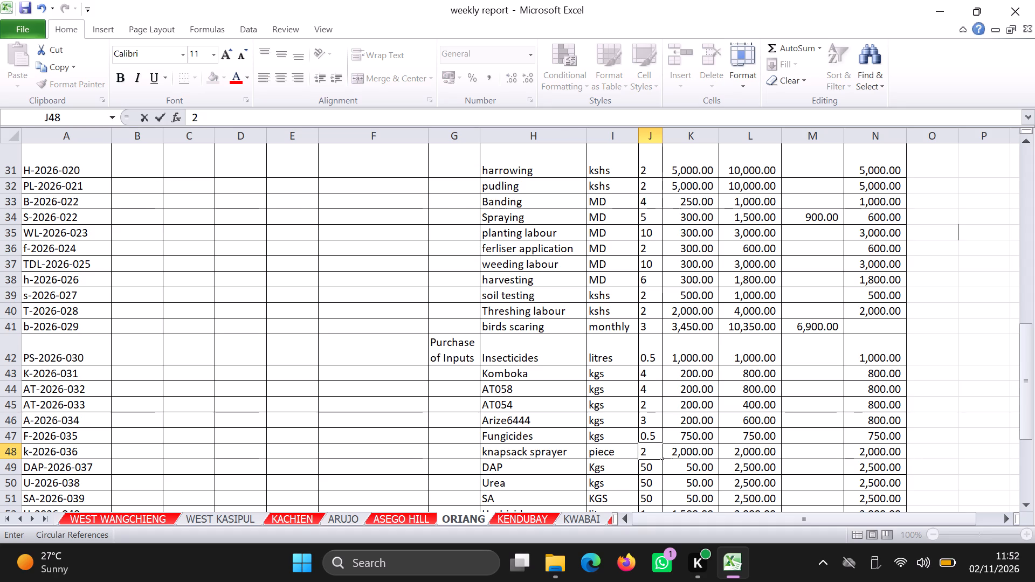
scroll(645, 481, down, 1)
click(645, 481)
scroll(645, 481, down, 1)
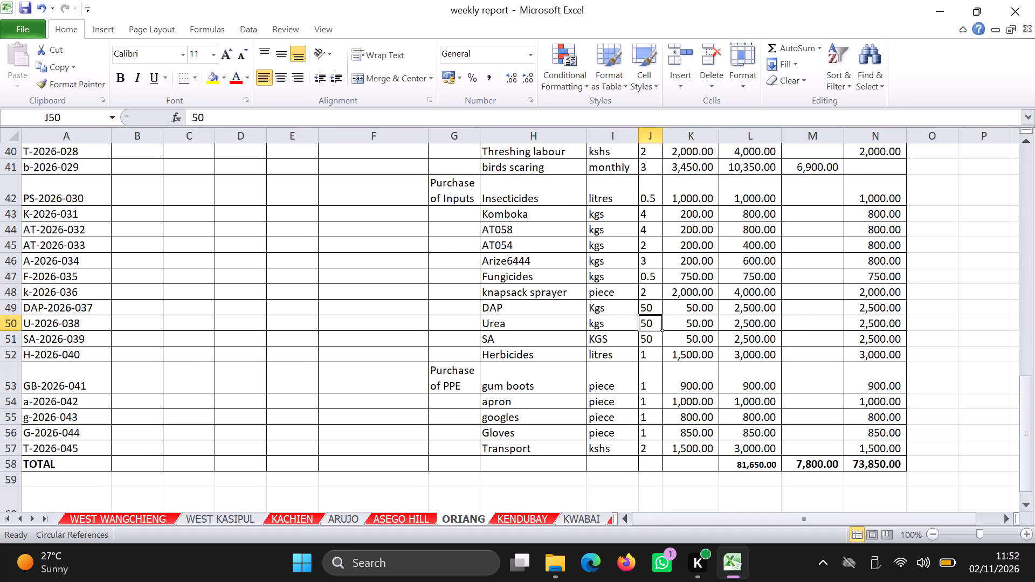
click(646, 355)
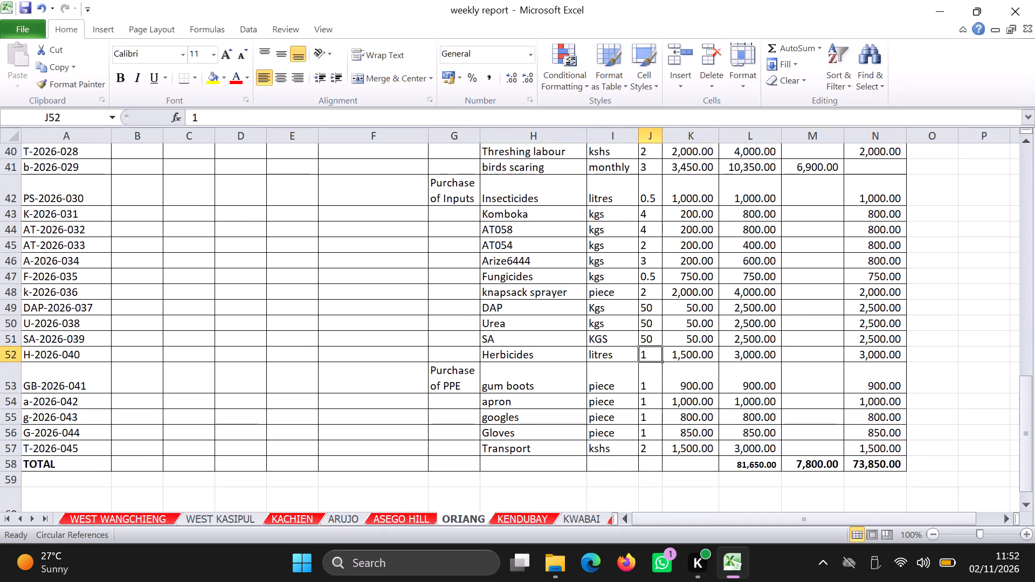
key(2)
Under Purchase of PPE in the RICE table, set the No. of gum boots, apron, googles and Gloves to 2 each.
click(648, 376)
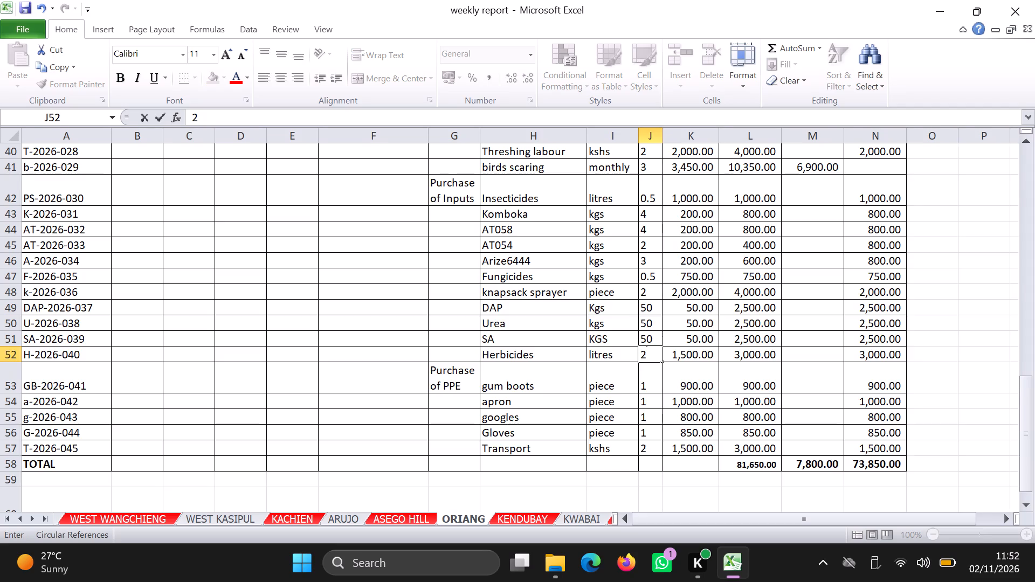
key(2)
click(653, 406)
key(2)
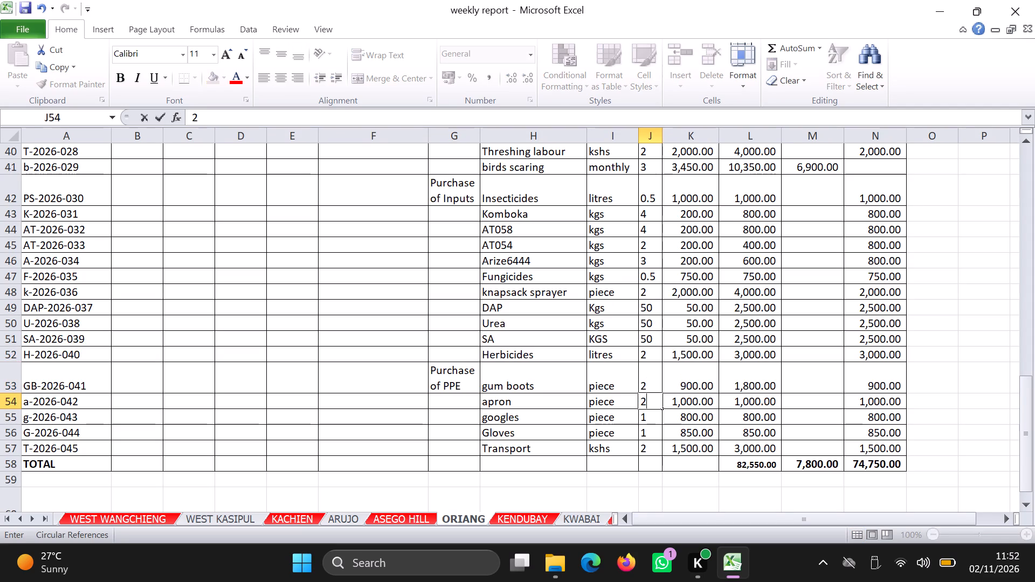
click(651, 422)
key(2)
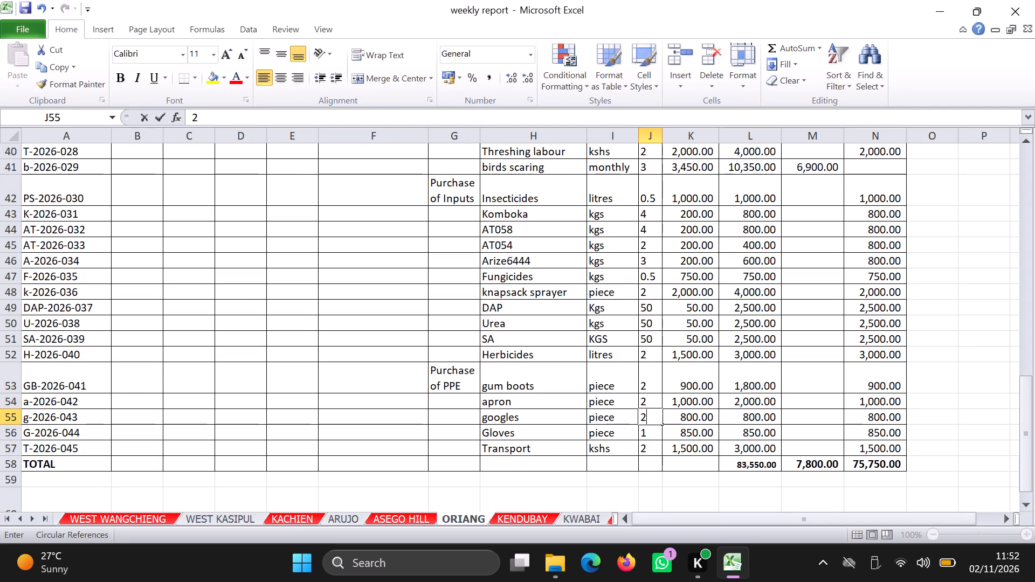
click(651, 429)
key(2)
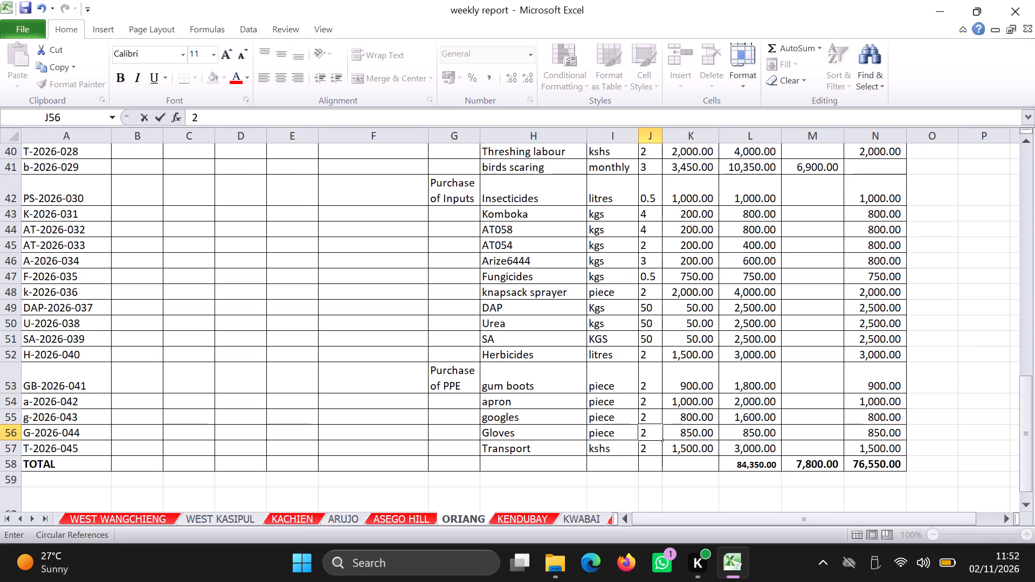
Set the No. of Transport in the ORIANG sheet's RICE table to 3 and save the workbook.
click(654, 448)
key(3)
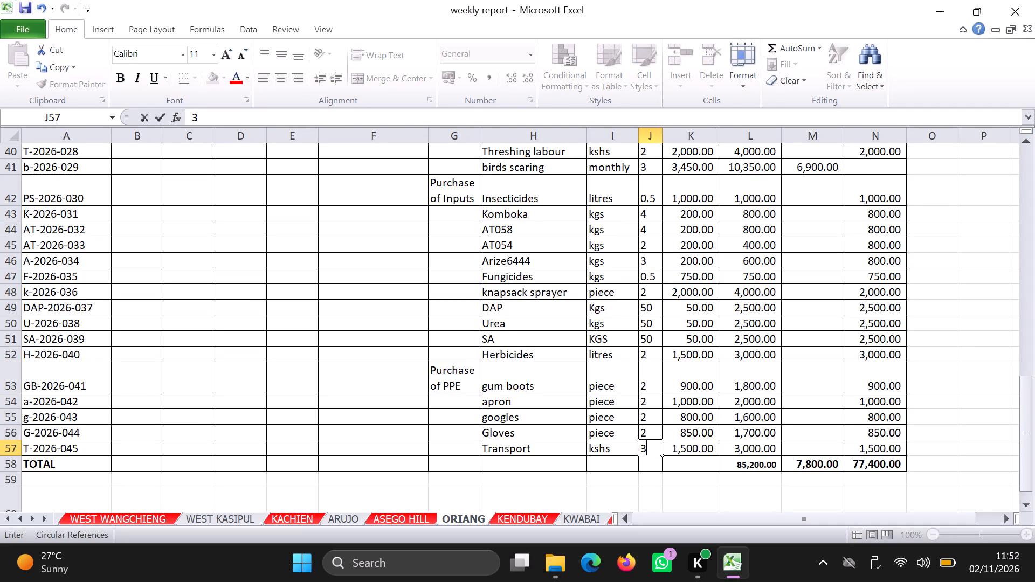
key(ctrl+s)
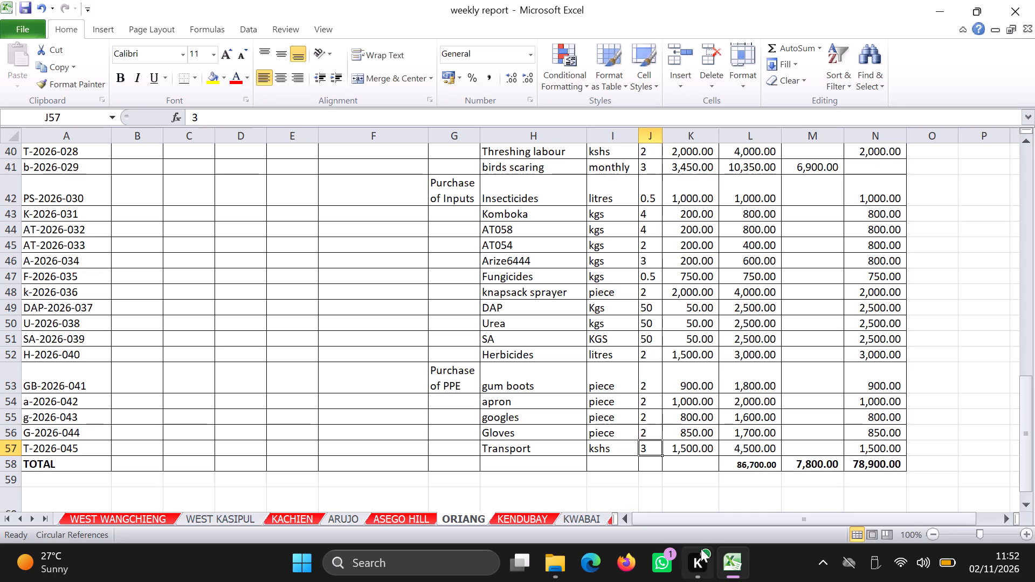
On the KENDUBAY sheet's BANANA table, set the No. of Soil and Skilled labour to 3 each and Potting labour to 4.
click(521, 518)
click(604, 348)
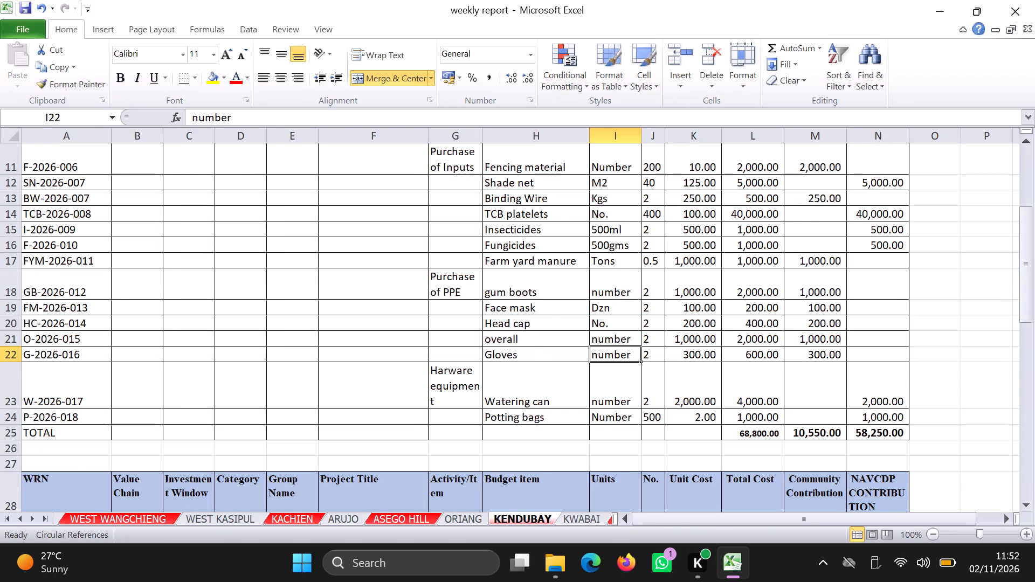
scroll(640, 317, up, 2)
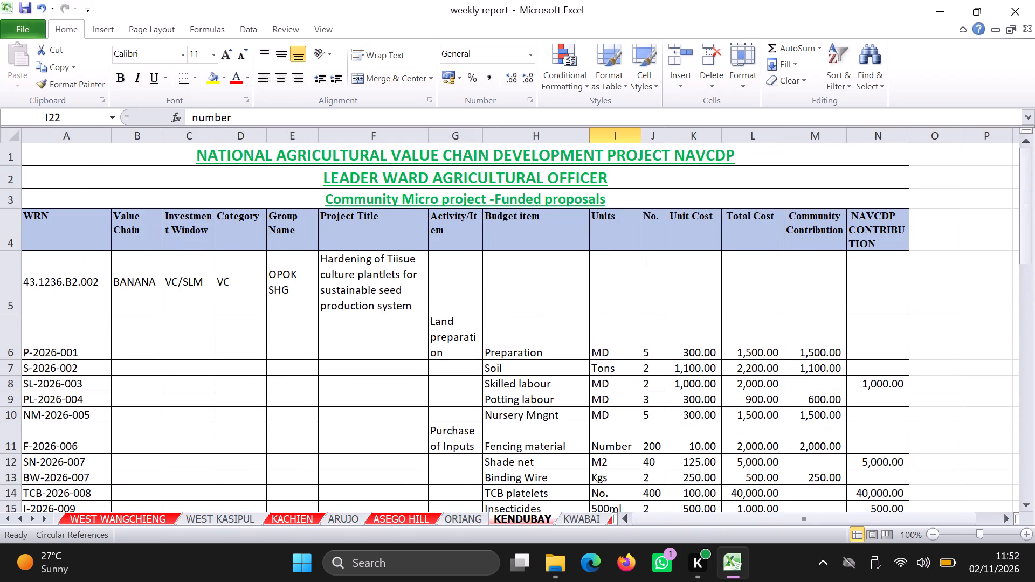
click(652, 372)
key(3)
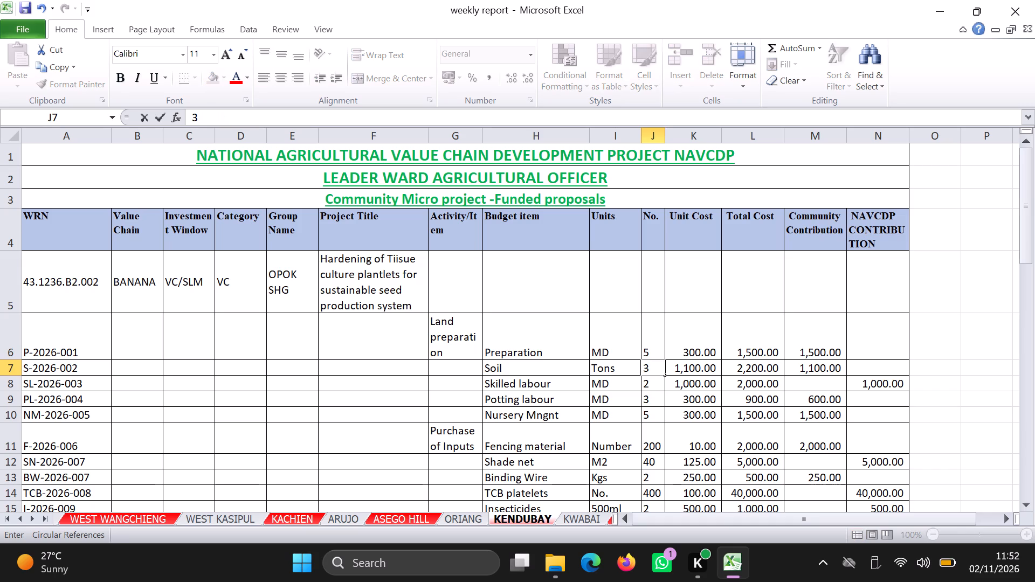
click(649, 384)
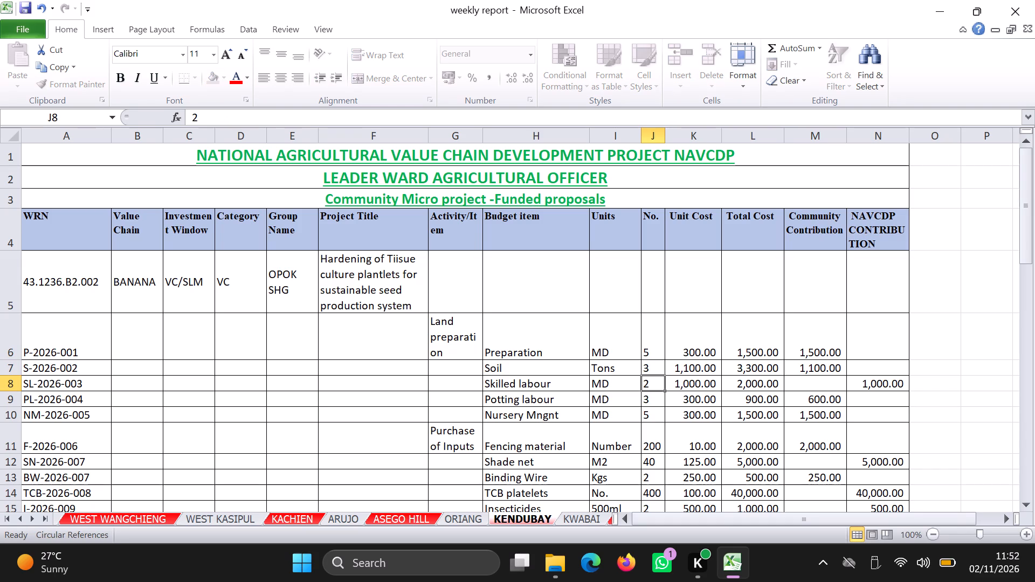
key(3)
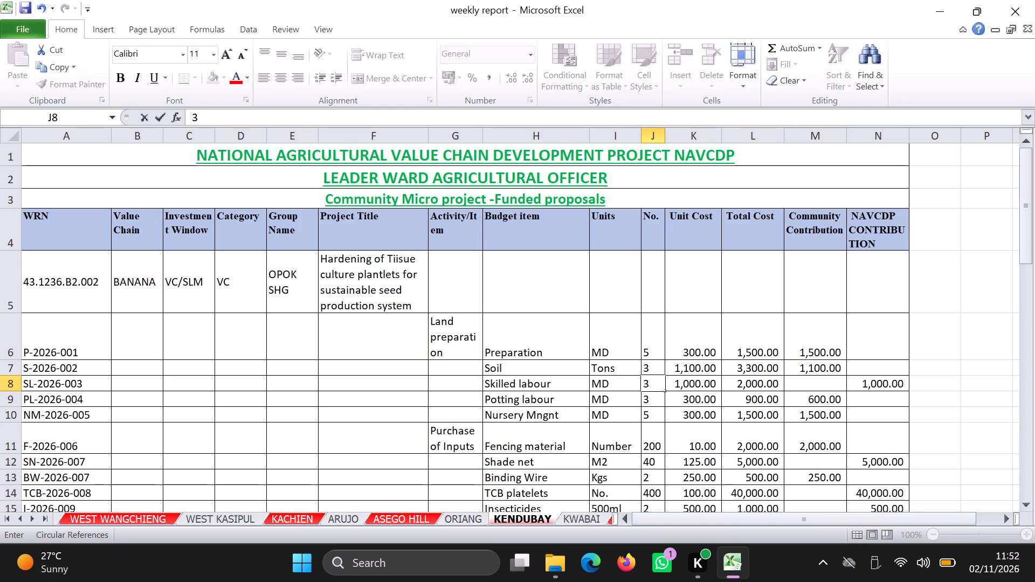
click(653, 399)
key(4)
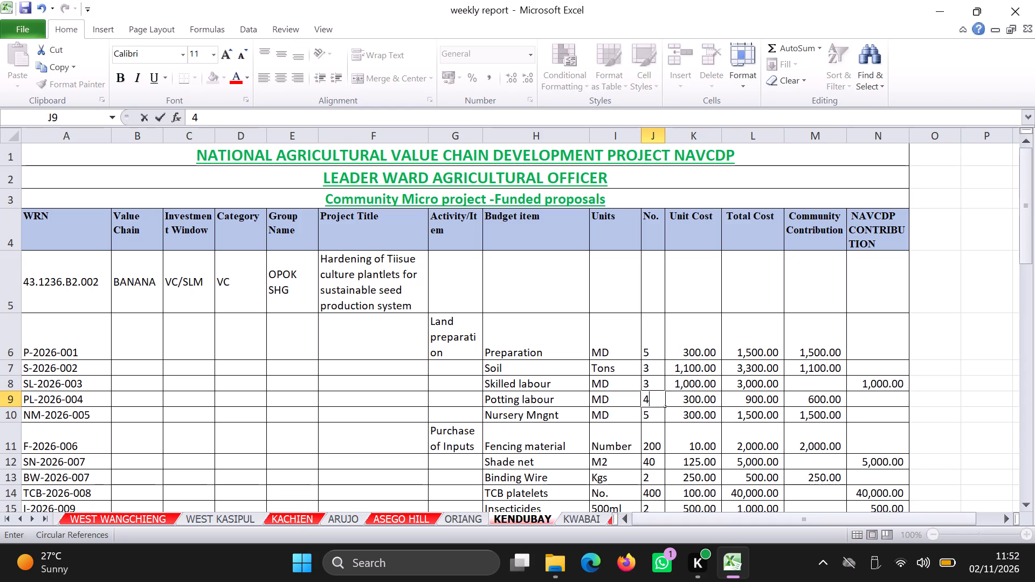
Under Purchase of Inputs in the BANANA table, set the No. of Binding Wire, Insecticides and Fungicides to 3 each.
click(655, 481)
key(3)
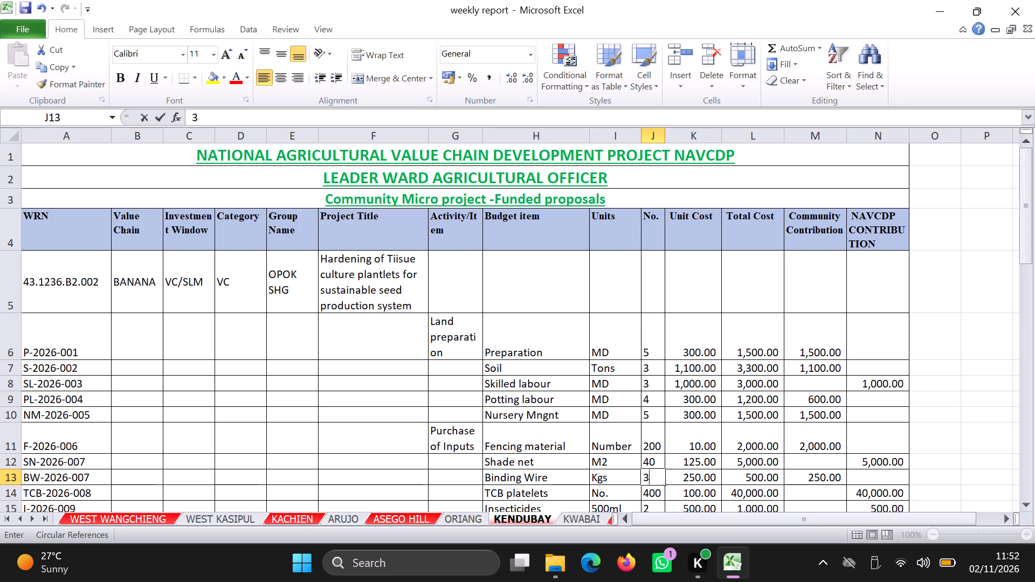
scroll(652, 460, down, 1)
click(652, 460)
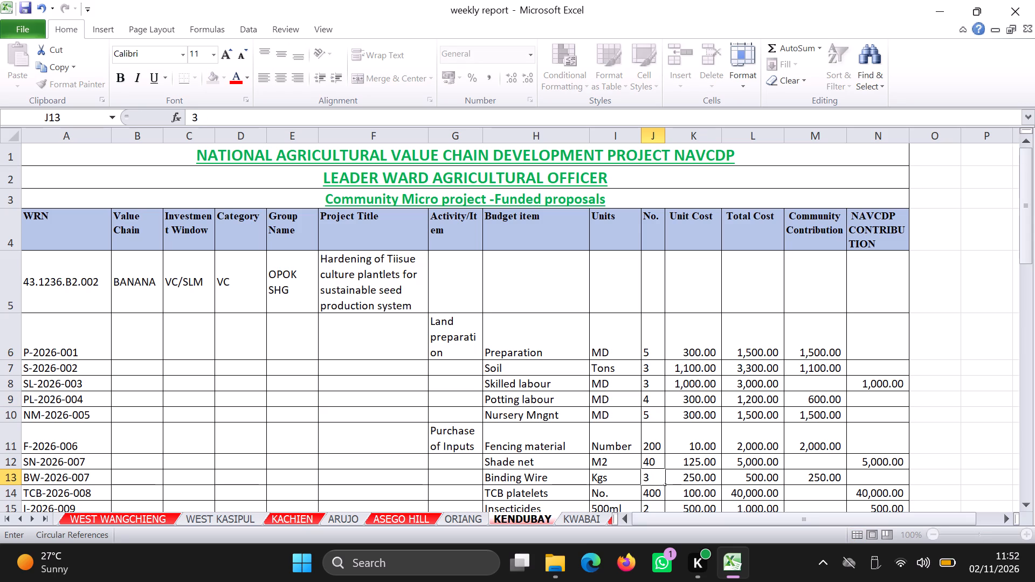
scroll(652, 460, down, 1)
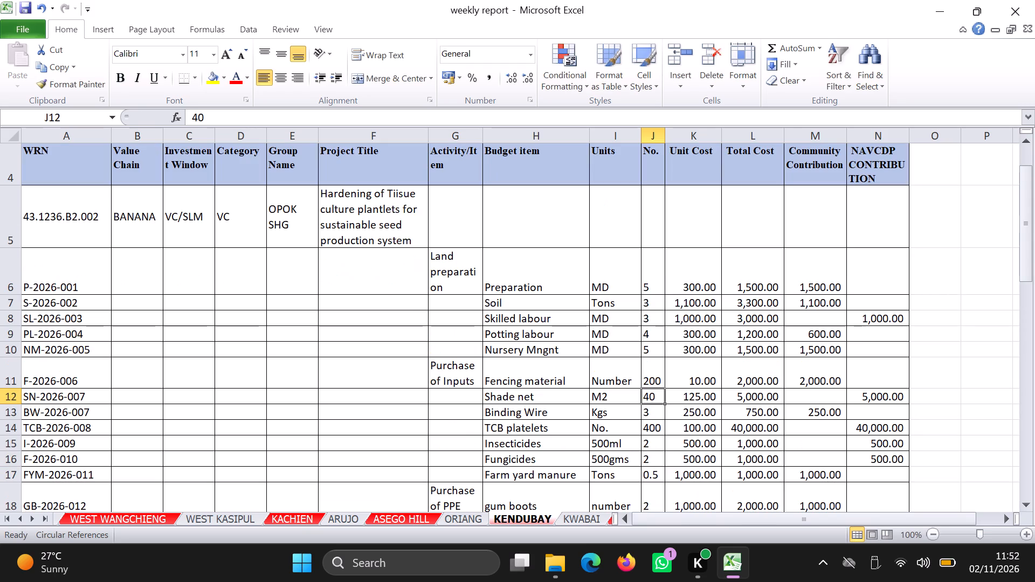
click(652, 442)
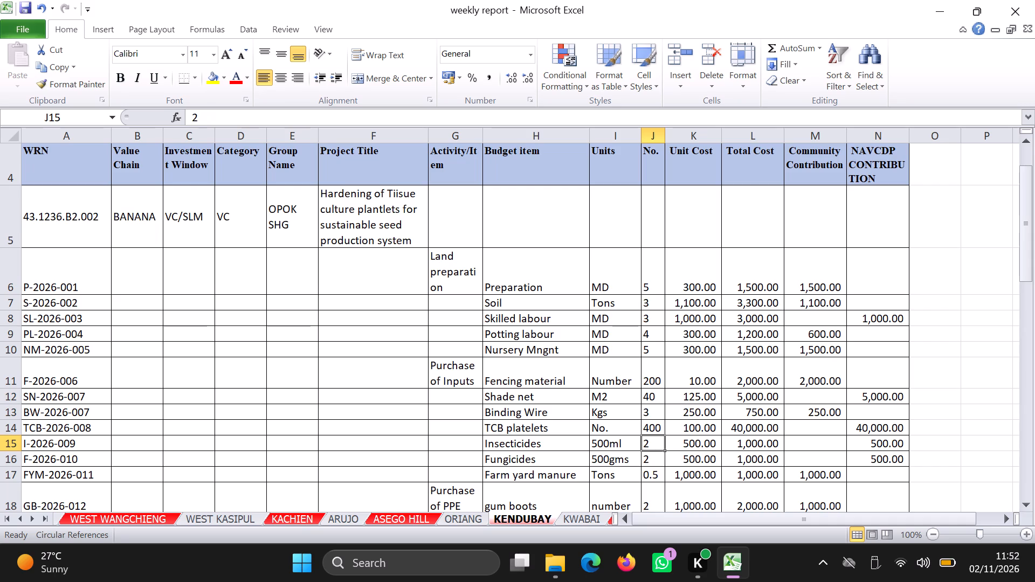
key(3)
click(646, 460)
key(3)
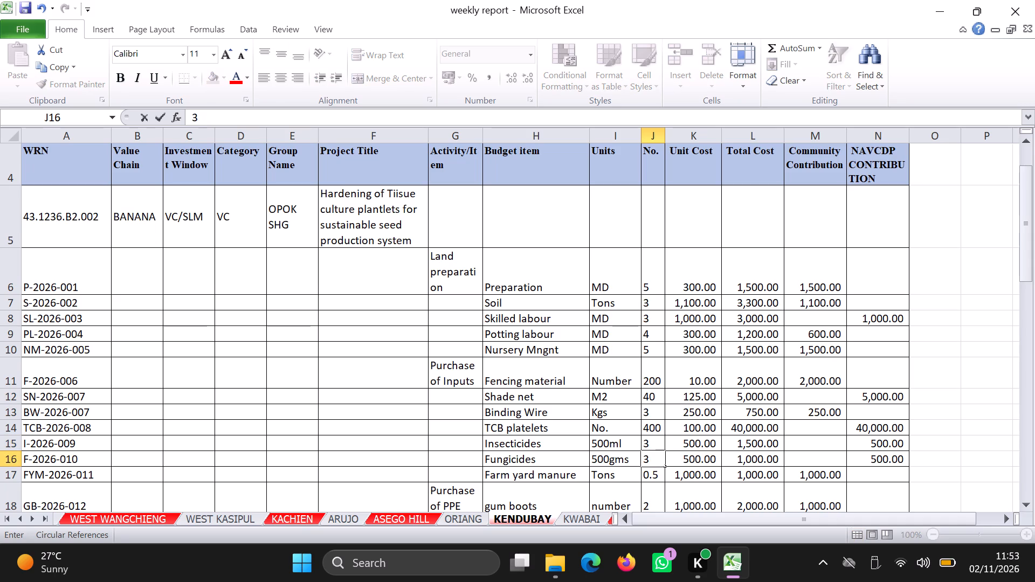
Under Purchase of PPE in the BANANA table, set the No. of gum boots, Face mask, Head cap and Gloves to 3 each and overall to 4.
click(653, 493)
key(3)
click(659, 485)
key(3)
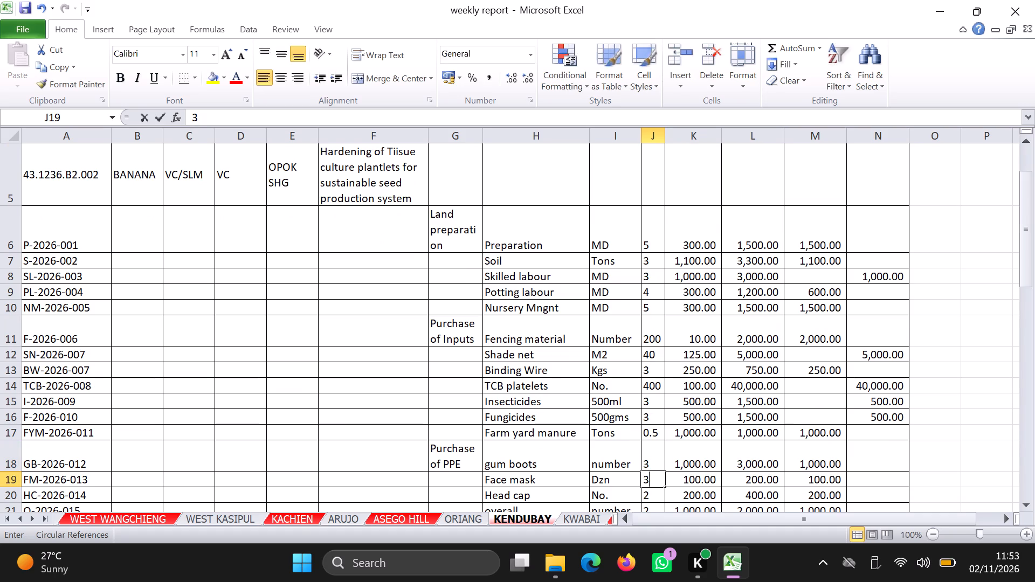
click(647, 502)
key(3)
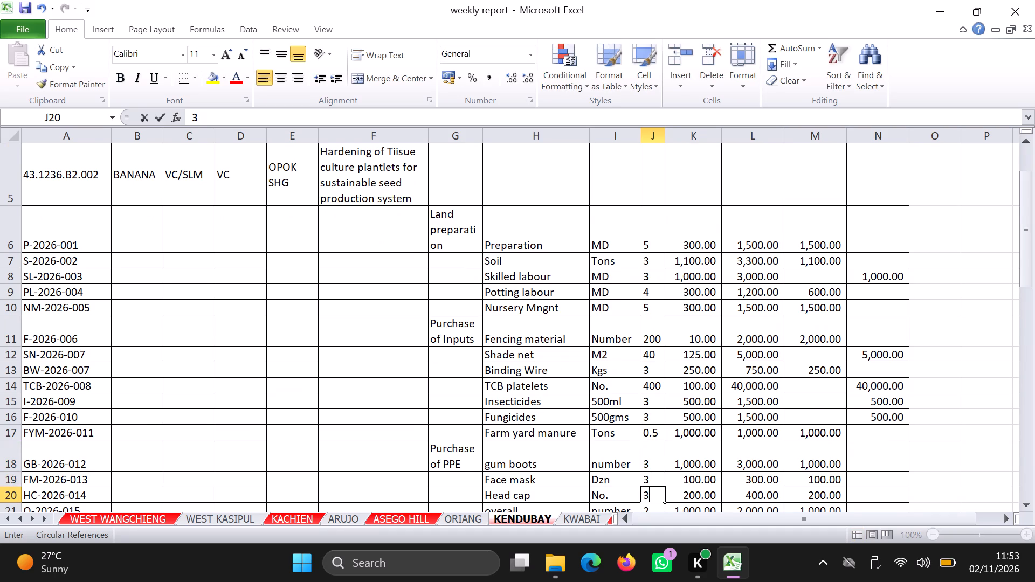
scroll(653, 489, down, 1)
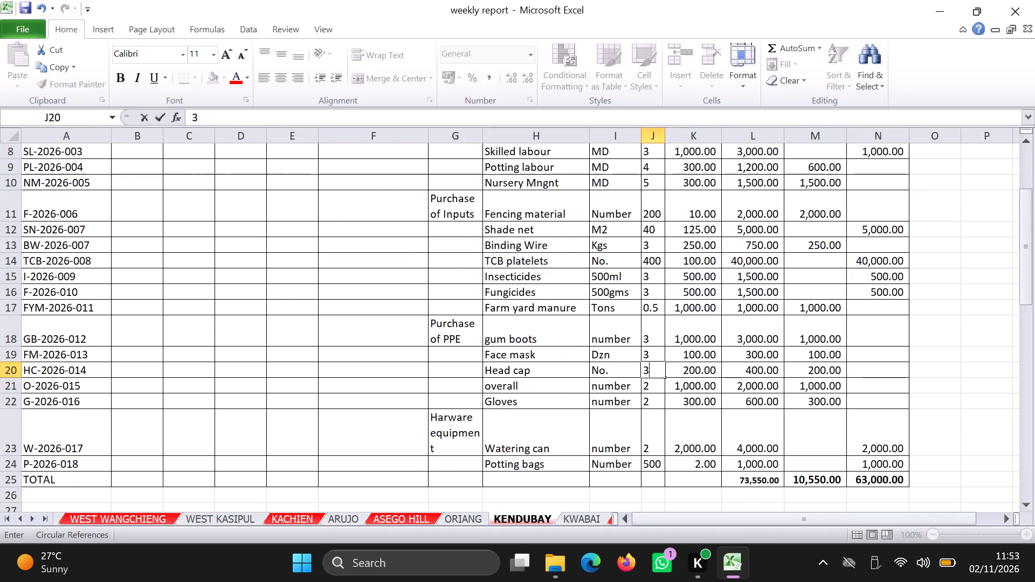
scroll(653, 489, down, 1)
click(650, 385)
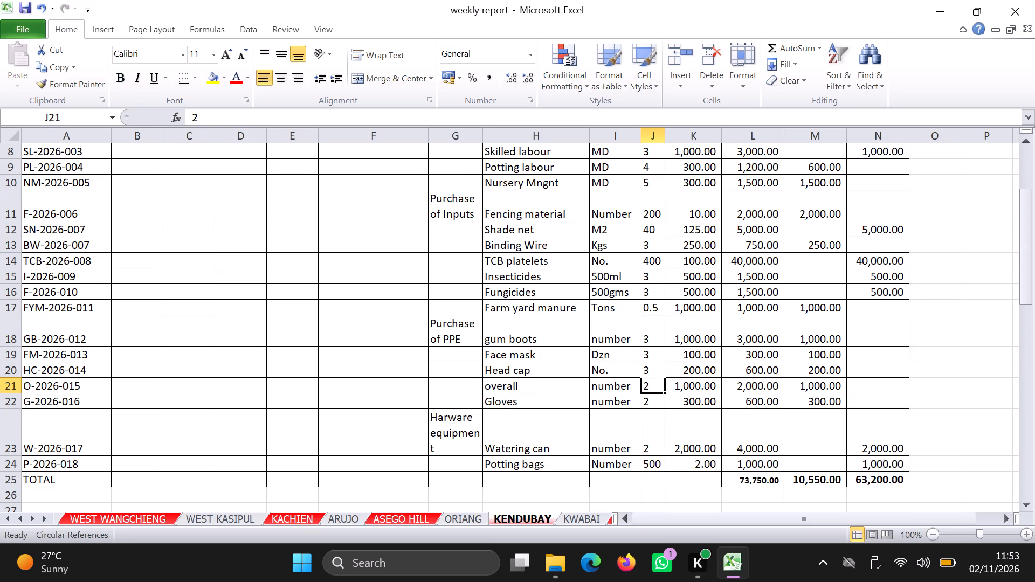
key(4)
click(654, 403)
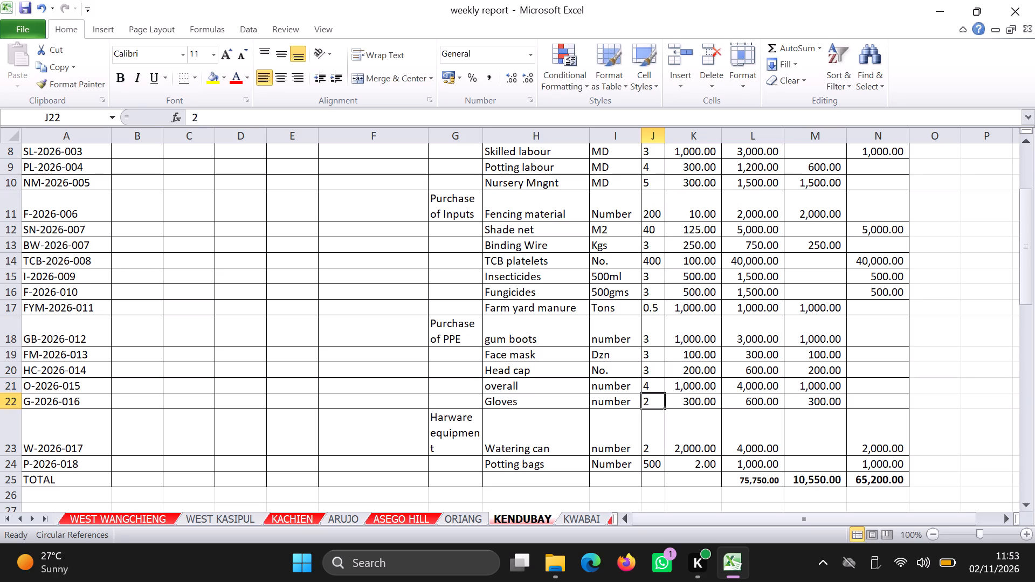
key(3)
Under Harware equipment in the BANANA table, set the No. of Watering can to 3.
click(653, 425)
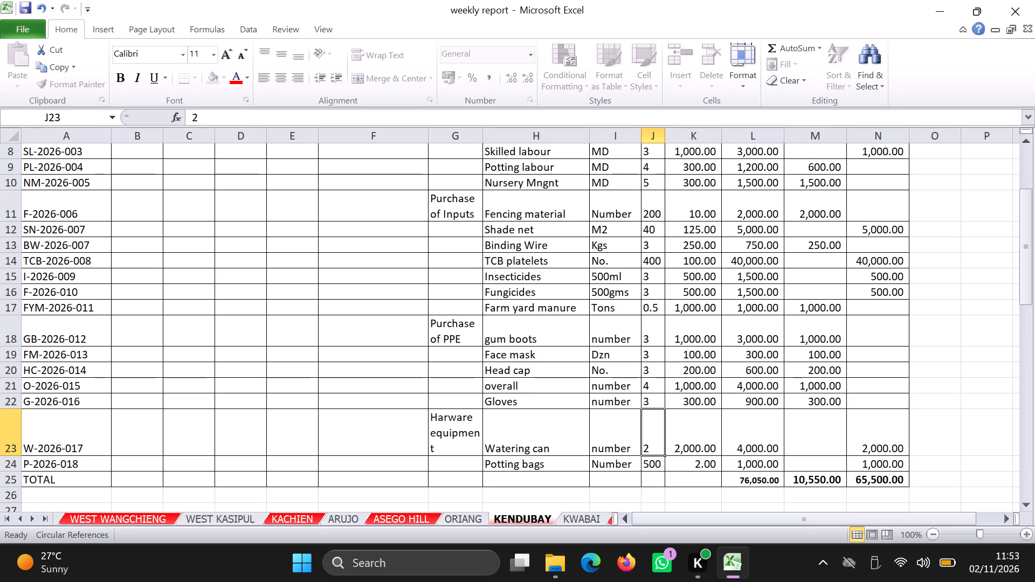
key(3)
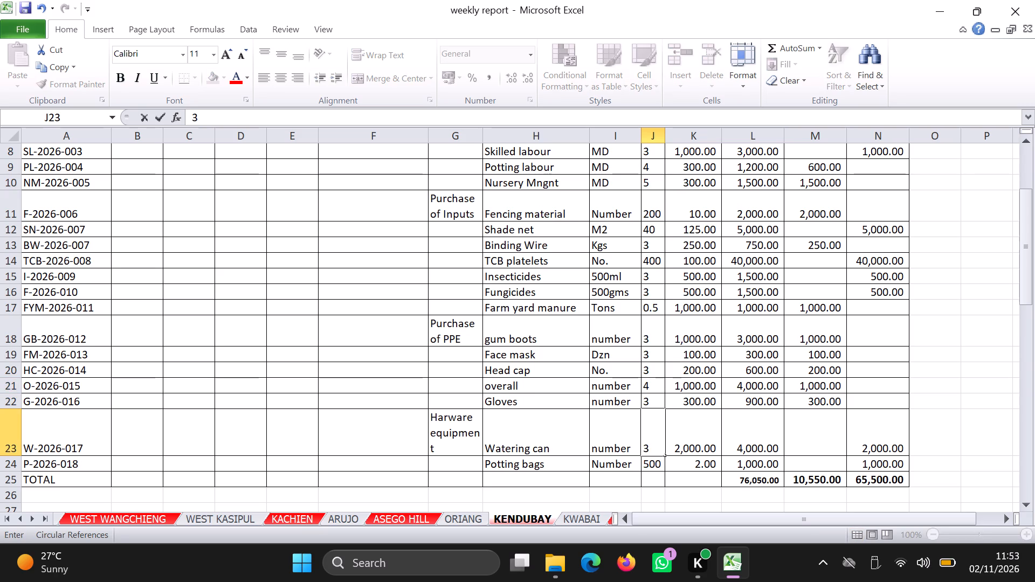
scroll(660, 433, down, 1)
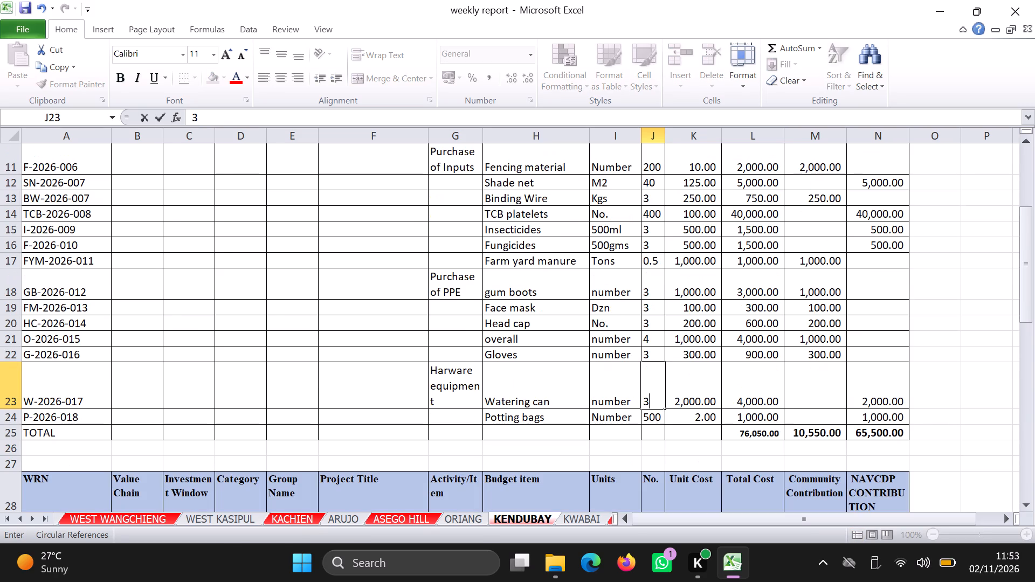
scroll(660, 433, down, 2)
click(660, 433)
Under Land preparation in the KENDUBAY RICE table, set the No. of ploughing, harrowing and pudling to 3 each and Banding to 5.
scroll(660, 433, down, 1)
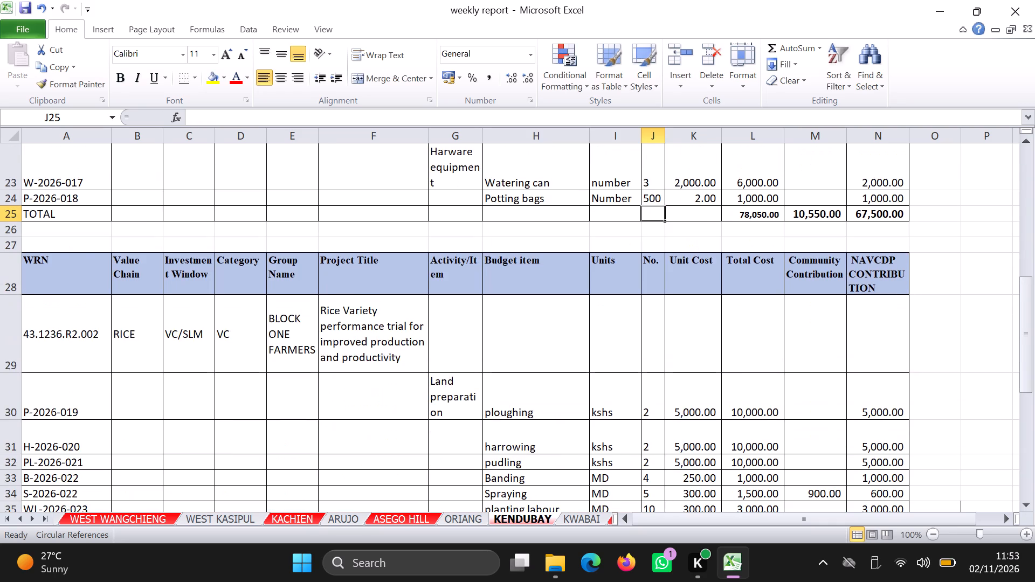
scroll(660, 433, down, 2)
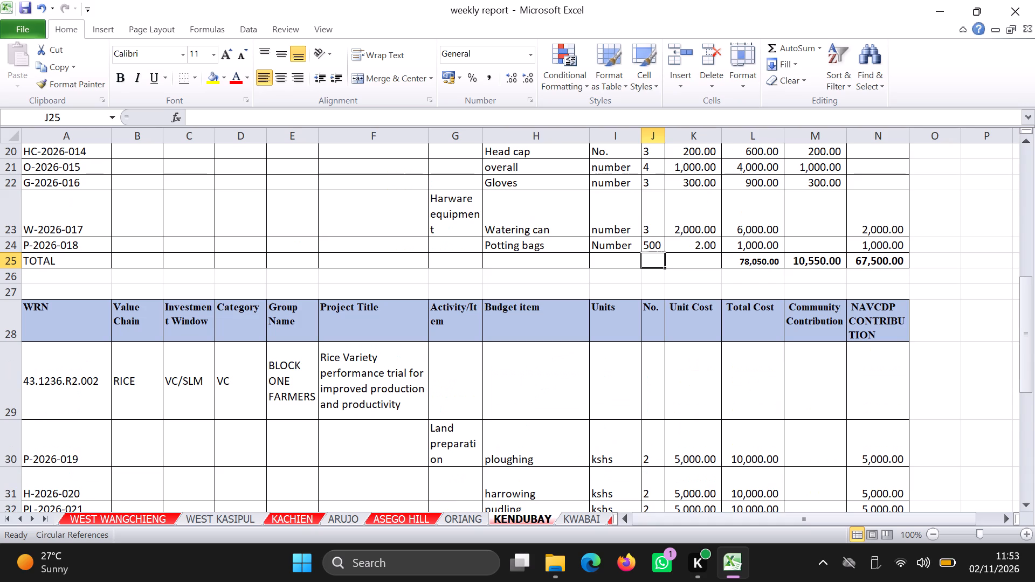
click(652, 449)
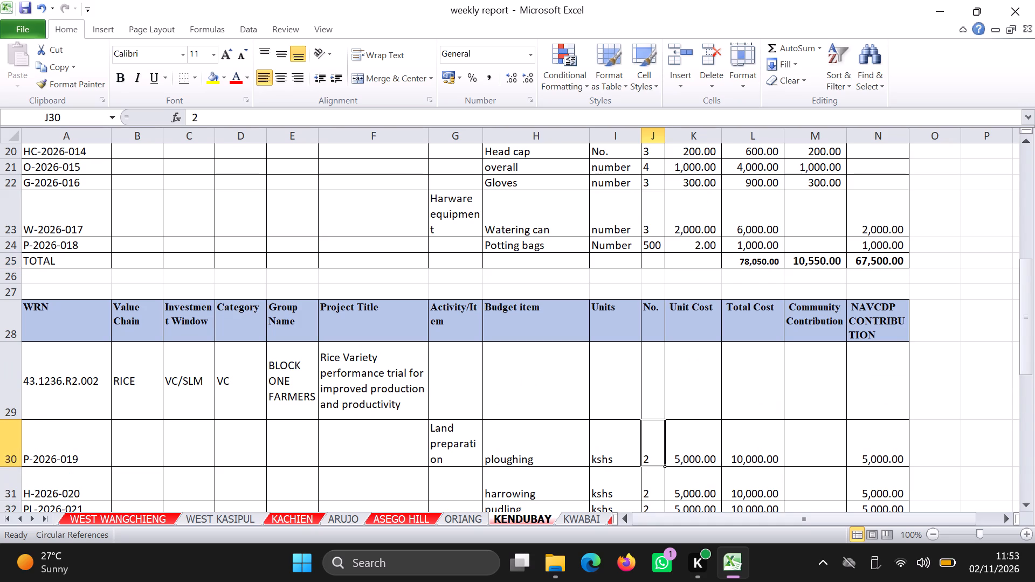
key(3)
click(654, 481)
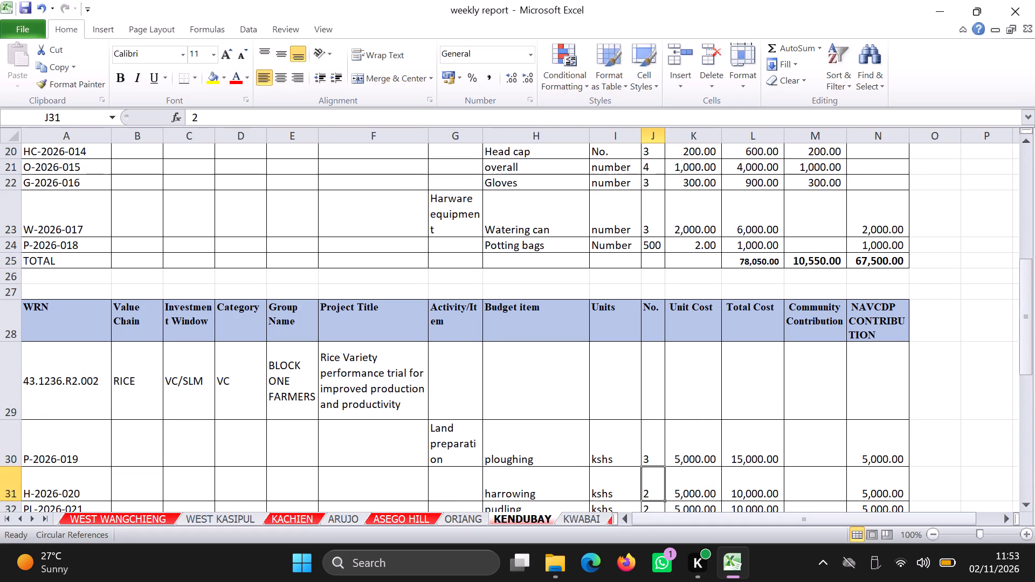
key(3)
scroll(663, 474, down, 1)
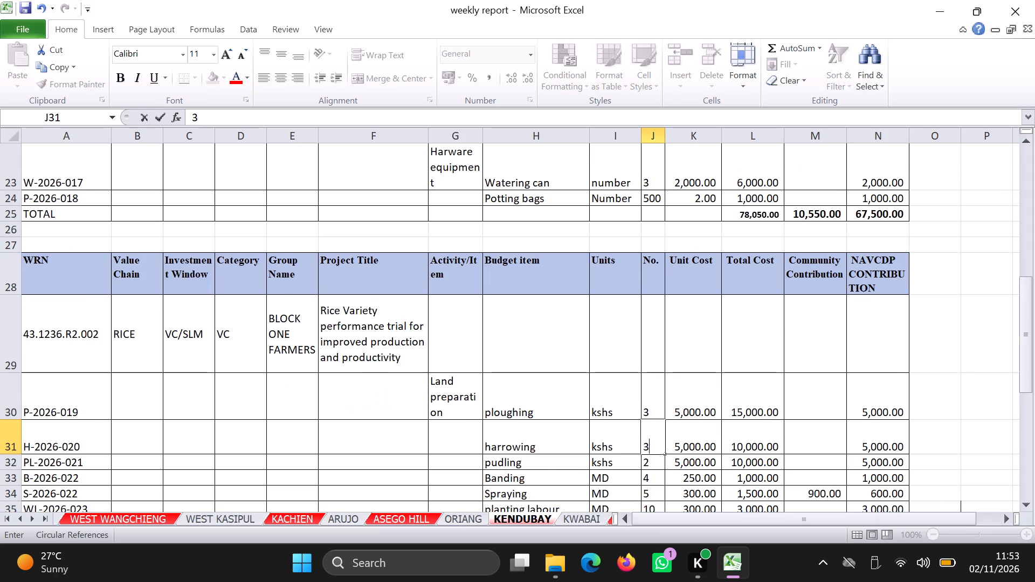
scroll(663, 474, down, 1)
click(654, 463)
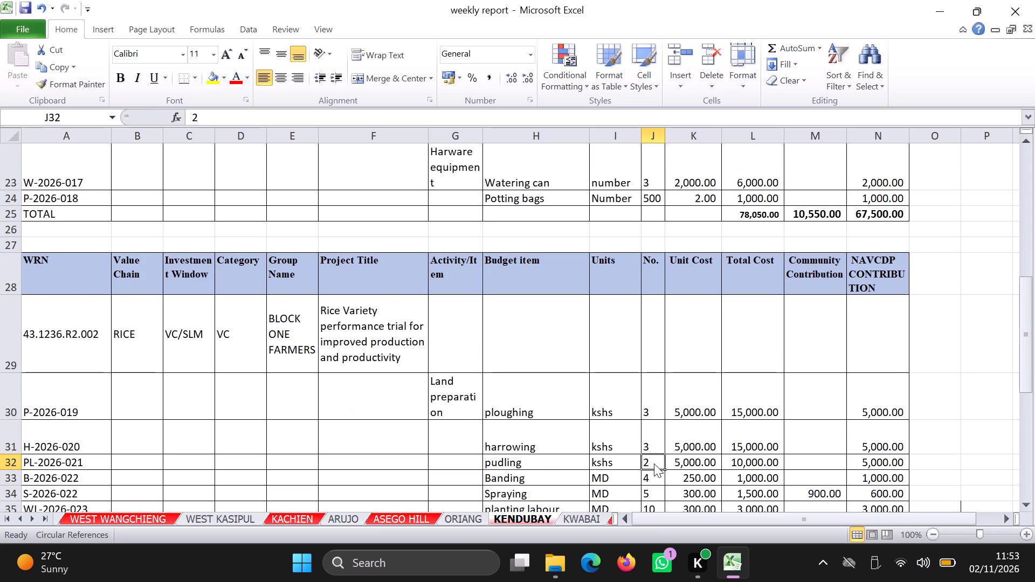
key(3)
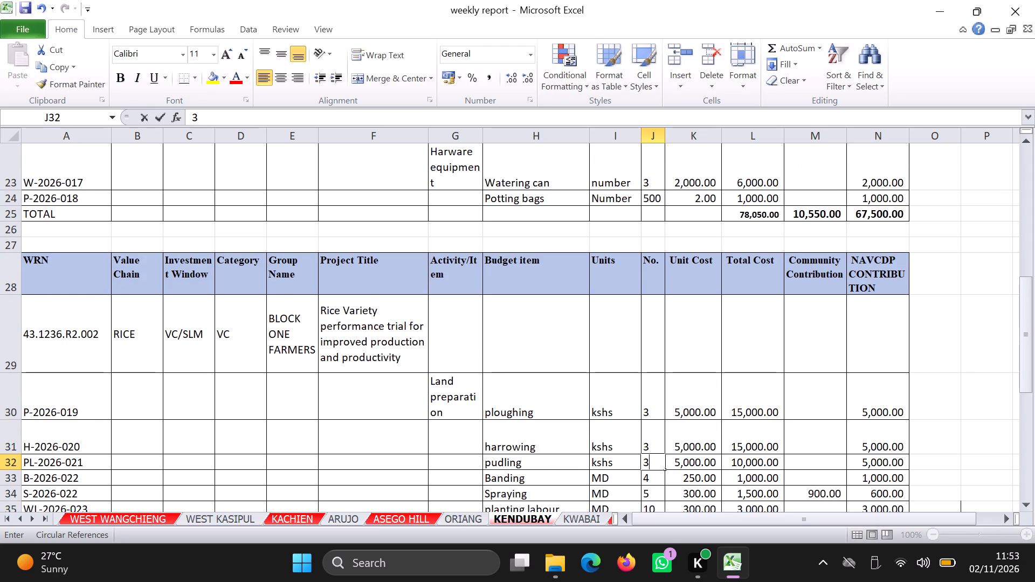
click(654, 481)
key(5)
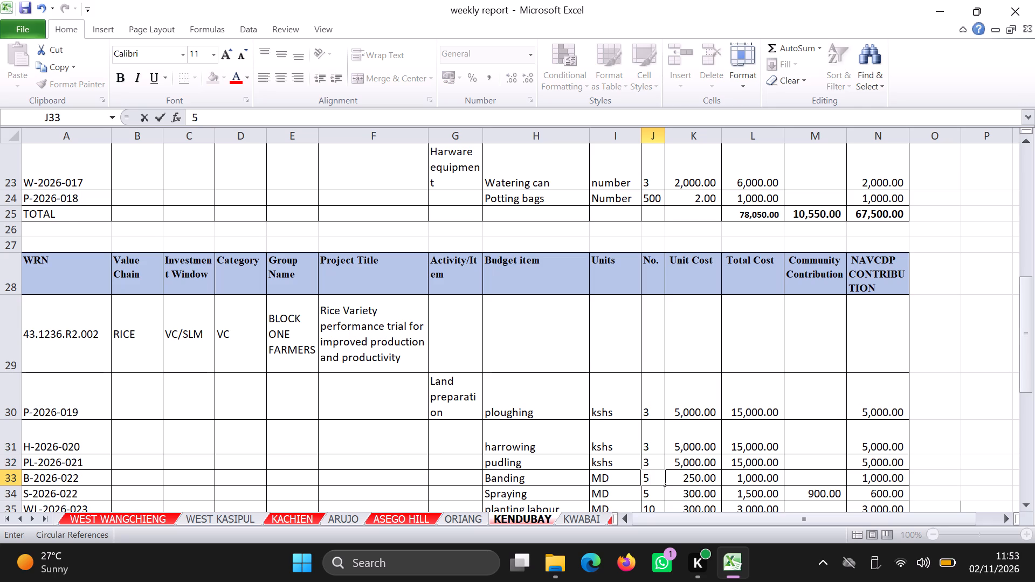
Under Land preparation in the KENDUBAY RICE table, set the No. of ferliser application, soil testing and Threshing labour to 3 each and birds scaring to 4.
scroll(655, 452, down, 2)
click(658, 498)
scroll(658, 498, down, 1)
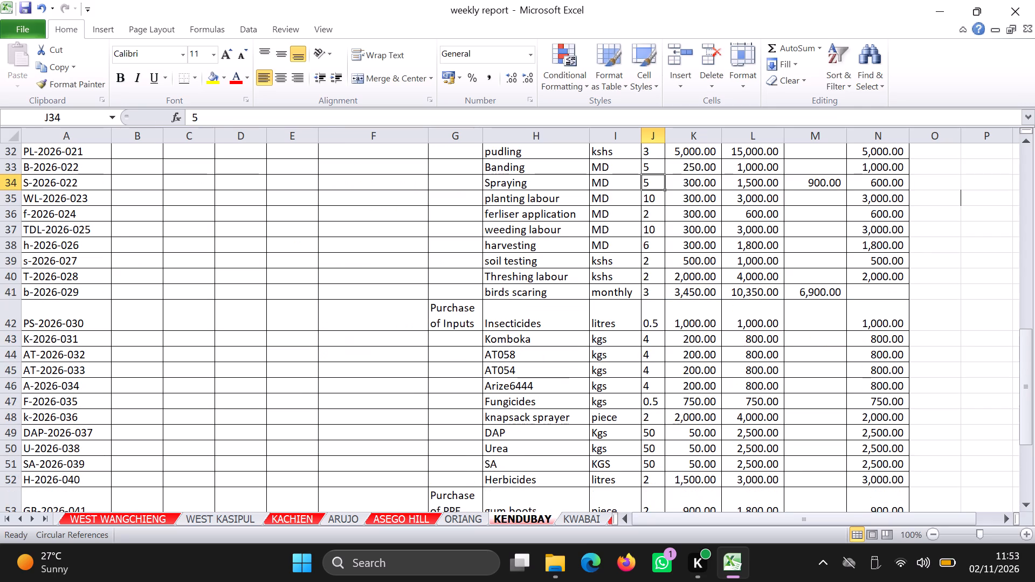
click(650, 218)
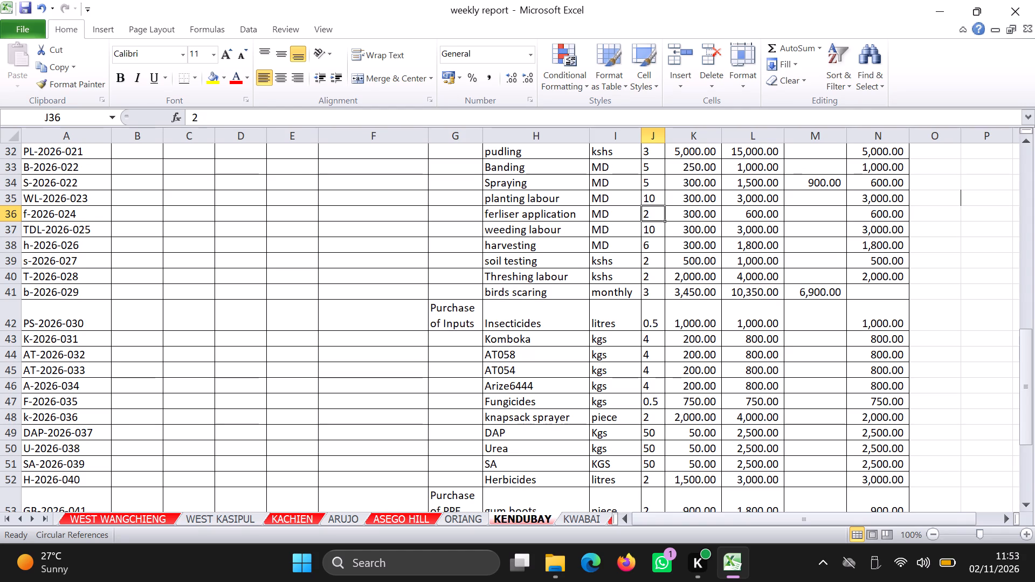
key(3)
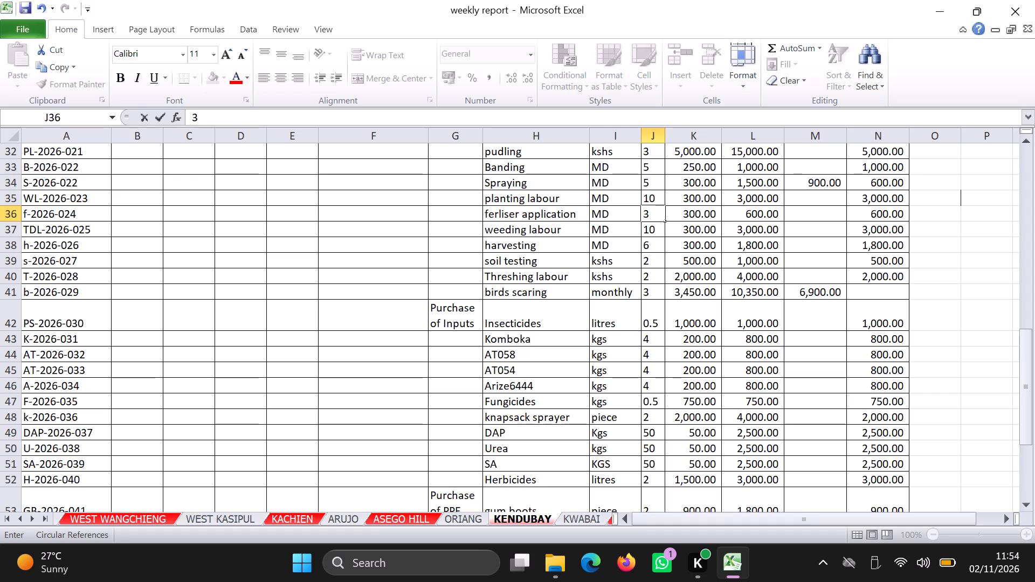
click(653, 264)
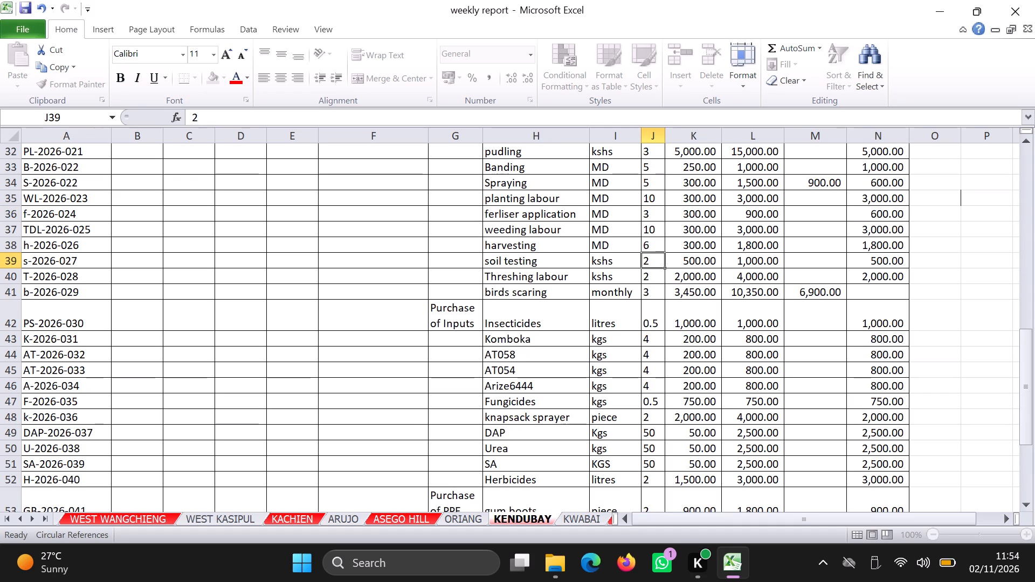
key(3)
click(649, 274)
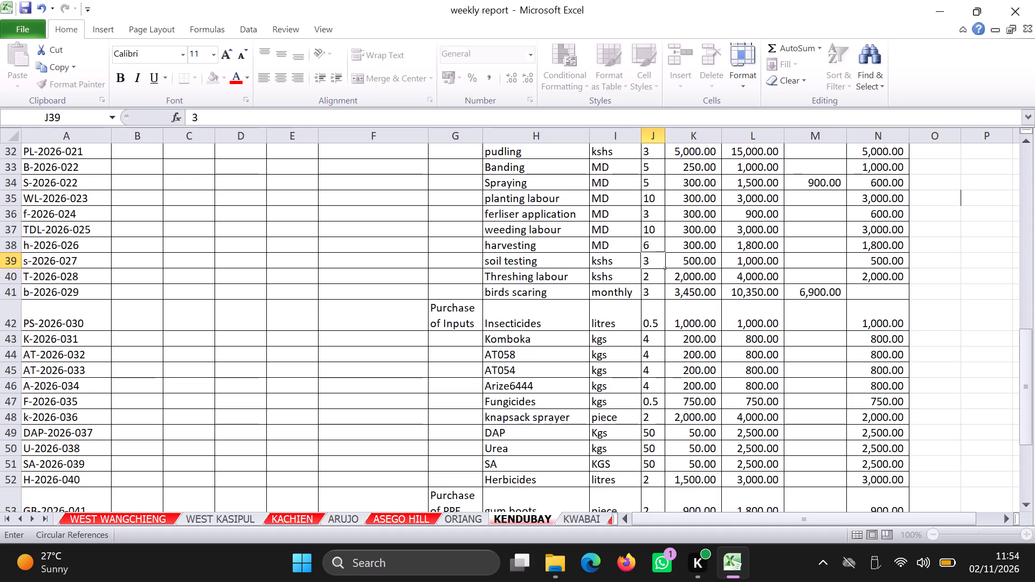
key(3)
click(652, 293)
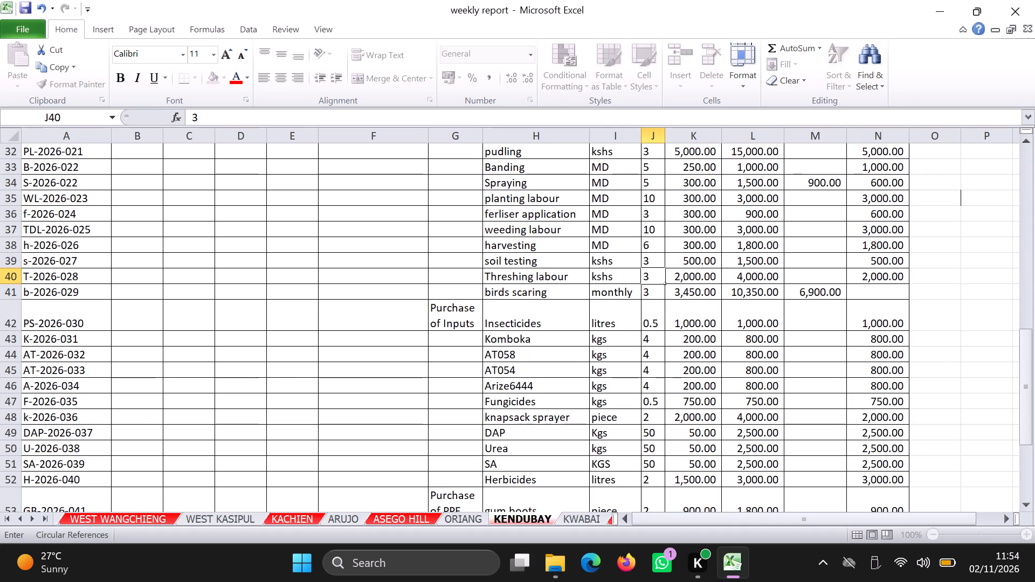
key(4)
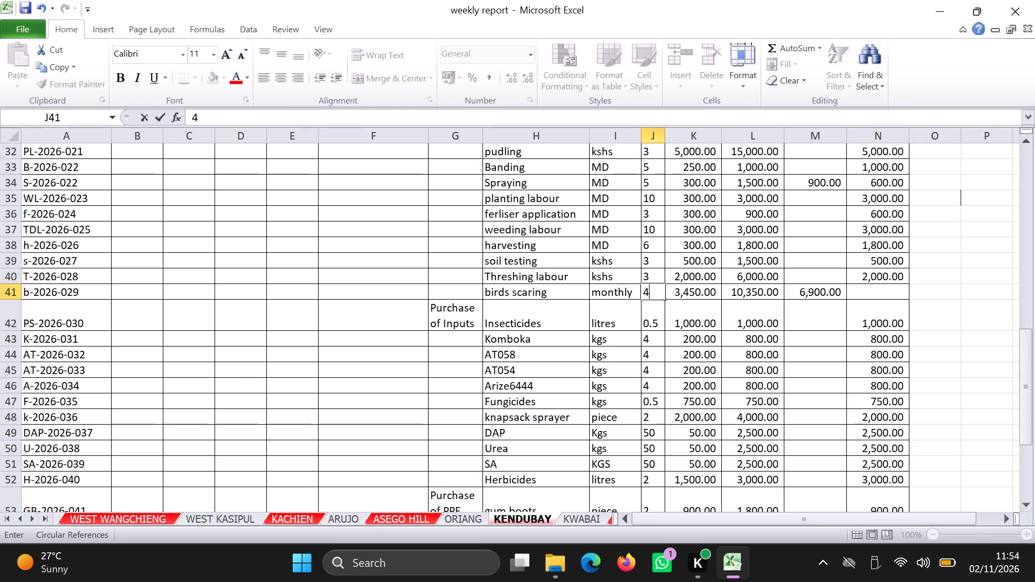
Under Purchase of Inputs in the RICE table, set the No. of Komboka, AT058, AT054 and Arize6444 to 5 each, and knapsack sprayer and Herbicides to 3.
click(655, 343)
key(5)
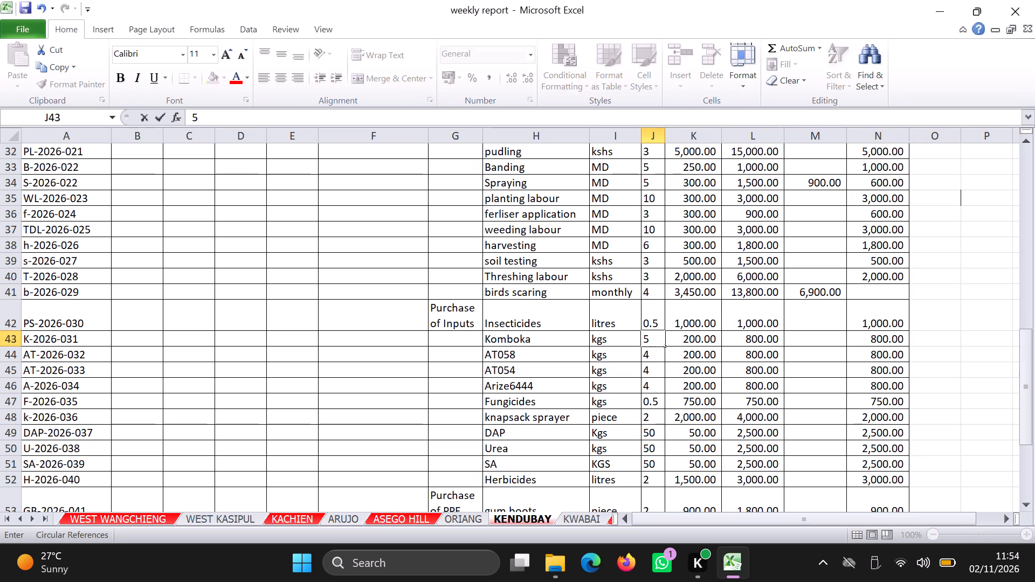
click(655, 355)
key(5)
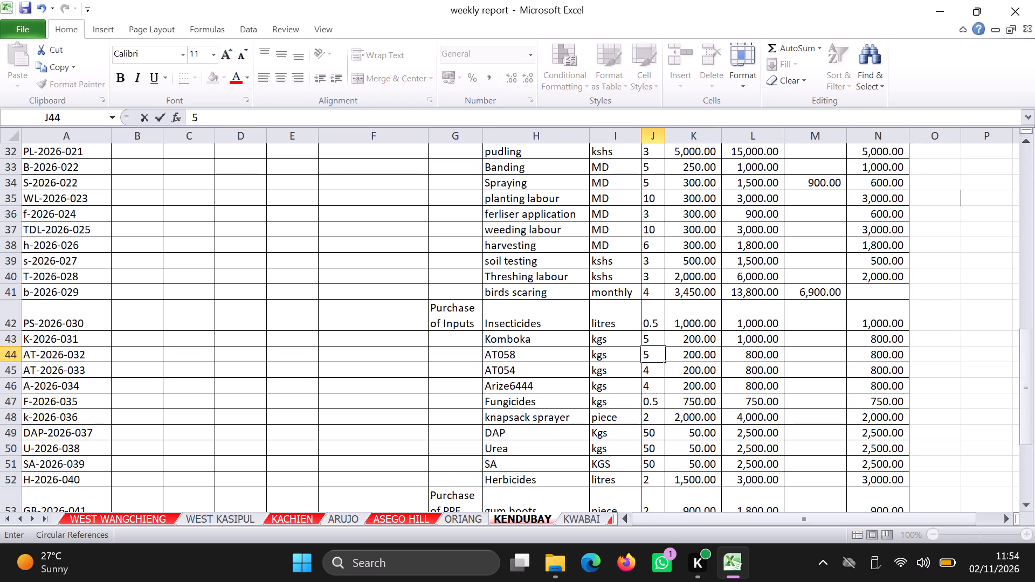
click(655, 371)
key(5)
click(656, 385)
key(5)
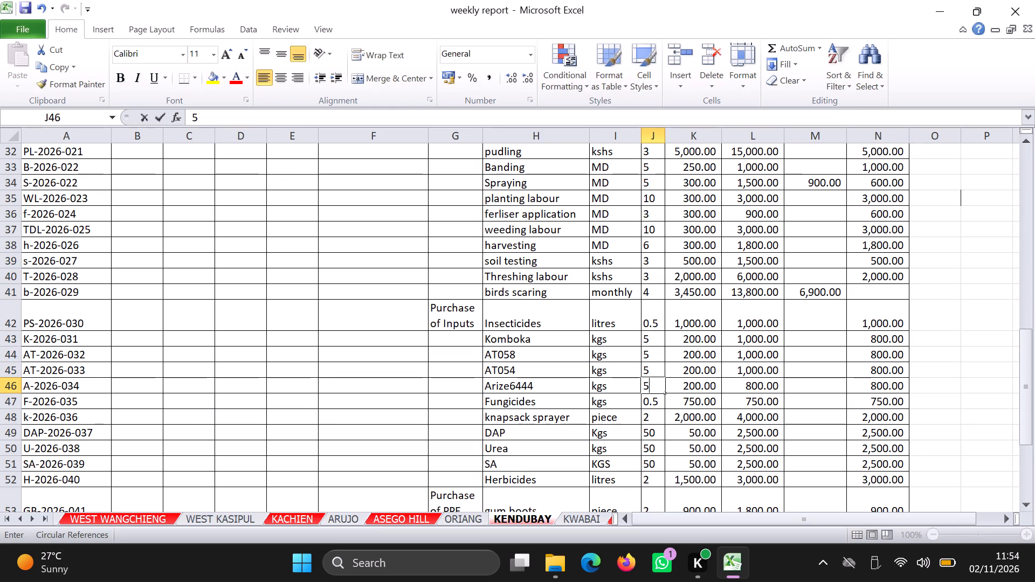
click(654, 413)
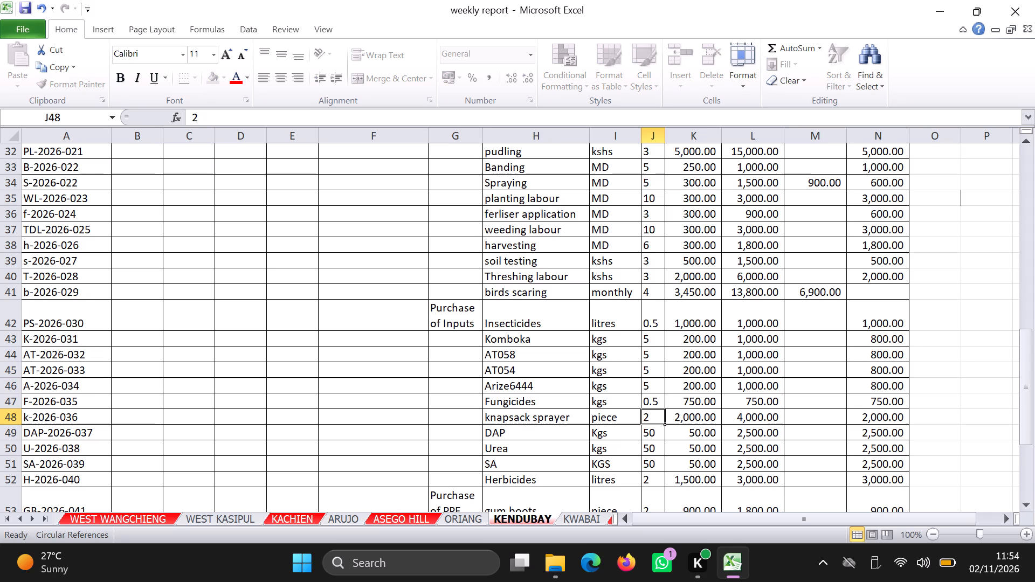
key(3)
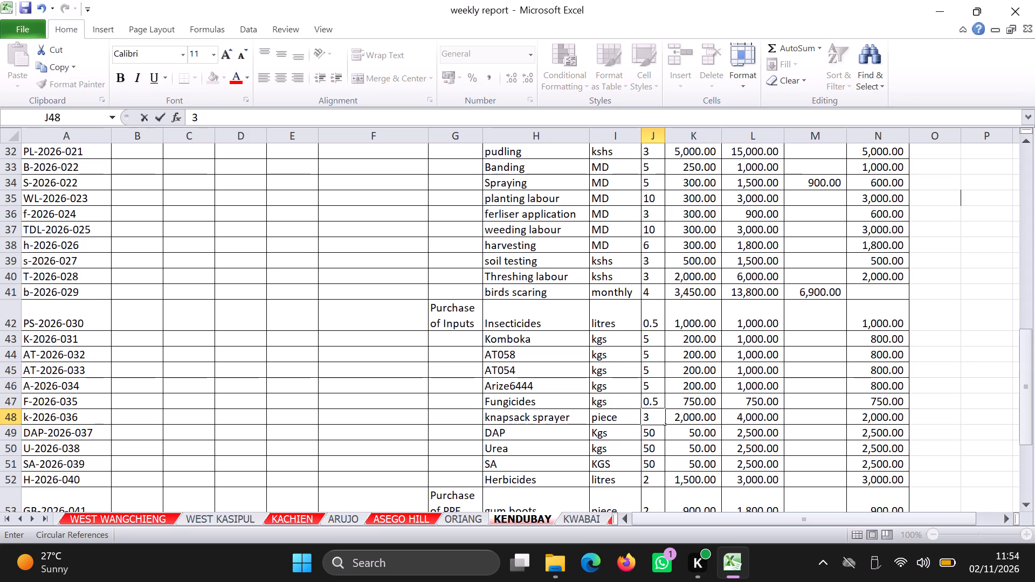
click(652, 482)
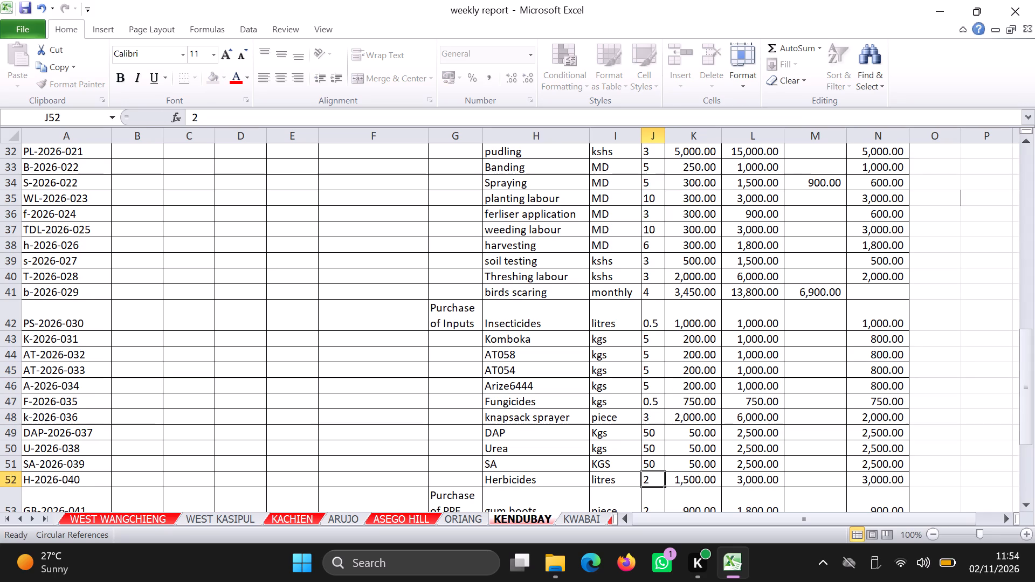
key(3)
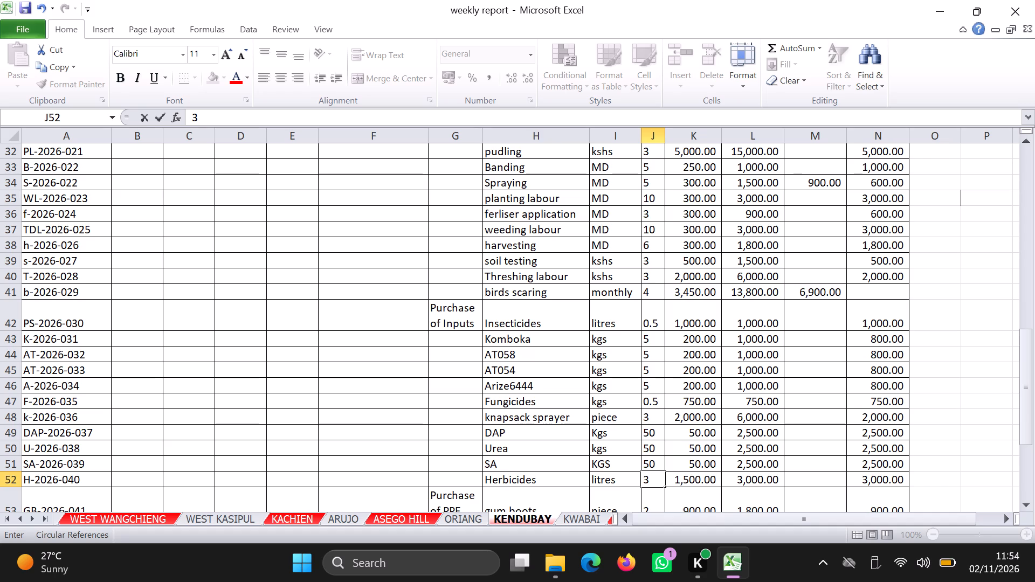
click(654, 464)
Under Purchase of PPE in the RICE table, set the No. of gum boots, apron, googles, Gloves and Transport to 3 each.
scroll(654, 464, down, 1)
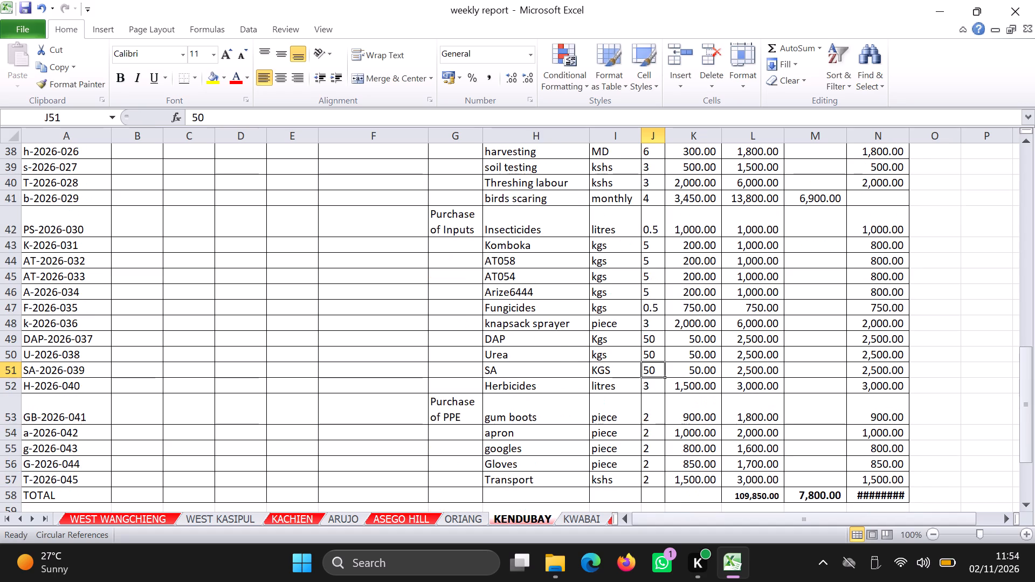
click(653, 390)
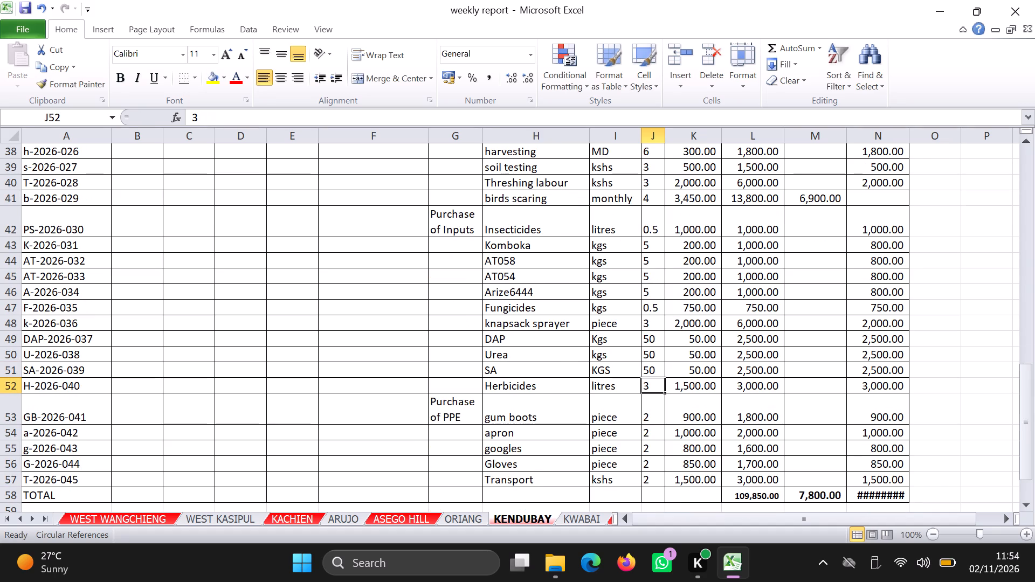
click(651, 415)
key(3)
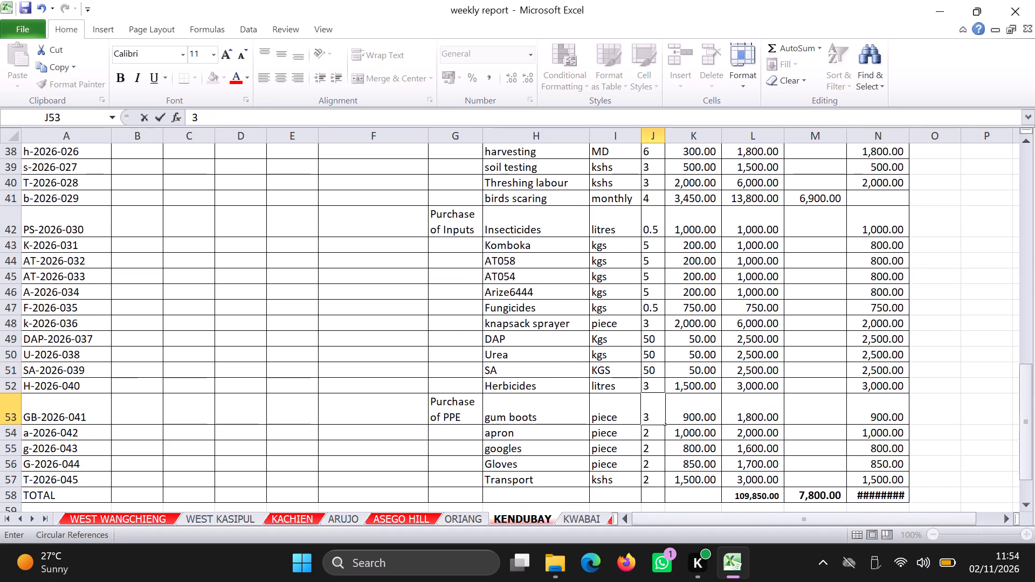
click(652, 431)
key(3)
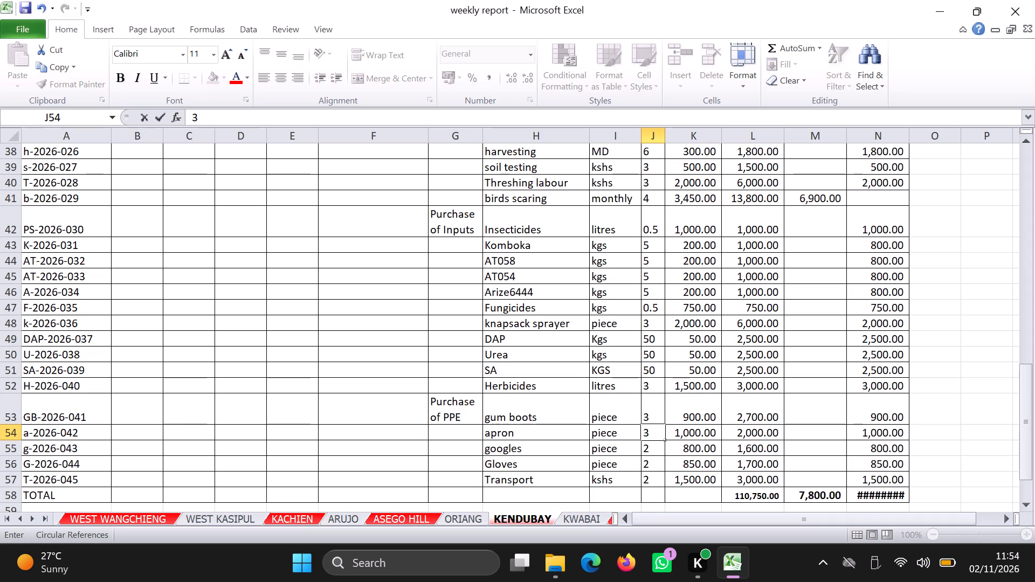
click(652, 448)
key(3)
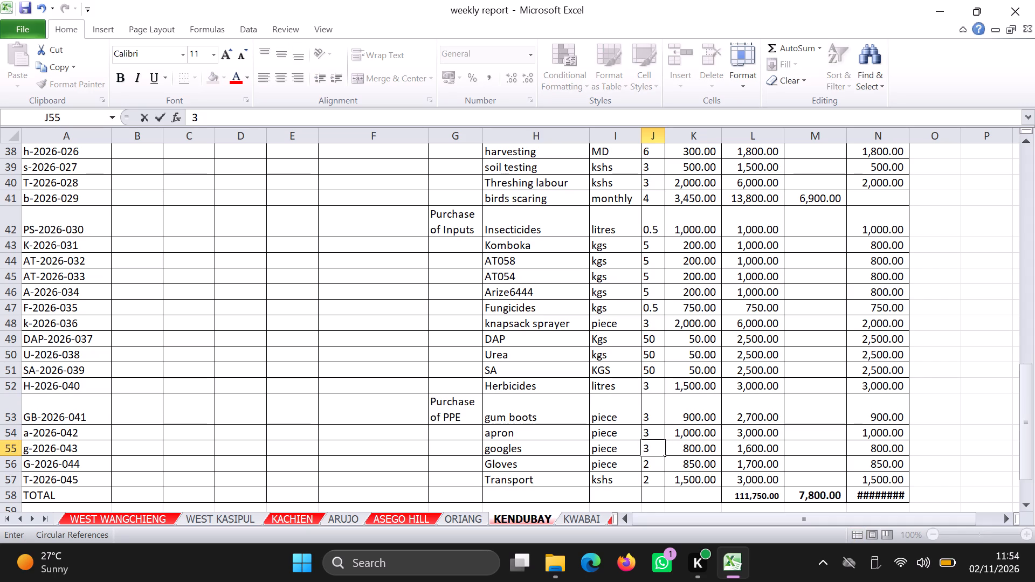
click(653, 468)
key(3)
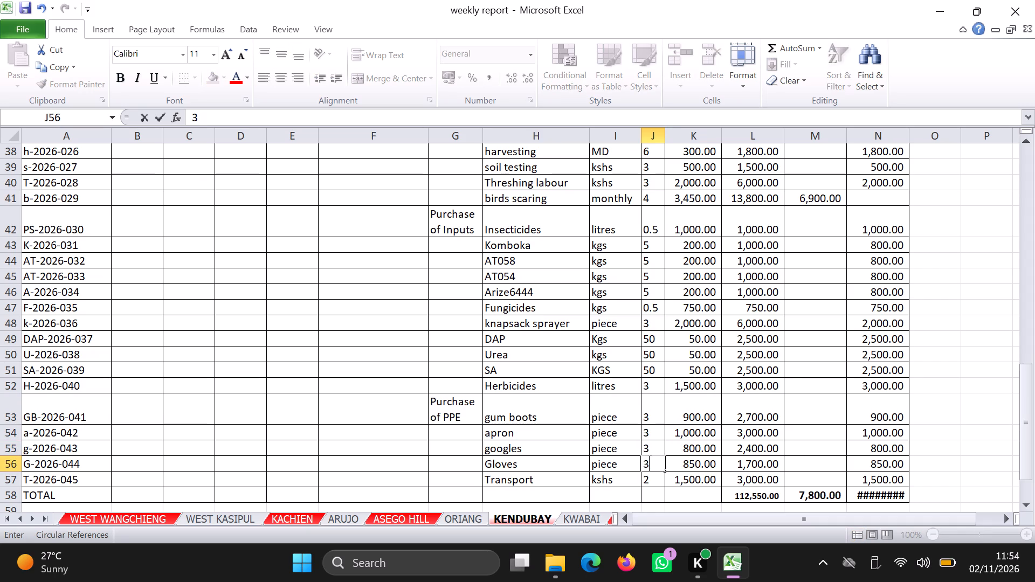
click(652, 482)
key(3)
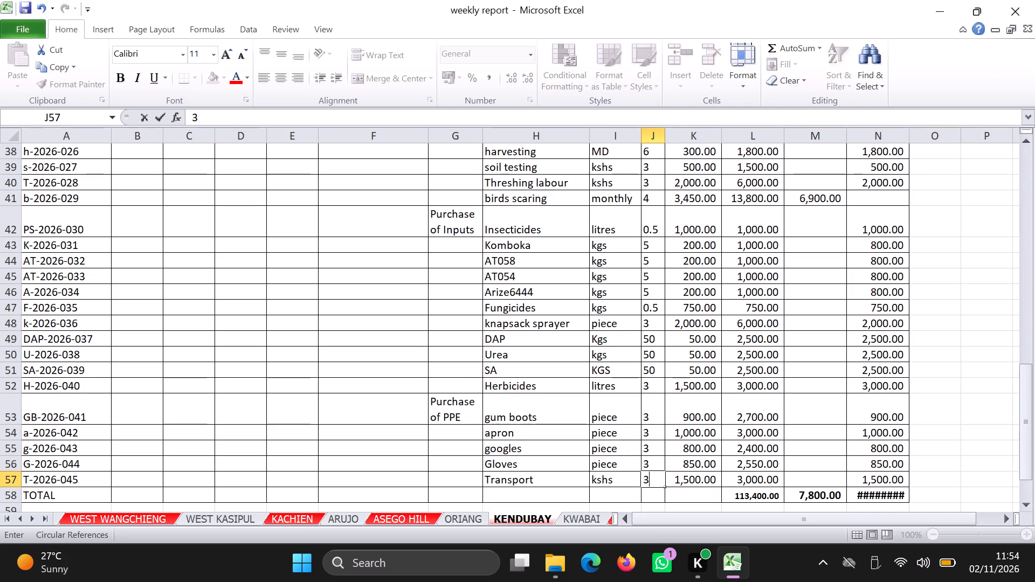
Auto-fit the width of the NAVCDP CONTRIBUTION column on the KENDUBAY sheet.
click(899, 150)
double_click(909, 138)
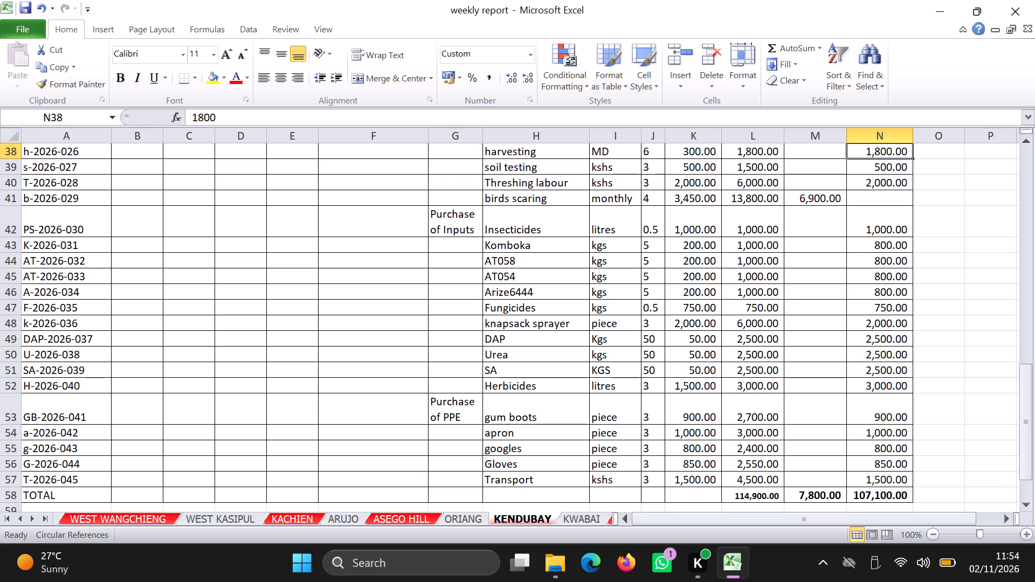
Save the weekly report workbook with the KENDUBAY changes.
scroll(791, 316, down, 1)
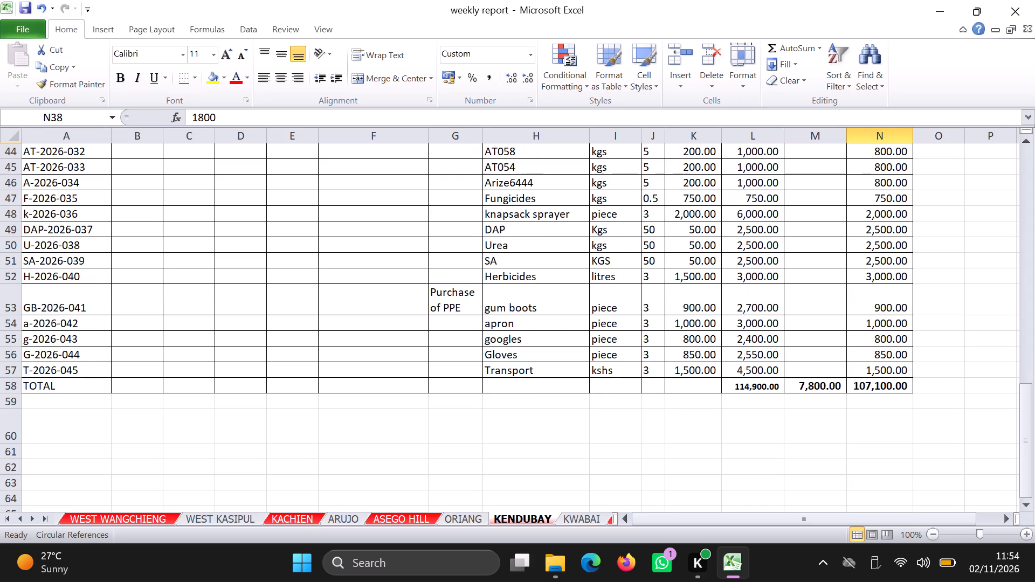
scroll(791, 316, down, 1)
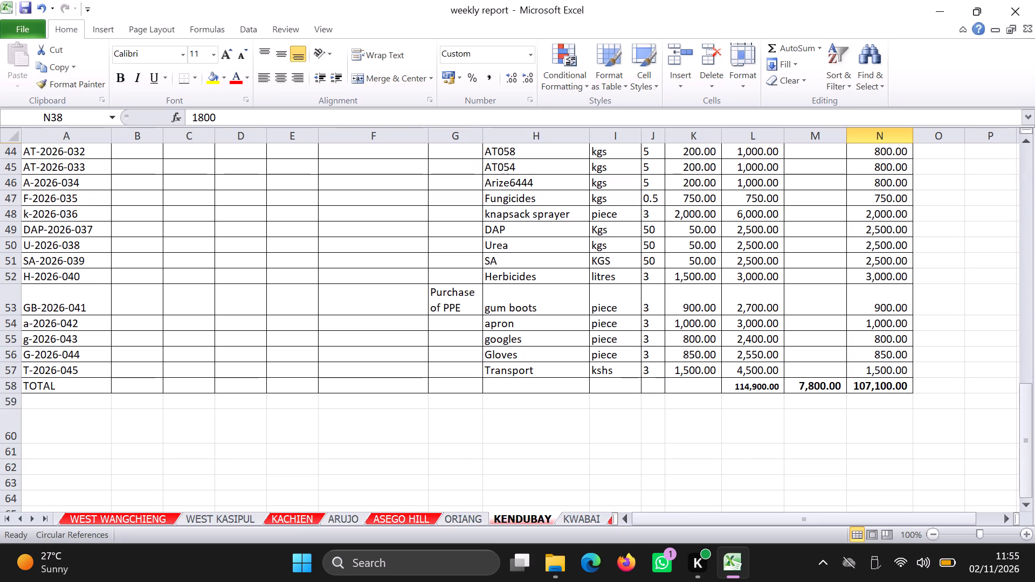
click(791, 316)
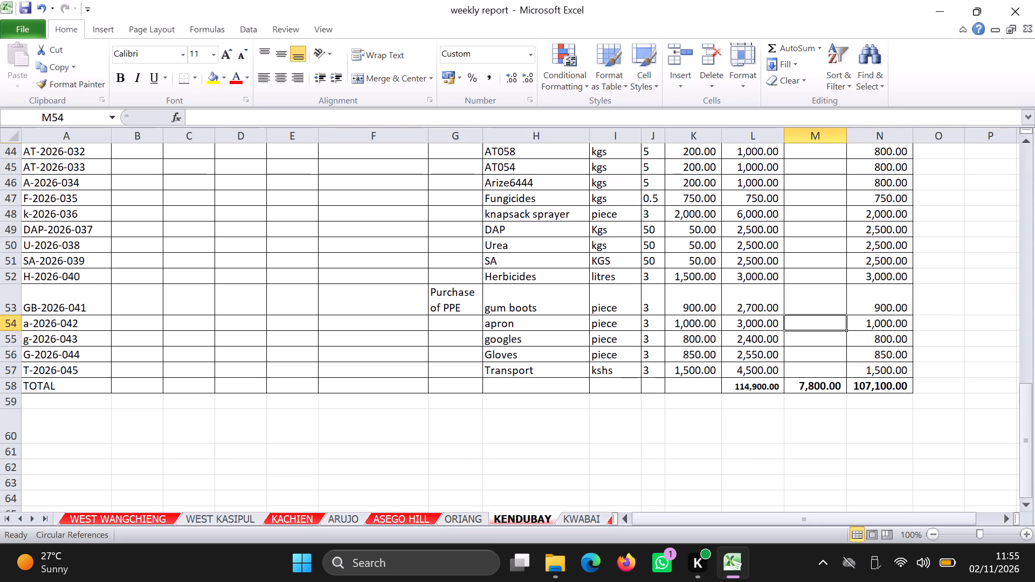
click(791, 316)
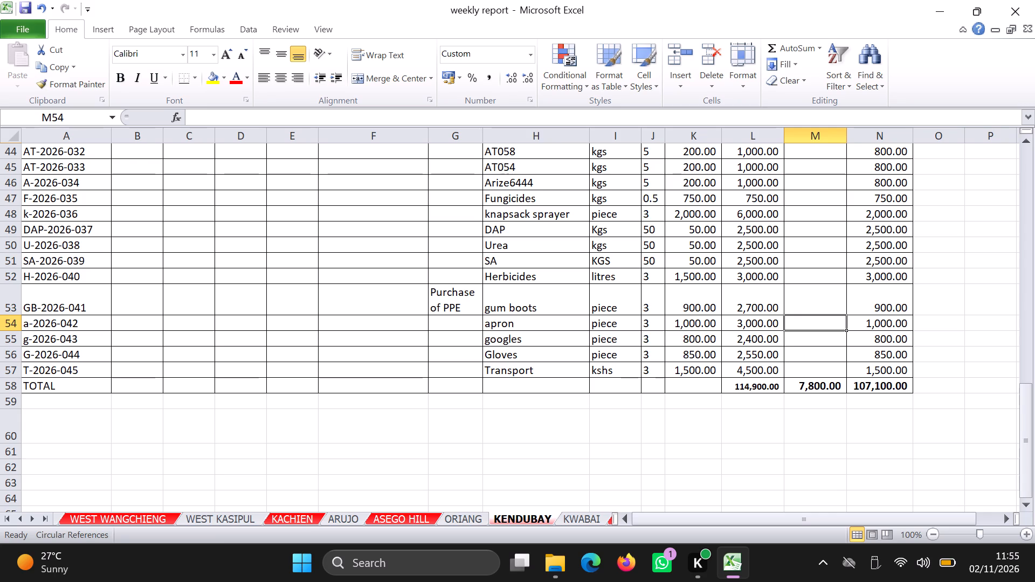
key(ctrl+s)
On the KWABAI sheet, under Land preparation in the BANANA table, set the No. of Soil and Skilled labour to 3 each and Potting labour to 4.
click(571, 518)
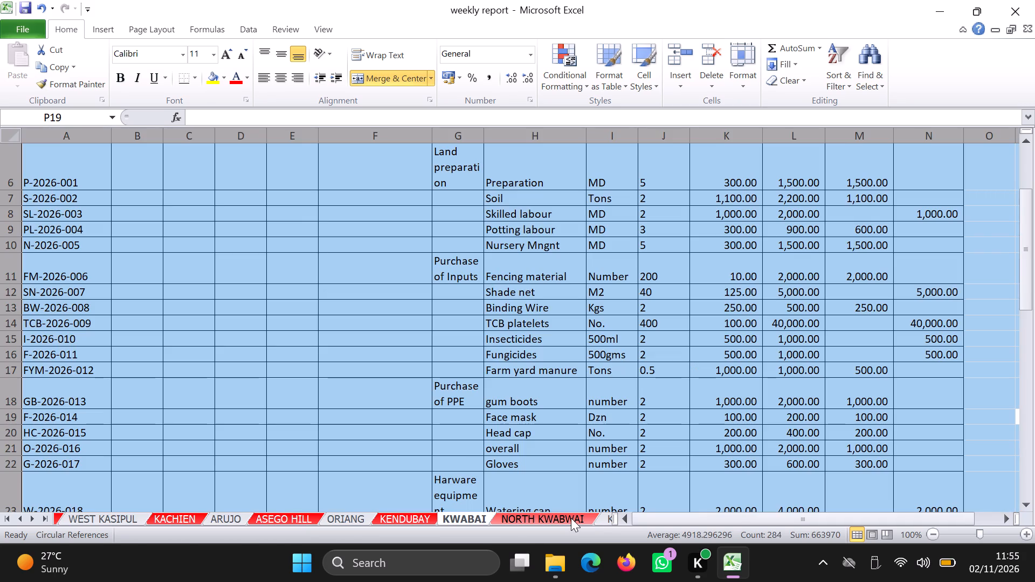
click(584, 390)
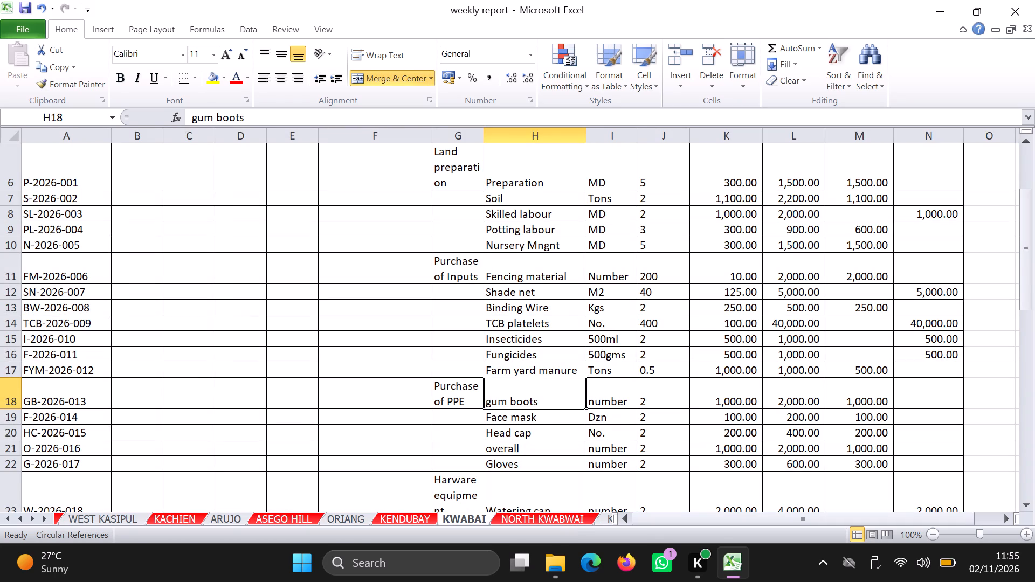
scroll(666, 179, up, 3)
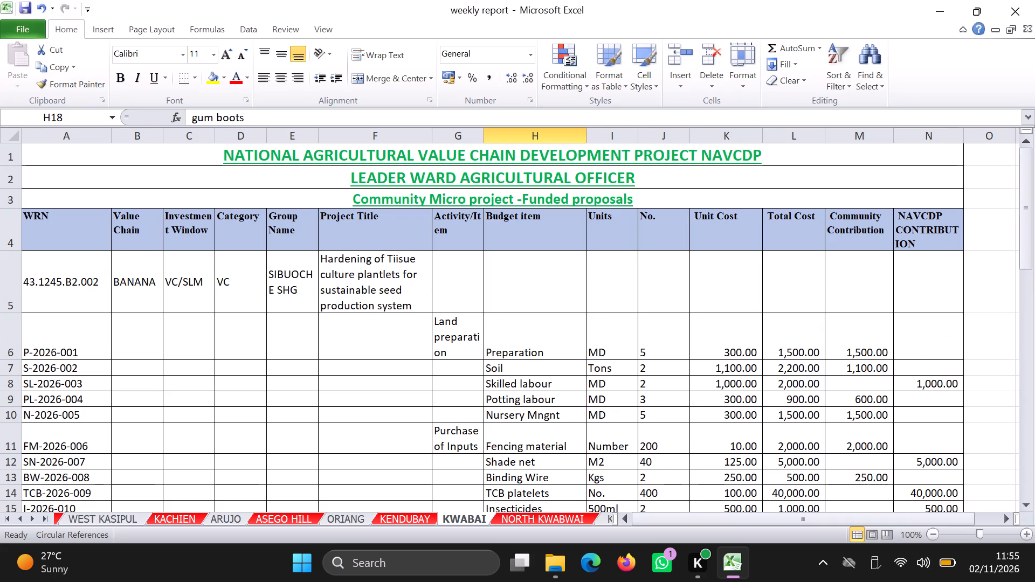
click(661, 368)
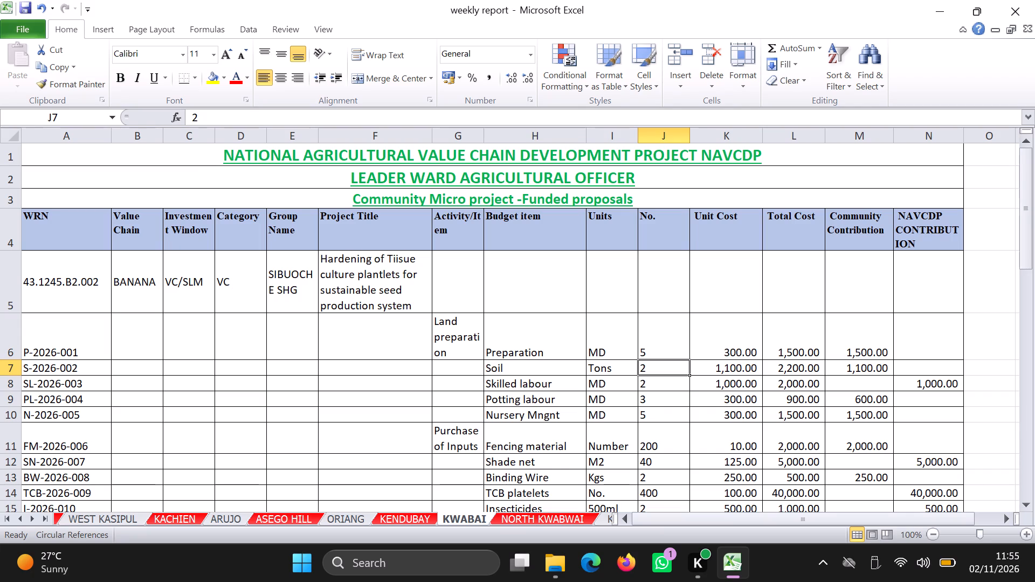
key(3)
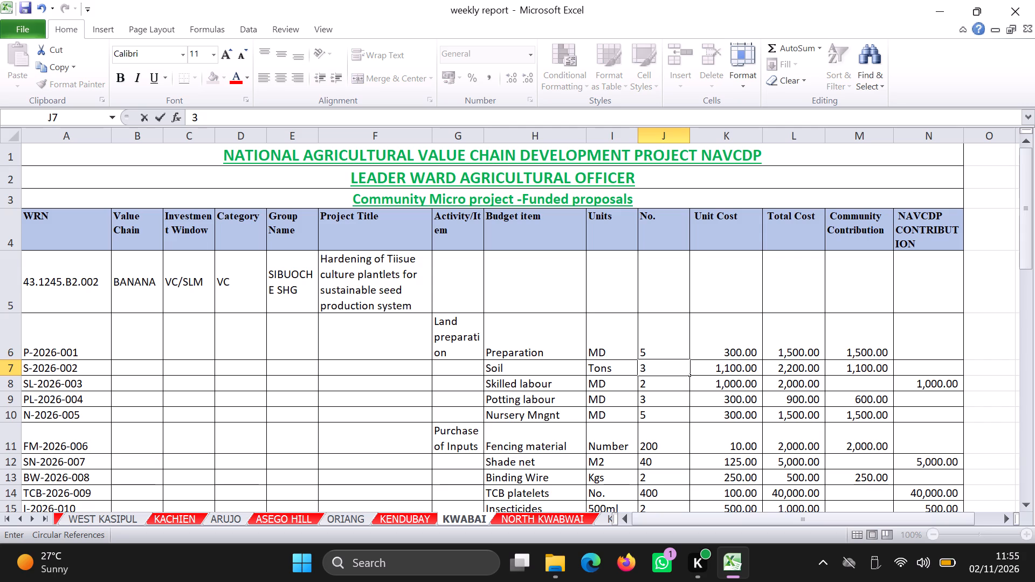
click(663, 381)
key(3)
click(661, 401)
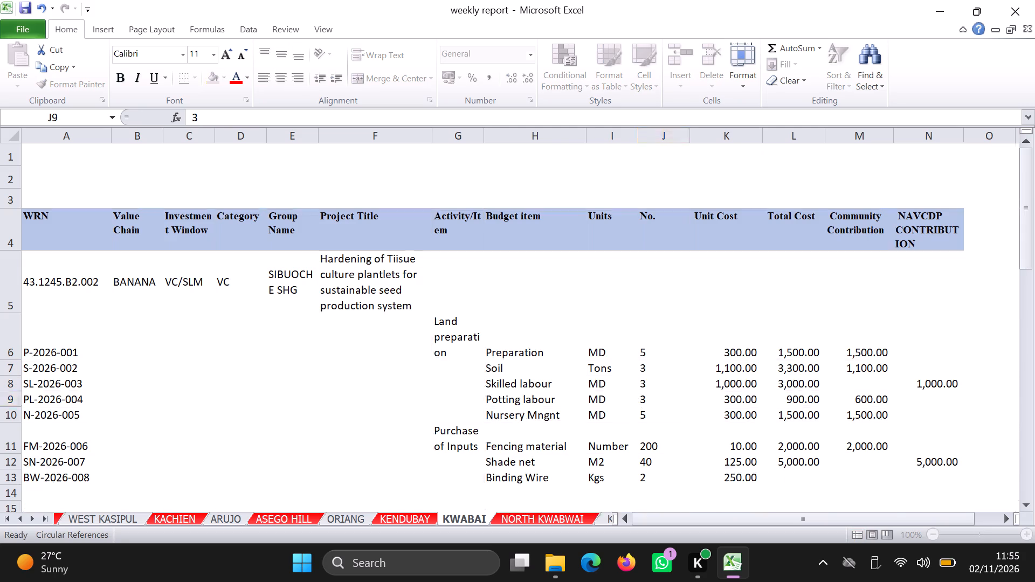
key(4)
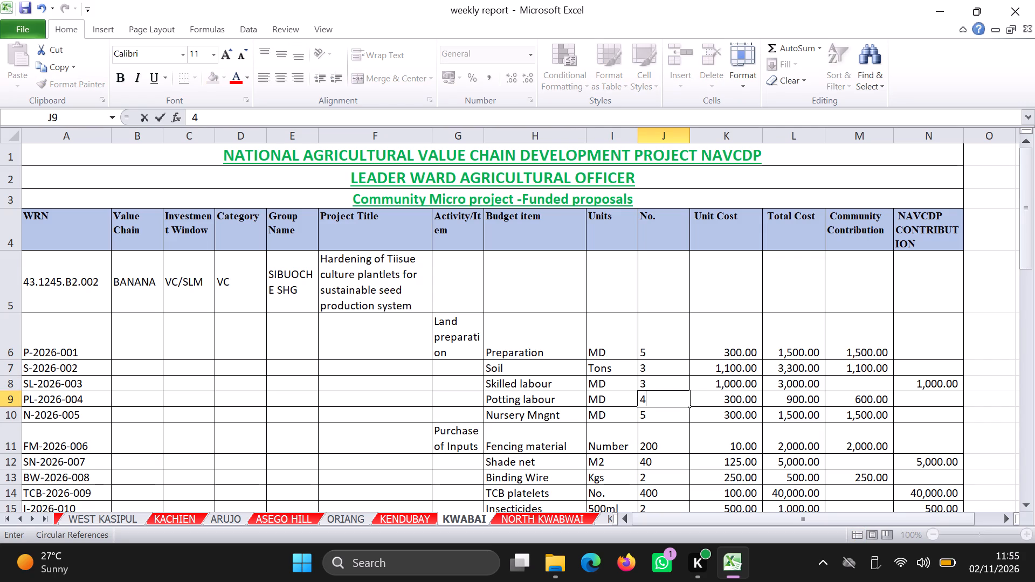
Under Purchase of Inputs in the BANANA table, set the No. of Binding Wire, Insecticides and Fungicides to 3 each.
click(660, 485)
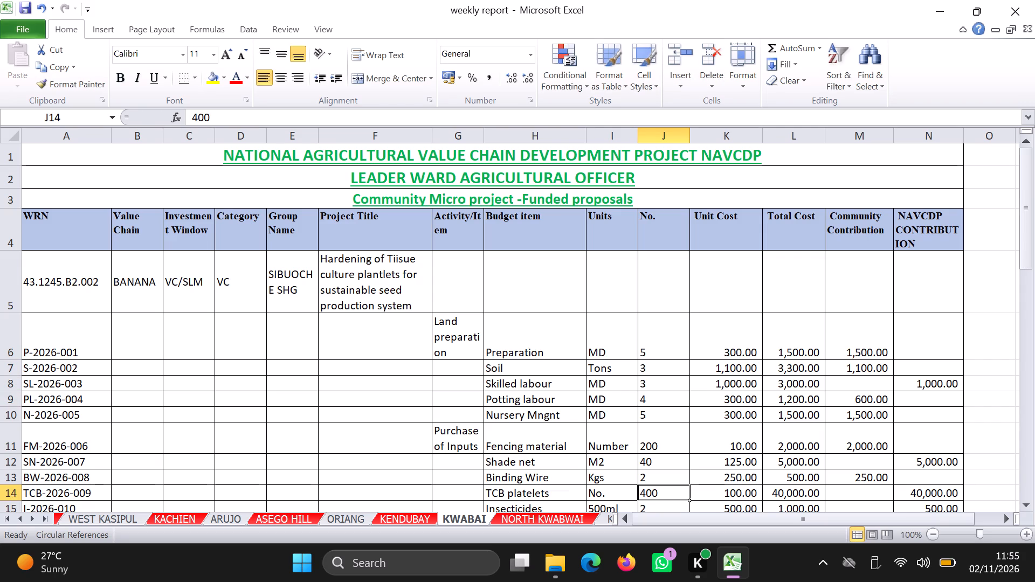
click(660, 475)
key(3)
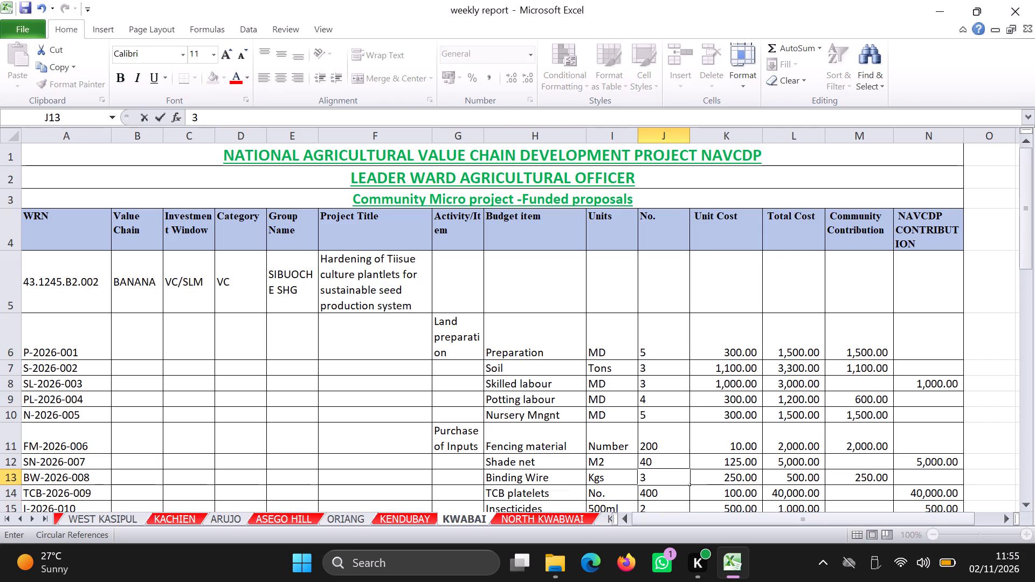
click(663, 508)
key(3)
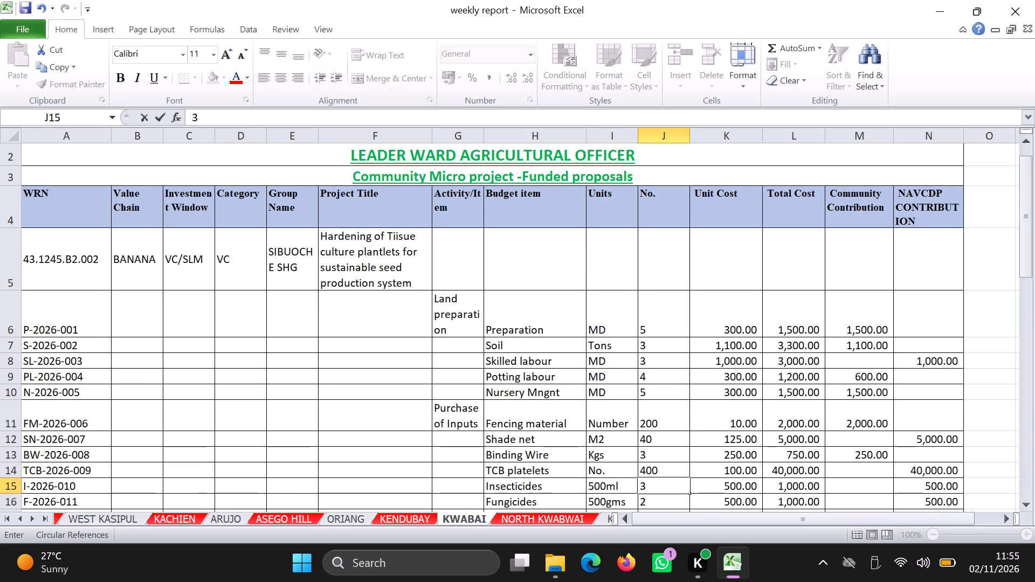
scroll(666, 501, down, 1)
click(664, 471)
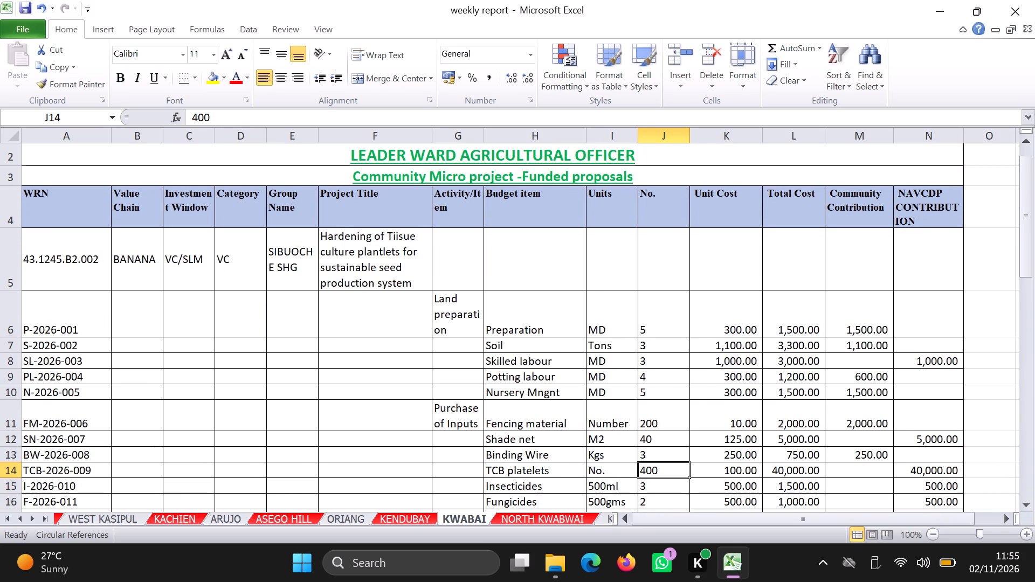
scroll(664, 471, down, 2)
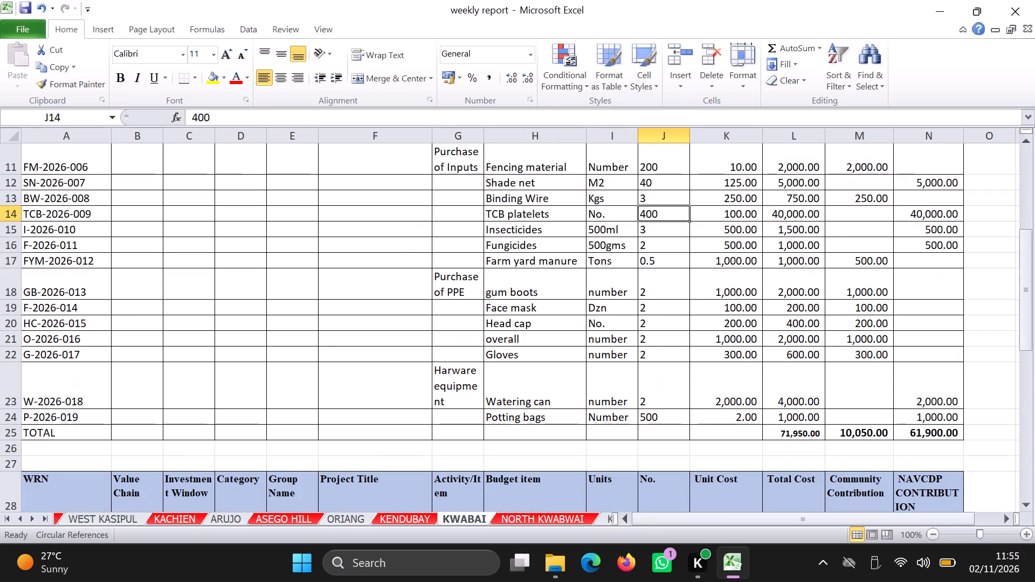
click(659, 245)
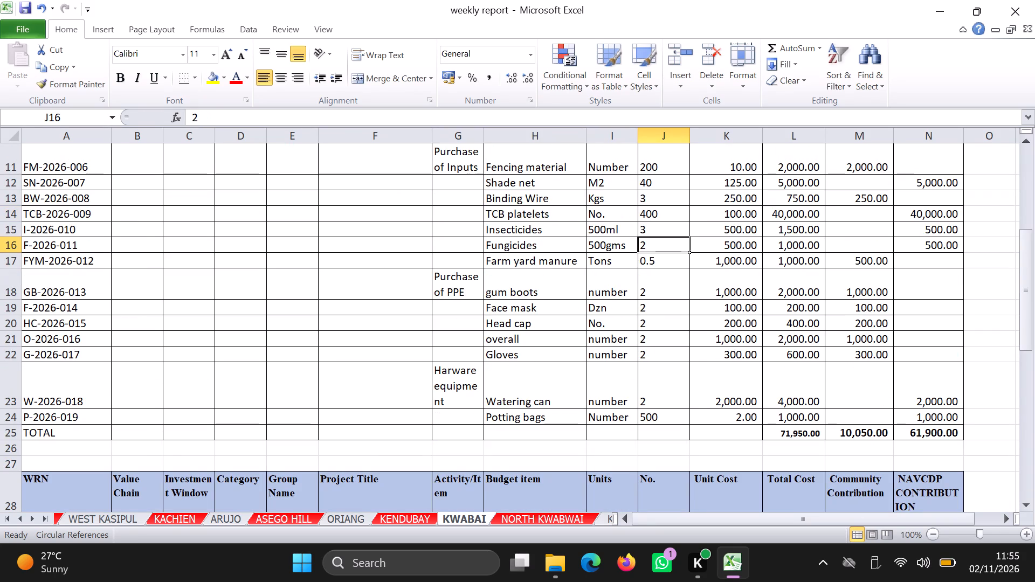
key(3)
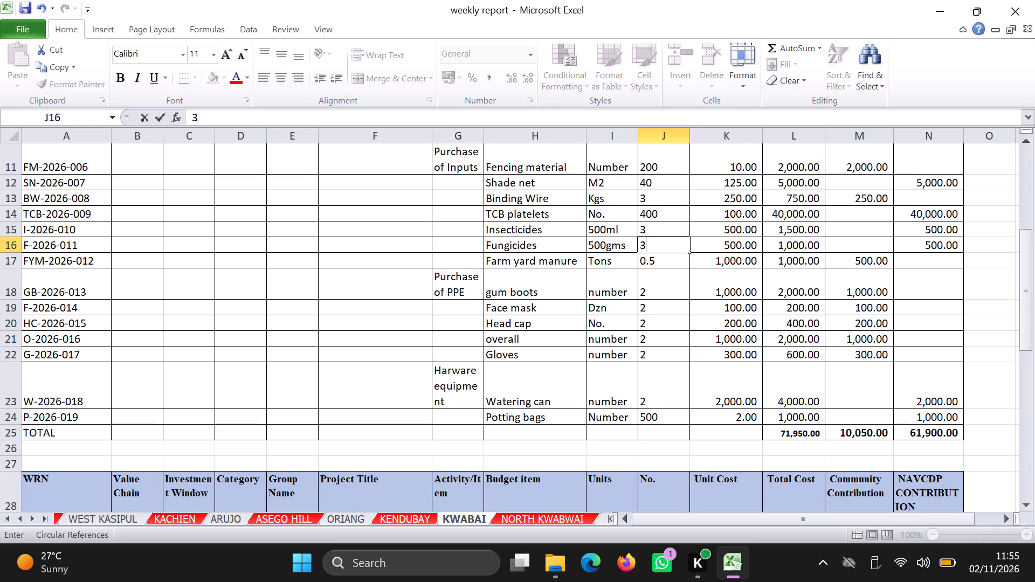
Under Purchase of PPE in the BANANA table, set the No. of gum boots, Face mask, Head cap, overall and Gloves to 3 each.
click(650, 290)
key(3)
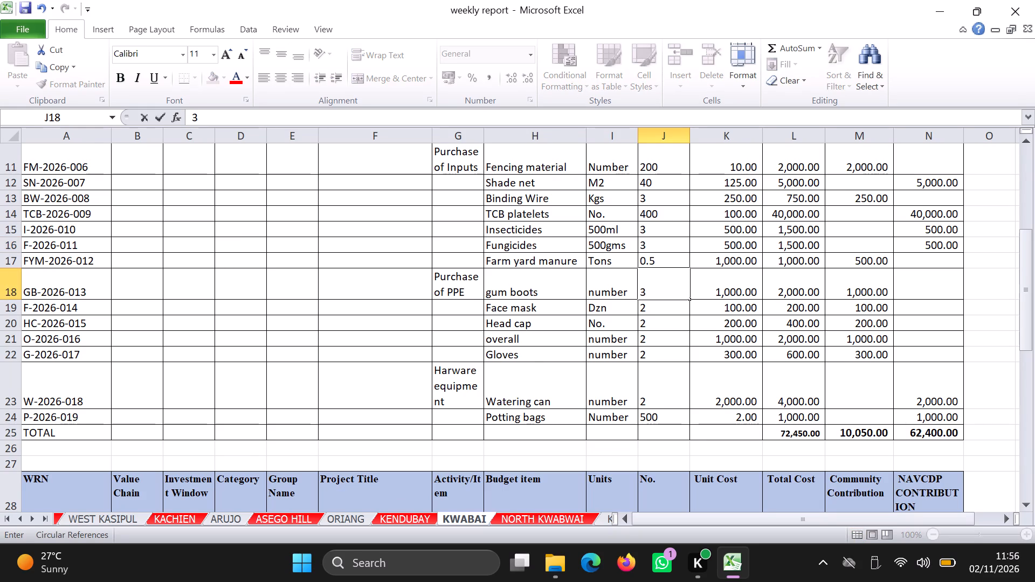
click(659, 313)
key(3)
click(660, 327)
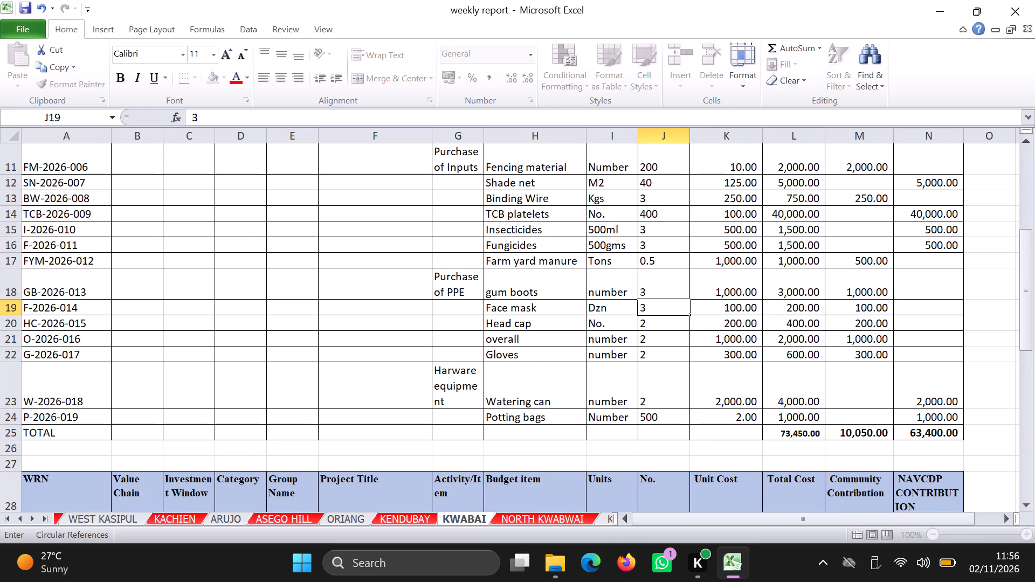
key(3)
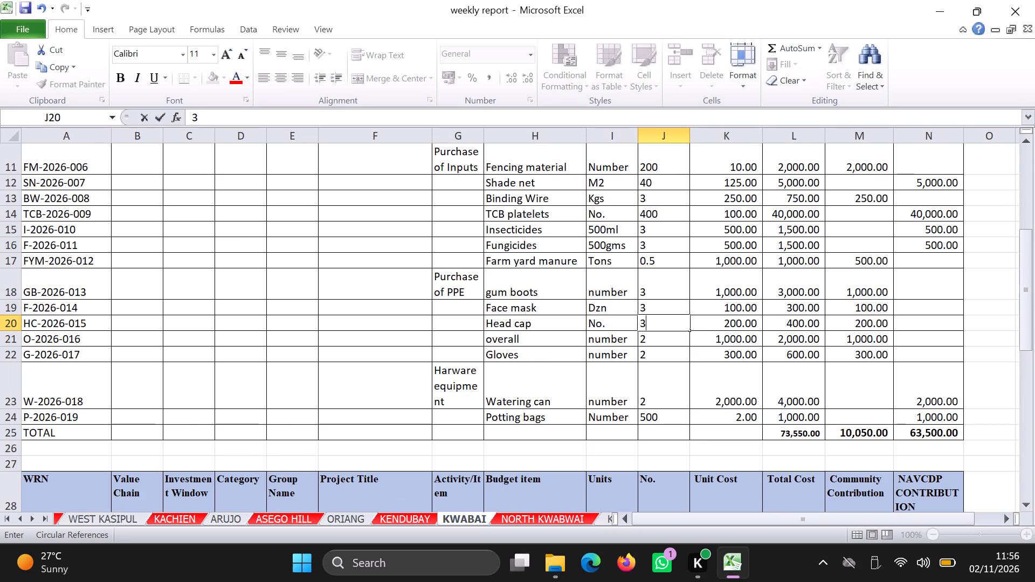
click(658, 340)
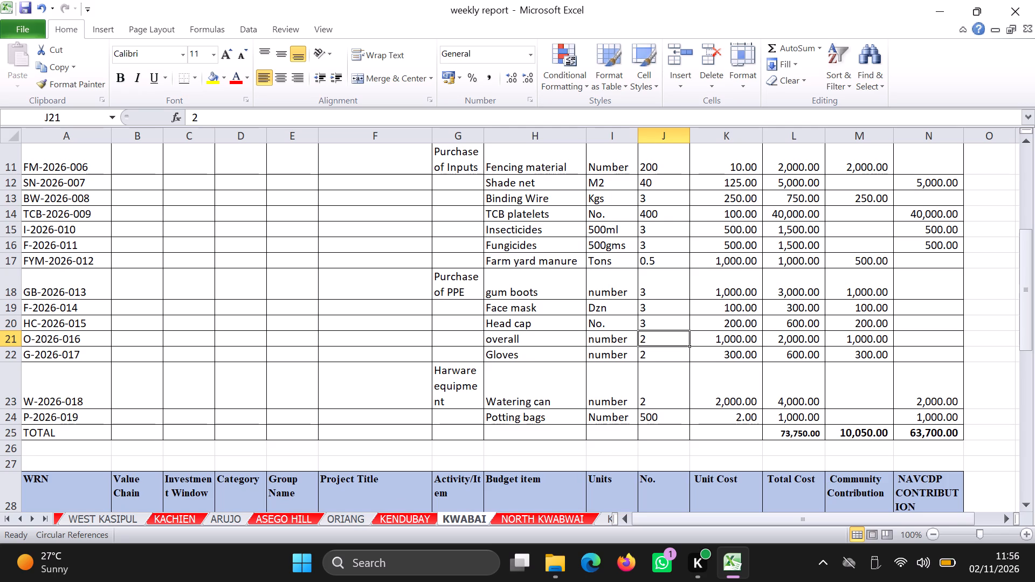
key(3)
click(653, 358)
key(3)
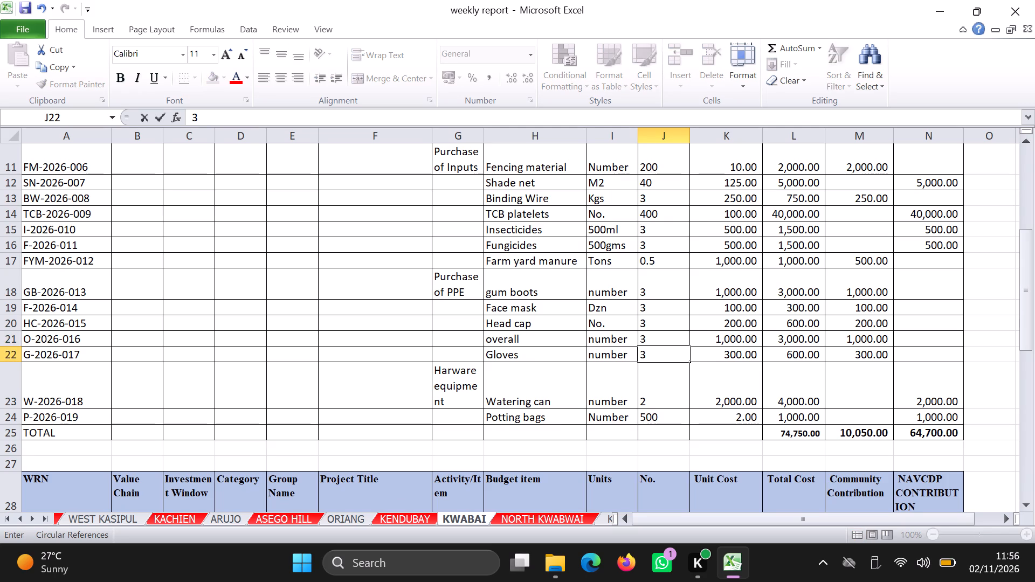
Under Harware equipment in the BANANA table, set the No. of Watering can to 3.
click(653, 397)
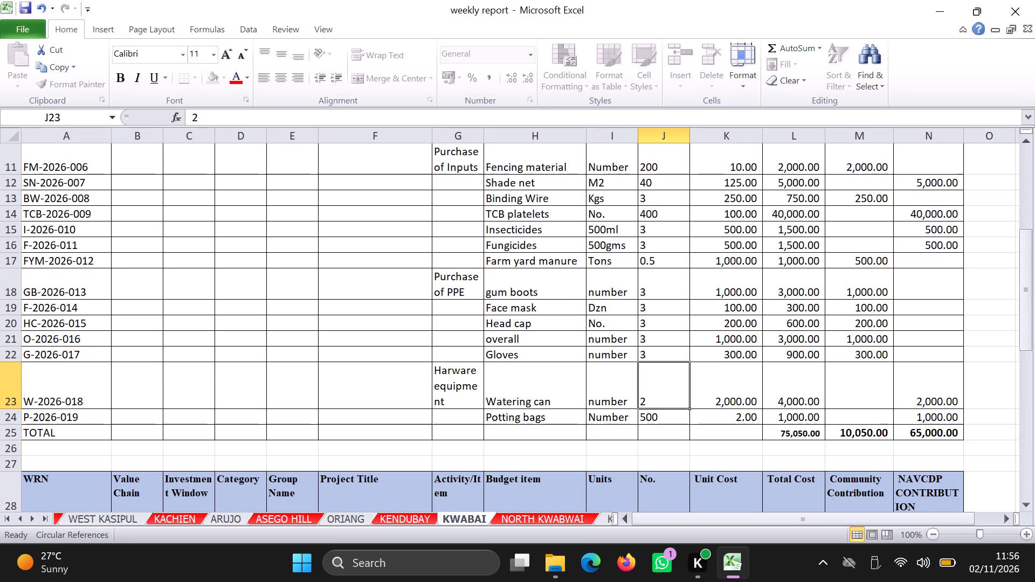
key(3)
scroll(672, 413, down, 1)
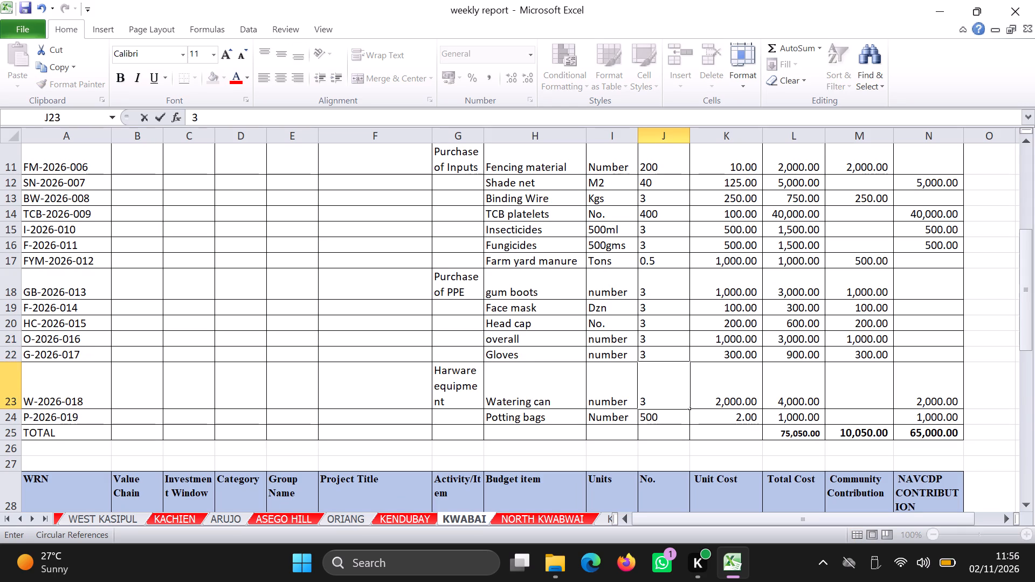
scroll(672, 413, down, 1)
click(662, 397)
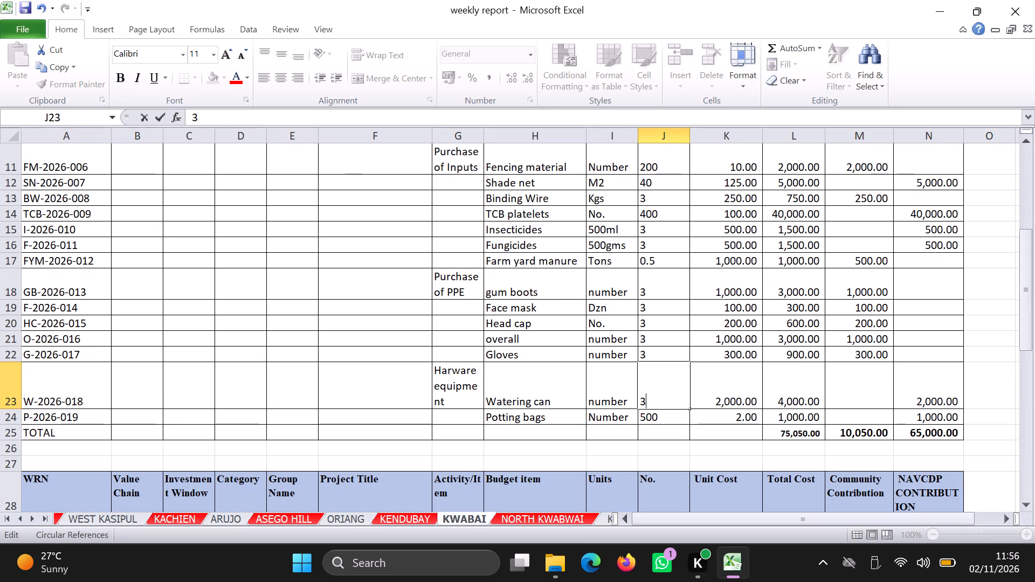
click(661, 418)
In the HAY table on the KWABAI sheet, set the No. of skilled labour and Farm yard Manure to 4 each.
scroll(661, 418, down, 2)
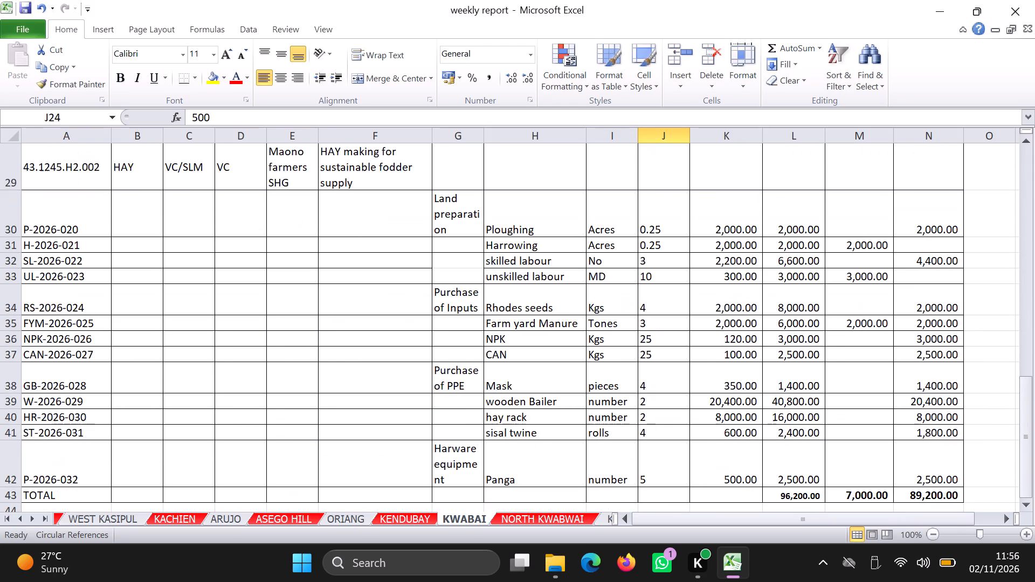
click(657, 257)
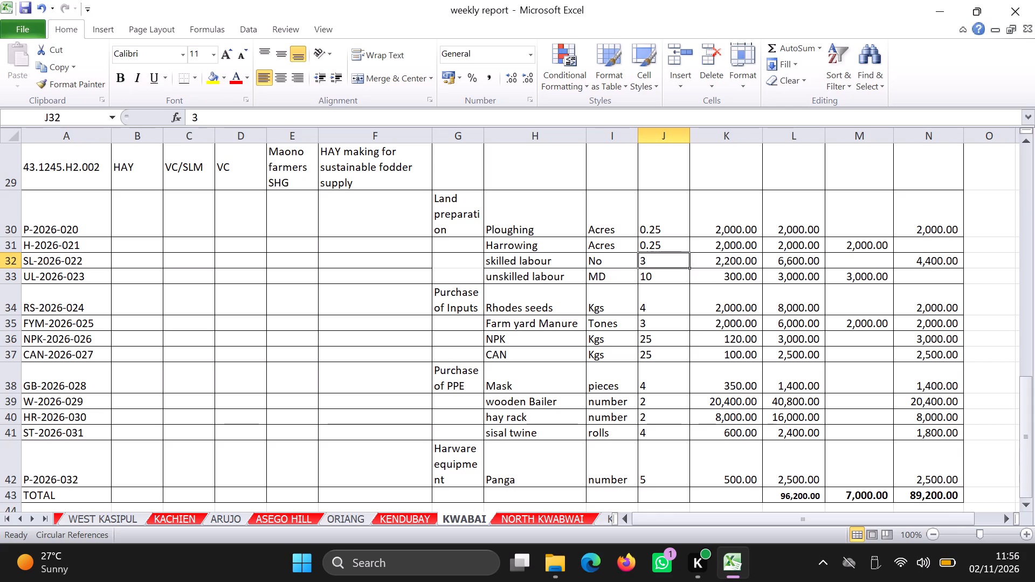
key(4)
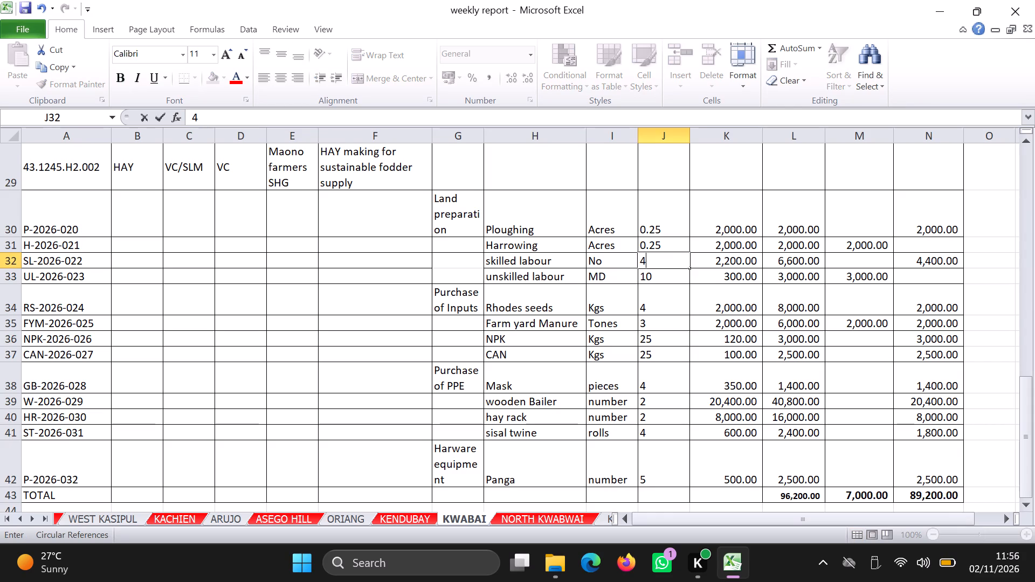
click(649, 323)
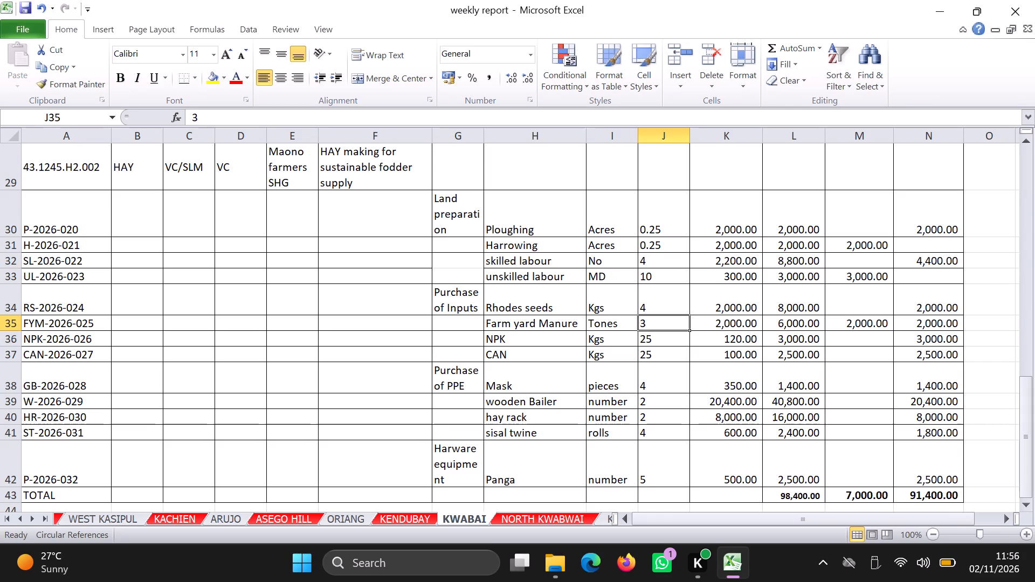
key(4)
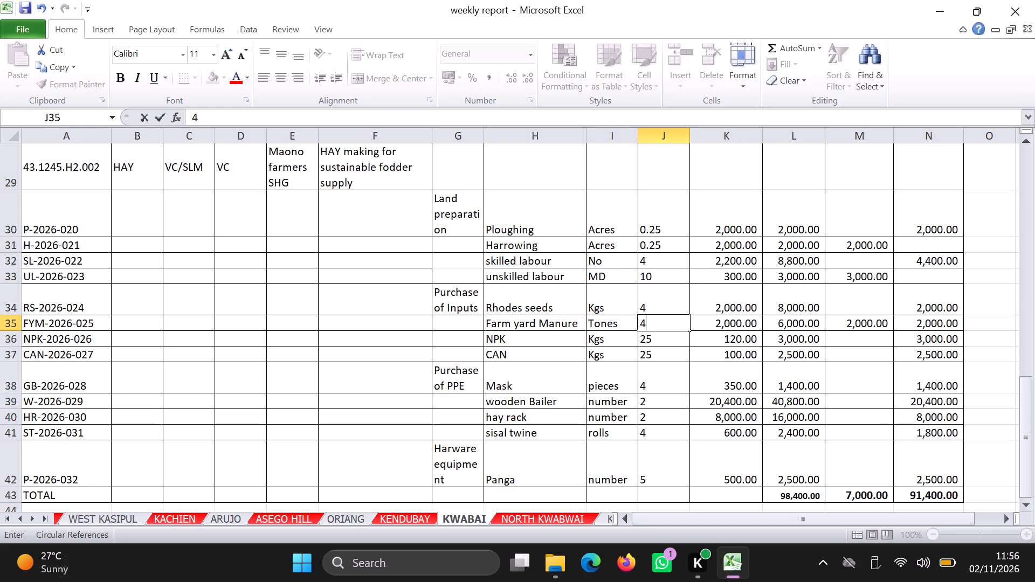
Under Purchase of PPE in the HAY table, set the No. of wooden Bailer and hay rack to 3 each and sisal twine to 5.
click(655, 382)
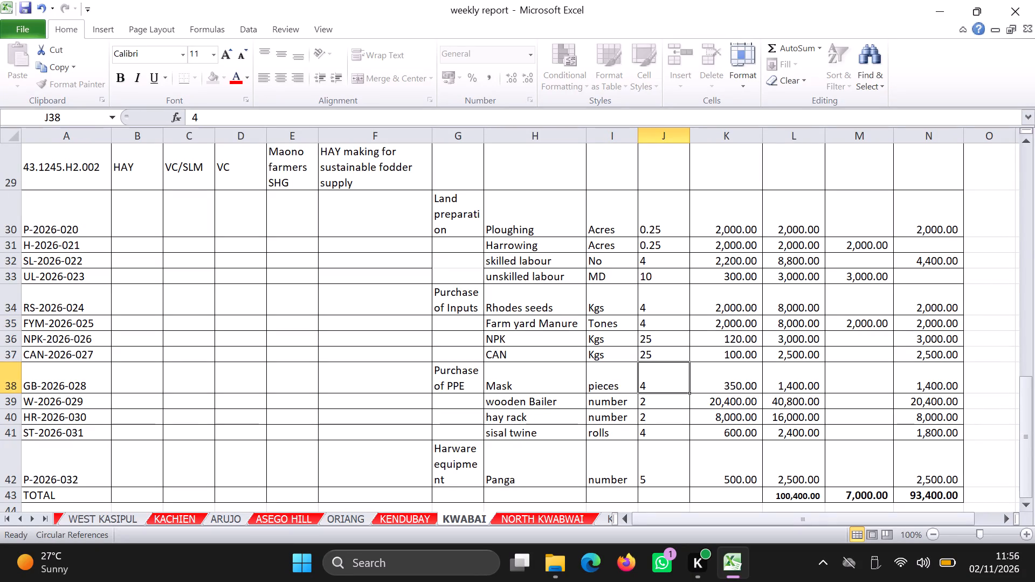
click(664, 406)
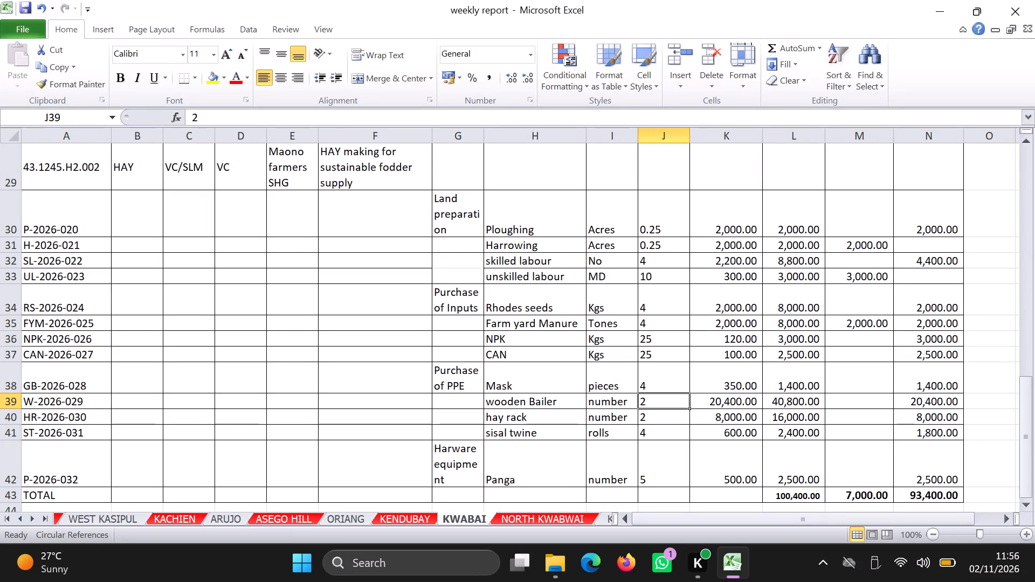
key(3)
click(659, 418)
key(3)
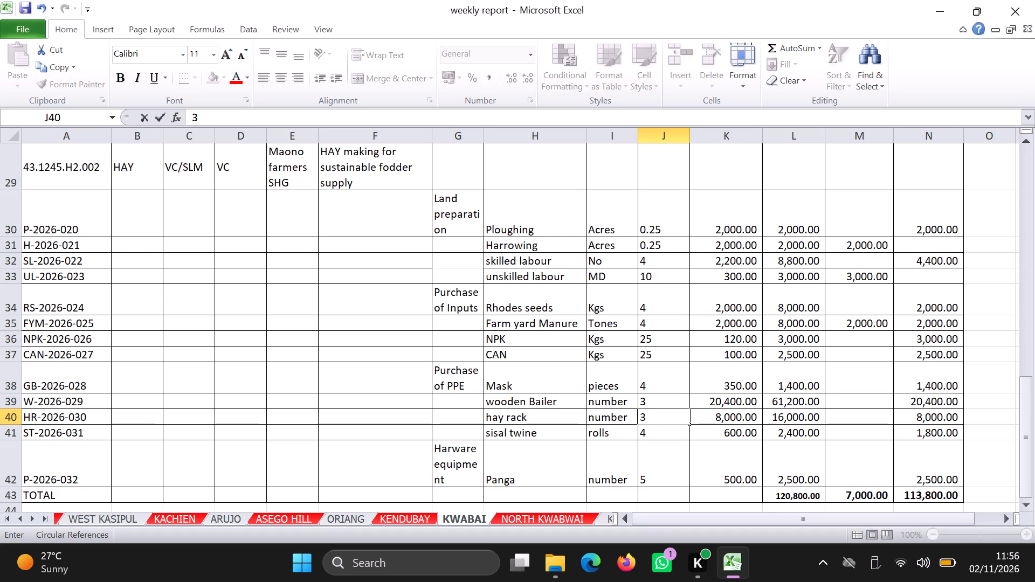
click(661, 433)
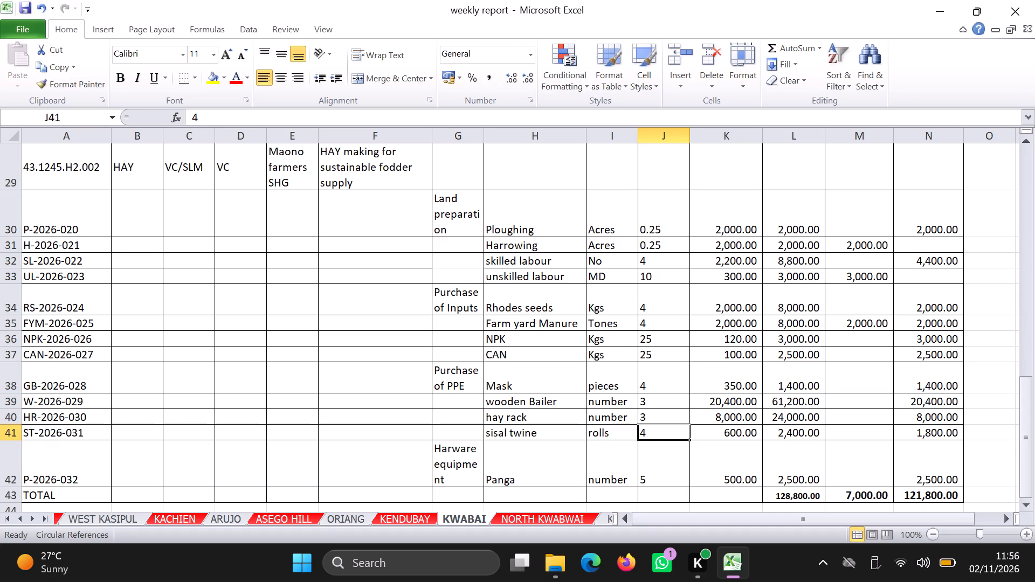
key(5)
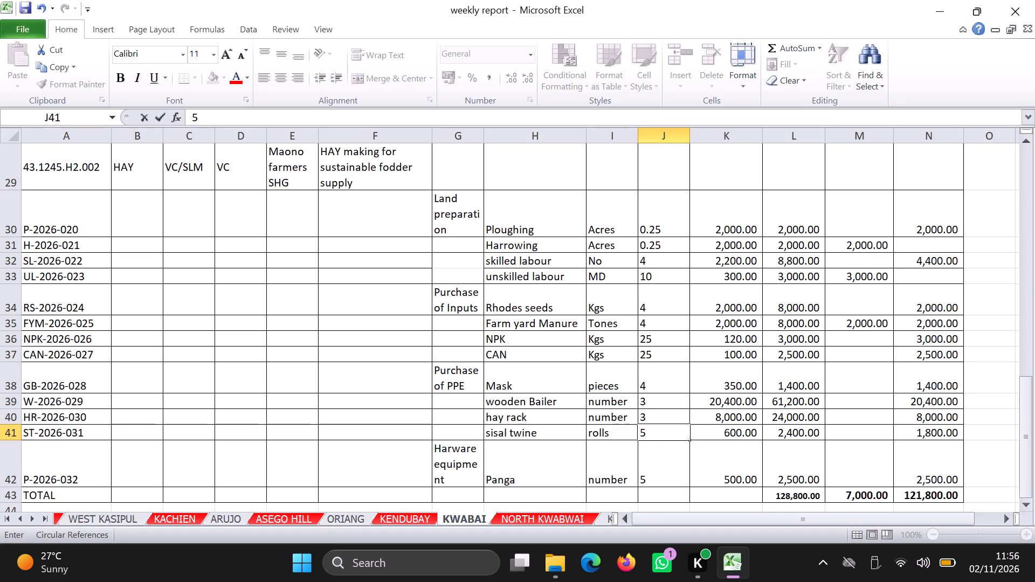
scroll(665, 468, down, 1)
click(665, 468)
Save the weekly report workbook with the KWABAI changes.
scroll(665, 468, down, 1)
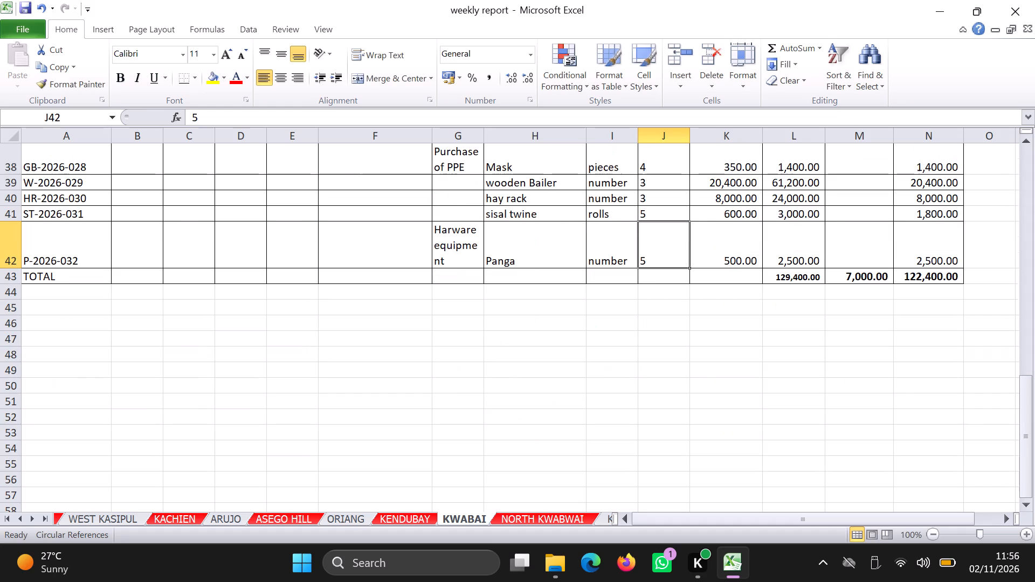
scroll(665, 468, down, 1)
key(ctrl+s)
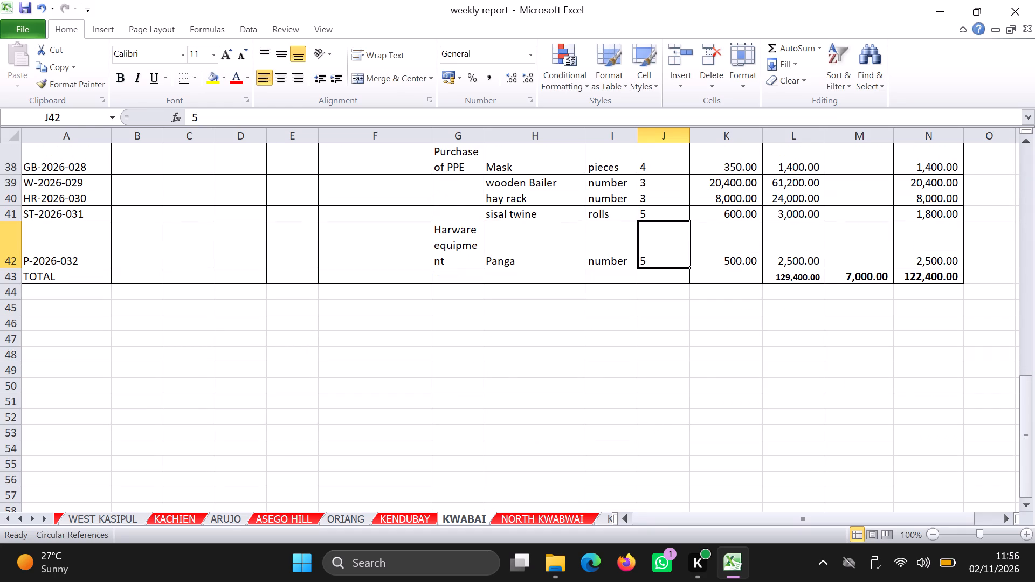
On the NORTH KWABWAI sheet, under Land preparation in the BANANA table, set the No. of Soil and Skilled labour to 2 each and Potting labour to 3.
click(529, 520)
scroll(652, 374, up, 1)
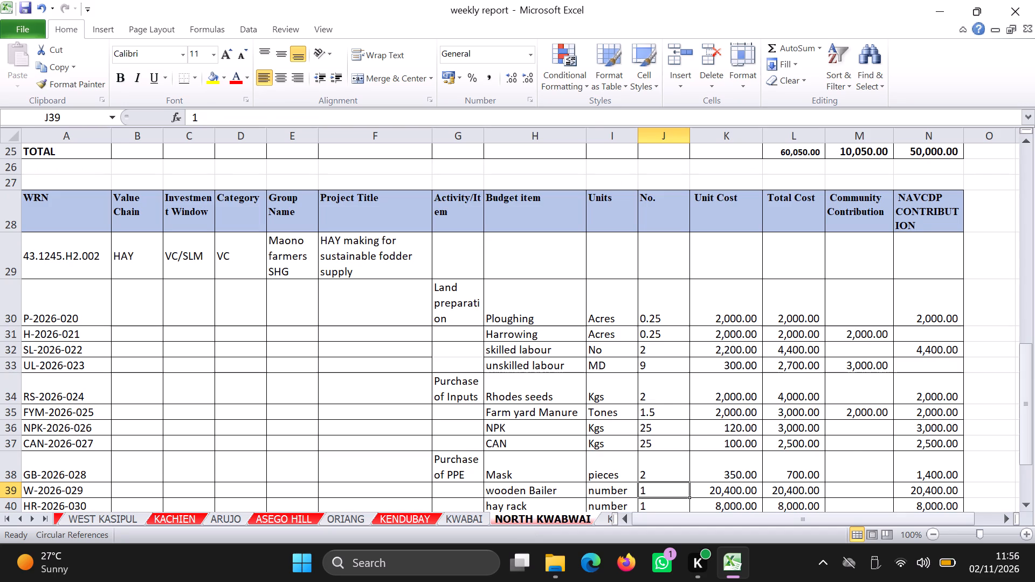
scroll(652, 374, up, 2)
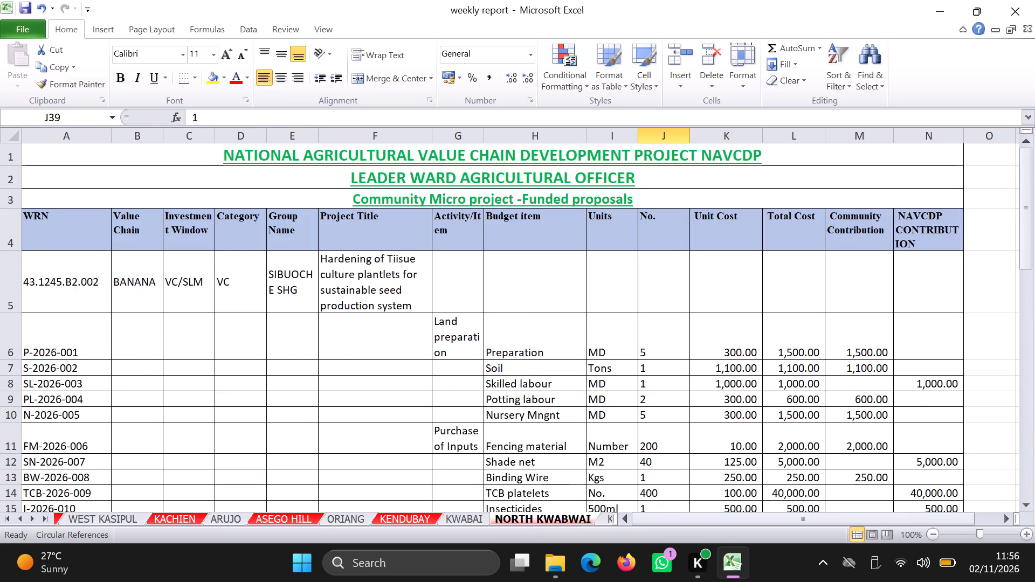
click(653, 369)
key(2)
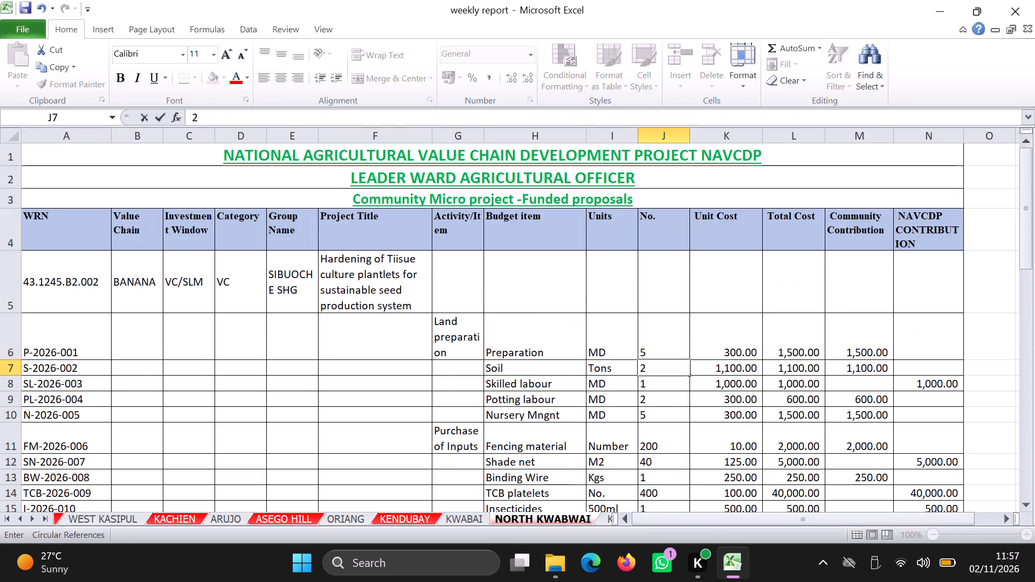
click(658, 385)
key(2)
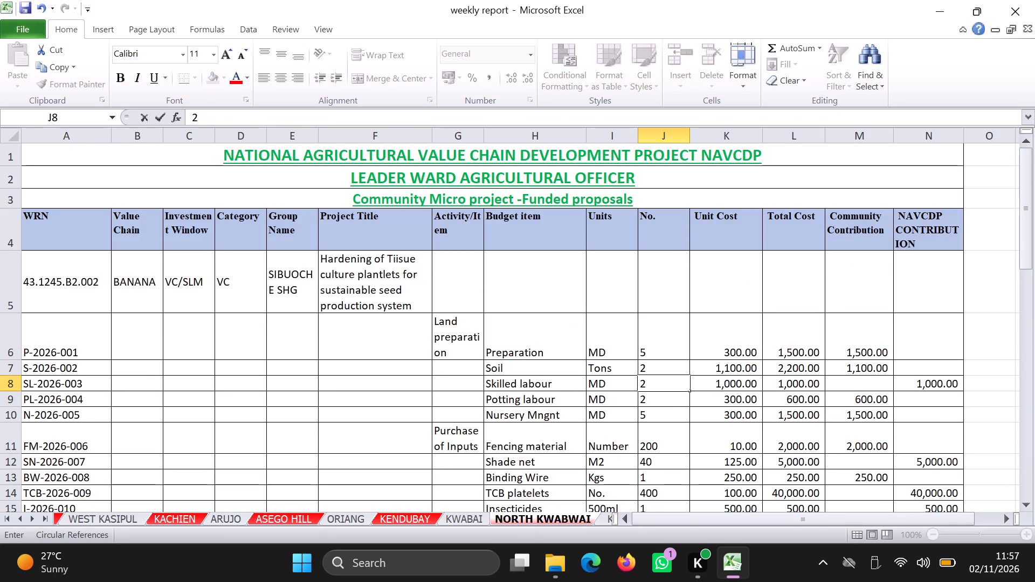
click(657, 397)
key(3)
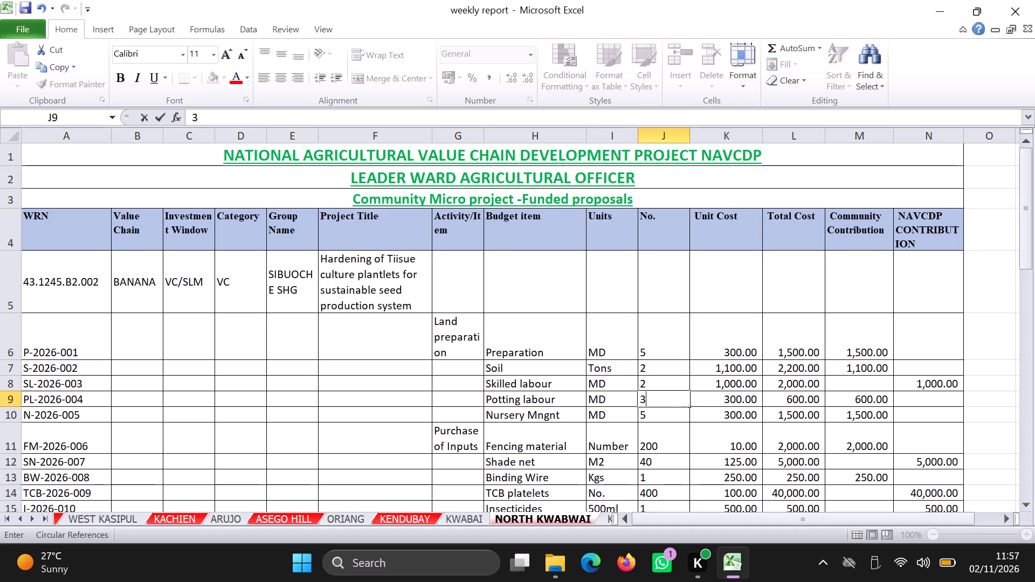
Under Purchase of Inputs in the BANANA table, set the No. of Binding Wire, Insecticides and Fungicides to 2 each.
click(660, 474)
key(2)
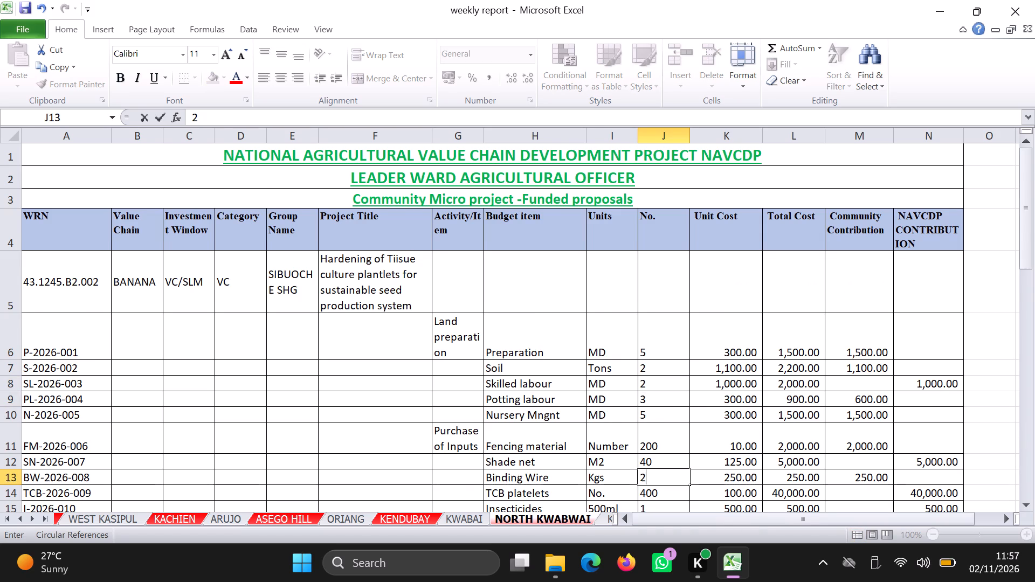
scroll(660, 474, down, 1)
click(658, 448)
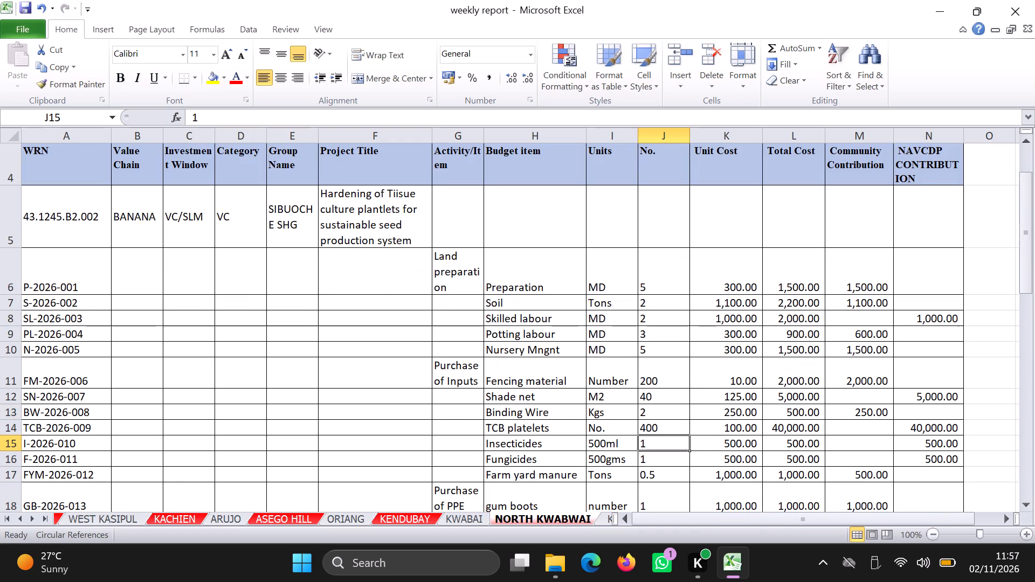
key(2)
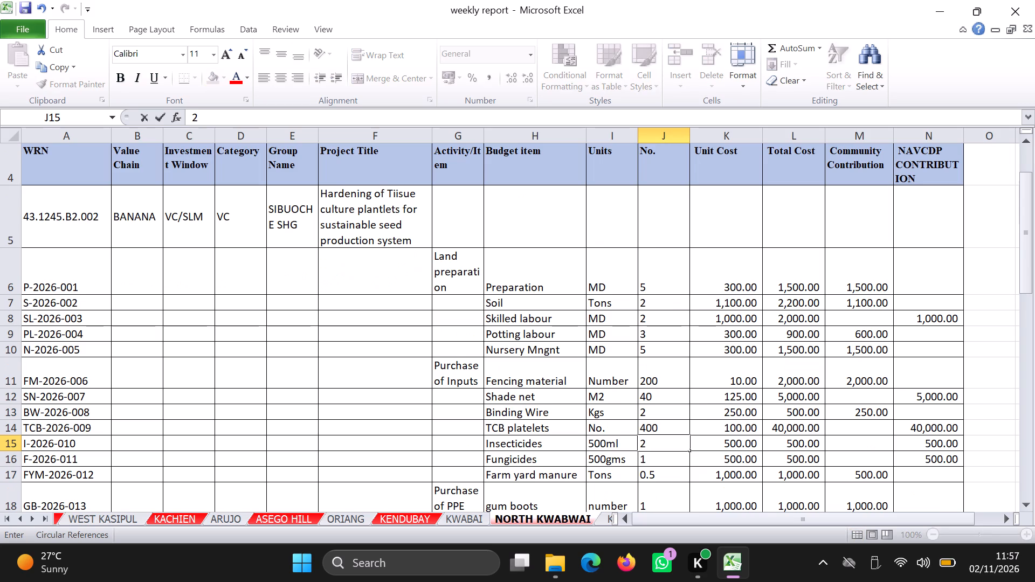
click(657, 458)
key(2)
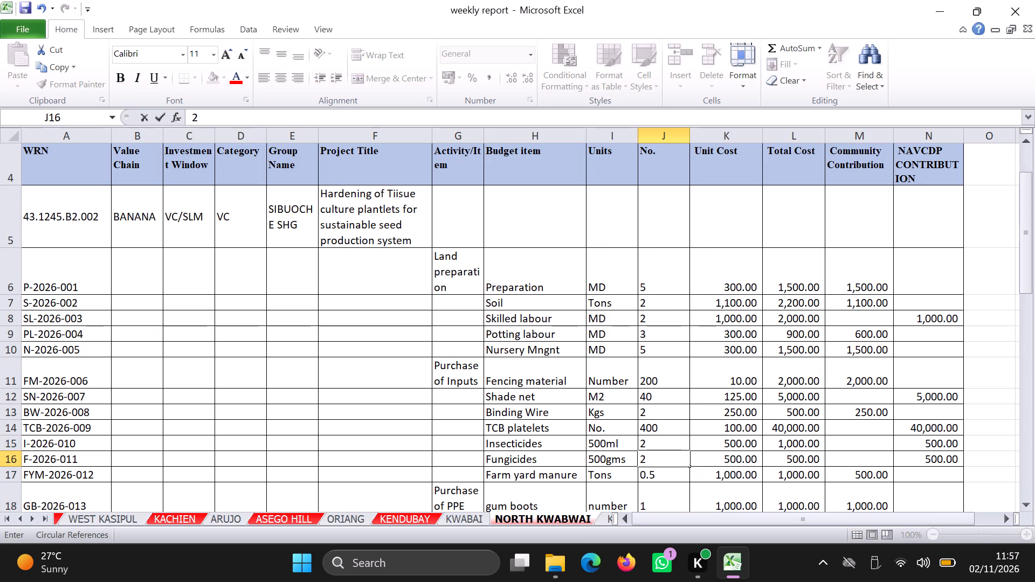
Under Purchase of PPE in the BANANA table, set the No. of gum boots and Head cap to 2, and Face mask, overall and Gloves to 3.
click(657, 497)
key(2)
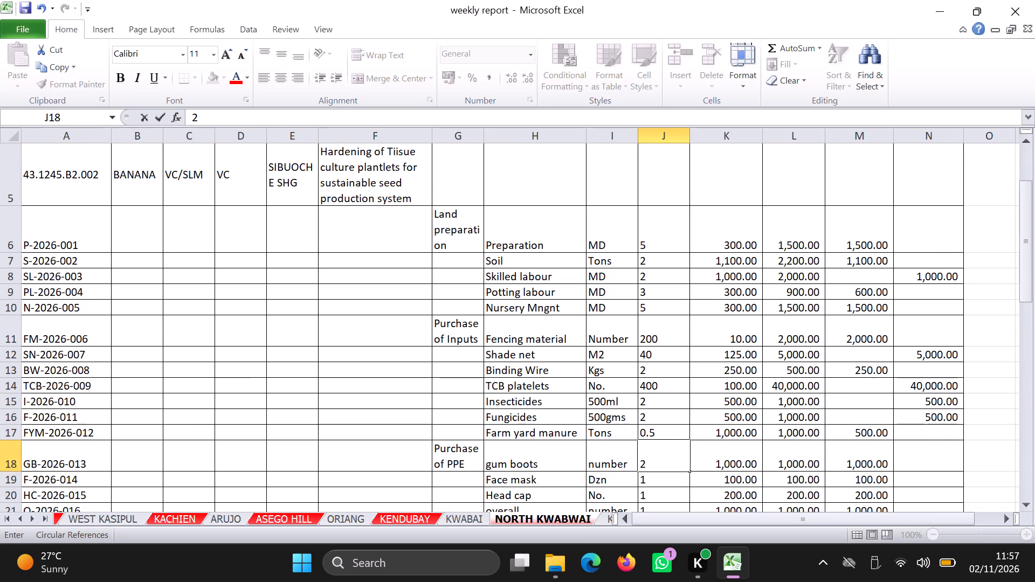
click(662, 487)
key(3)
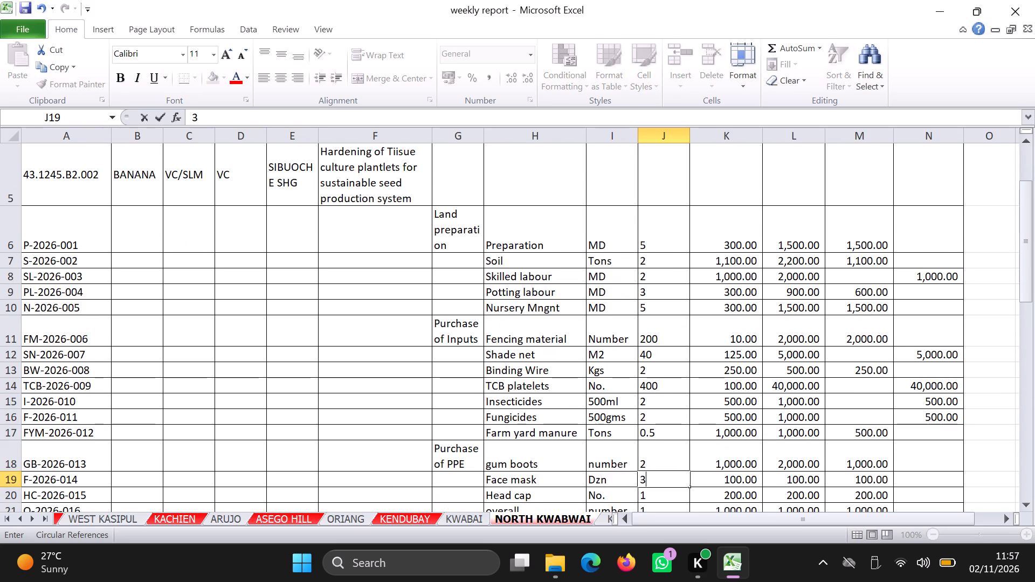
click(653, 502)
key(2)
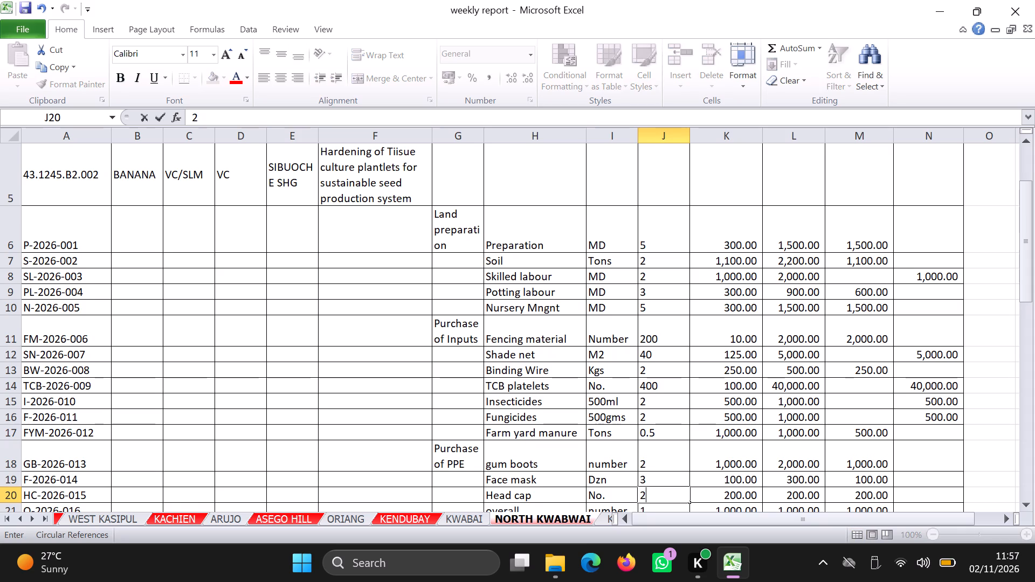
click(659, 471)
scroll(659, 471, down, 1)
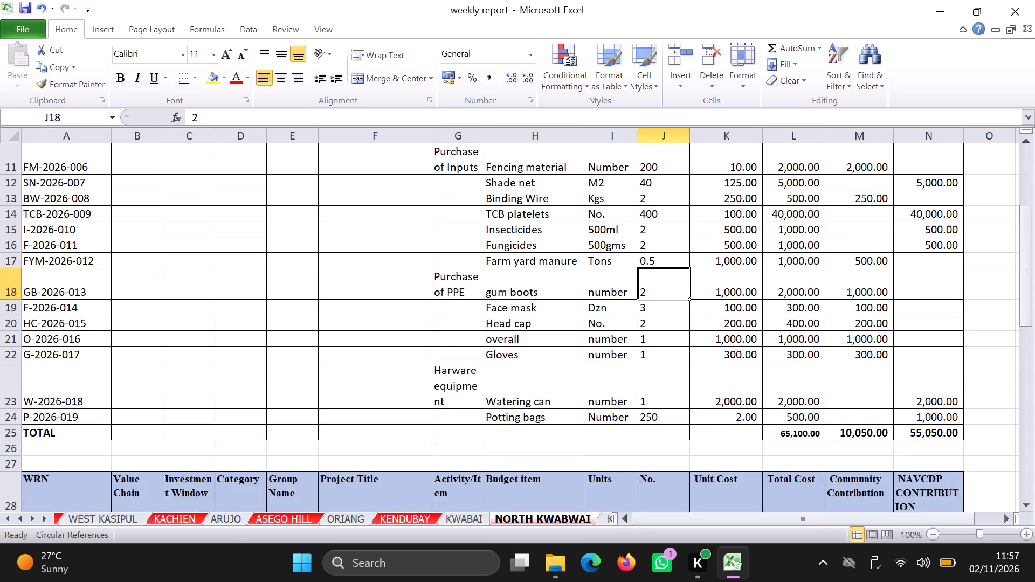
scroll(659, 471, down, 1)
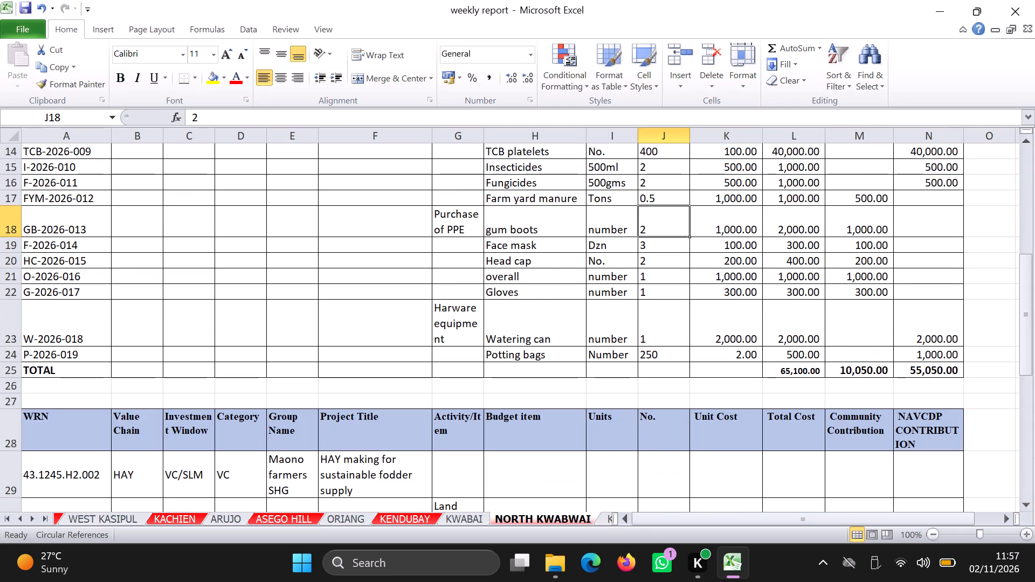
click(658, 273)
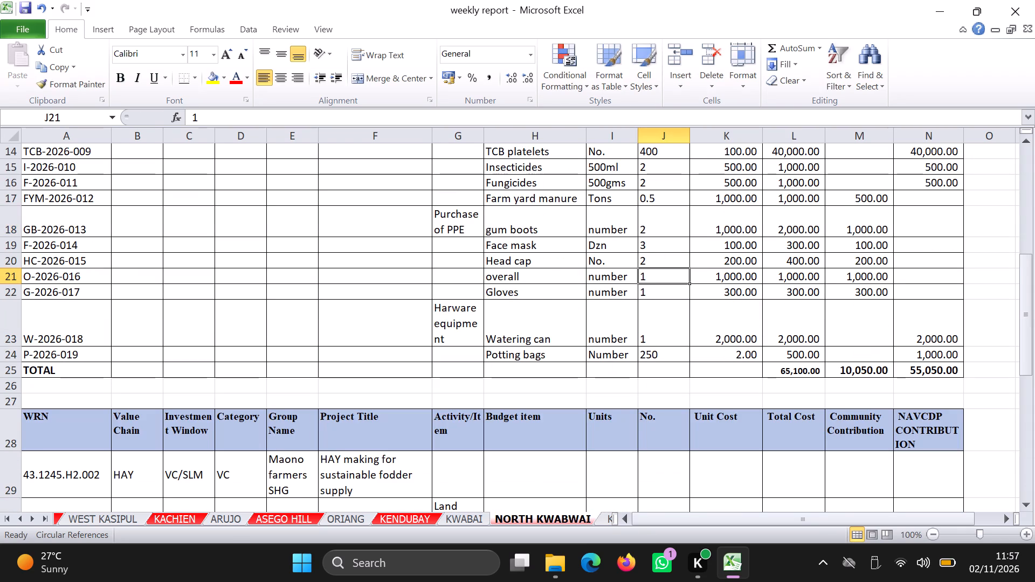
key(3)
click(655, 290)
key(3)
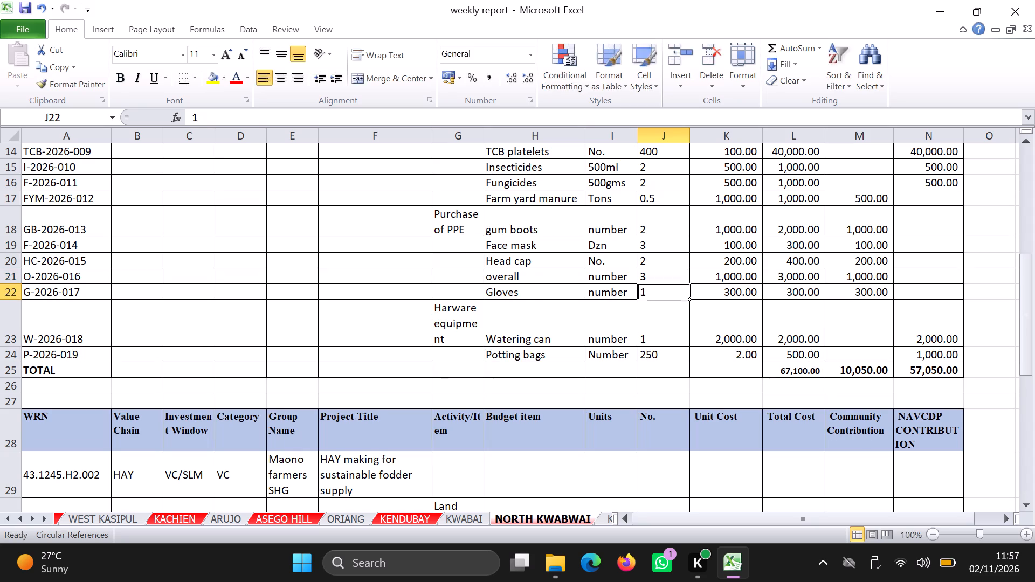
Under Harware equipment in the BANANA table, set the No. of Watering can to 4.
click(651, 341)
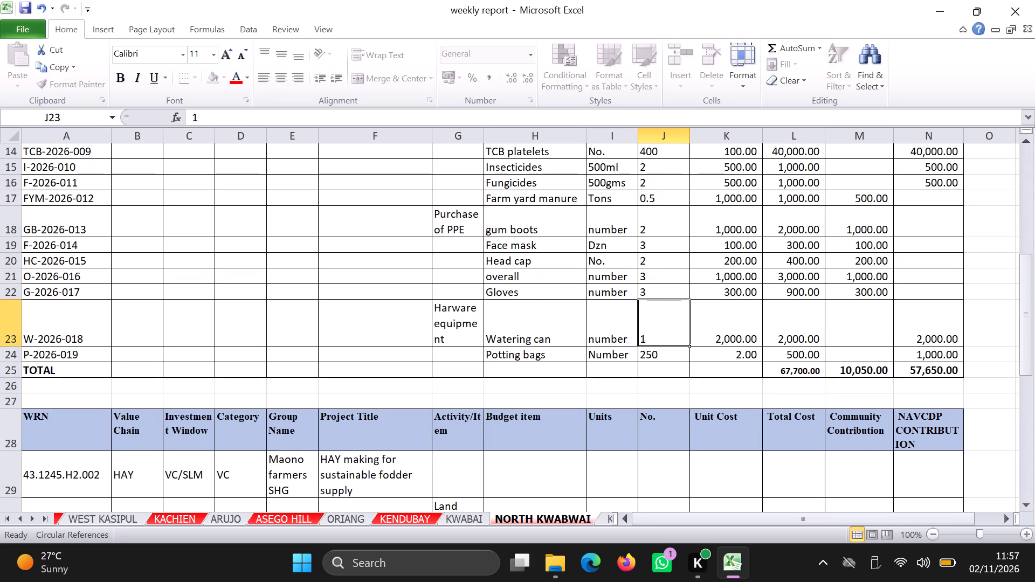
key(4)
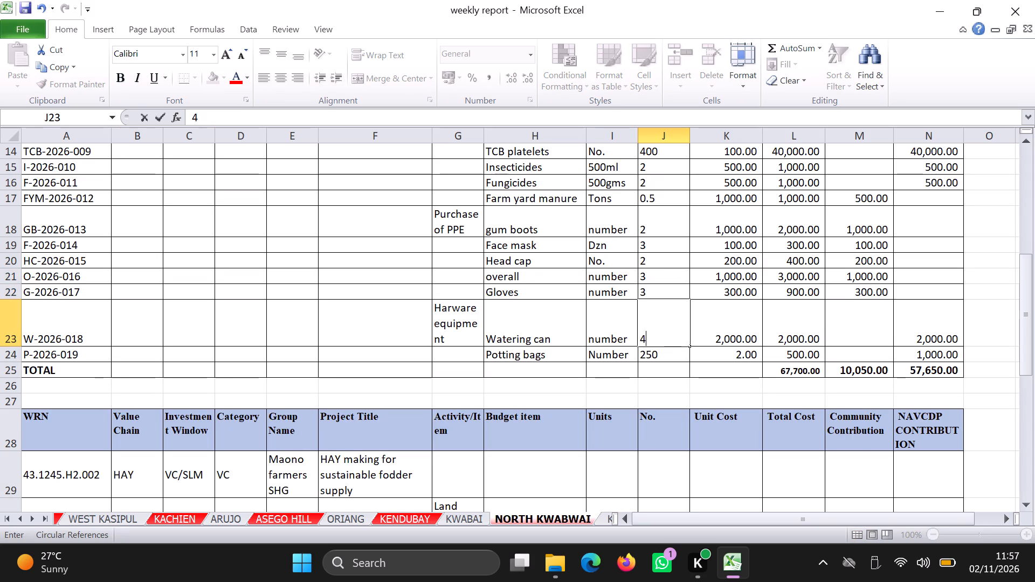
click(673, 427)
In the HAY table on the NORTH KWABWAI sheet, set the No. of skilled labour and Rhodes seeds to 3 each.
scroll(673, 427, down, 2)
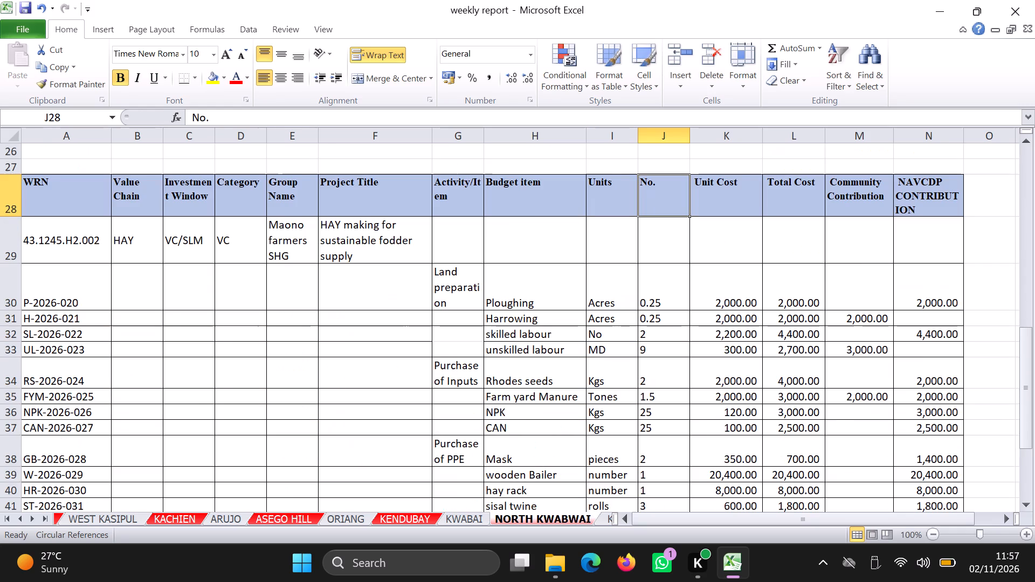
click(657, 337)
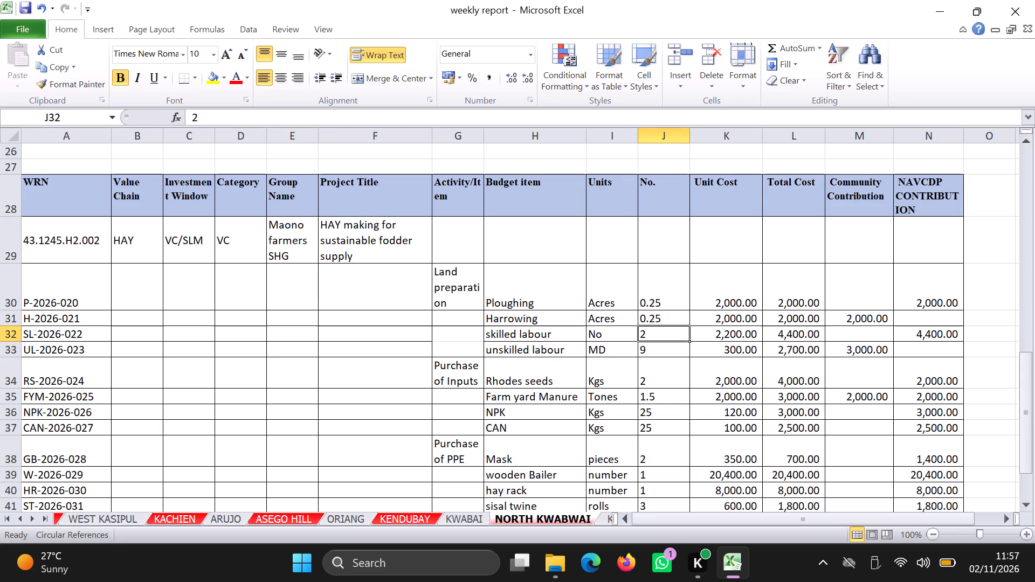
key(3)
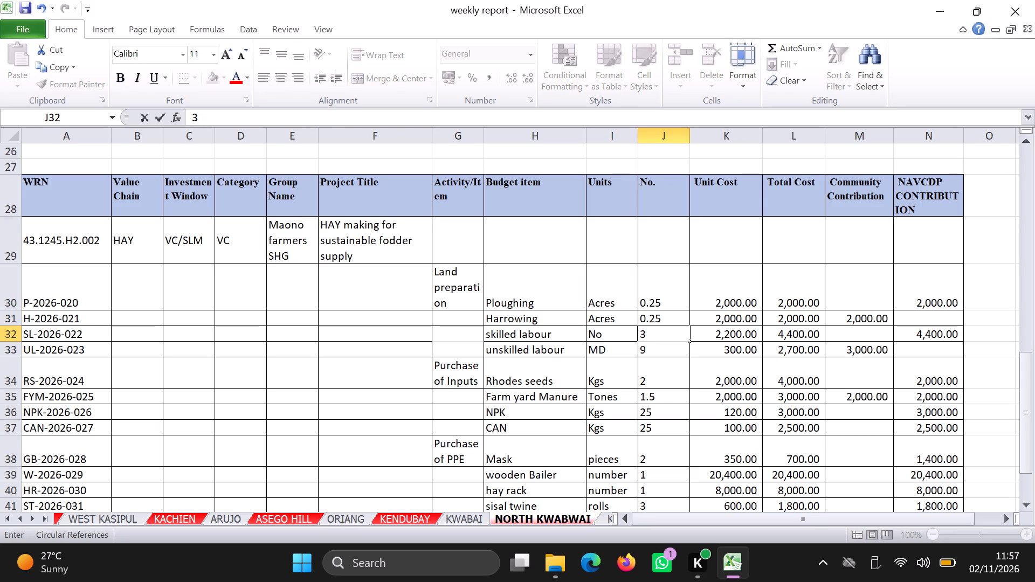
click(655, 378)
key(3)
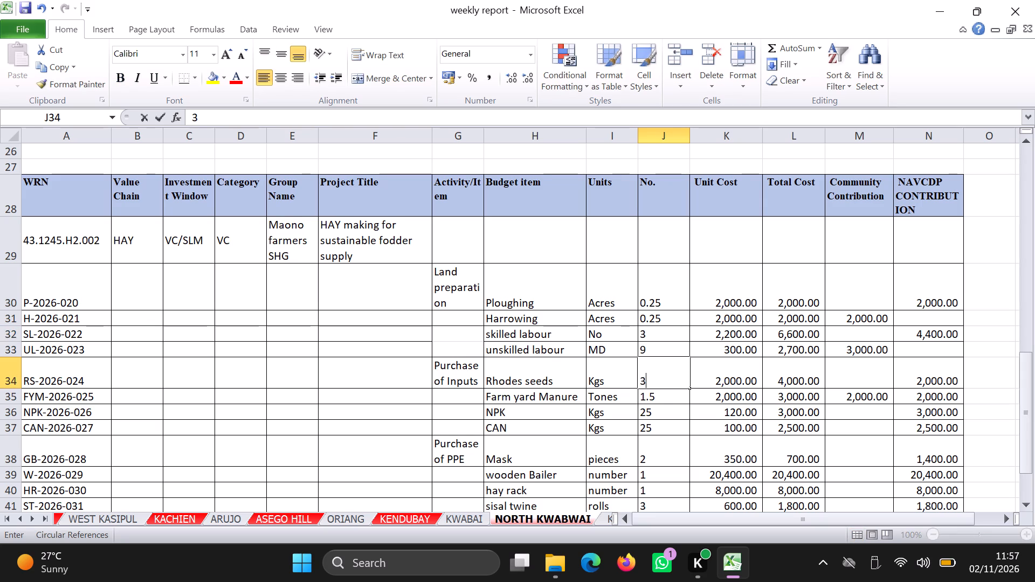
Under Purchase of PPE in the HAY table, set the No. of Mask and sisal twine to 3, and wooden Bailer and hay rack to 2.
click(663, 460)
click(665, 477)
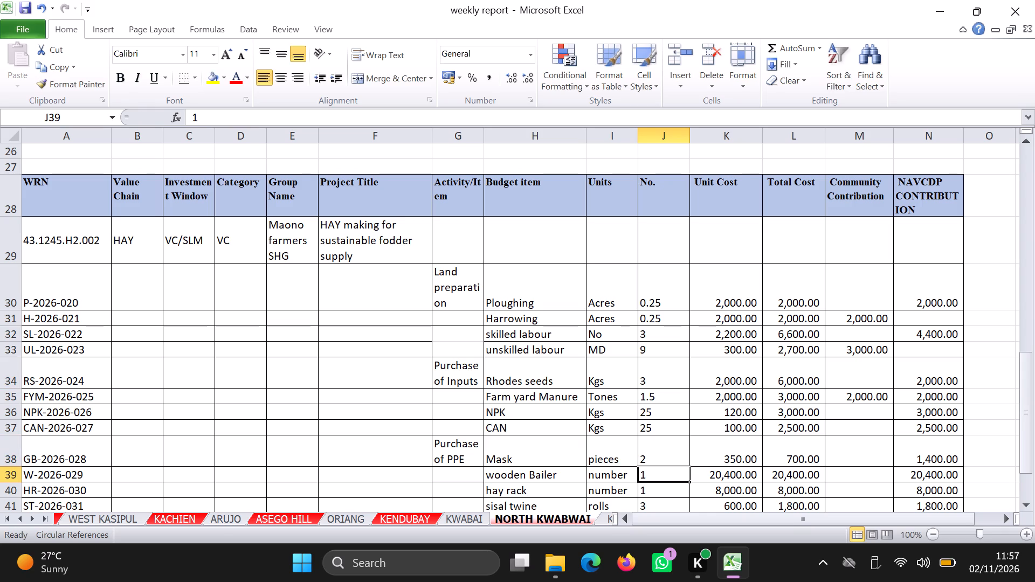
click(661, 460)
key(3)
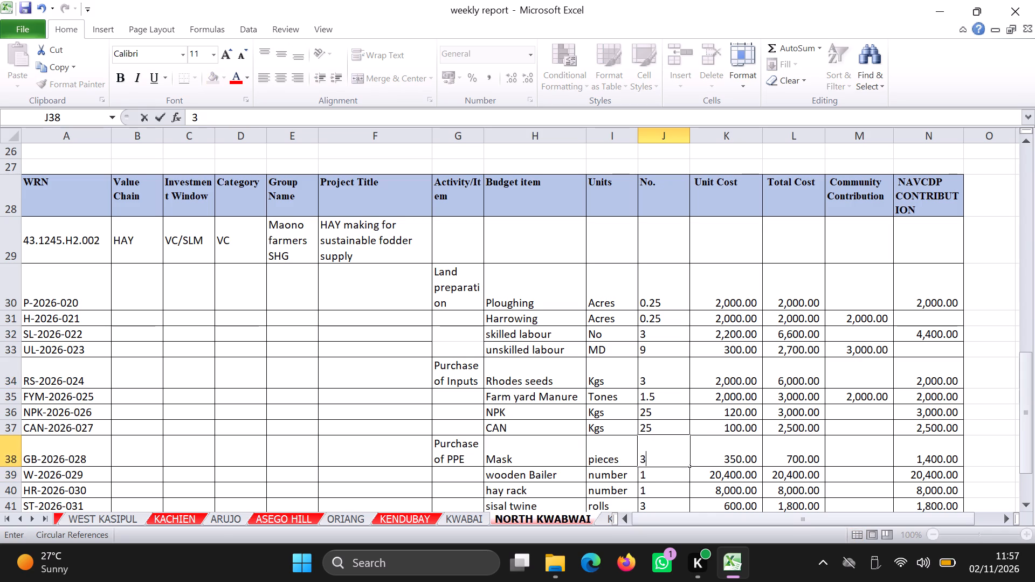
click(660, 478)
key(2)
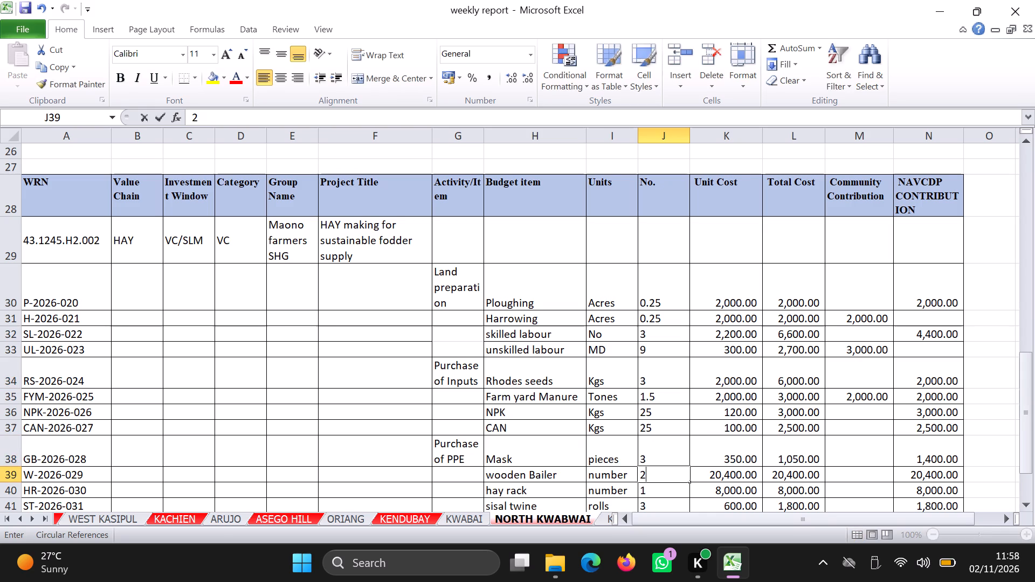
click(657, 488)
key(2)
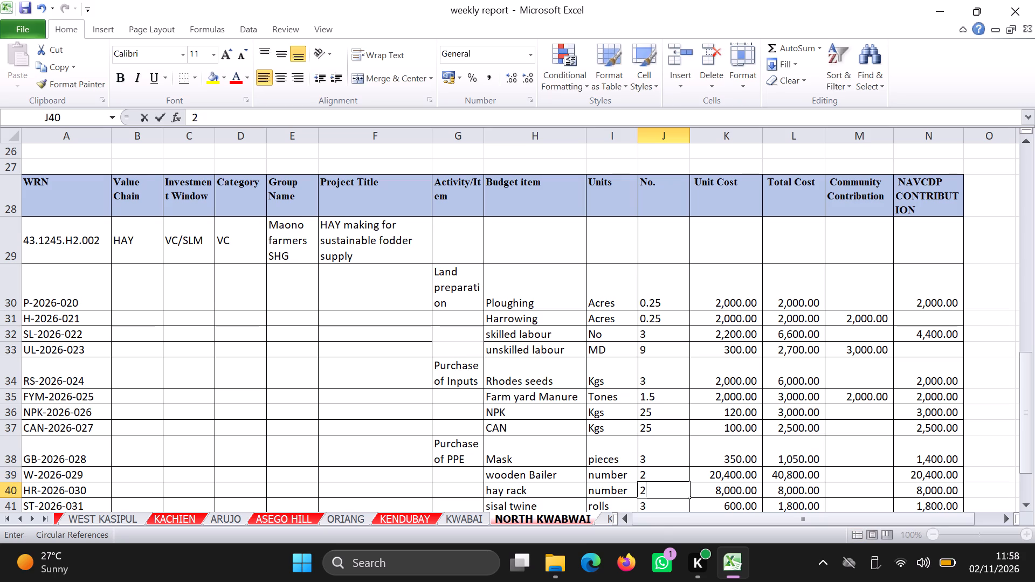
click(659, 502)
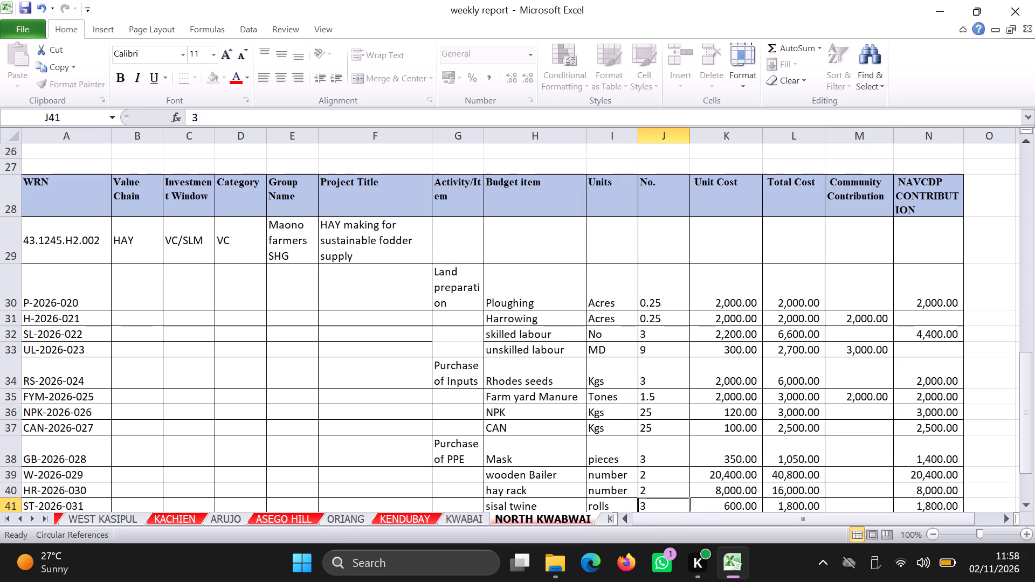
key(3)
Save the weekly report workbook with the NORTH KWABWAI changes.
scroll(659, 497, down, 1)
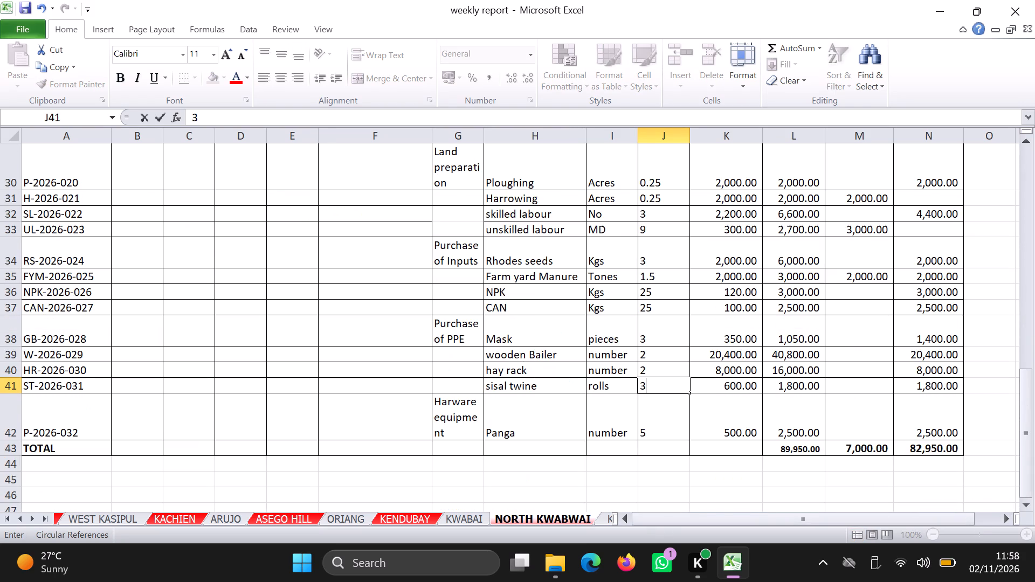
scroll(659, 497, down, 1)
key(ctrl+s)
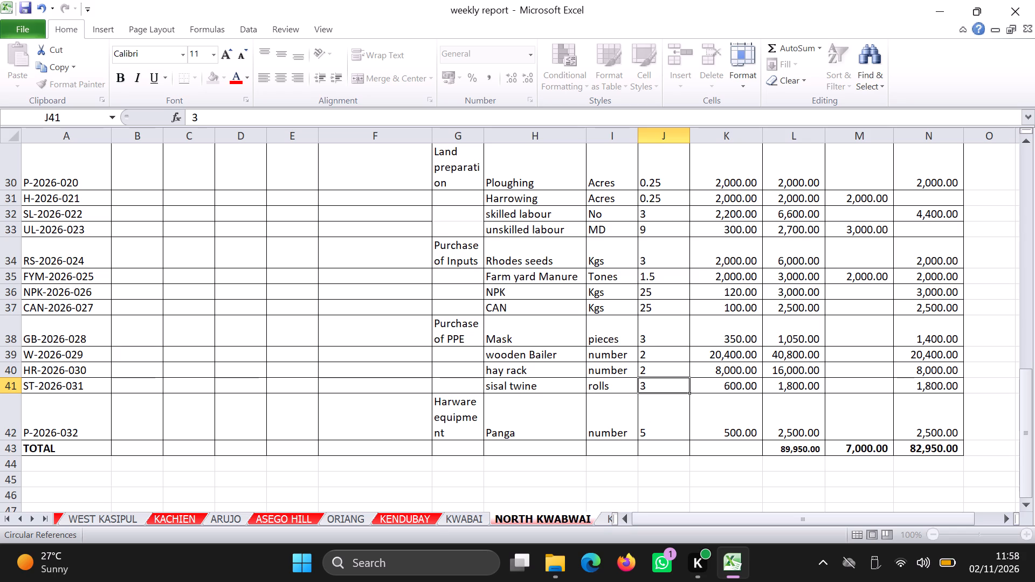
In the DAIRY table on the KARACHUONYO NORTH sheet, set the No. of Ploughing /harrowing to 4 and farm Yard manure to 3.
double_click(37, 516)
triple_click(37, 516)
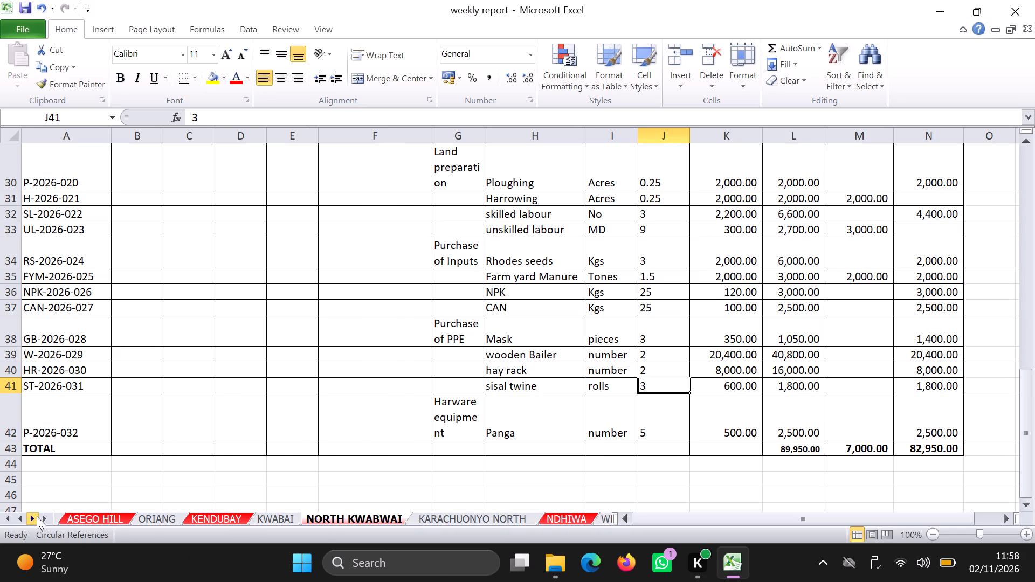
click(37, 516)
click(37, 516)
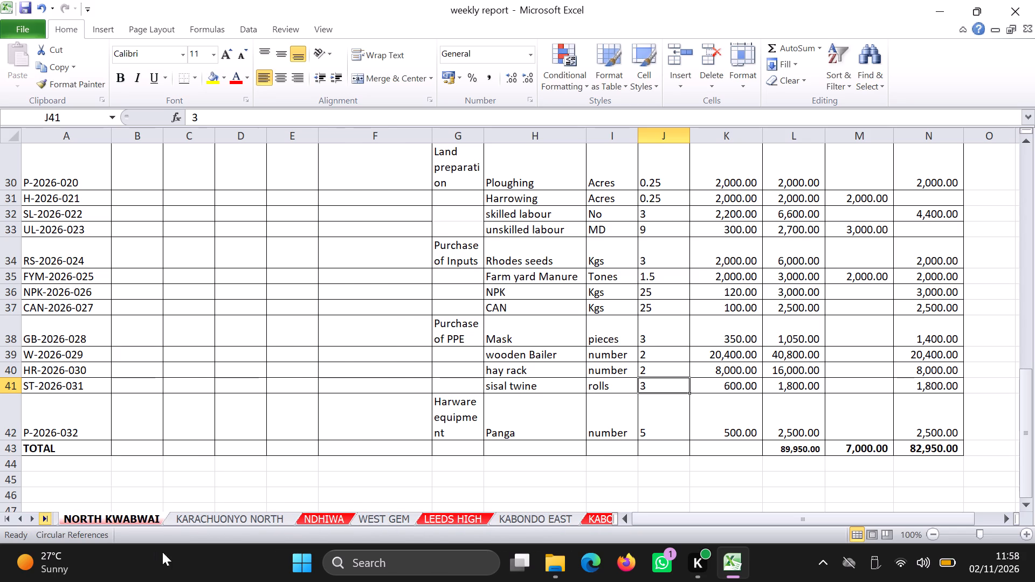
click(225, 517)
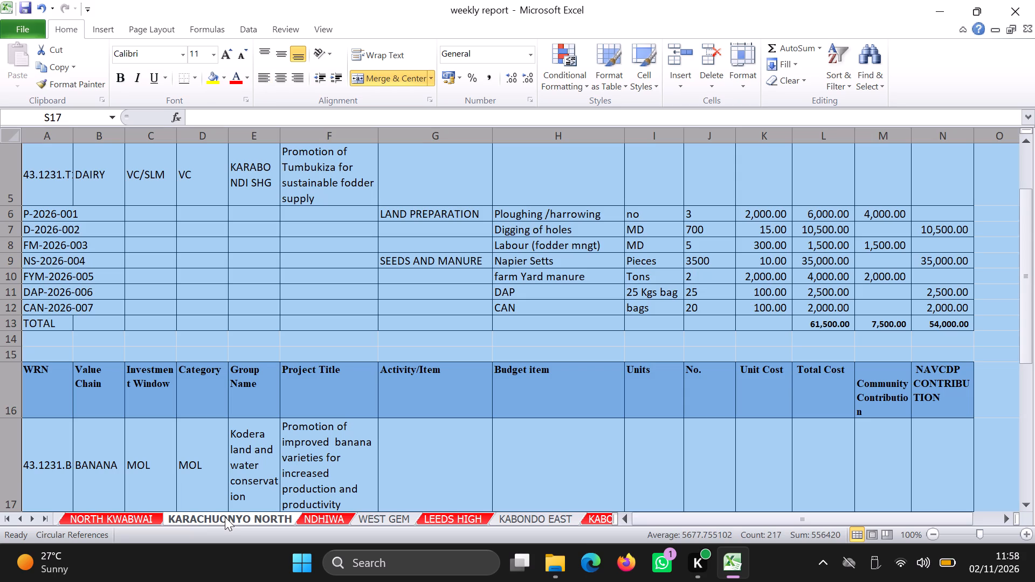
click(421, 462)
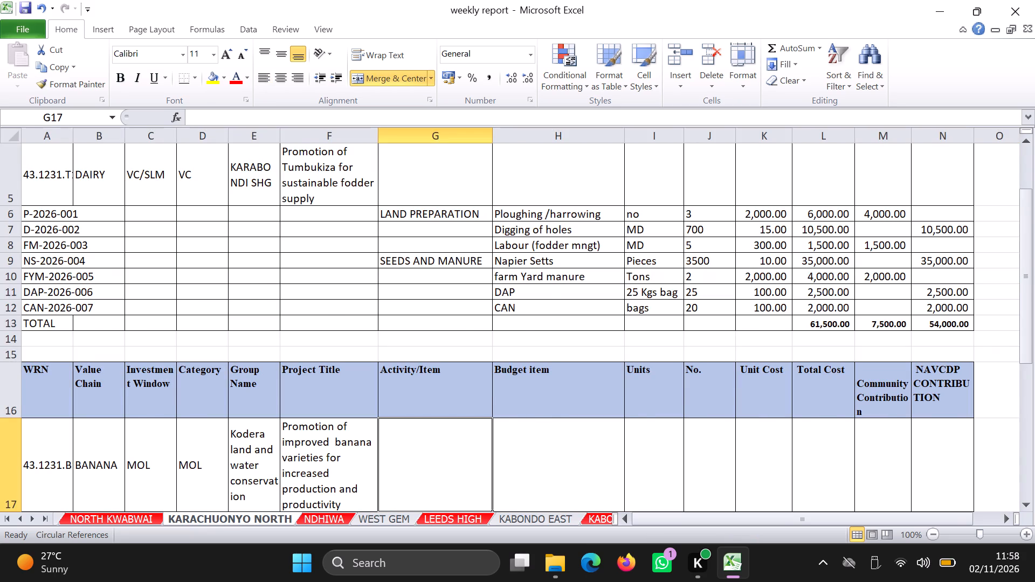
scroll(685, 357, up, 1)
click(713, 334)
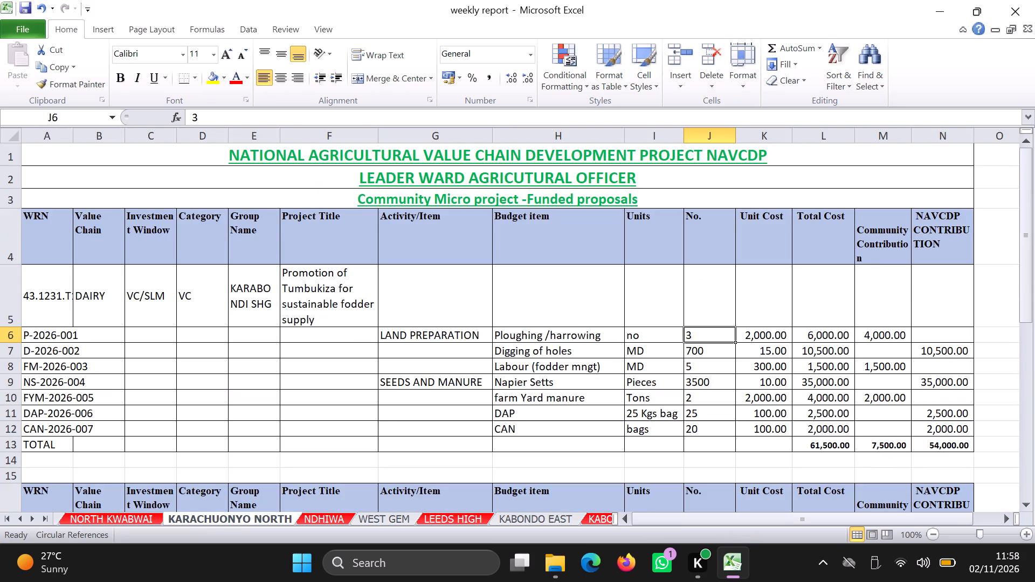
key(4)
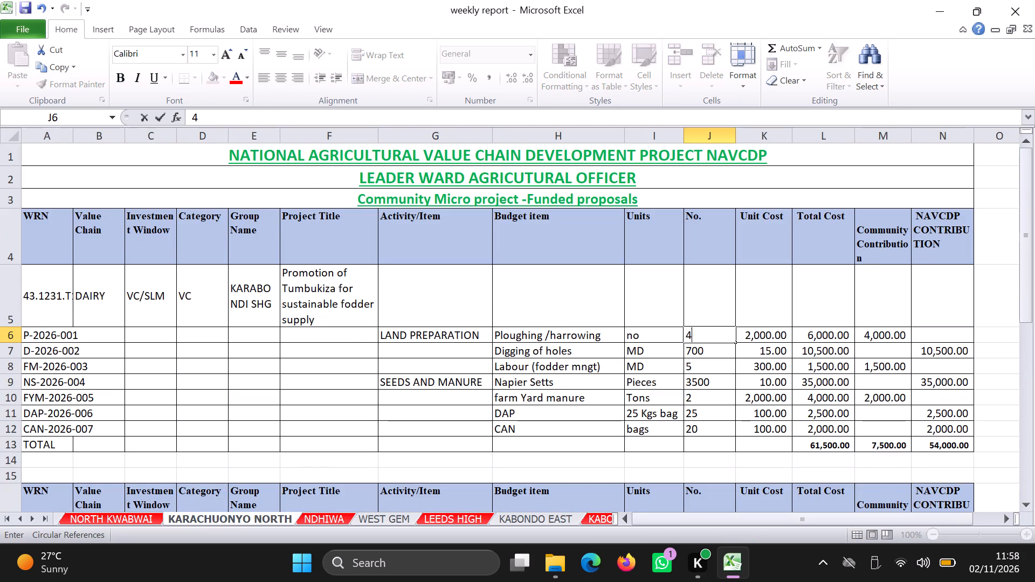
click(706, 397)
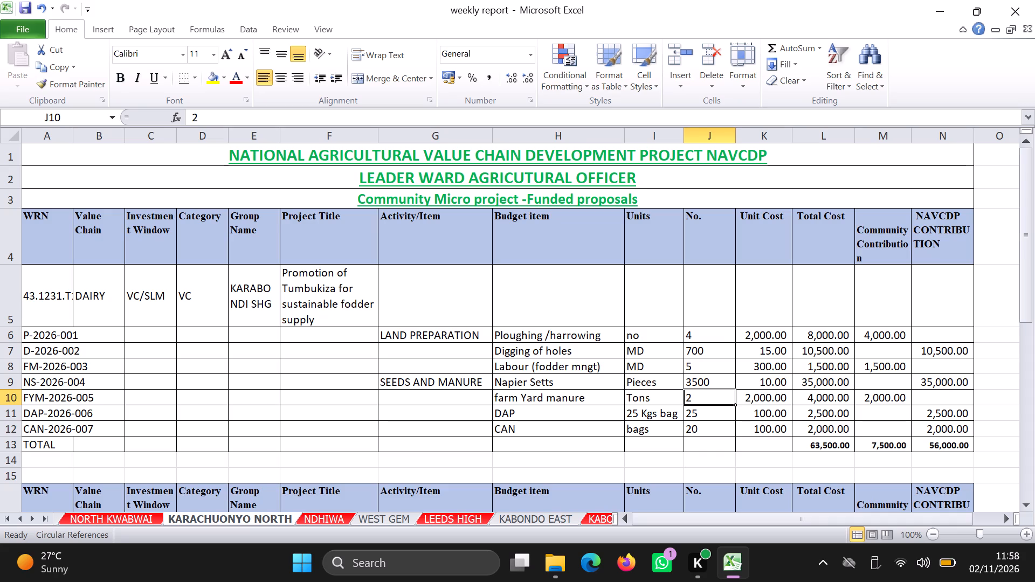
key(3)
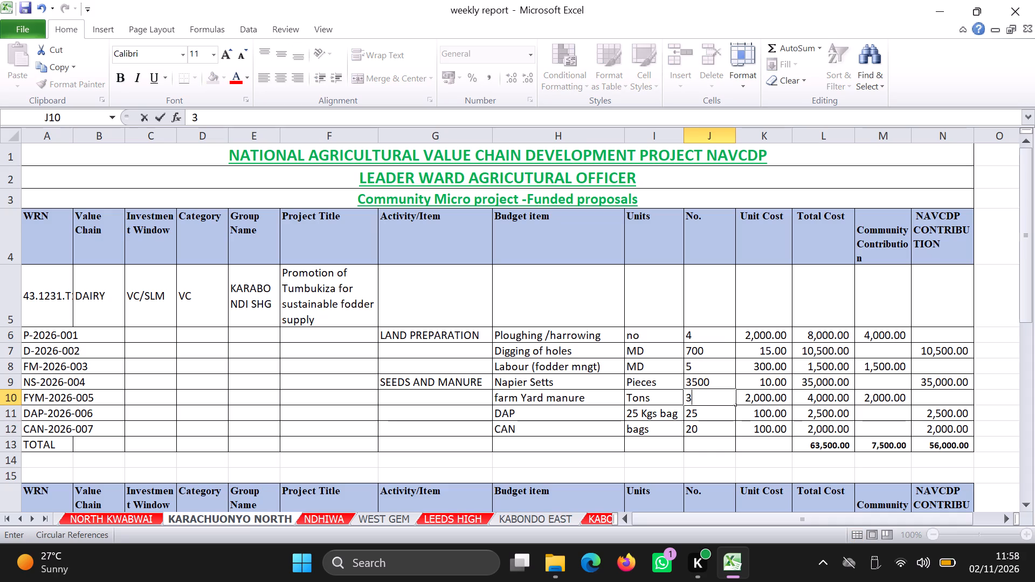
scroll(720, 434, down, 1)
click(720, 434)
scroll(720, 434, down, 2)
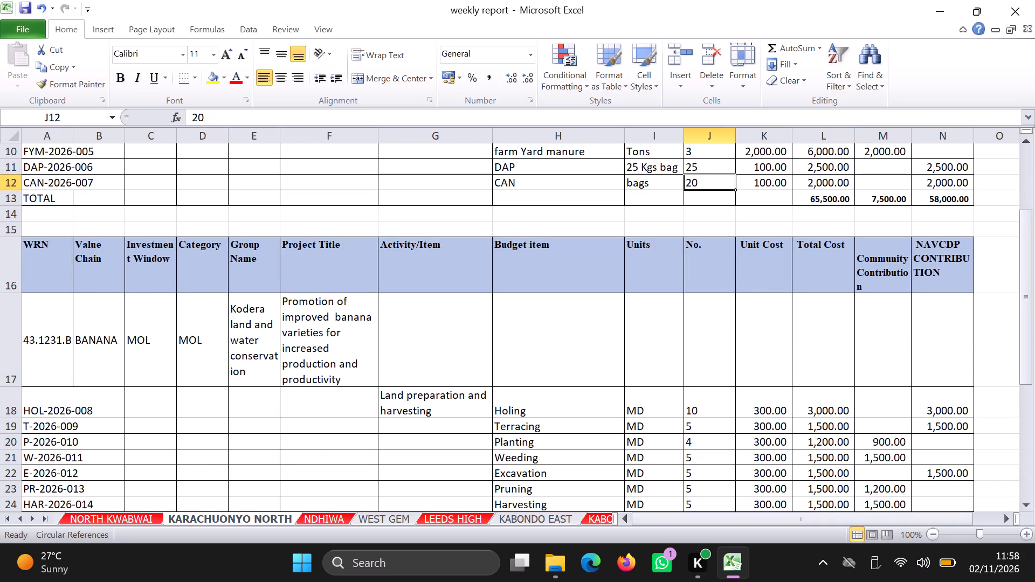
In the BANANA table on the KARACHUONYO NORTH sheet, set the No. of Planting to 5.
click(708, 444)
key(5)
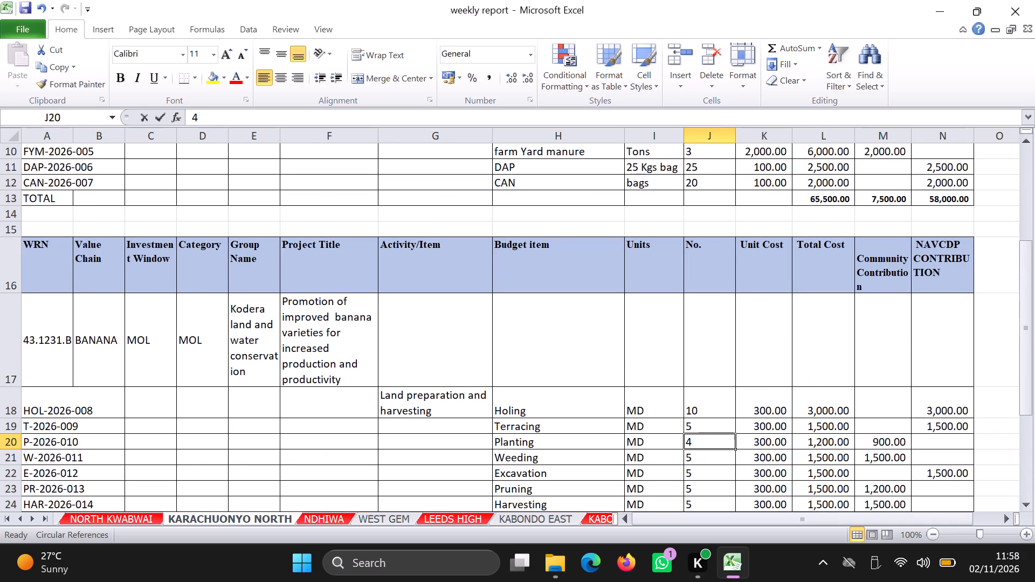
scroll(708, 470, down, 1)
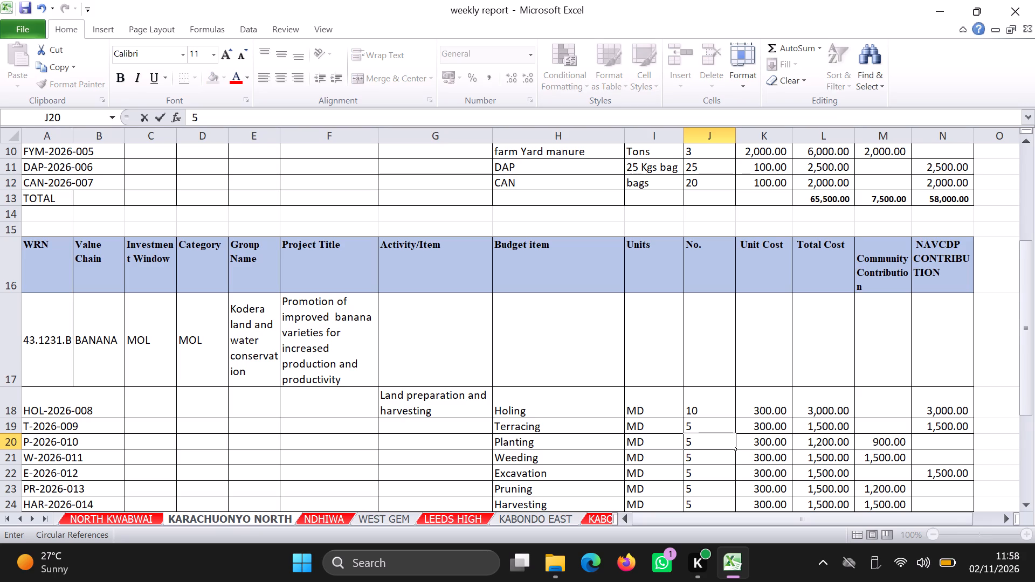
click(708, 470)
Under Desuckering and sorting in the same BANANA table, set the No. of Desuckering tools and Pruning knife to 4, panga to 5, and weghing scale to 3.
scroll(708, 470, down, 1)
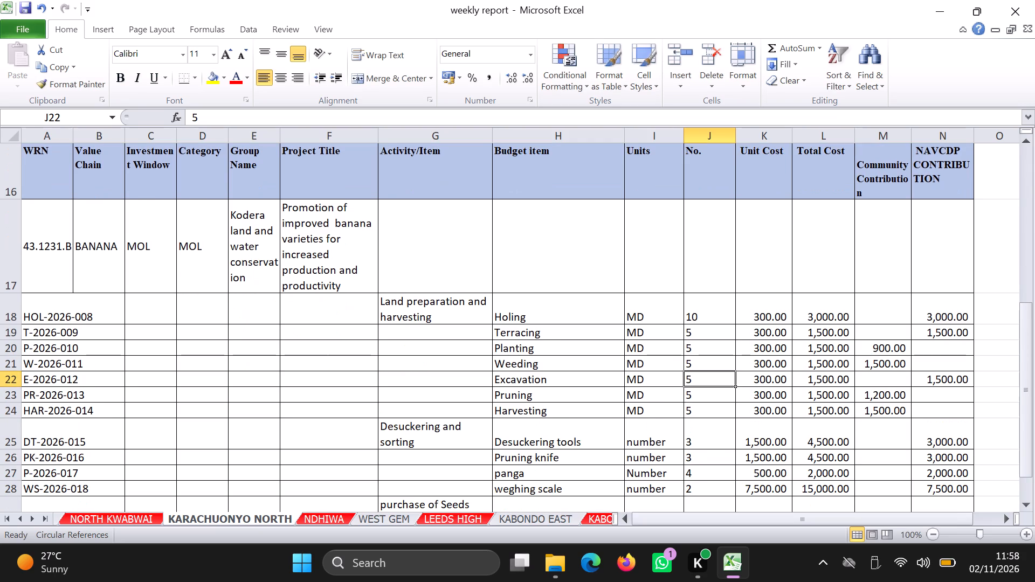
click(705, 438)
key(4)
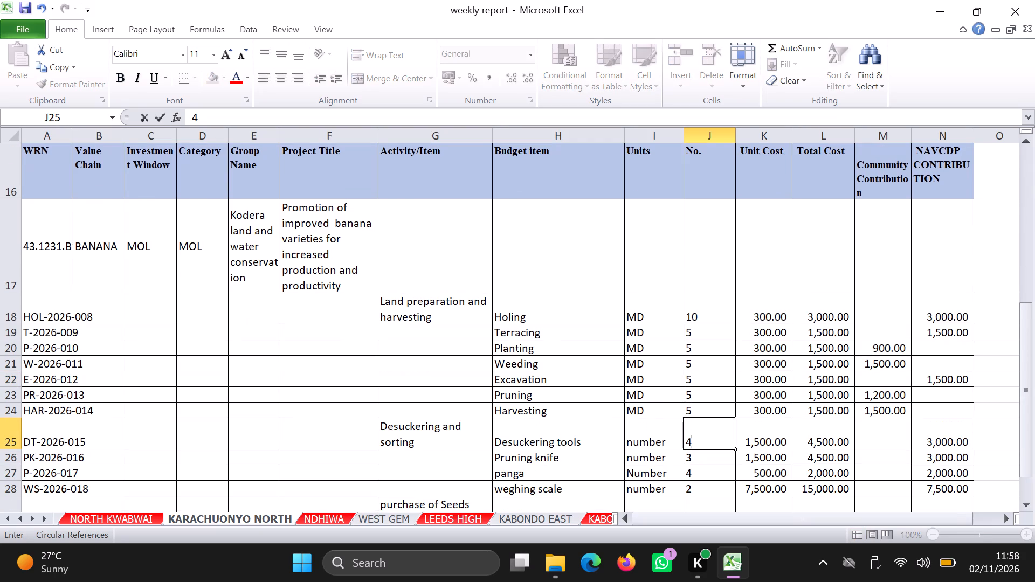
click(697, 455)
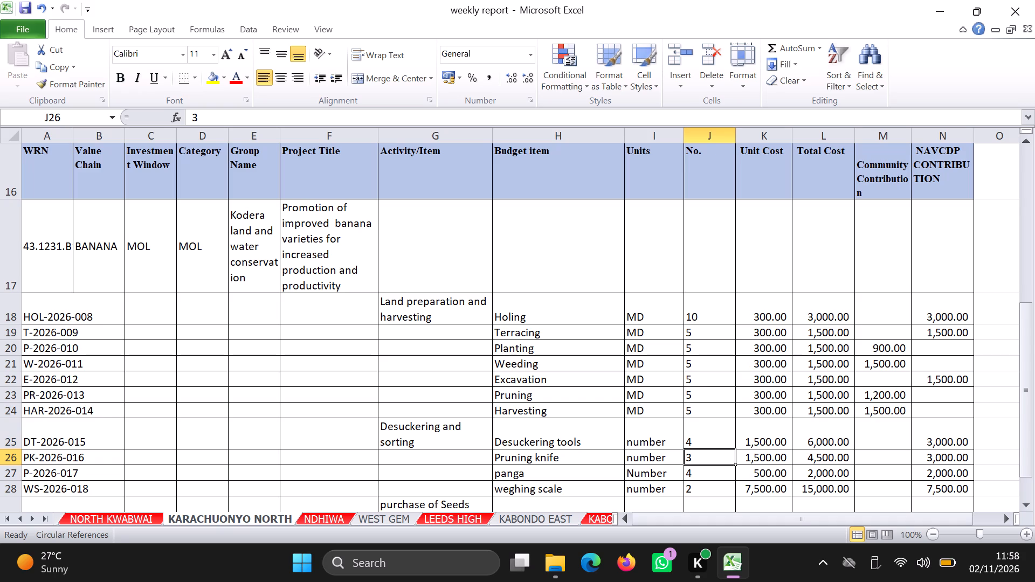
key(4)
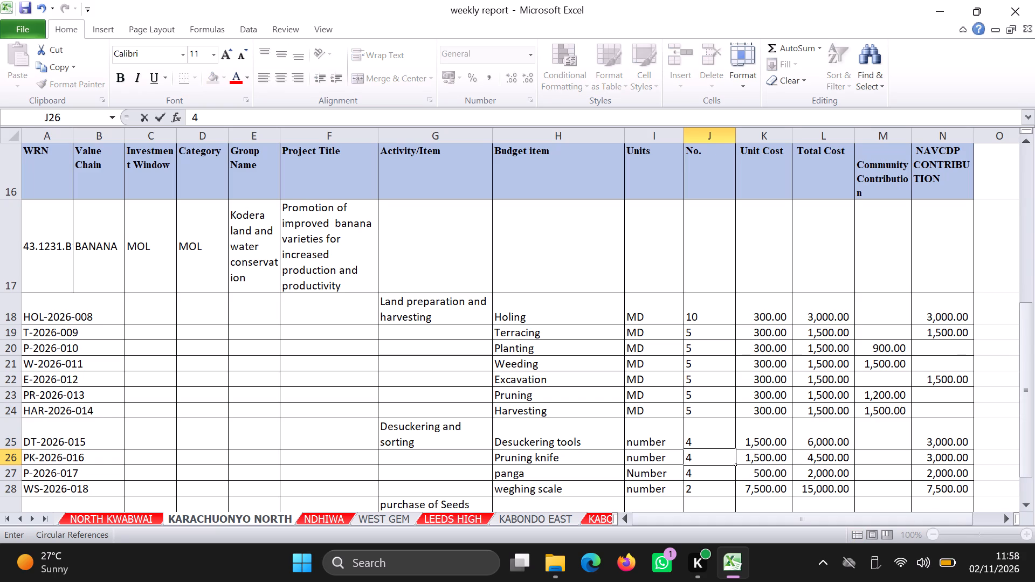
click(707, 478)
key(5)
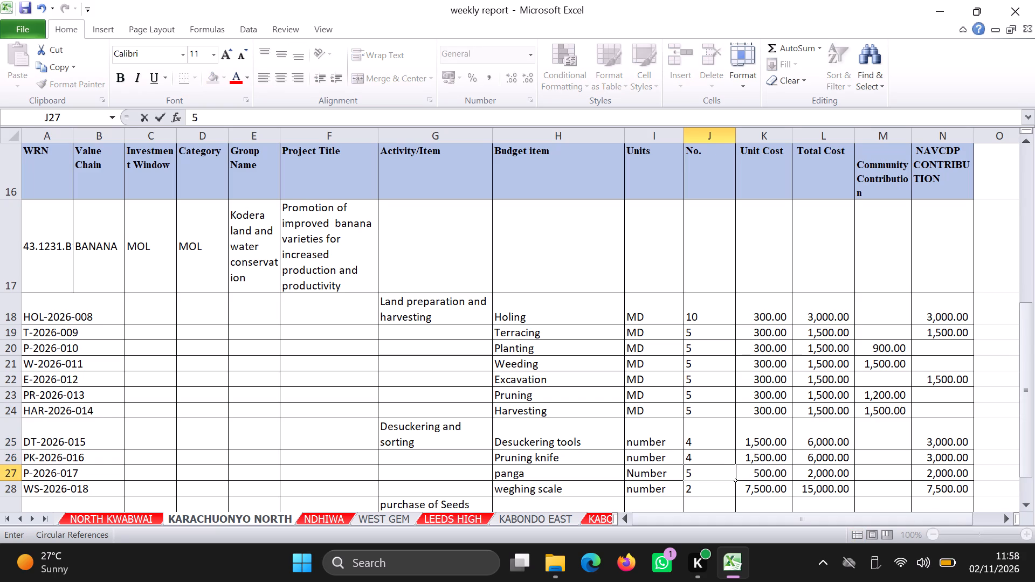
click(707, 486)
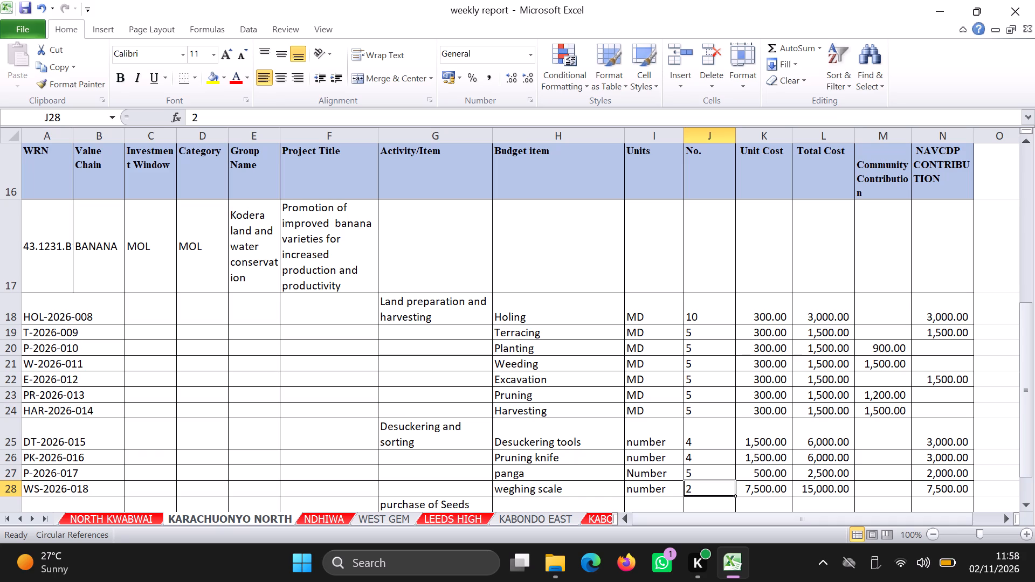
click(707, 489)
key(3)
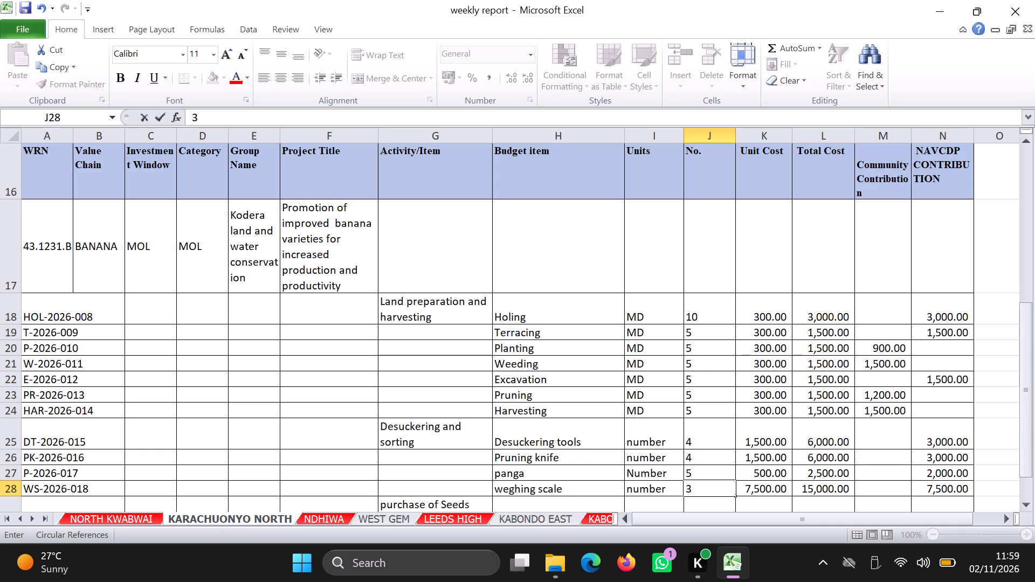
click(717, 472)
scroll(717, 472, down, 1)
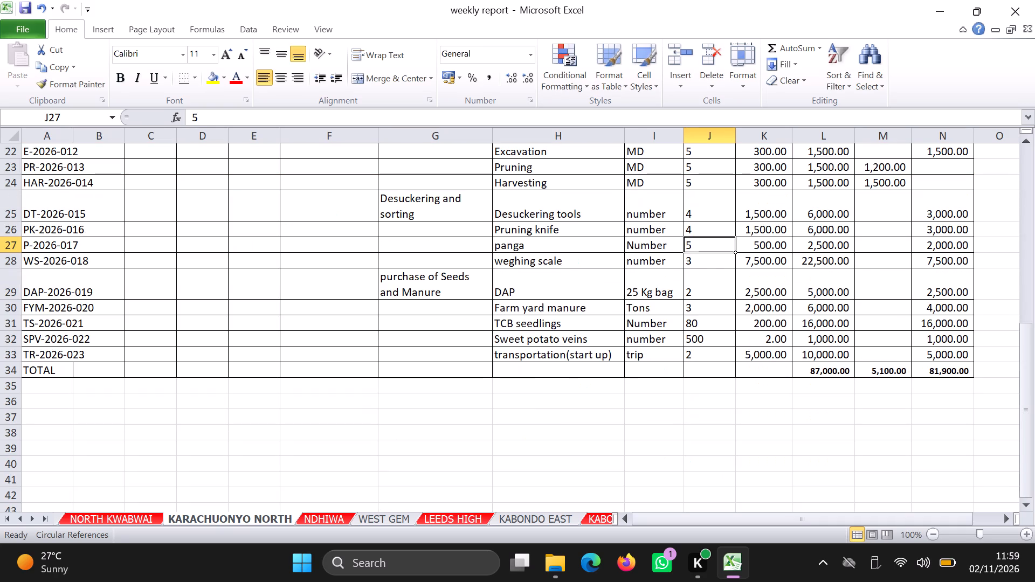
In the DAIRY table on the NDHIWA sheet, set the No. of Ploughing /harrowing to 3 and farm Yard manure to 2.
click(331, 518)
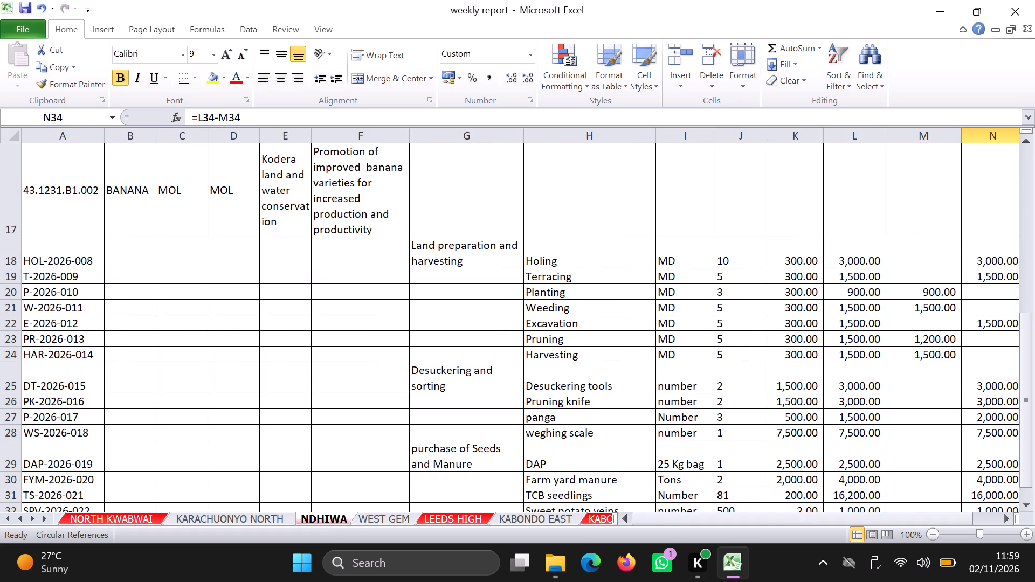
scroll(703, 371, up, 3)
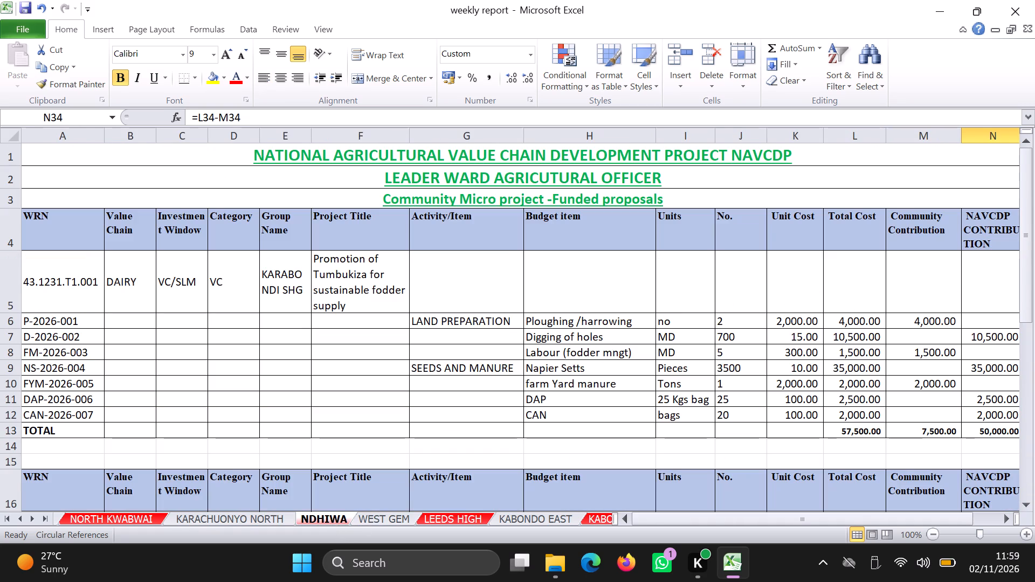
click(749, 321)
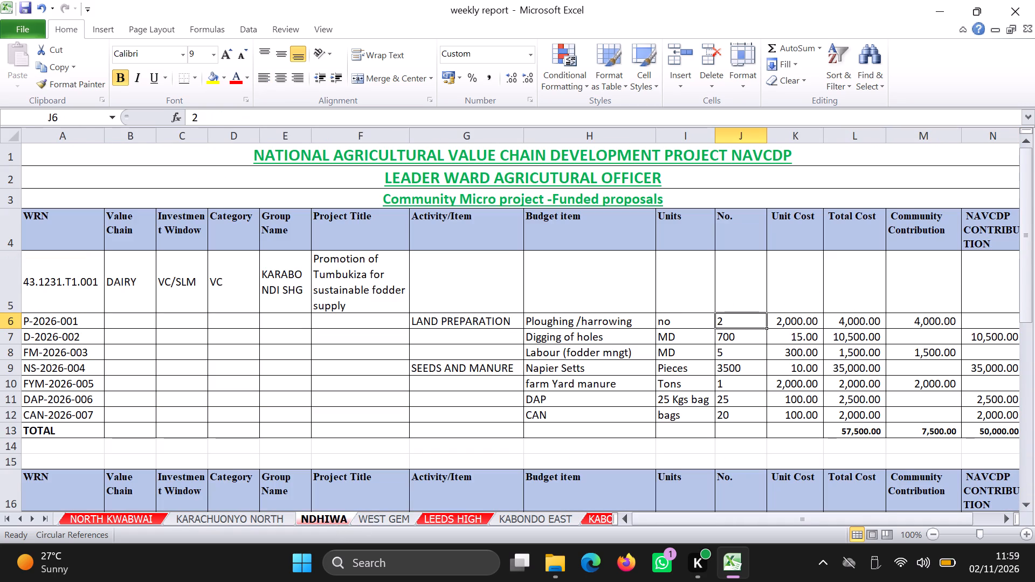
key(3)
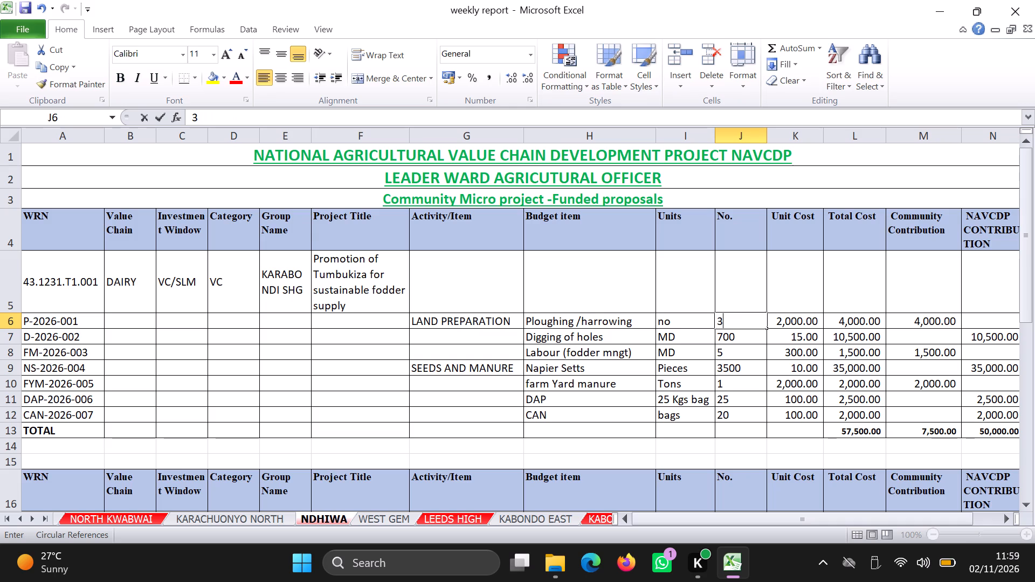
click(729, 385)
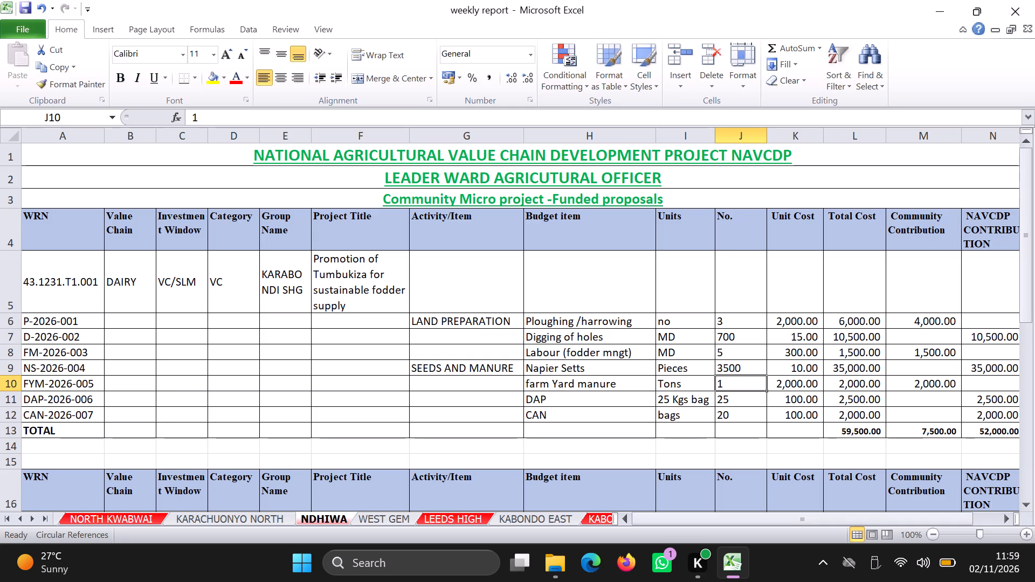
key(2)
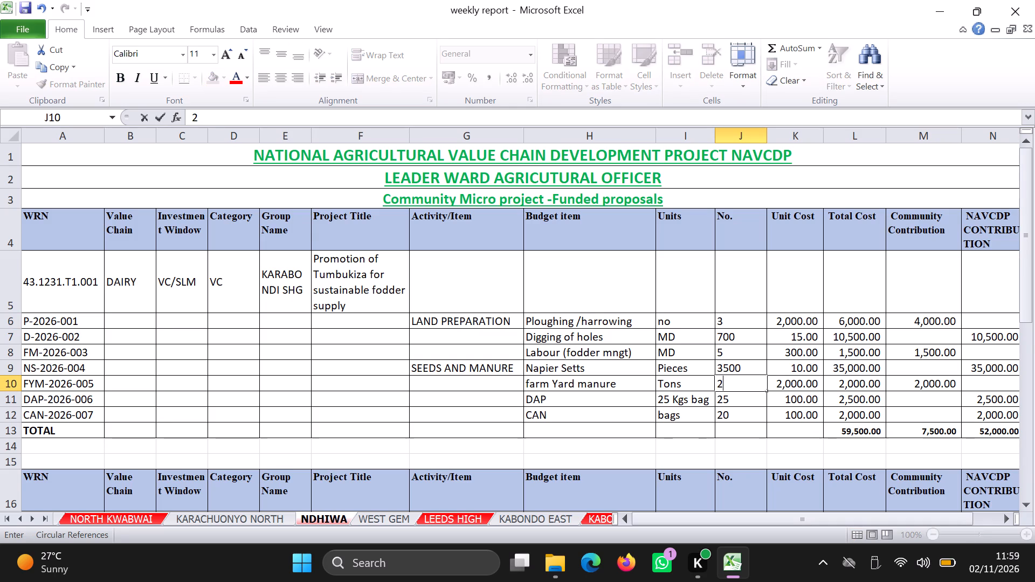
scroll(737, 422, down, 2)
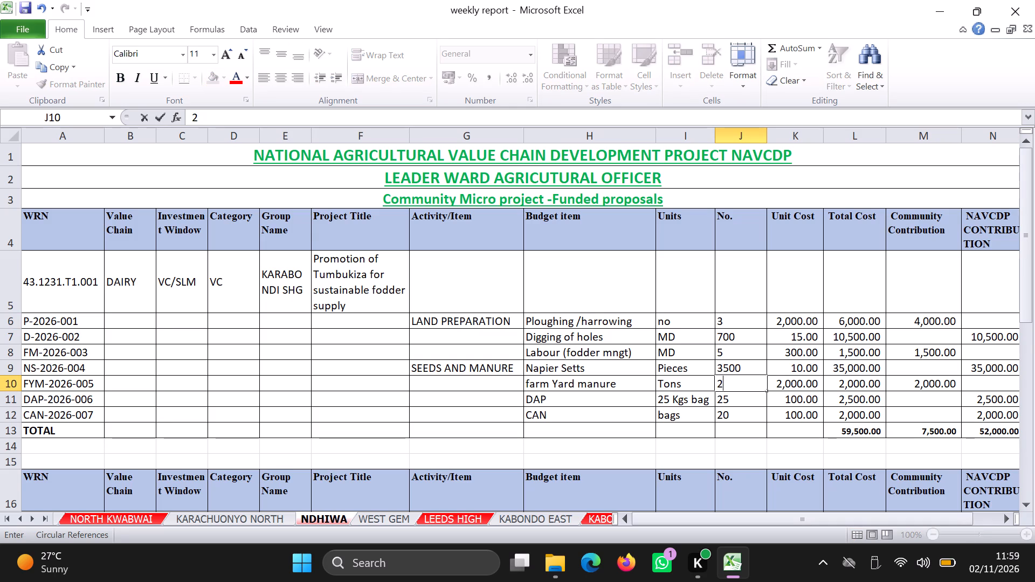
click(737, 422)
In the BANANA table on the NDHIWA sheet, set the No. of Planting to 4.
scroll(737, 422, down, 2)
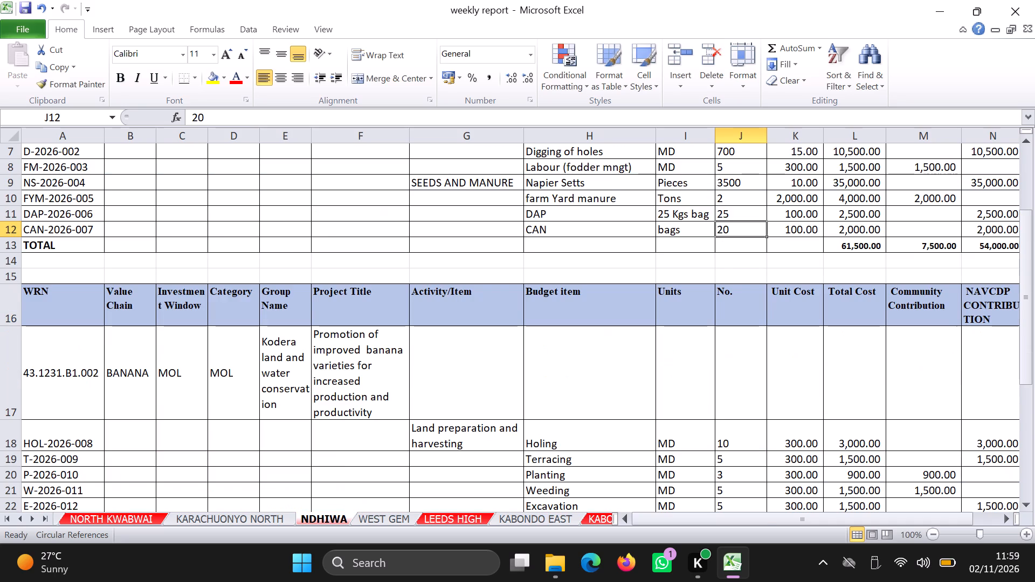
scroll(737, 422, down, 1)
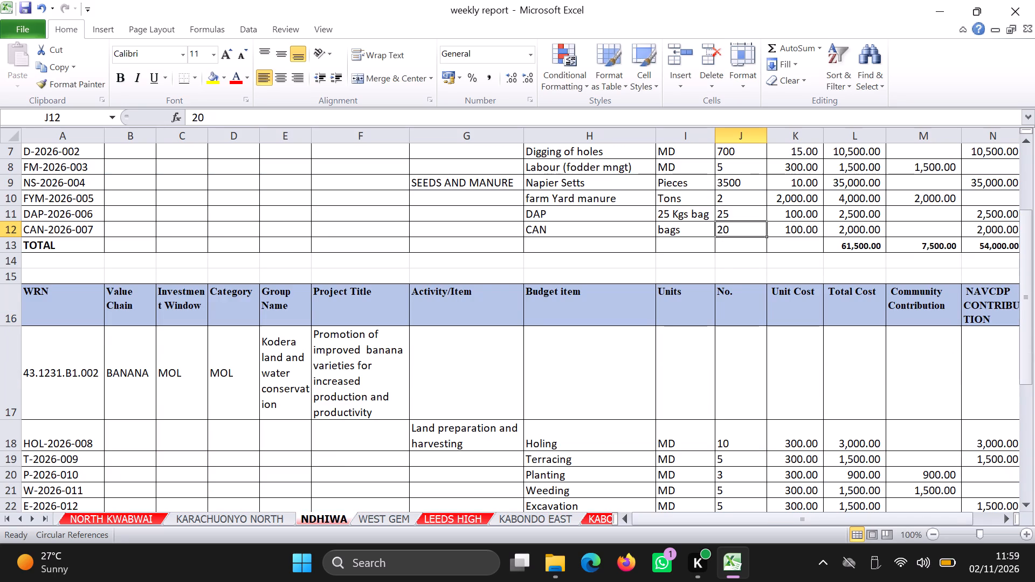
scroll(735, 467, down, 1)
click(739, 428)
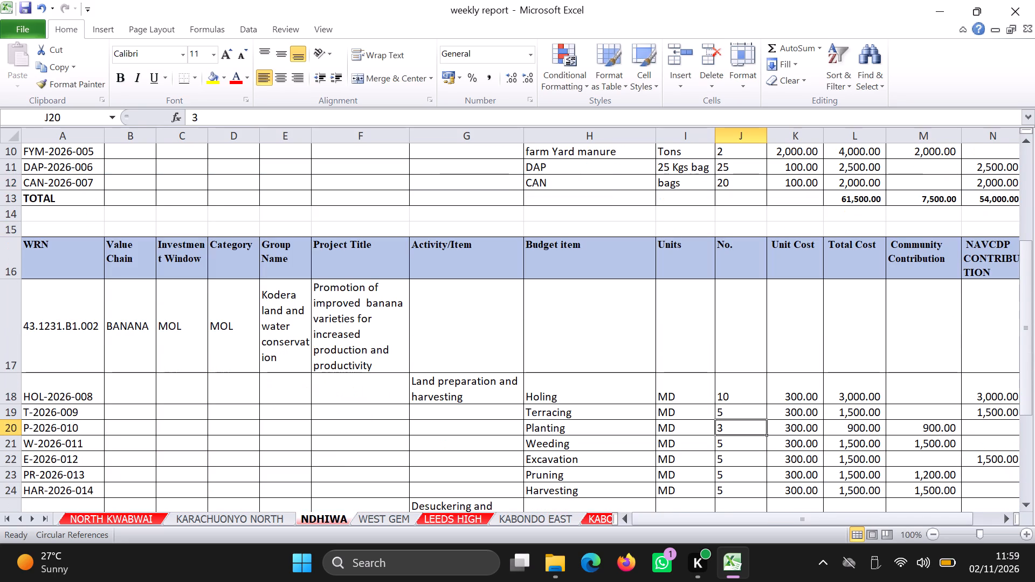
key(4)
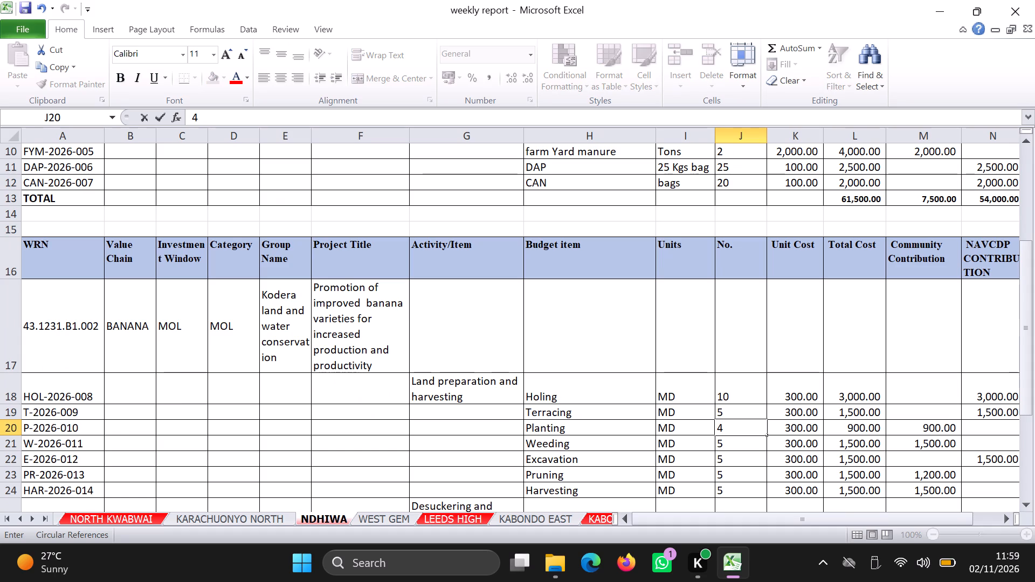
right_click(749, 488)
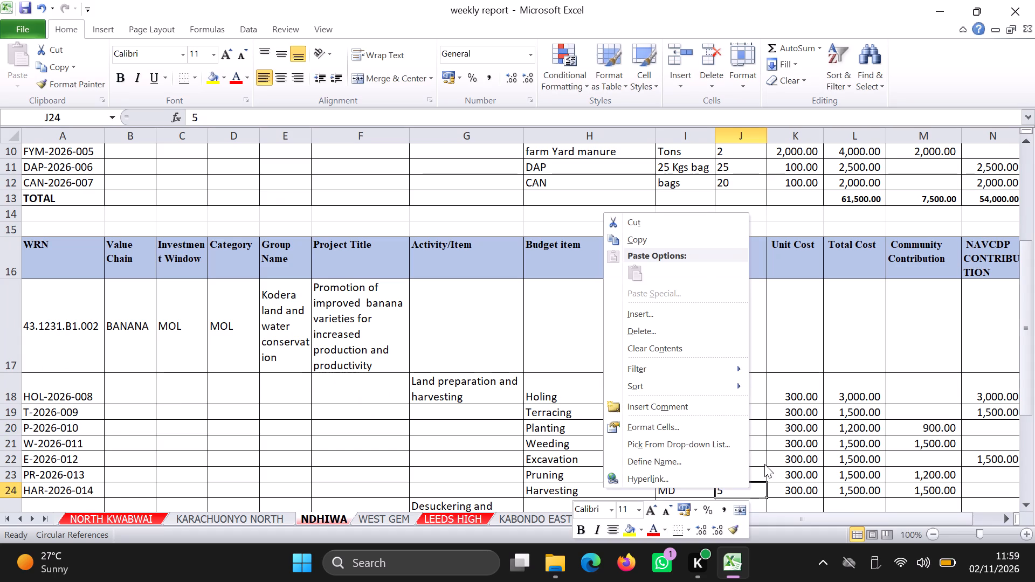
click(764, 464)
Under Desuckering and sorting on the NDHIWA sheet, set the No. of Desuckering tools and Pruning knife to 3, panga to 4, and weghing scale to 2.
scroll(744, 472, down, 1)
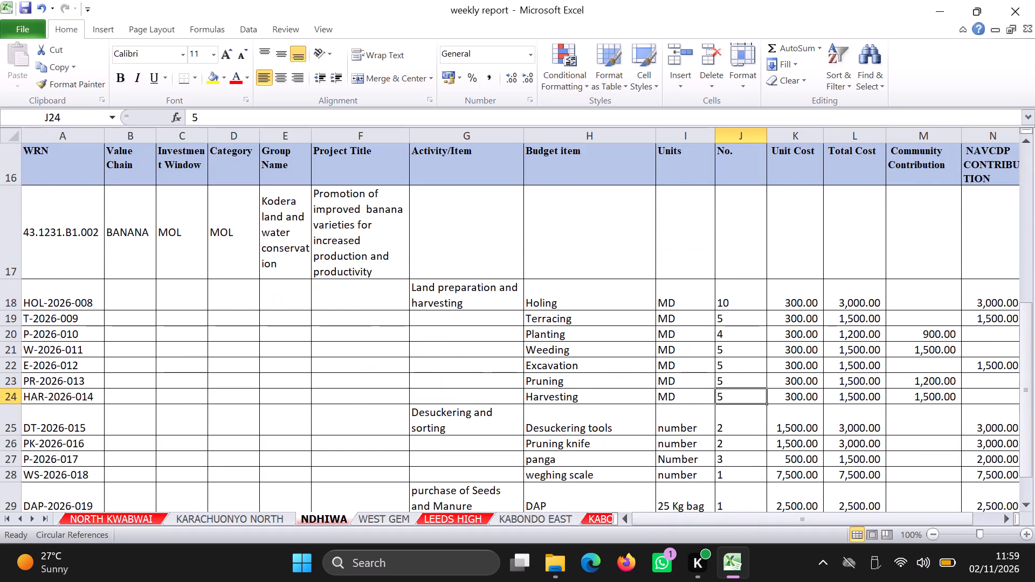
scroll(744, 472, down, 1)
click(727, 261)
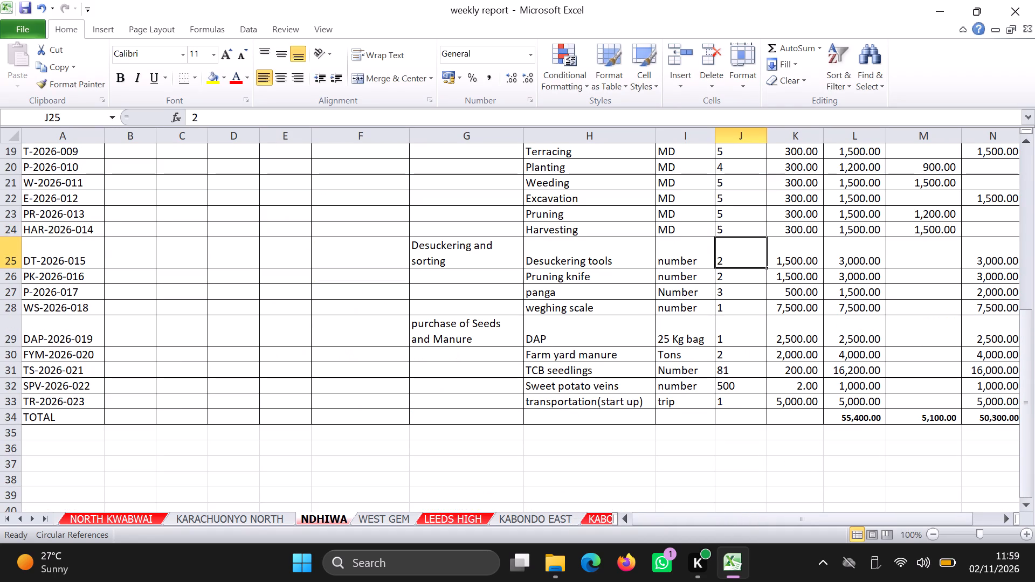
key(3)
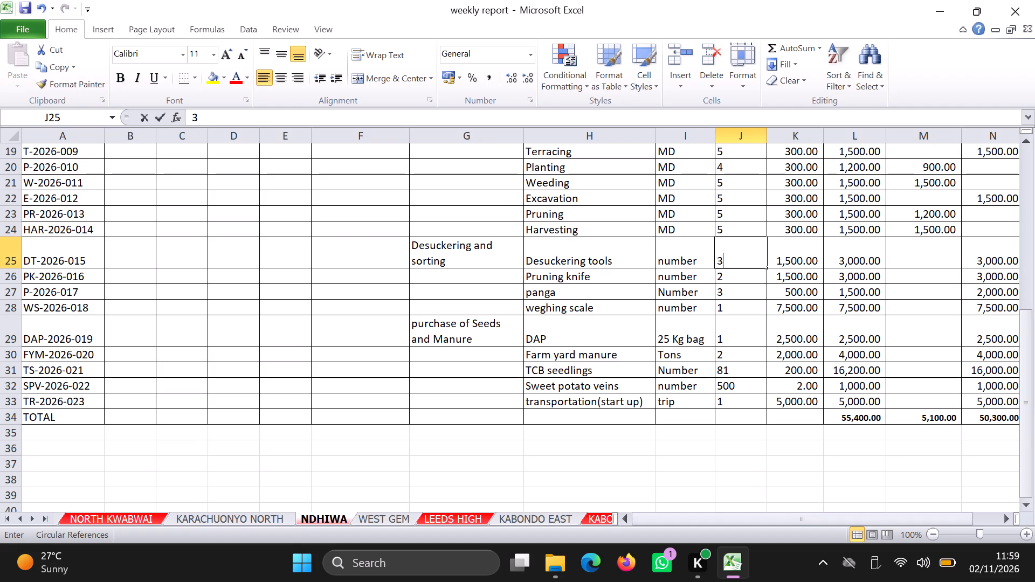
click(733, 275)
key(3)
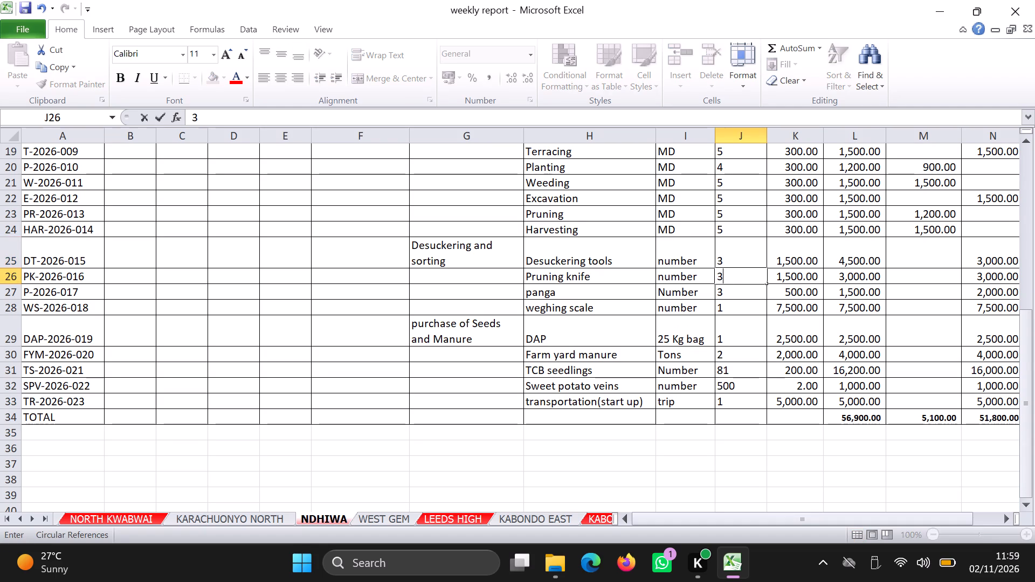
click(733, 296)
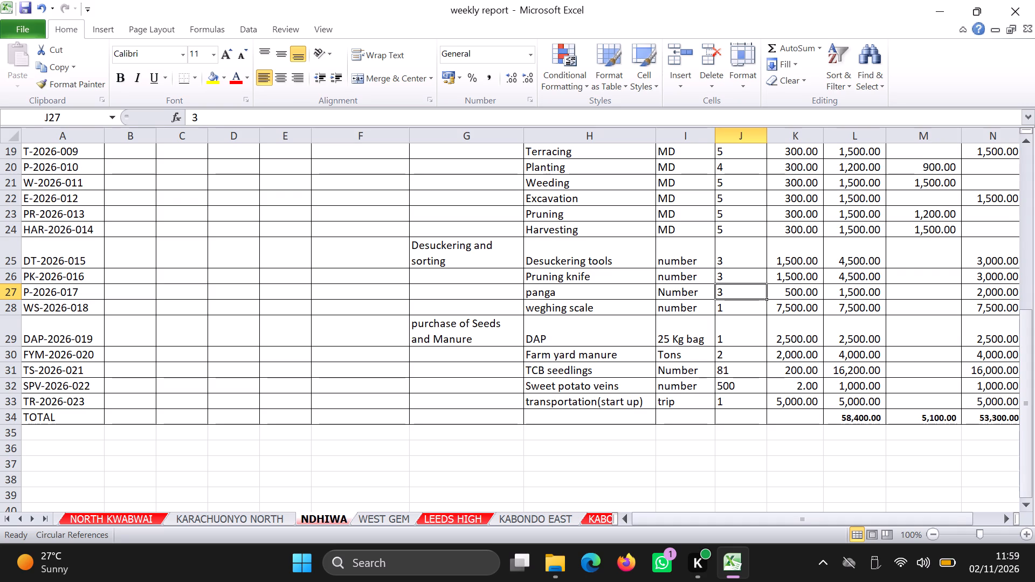
key(4)
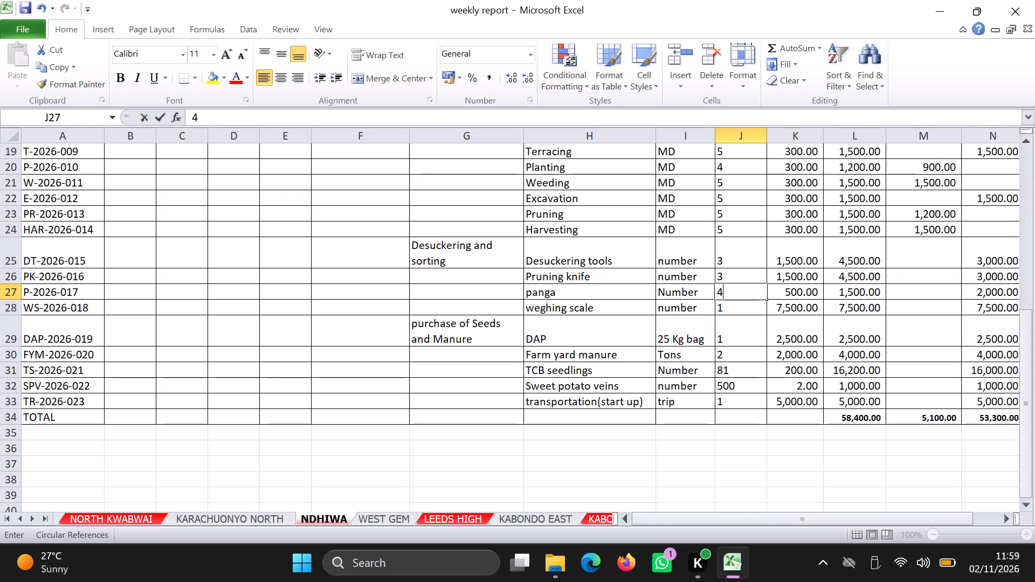
click(735, 307)
key(2)
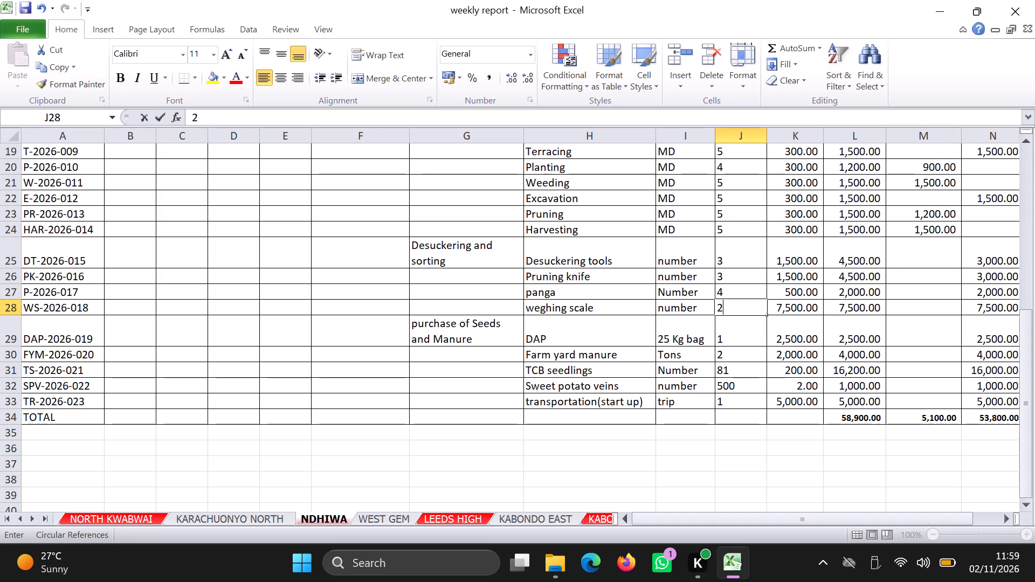
Under purchase of Seeds and Manure on the NDHIWA sheet, set the No. of DAP to 2, Farm yard manure to 3, and transportation(start up) to 3.
click(743, 341)
key(2)
key(2)
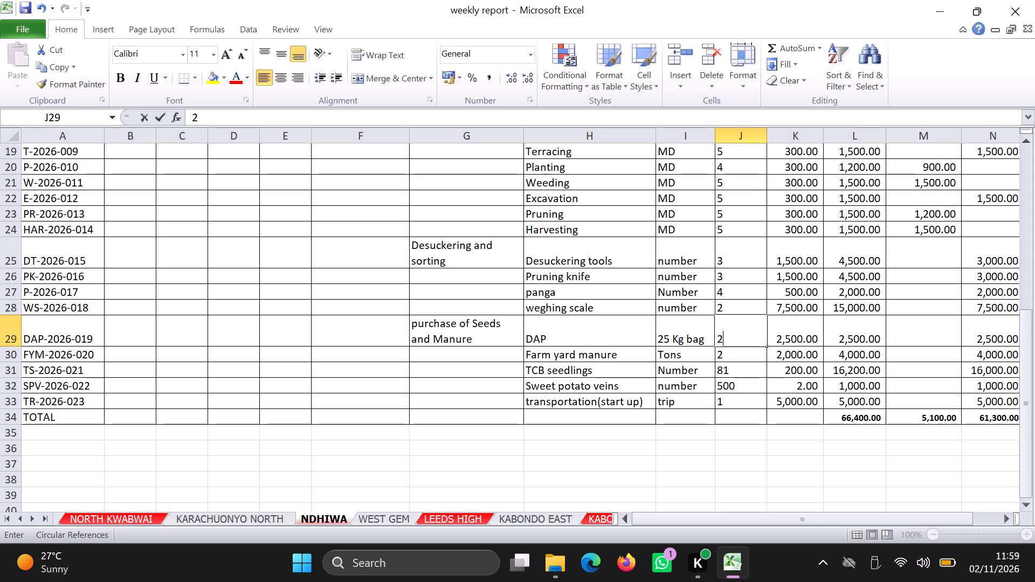
click(739, 354)
key(3)
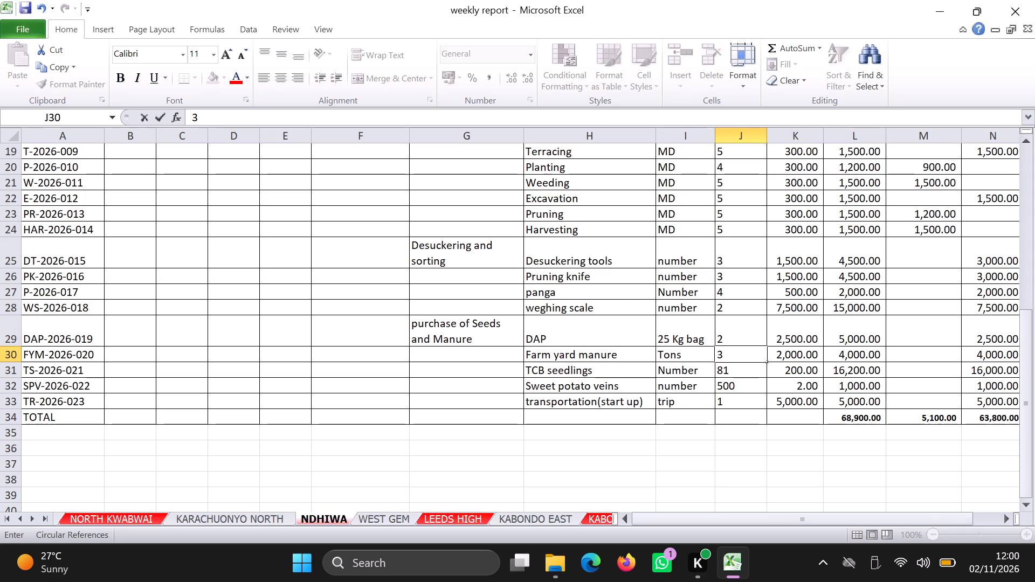
click(728, 400)
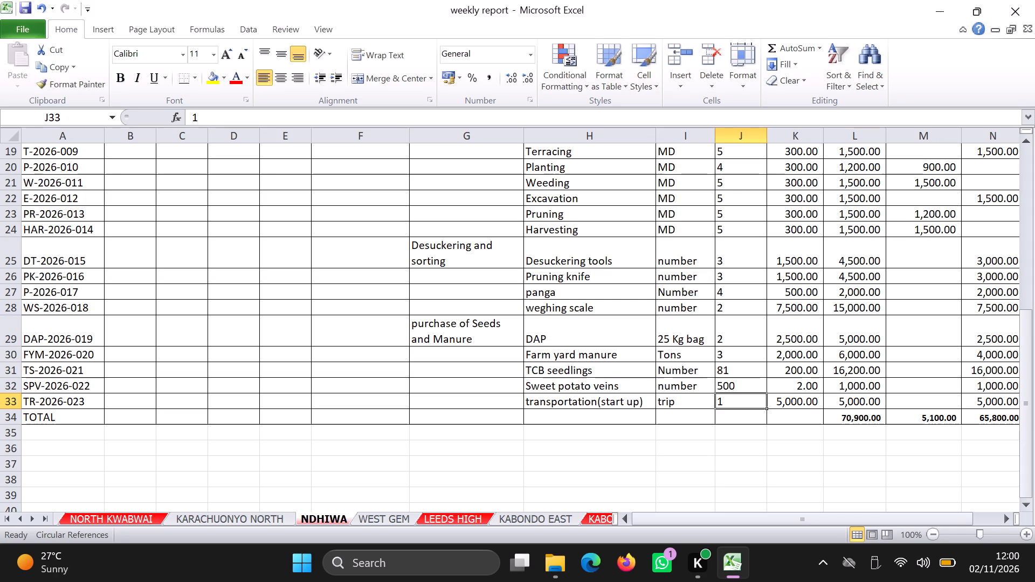
key(3)
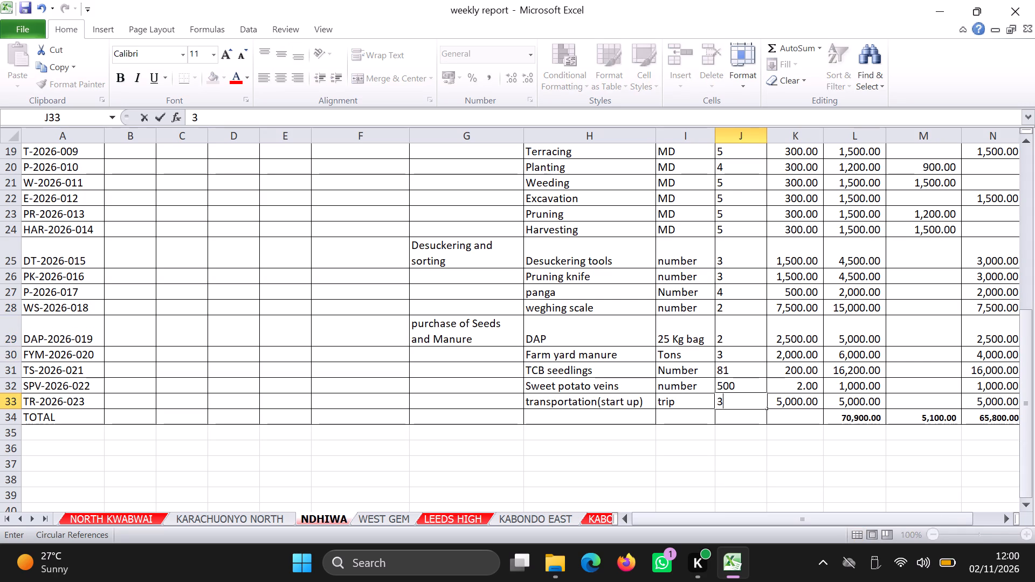
Save the weekly report workbook with the KARACHUONYO NORTH and NDHIWA changes.
key(ctrl+s)
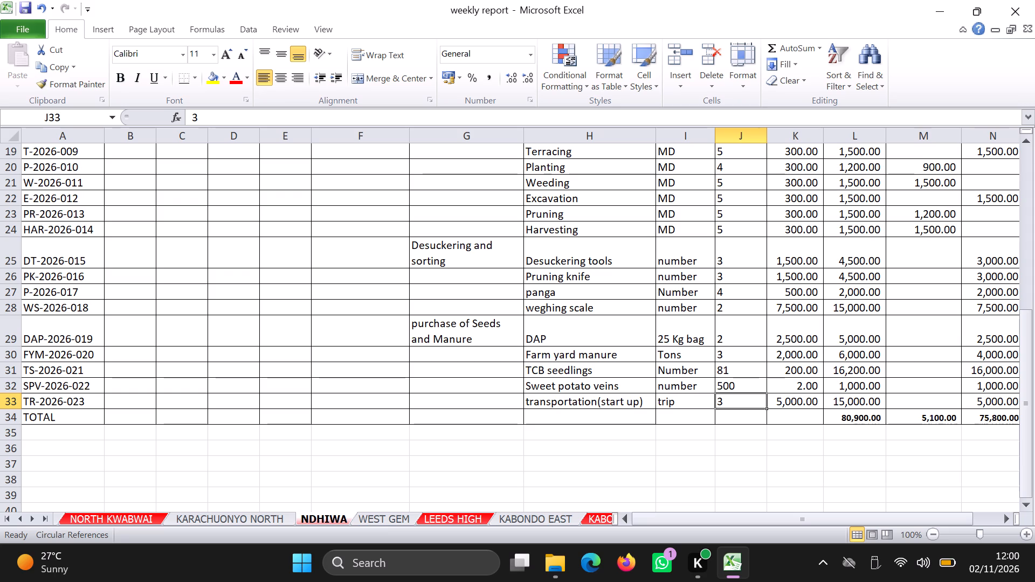
In the COTTON table on the WEST GEM sheet, set the No. of Ploughing and Harrowing to 3.
click(379, 520)
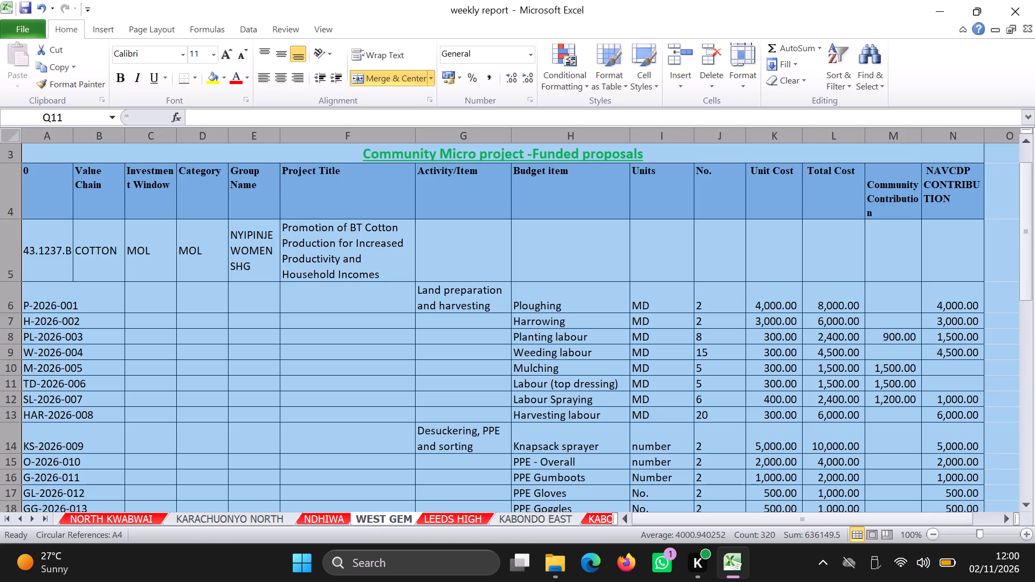
click(388, 396)
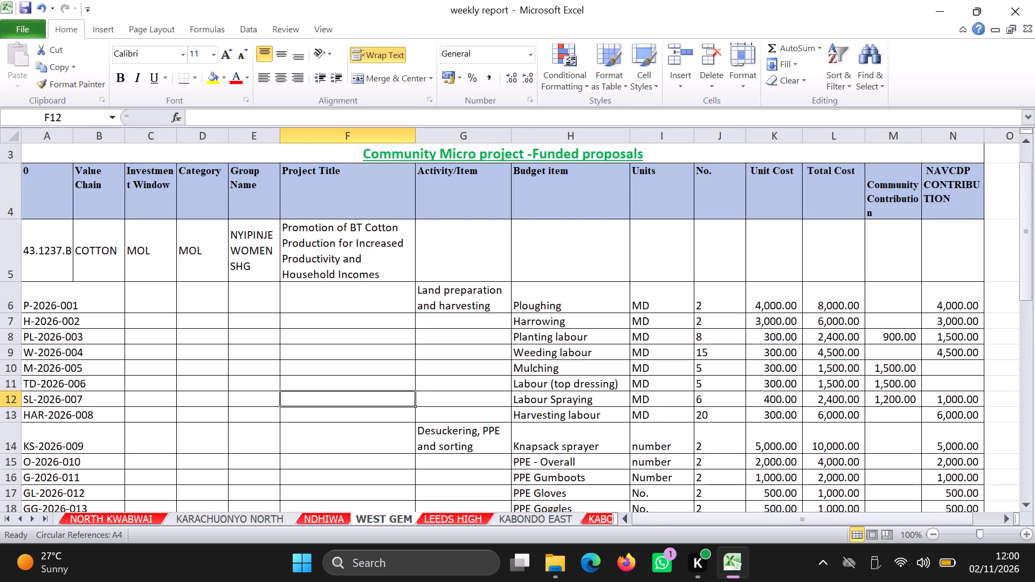
click(700, 303)
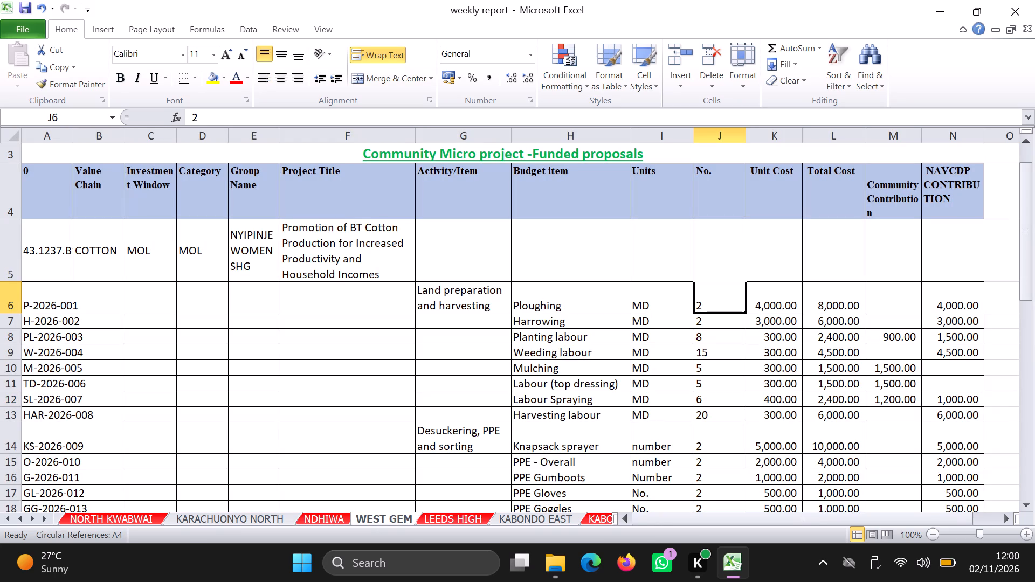
key(3)
click(724, 324)
key(3)
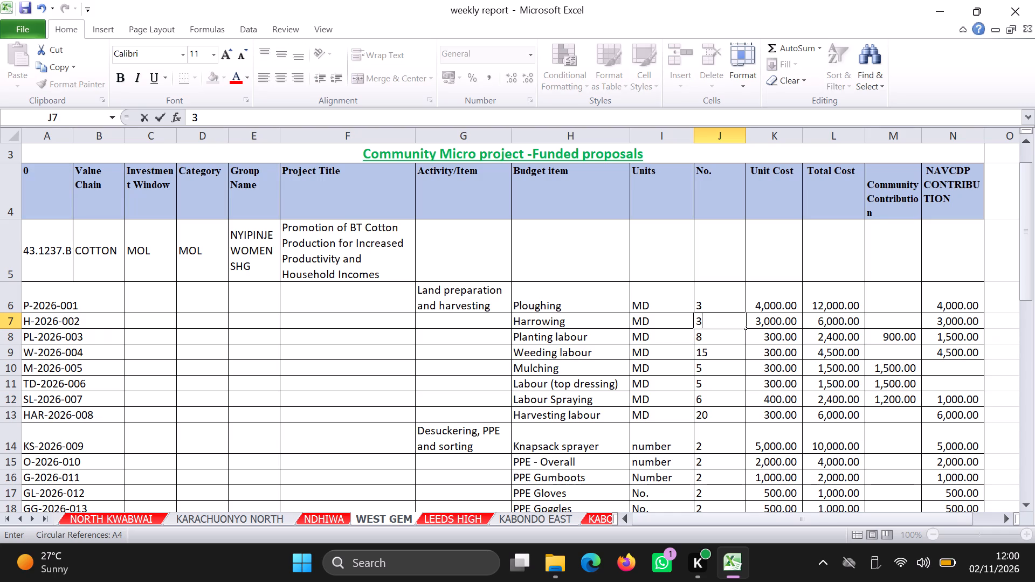
Under Desuckering, PPE and sorting on the WEST GEM sheet, set the No. of Knapsack sprayer, PPE Overall, Gumboots, Gloves and Goggles to 3.
click(714, 437)
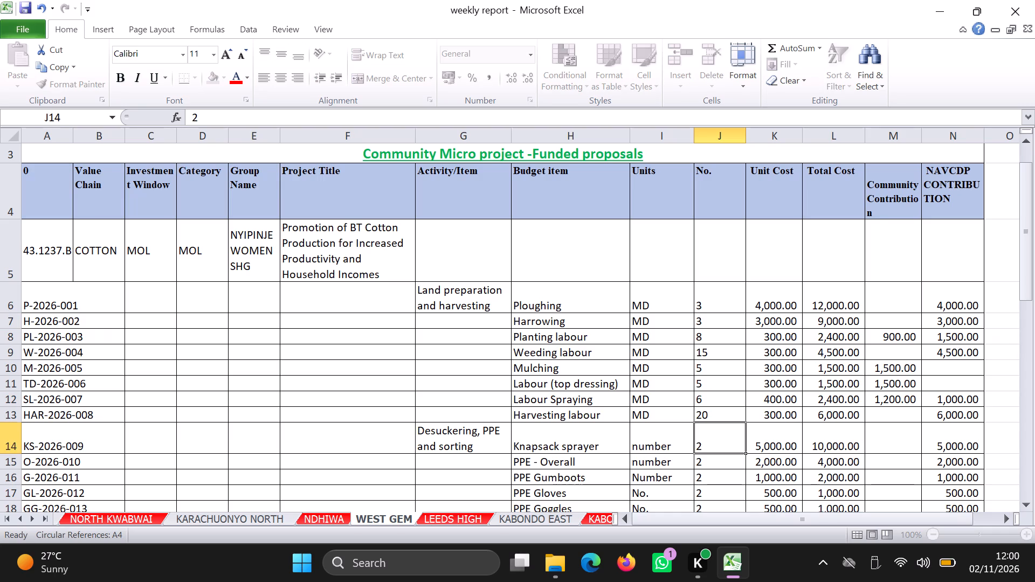
key(3)
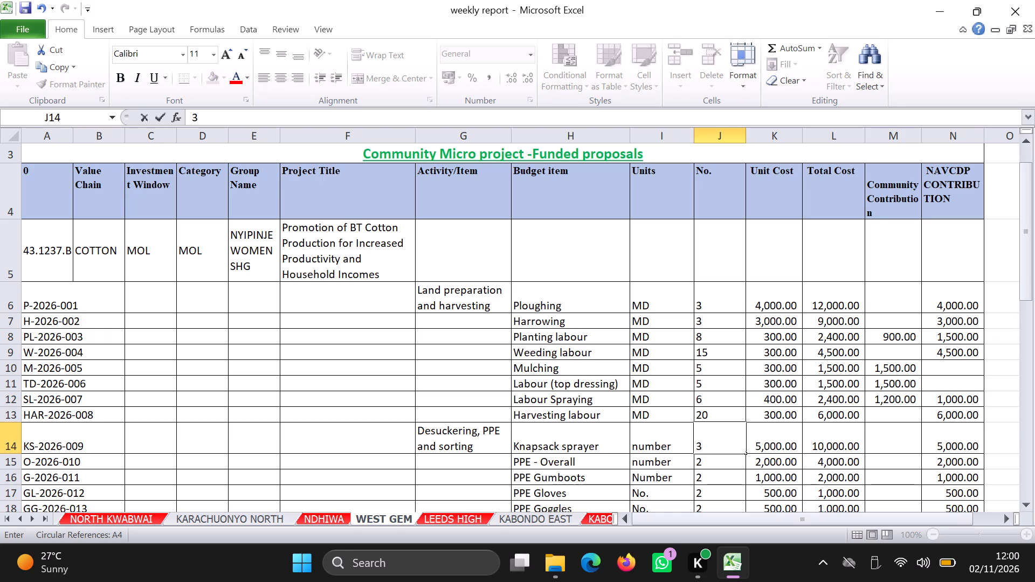
click(715, 464)
key(3)
click(716, 480)
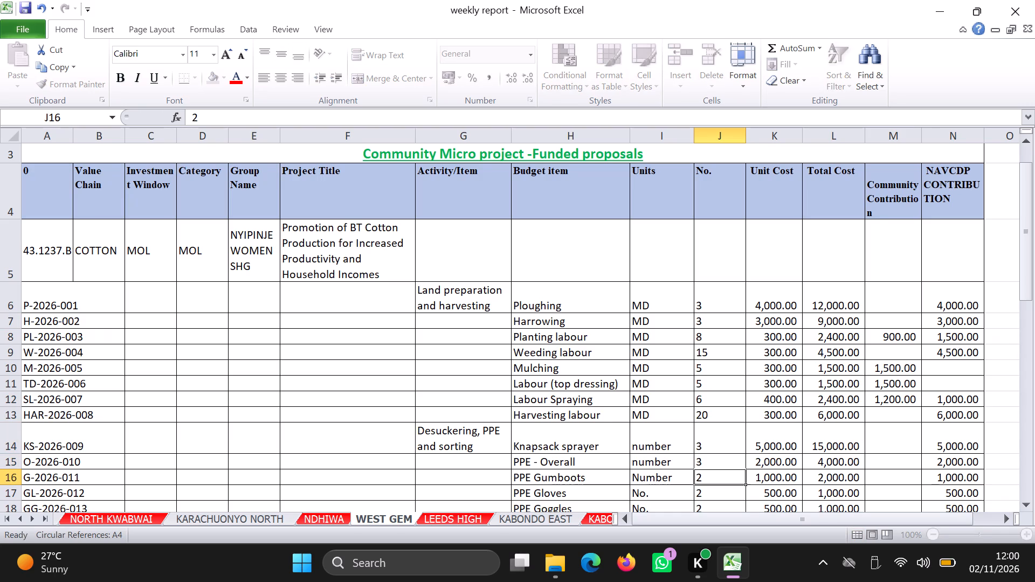
key(3)
click(716, 492)
key(3)
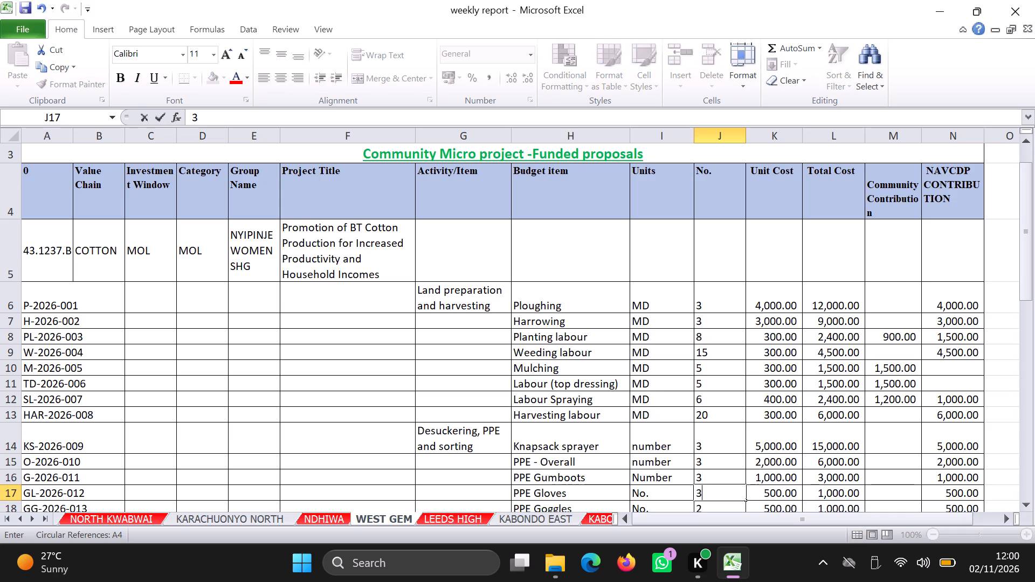
click(717, 507)
key(3)
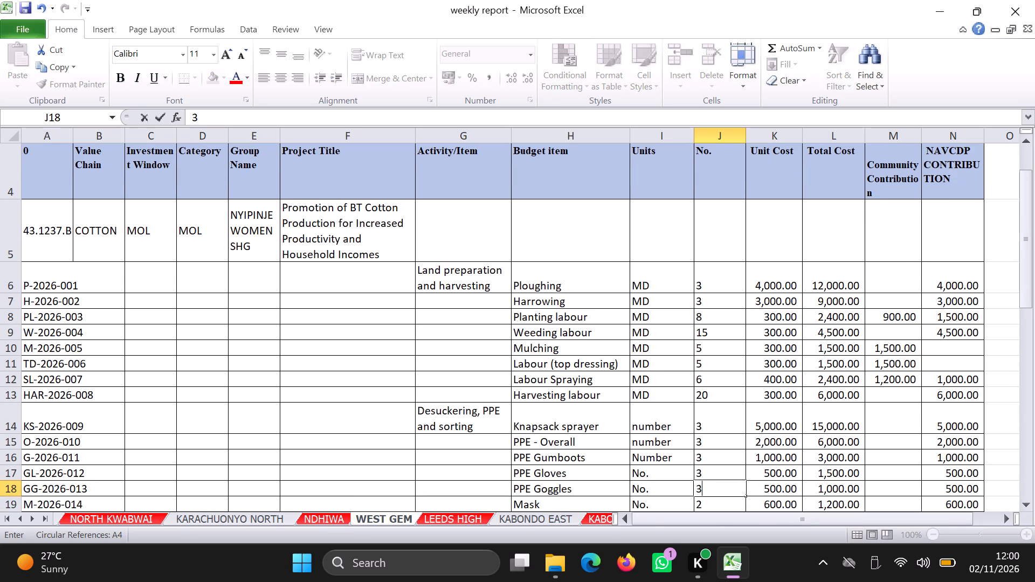
Set the No. of Mask and Head cap to 3 in the COTTON table on the WEST GEM sheet.
click(711, 505)
key(3)
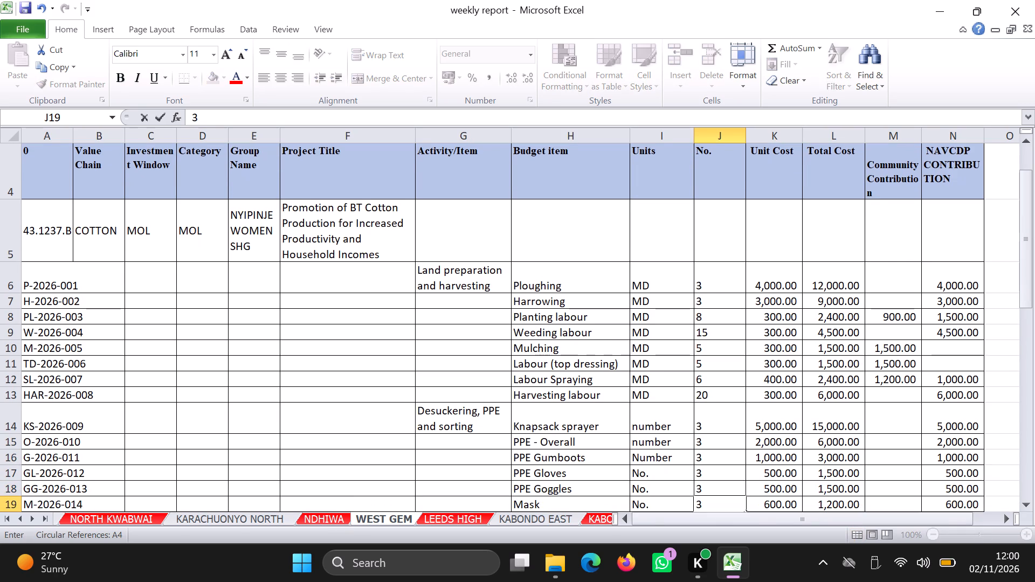
scroll(753, 466, down, 1)
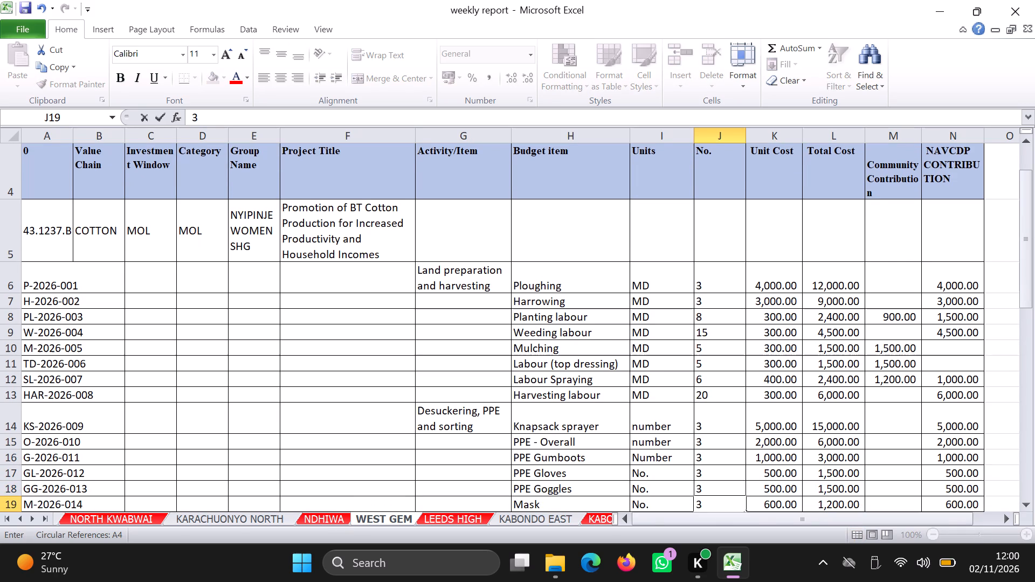
scroll(753, 466, down, 2)
click(753, 466)
scroll(753, 466, down, 1)
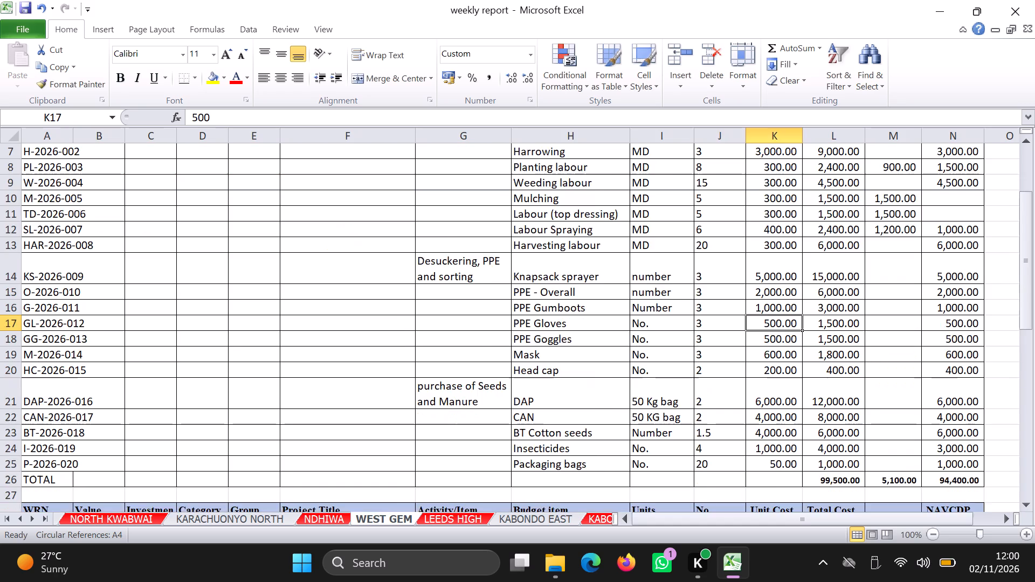
scroll(753, 466, down, 1)
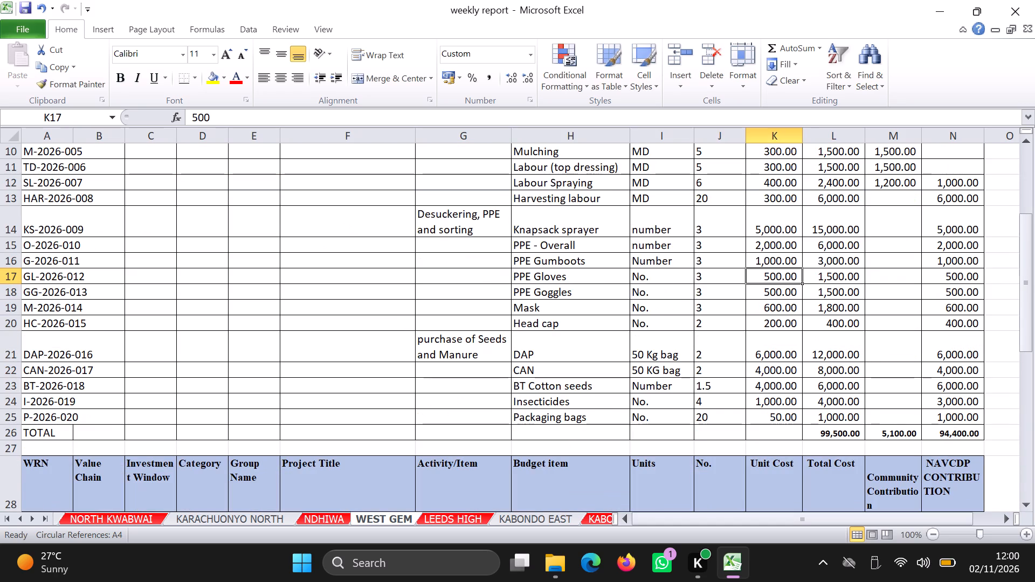
click(716, 322)
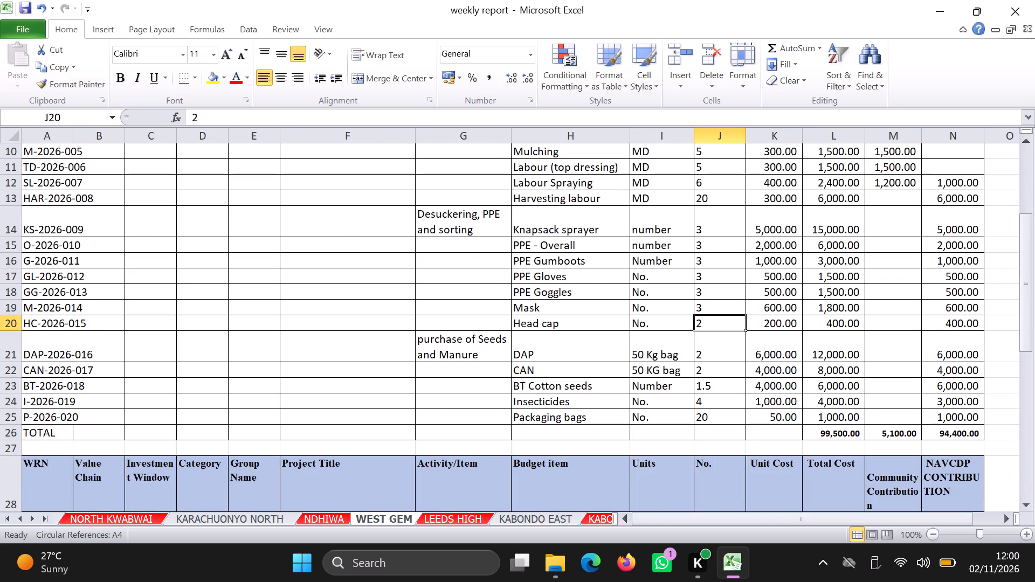
key(3)
Under purchase of Seeds and Manure on the WEST GEM sheet, set the No. of DAP and CAN to 3 and Insecticides to 5.
click(714, 343)
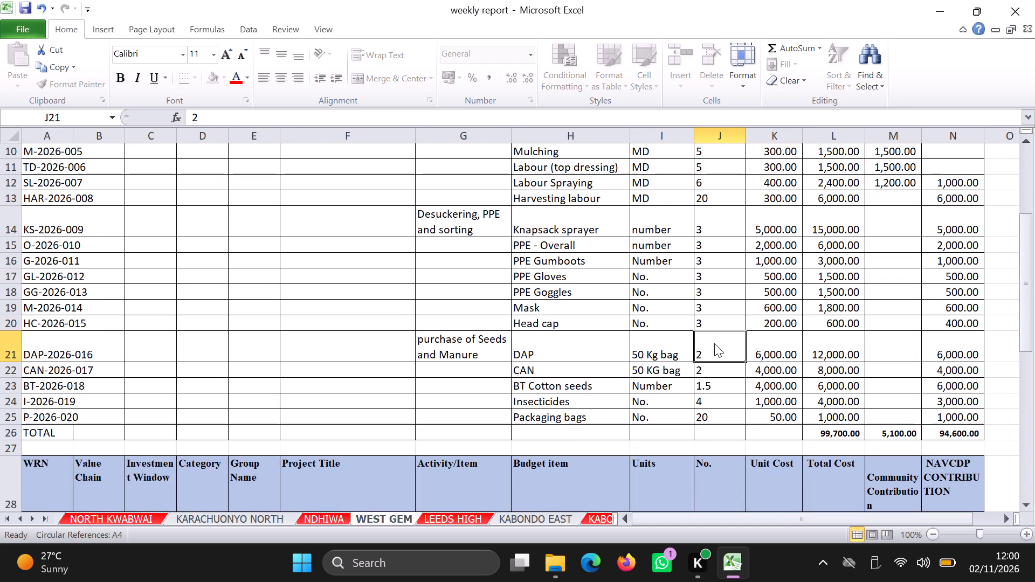
key(3)
click(716, 376)
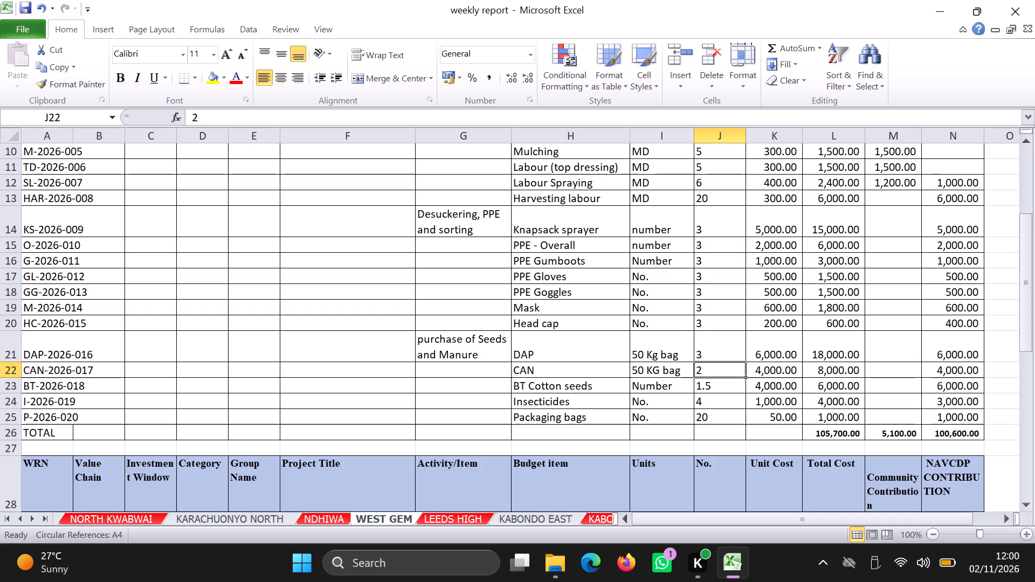
key(3)
click(722, 401)
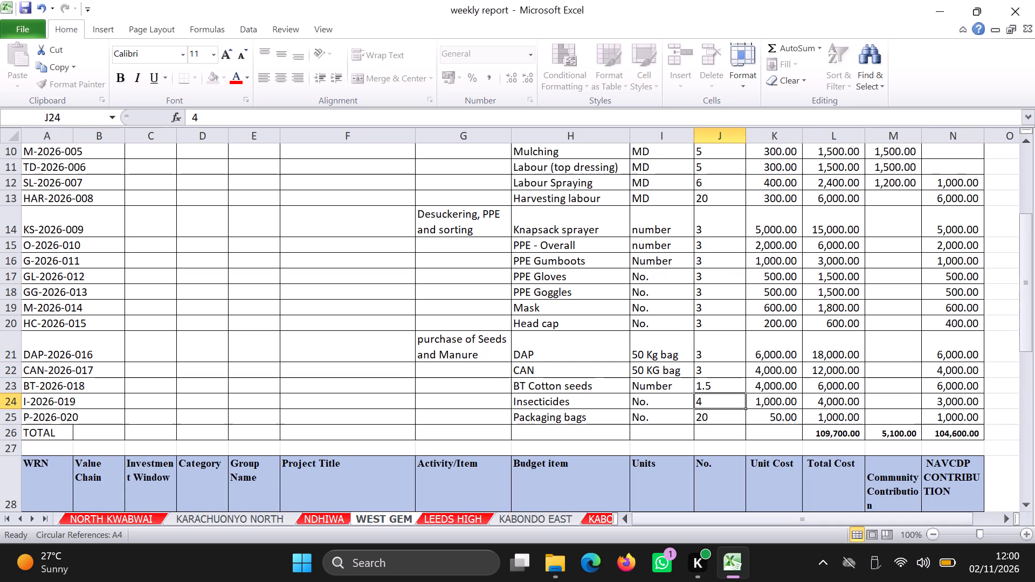
key(5)
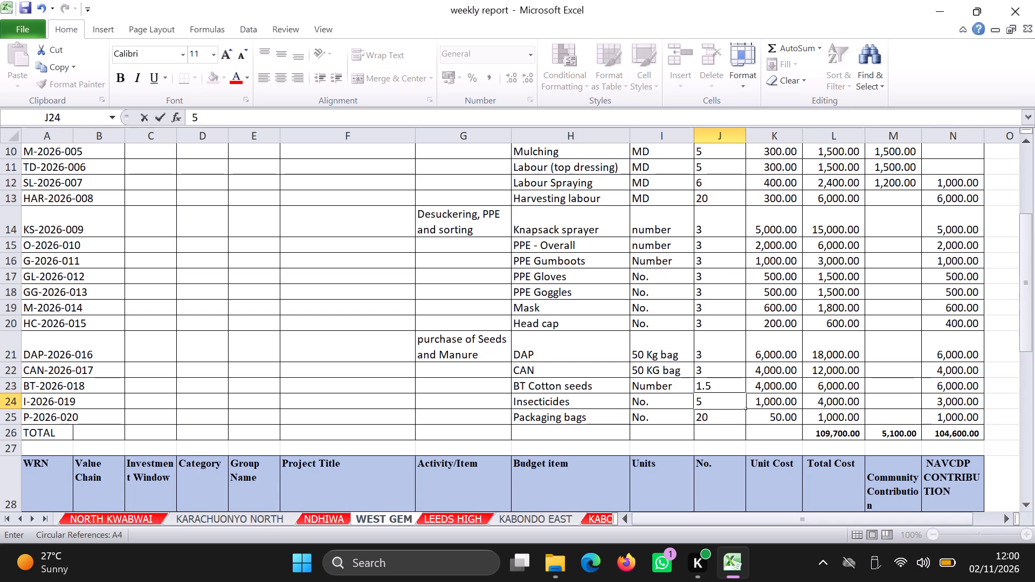
scroll(721, 421, down, 1)
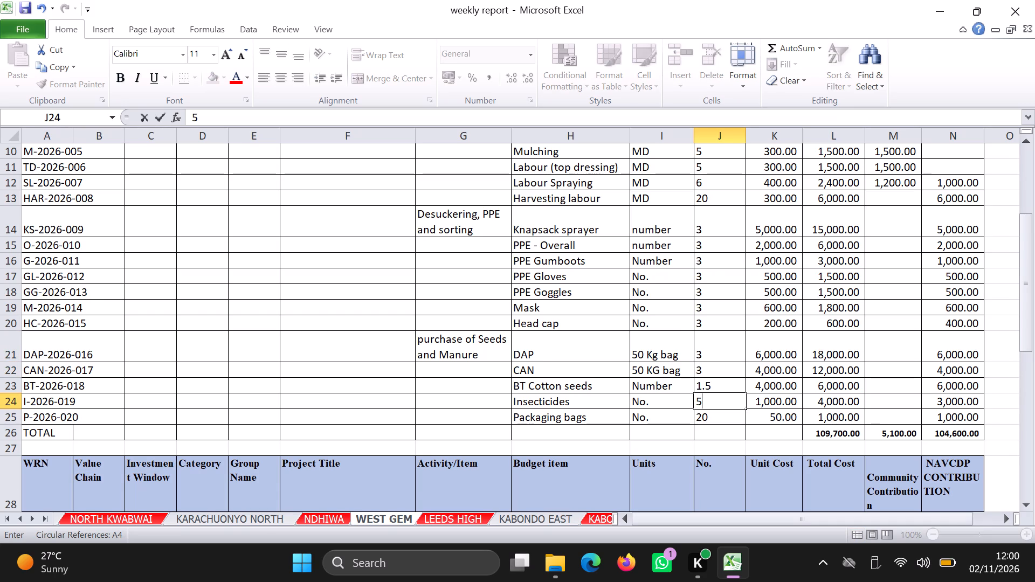
scroll(721, 421, down, 2)
click(721, 421)
In the WEST GEM COFFEE table, set the No. of planting labour and fertiliser application to 4, and bending, in filling and Spraying labour to 5.
scroll(721, 421, down, 1)
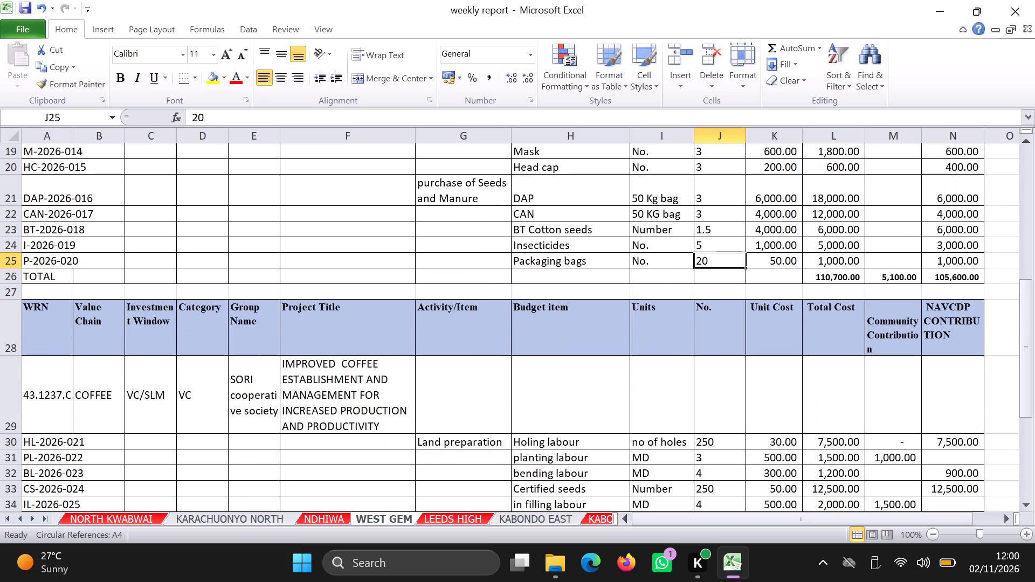
scroll(721, 421, down, 3)
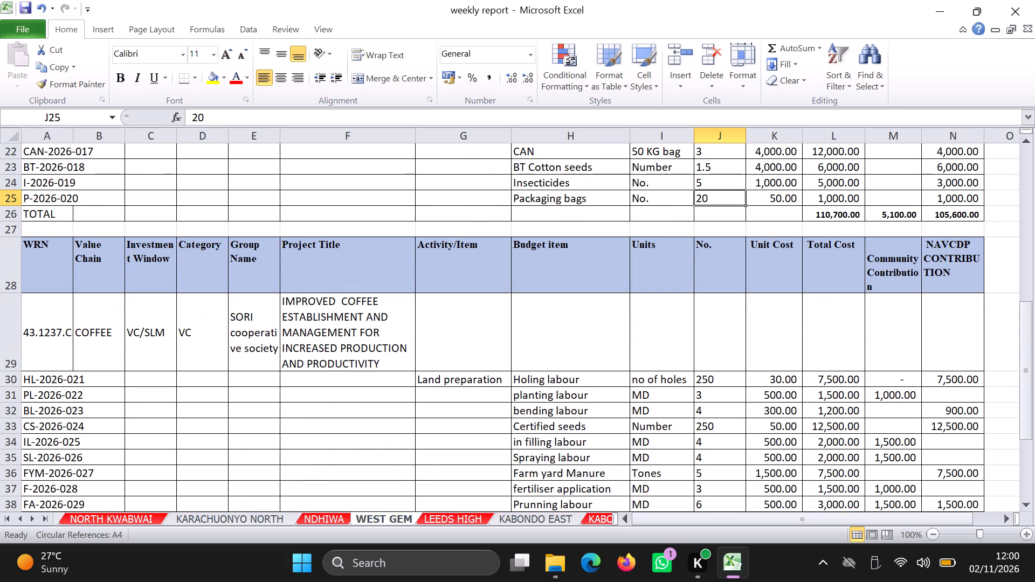
scroll(721, 421, down, 2)
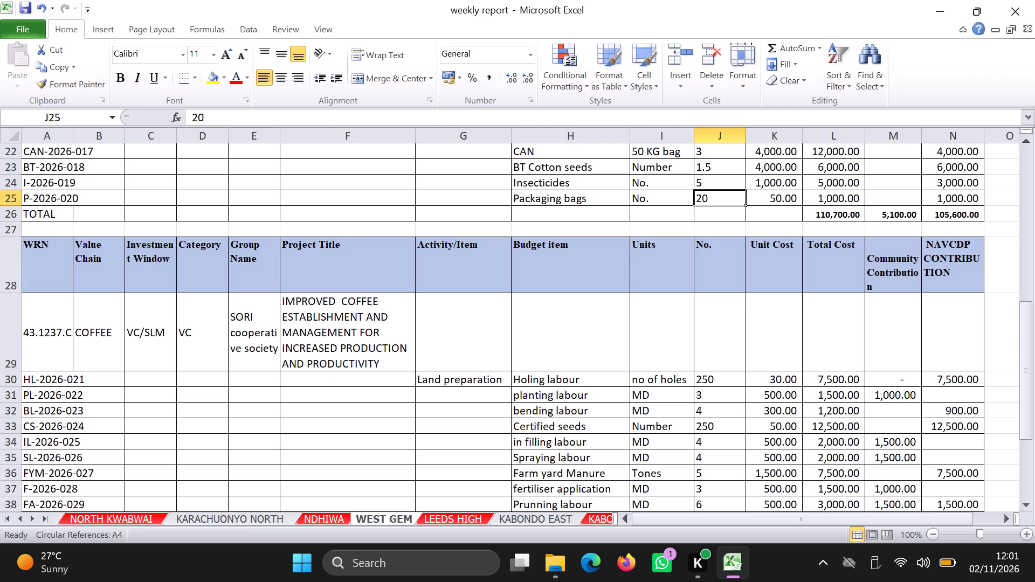
click(721, 395)
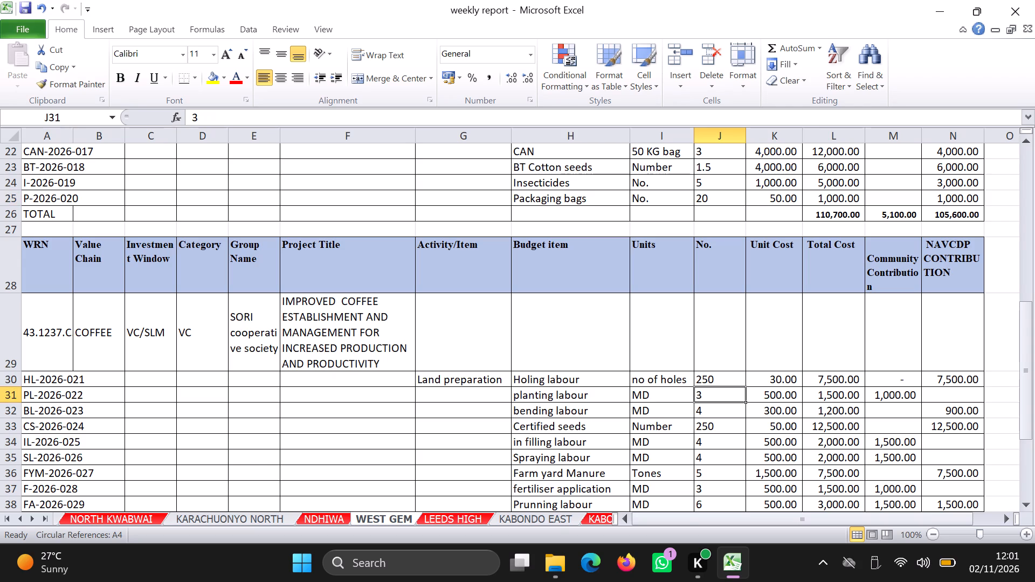
key(4)
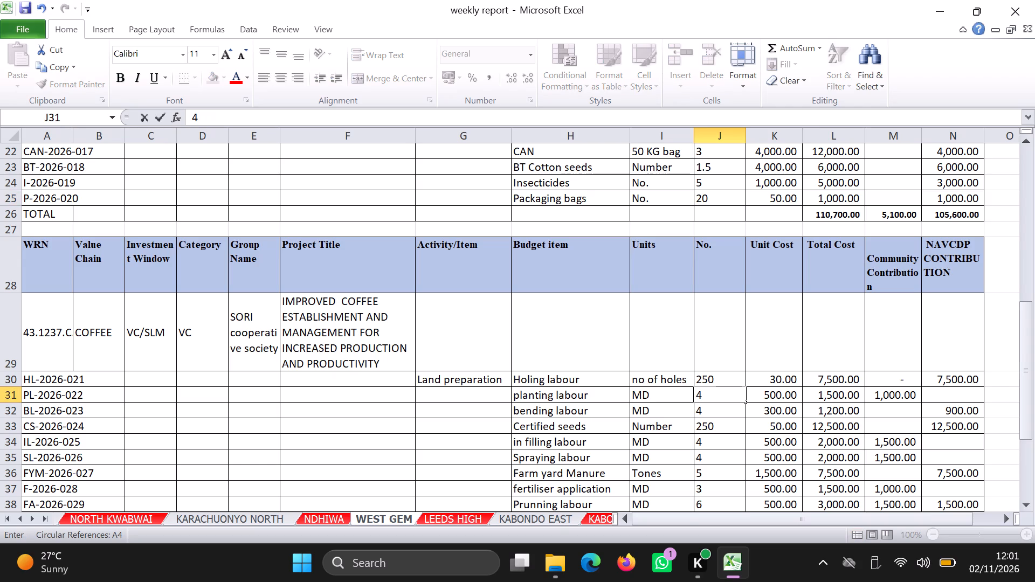
click(716, 411)
key(5)
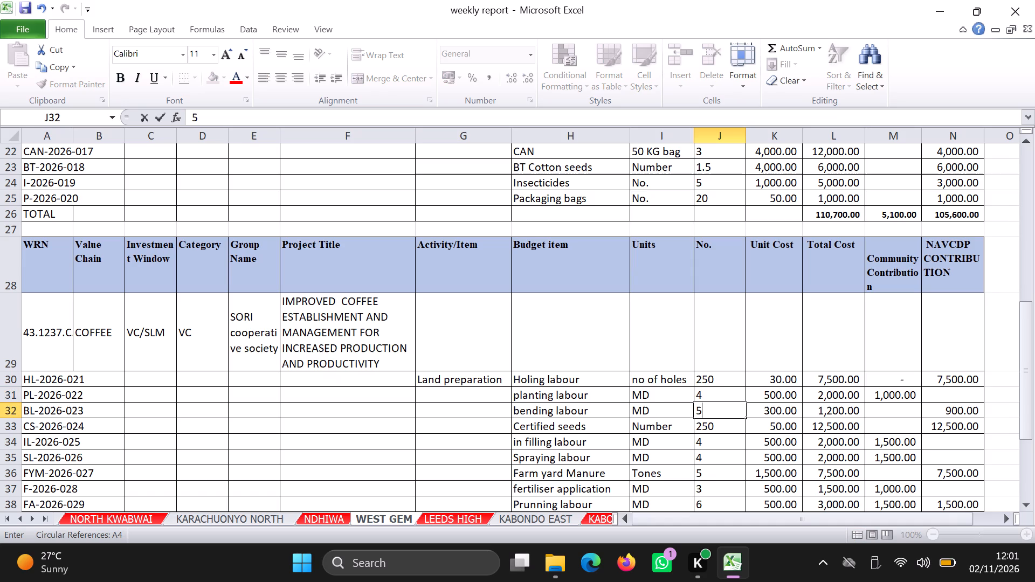
click(716, 440)
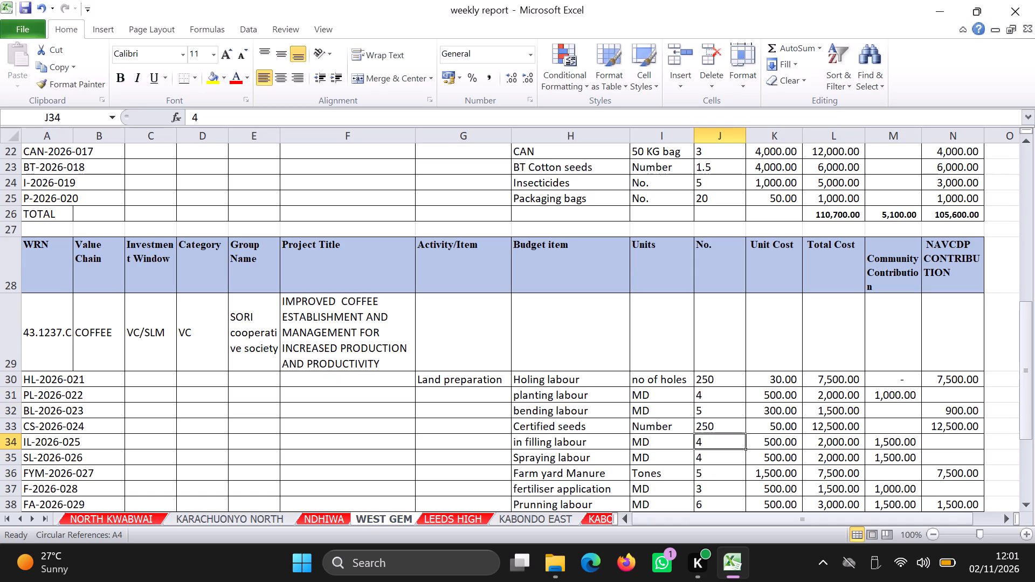
key(5)
click(716, 458)
key(5)
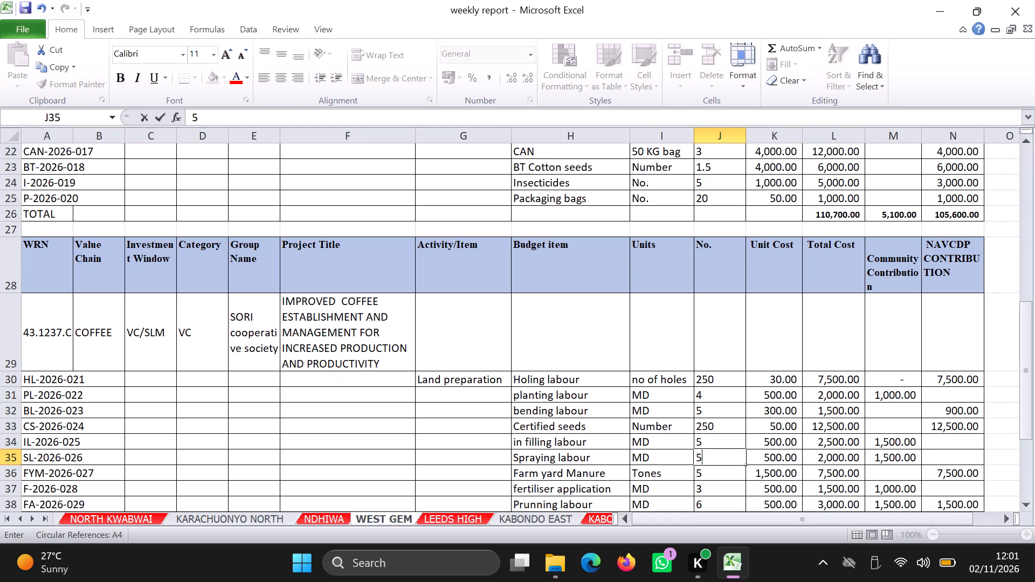
click(714, 490)
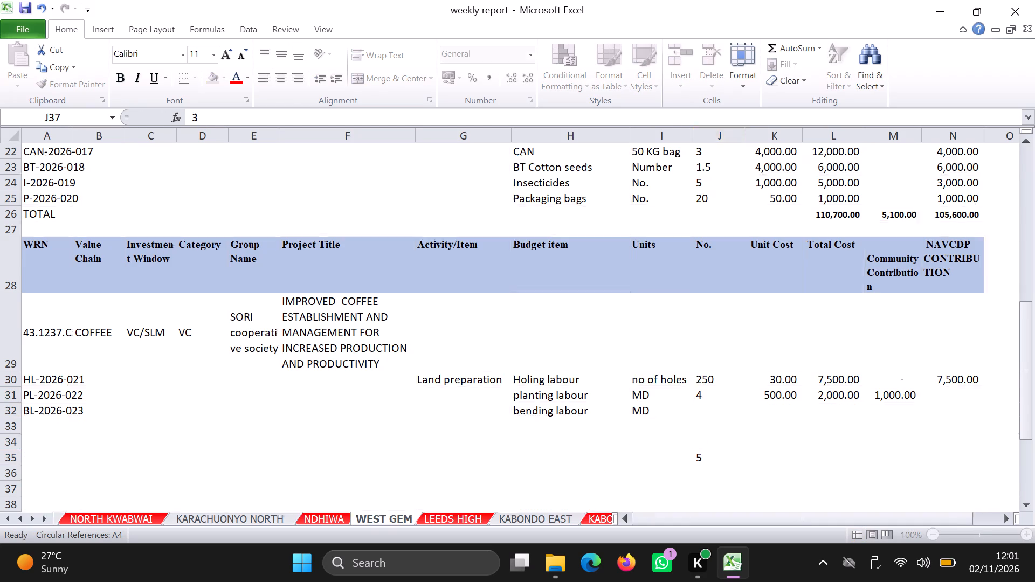
key(4)
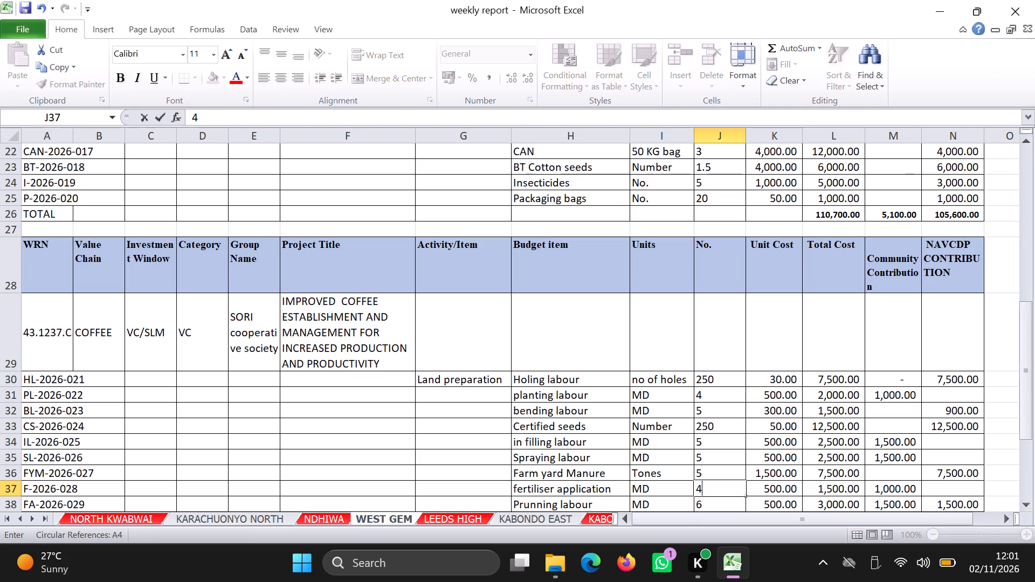
click(717, 509)
Under Purchase of Inputs on the WEST GEM sheet, set the No. of NPK AND CAN, knapsack sprayer, Pesticide, fungicide, foliar and Prunning saw to 3.
scroll(717, 509, down, 1)
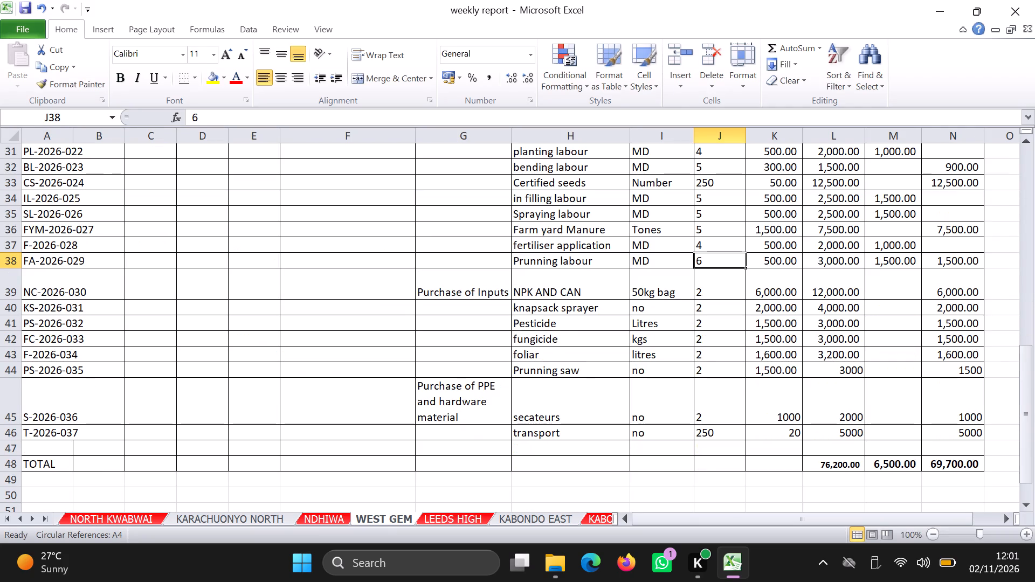
click(710, 281)
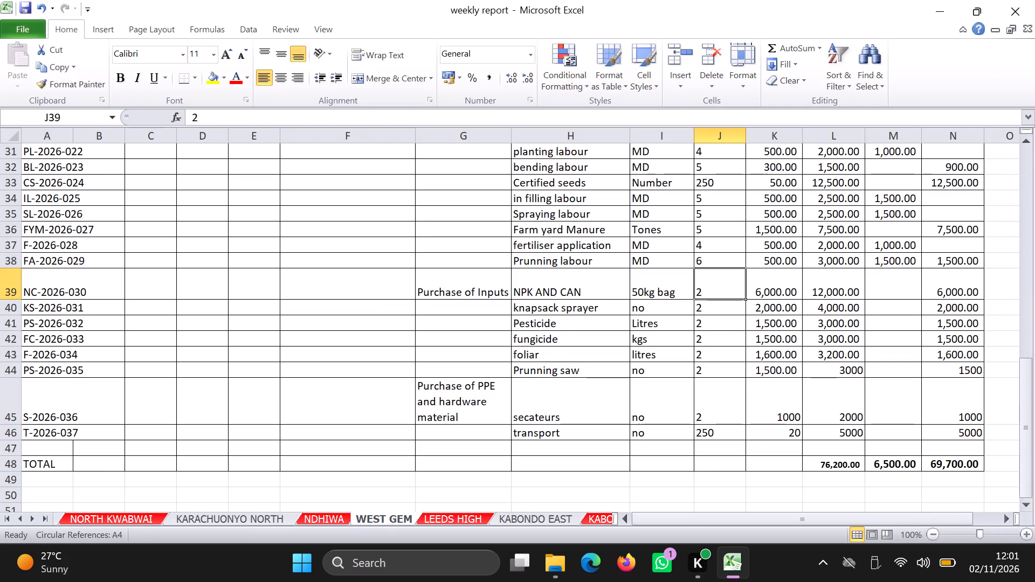
key(3)
click(716, 307)
key(3)
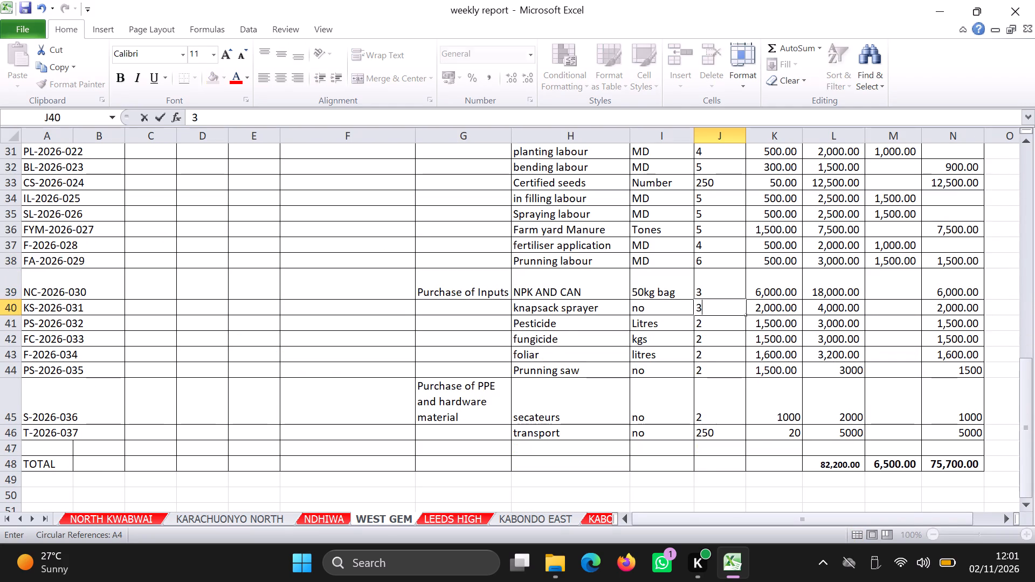
key(3)
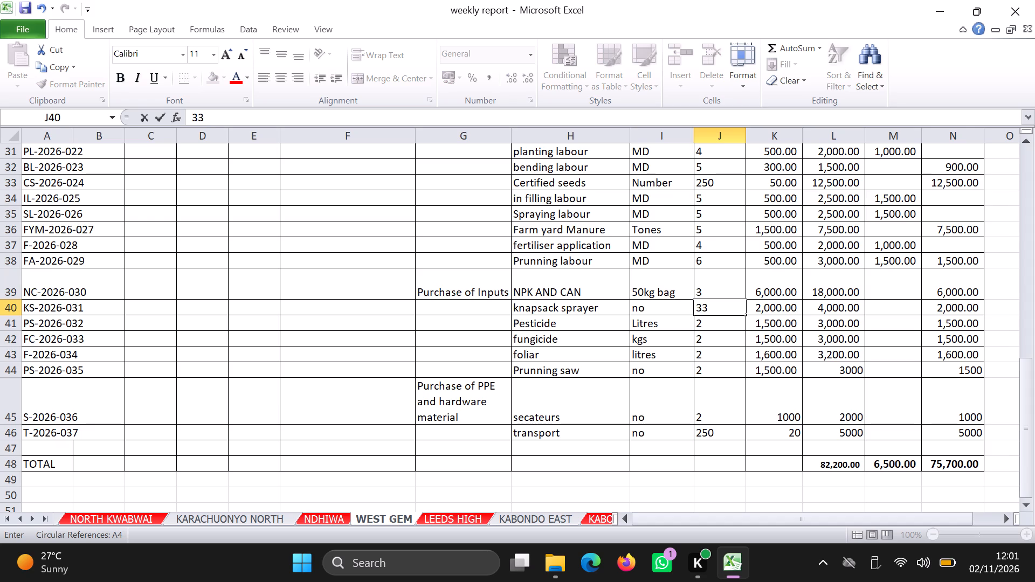
key(BackSpace)
click(716, 323)
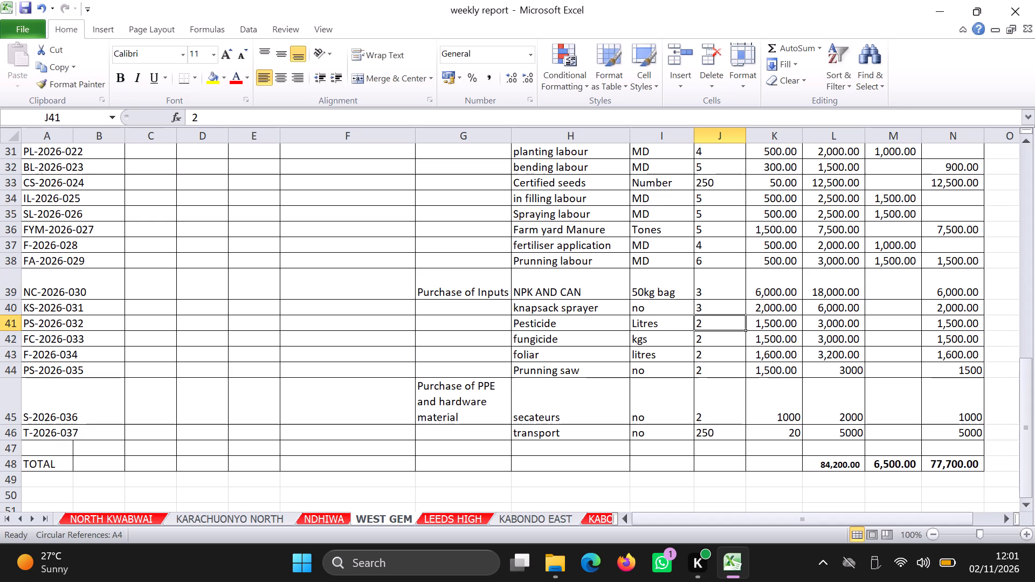
key(3)
click(716, 336)
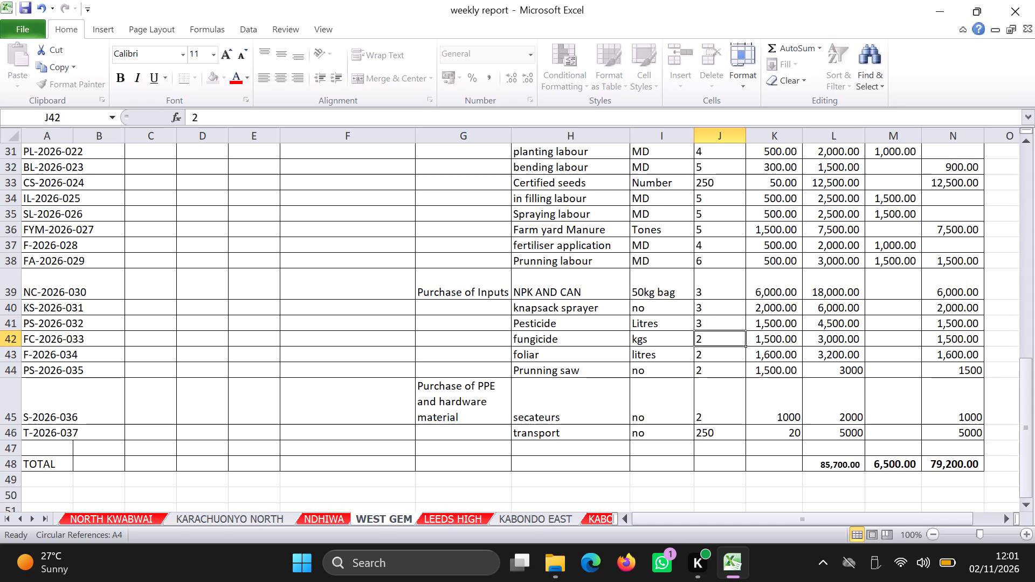
key(3)
click(715, 360)
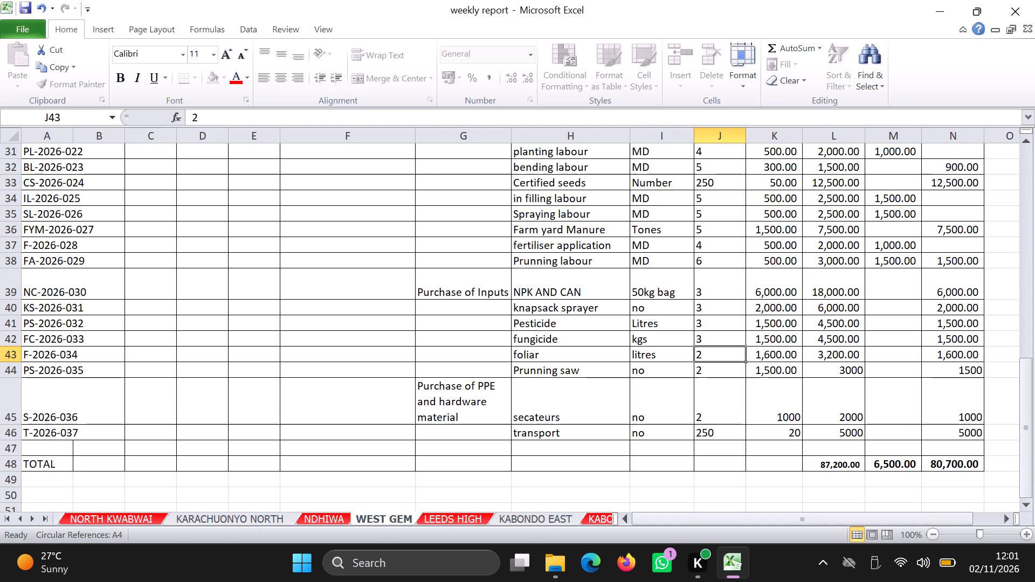
key(3)
click(716, 370)
key(3)
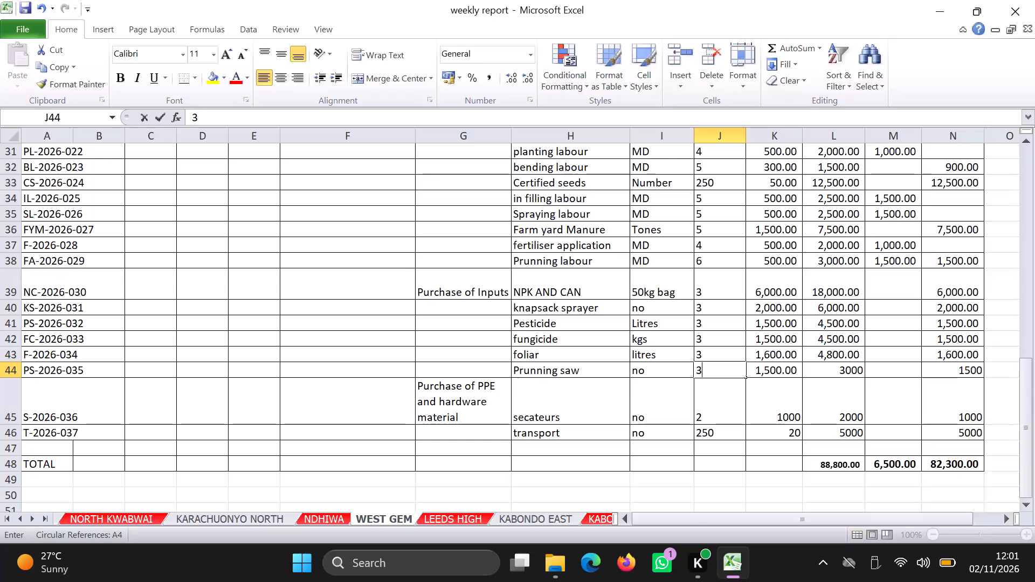
Set the No. of secateurs to 3 in the WEST GEM COFFEE table and save the workbook.
click(716, 408)
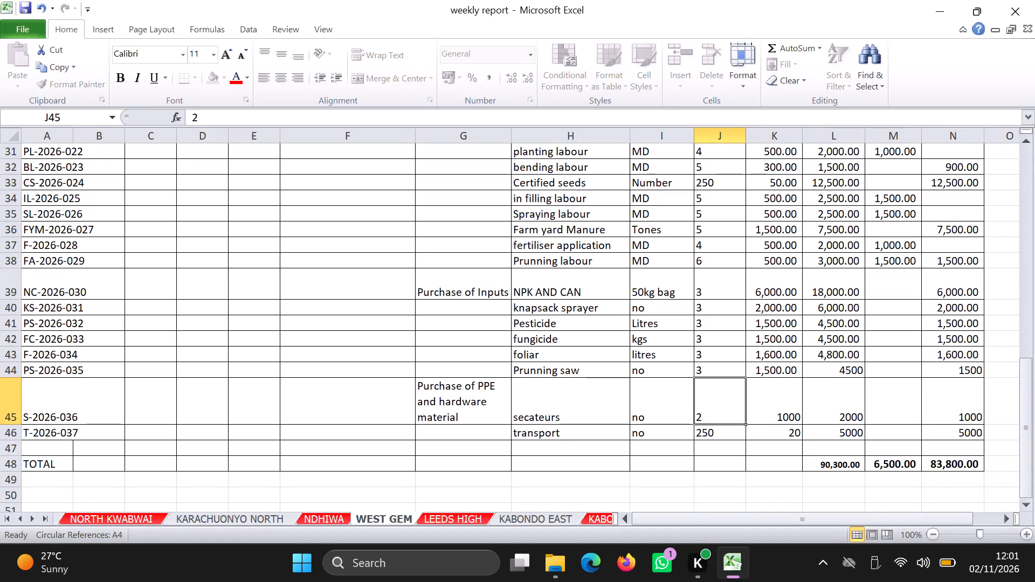
key(3)
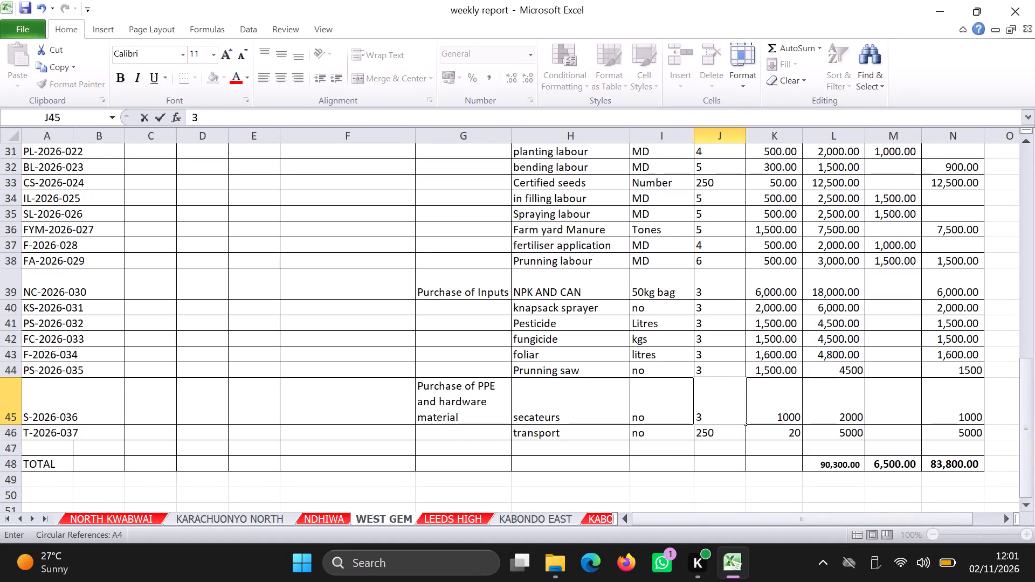
key(ctrl+s)
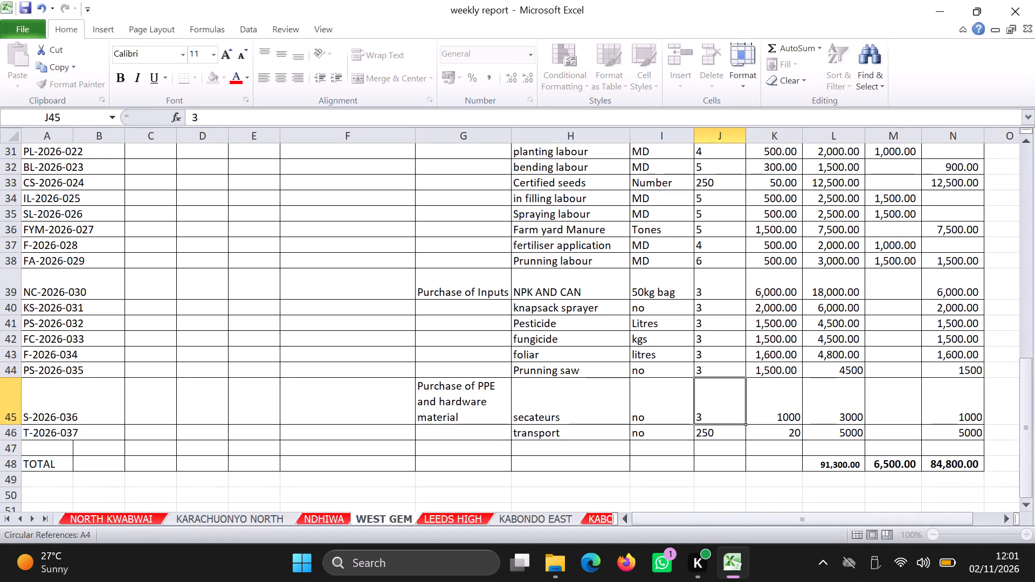
On the LEEDS HIGH sheet, set the No. of Ploughing and Harrowing to 2 in the COTTON table.
click(439, 518)
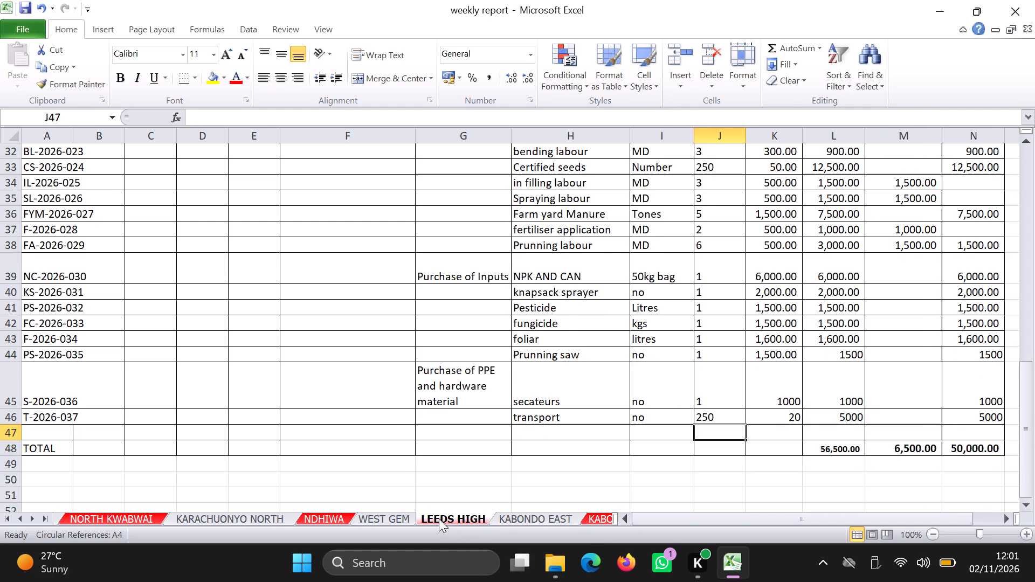
scroll(553, 369, up, 3)
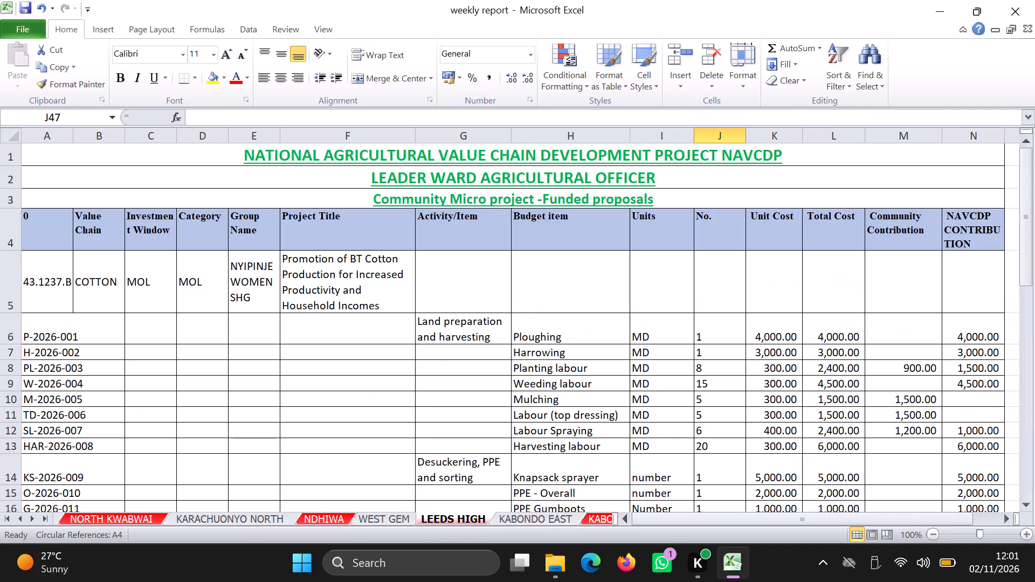
click(707, 320)
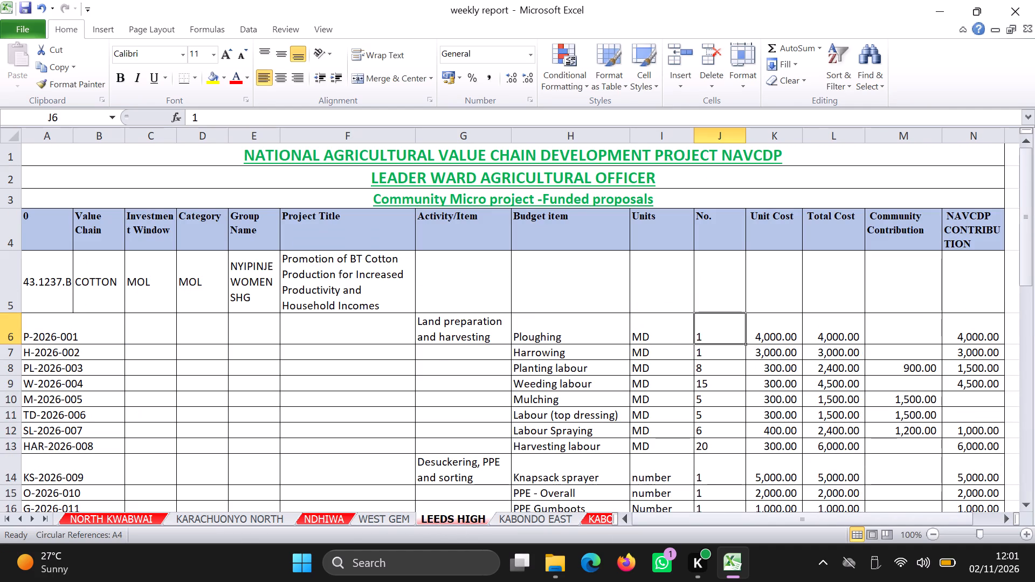
key(2)
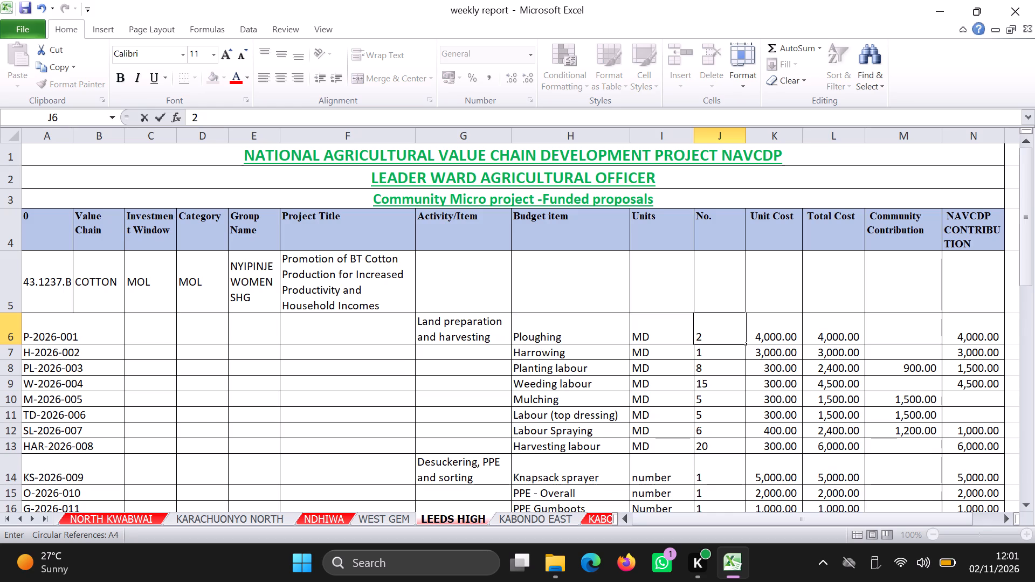
click(715, 351)
key(2)
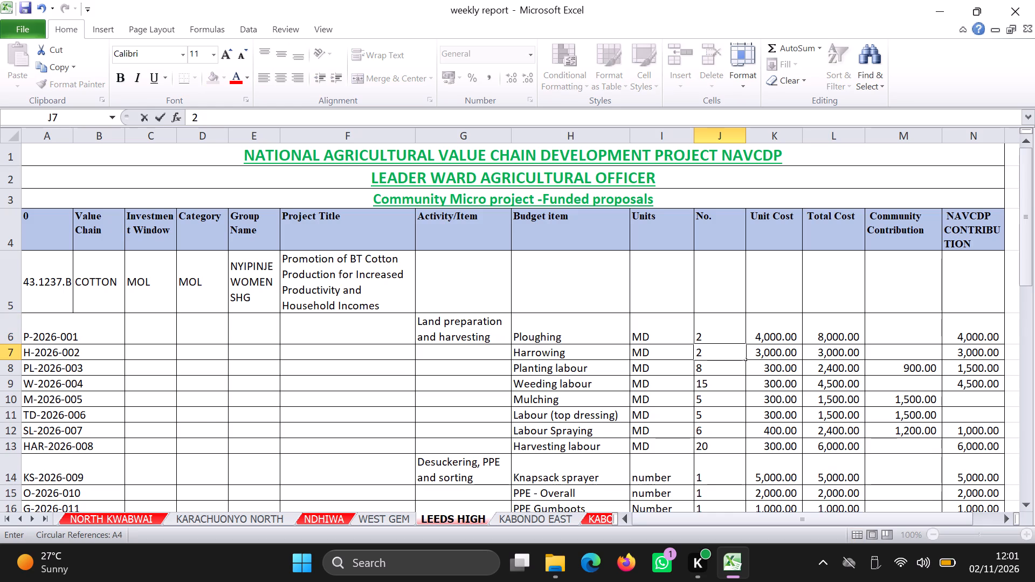
Under Desuckering, PPE and sorting on the LEEDS HIGH sheet, set the No. of Knapsack sprayer, PPE Overall, Gumboots and Gloves to 2.
click(720, 478)
key(2)
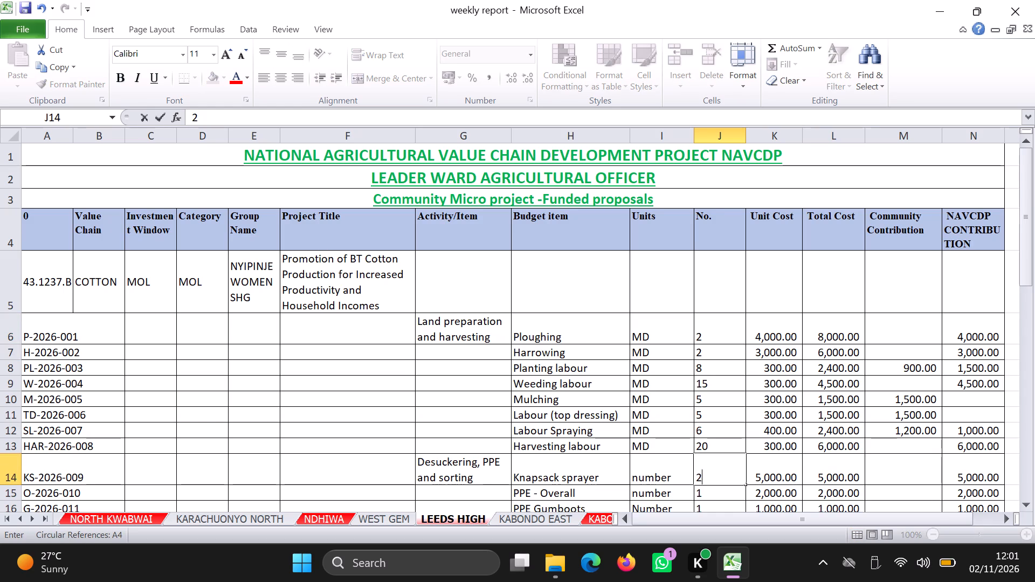
click(716, 501)
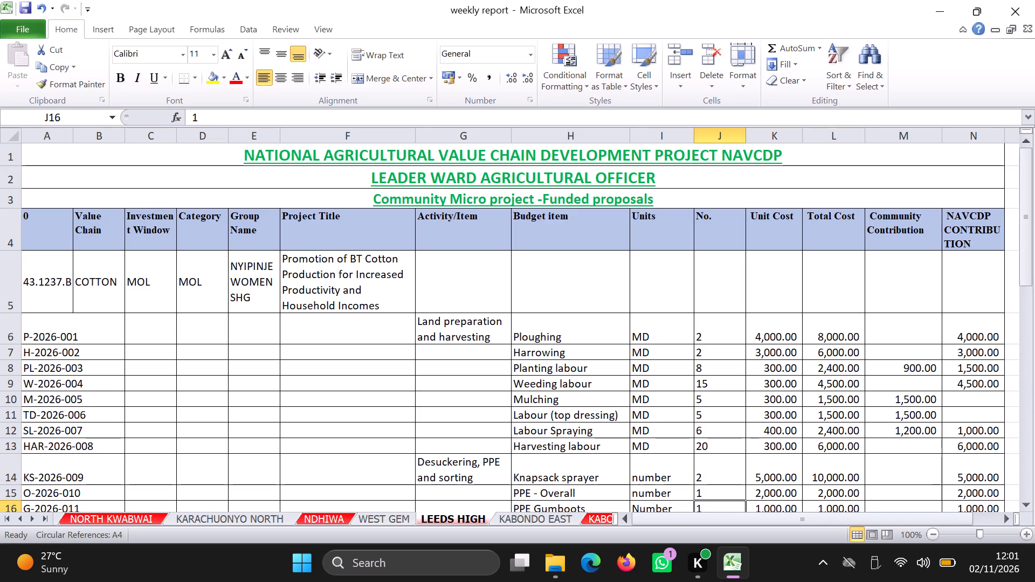
click(716, 495)
key(2)
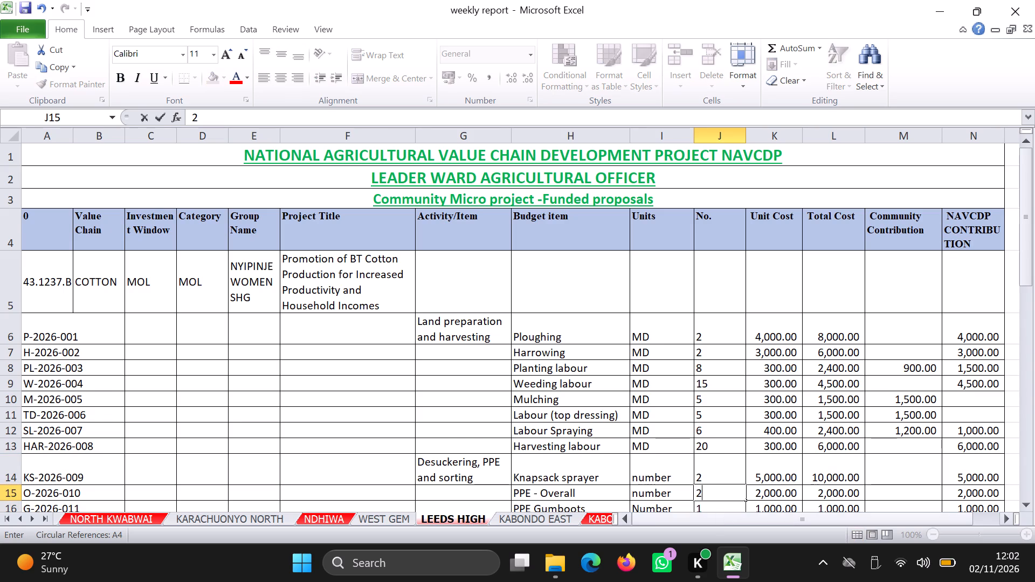
click(719, 507)
key(2)
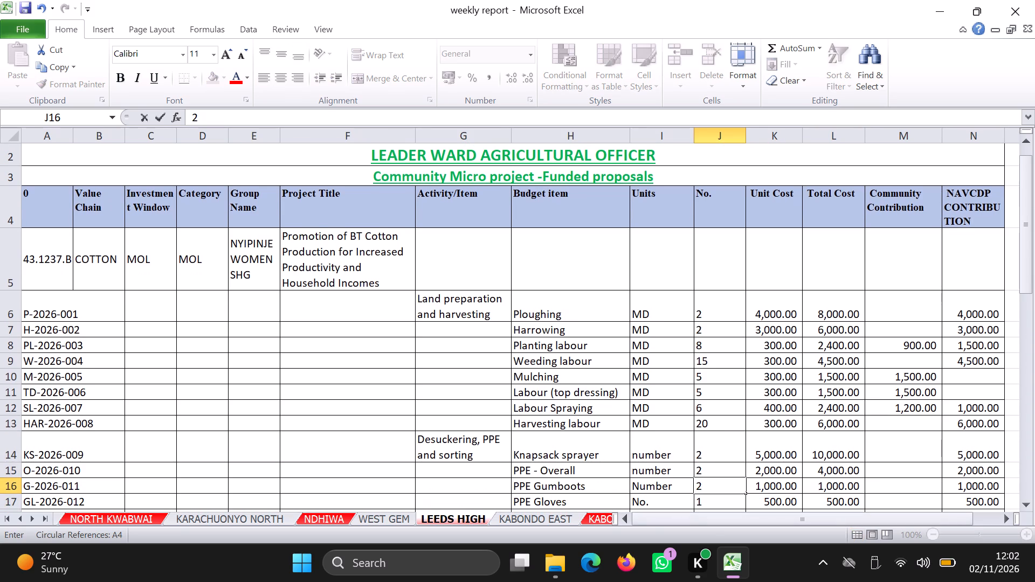
click(719, 501)
key(2)
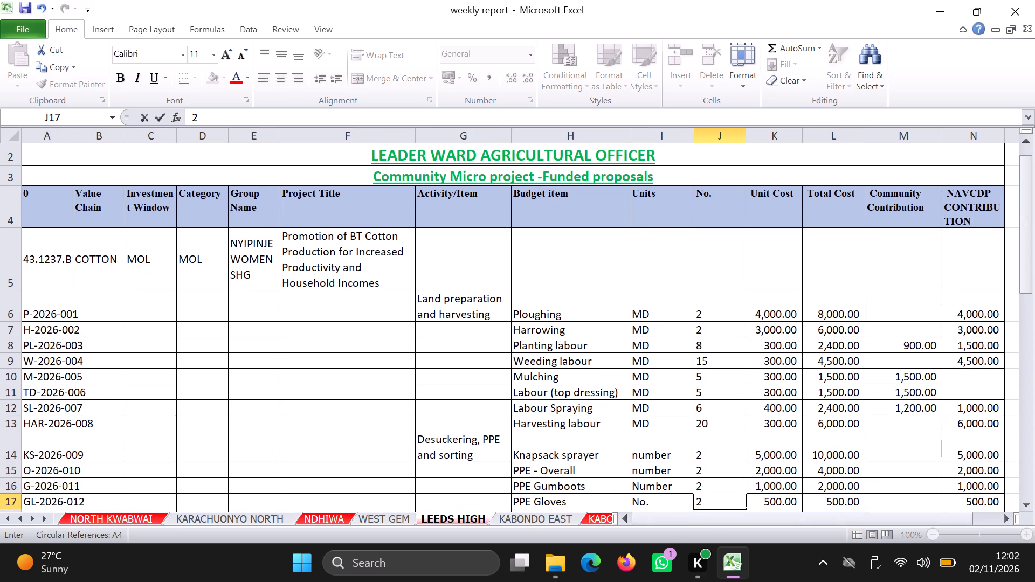
Set the No. of PPE Goggles, Mask and Head cap to 2 in the LEEDS HIGH COTTON table.
scroll(719, 501, down, 1)
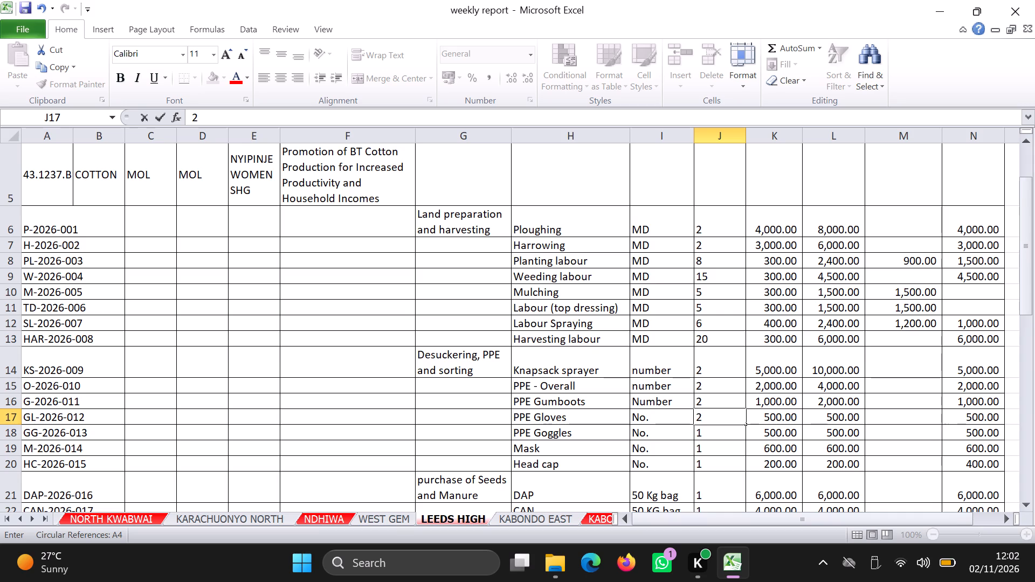
click(709, 431)
key(2)
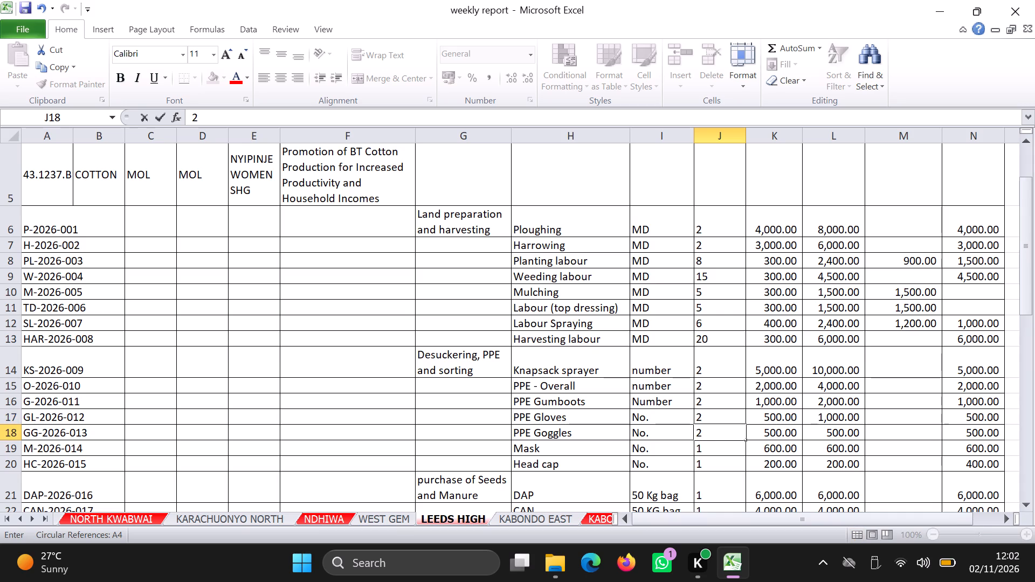
click(713, 452)
key(2)
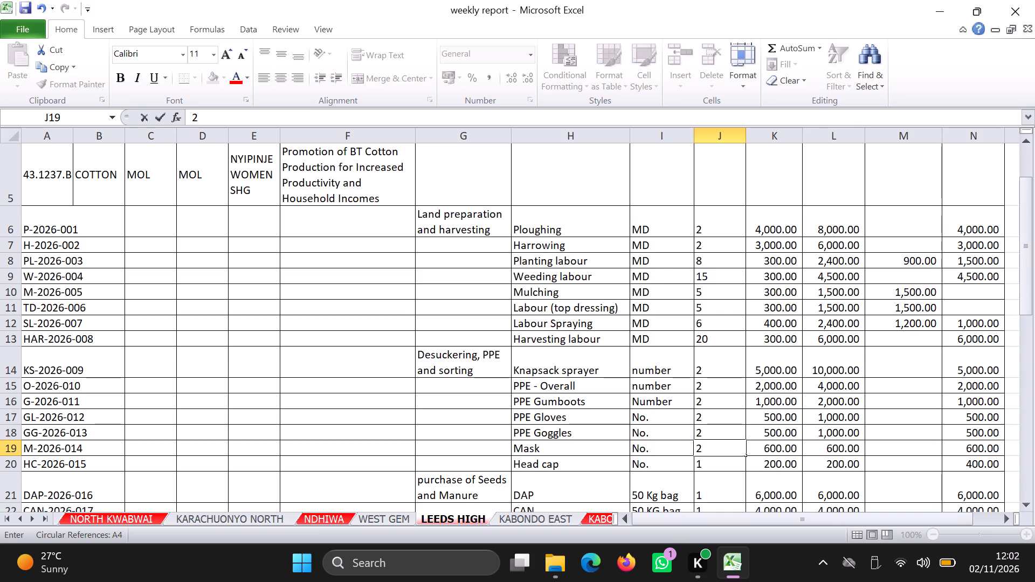
click(716, 468)
key(2)
Under purchase of Seeds and Manure on the LEEDS HIGH sheet, set the No. of DAP and CAN to 2 and Insecticides to 4.
click(712, 492)
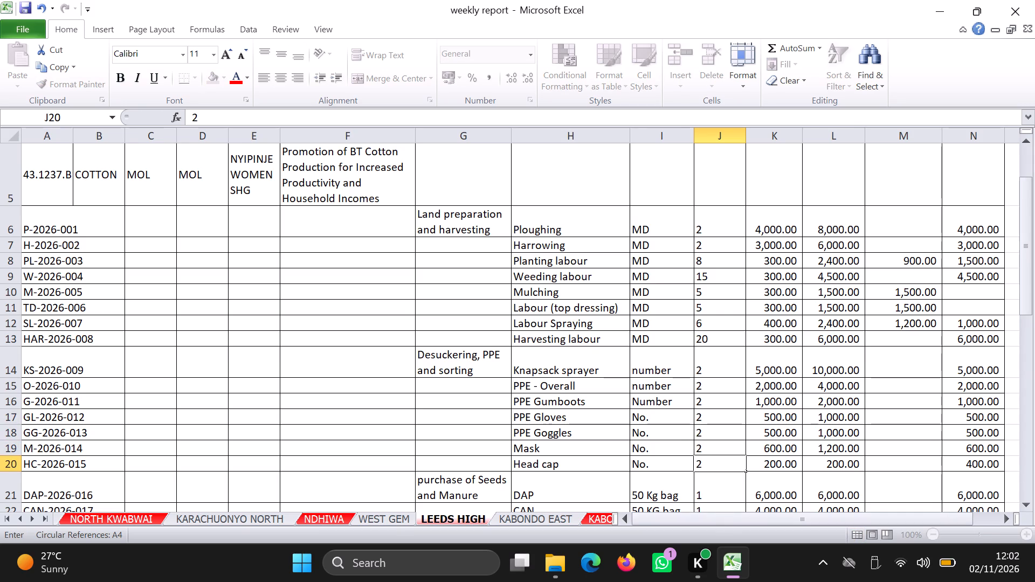
key(2)
click(715, 508)
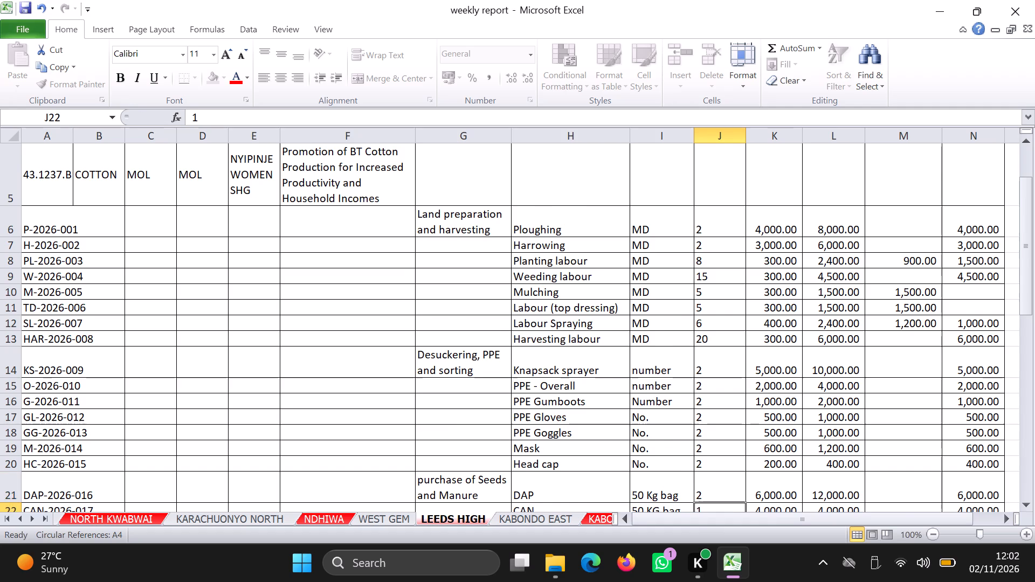
key(2)
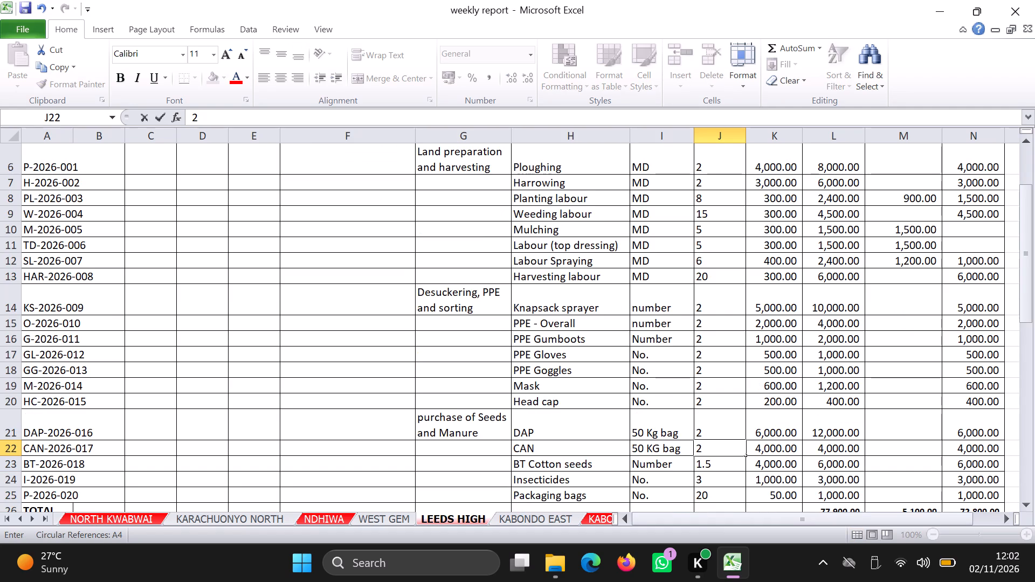
click(725, 486)
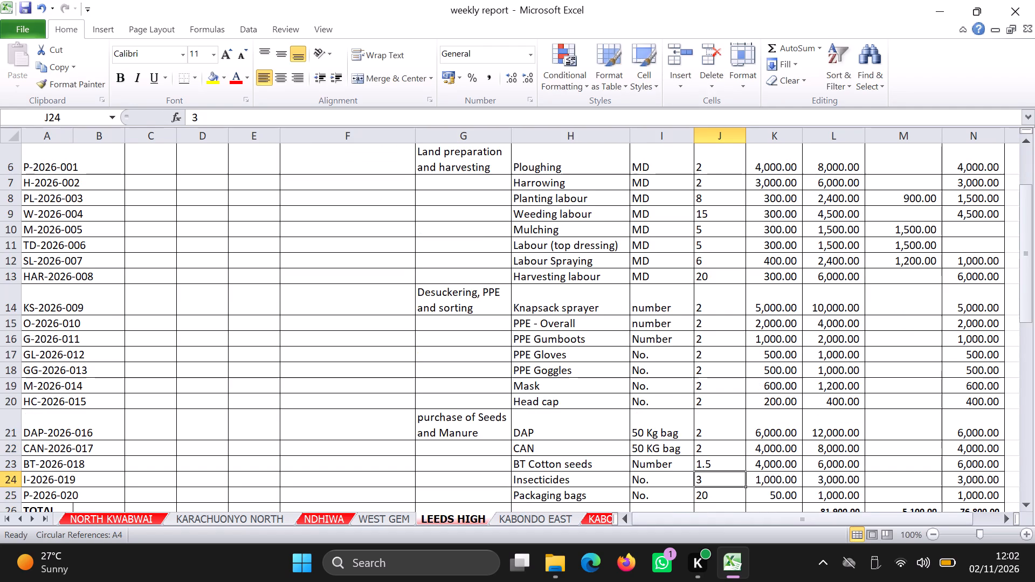
key(4)
Under Land preparation in the LEEDS HIGH COFFEE table, set the No. of planting labour to 3 and bending labour to 4.
scroll(708, 441, down, 1)
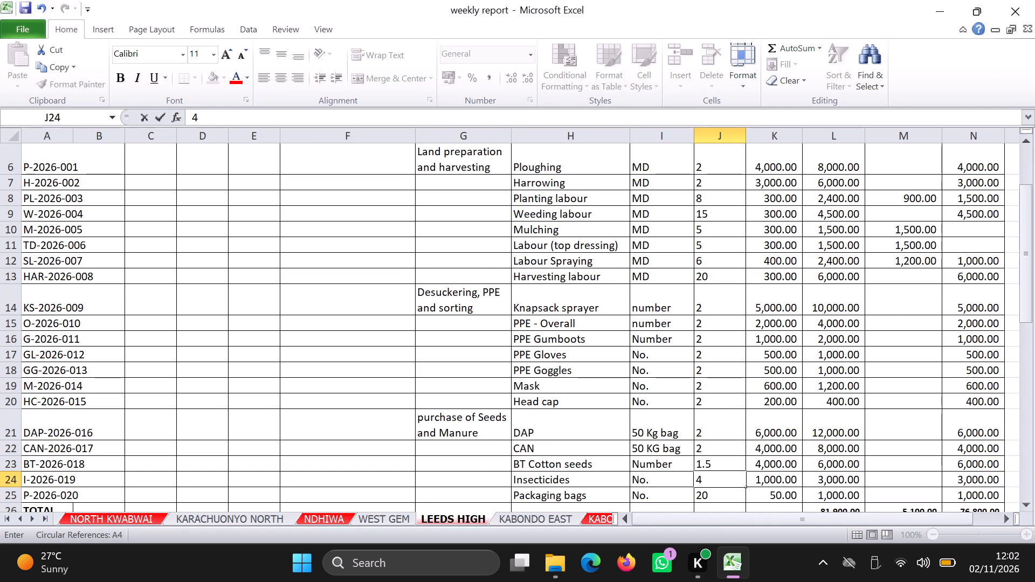
scroll(708, 441, down, 1)
click(708, 441)
scroll(708, 441, down, 1)
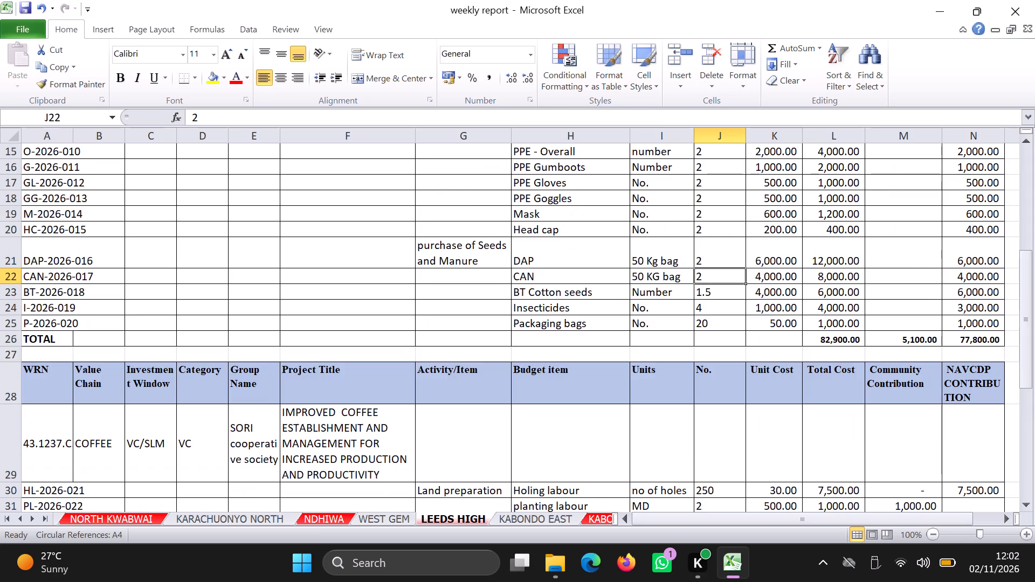
scroll(708, 441, down, 1)
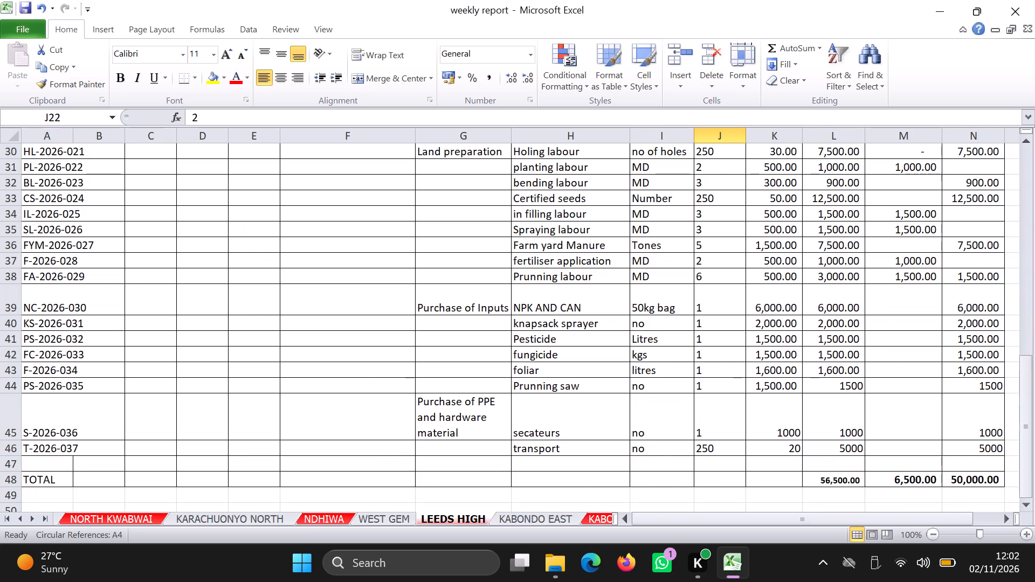
scroll(708, 441, down, 1)
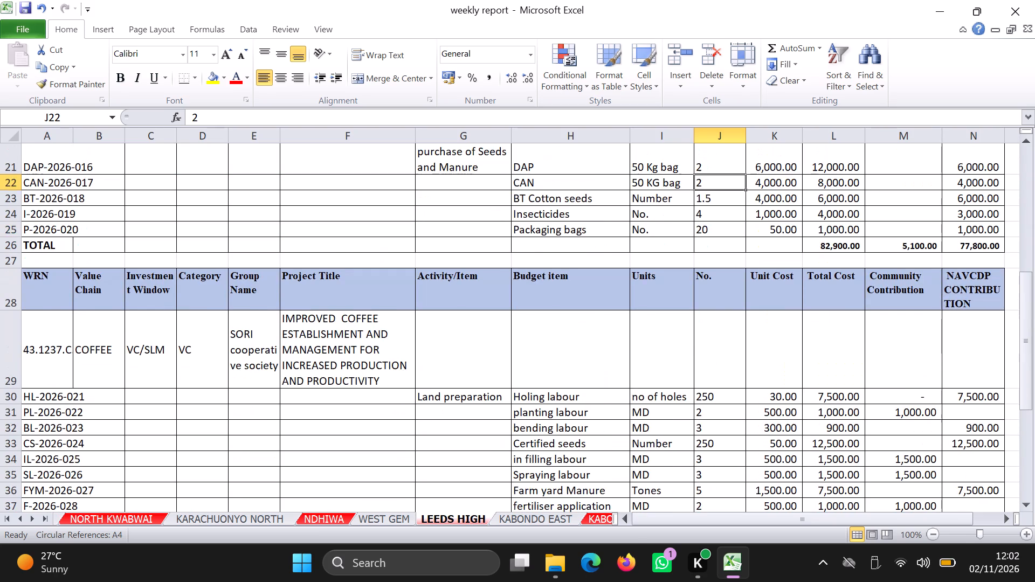
scroll(708, 441, down, 1)
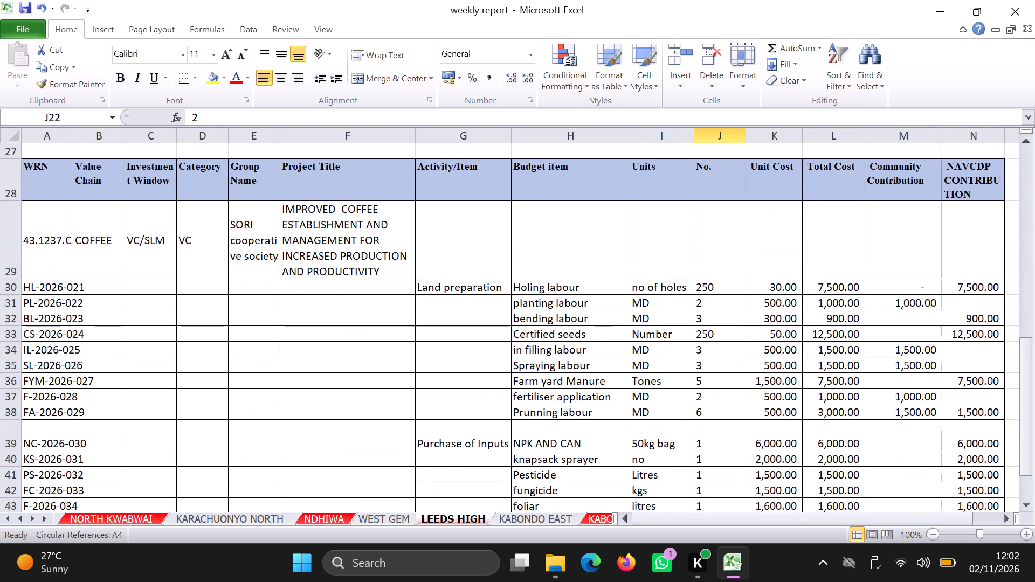
scroll(708, 441, down, 2)
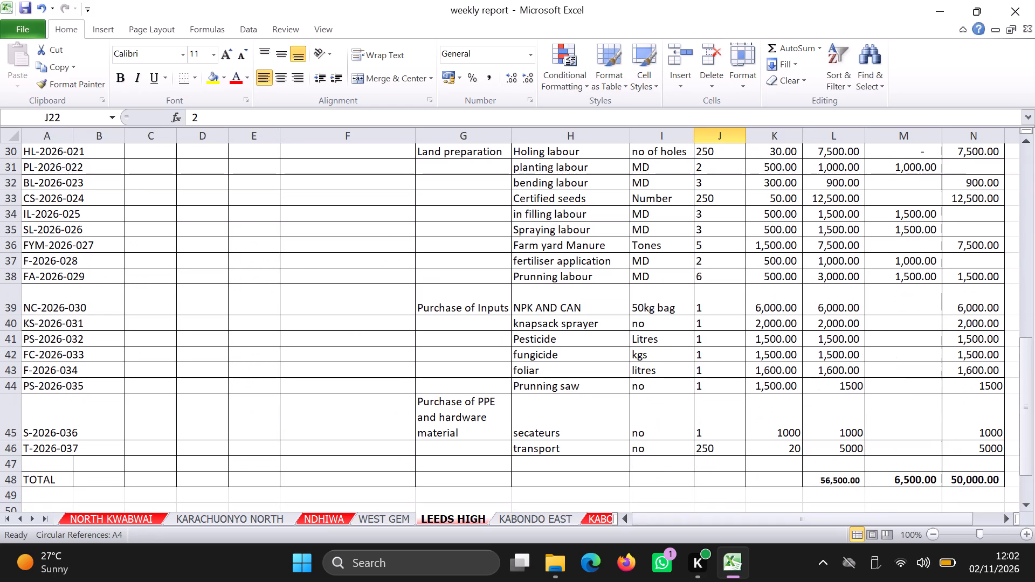
click(707, 170)
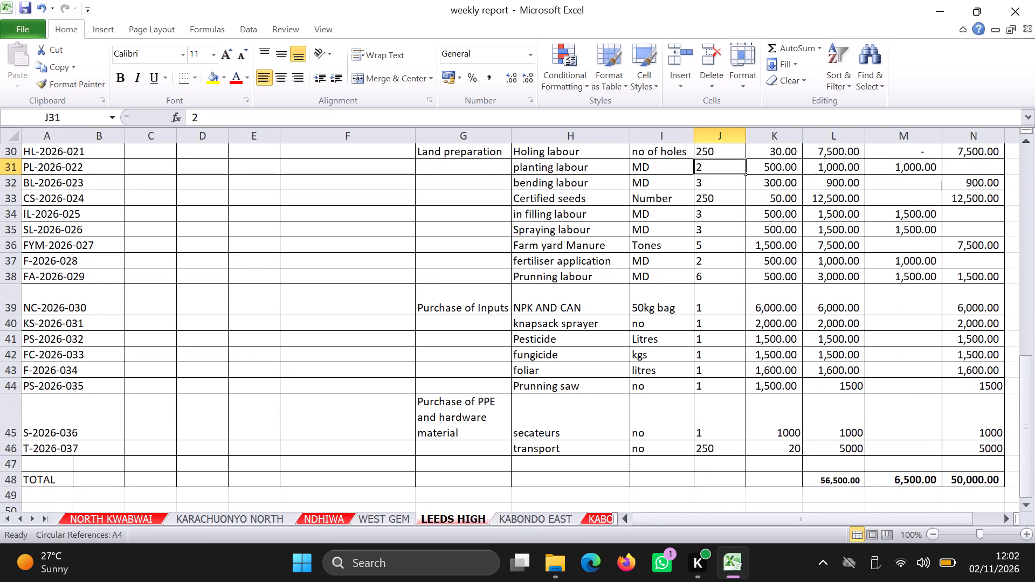
key(3)
click(709, 185)
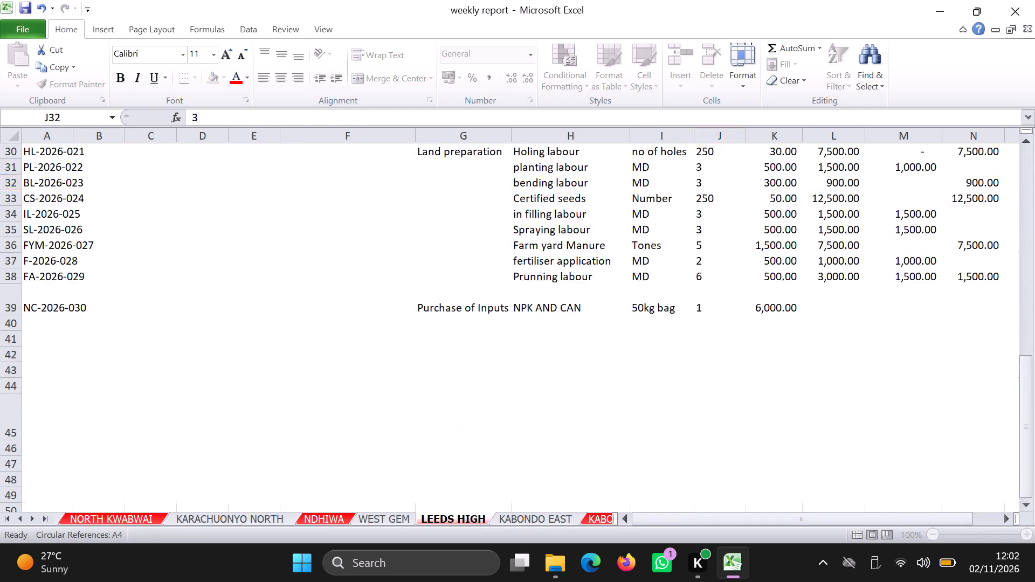
key(4)
Set the No. of in filling labour and Spraying labour to 4 and fertiliser application to 3 in the LEEDS HIGH COFFEE table.
click(712, 213)
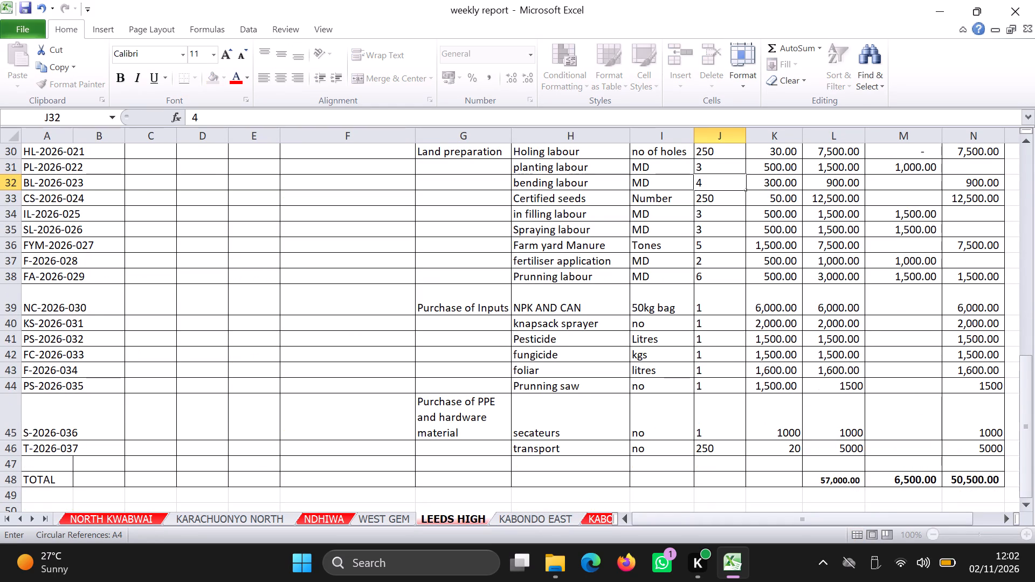
key(4)
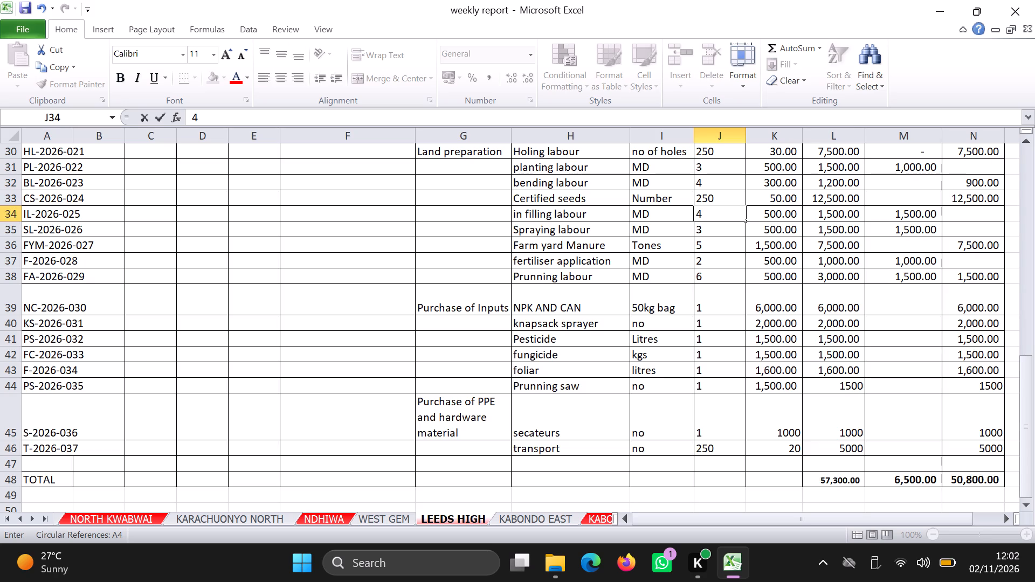
click(712, 229)
key(4)
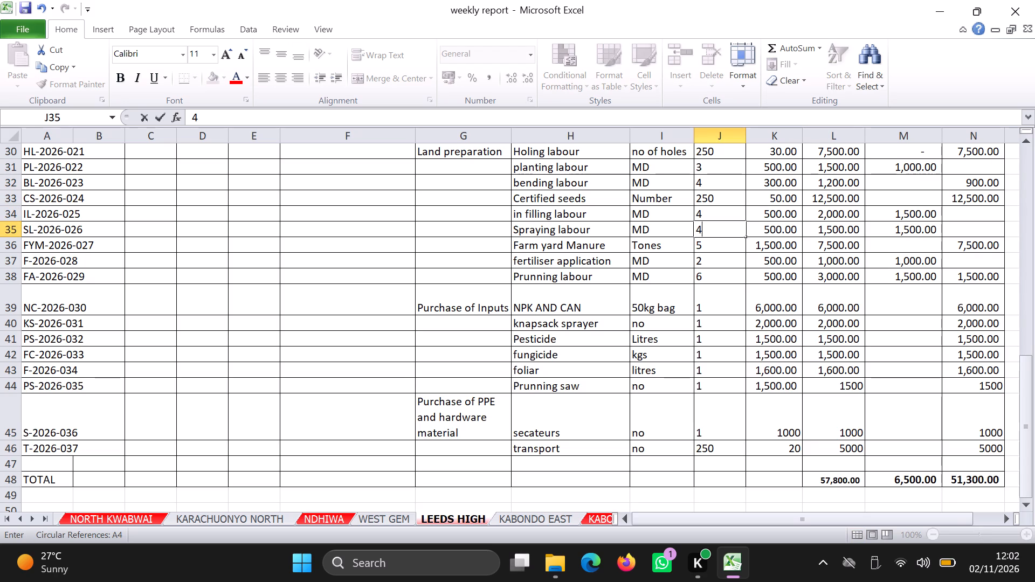
click(713, 263)
key(3)
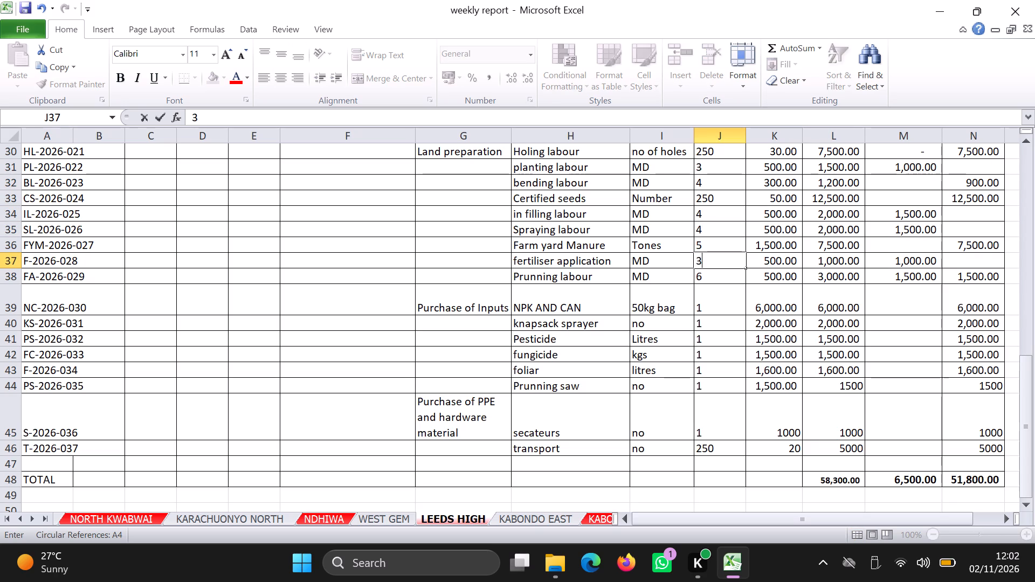
Under Purchase of Inputs, set the No. of NPK AND CAN, knapsack sprayer, Pesticide, fungicide, foliar and Prunning saw to 2.
click(714, 308)
key(2)
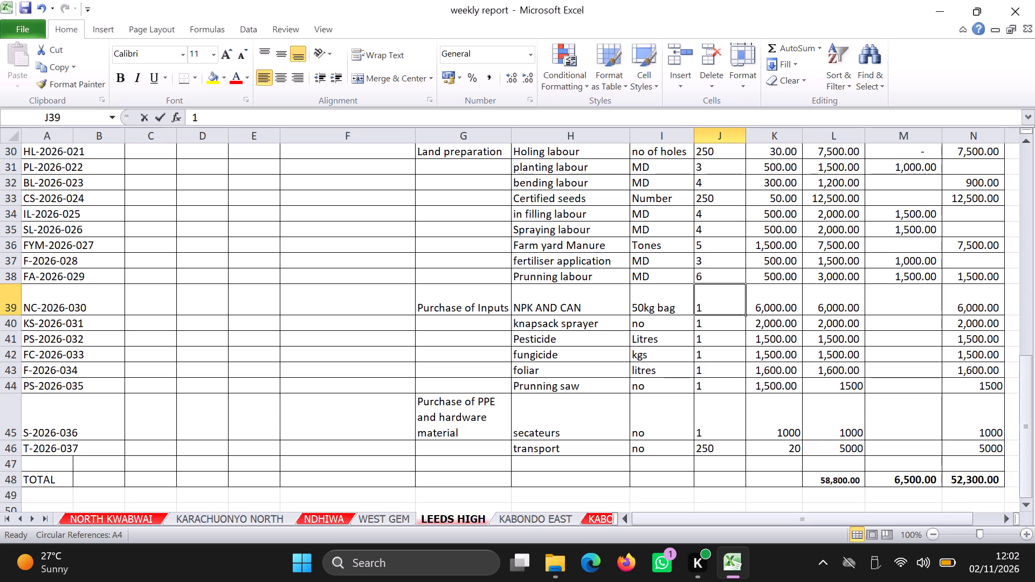
click(717, 329)
key(2)
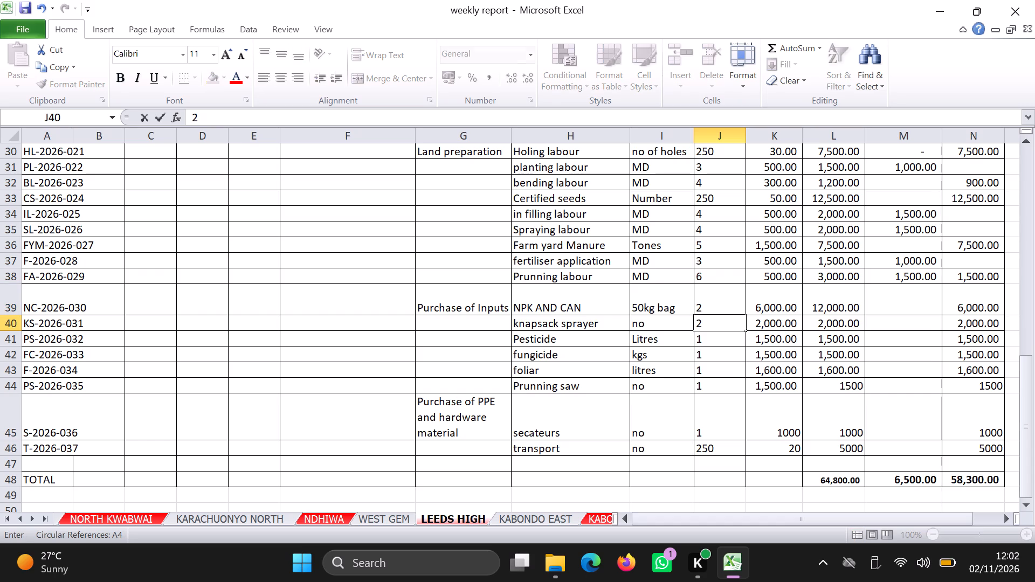
click(713, 344)
key(2)
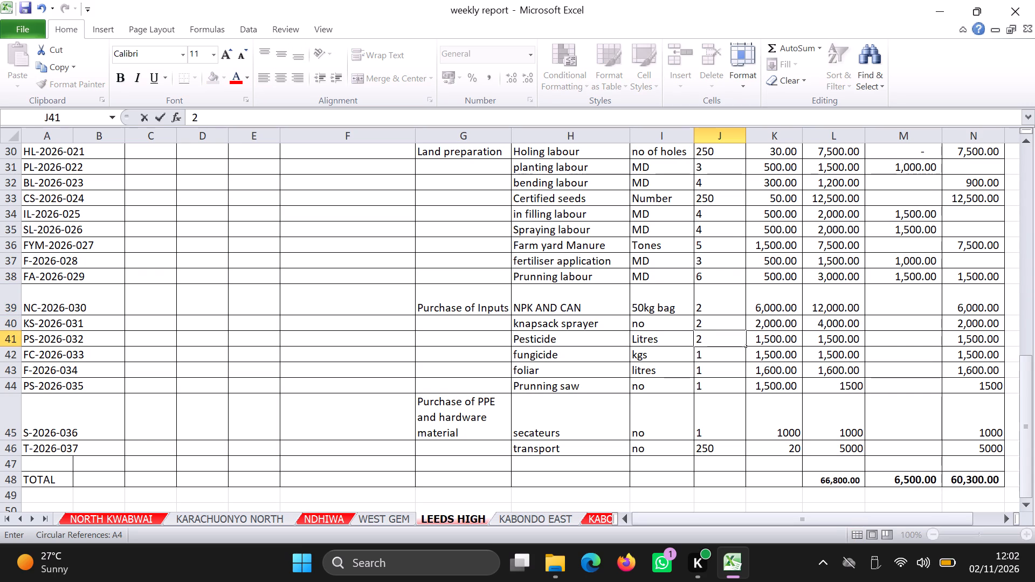
click(715, 358)
key(2)
click(719, 372)
key(2)
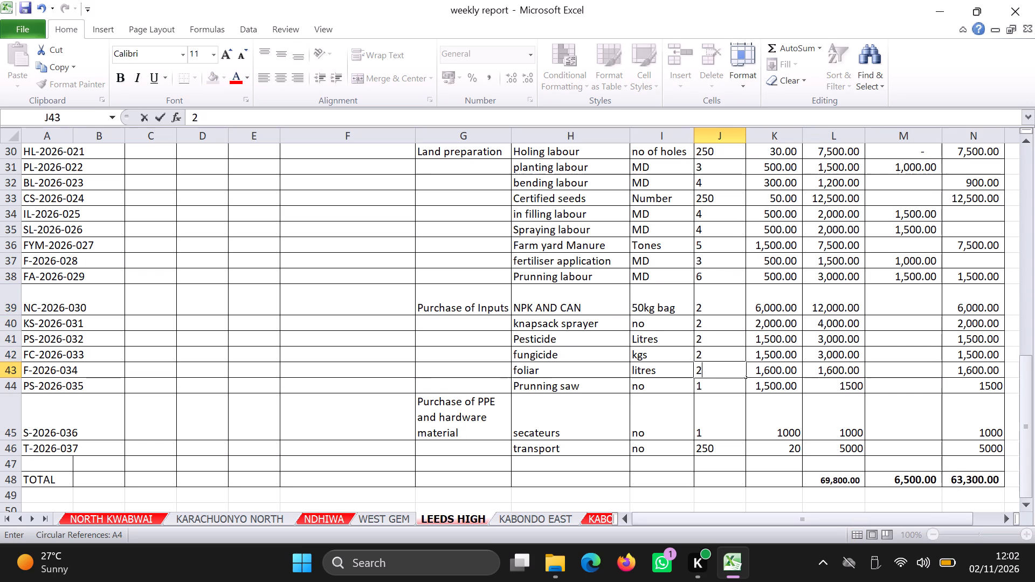
click(719, 389)
key(2)
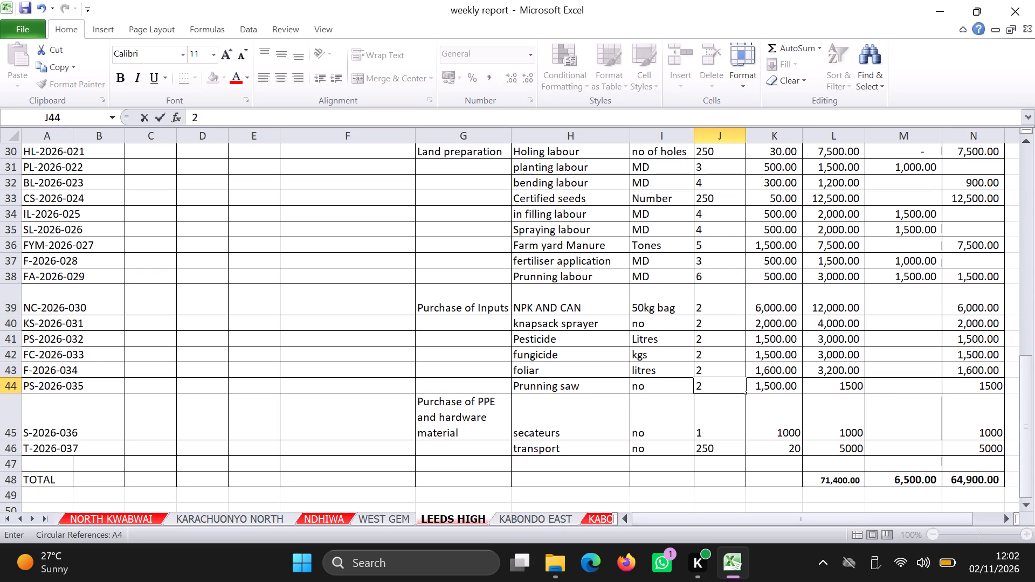
key(2)
key(BackSpace)
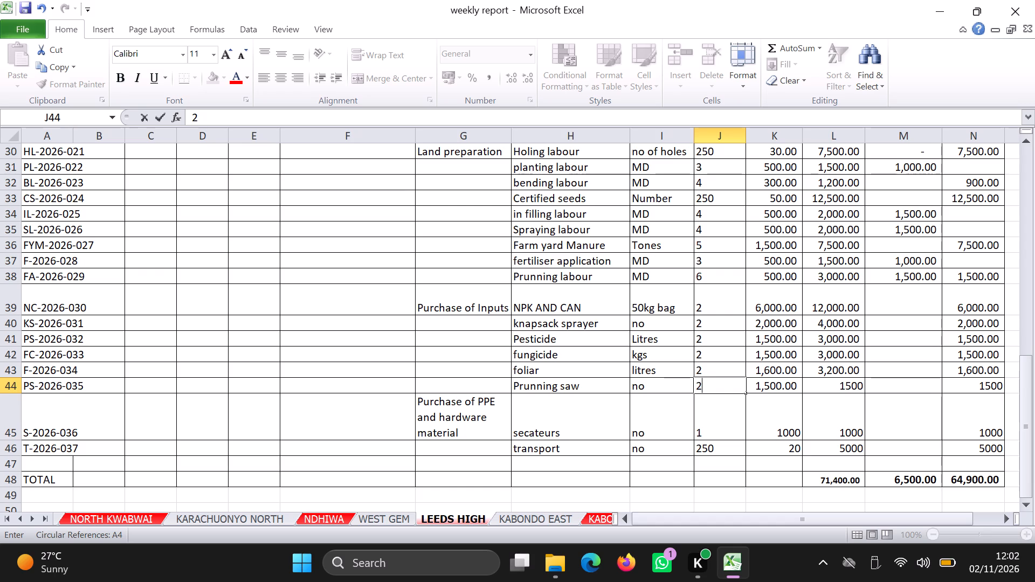
Under Purchase of PPE and hardware material on the LEEDS HIGH sheet, set the No. of secateurs to 2.
double_click(727, 418)
click(727, 418)
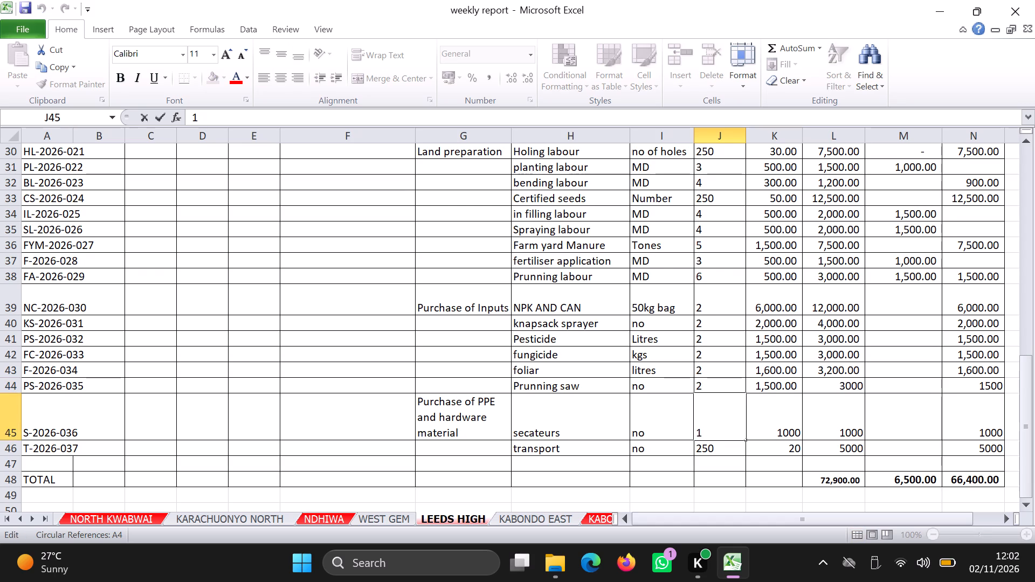
key(Delete)
key(2)
click(724, 462)
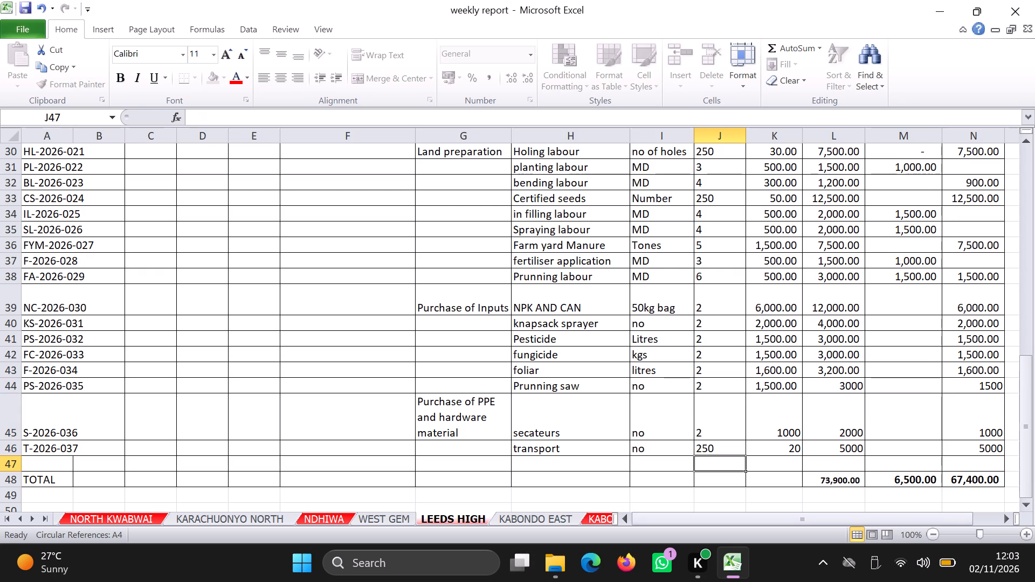
Save the weekly report workbook.
key(ctrl+s)
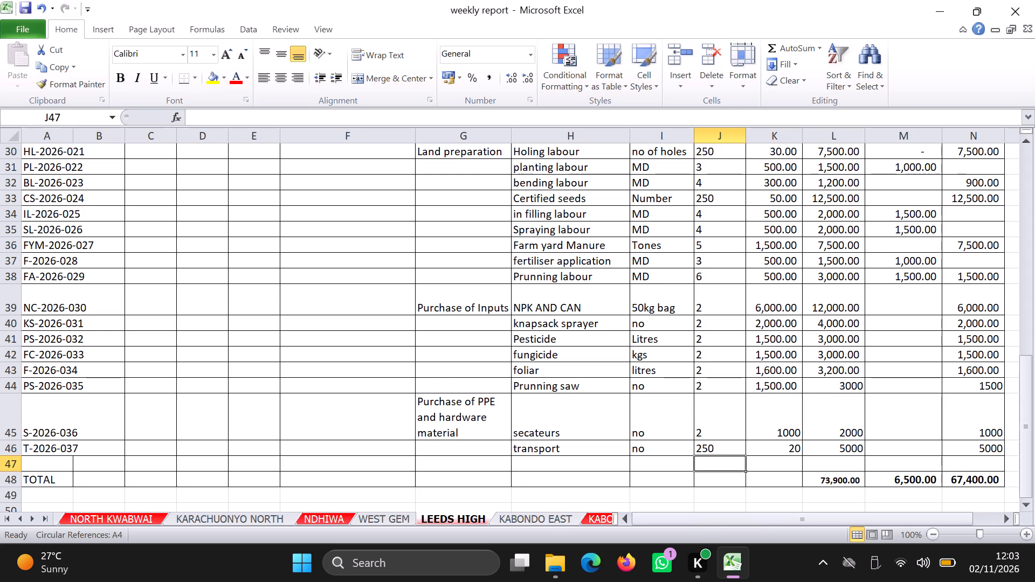
On the KABONDO EAST sheet, set the No. of Ploughing and Harrowing to 3 in the DAIRY table.
click(533, 514)
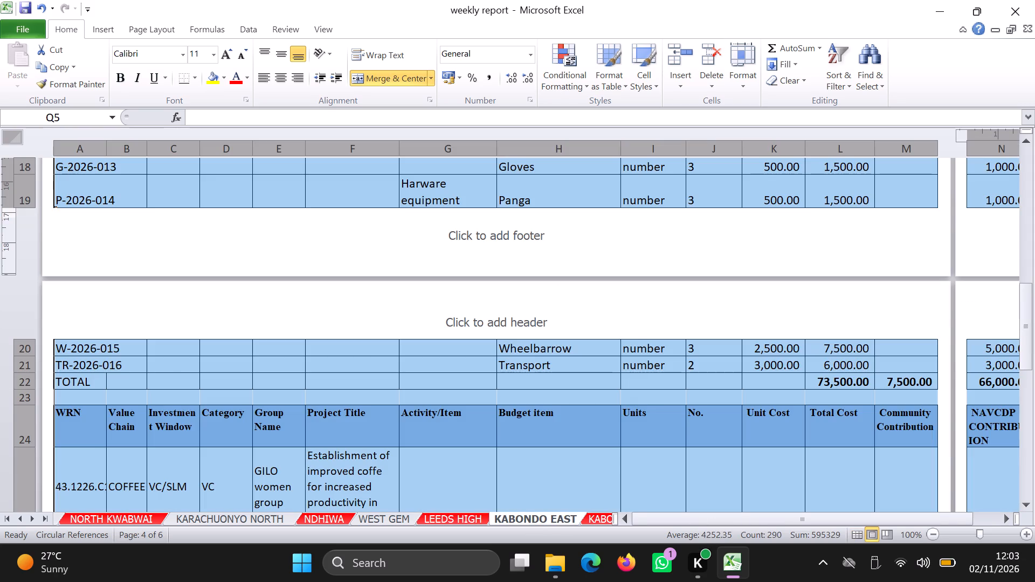
click(586, 376)
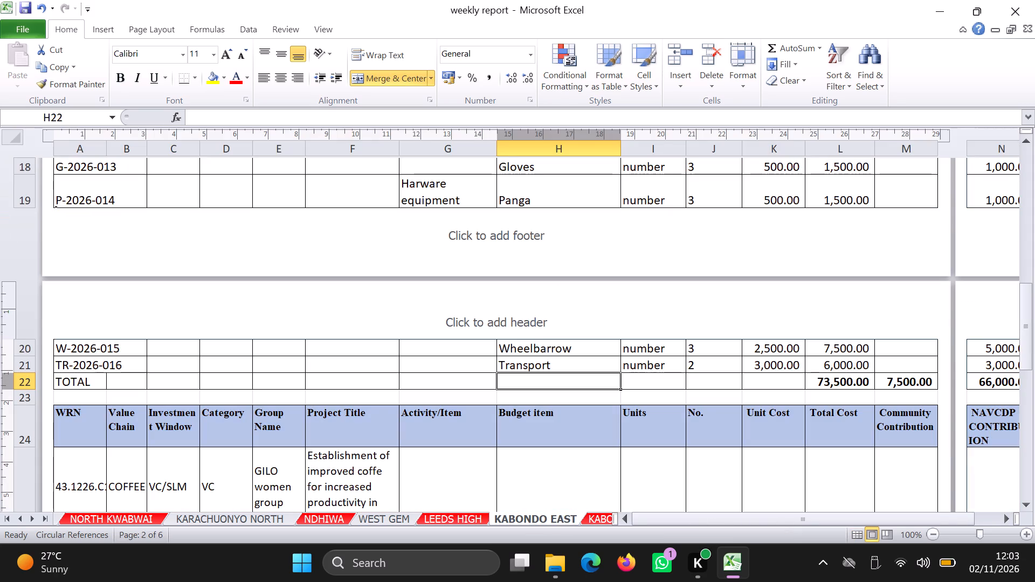
scroll(617, 364, up, 4)
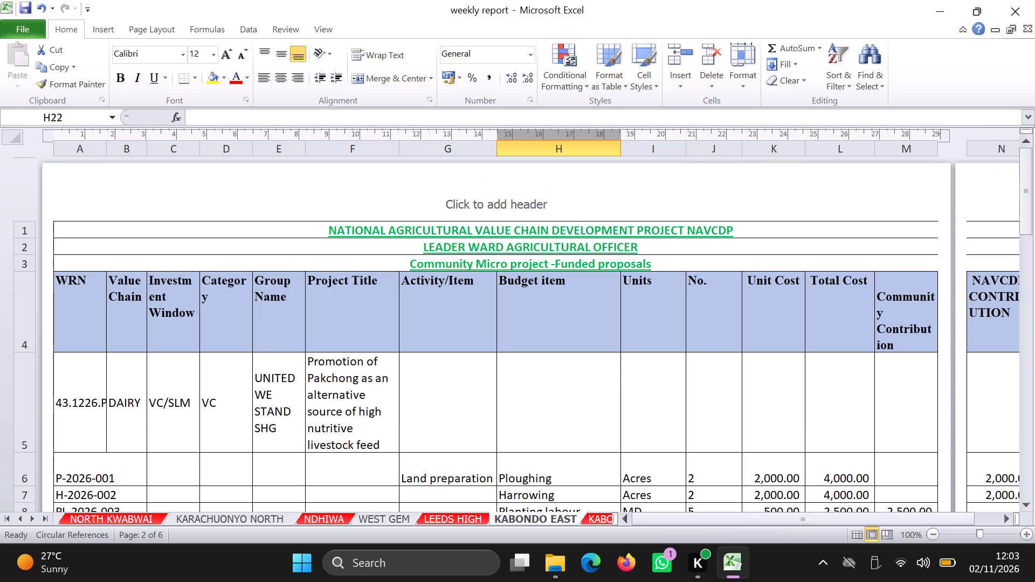
click(708, 456)
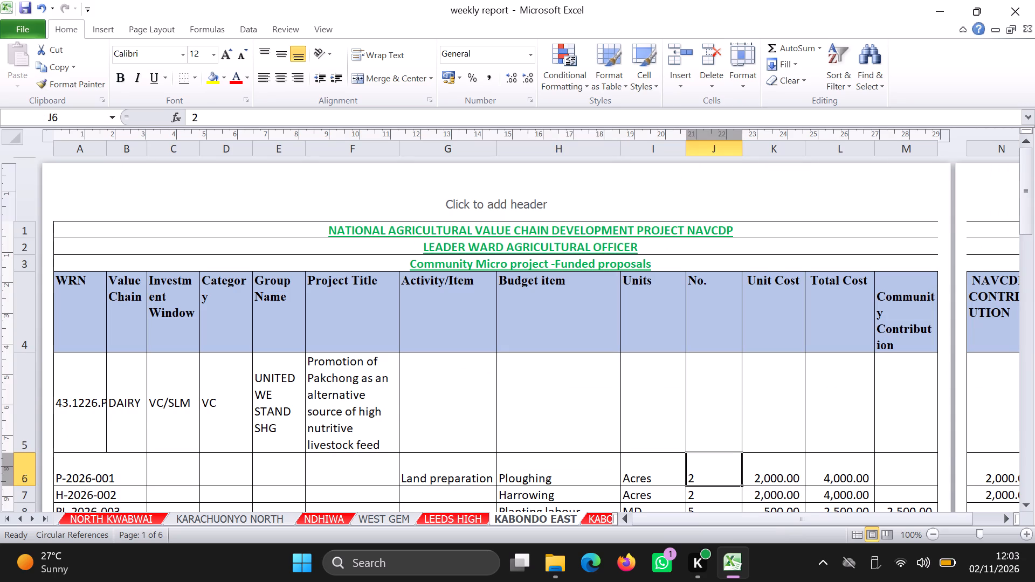
key(3)
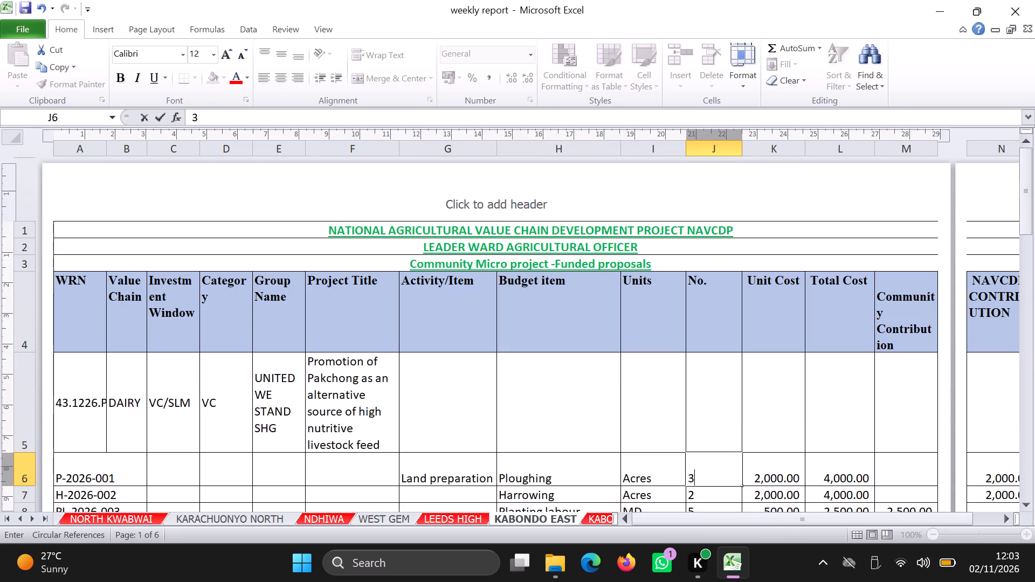
click(707, 500)
key(3)
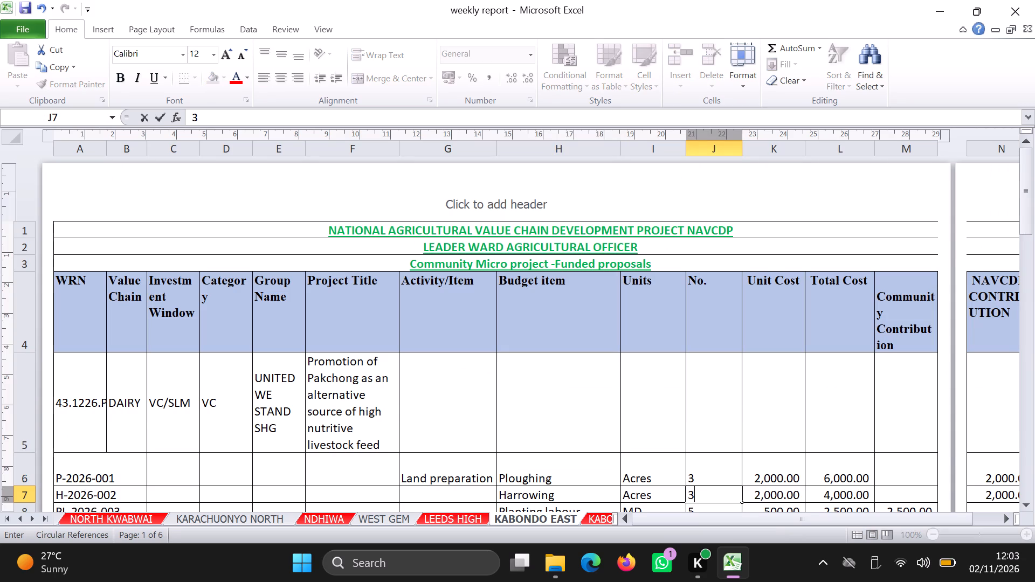
scroll(706, 482, down, 1)
click(706, 482)
Set the No. of Labour Top dressing to 4 in the KABONDO EAST DAIRY table.
scroll(706, 482, down, 1)
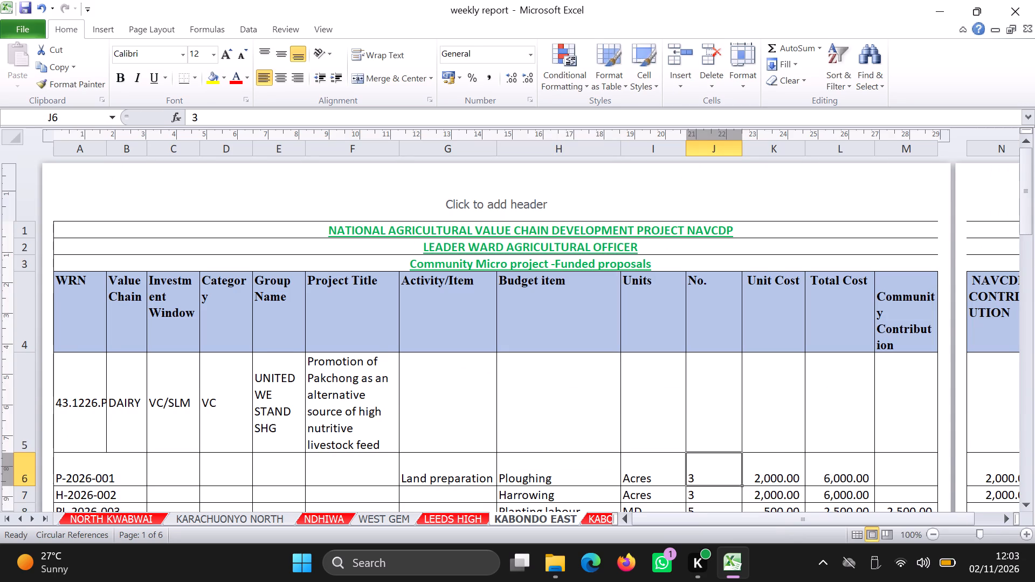
scroll(706, 482, down, 1)
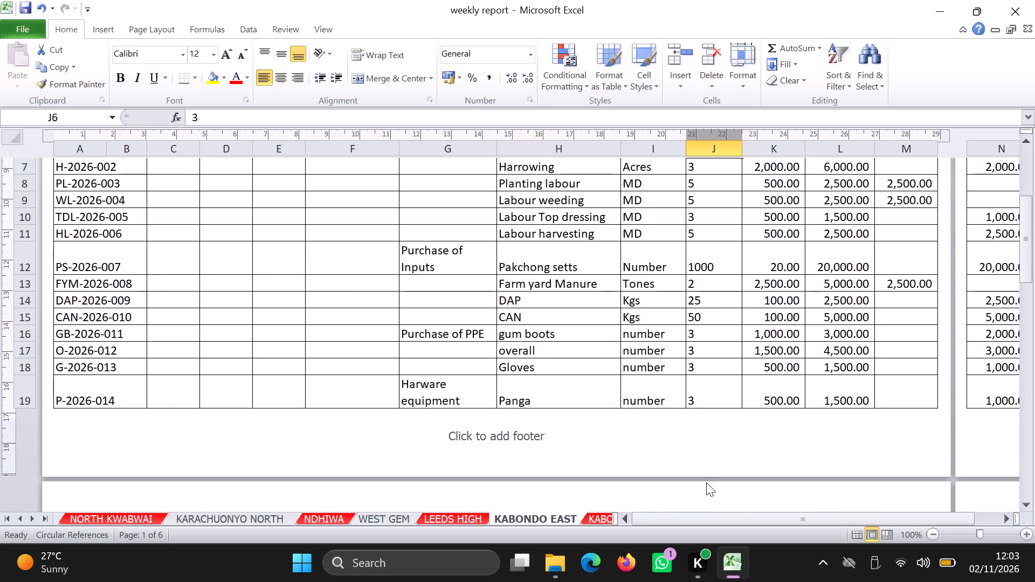
scroll(706, 482, down, 1)
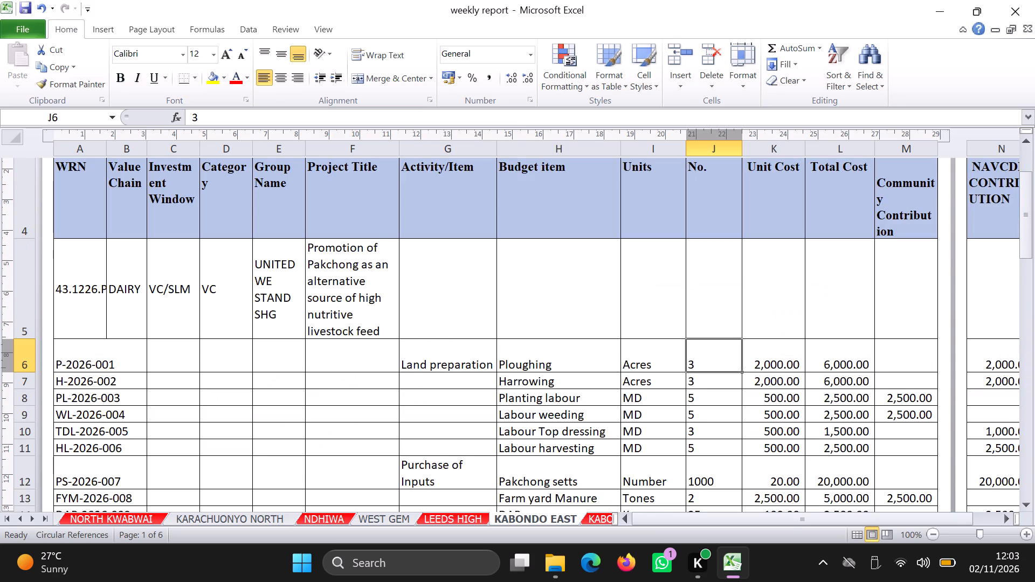
click(711, 438)
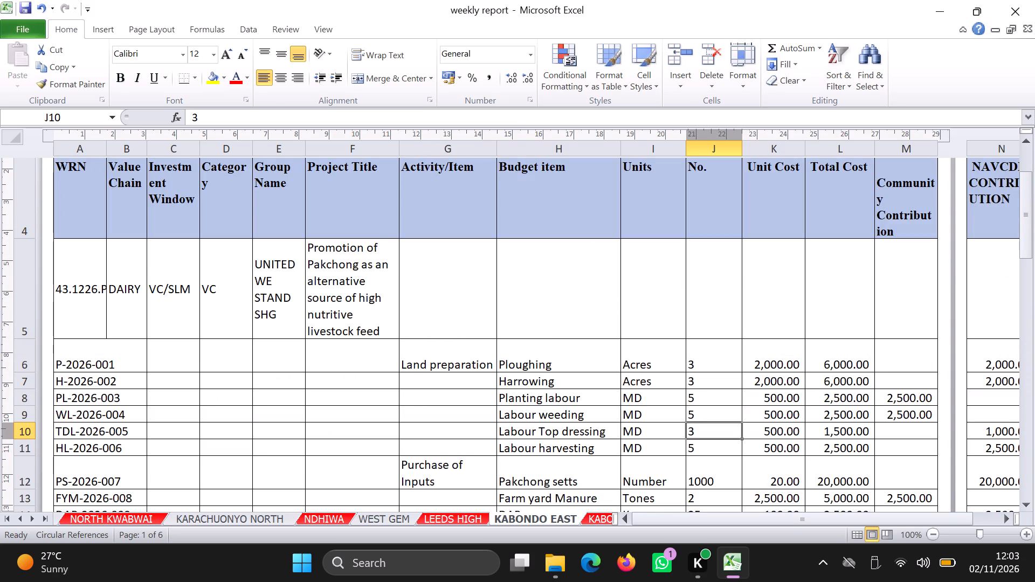
key(4)
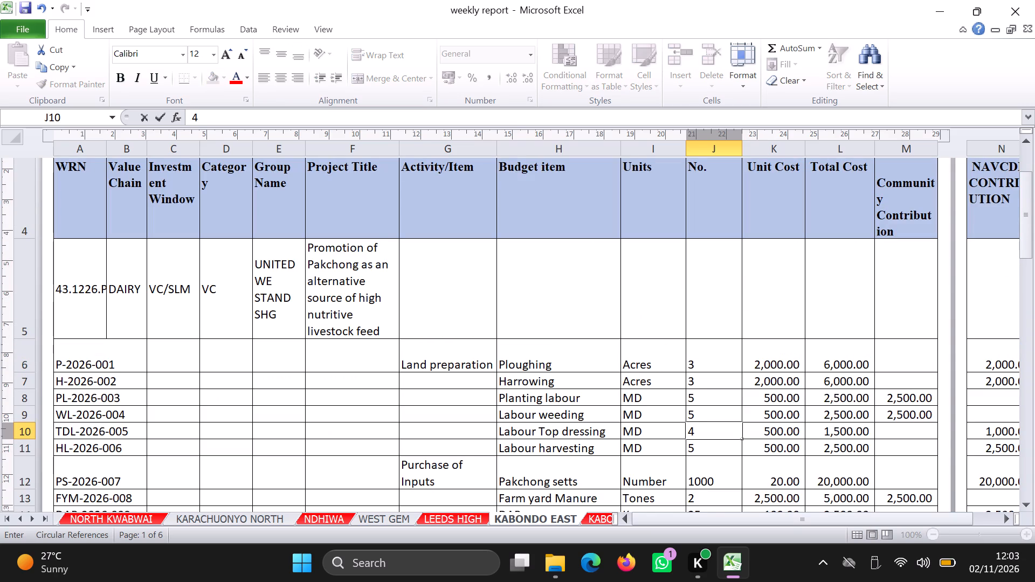
Under Purchase of Inputs in the KABONDO EAST DAIRY table, set the No. of Farm yard Manure to 3.
click(712, 502)
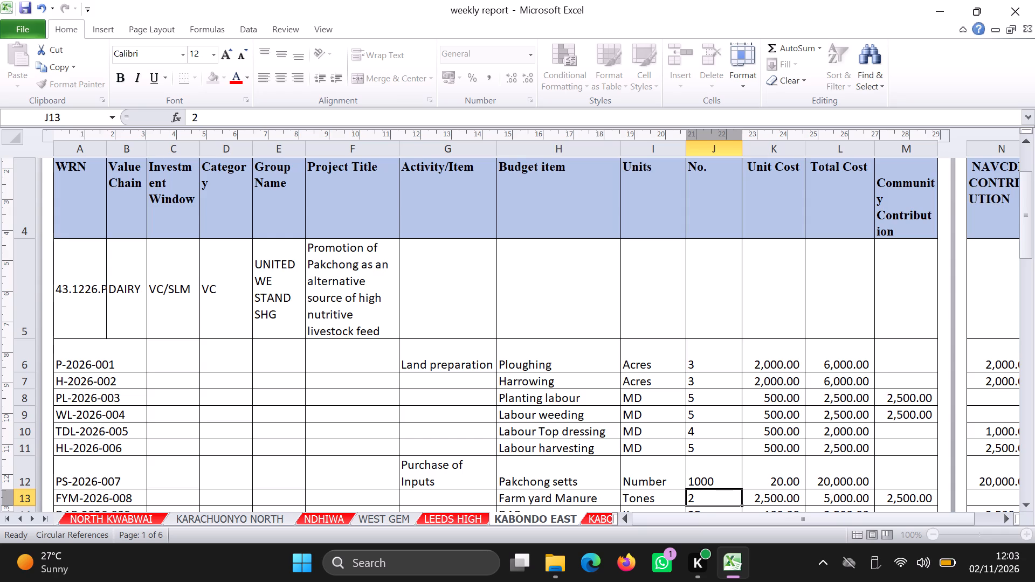
key(3)
click(712, 483)
scroll(712, 483, down, 1)
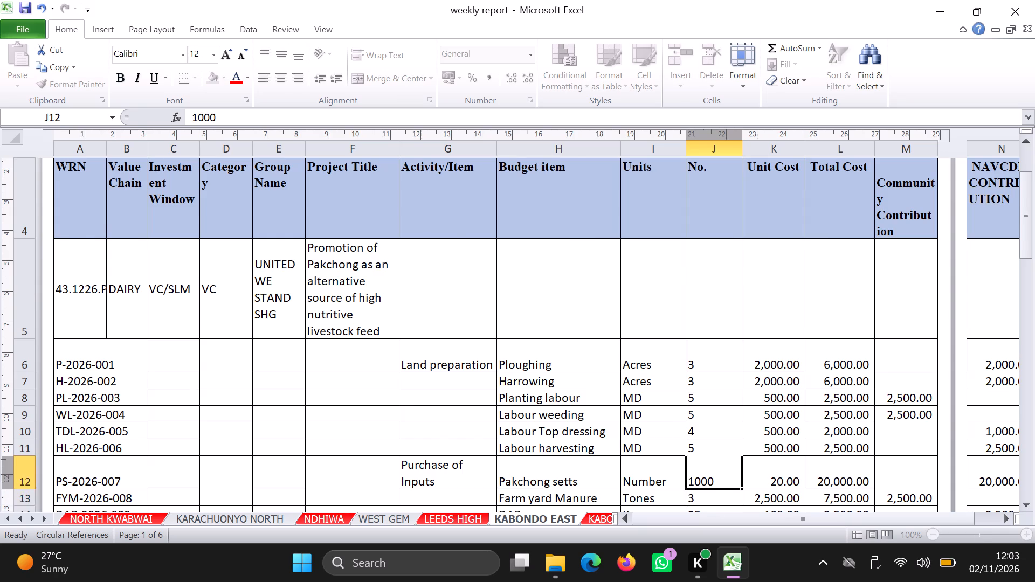
Under Purchase of PPE in the KABONDO EAST DAIRY table, set the No. of gum boots, overall and Gloves to 4.
scroll(712, 483, down, 1)
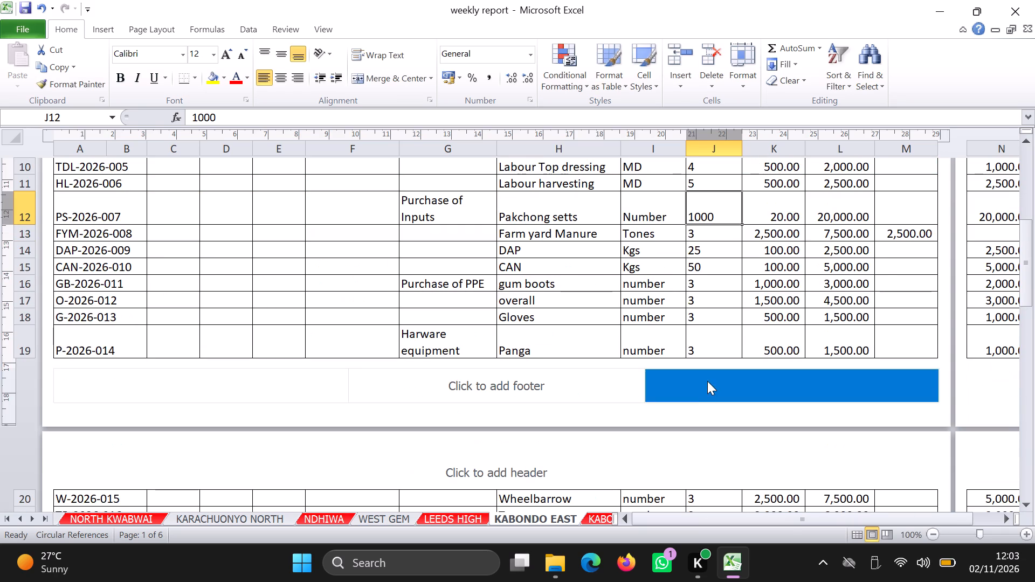
click(700, 288)
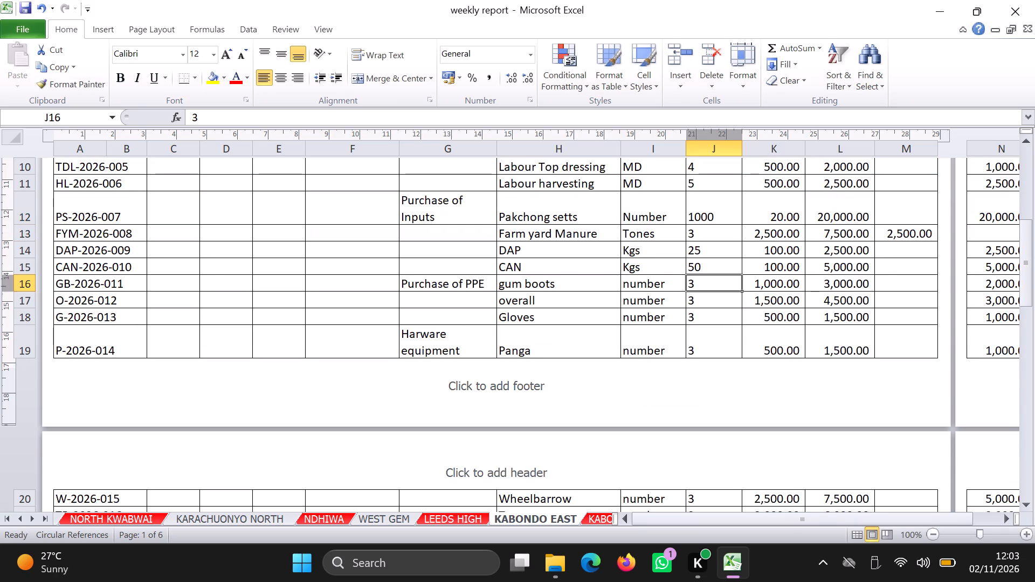
key(4)
click(708, 300)
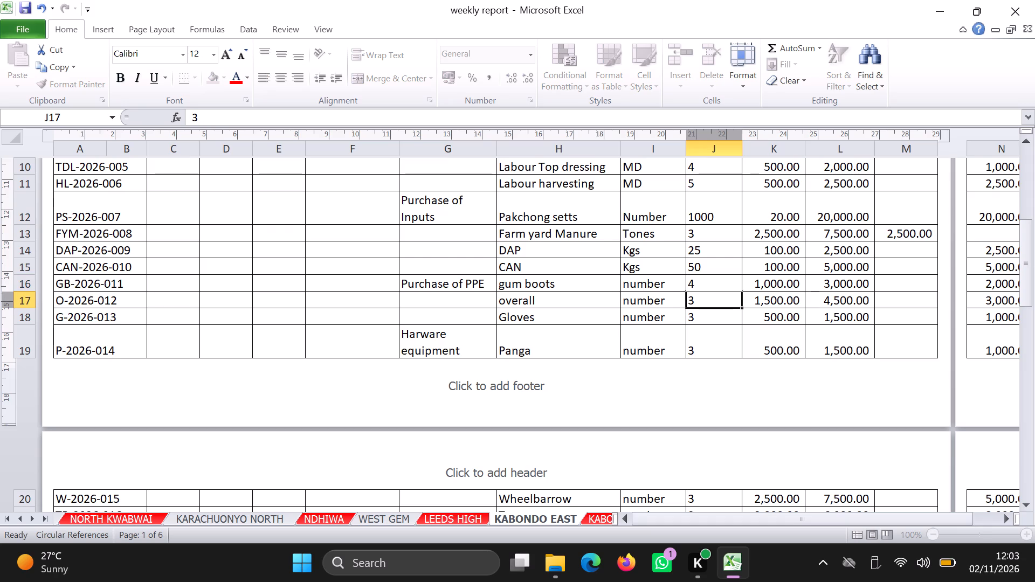
key(4)
click(707, 318)
key(4)
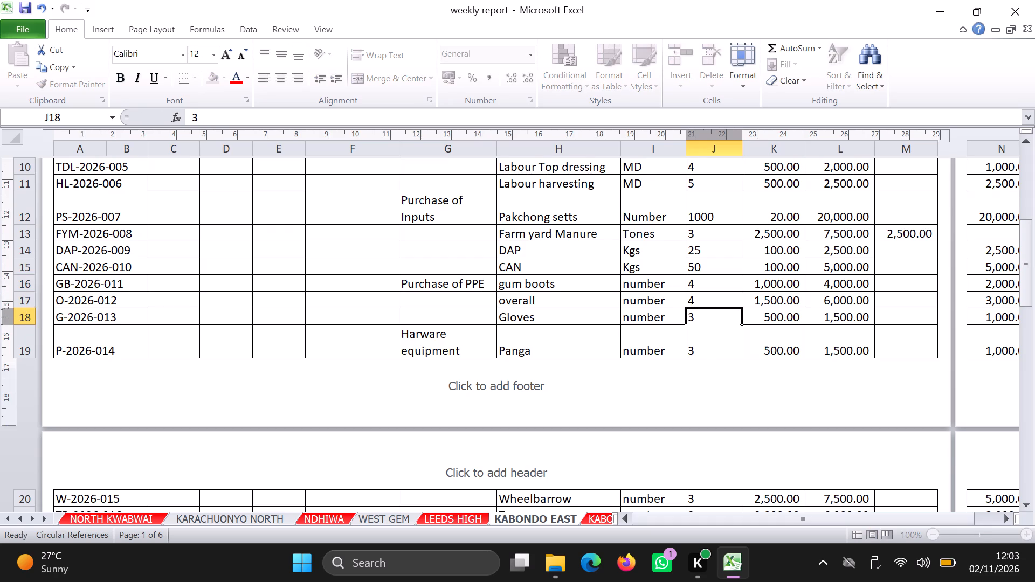
Set the No. of Panga and Wheelbarrow to 4 in the KABONDO EAST DAIRY table.
drag(706, 358, 703, 349)
click(703, 349)
key(4)
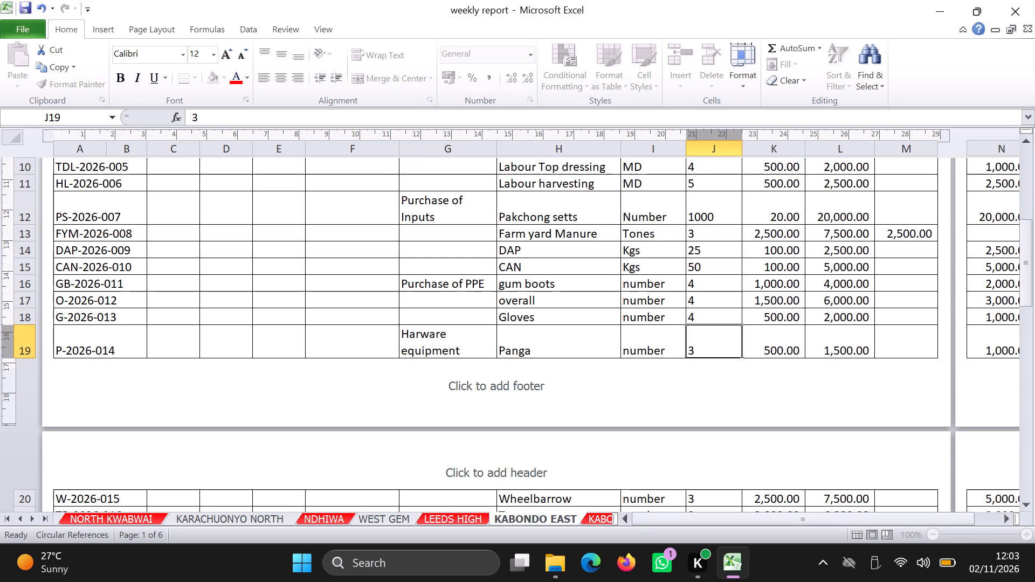
click(702, 495)
key(4)
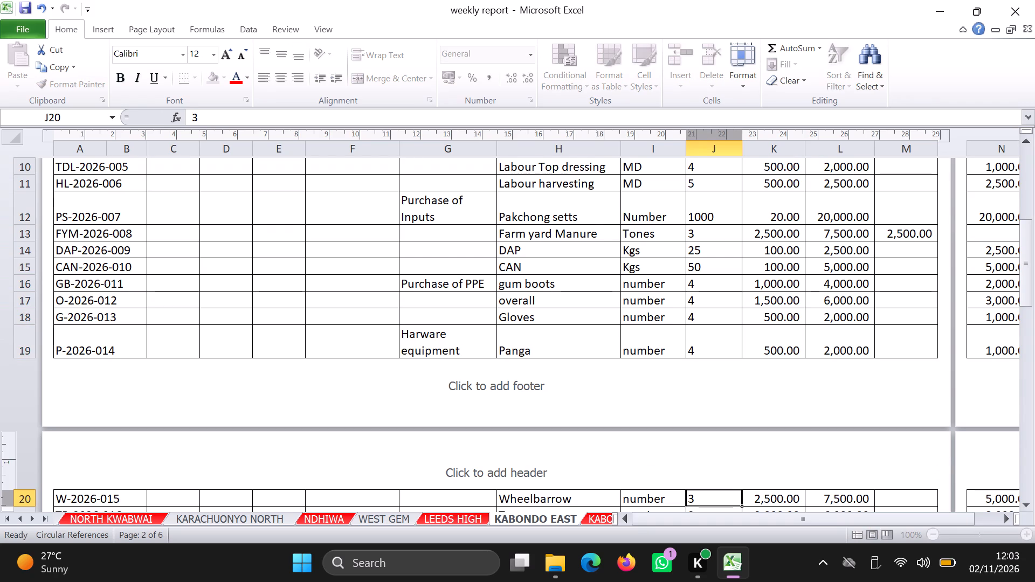
scroll(699, 466, down, 2)
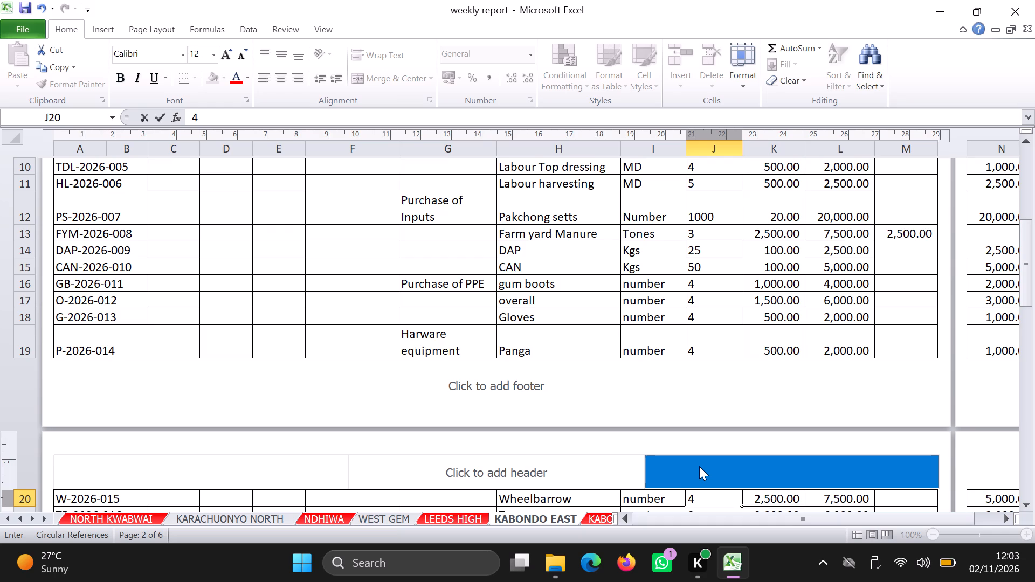
click(696, 381)
click(693, 329)
Set the No. of Transport to 3 in the last item row of the KABONDO EAST DAIRY table.
scroll(693, 329, down, 1)
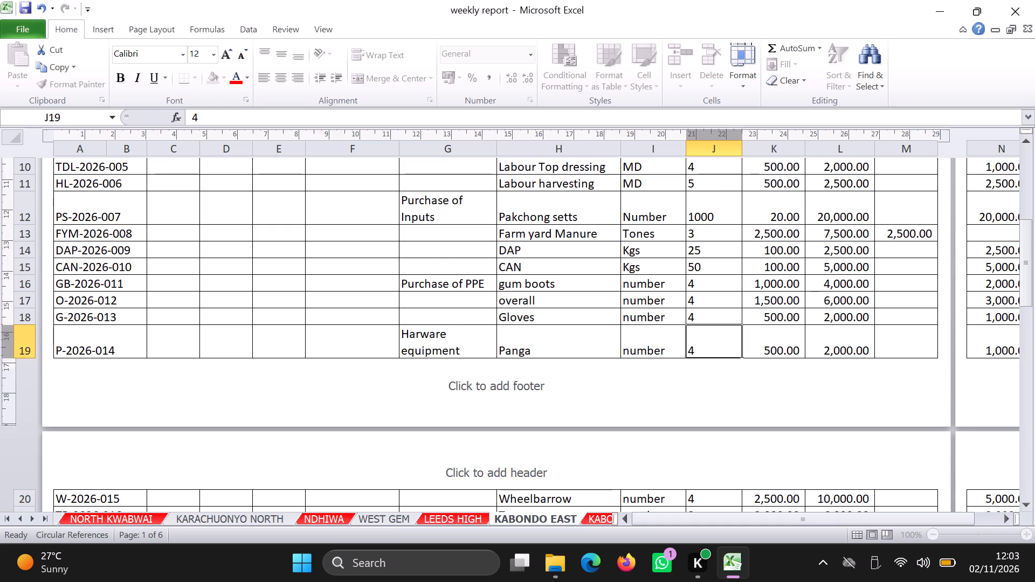
scroll(693, 329, down, 1)
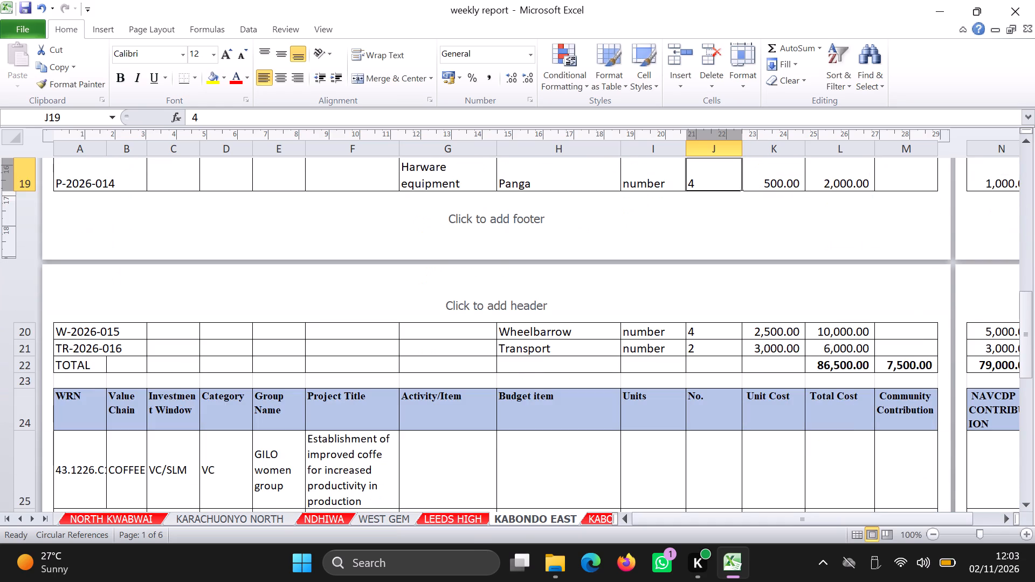
click(703, 351)
key(3)
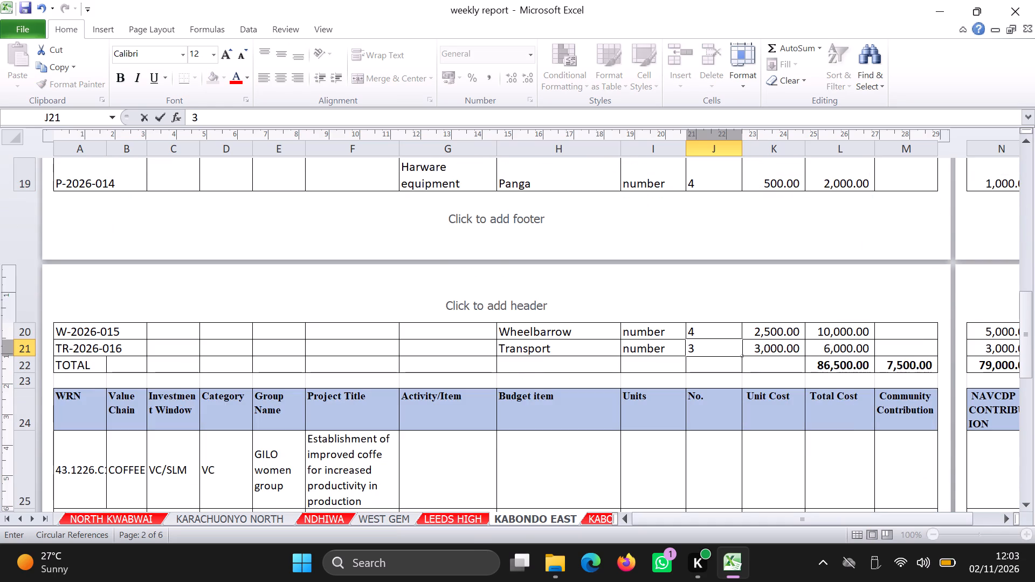
click(721, 457)
Under Land preparation in the KABONDO EAST DAIRY table, set the No. of Ploughing and Harrowing to 4.
scroll(721, 457, down, 1)
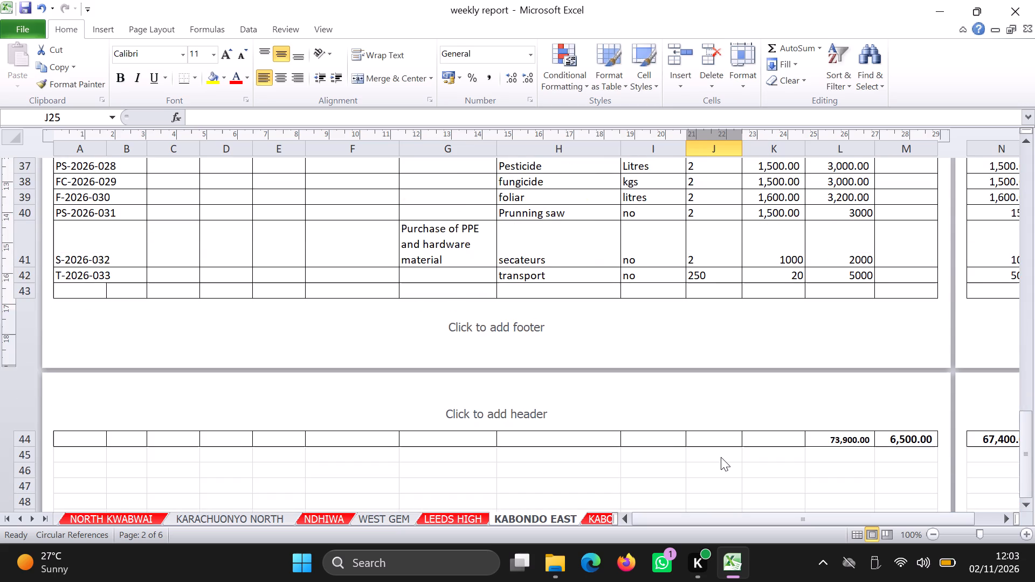
scroll(721, 457, down, 1)
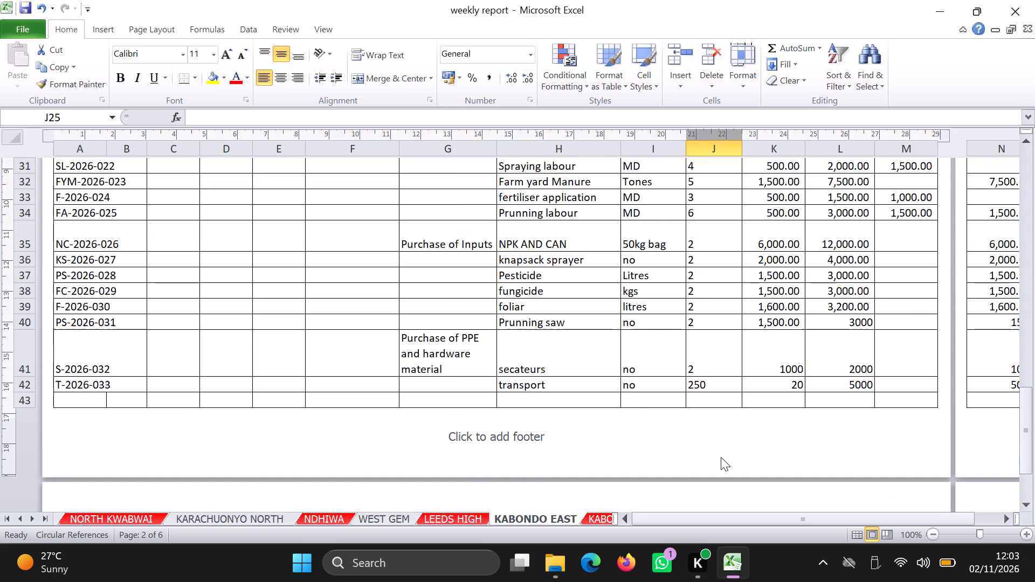
scroll(721, 457, down, 1)
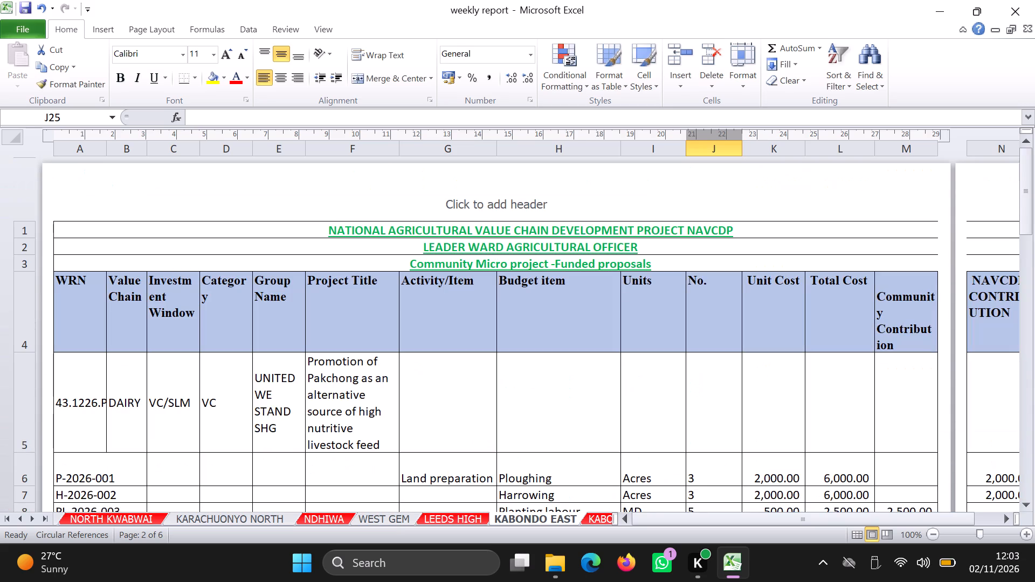
scroll(721, 457, down, 1)
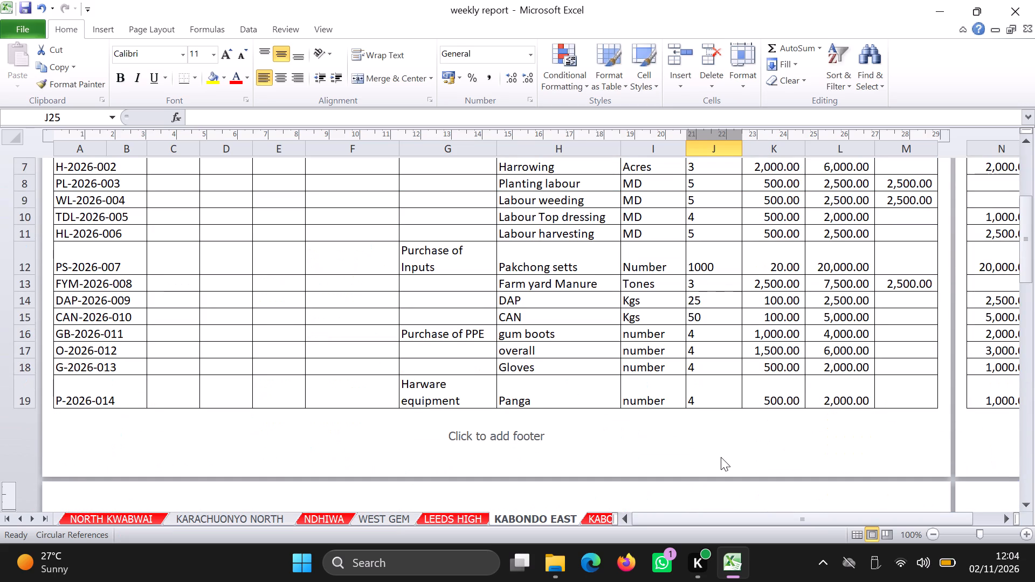
scroll(721, 457, up, 1)
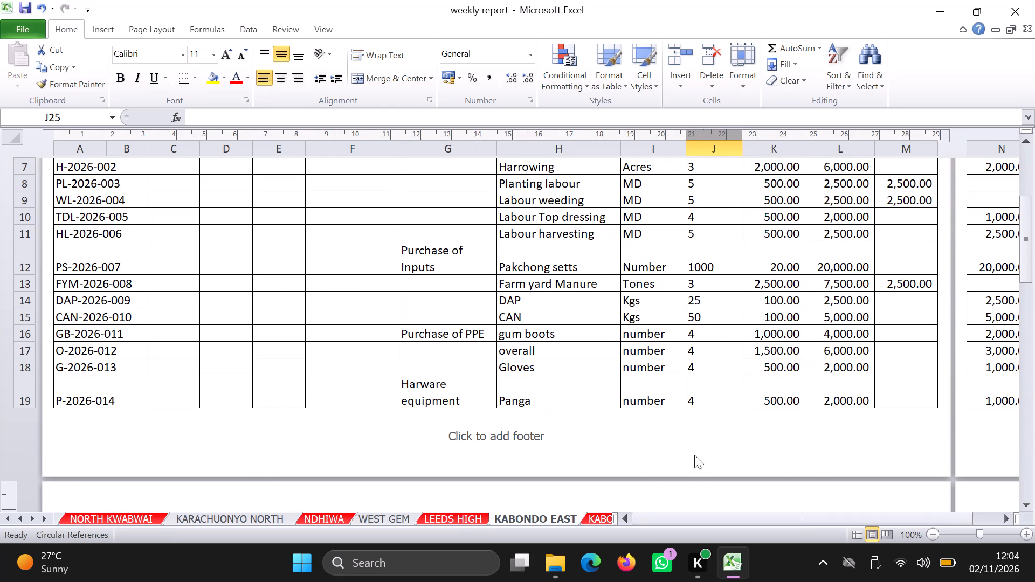
scroll(724, 430, up, 1)
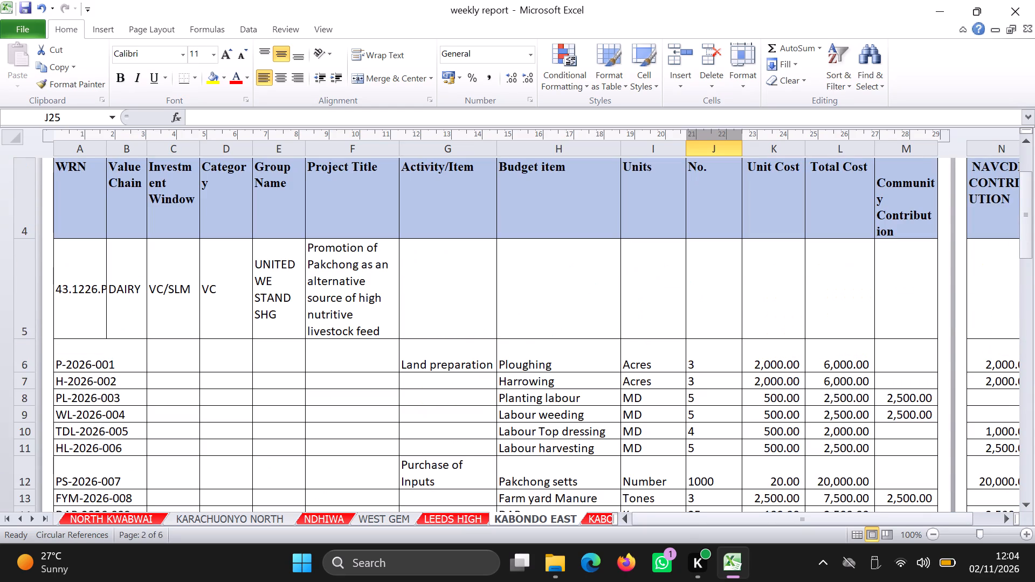
click(712, 366)
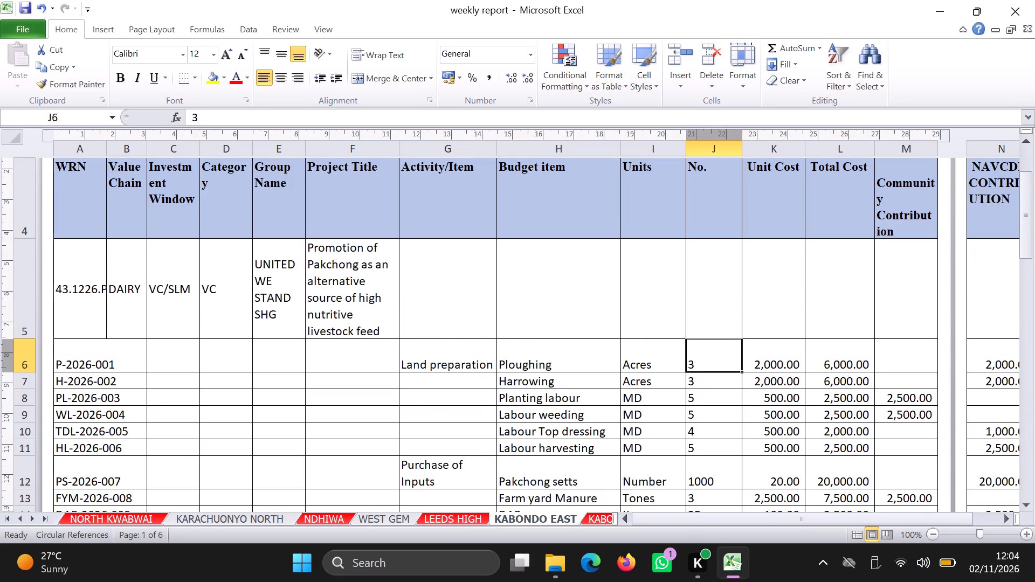
key(4)
click(708, 387)
key(4)
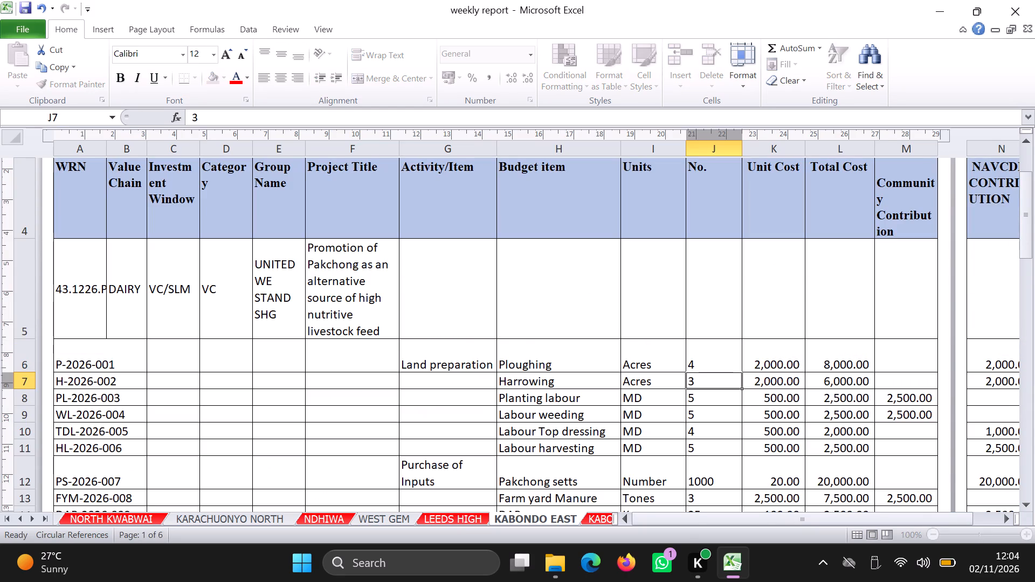
In the KABONDO EAST DAIRY table, set the No. of Labour Top dressing to 5 and Farm yard Manure to 4.
click(710, 427)
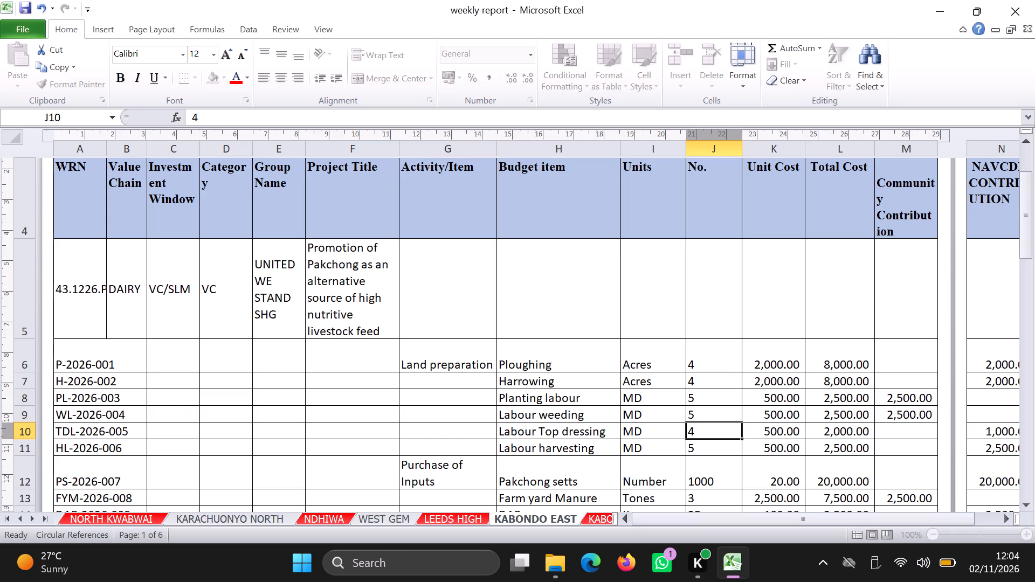
key(5)
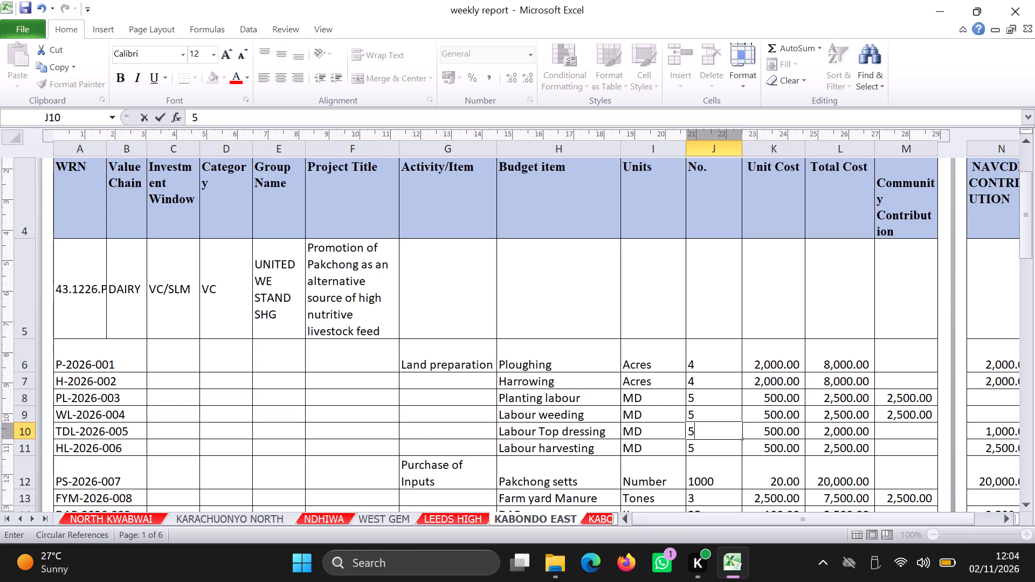
click(705, 496)
key(4)
Save the weekly report workbook.
key(ctrl+s)
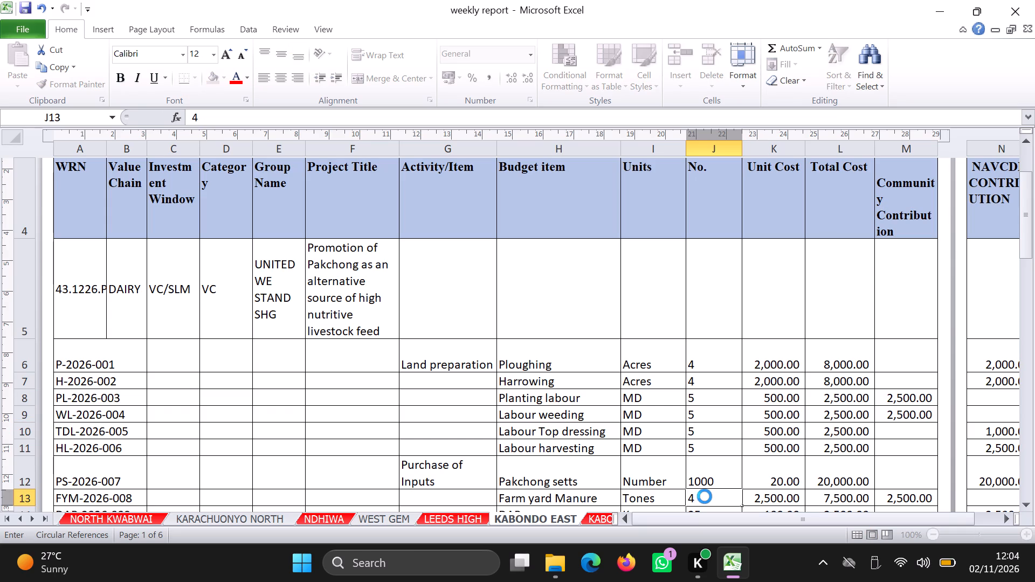
In the KABONDO EAST COFFEE table, set the No. of fertiliser application to 4.
scroll(726, 471, down, 1)
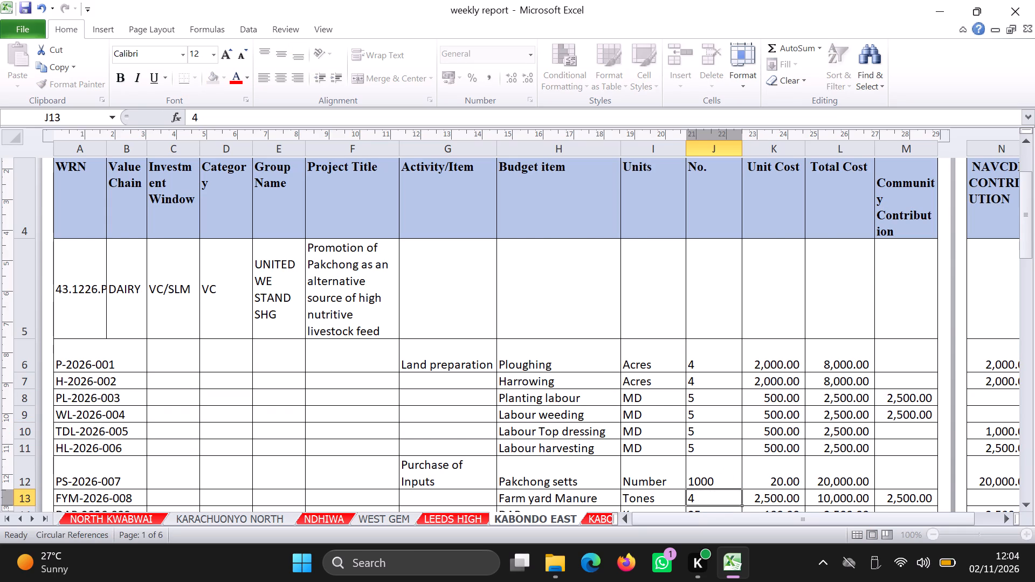
scroll(726, 471, down, 2)
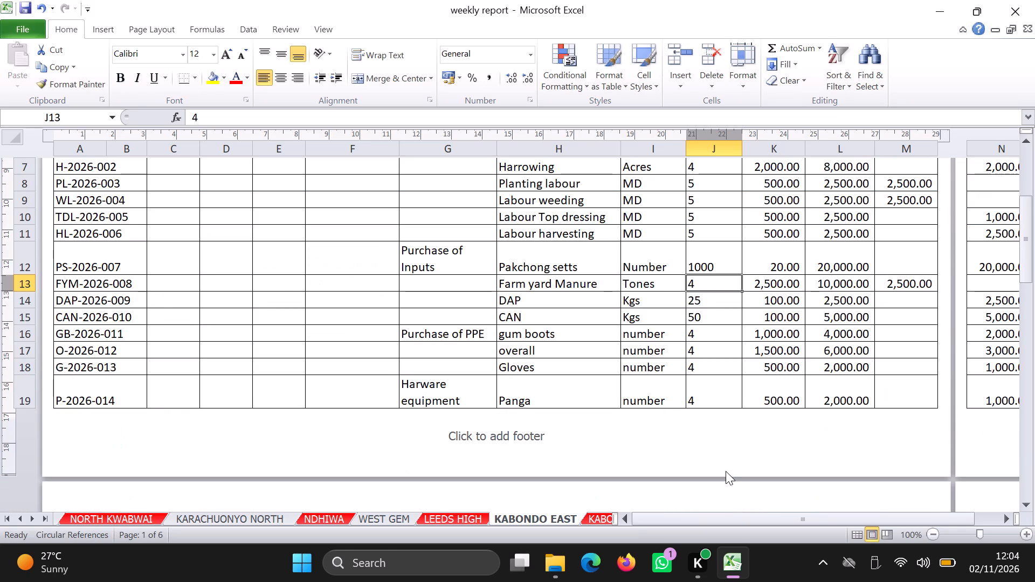
scroll(726, 471, down, 2)
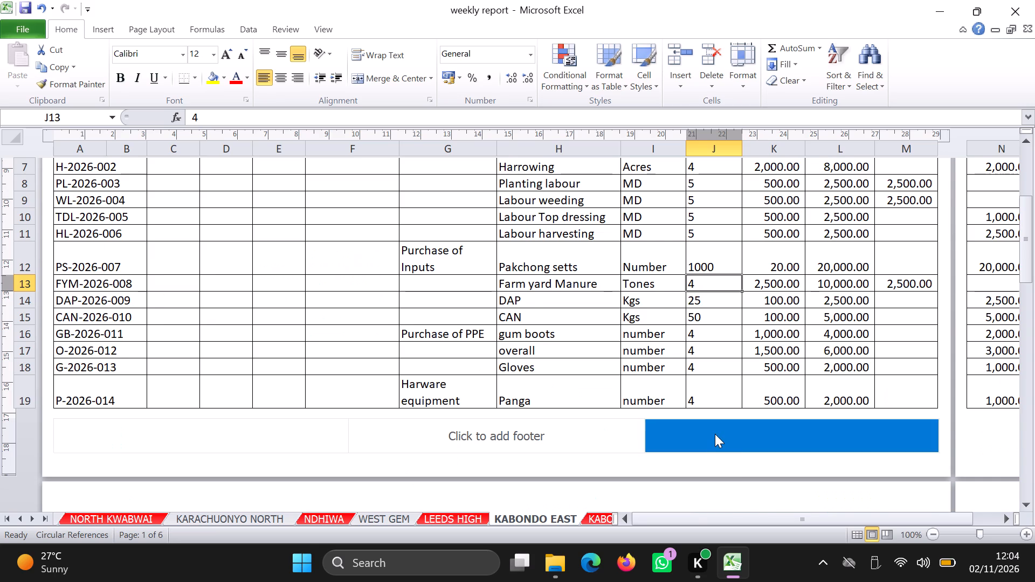
scroll(715, 434, down, 3)
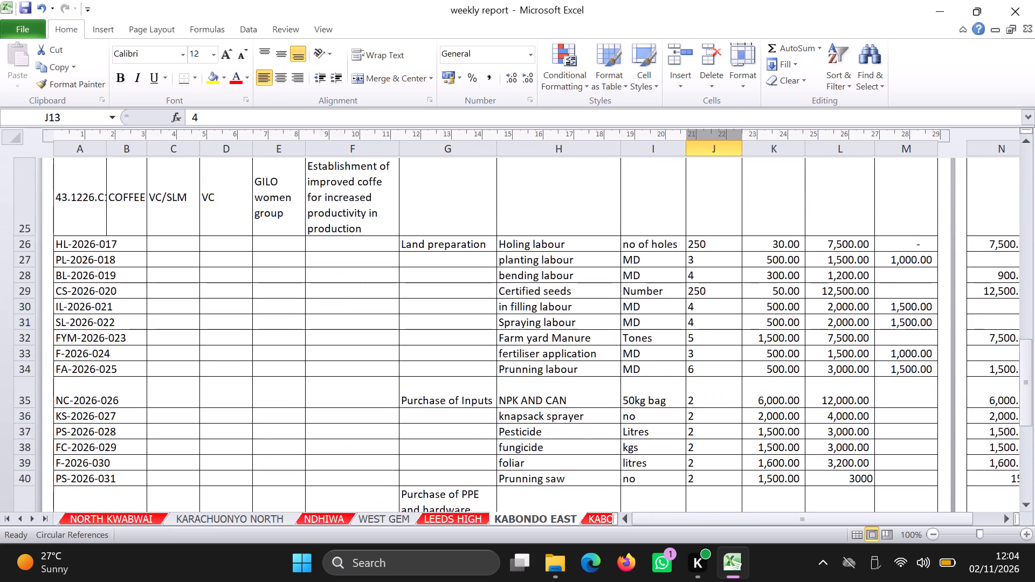
scroll(715, 434, down, 1)
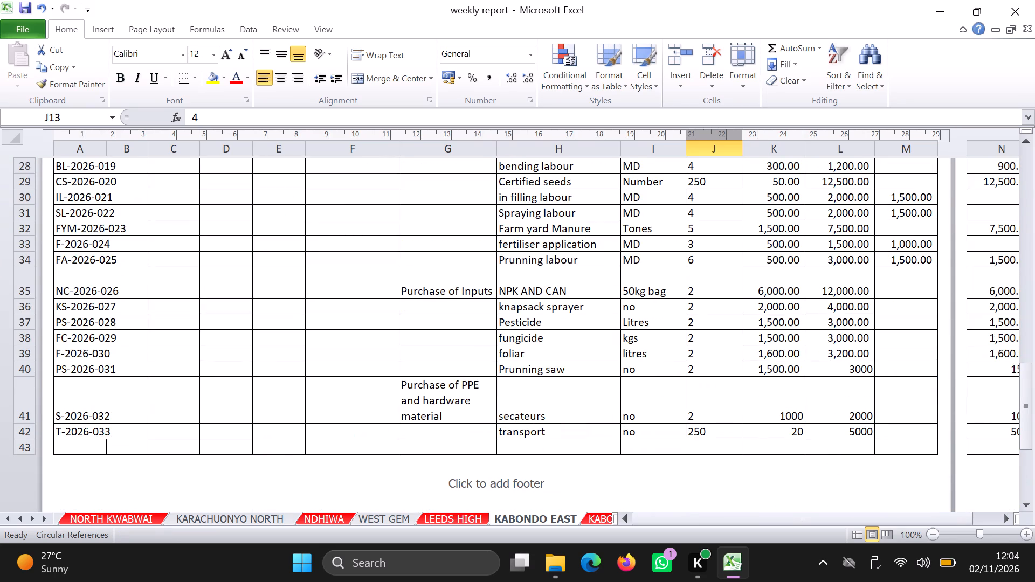
click(701, 244)
key(4)
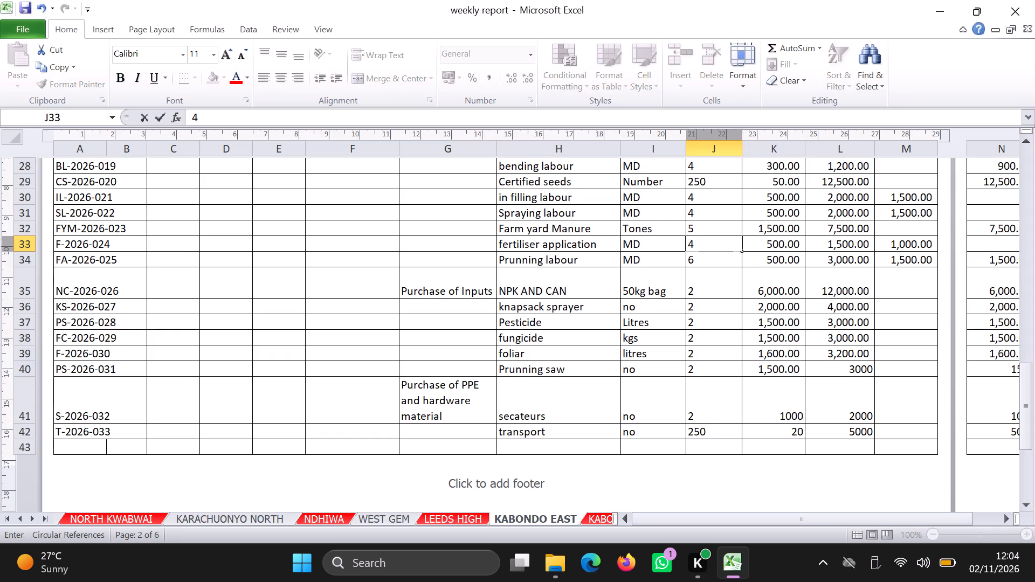
Under Purchase of Inputs in the COFFEE table, set the No. of NPK AND CAN, knapsack sprayer, Pesticide, fungicide, foliar and Prunning saw to 3.
click(701, 286)
key(3)
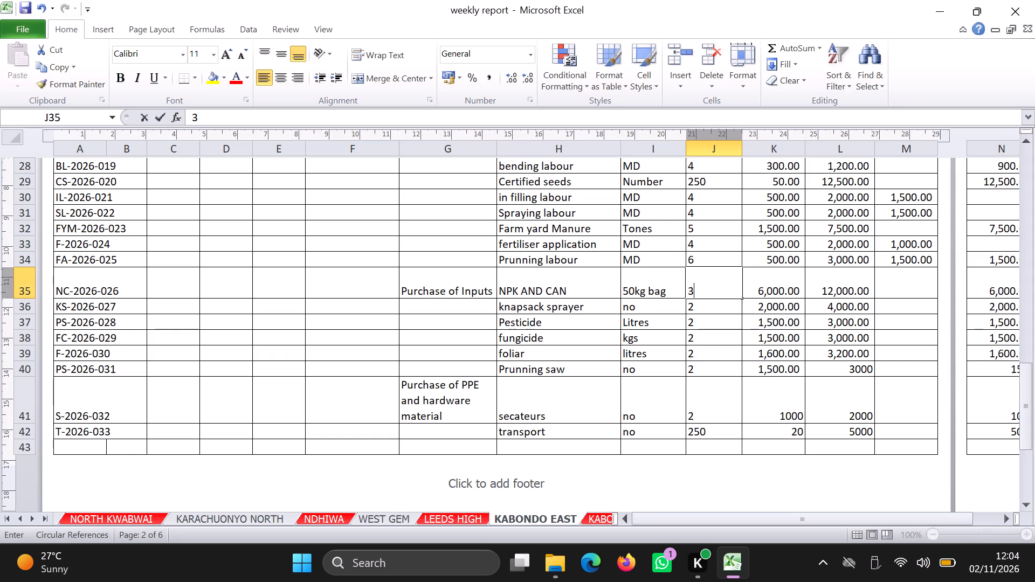
click(702, 307)
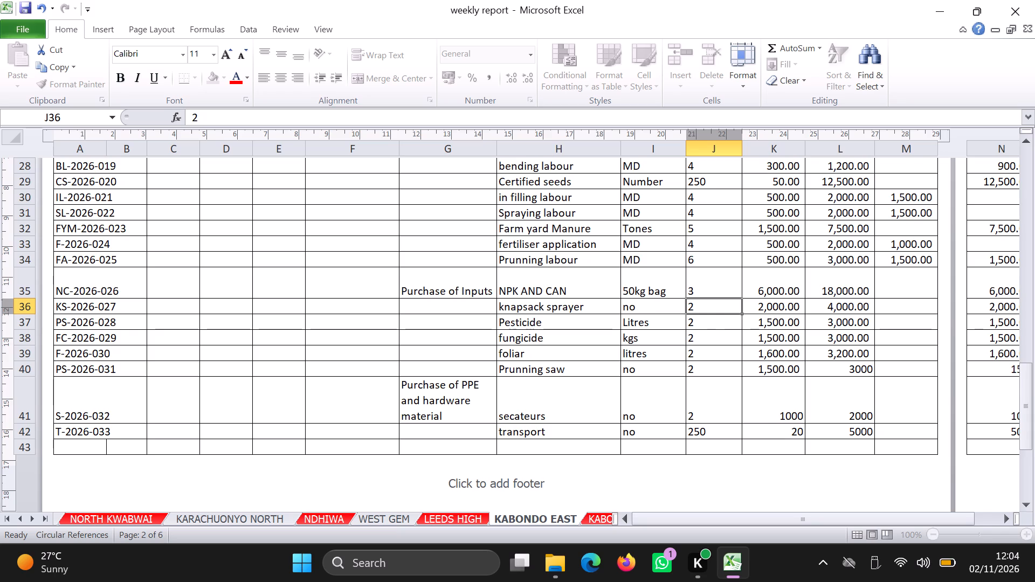
key(Down)
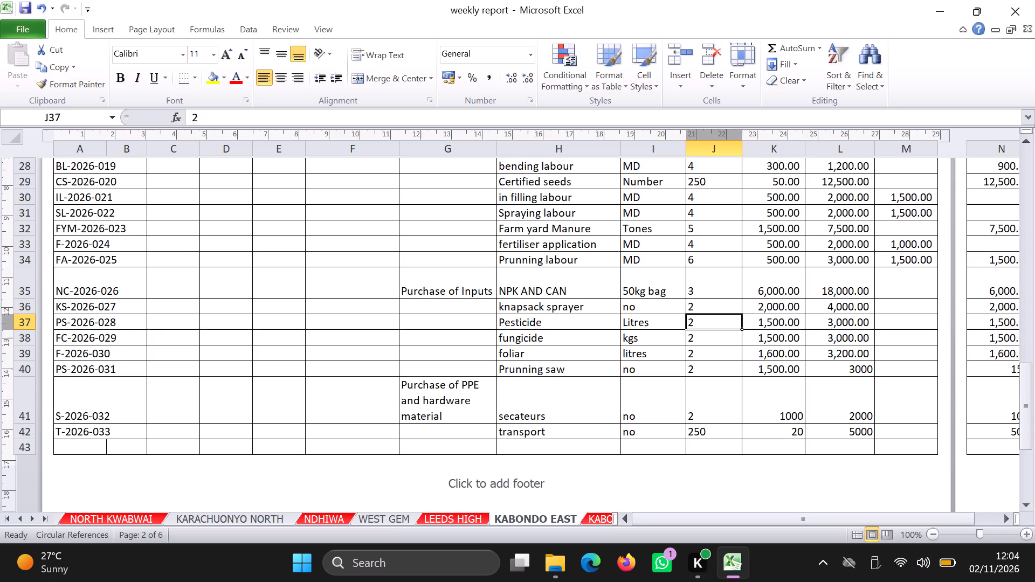
click(710, 325)
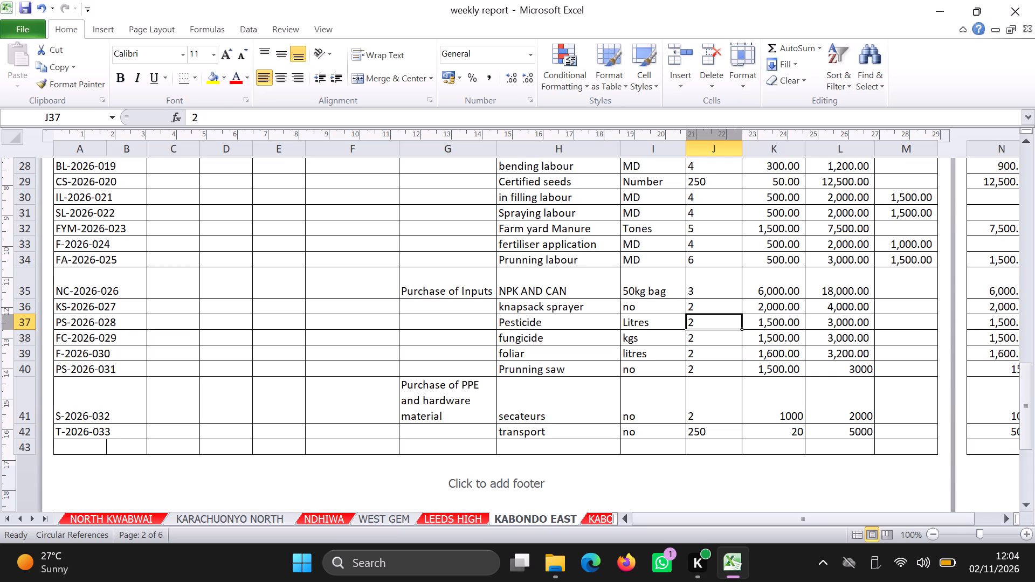
click(704, 309)
key(3)
click(709, 322)
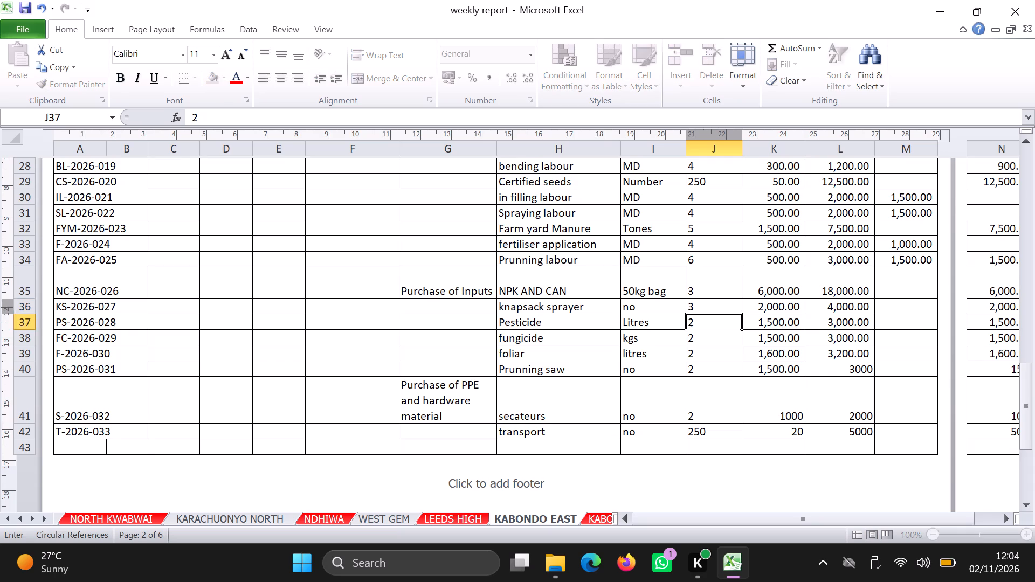
key(3)
click(711, 336)
key(3)
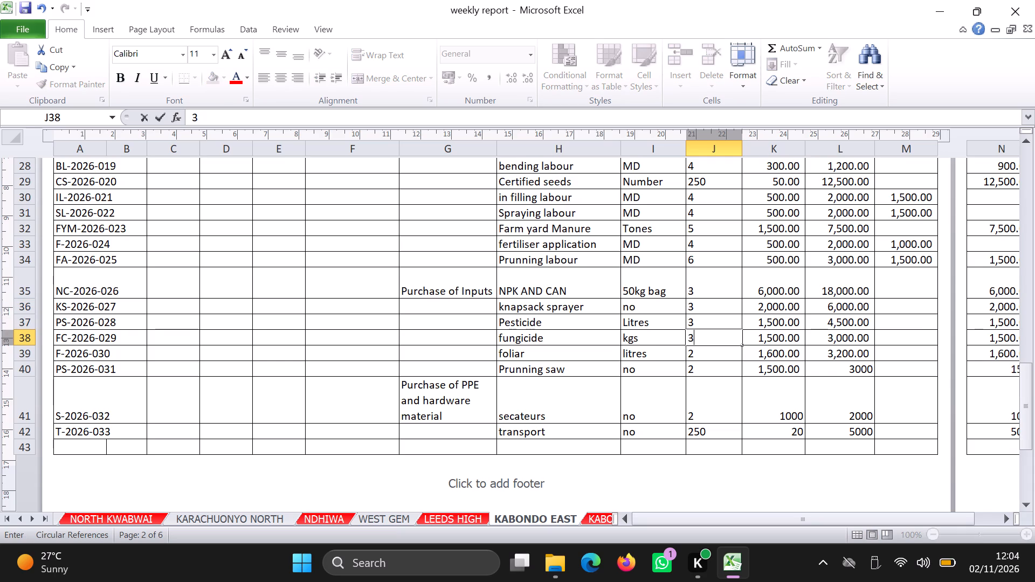
click(713, 355)
key(3)
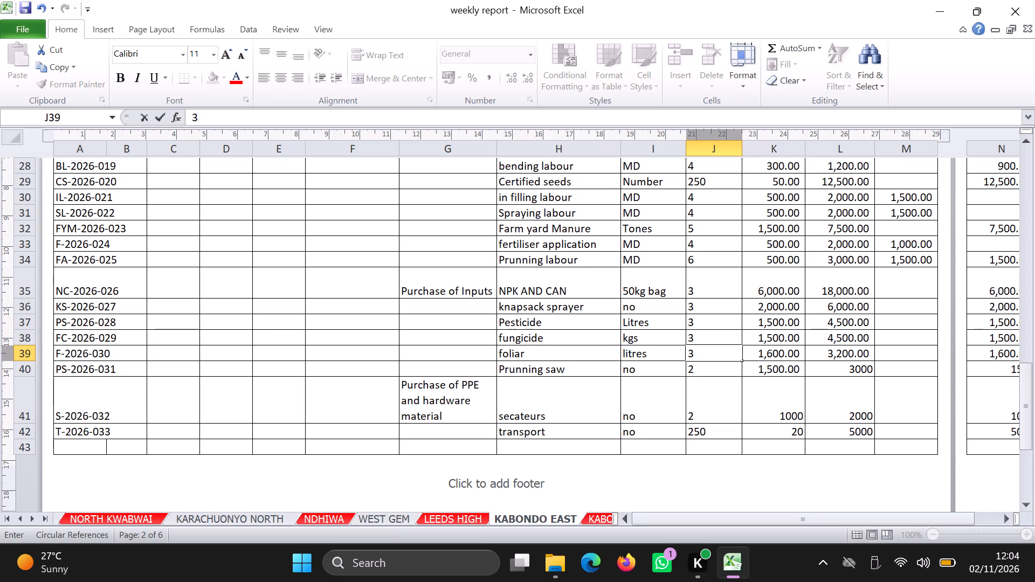
click(713, 369)
key(3)
Under Purchase of PPE and hardware material in the COFFEE table, set the No. of secateurs to 3.
click(706, 408)
key(3)
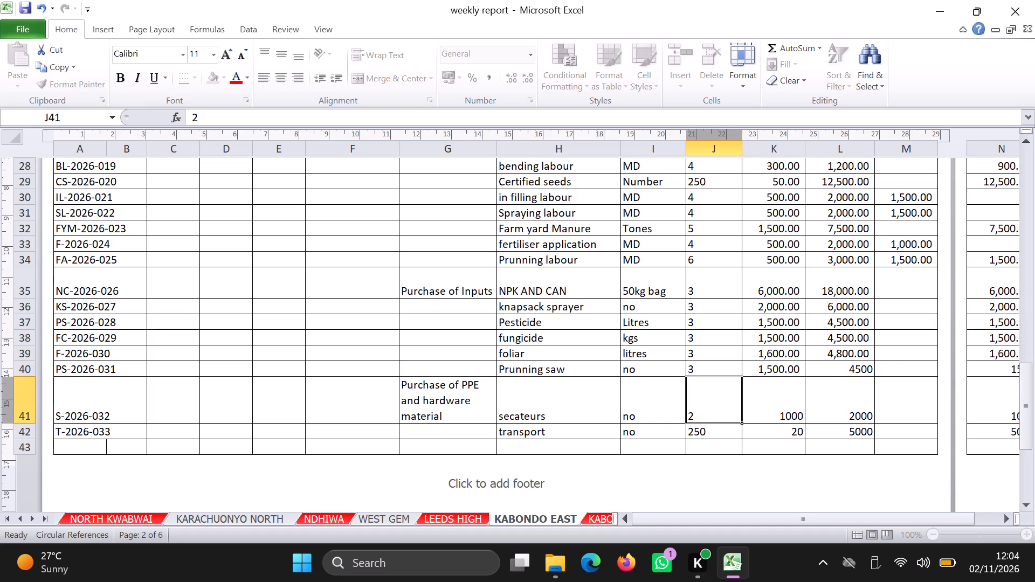
Save the weekly report workbook.
key(ctrl+s)
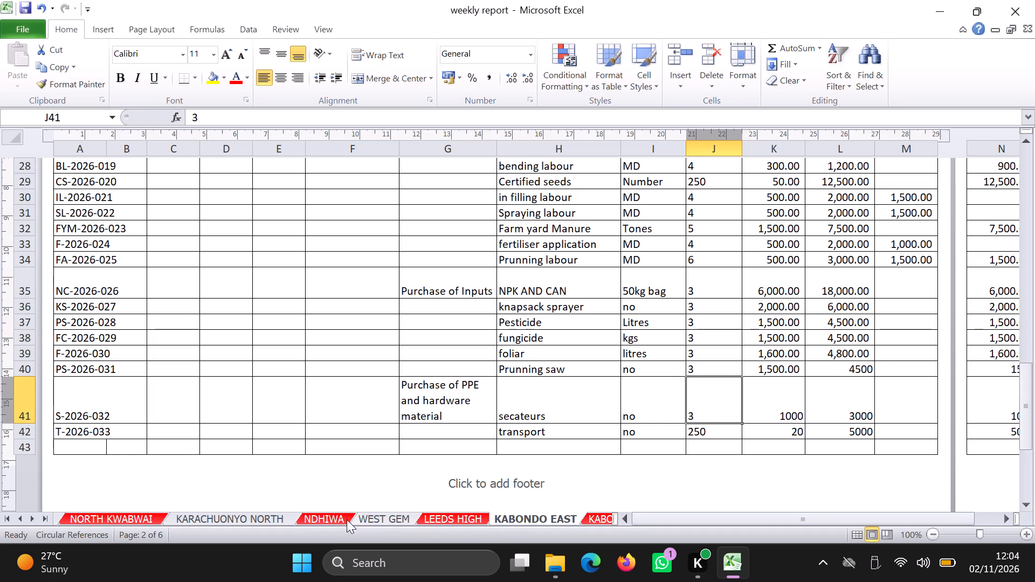
Switch to the KABONDO ward sheet.
click(31, 516)
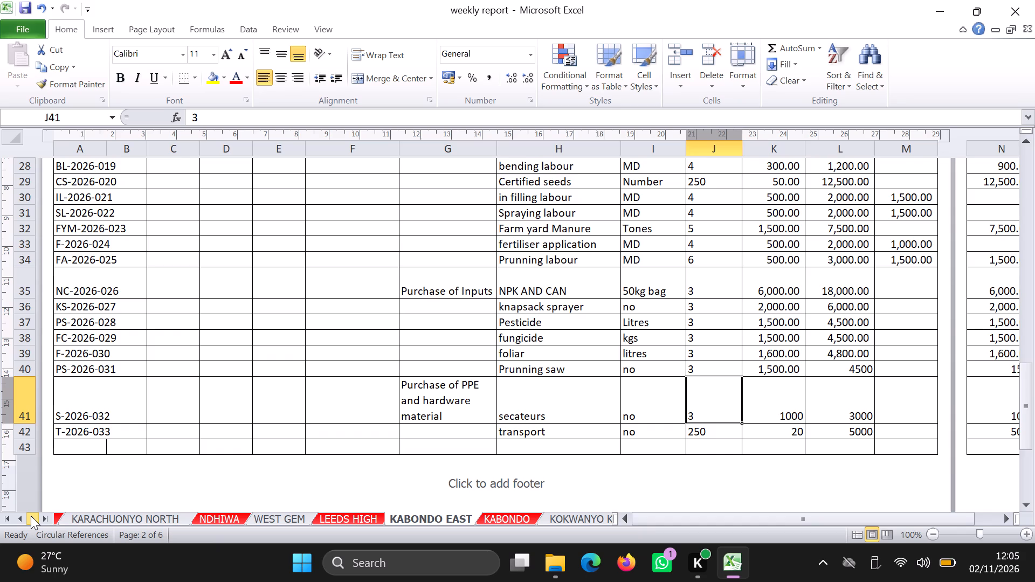
click(31, 516)
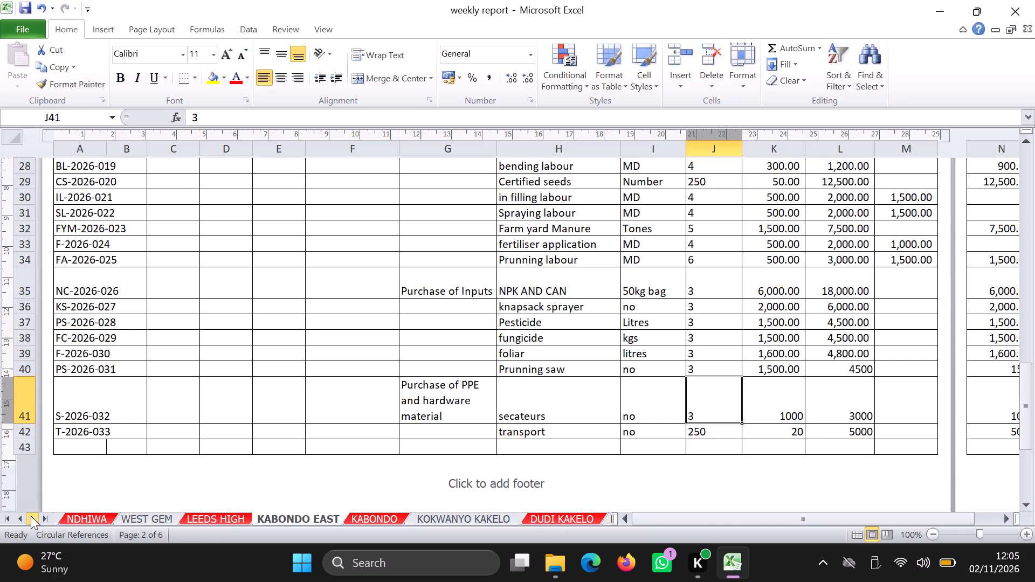
click(31, 516)
click(31, 516)
click(31, 516)
click(31, 516)
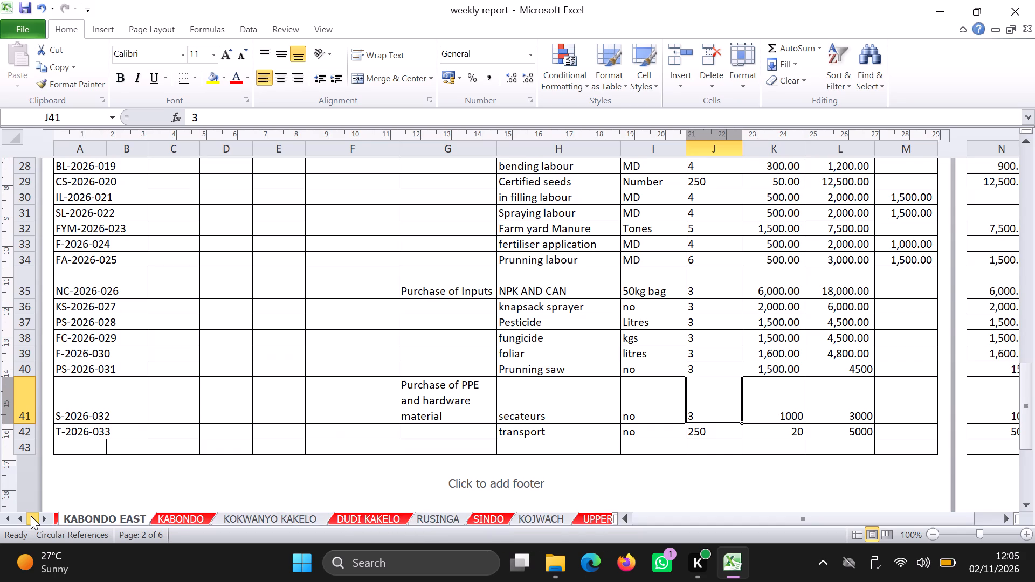
click(91, 515)
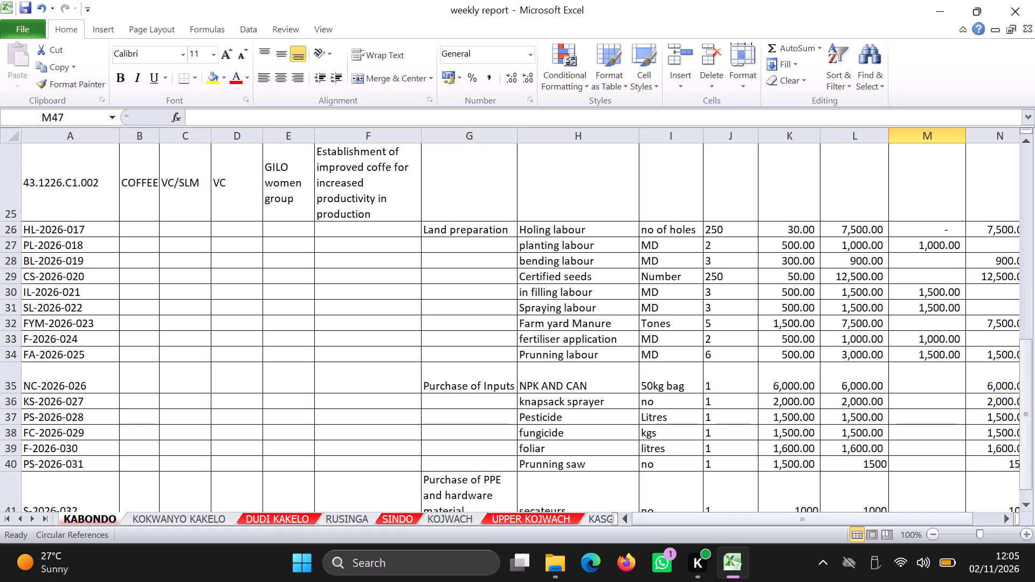
Under Land preparation in the KABONDO DAIRY table, set the No. of Ploughing and Harrowing to 2 and Labour Top dressing to 3.
scroll(625, 355, up, 3)
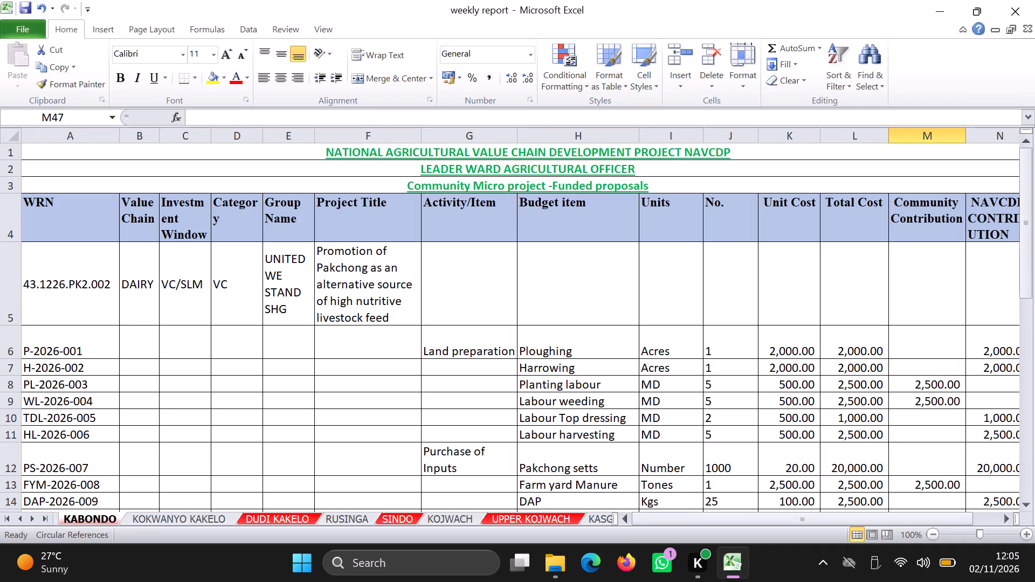
click(726, 339)
key(2)
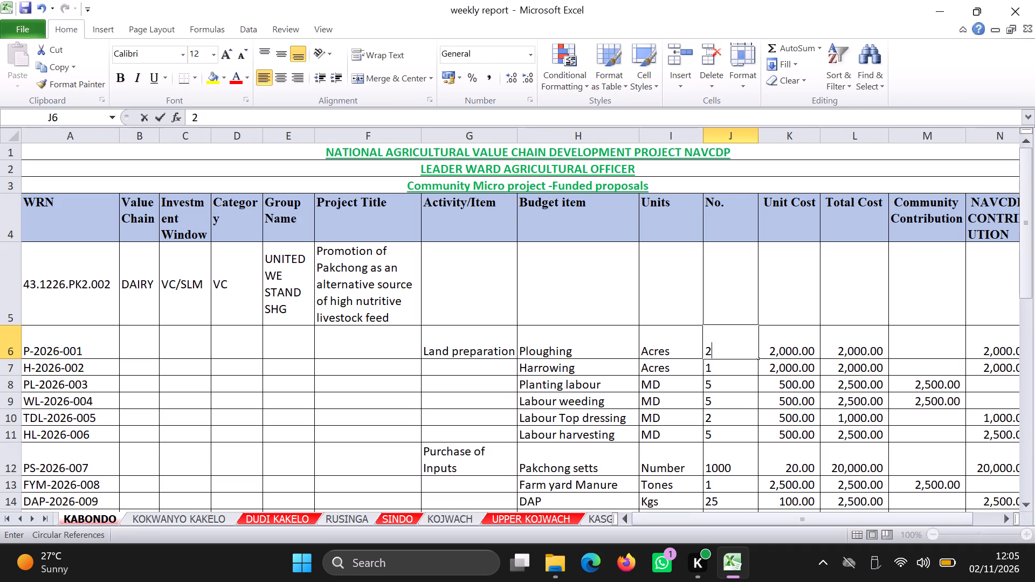
click(724, 364)
key(2)
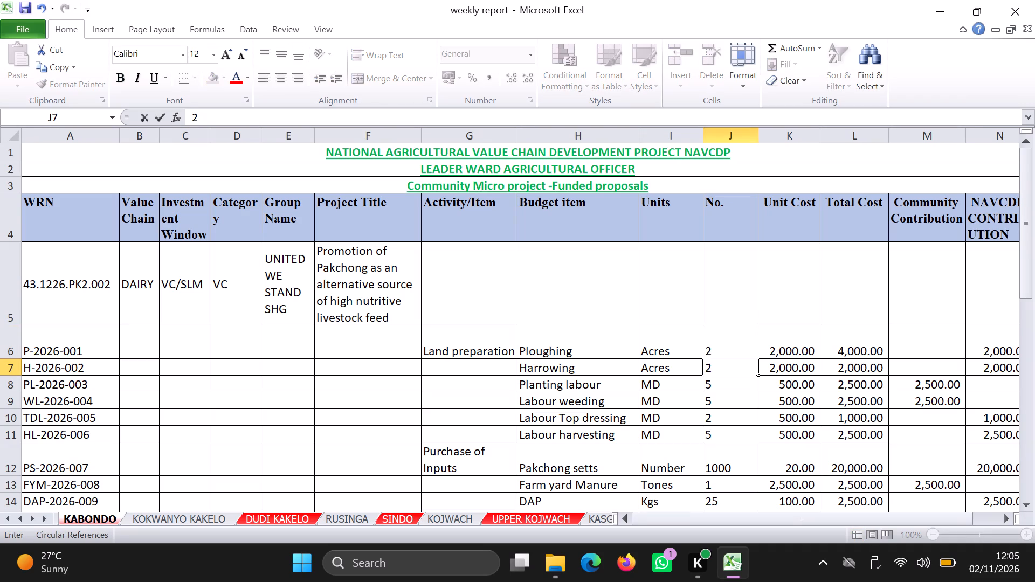
click(734, 424)
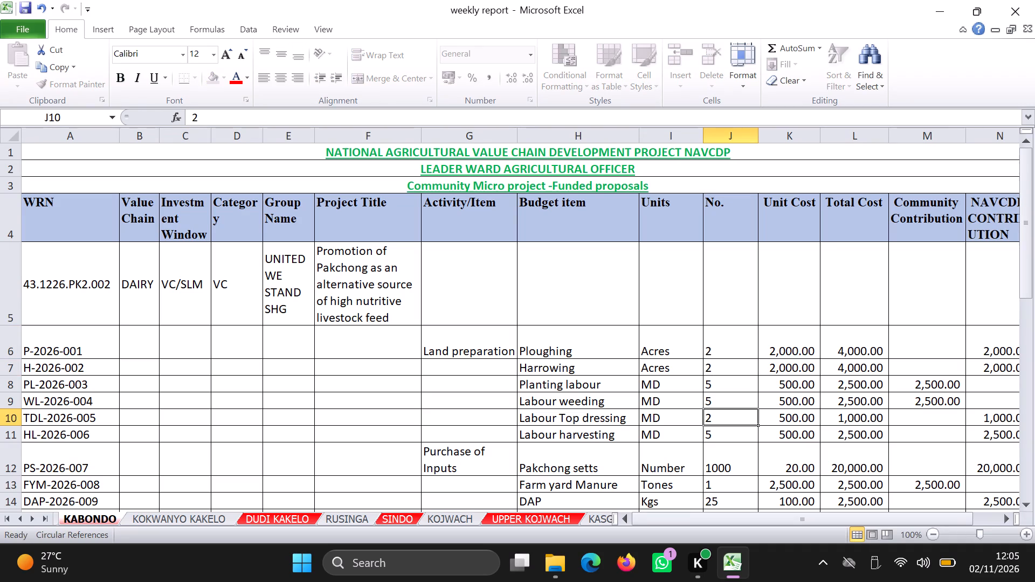
key(3)
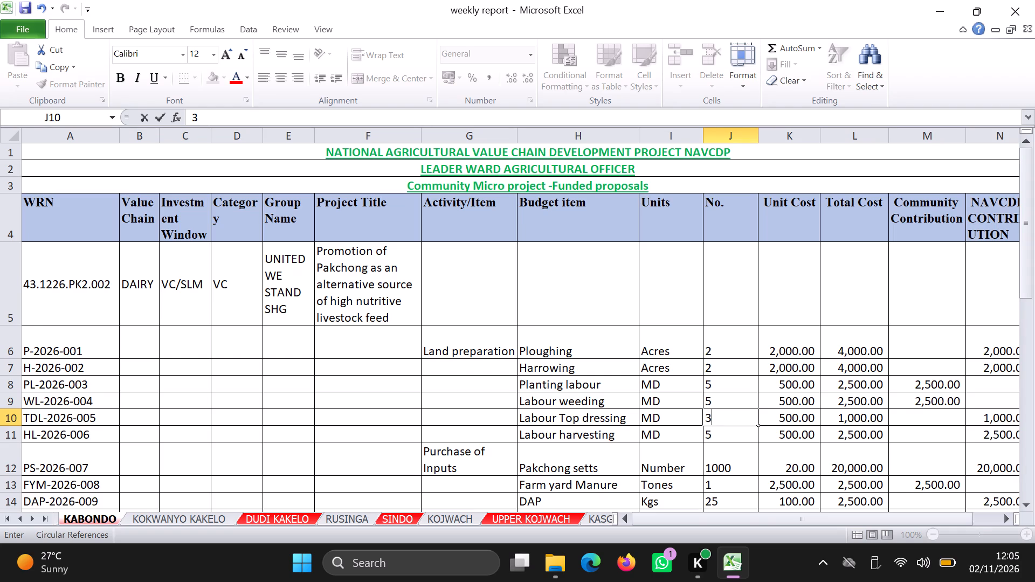
Under Purchase of Inputs in the DAIRY table, set the No. of Farm yard Manure to 2.
click(728, 492)
key(2)
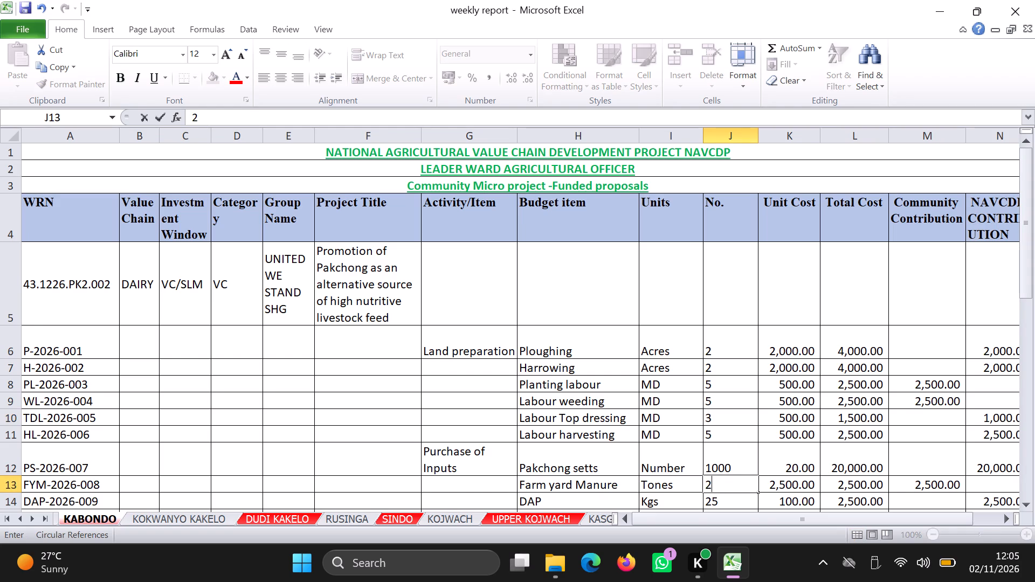
click(724, 488)
click(737, 495)
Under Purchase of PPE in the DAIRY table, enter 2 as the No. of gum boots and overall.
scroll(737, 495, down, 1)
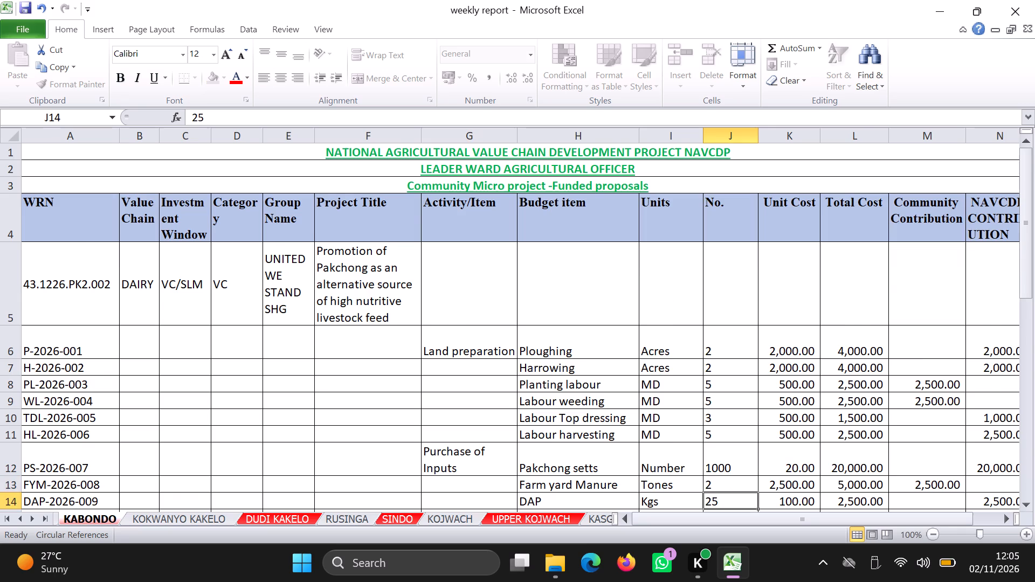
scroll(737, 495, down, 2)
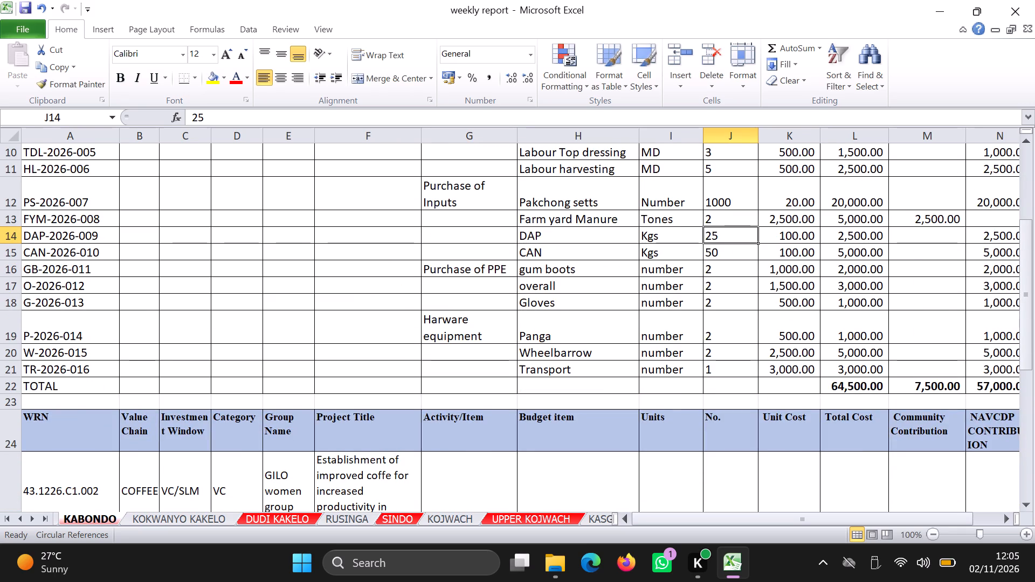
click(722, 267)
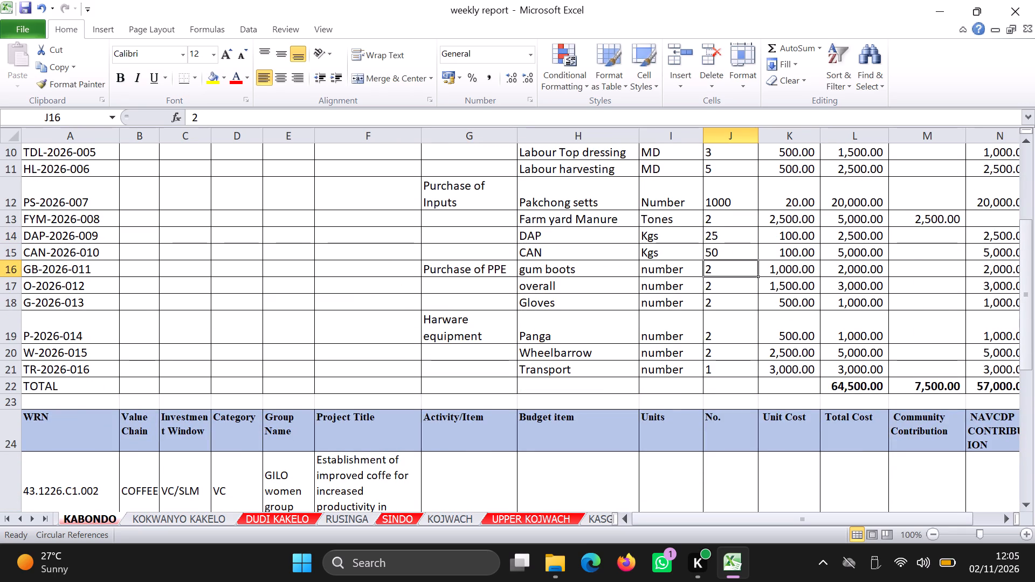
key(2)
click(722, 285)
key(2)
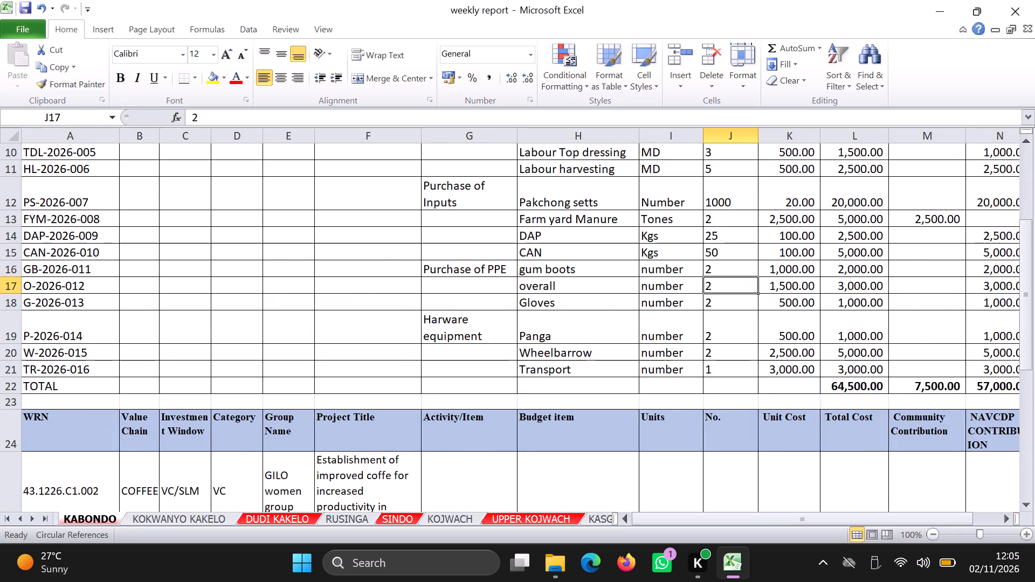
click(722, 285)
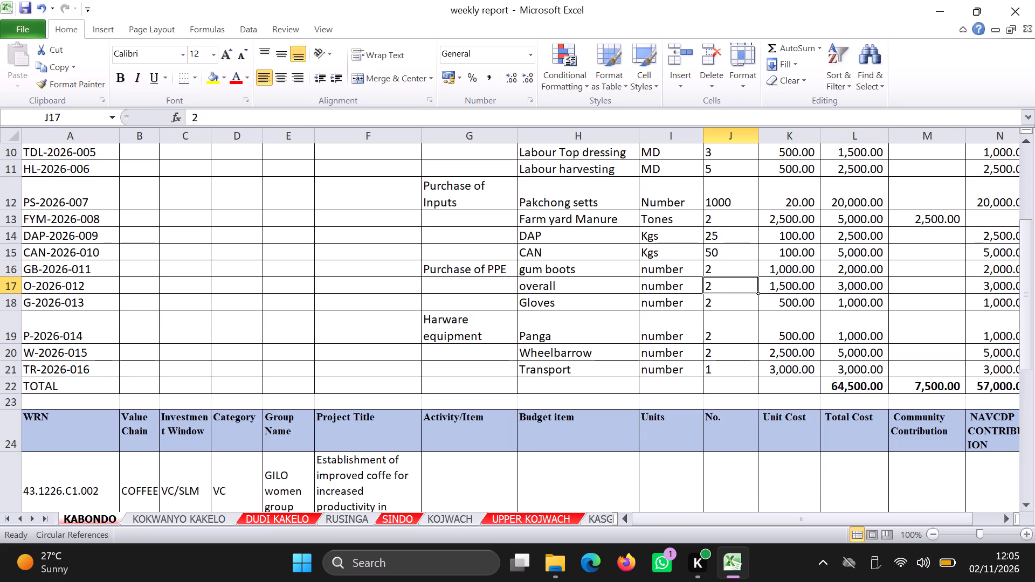
Under Purchase of PPE in the DAIRY table, set the No. of gum boots, overall and Gloves to 3.
click(717, 267)
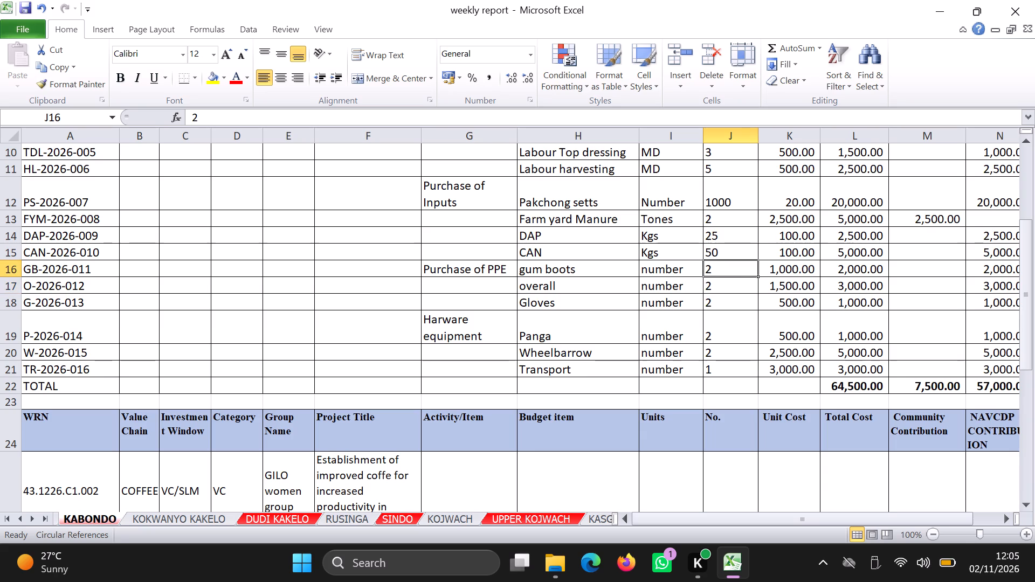
key(3)
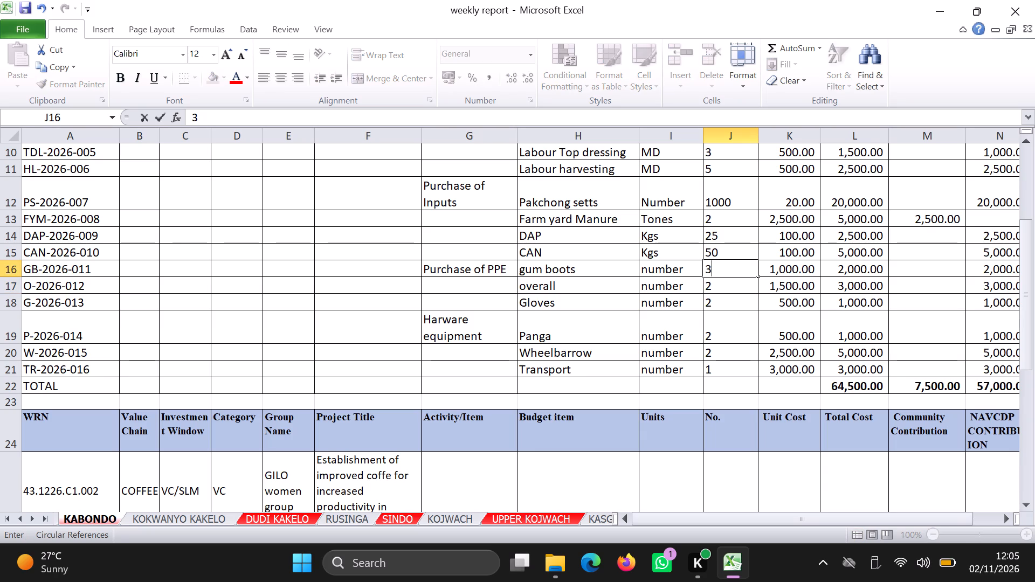
click(724, 283)
key(2)
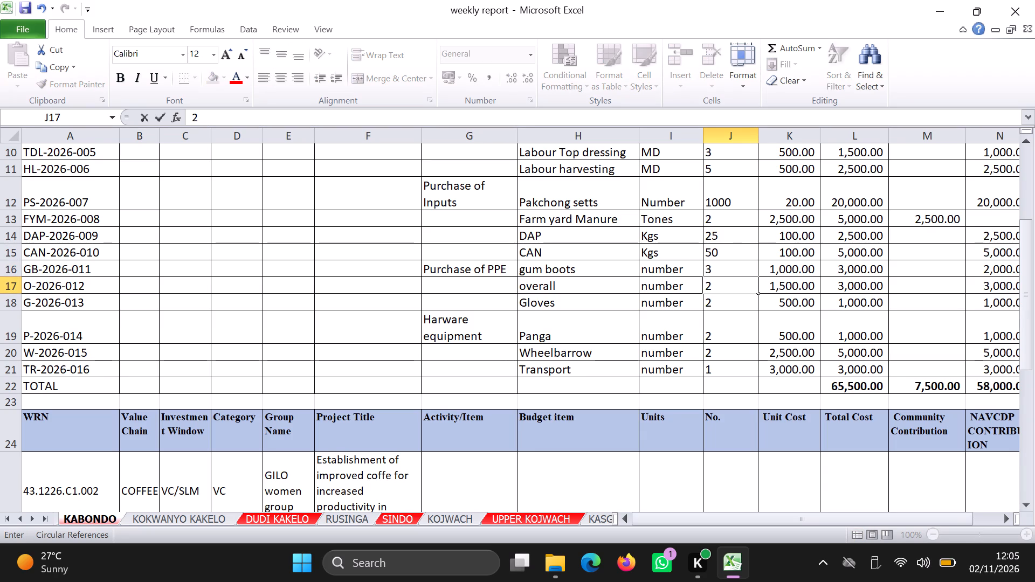
key(BackSpace)
key(3)
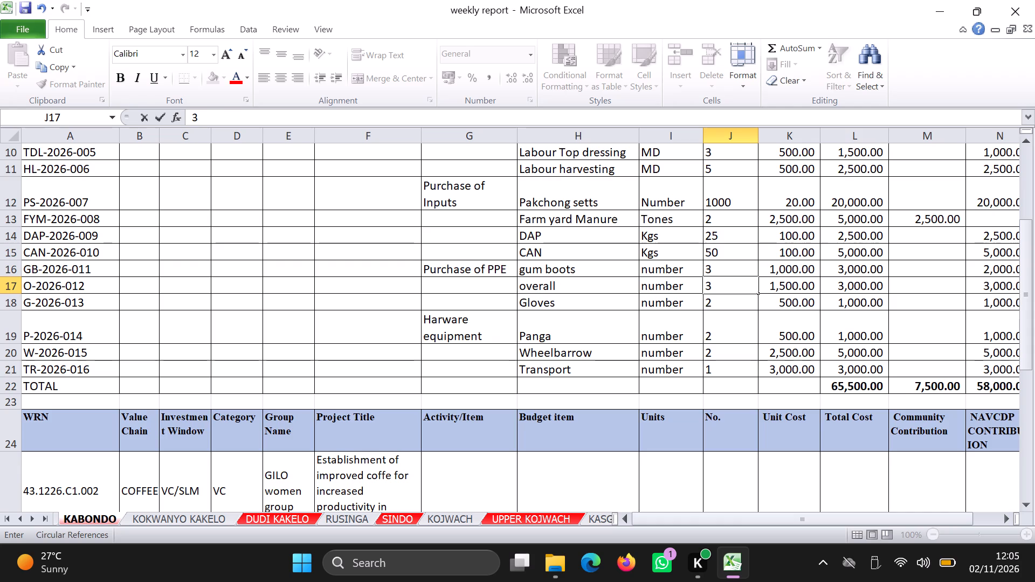
click(722, 307)
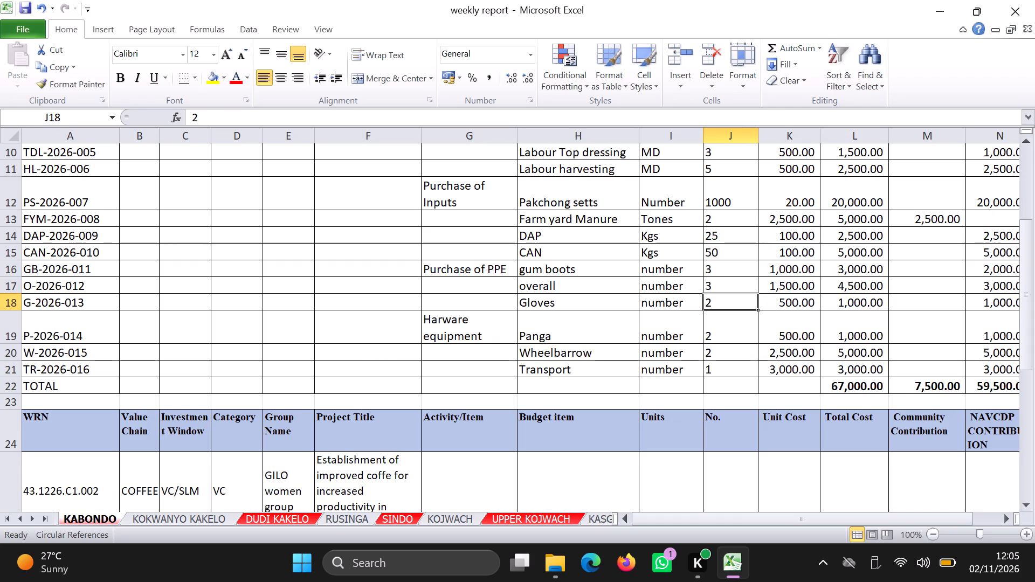
key(3)
Under Harware equipment in the DAIRY table, set the No. of Panga and Wheelbarrow to 3 and Transport to 2.
click(722, 327)
key(3)
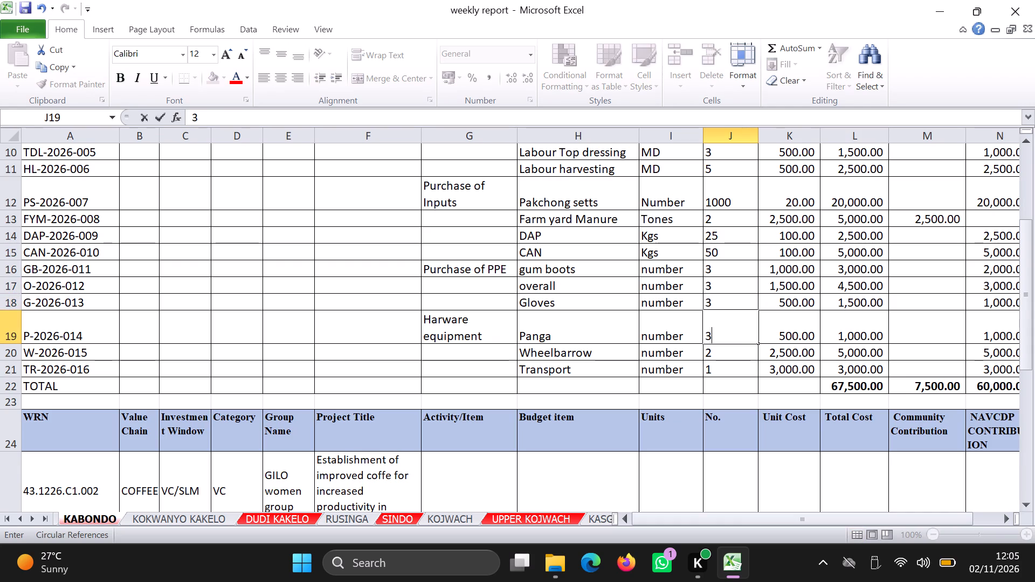
click(721, 356)
key(3)
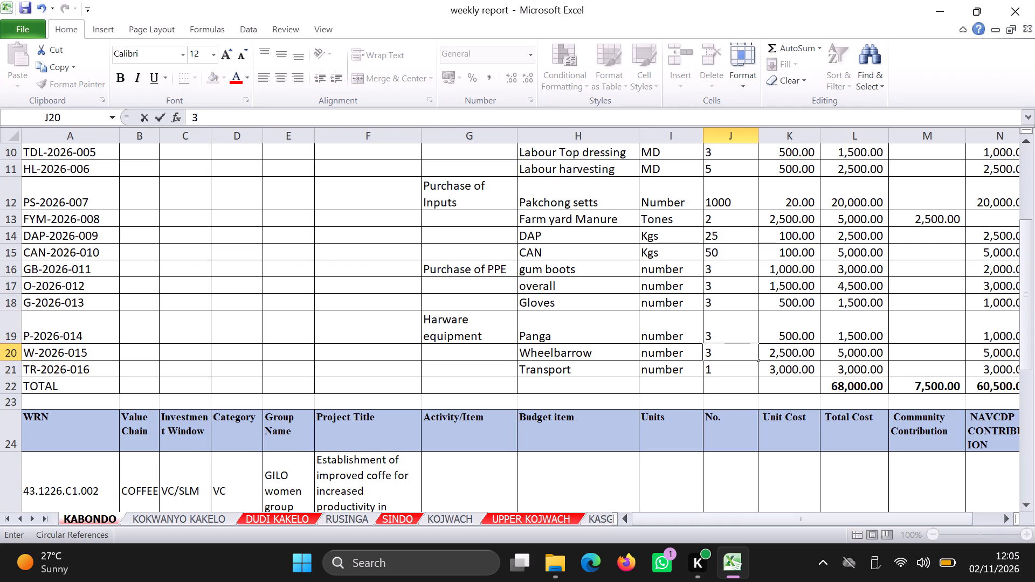
click(723, 375)
key(2)
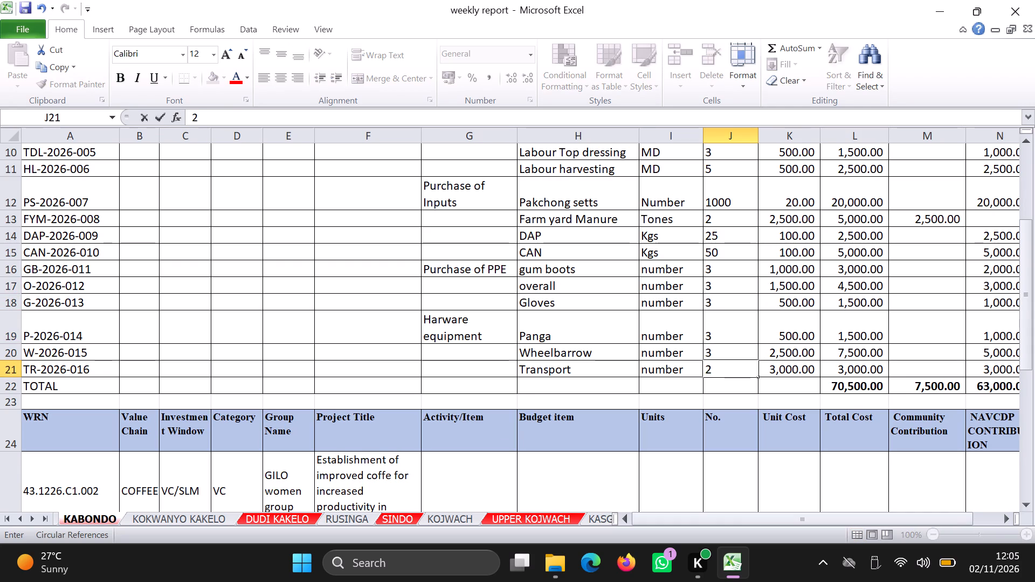
Save the workbook with the updated KABONDO DAIRY quantities.
key(ctrl+s)
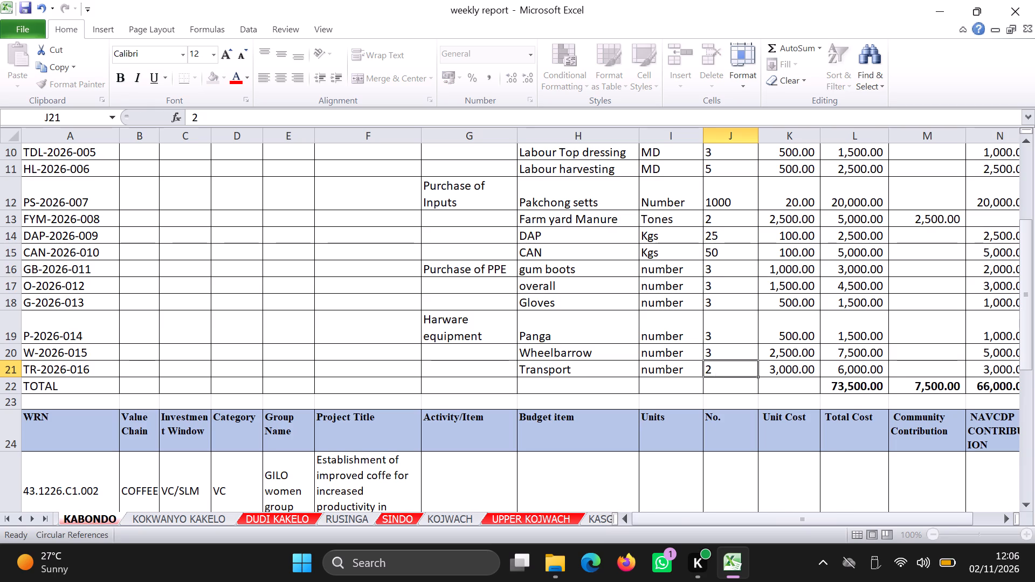
In the KABONDO COFFEE table, set the No. of planting labour and fertiliser application to 3, and bending, in filling and Spraying labour to 4.
scroll(712, 412, down, 2)
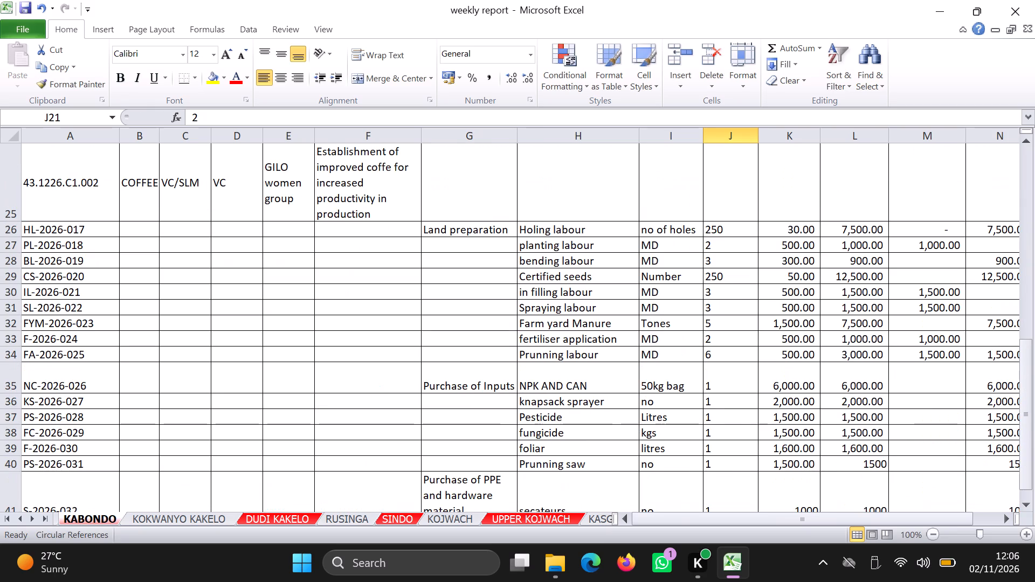
click(713, 245)
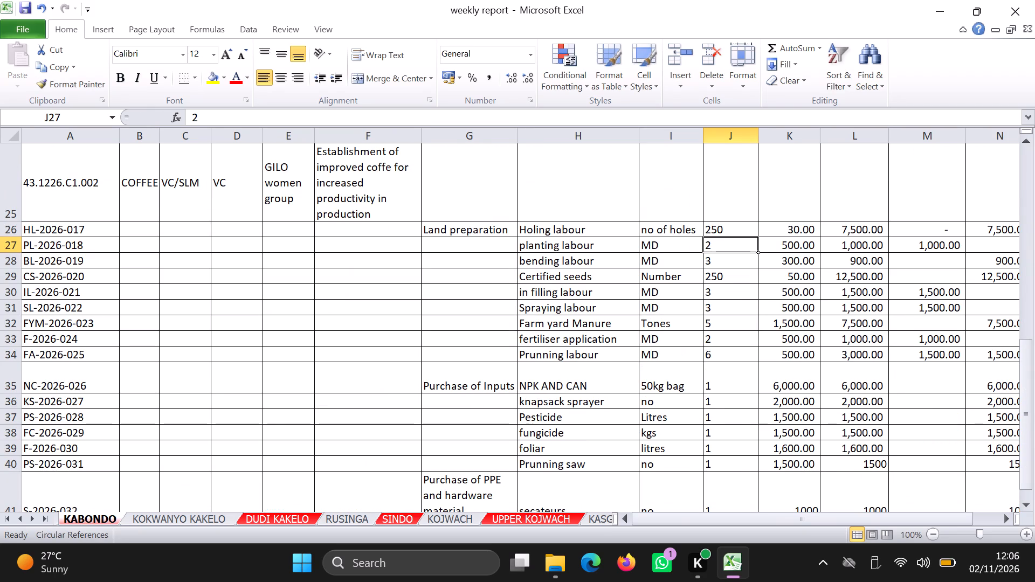
key(3)
click(718, 261)
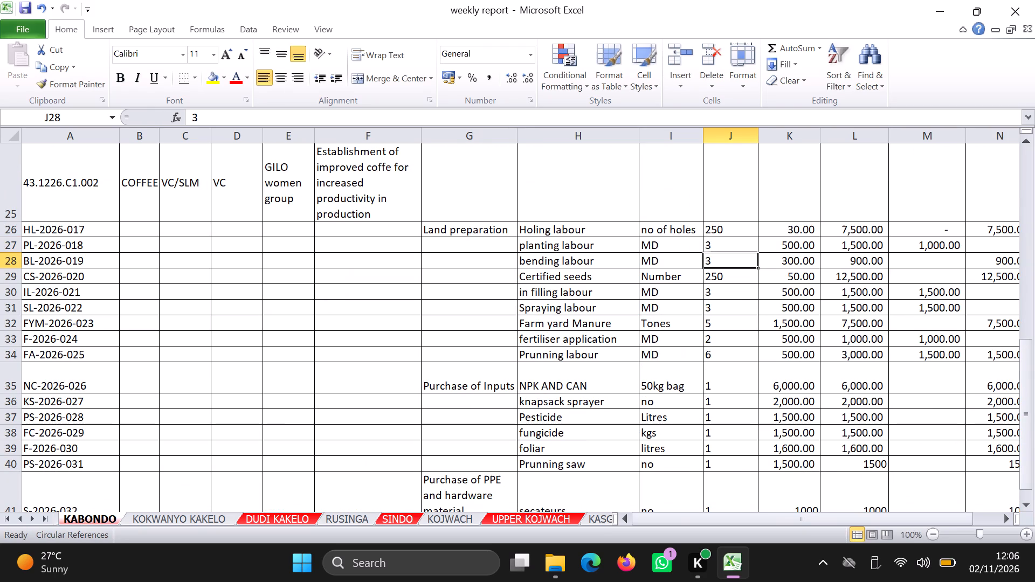
key(4)
click(724, 293)
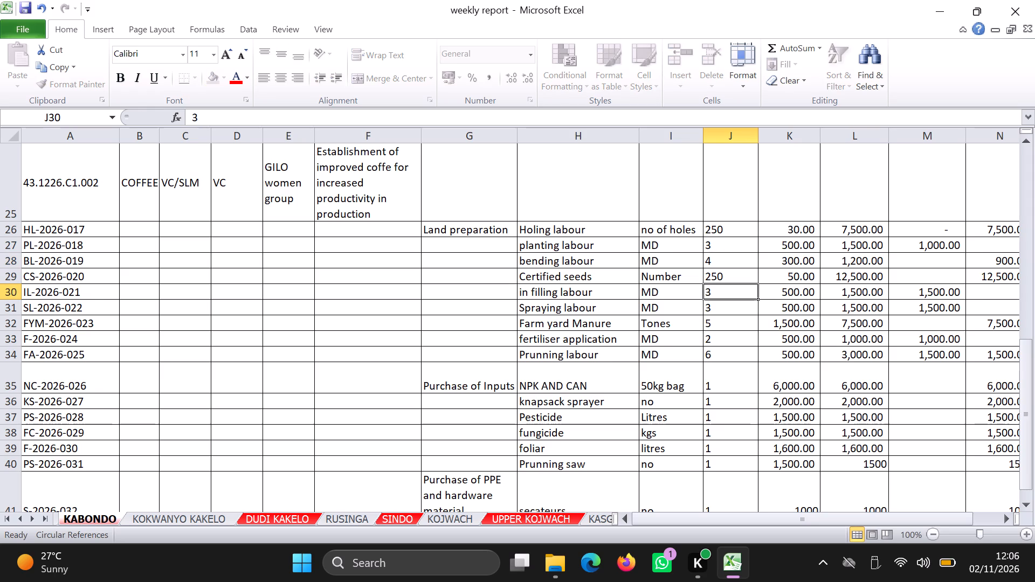
key(4)
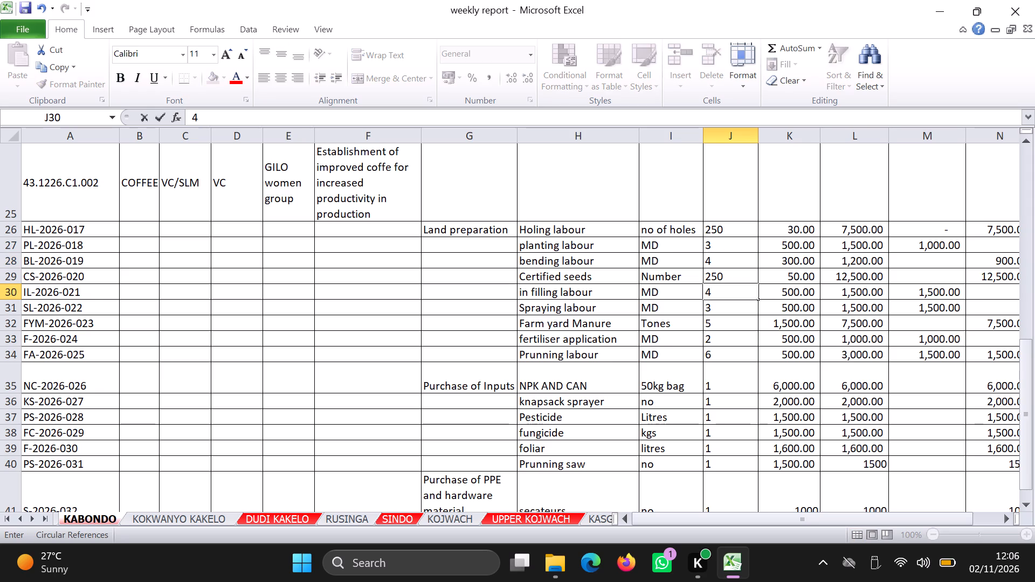
click(724, 307)
key(4)
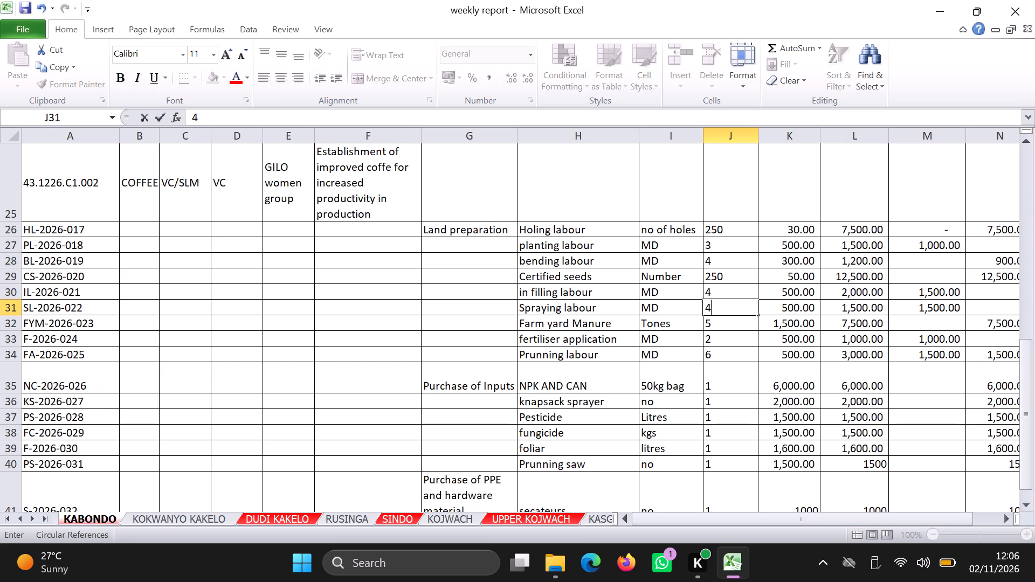
click(717, 343)
key(3)
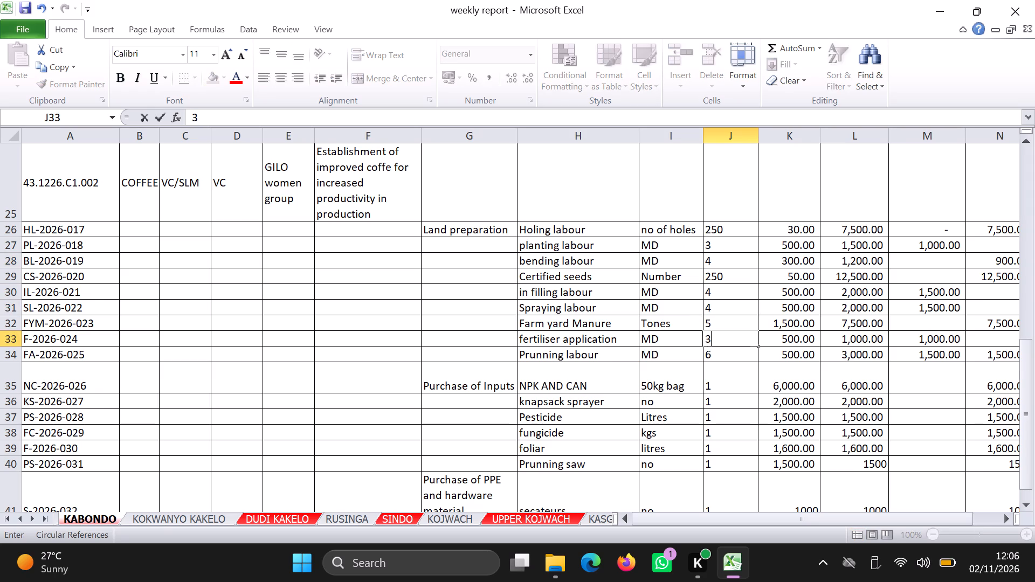
Under Purchase of Inputs in the COFFEE table, set the No. of NPK AND CAN, knapsack sprayer, Pesticide, fungicide, foliar and Prunning saw to 2.
click(729, 380)
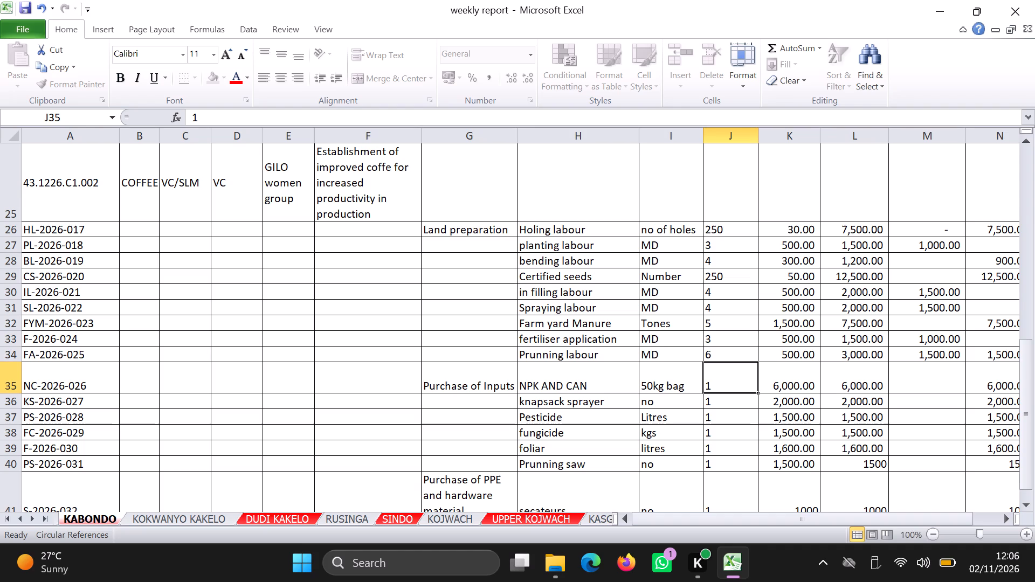
key(2)
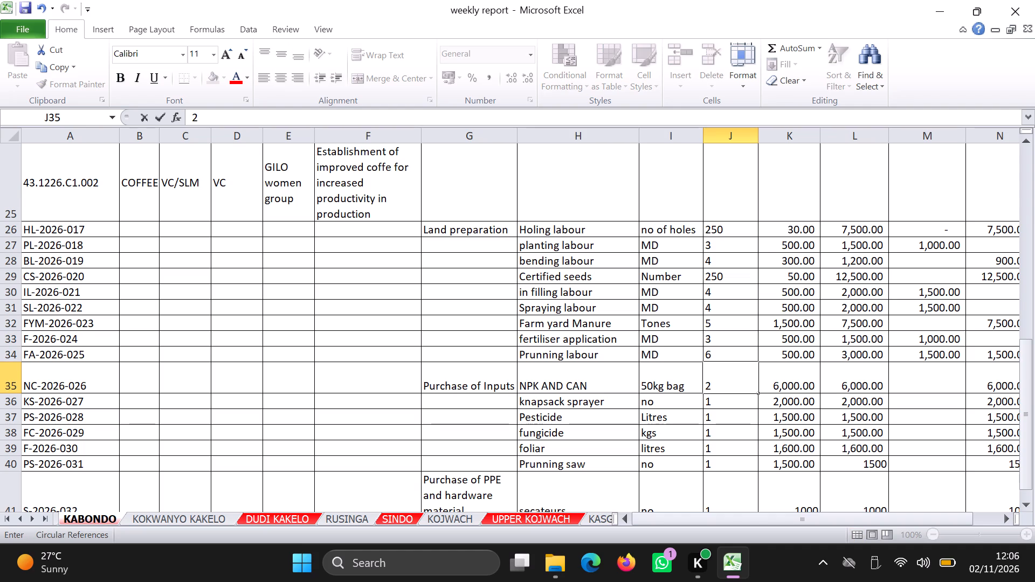
click(723, 399)
key(2)
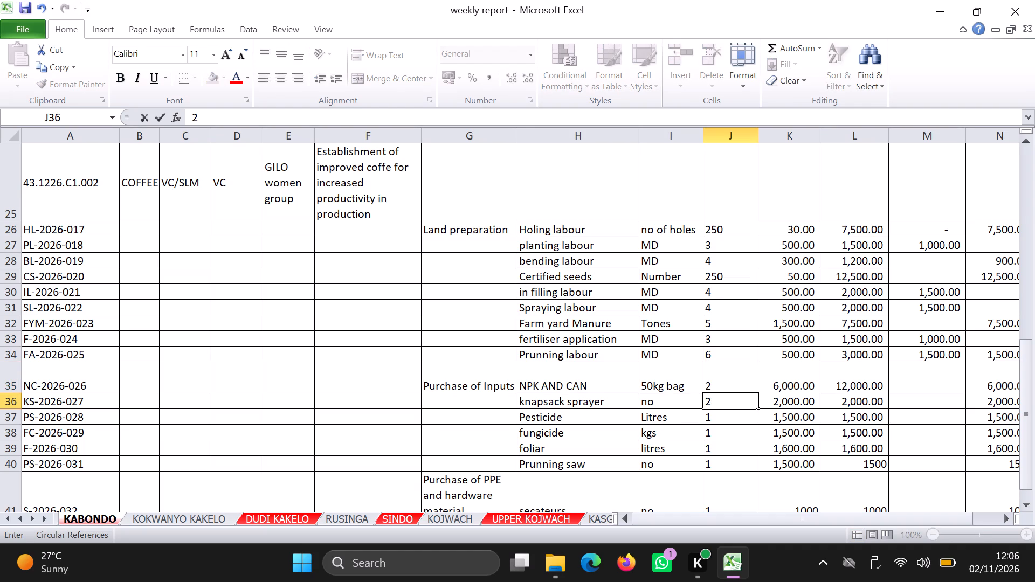
click(724, 419)
key(2)
click(725, 430)
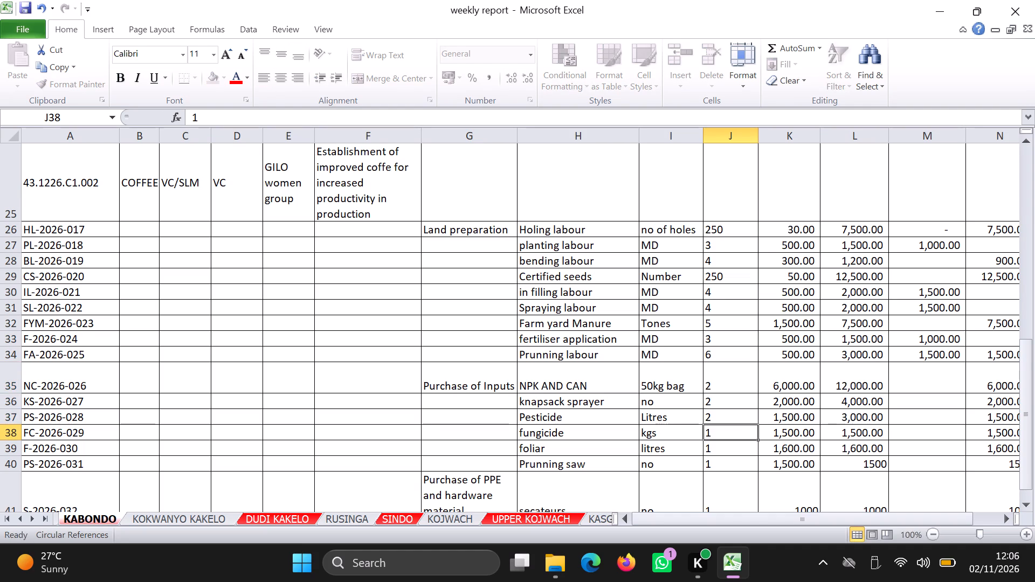
key(2)
click(728, 447)
key(2)
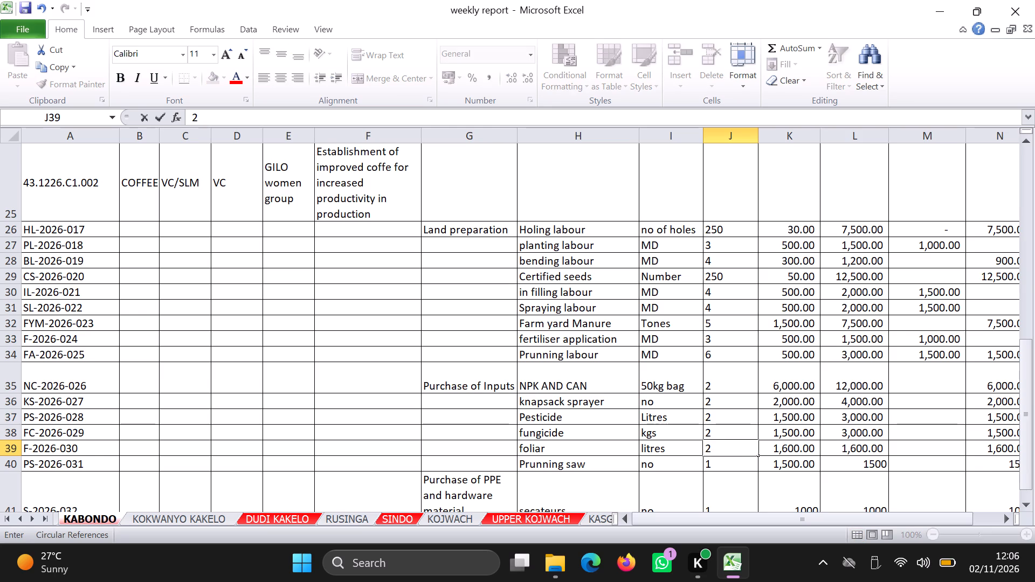
click(729, 464)
key(2)
Set the No. of secateurs under Purchase of PPE and hardware material to 2 and save the workbook.
scroll(722, 445, down, 1)
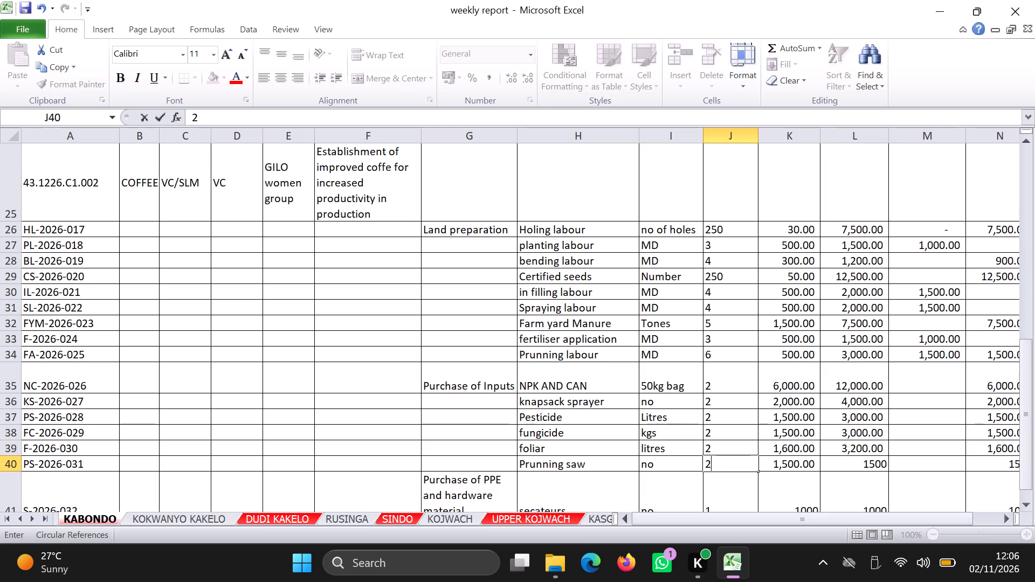
scroll(722, 445, down, 1)
click(722, 445)
scroll(722, 445, down, 1)
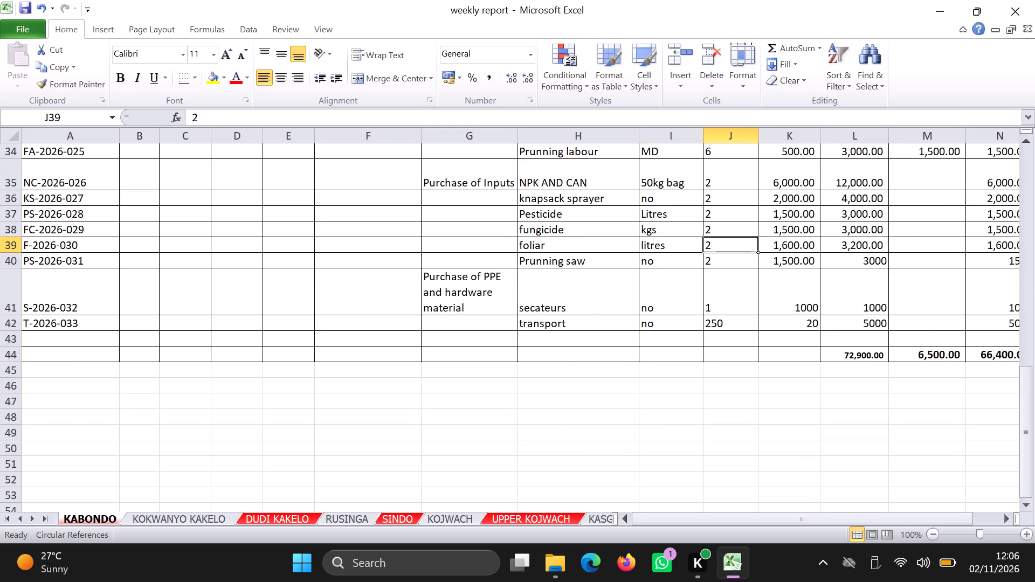
click(715, 306)
key(2)
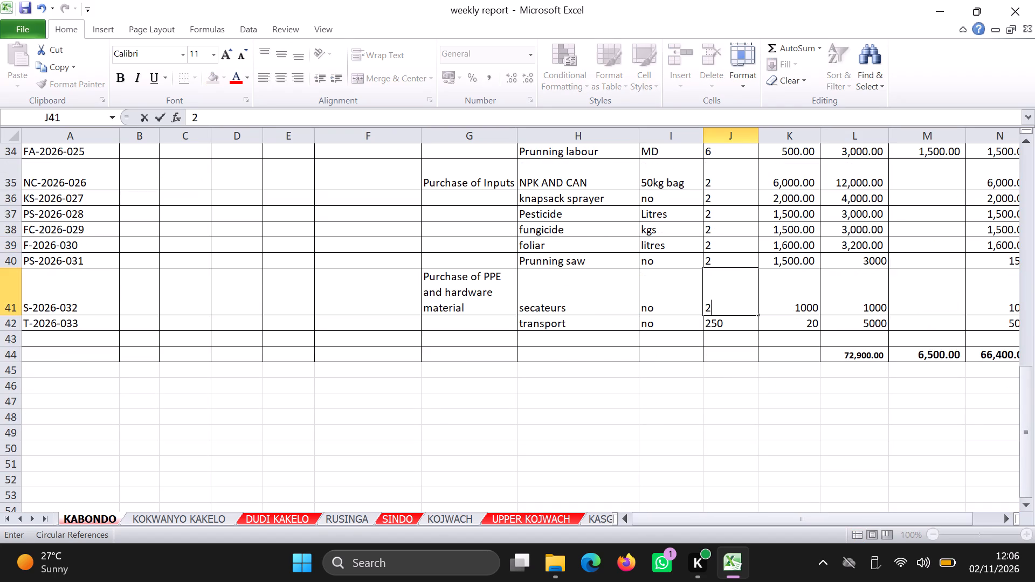
key(ctrl+s)
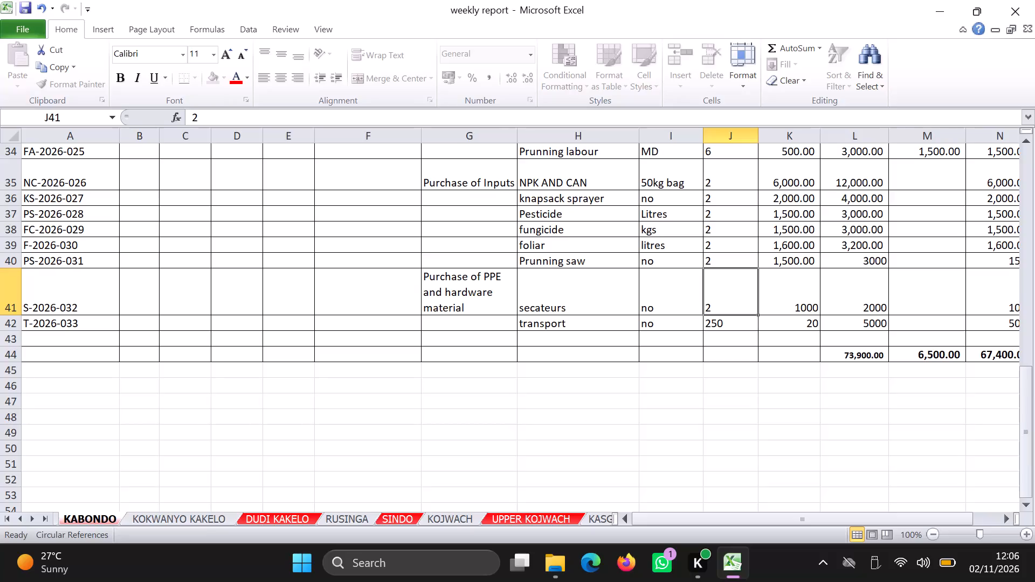
click(165, 519)
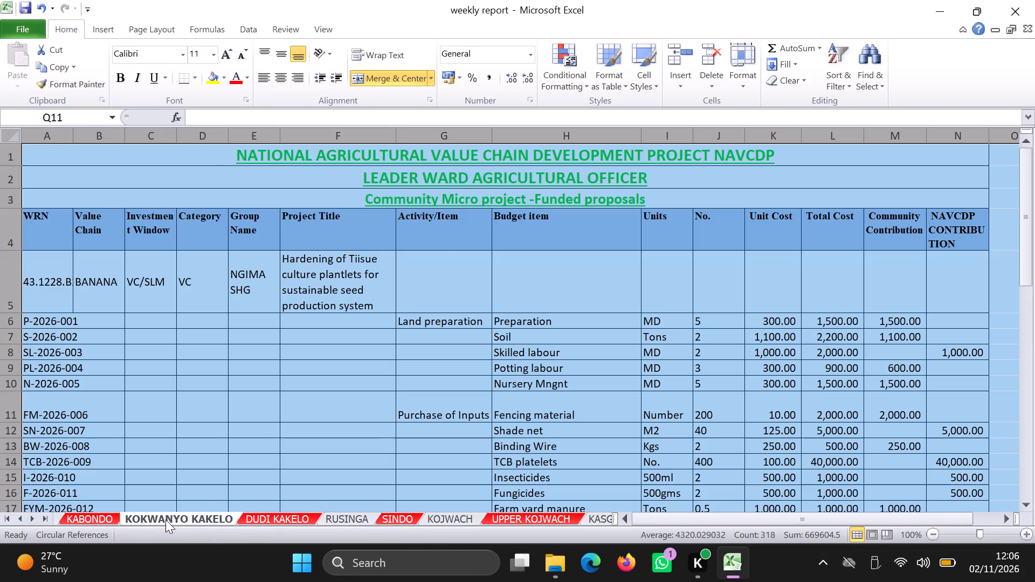
click(382, 341)
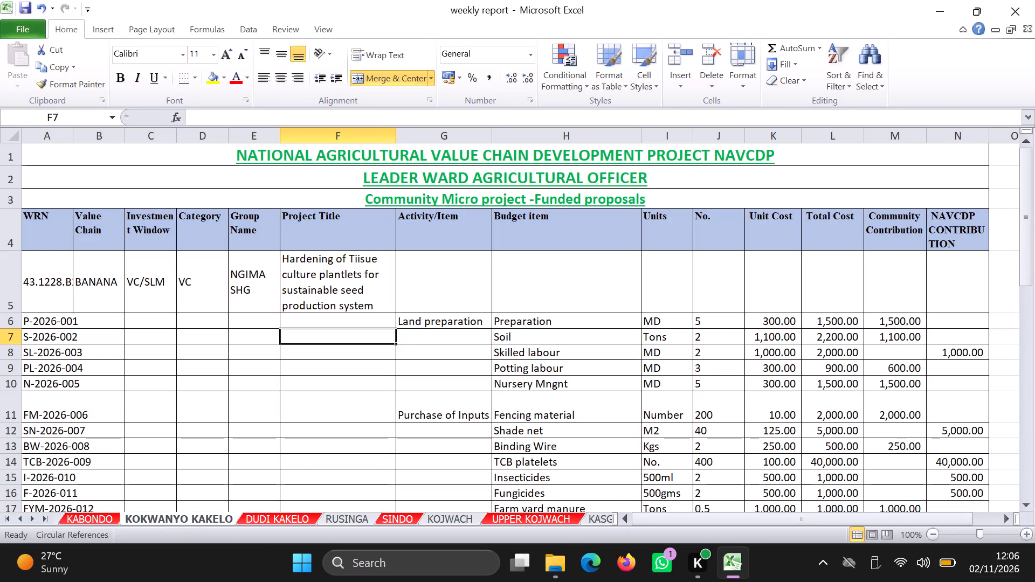
scroll(697, 297, up, 1)
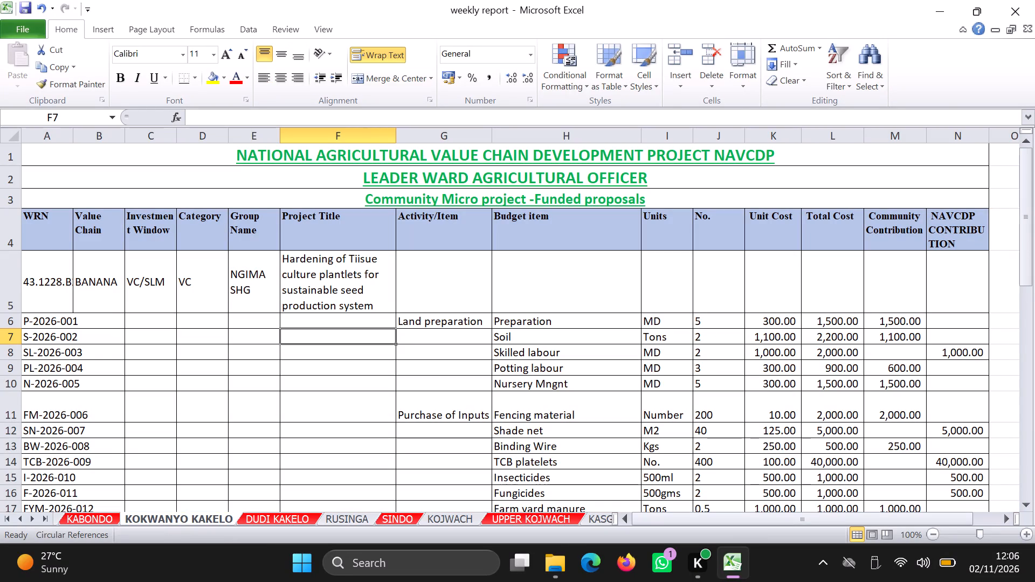
click(715, 341)
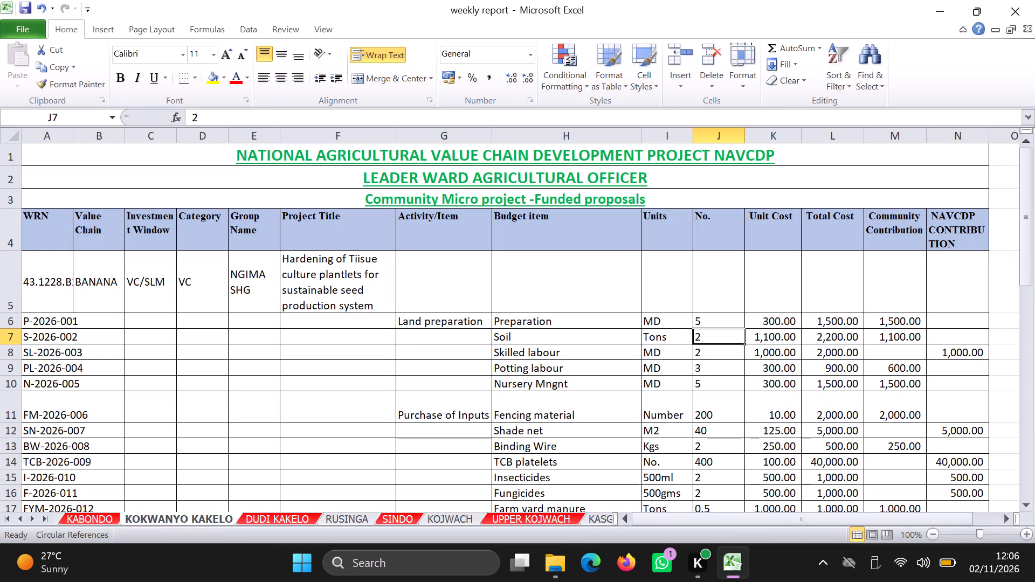
key(3)
click(710, 355)
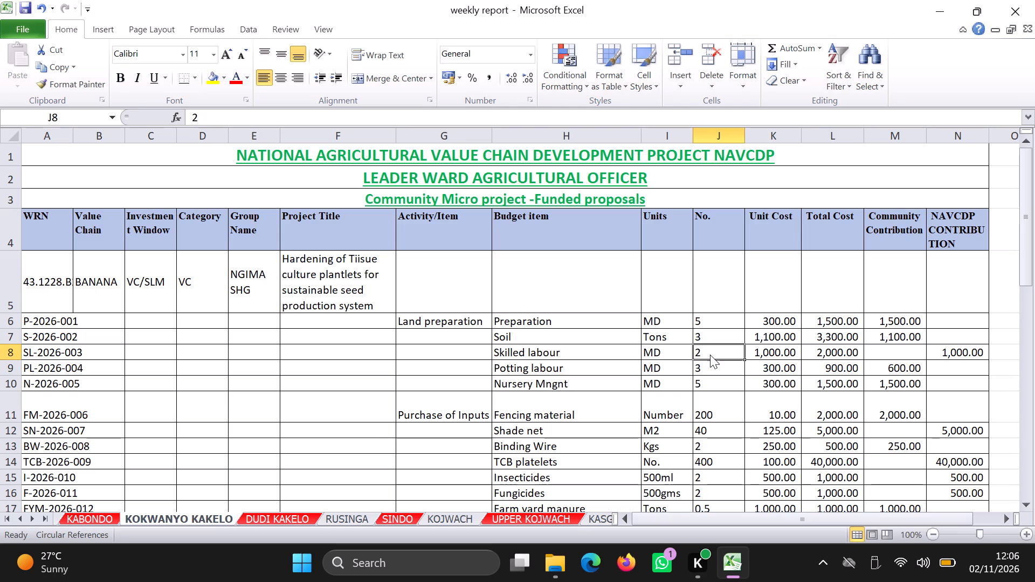
key(3)
click(709, 366)
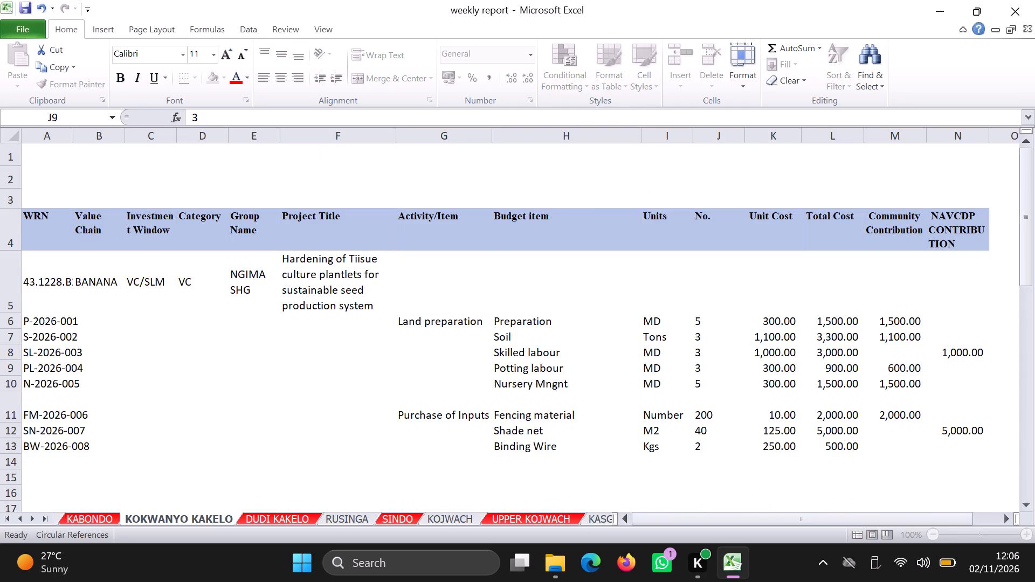
key(4)
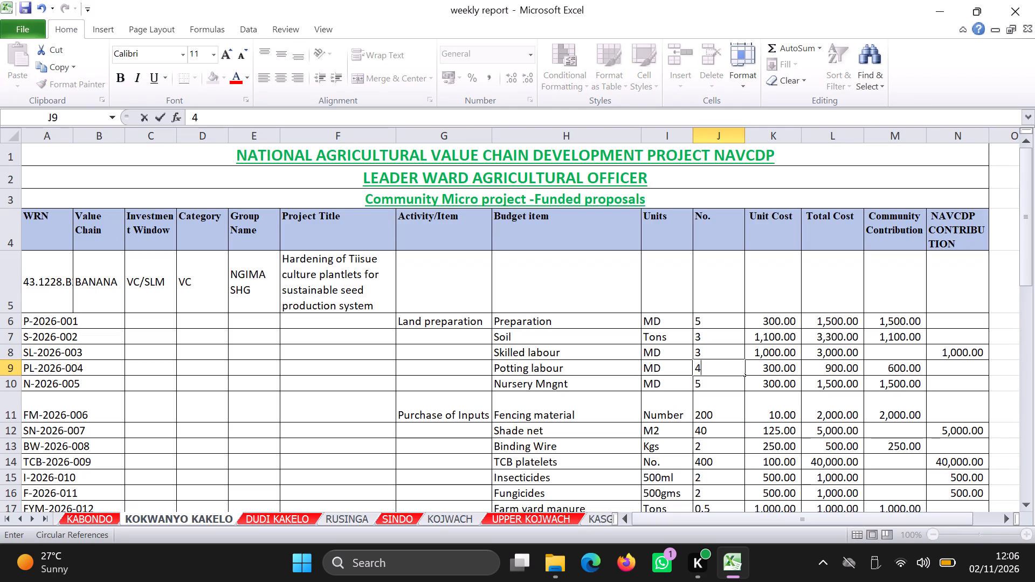
Under Purchase of Inputs in the BANANA table, set the No. of Binding Wire, Insecticides and Fungicides to 3.
click(719, 452)
key(3)
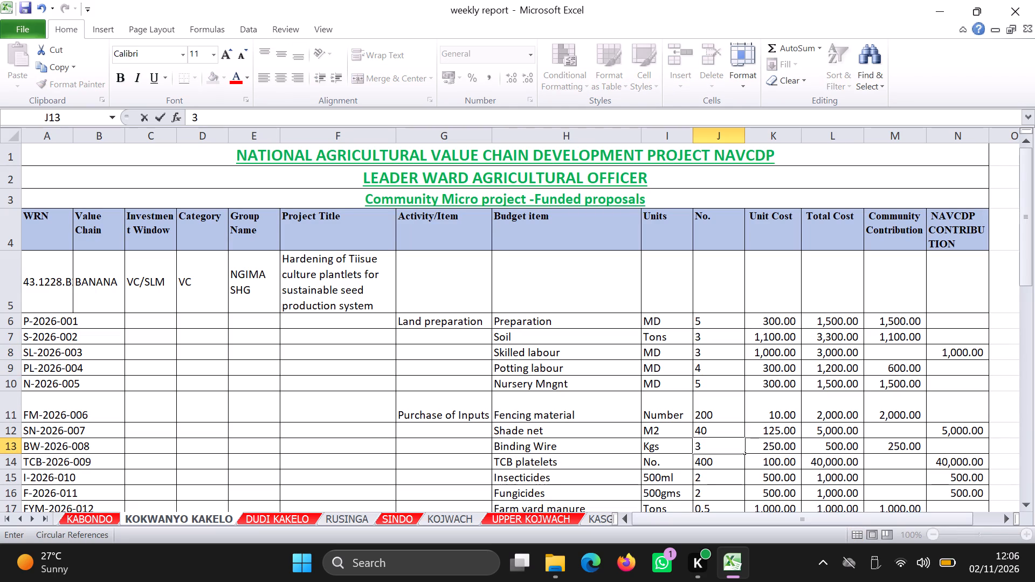
click(713, 472)
key(3)
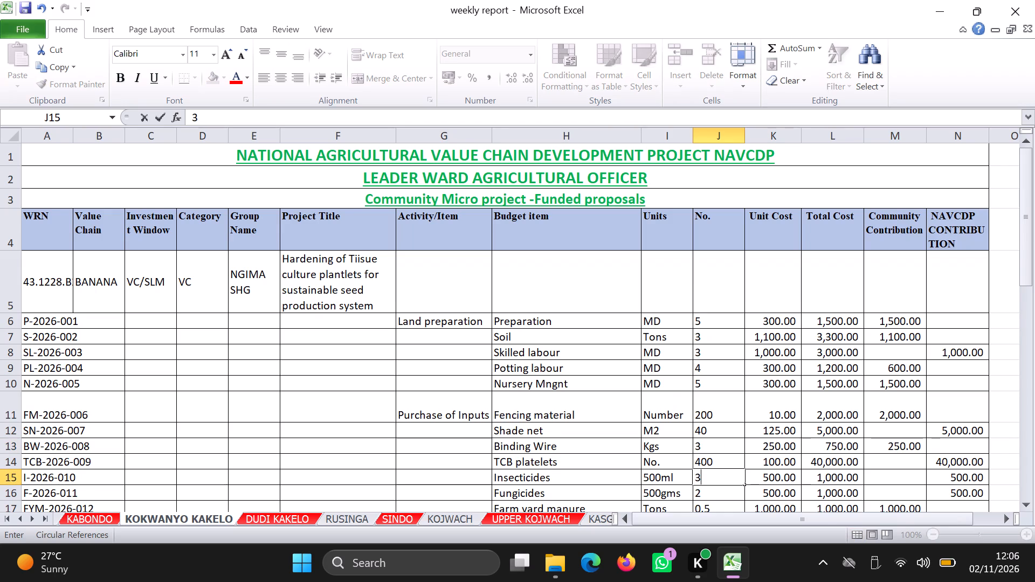
scroll(730, 480, down, 1)
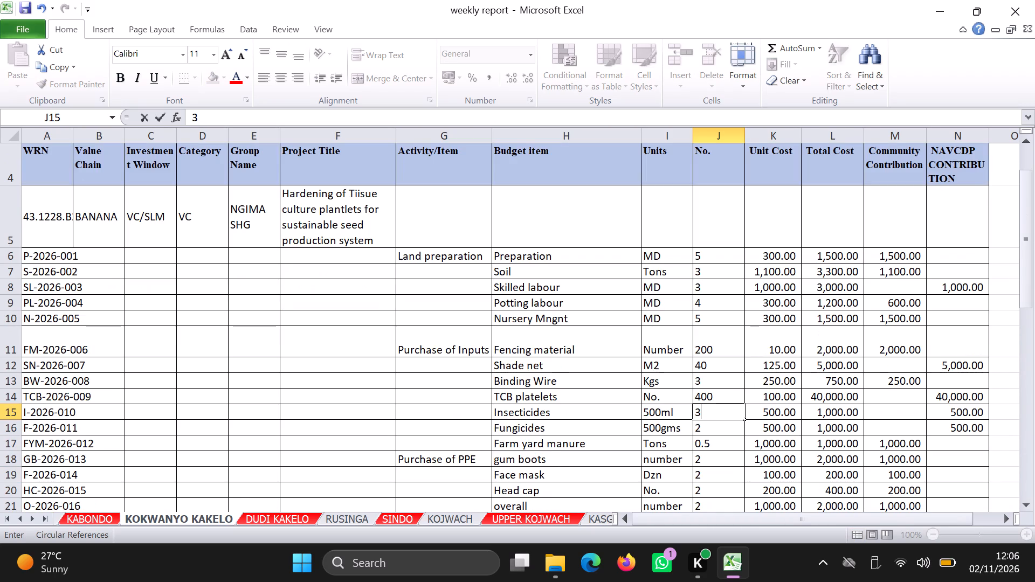
click(716, 429)
key(3)
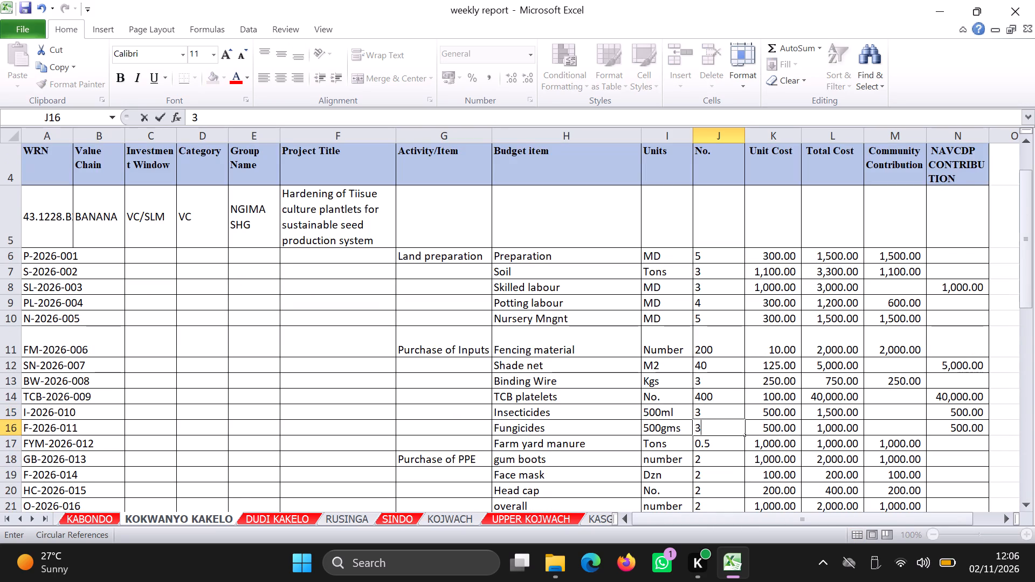
Under Purchase of PPE in the BANANA table, set the No. of gum boots, Face mask, Head cap, overall and Gloves to 3.
click(714, 463)
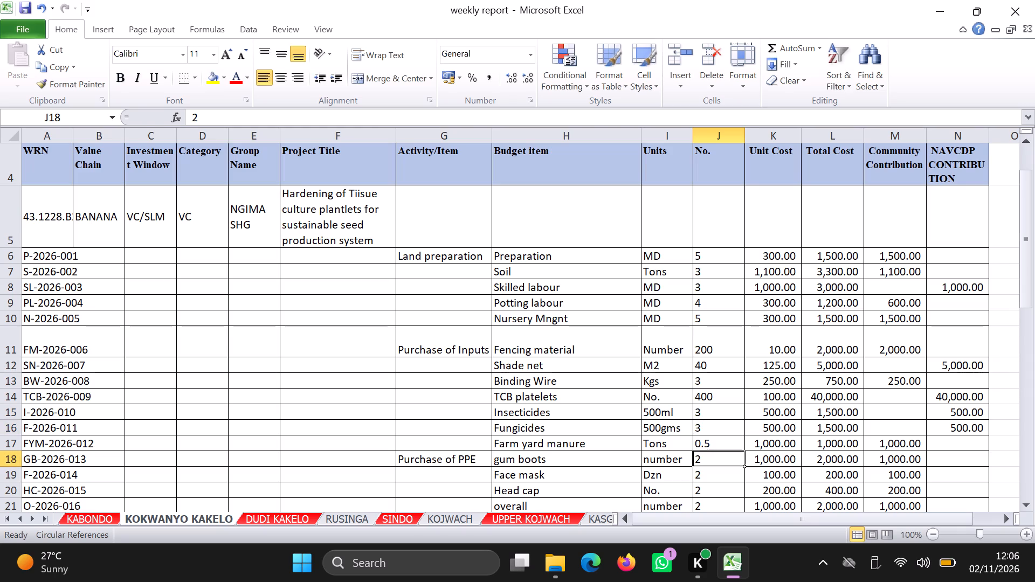
key(3)
click(712, 476)
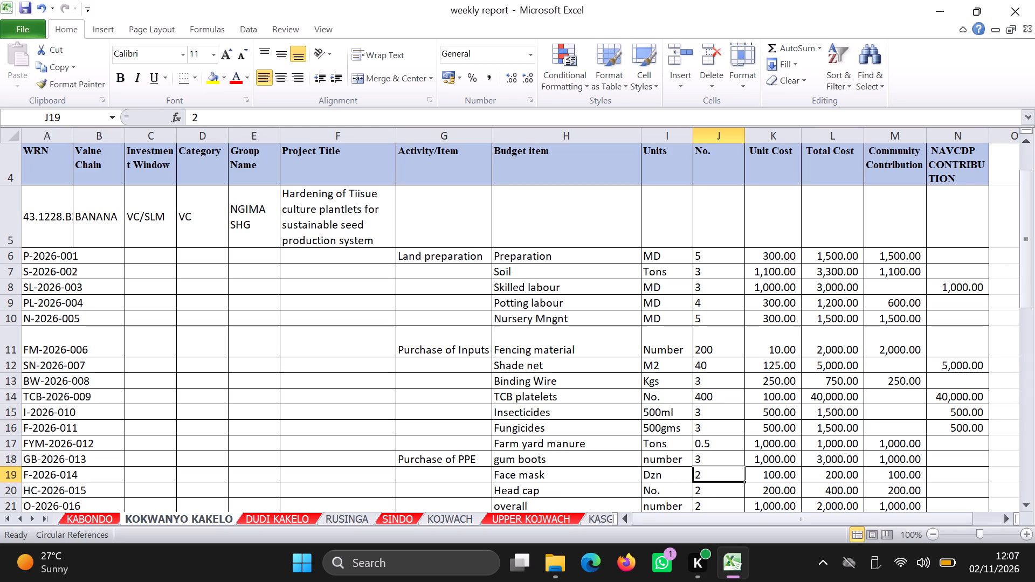
key(3)
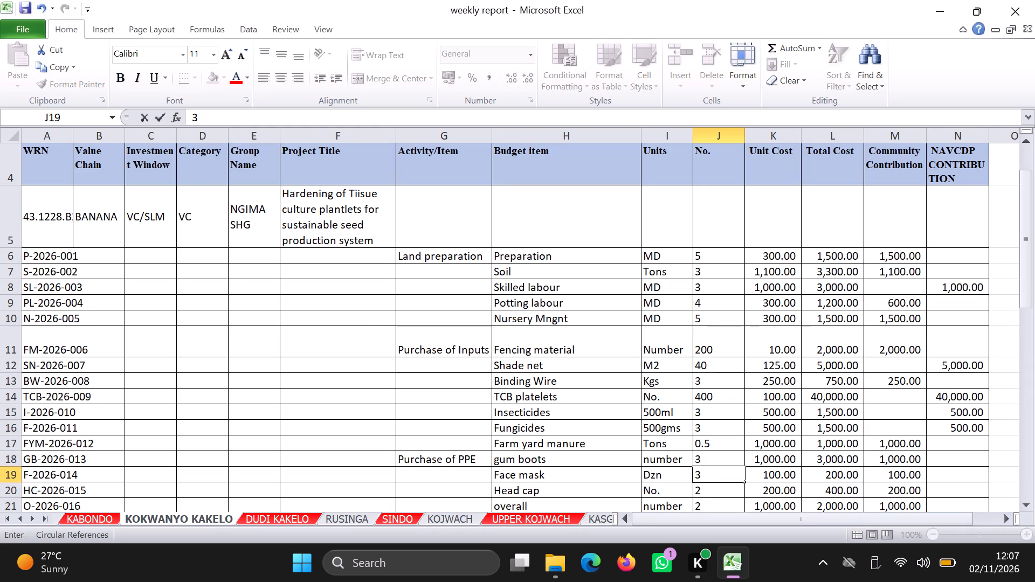
click(715, 496)
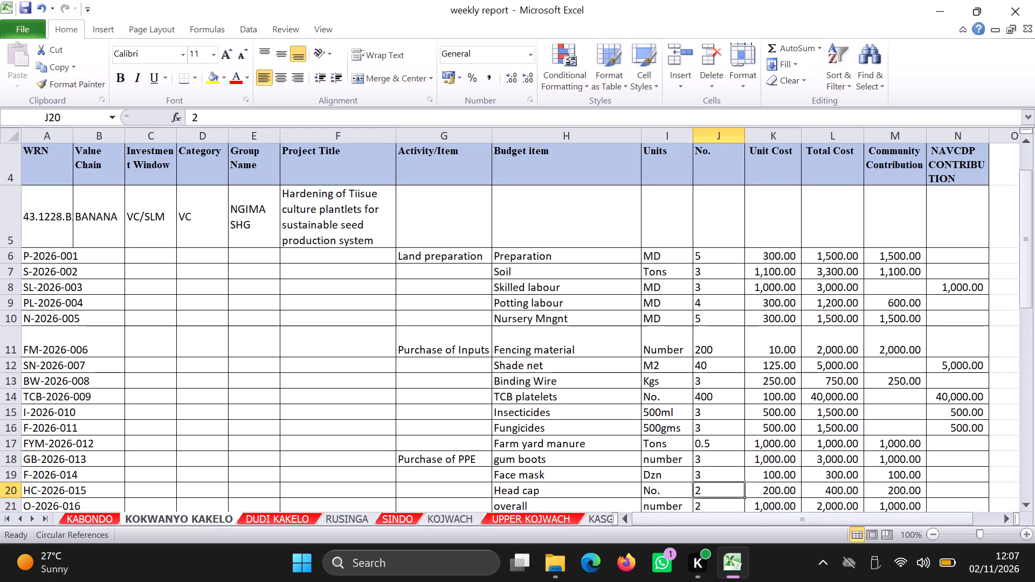
key(3)
click(715, 503)
key(3)
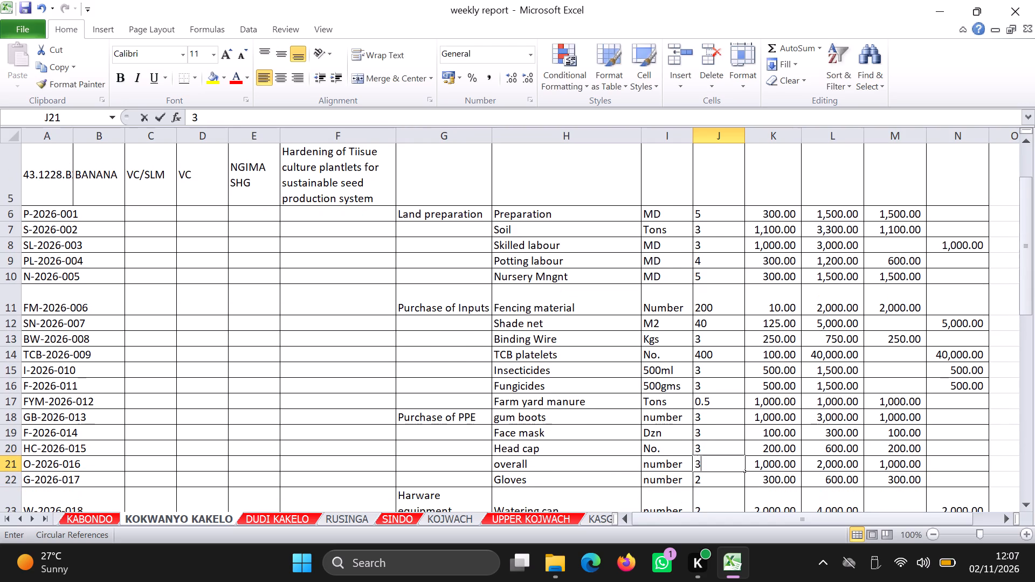
click(713, 479)
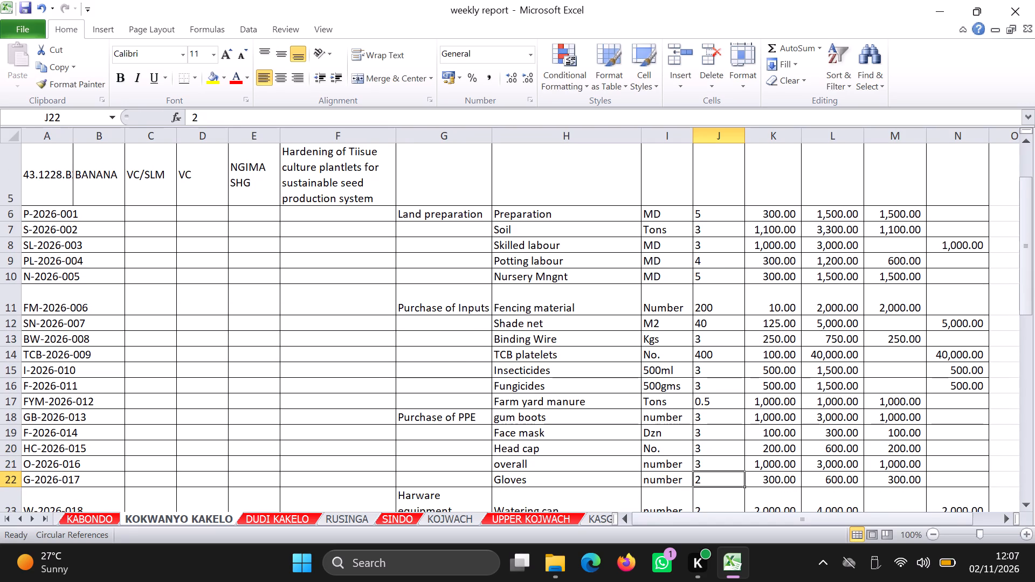
key(3)
Set the No. of Watering can under Harware equipment to 3 and save the workbook.
click(716, 502)
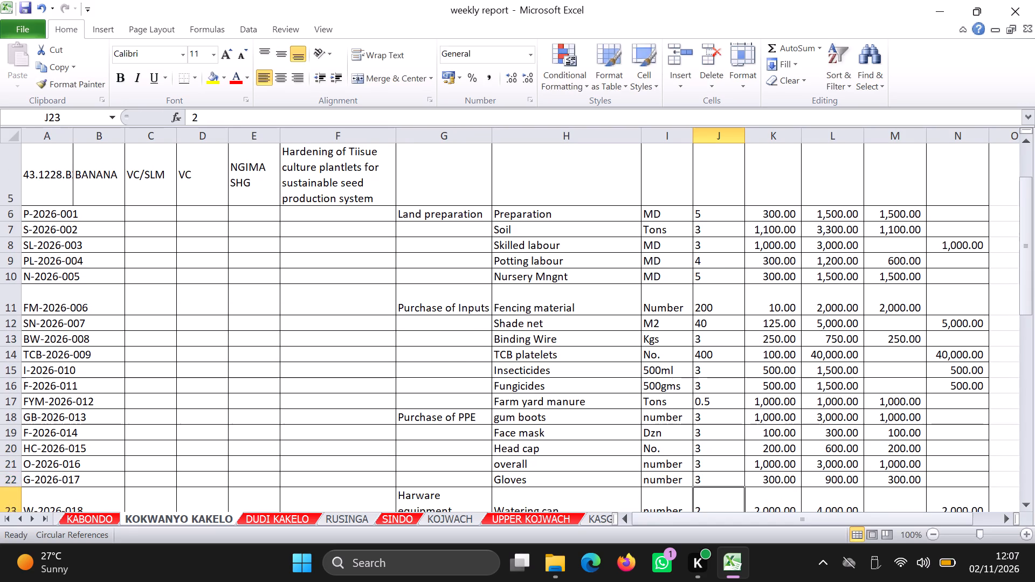
key(3)
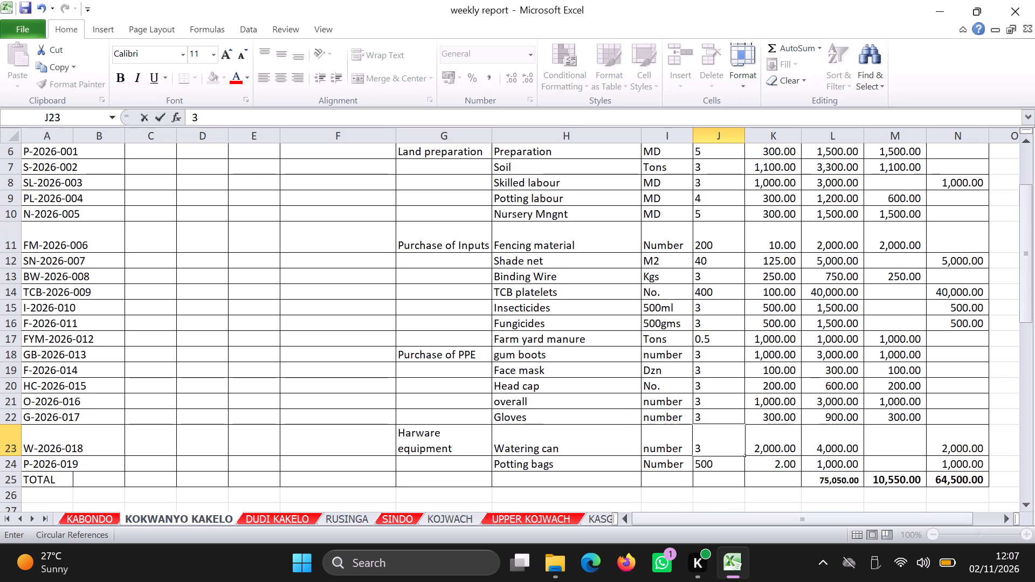
key(ctrl+s)
scroll(743, 469, down, 1)
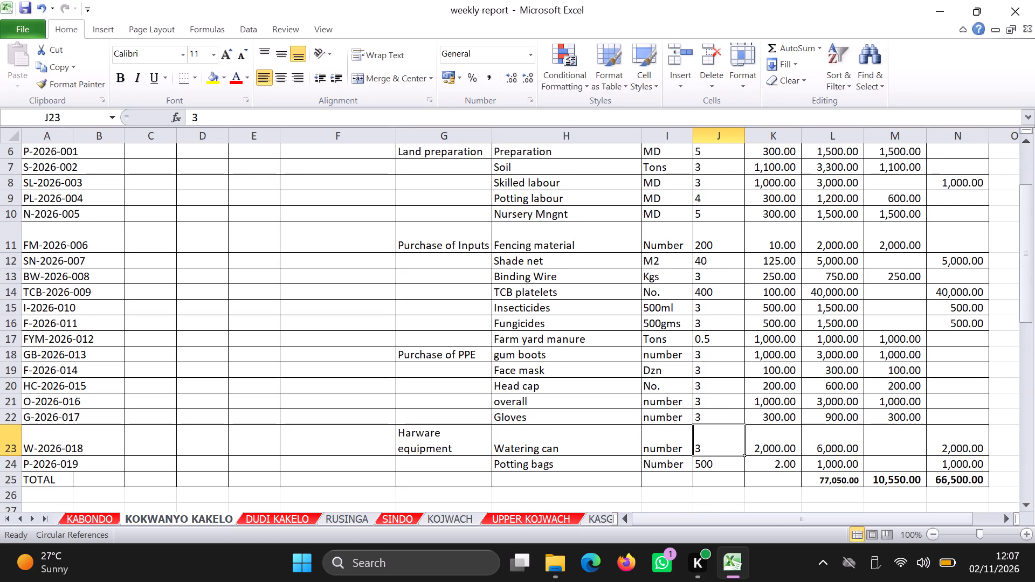
scroll(743, 469, down, 2)
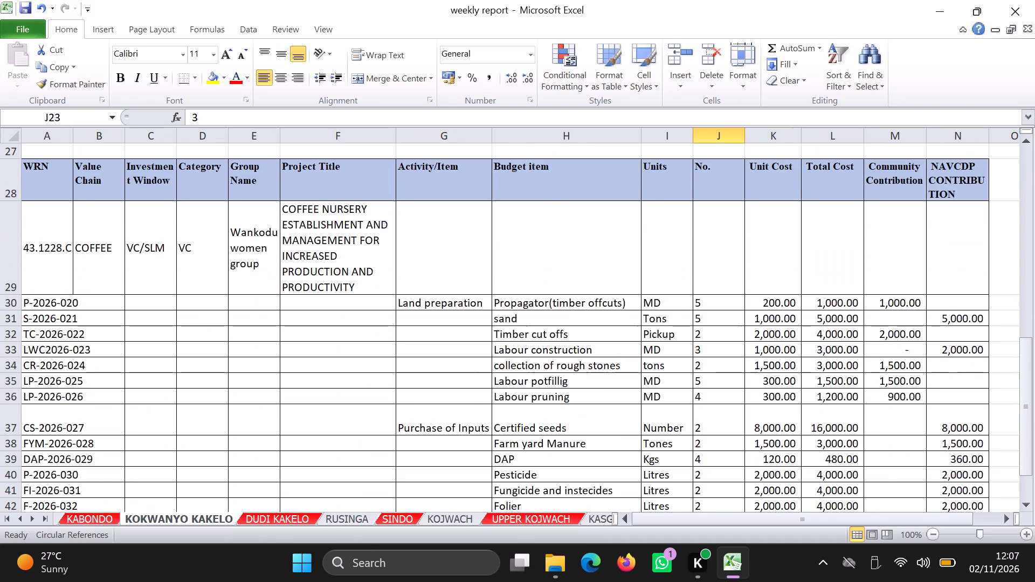
scroll(743, 469, down, 1)
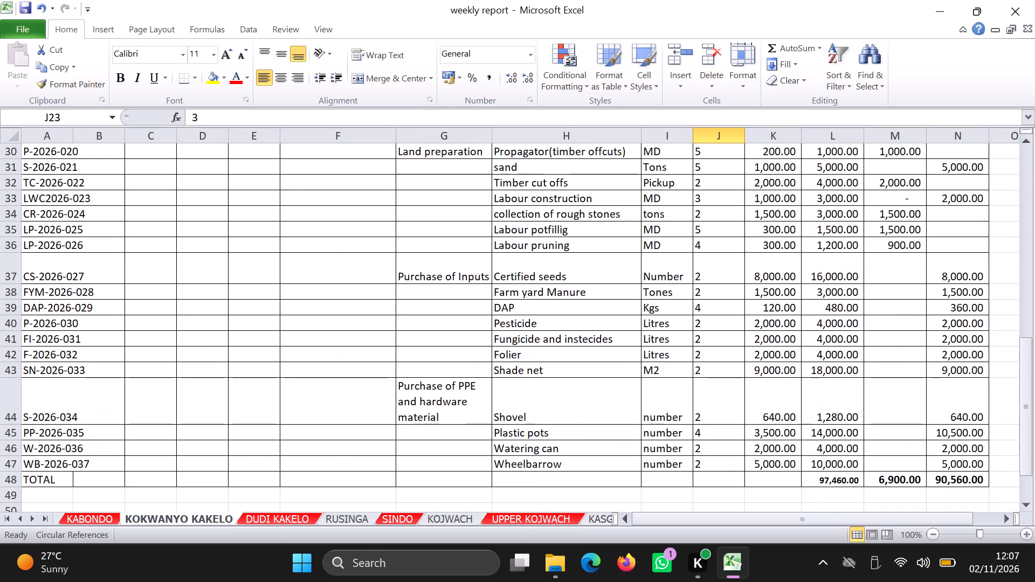
click(710, 188)
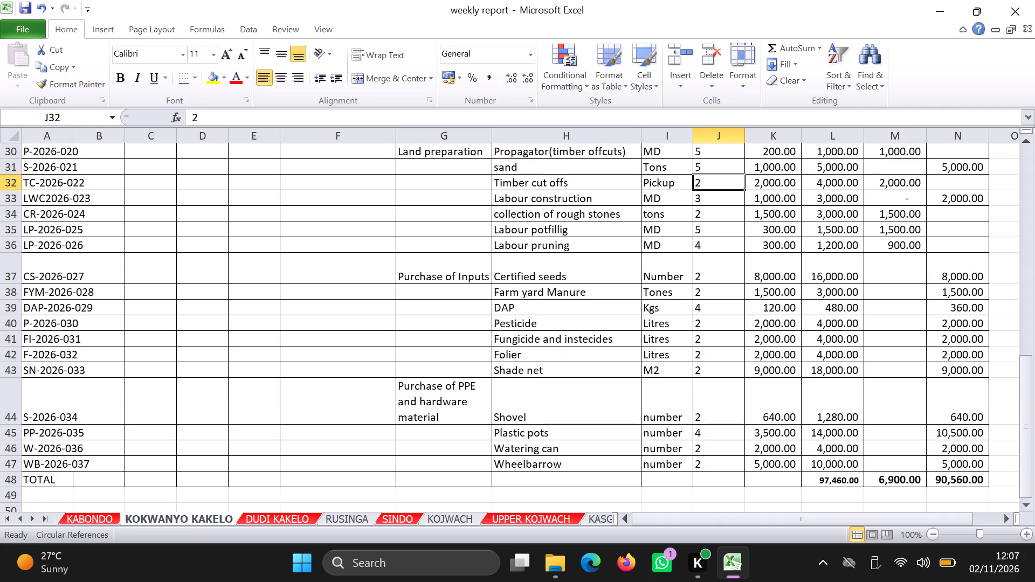
key(3)
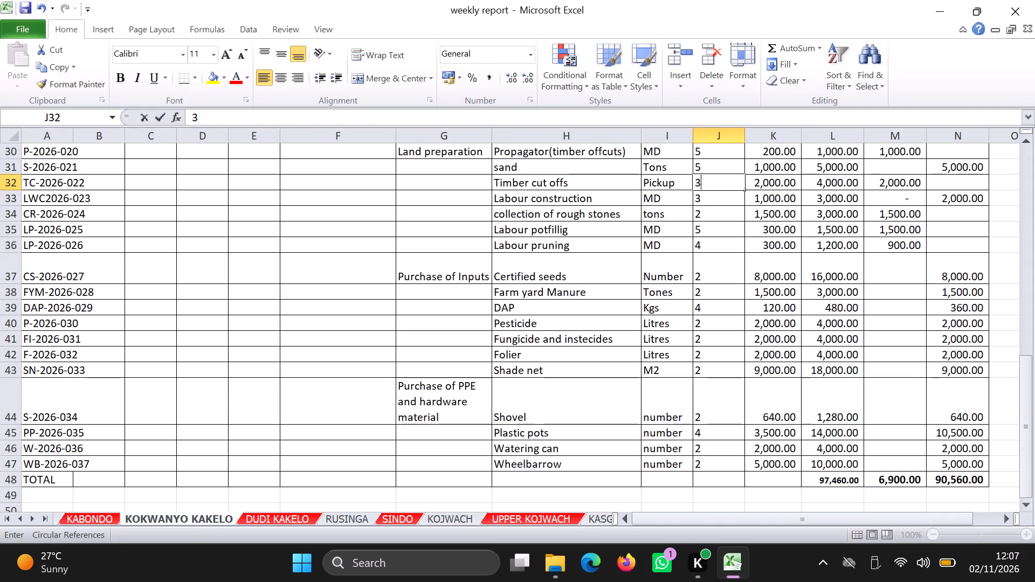
click(710, 194)
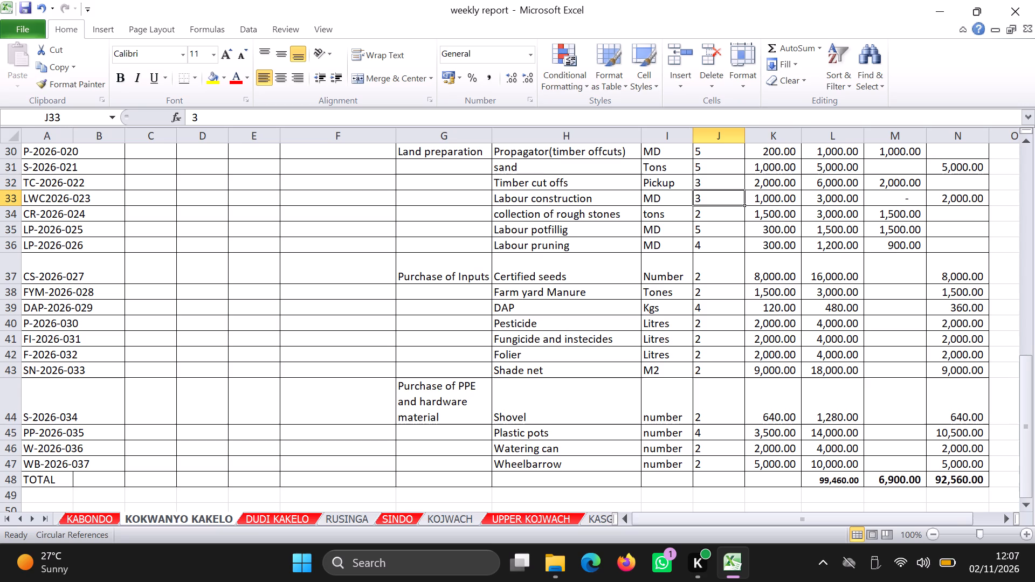
key(4)
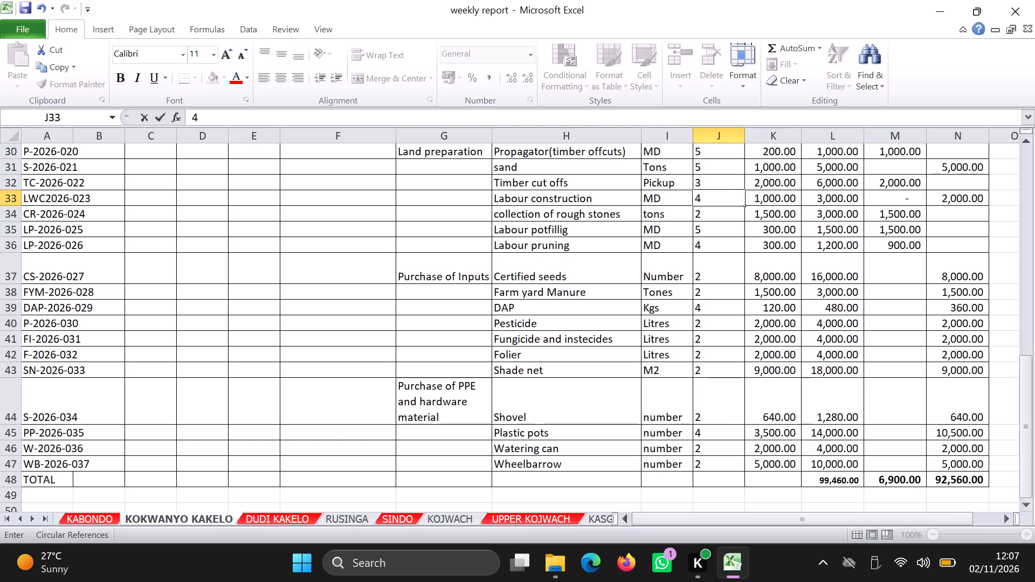
click(712, 213)
key(3)
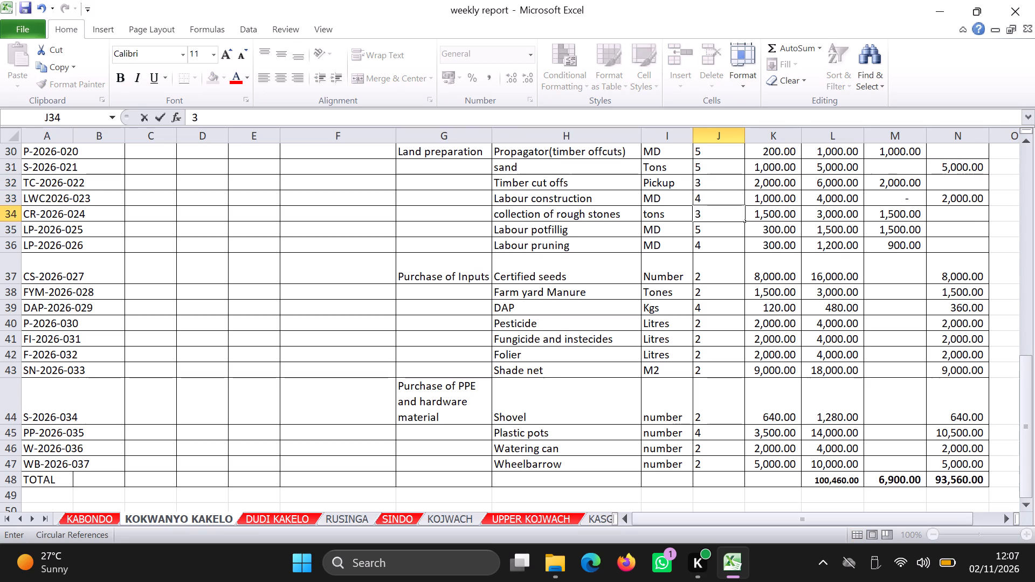
click(715, 246)
key(5)
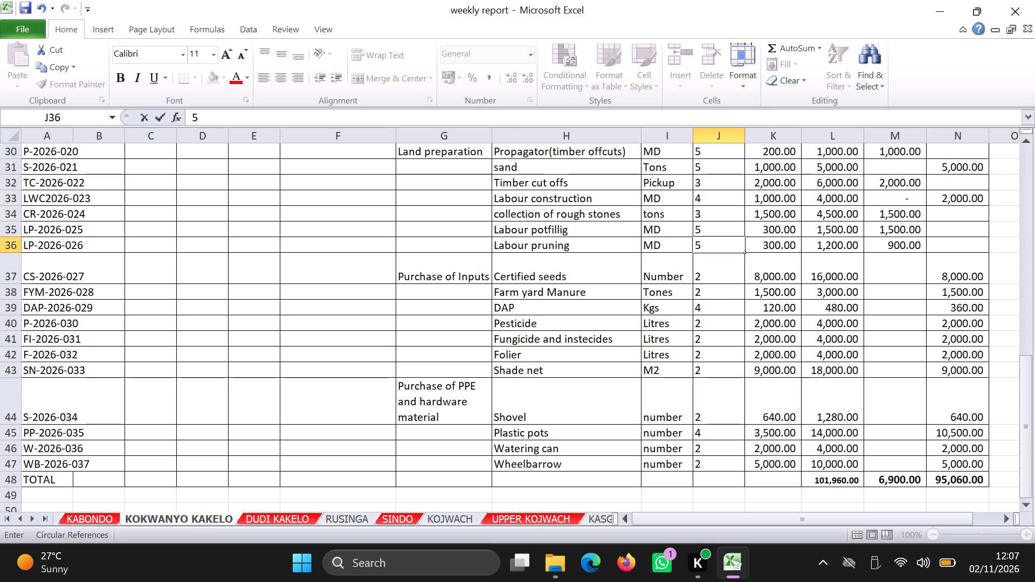
Under Purchase of Inputs in the COFFEE table, set the No. of DAP to 5 and every other item to 3, and save the workbook.
click(717, 276)
key(3)
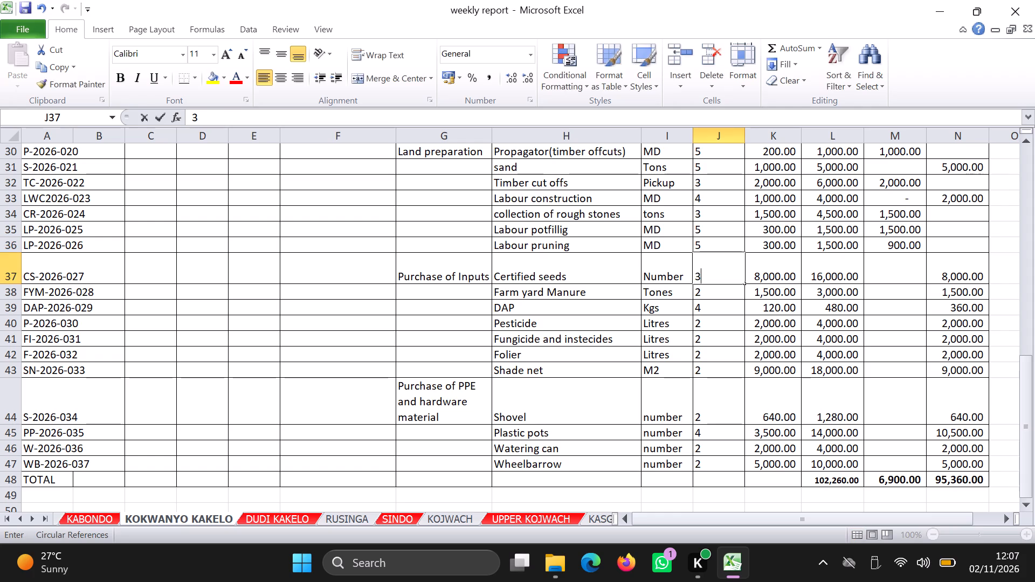
click(717, 293)
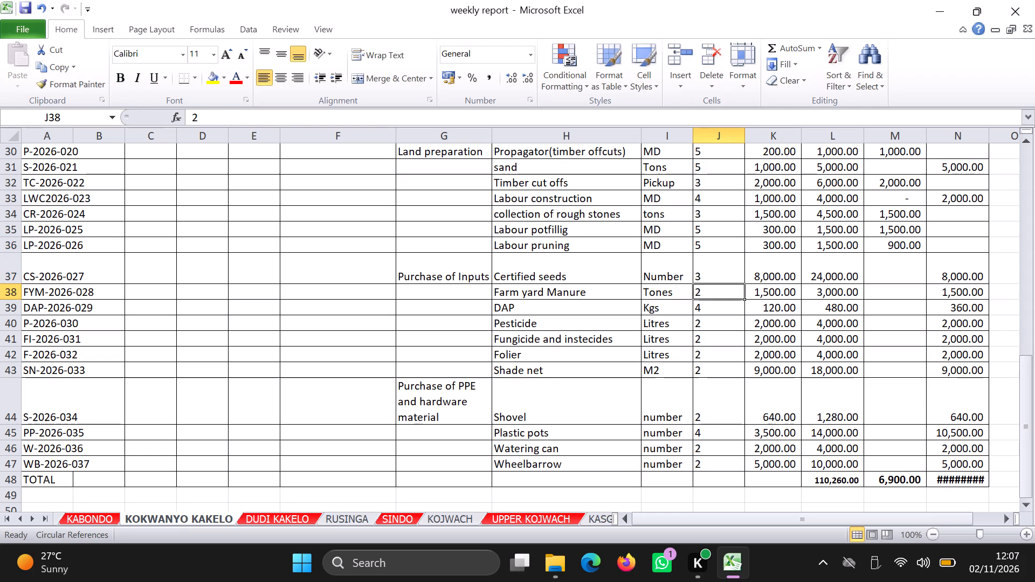
key(3)
click(717, 308)
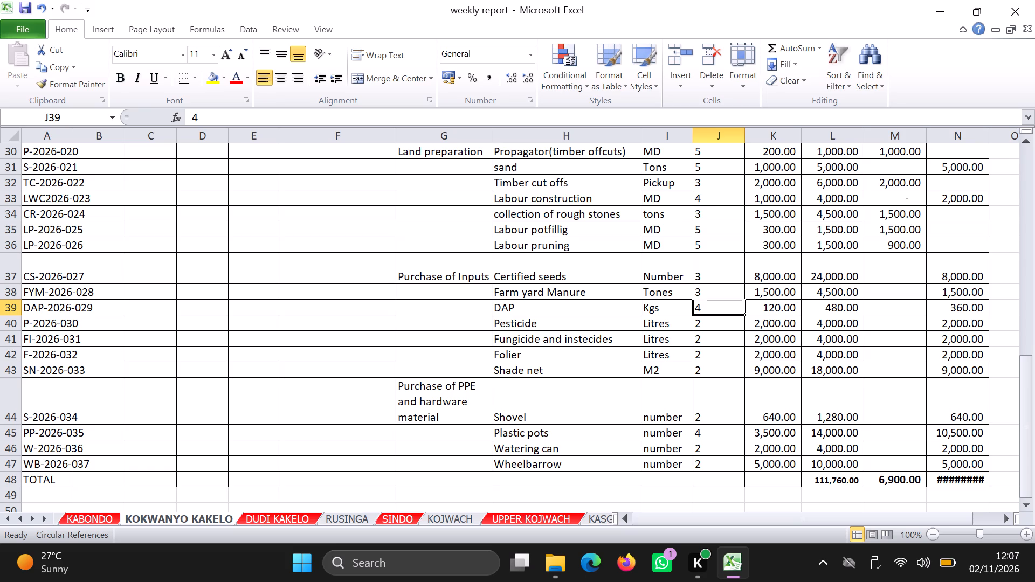
key(5)
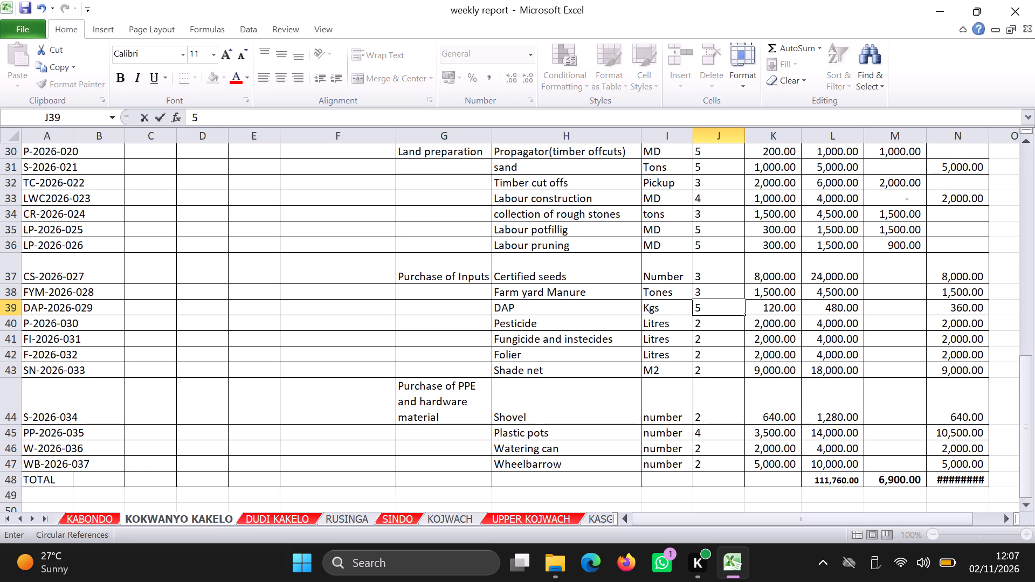
click(710, 321)
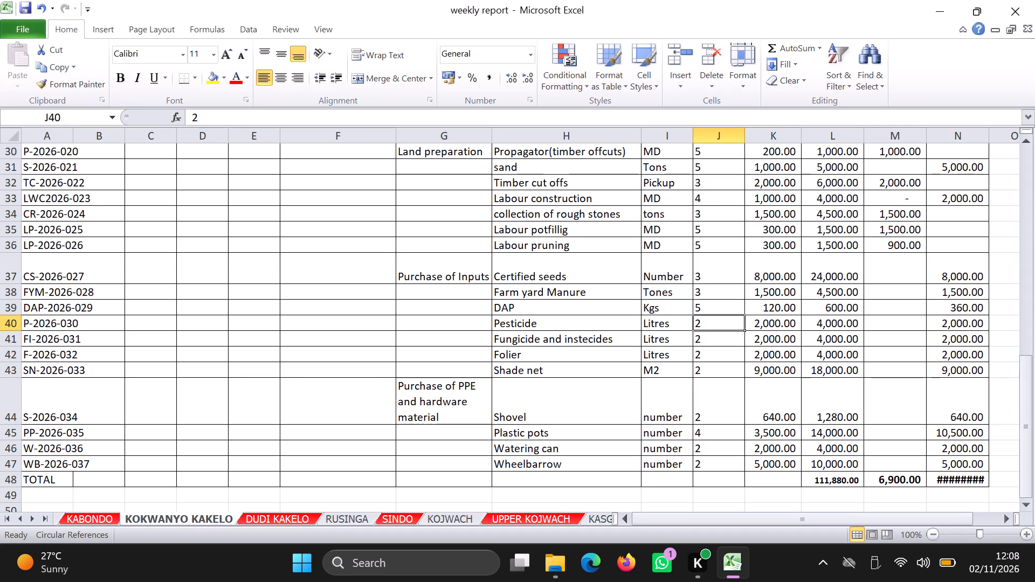
key(3)
click(715, 341)
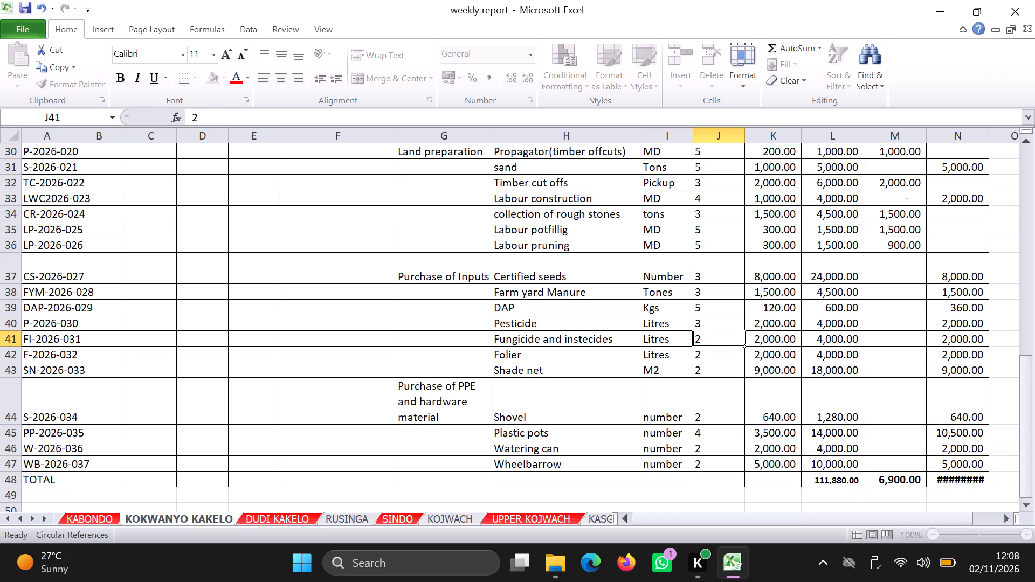
key(3)
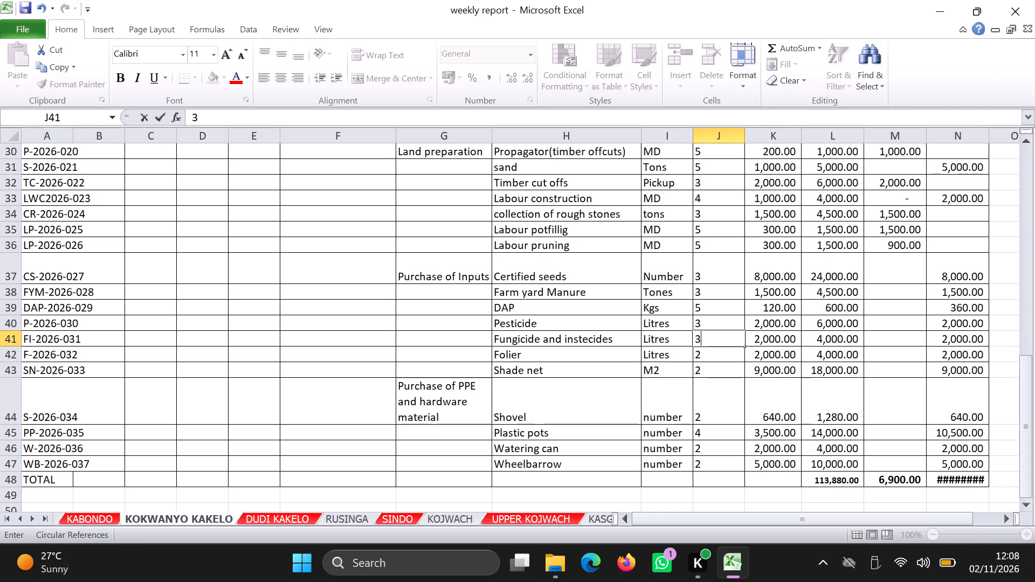
click(717, 356)
key(3)
click(712, 369)
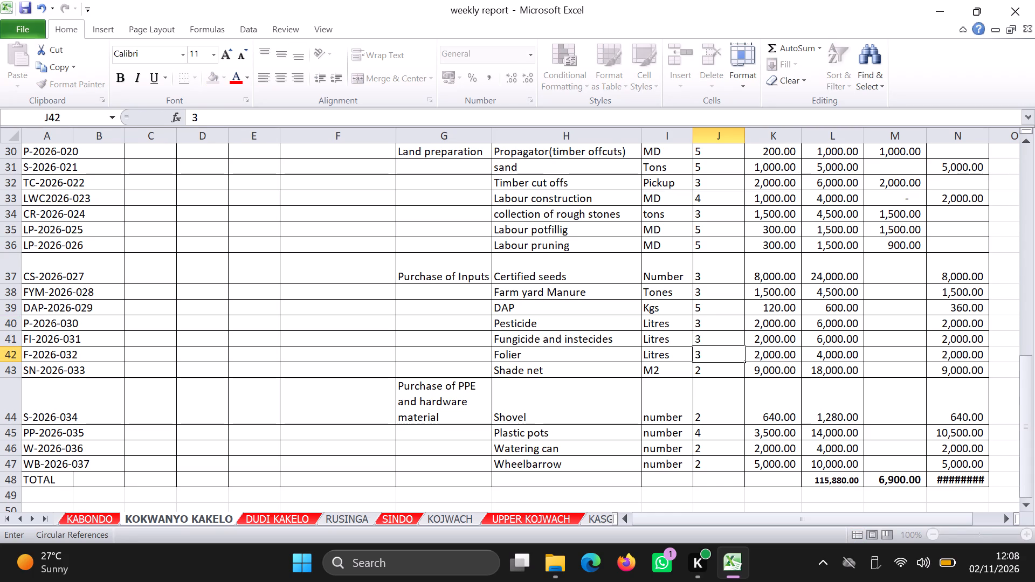
key(3)
key(ctrl+s)
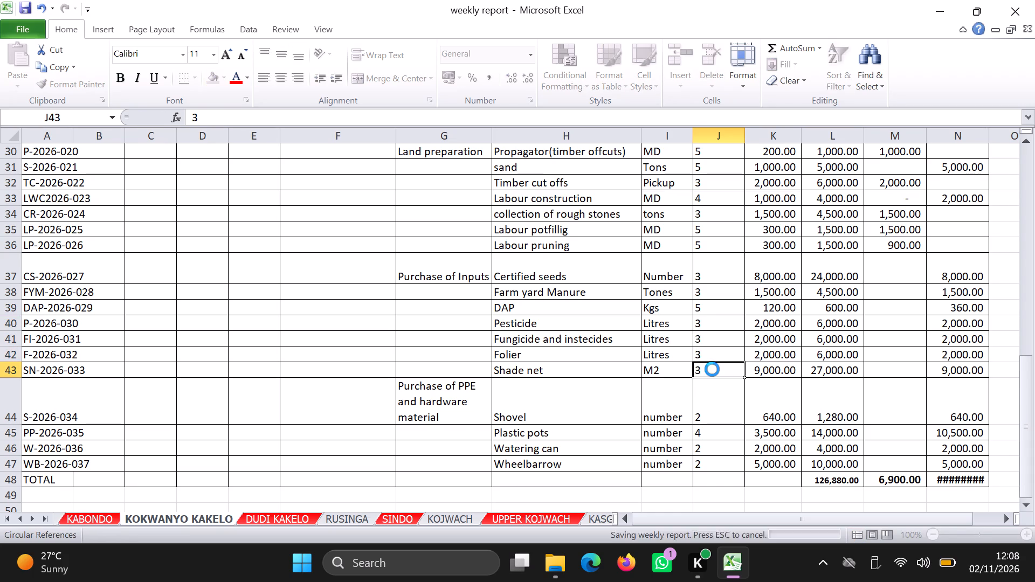
Under Purchase of PPE and hardware material, set the No. of Shovel, Watering can and Wheelbarrow to 3 and Plastic pots to 5, and try saving.
click(717, 419)
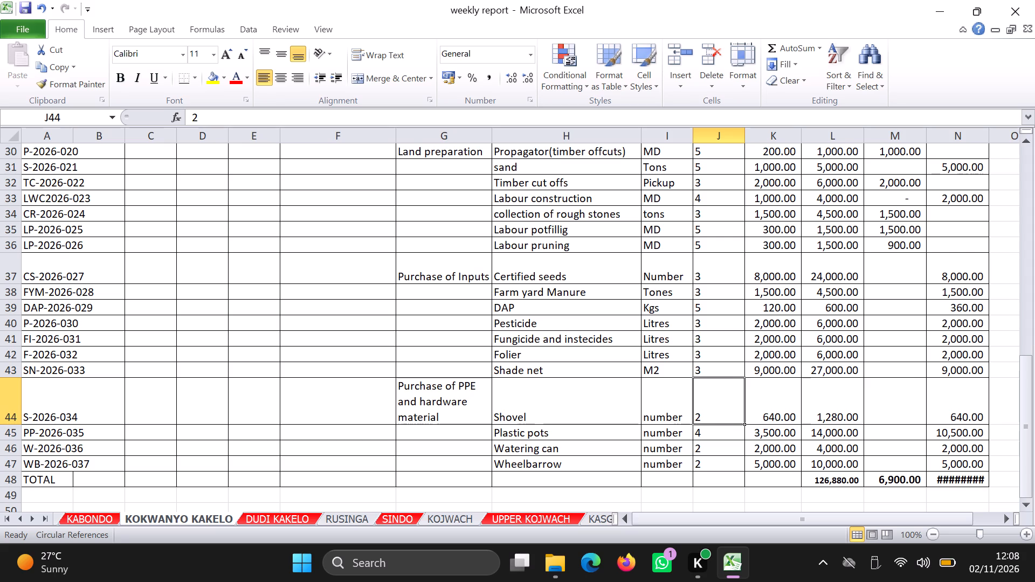
key(3)
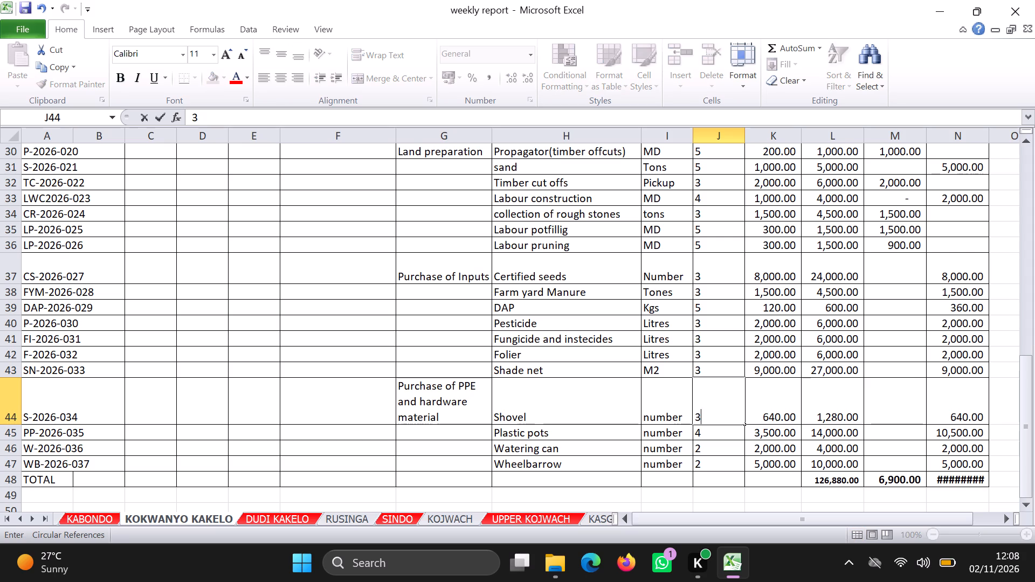
click(711, 431)
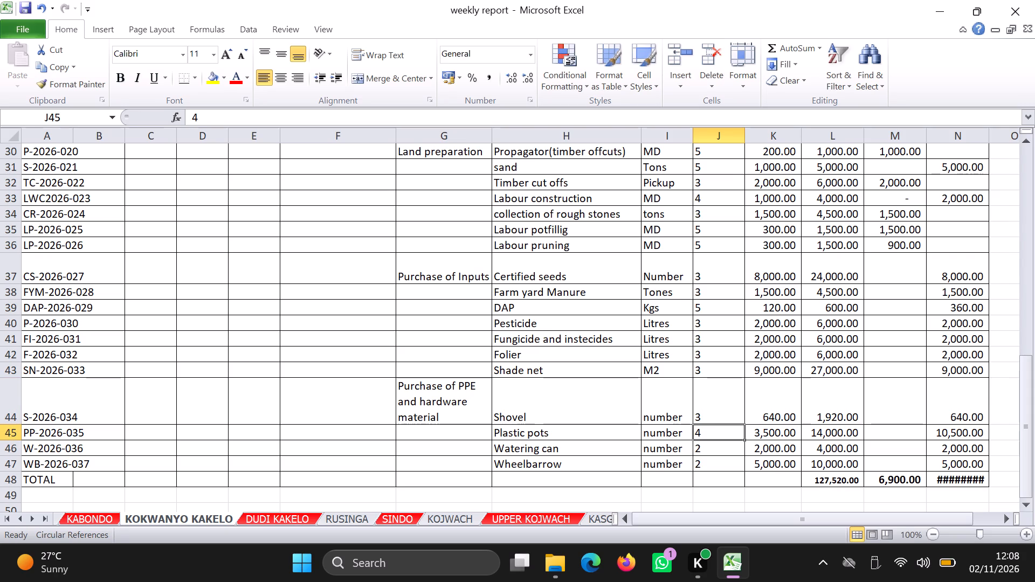
key(5)
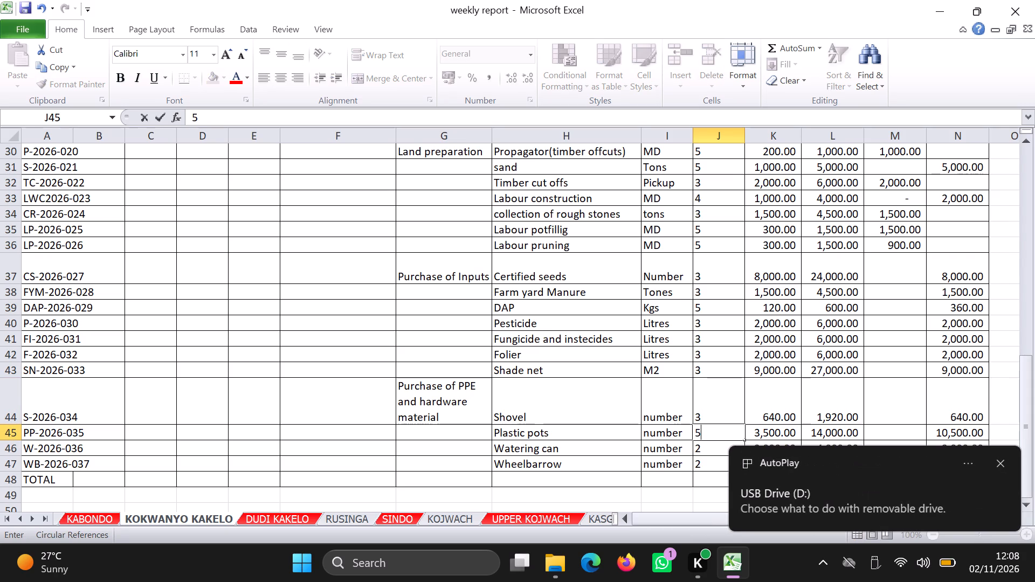
click(711, 450)
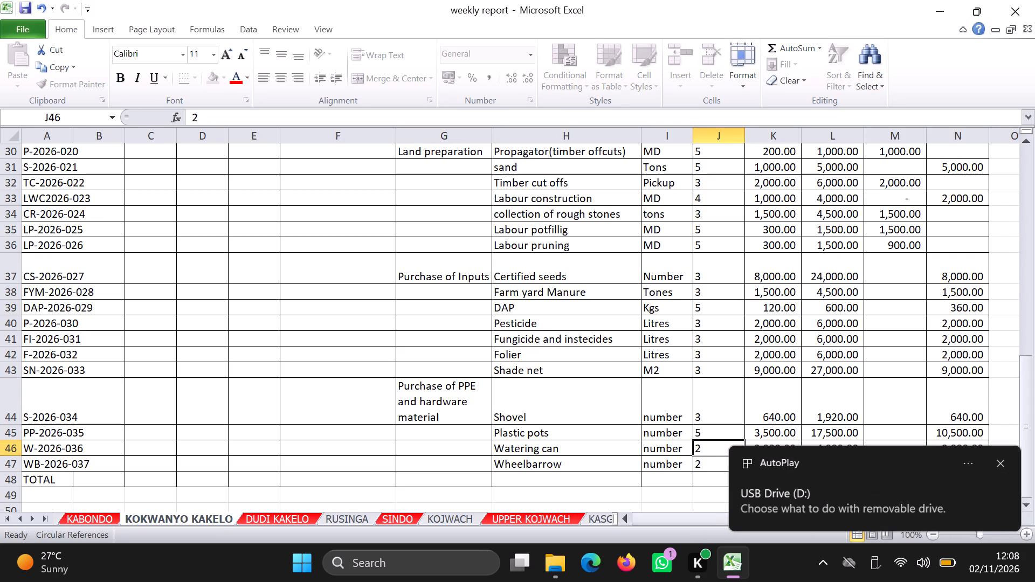
key(3)
click(715, 470)
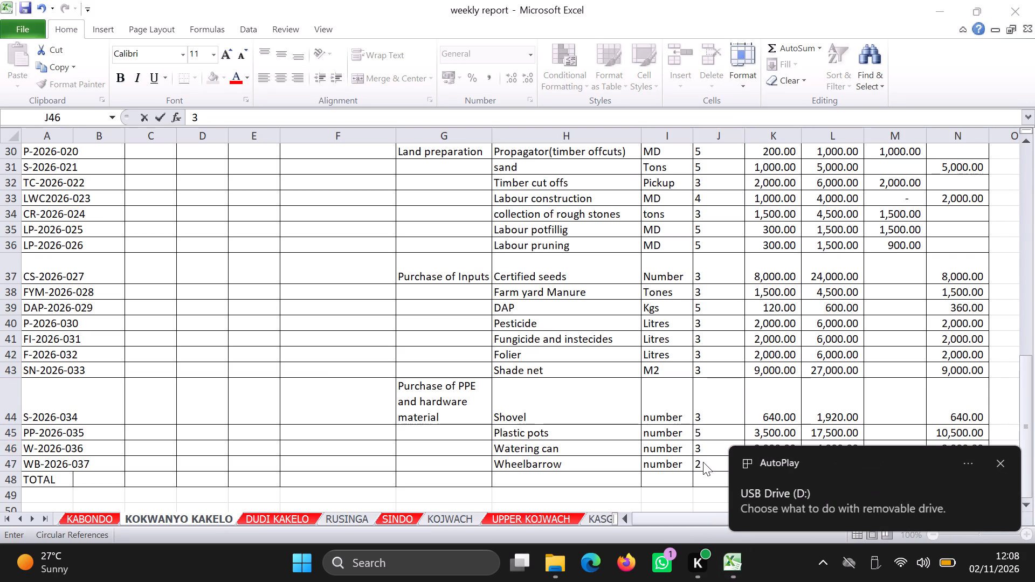
click(702, 461)
click(702, 461)
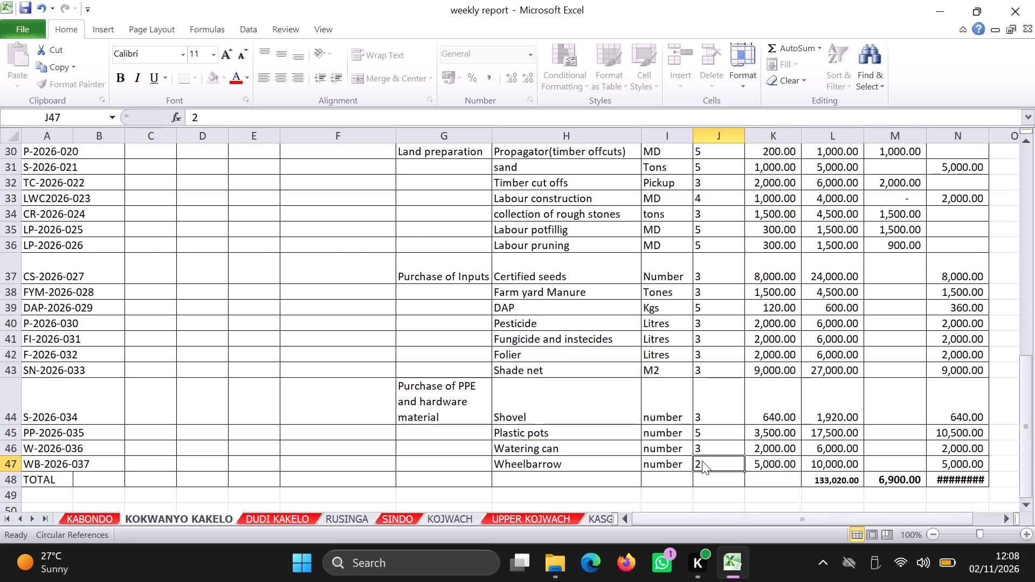
key(3)
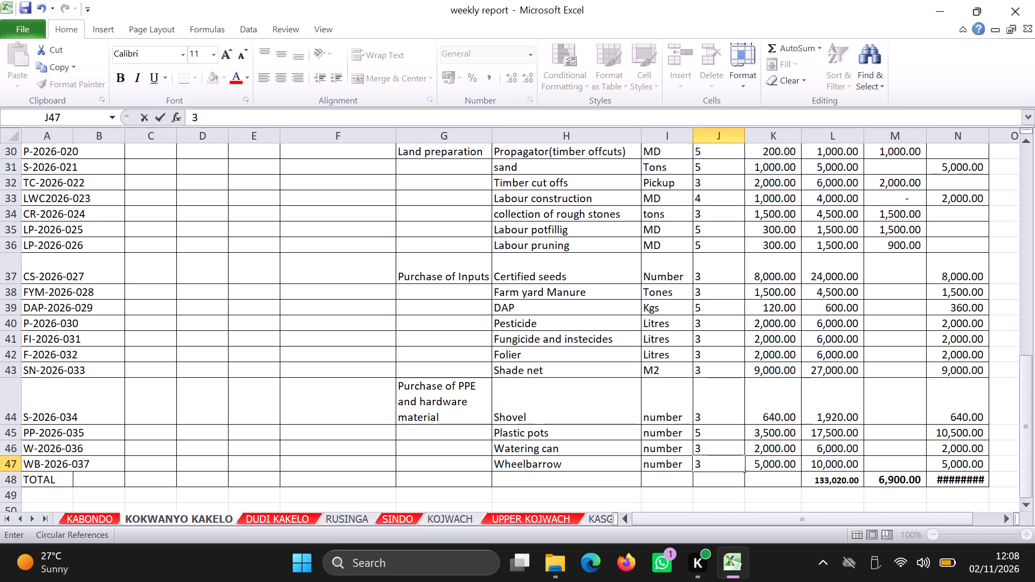
key(ctrl+s)
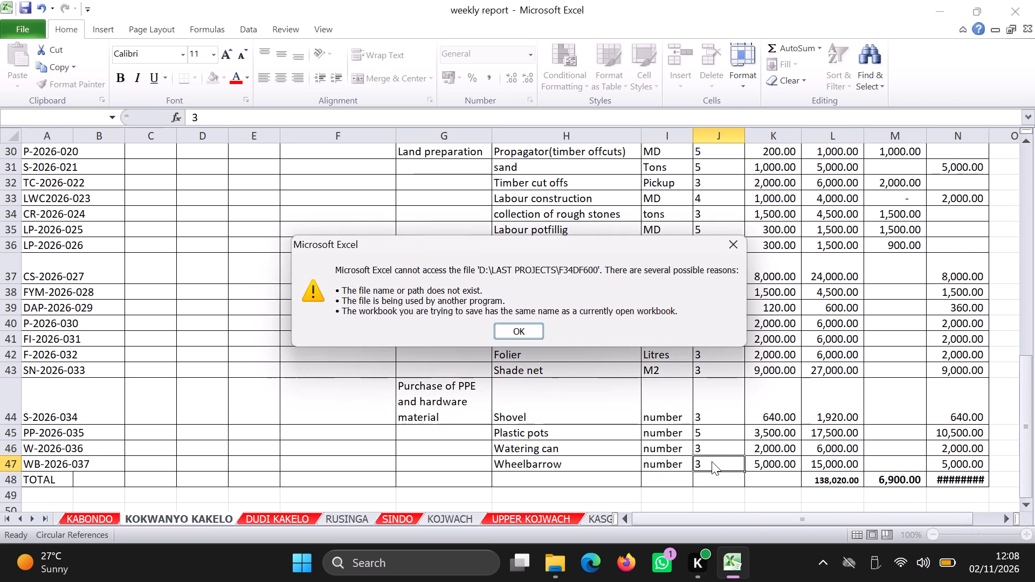
click(733, 244)
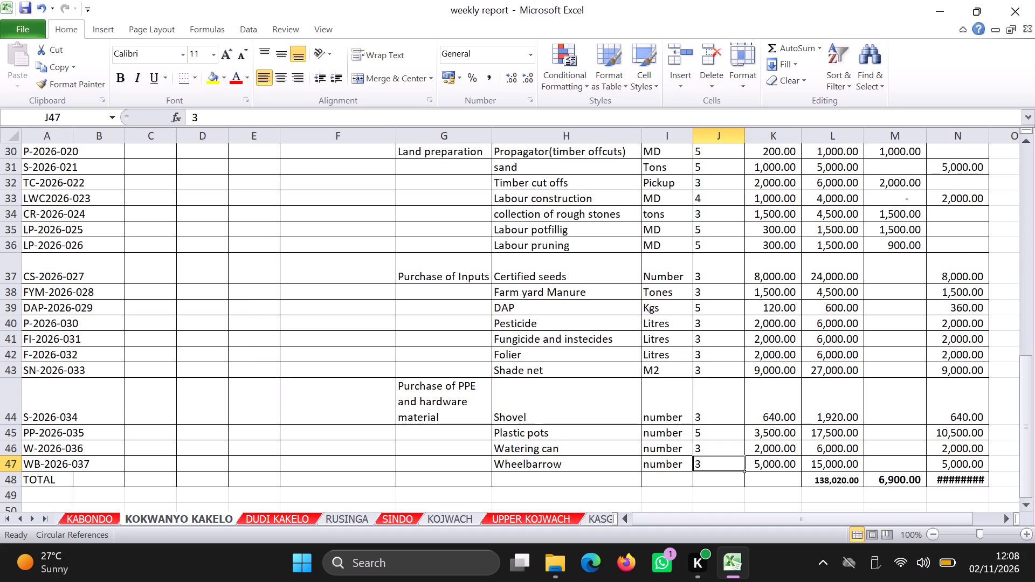
Auto-fit the width of the NAVCDP CONTRIBUTION column on the KOKWANYO KAKELO sheet.
double_click(988, 133)
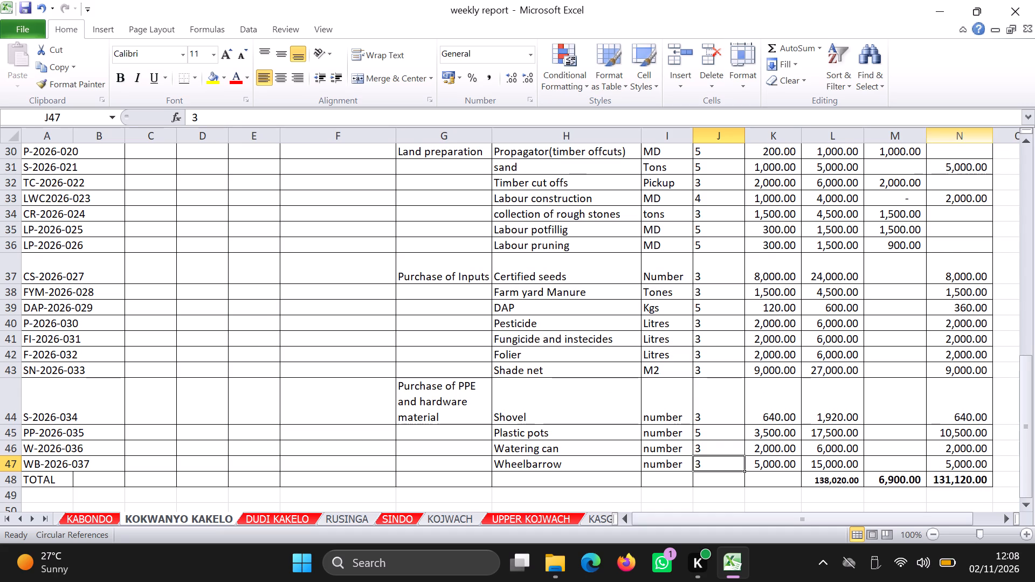
scroll(734, 386, down, 1)
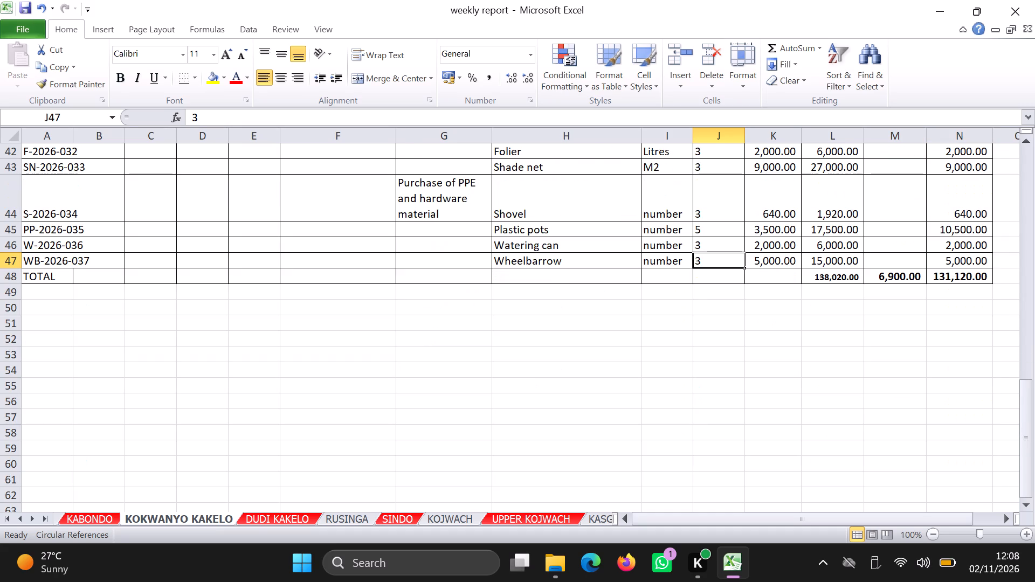
scroll(734, 386, down, 1)
click(271, 517)
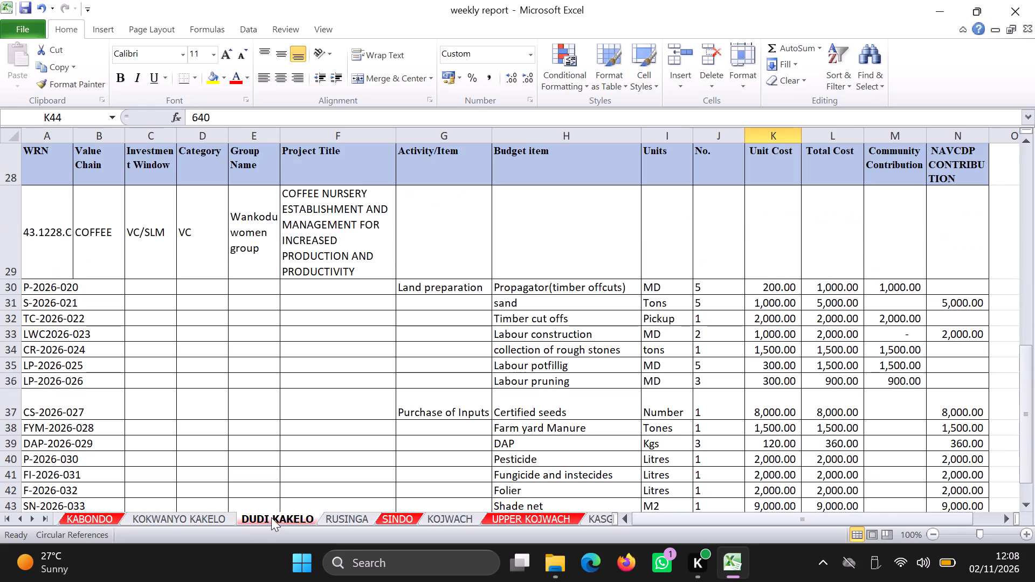
click(740, 316)
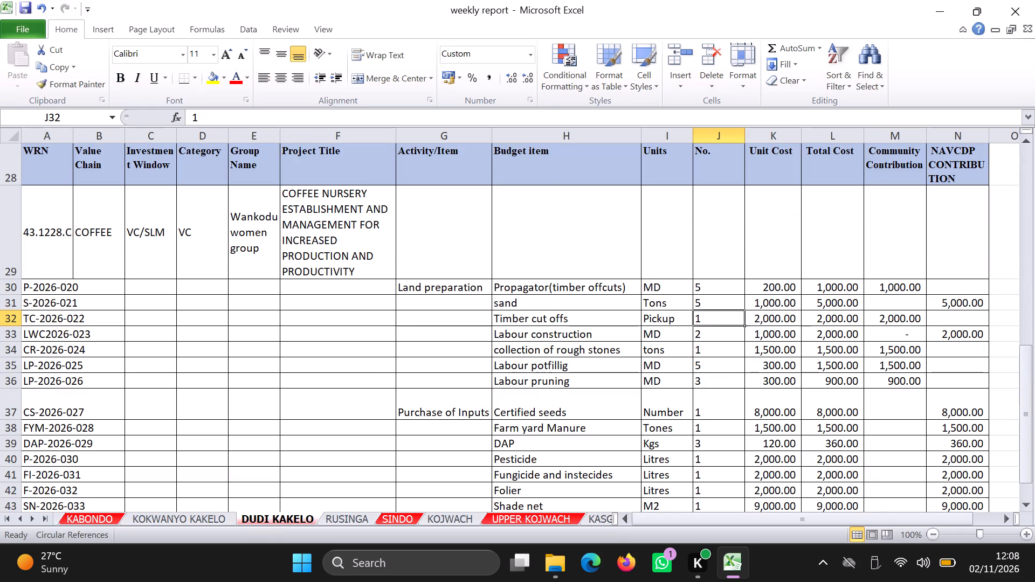
key(2)
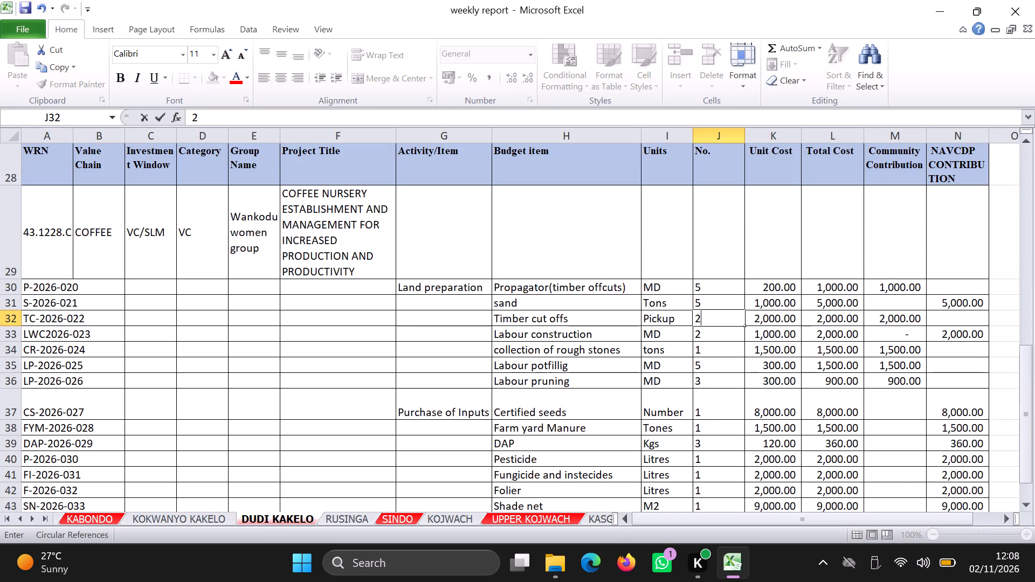
click(712, 337)
key(3)
click(710, 353)
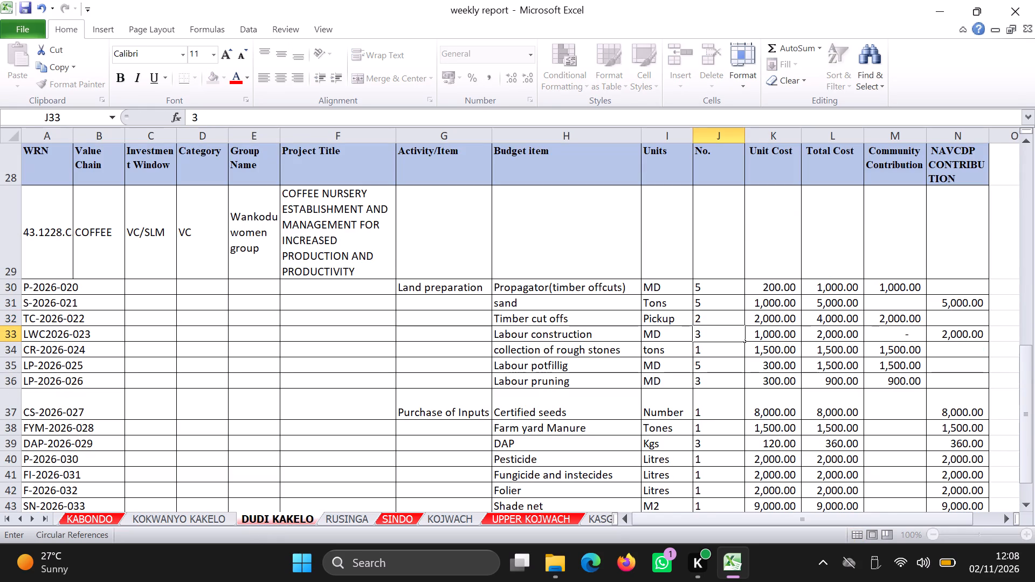
key(2)
click(712, 378)
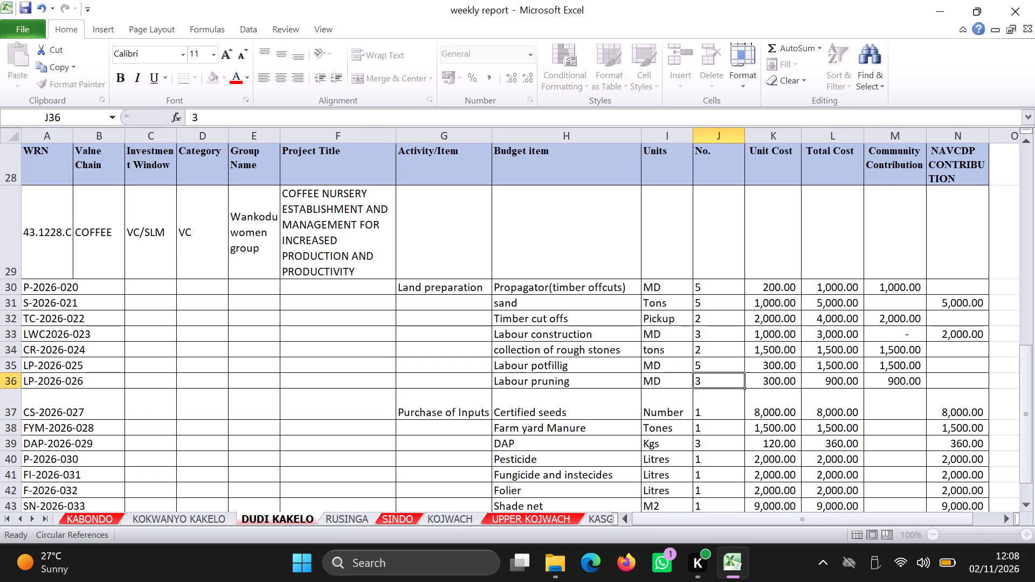
key(4)
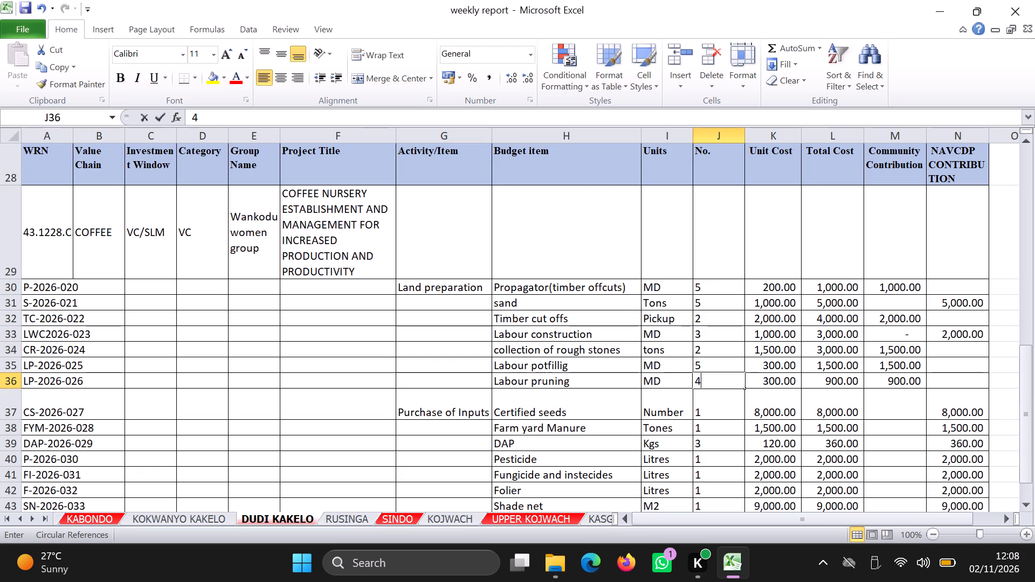
click(717, 405)
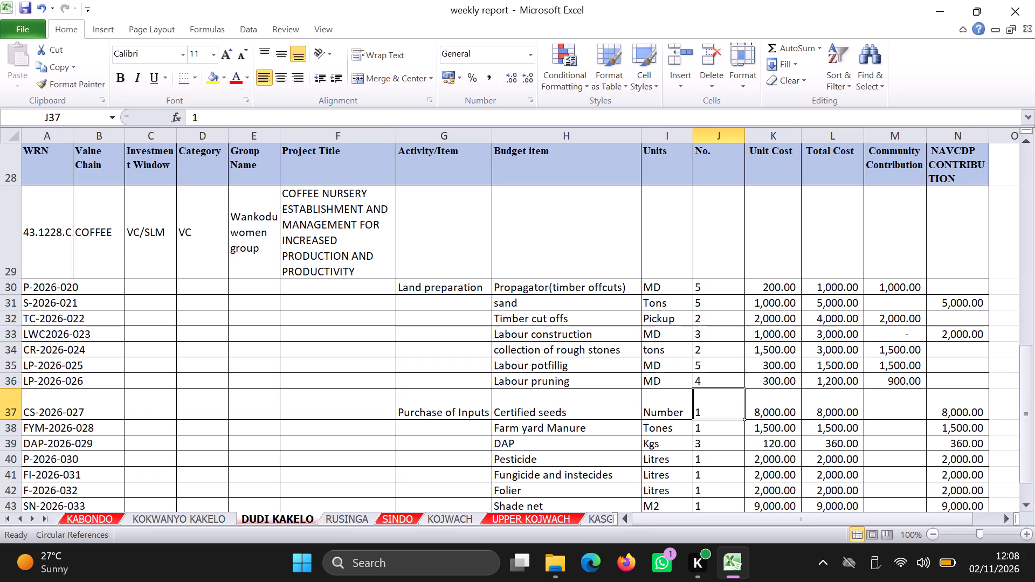
key(2)
click(716, 425)
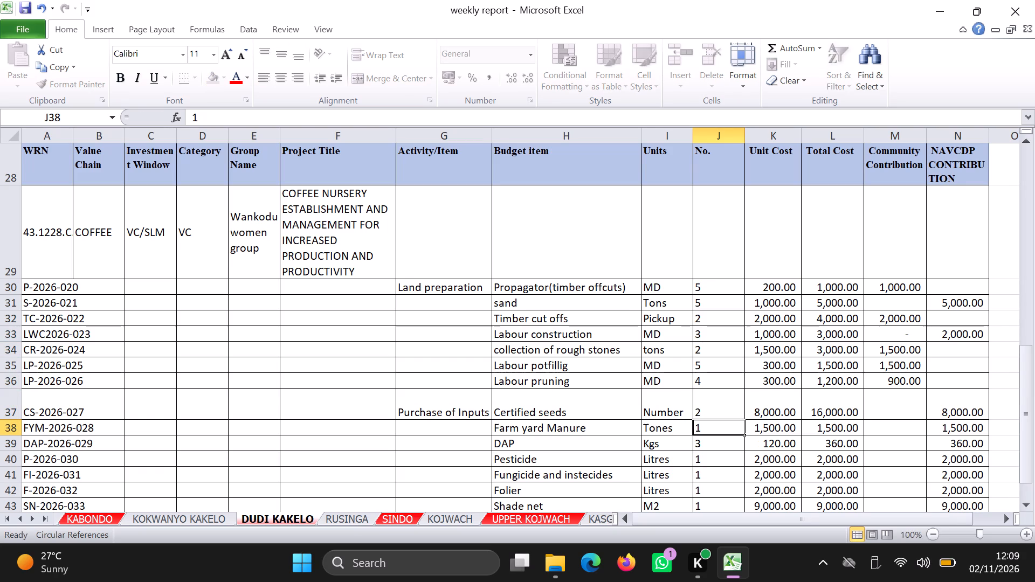
key(2)
click(713, 444)
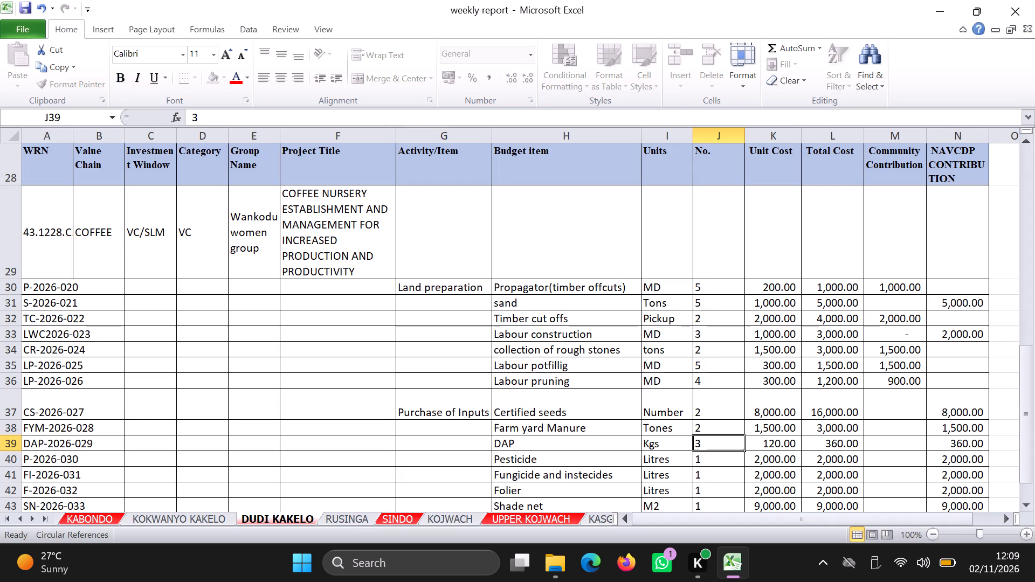
key(4)
click(713, 458)
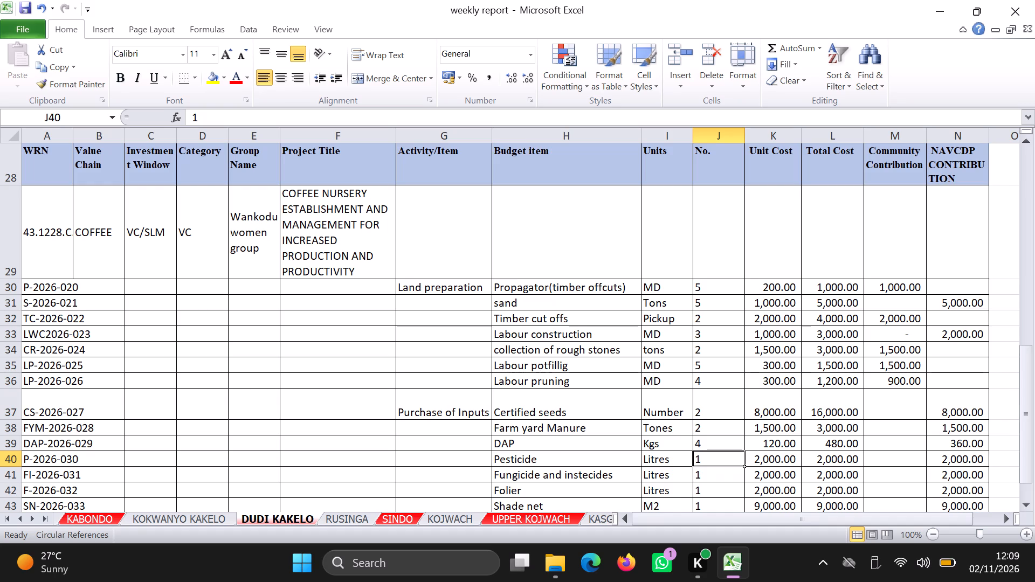
key(2)
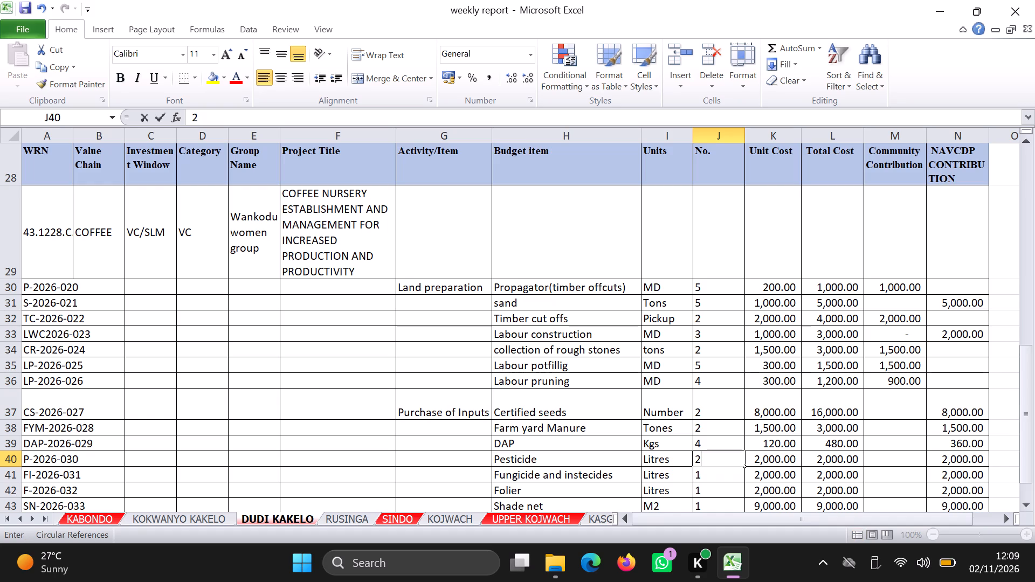
click(721, 478)
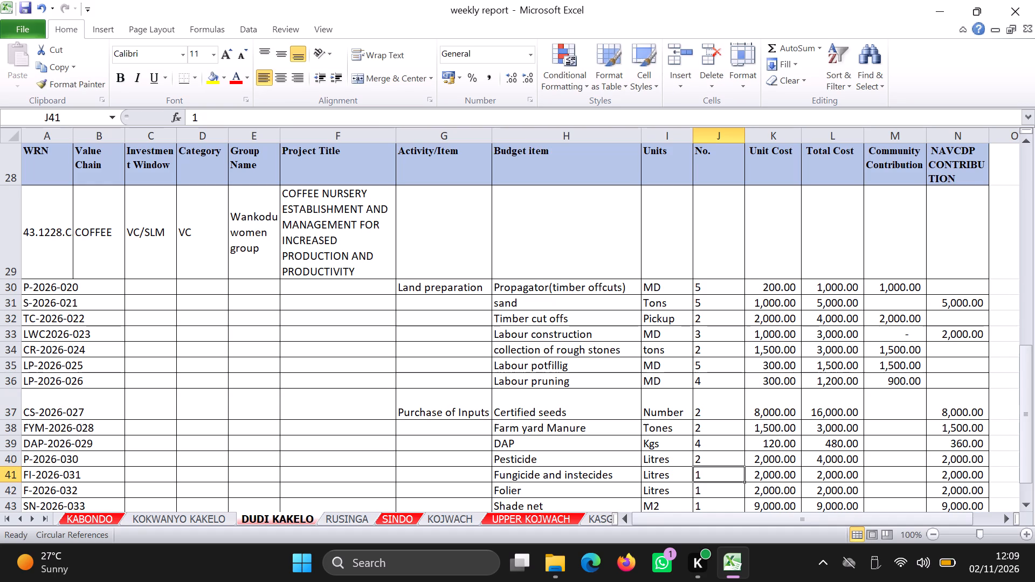
key(2)
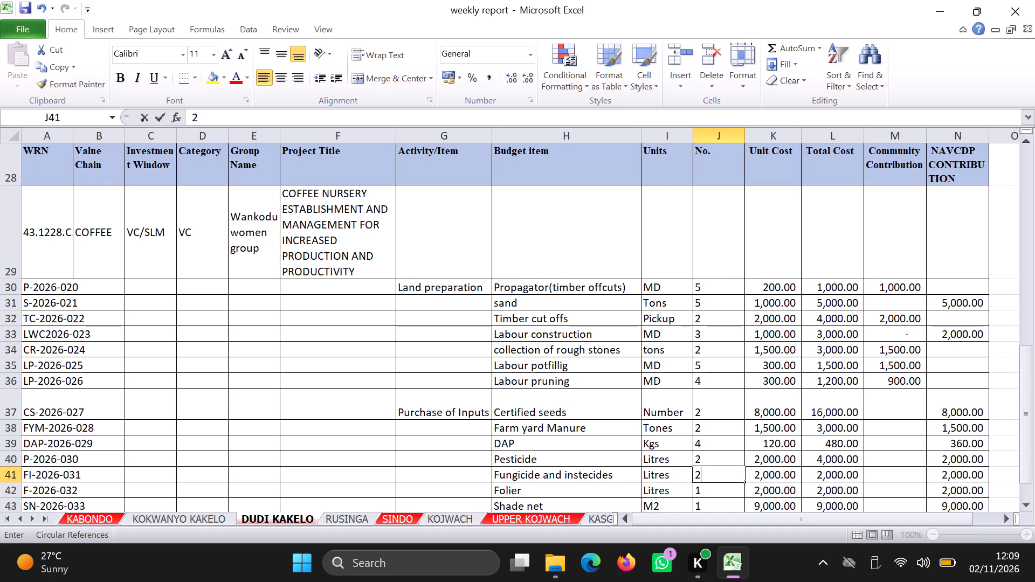
click(718, 490)
key(2)
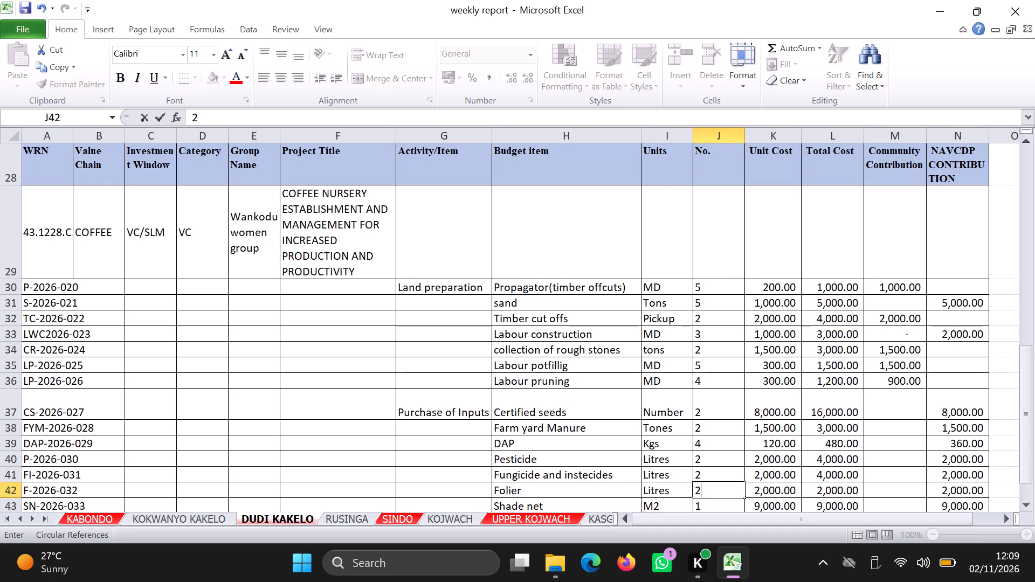
click(720, 502)
key(2)
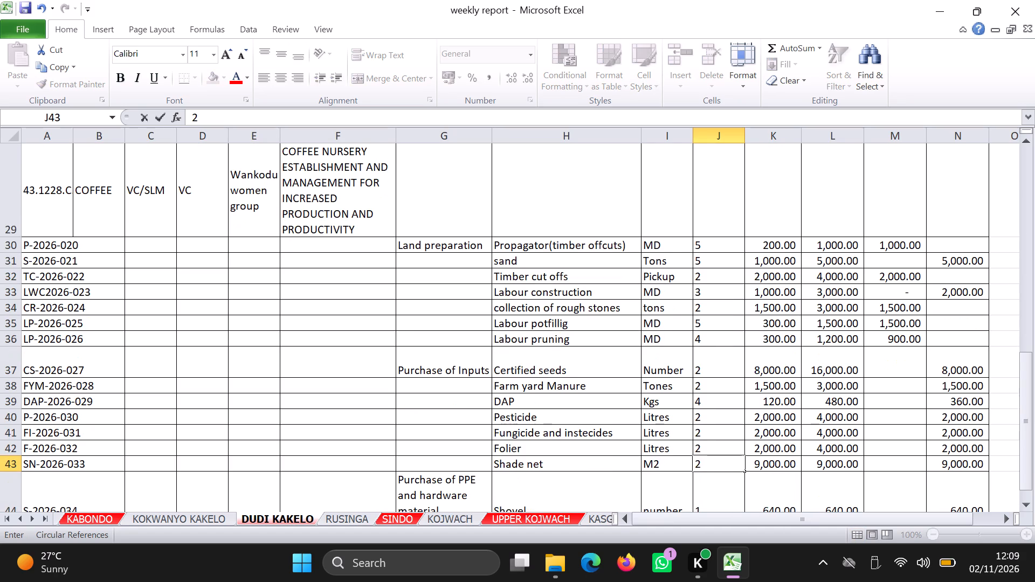
Under Purchase of PPE and hardware material, set the No. of Shovel, Watering can and Wheelbarrow to 2 and Plastic pots to 4, and try saving.
click(707, 495)
key(2)
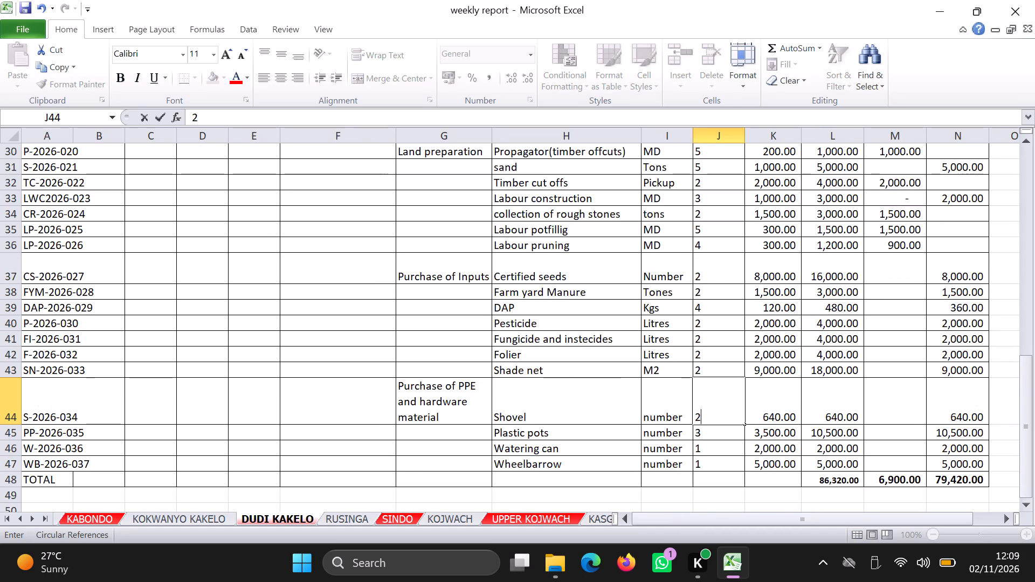
click(703, 434)
key(4)
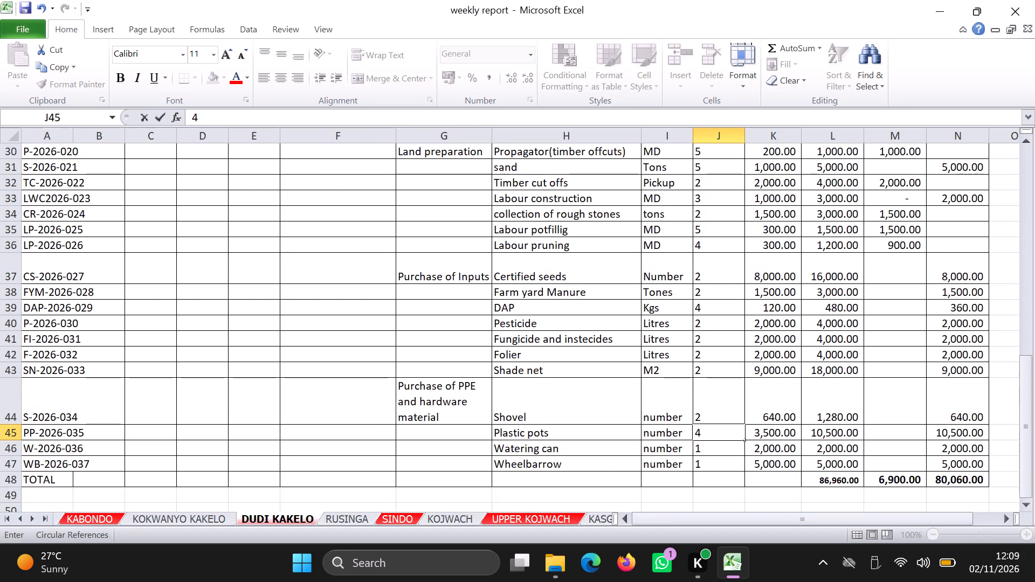
click(712, 451)
key(2)
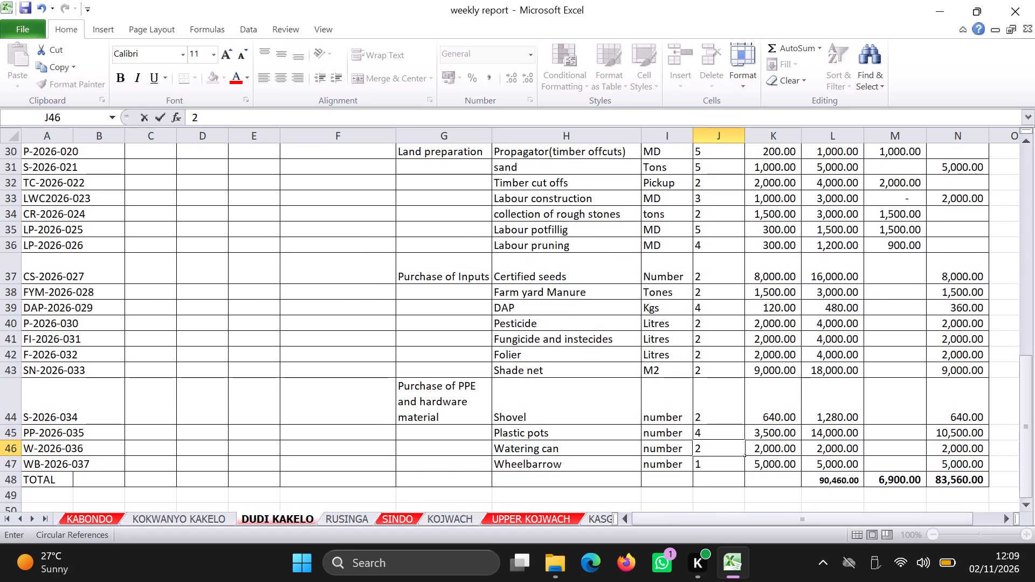
click(716, 468)
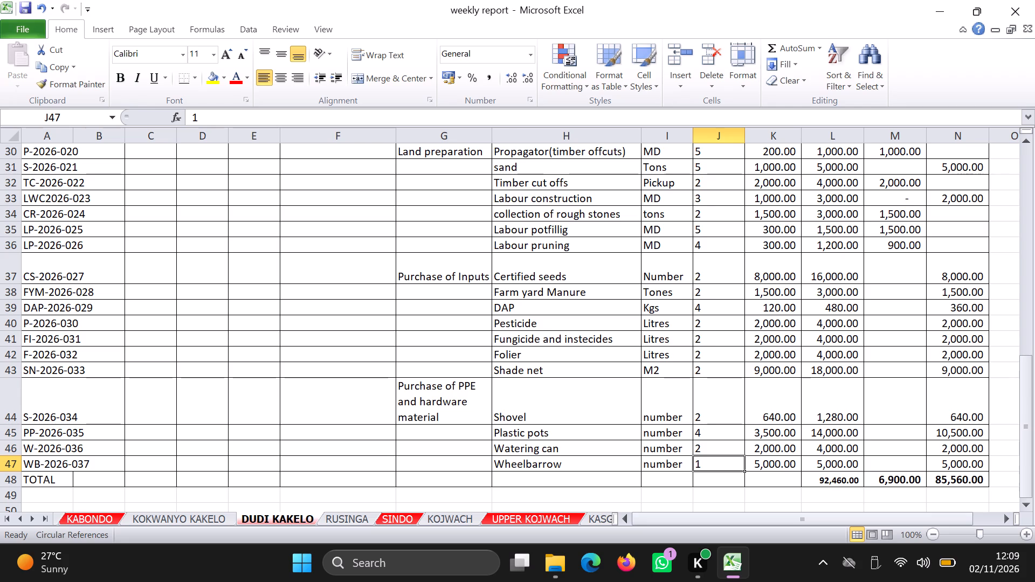
key(2)
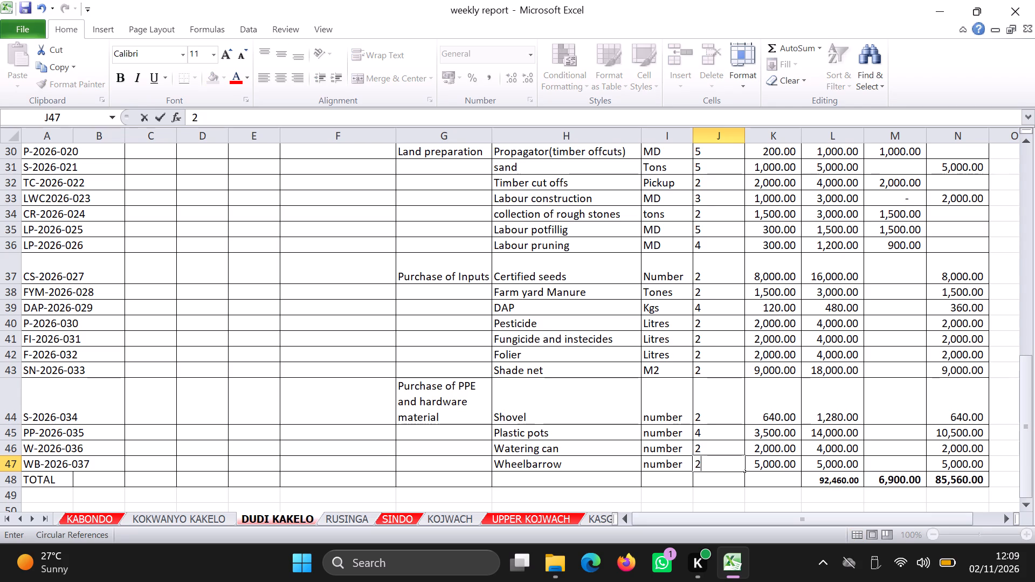
click(724, 485)
key(ctrl+s)
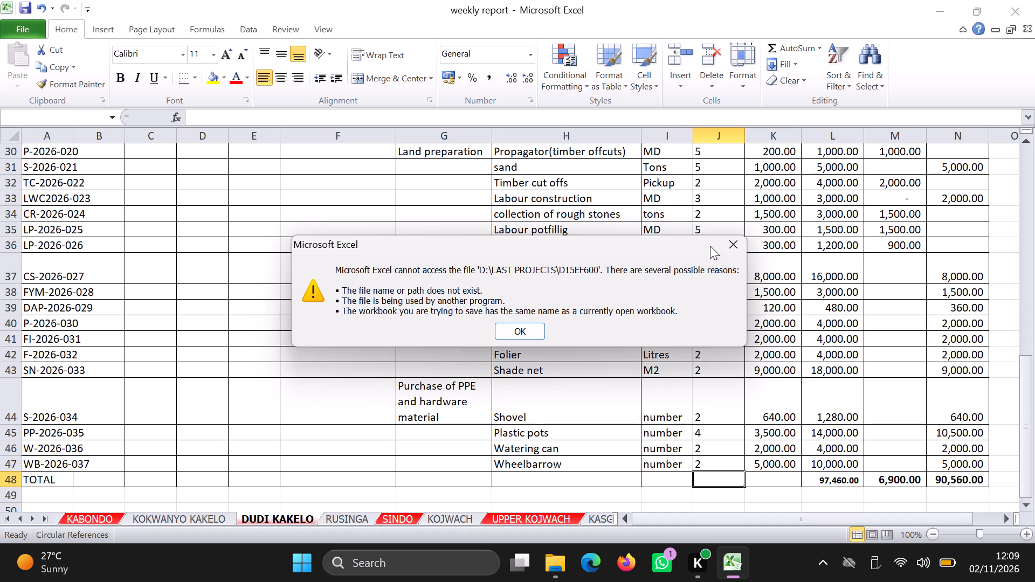
click(727, 245)
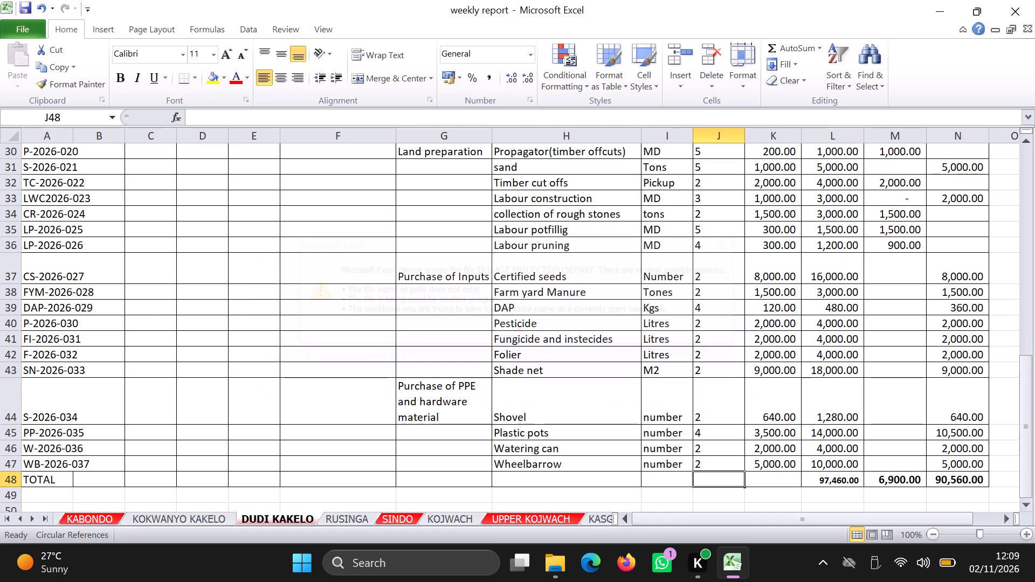
key(ctrl+s)
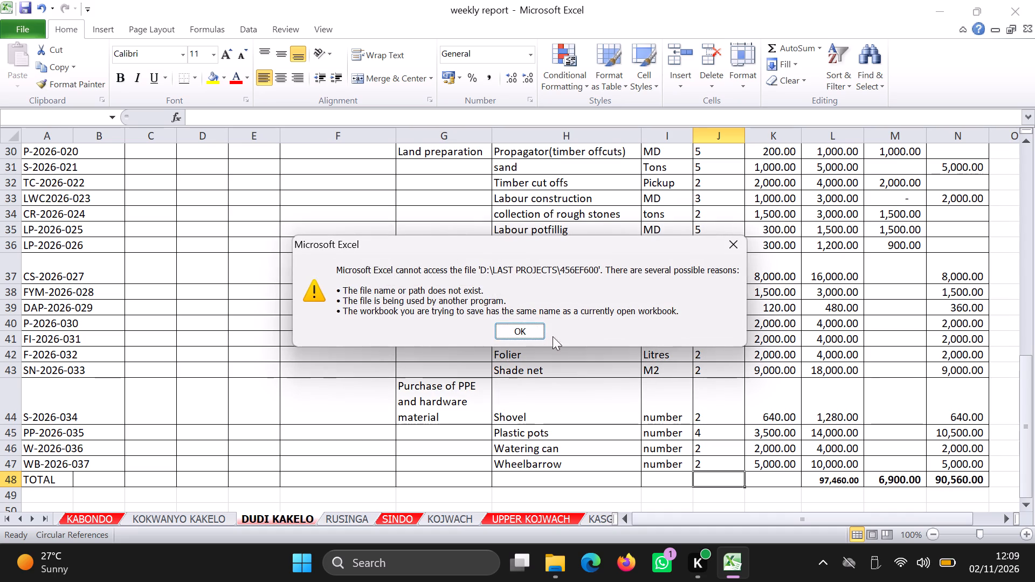
click(537, 327)
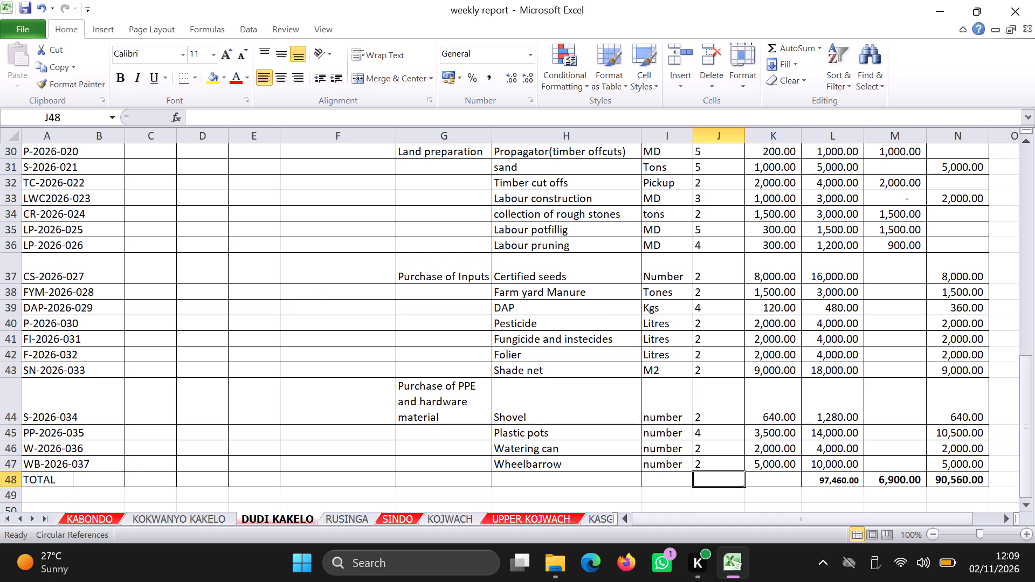
On the RUSINGA sheet's DAIRY table, set the No. of Ploughing/harrowing to 4 and farm Yard manure to 3.
click(344, 515)
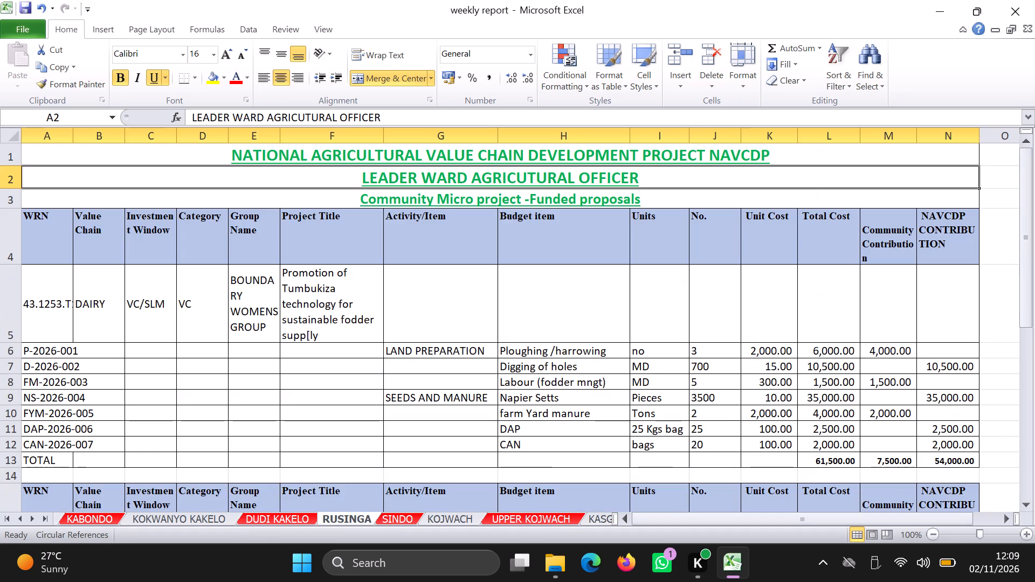
click(697, 353)
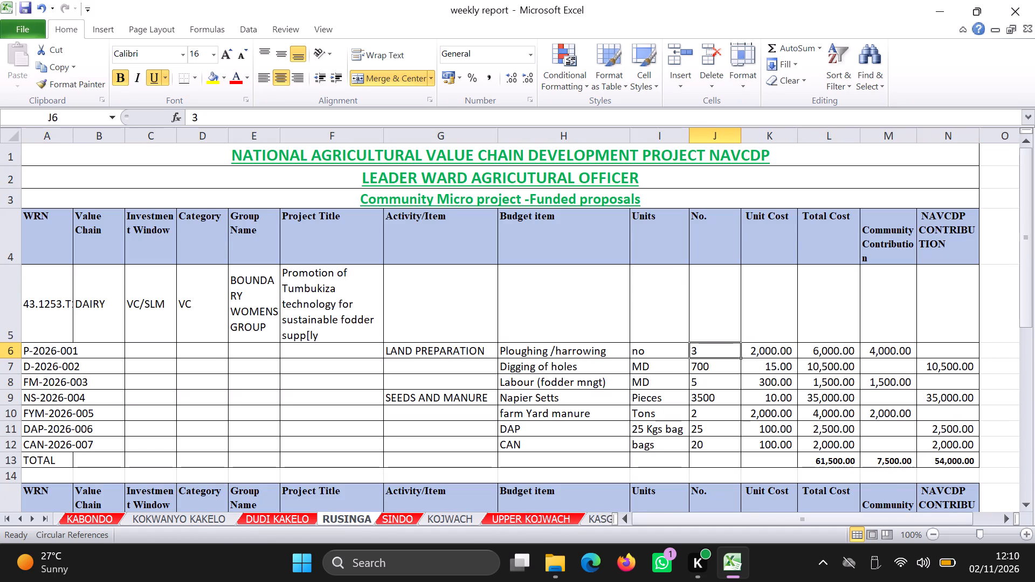
key(4)
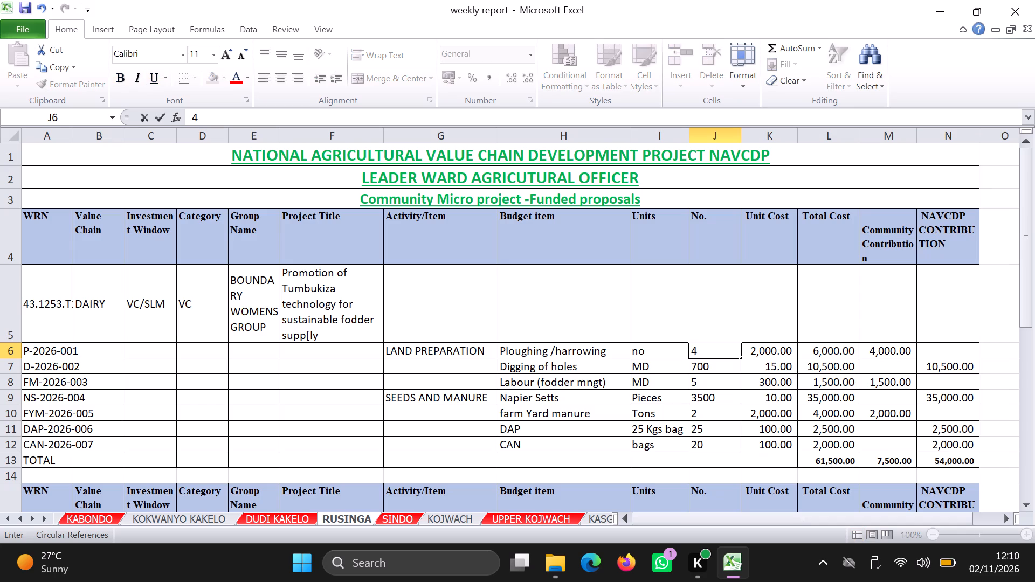
click(705, 413)
key(3)
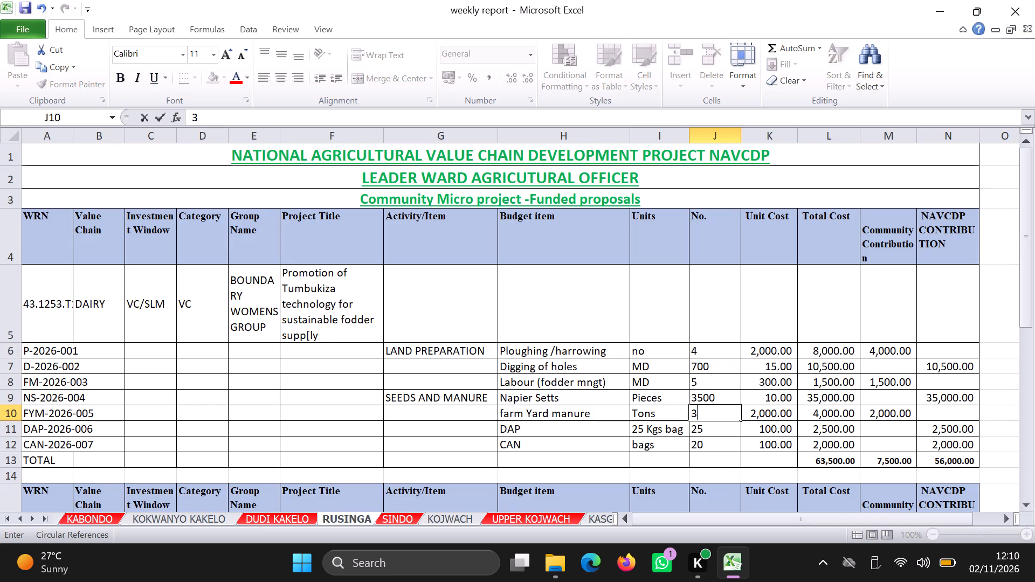
scroll(710, 462, down, 1)
click(710, 462)
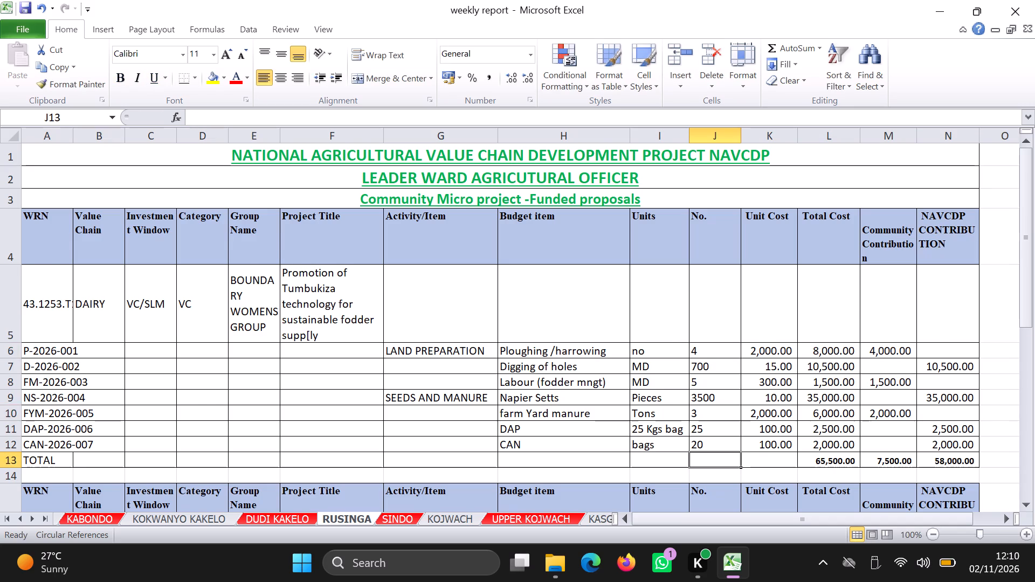
Under Land preparation and harvesting in RUSINGA's BANANA table, set the No. of Planting and Pruning to 5.
scroll(710, 462, down, 1)
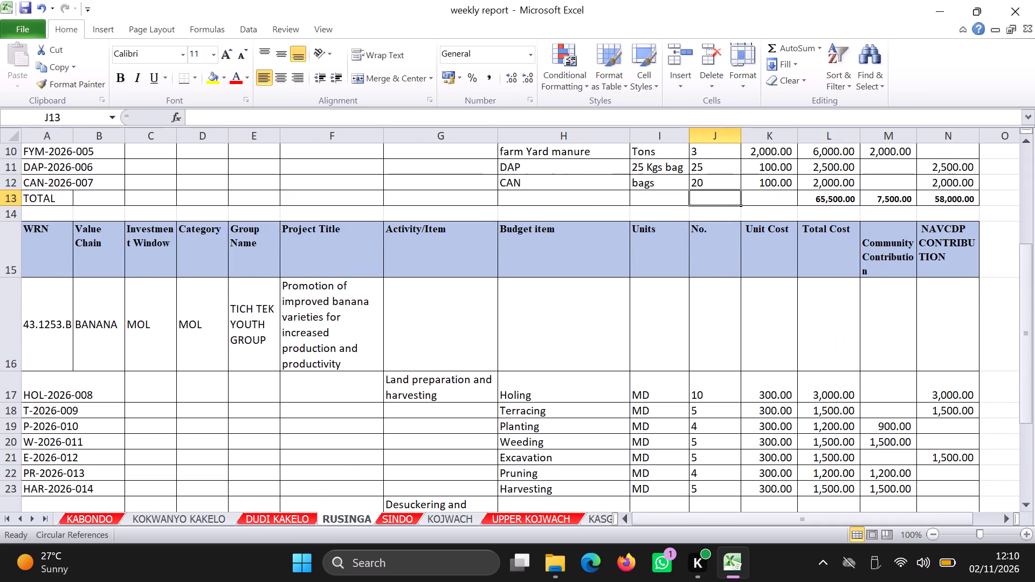
click(708, 424)
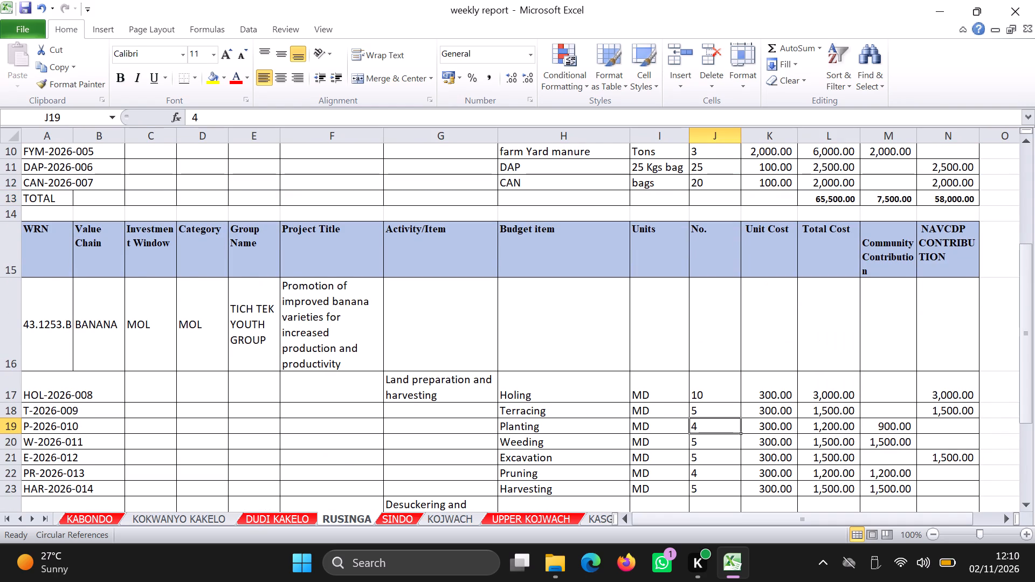
key(5)
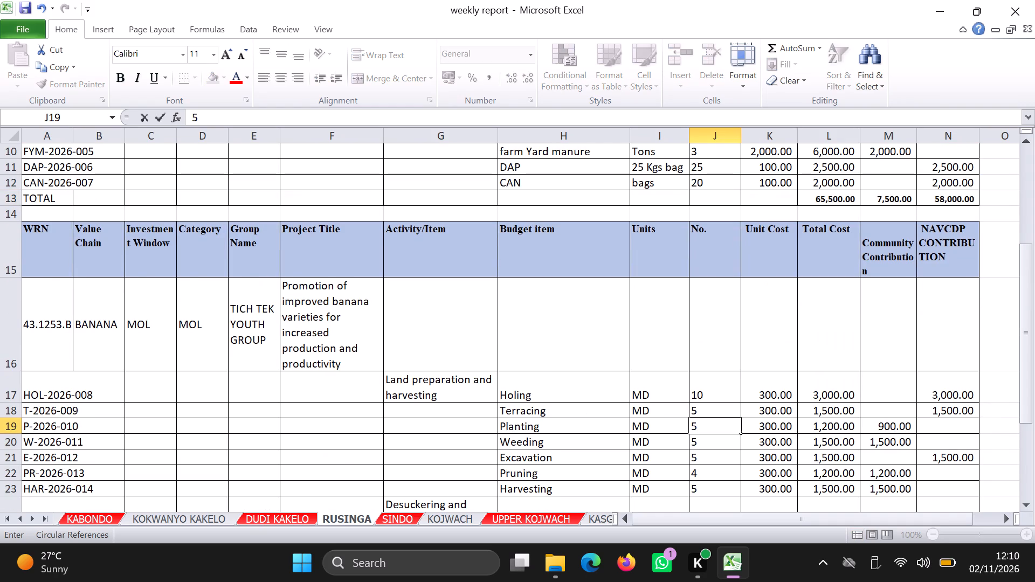
click(712, 474)
key(5)
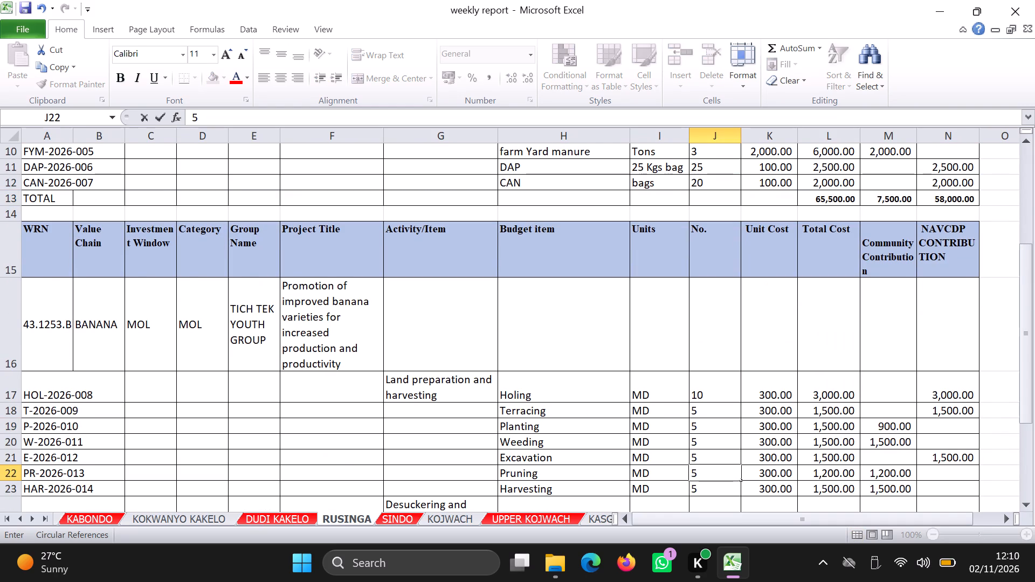
click(714, 488)
scroll(714, 488, down, 2)
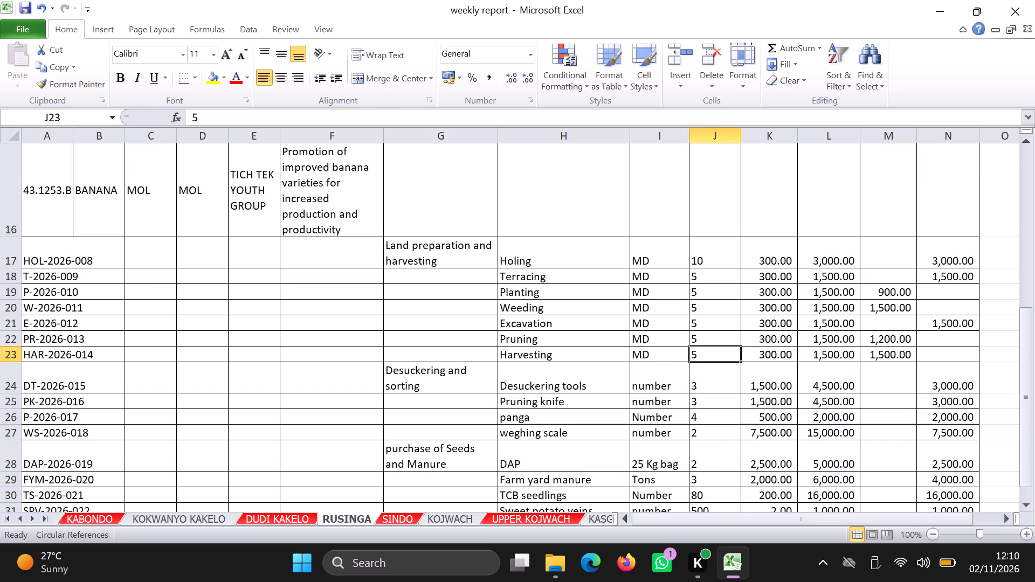
Under Desuckering and sorting in RUSINGA's BANANA table, set the No. of Desuckering tools and Pruning knife to 4, panga to 5 and weghing scale to 3.
scroll(714, 488, down, 1)
click(701, 387)
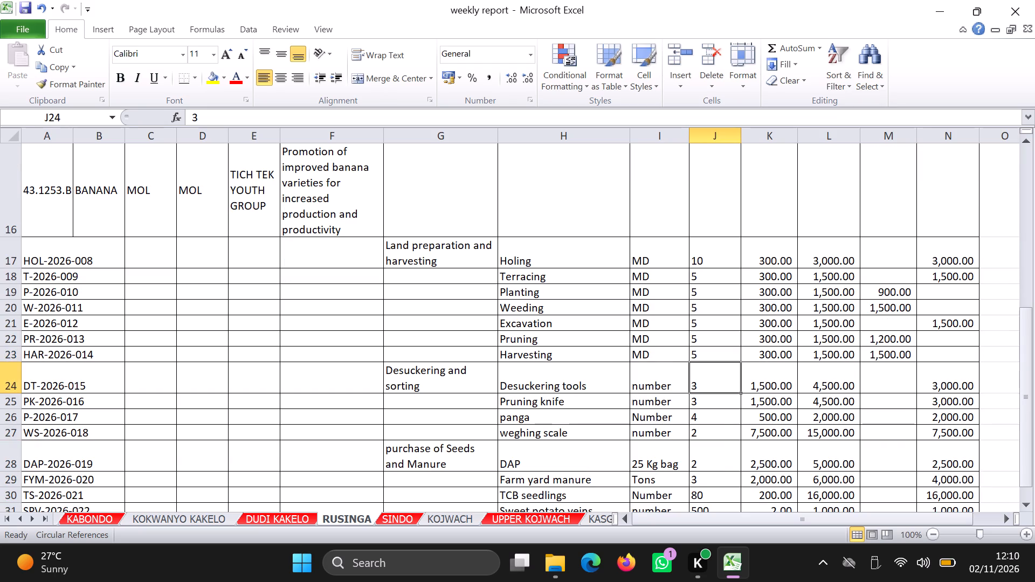
key(4)
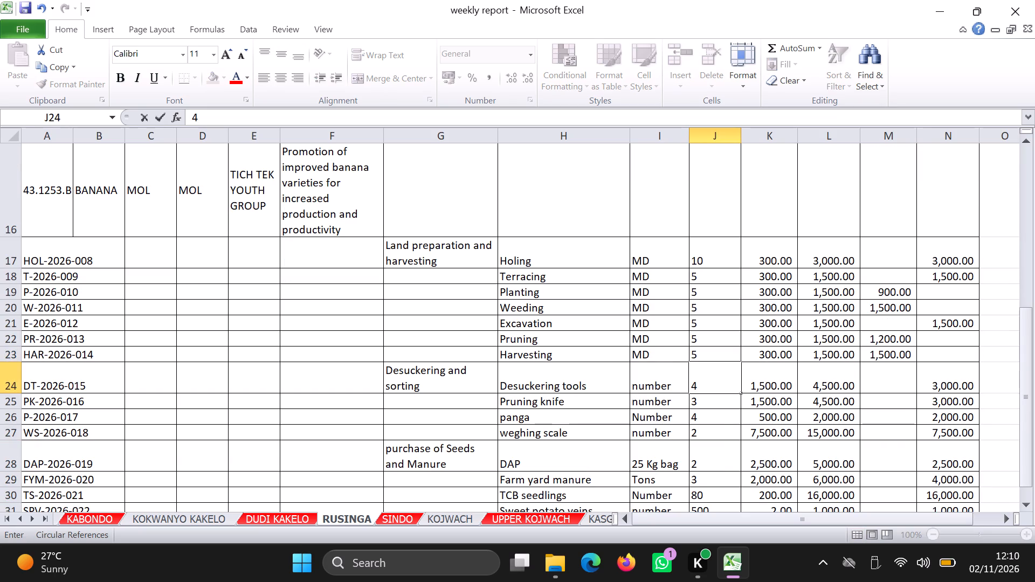
click(702, 403)
key(4)
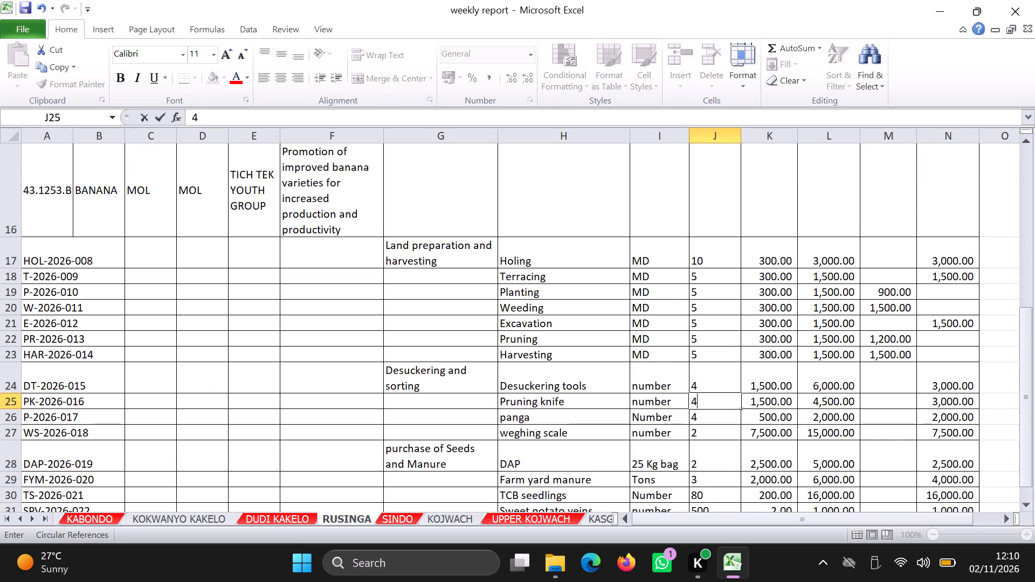
click(709, 422)
key(5)
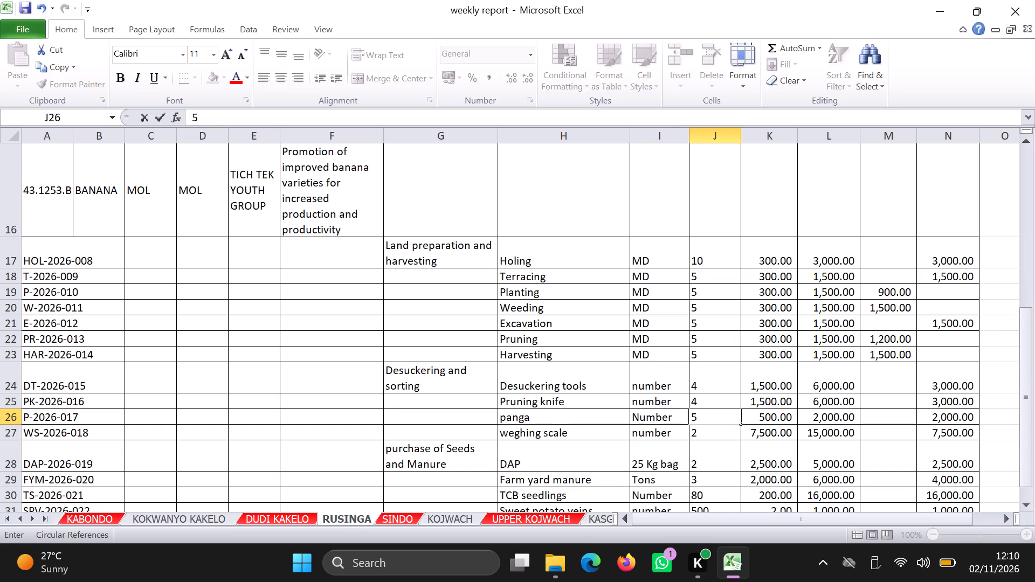
click(701, 434)
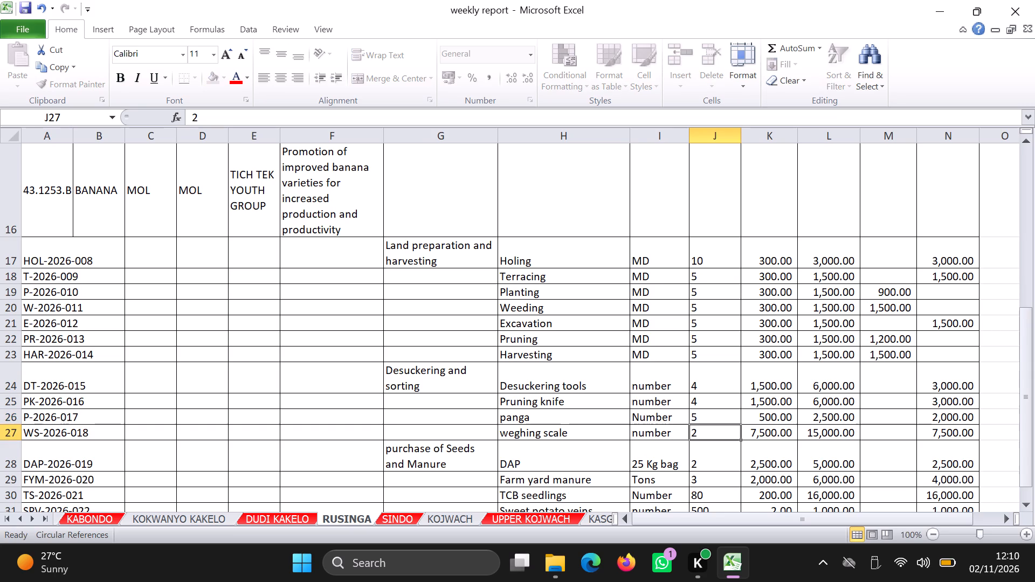
key(3)
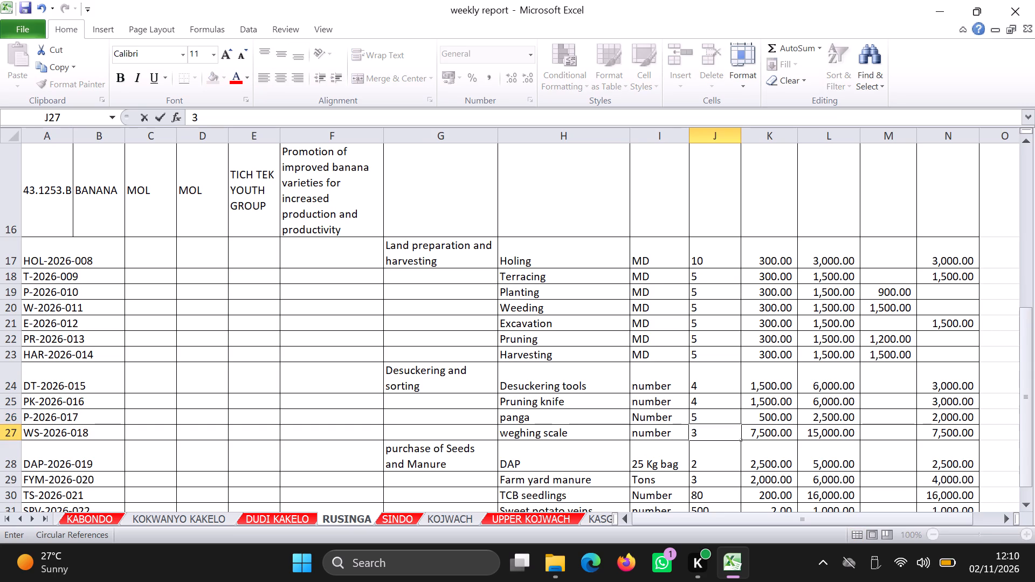
Under purchase of Seeds and Manure, set the No. of DAP to 3, Farm yard manure to 4 and transportation to 3, and try saving.
click(713, 463)
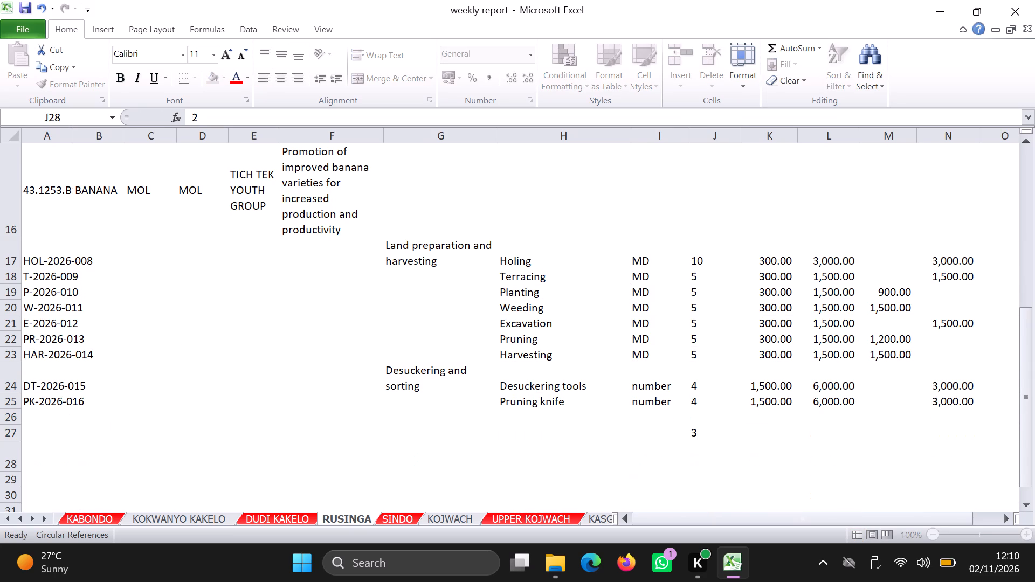
key(3)
click(716, 480)
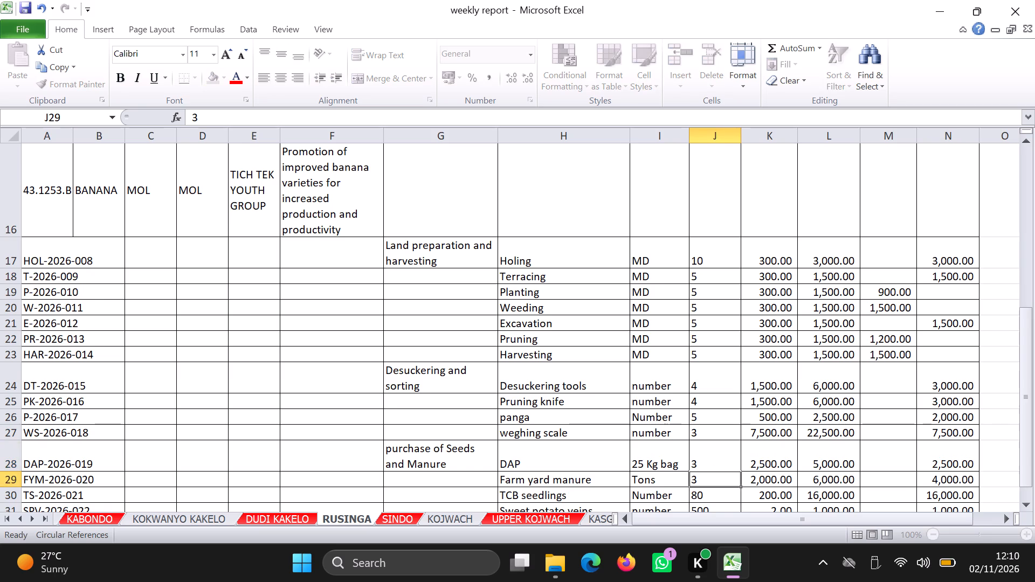
key(4)
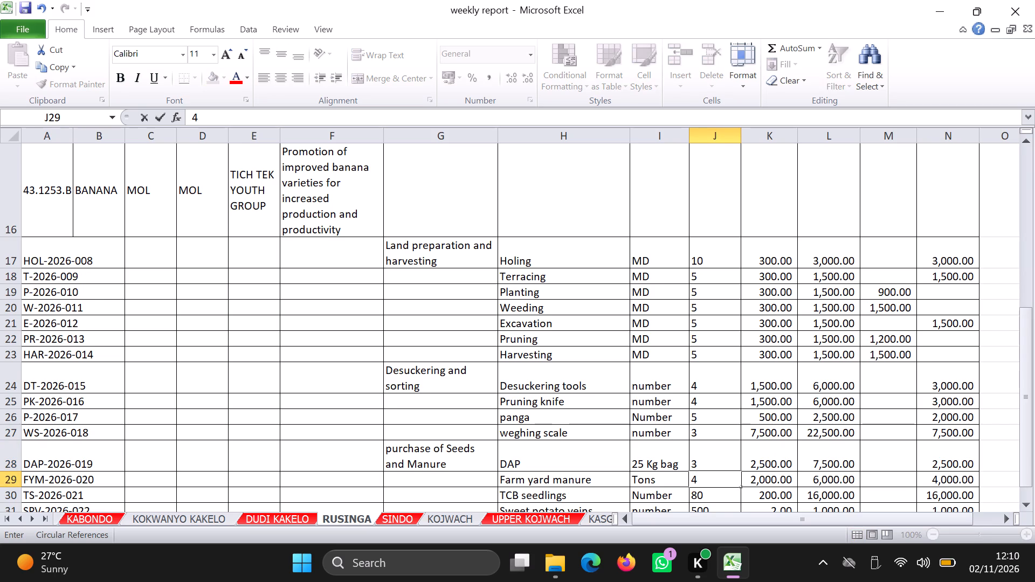
scroll(721, 475, down, 1)
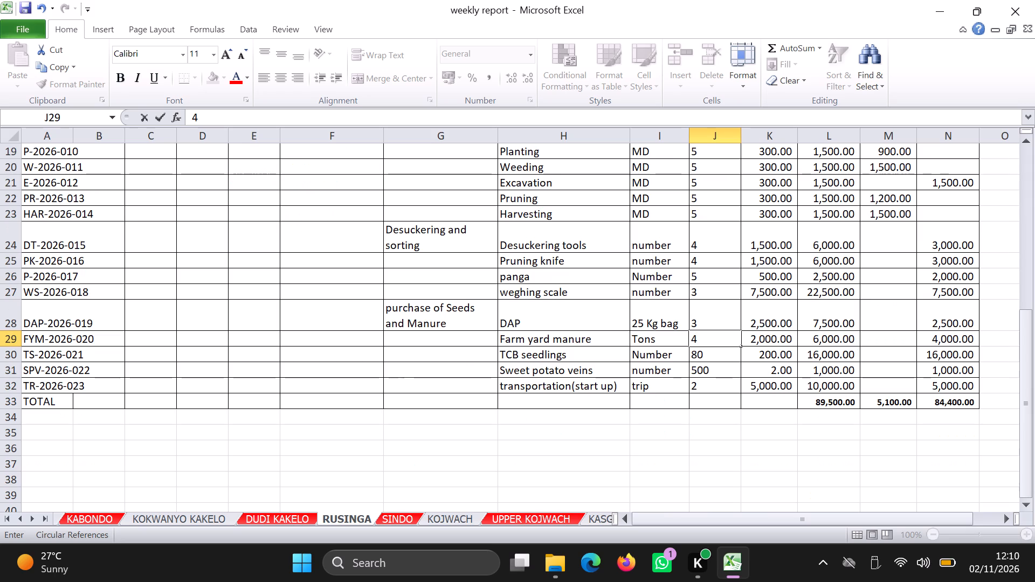
click(710, 388)
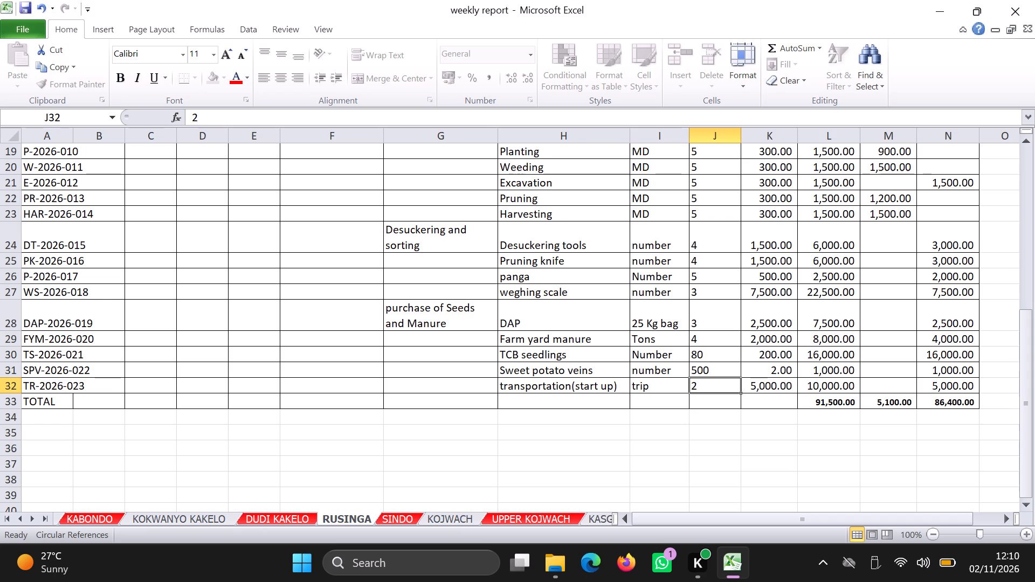
key(3)
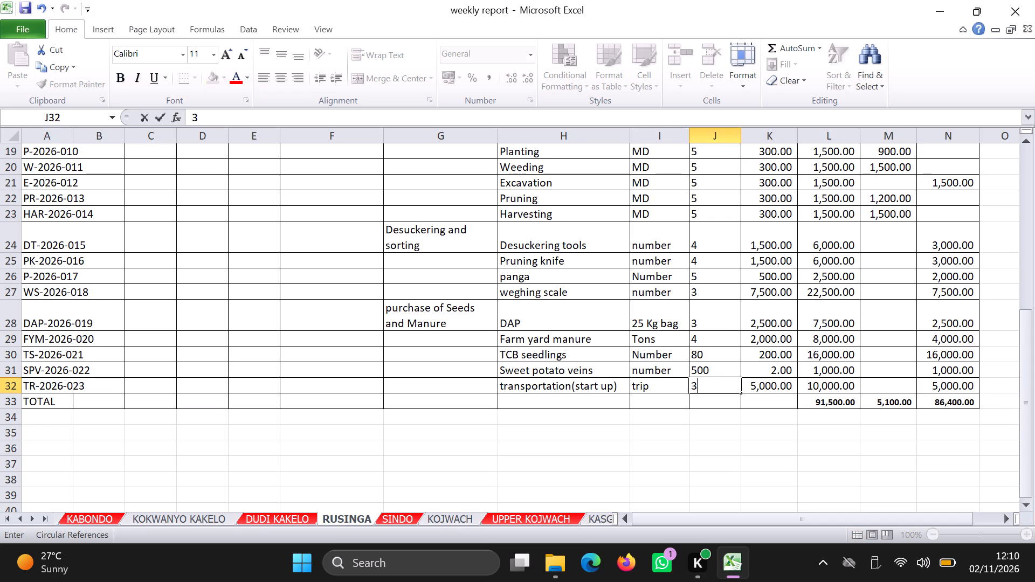
key(ctrl+s)
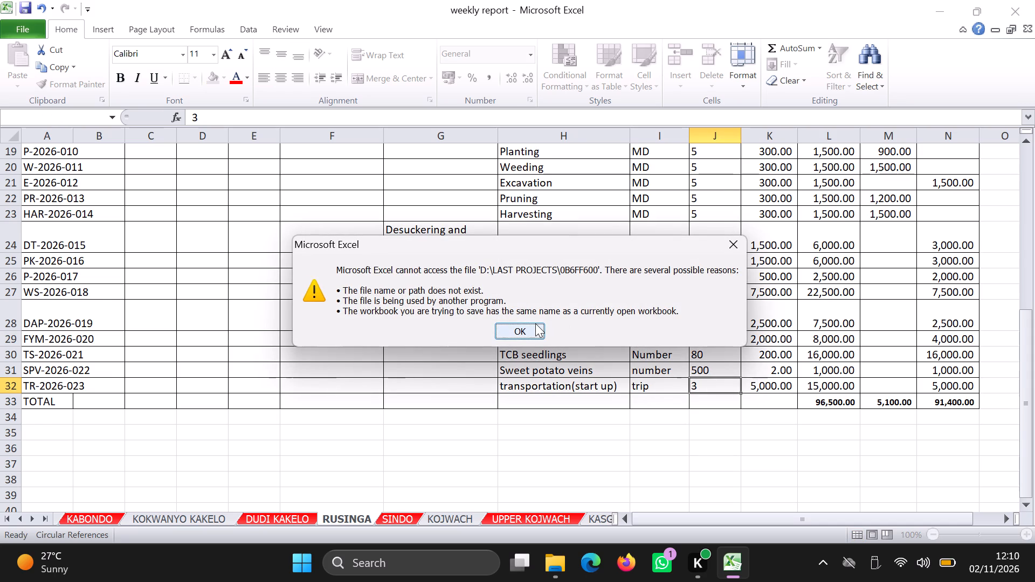
click(535, 323)
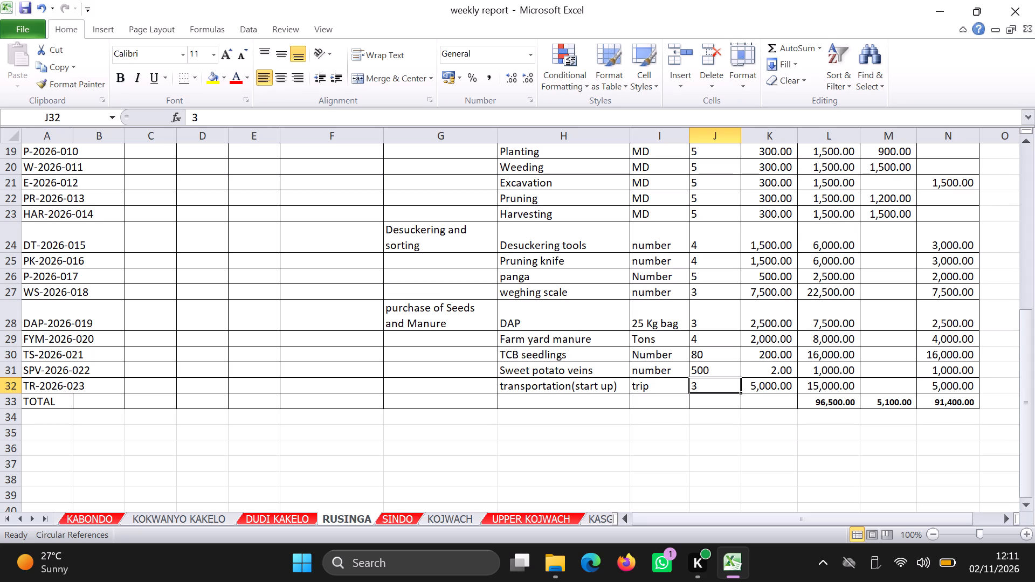
On the SINDO sheet's DAIRY table, set the No. of Ploughing/harrowing to 3 and farm Yard manure to 2.
click(398, 519)
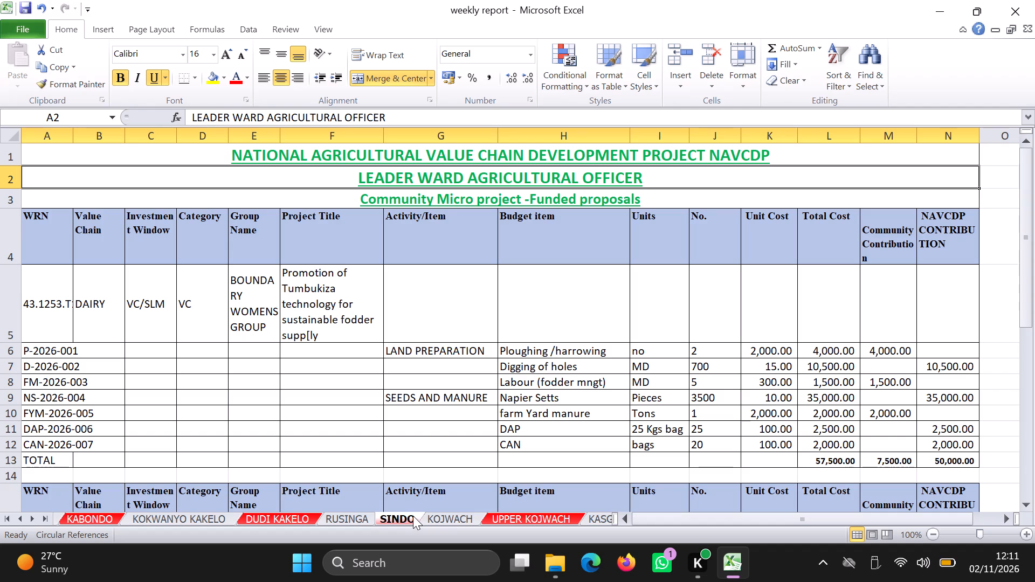
scroll(724, 325, up, 1)
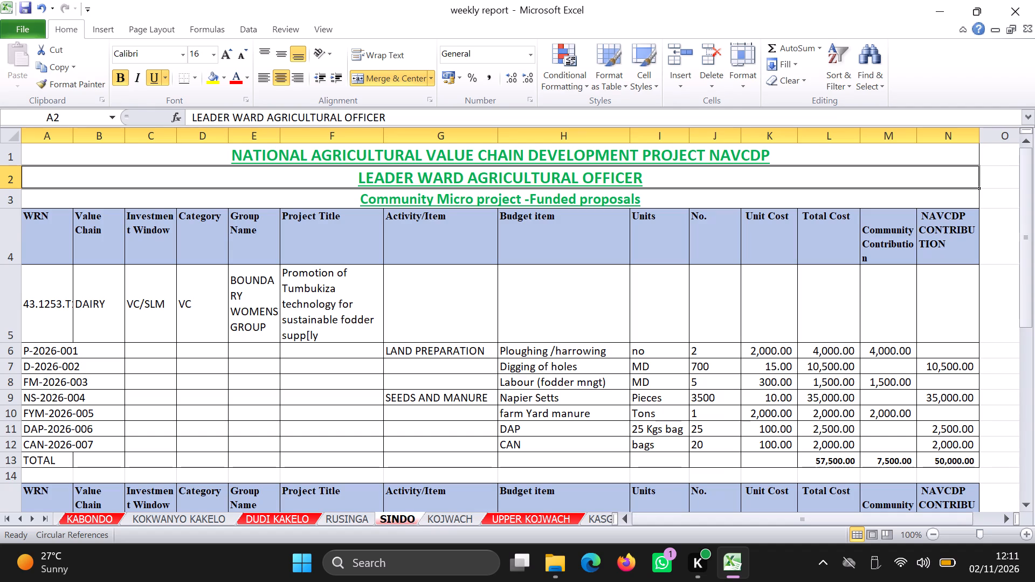
click(701, 358)
click(701, 353)
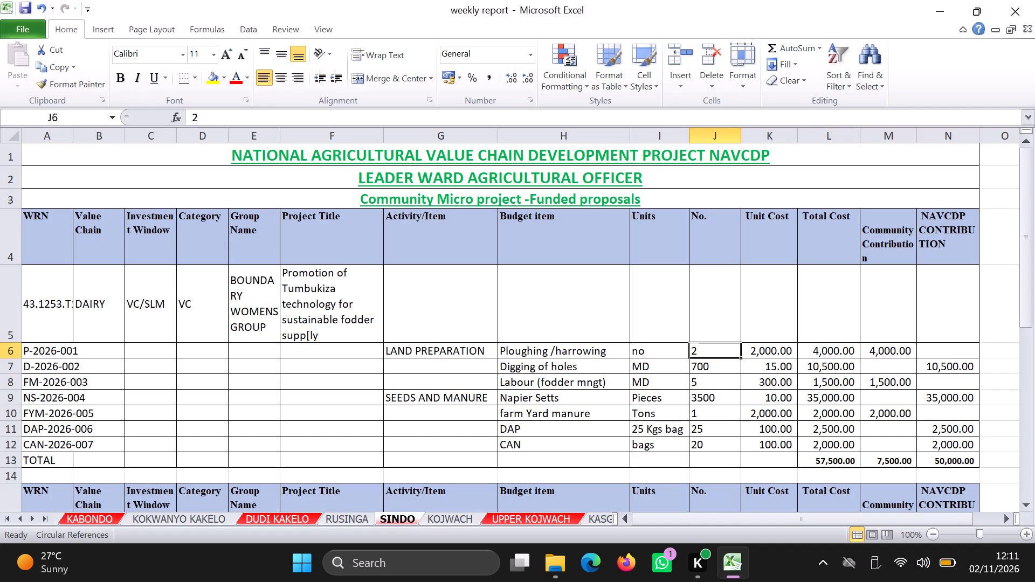
key(3)
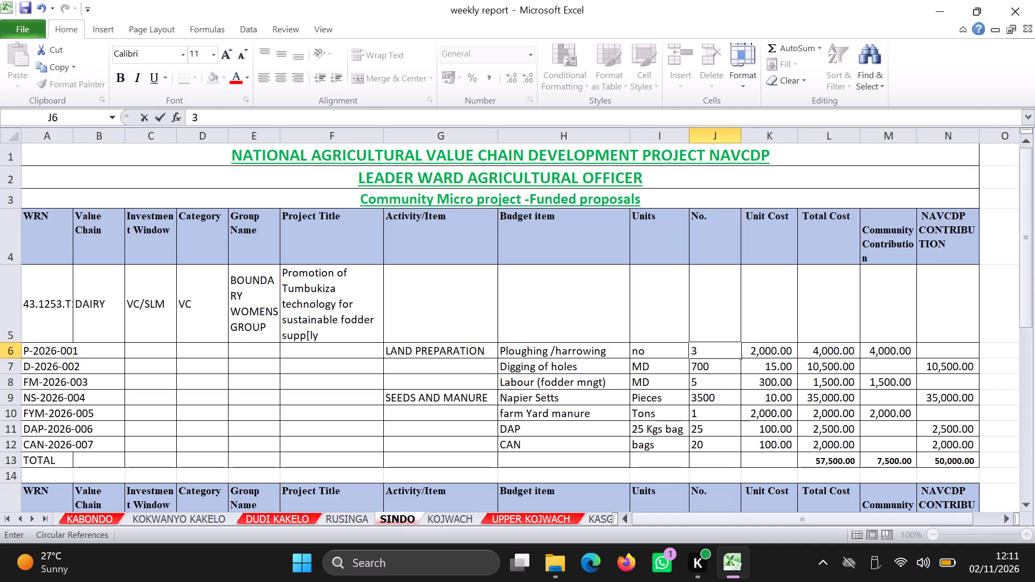
click(711, 417)
key(2)
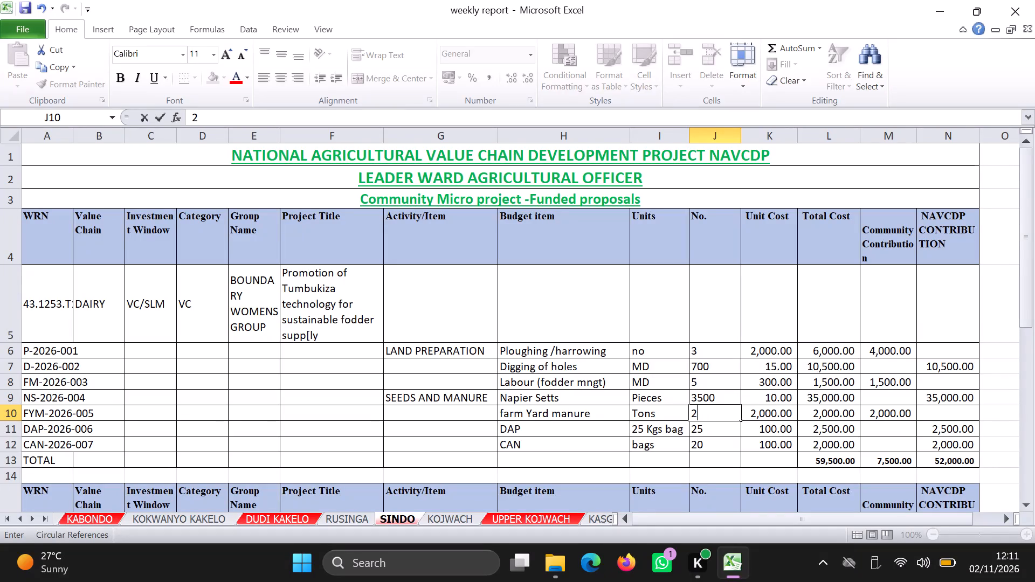
click(720, 462)
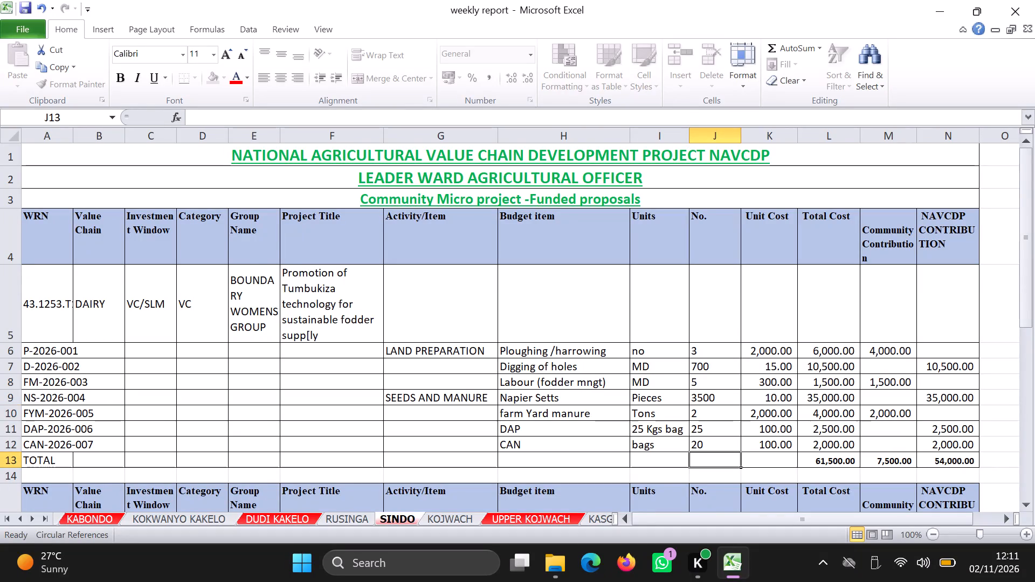
Under Land preparation and harvesting in SINDO's BANANA table, set the No. of Planting and Pruning to 4.
scroll(720, 462, down, 2)
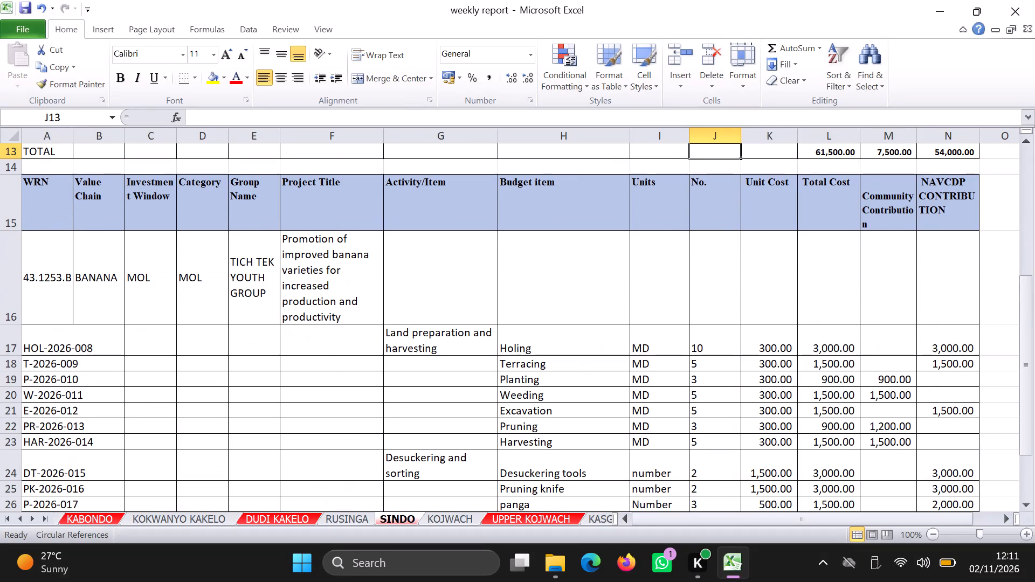
click(704, 384)
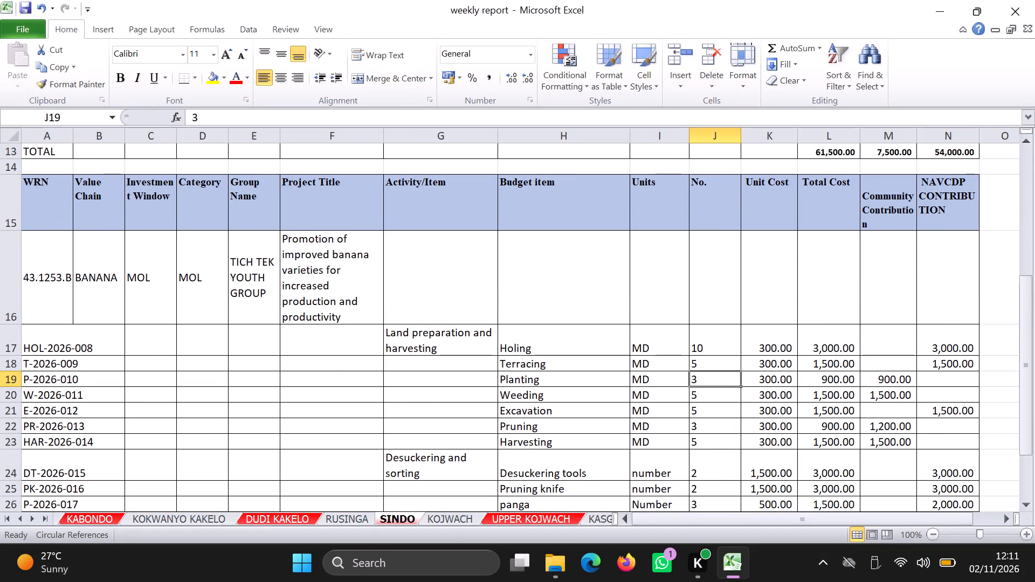
key(4)
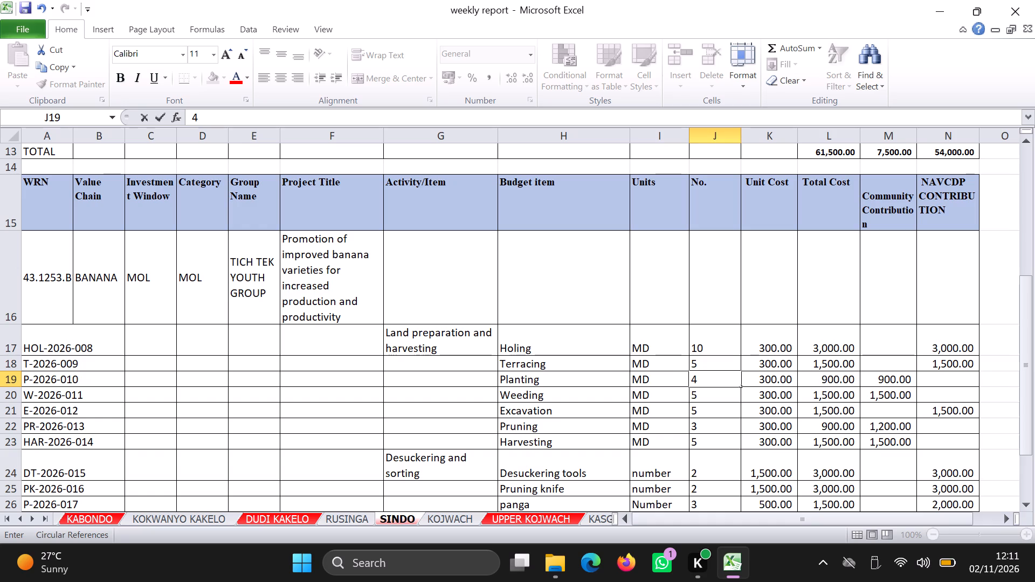
click(715, 427)
key(4)
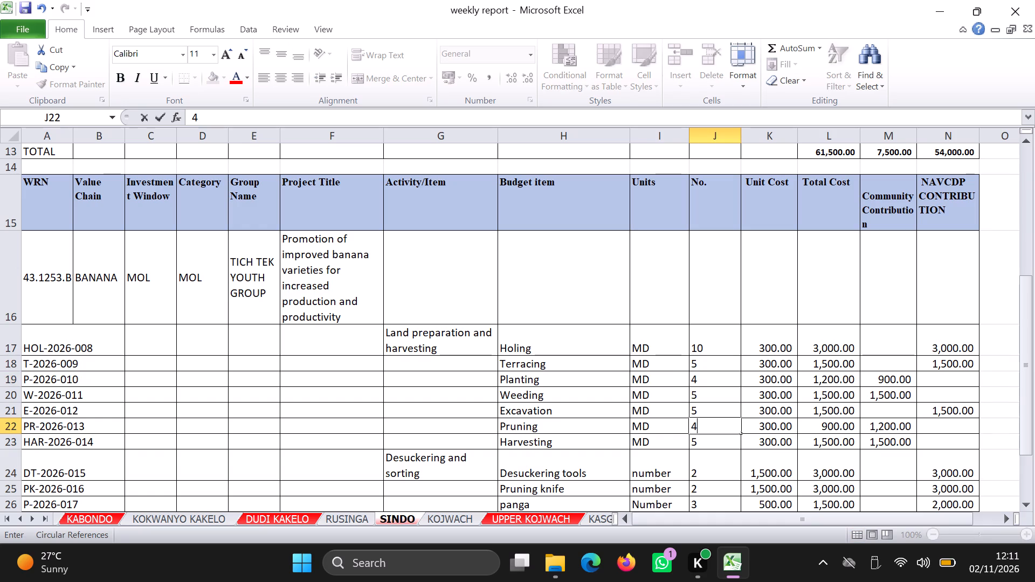
Under Desuckering and sorting, set the No. of Desuckering tools and Pruning knife to 3, panga to 4 and weghing scale to 2.
click(708, 474)
key(3)
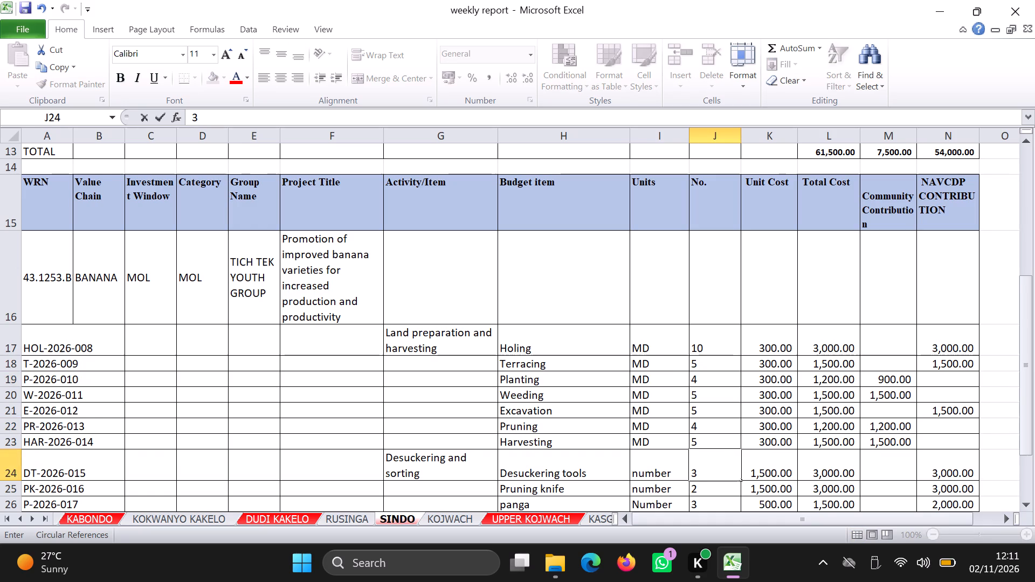
click(709, 495)
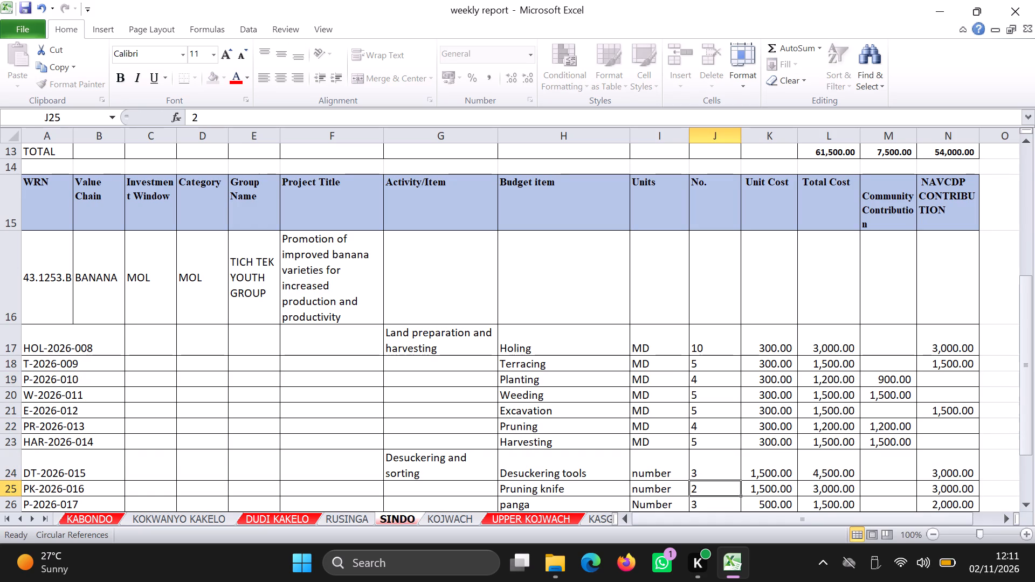
key(3)
click(709, 501)
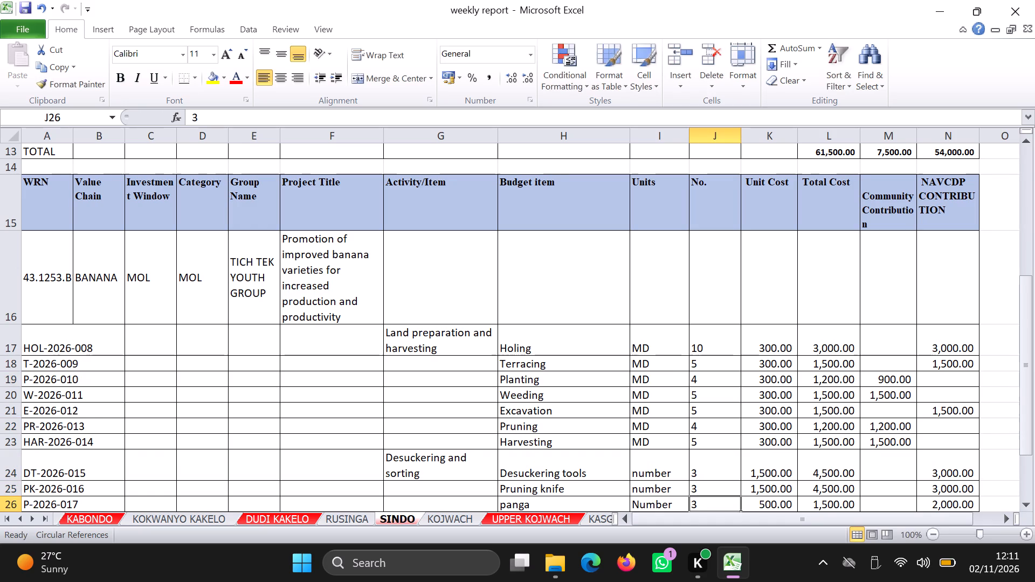
key(4)
click(710, 496)
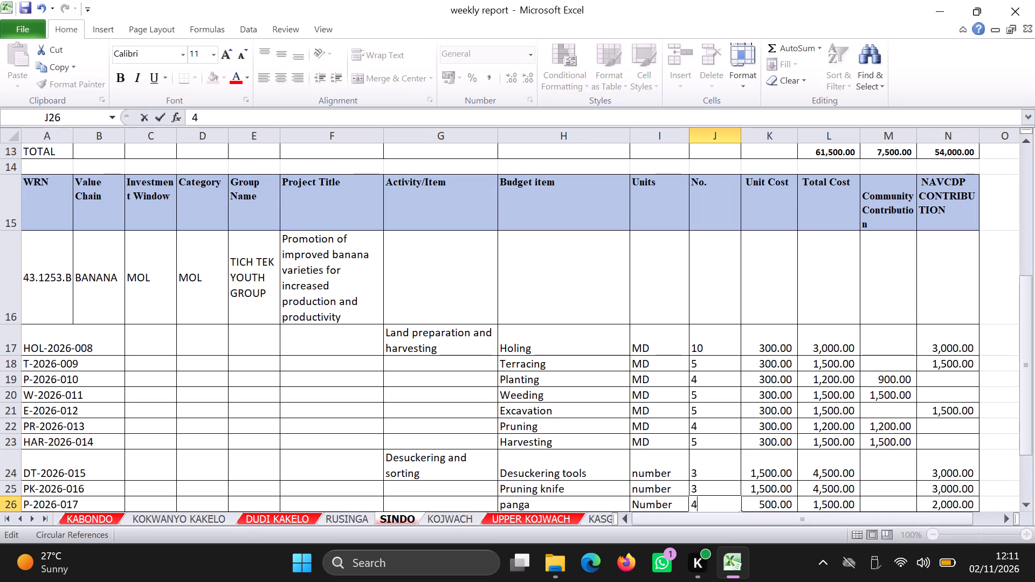
click(710, 488)
scroll(710, 488, down, 1)
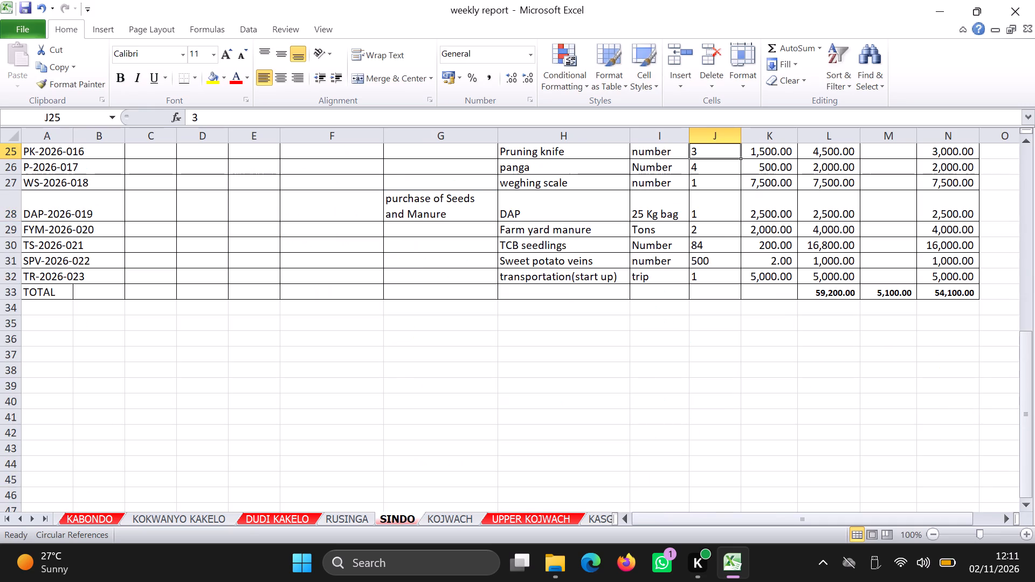
scroll(710, 488, down, 1)
click(701, 181)
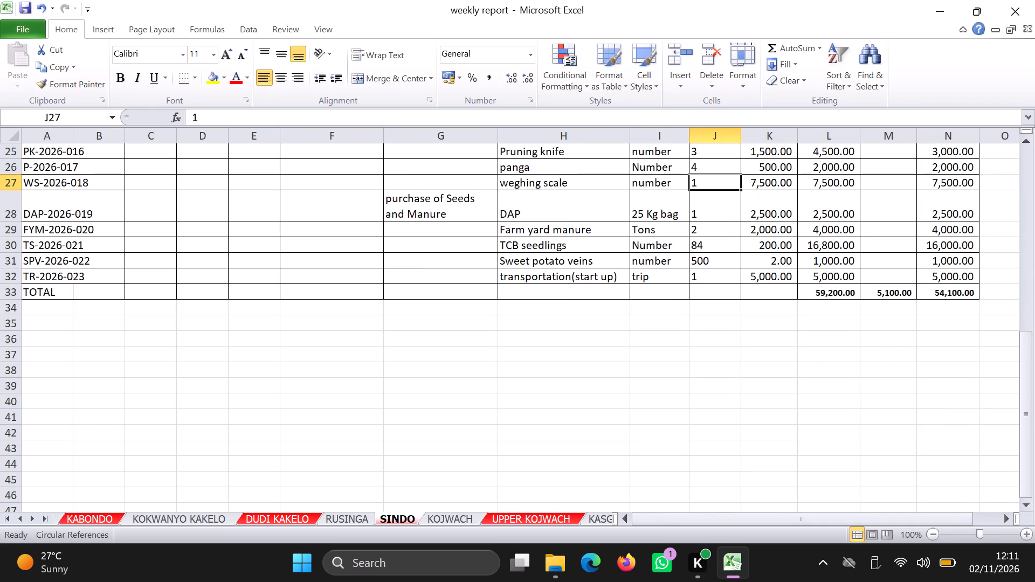
key(2)
Under purchase of Seeds and Manure in SINDO's BANANA table, set the No. of DAP to 2, Farm yard manure to 3 and transportation to 2.
click(713, 208)
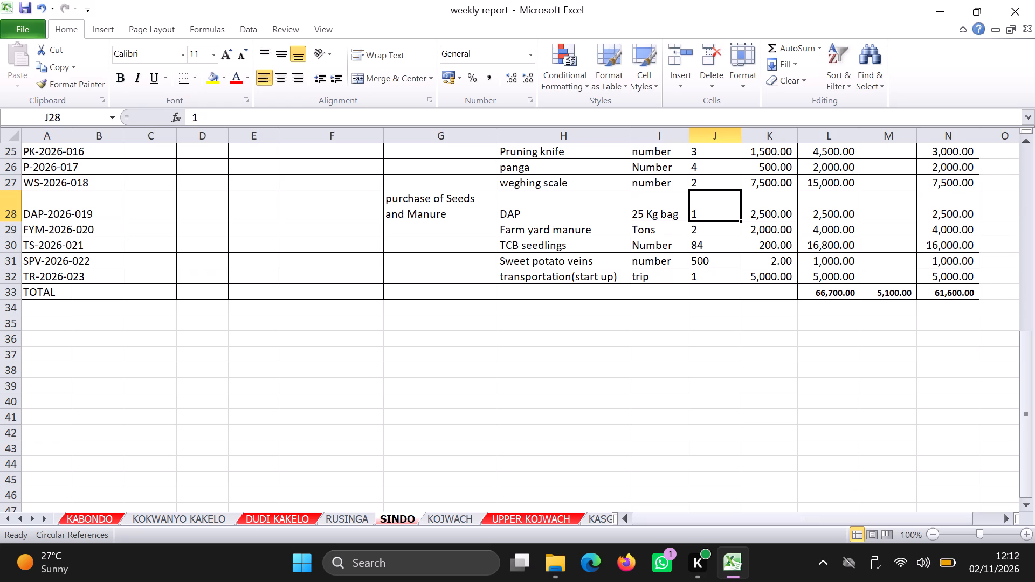
key(2)
click(706, 226)
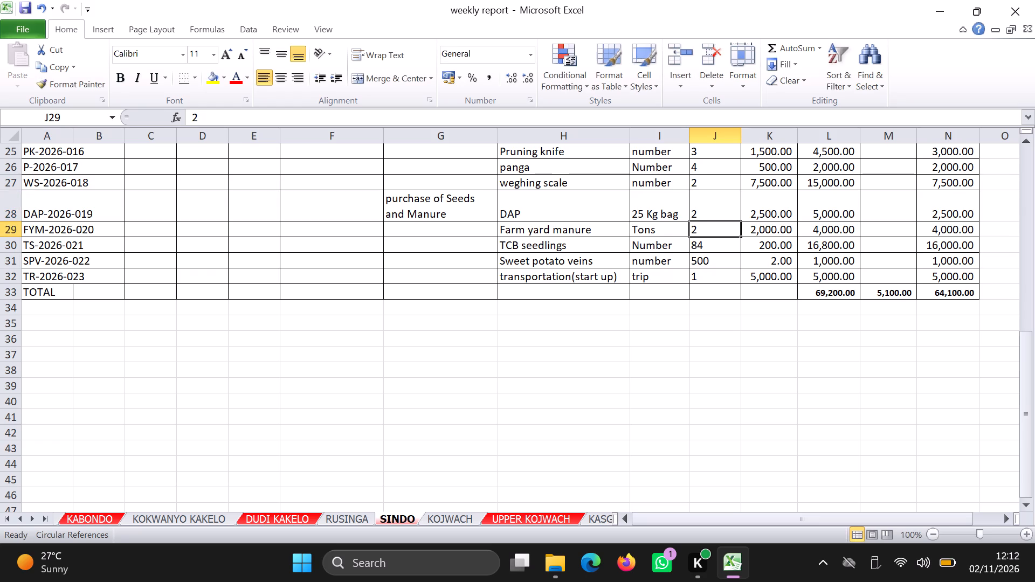
key(3)
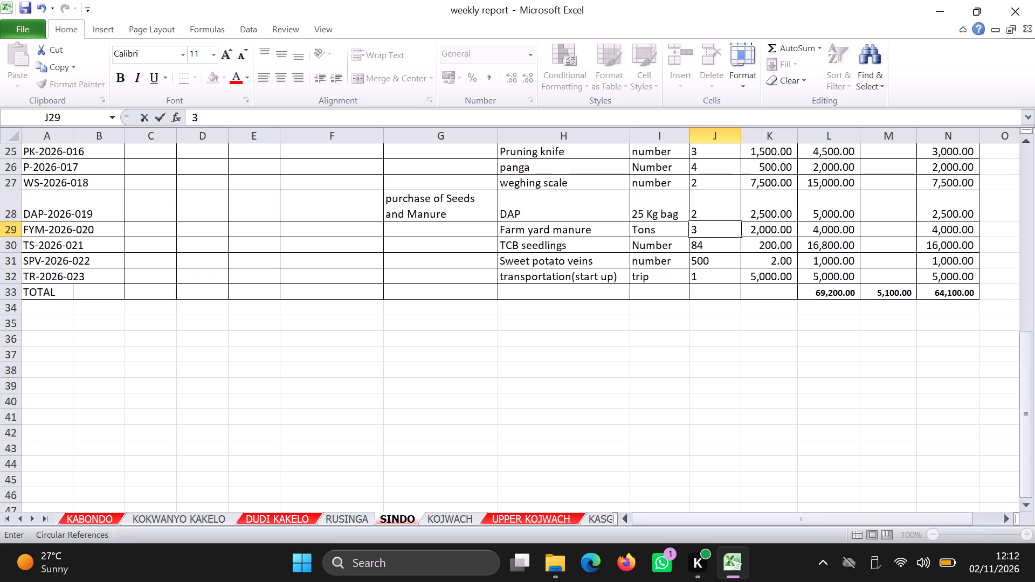
click(709, 274)
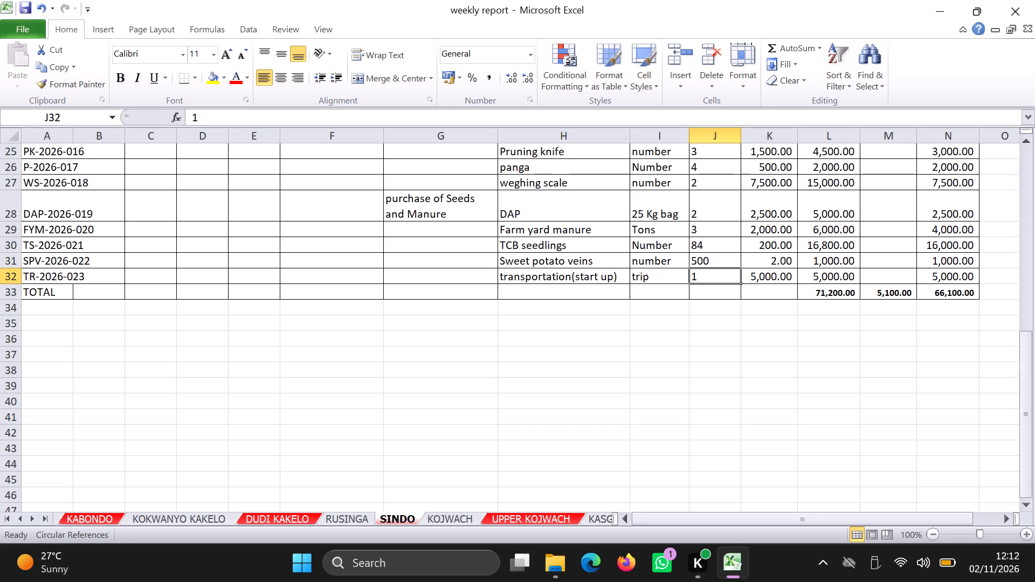
key(2)
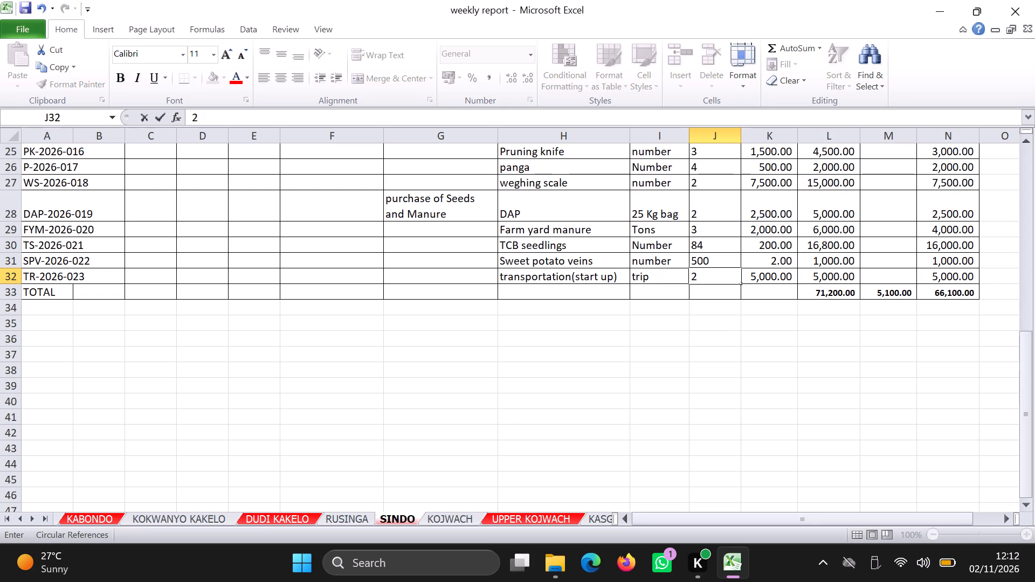
Under Land preparation in the KOJWACH sheet's COFFEE table, set the No. of planting labour to 4 and bending, in filling and Spraying labour to 5.
click(712, 310)
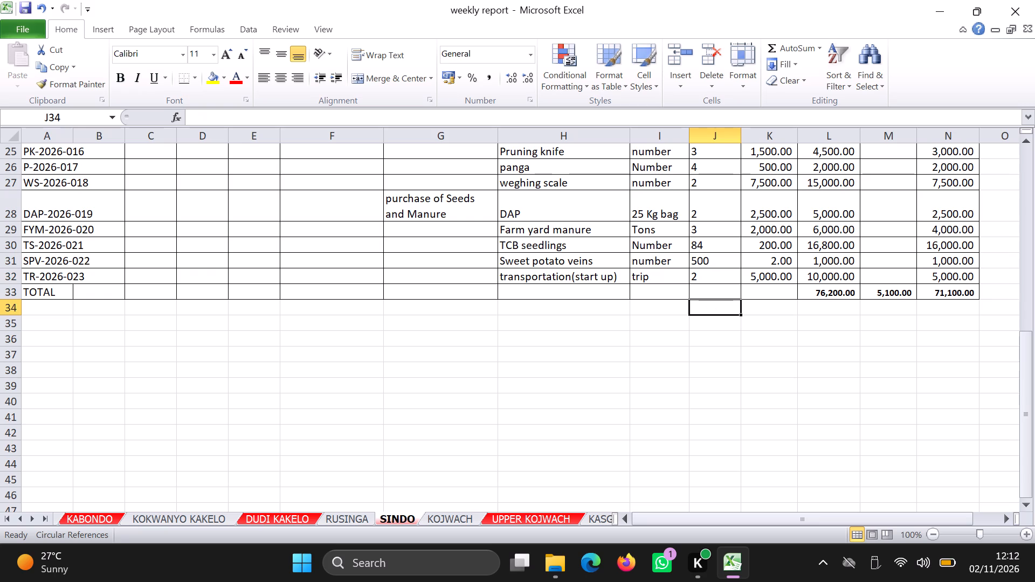
click(441, 518)
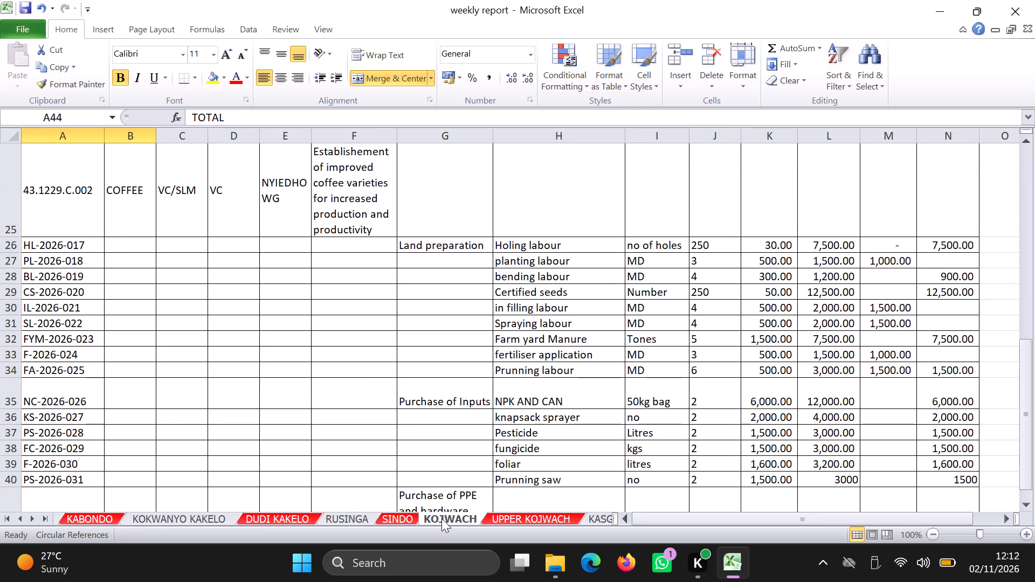
click(480, 323)
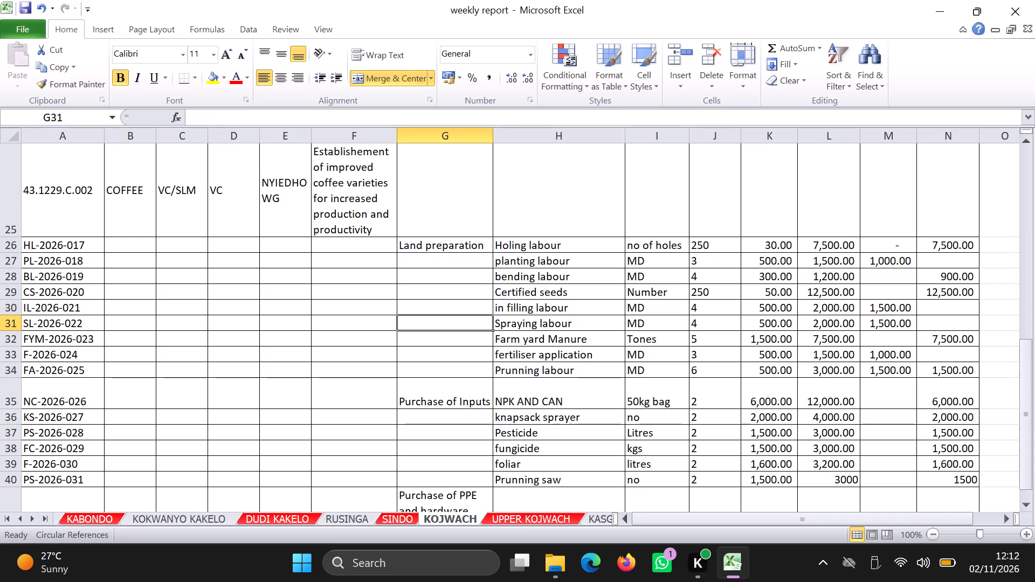
click(713, 266)
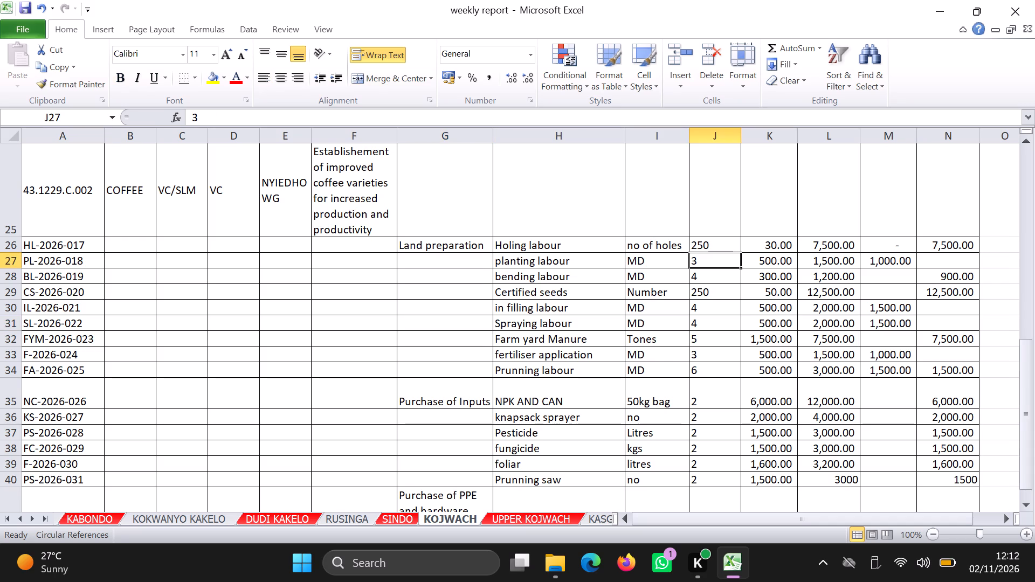
key(4)
click(708, 276)
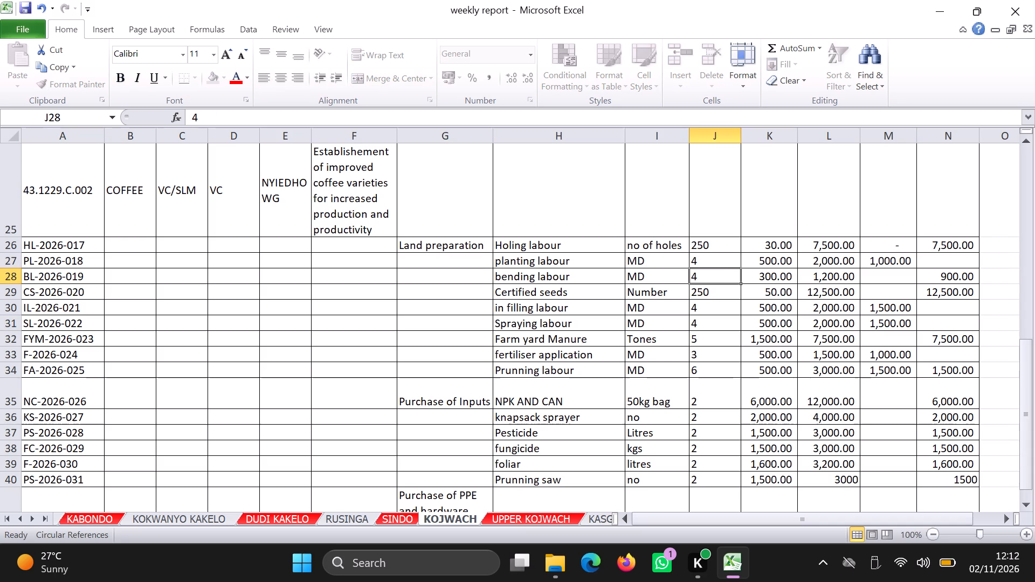
key(5)
click(708, 306)
key(5)
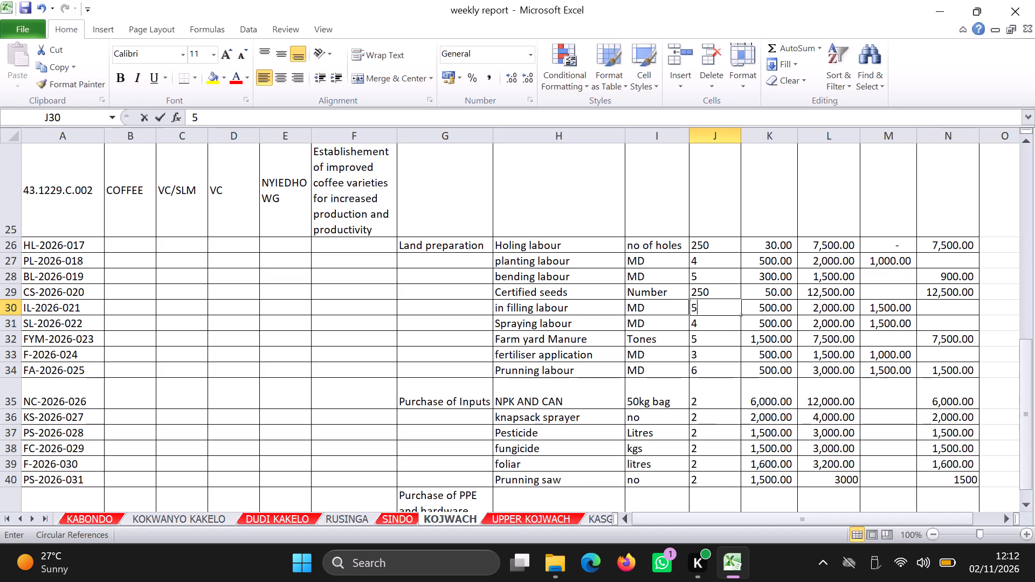
click(713, 329)
key(5)
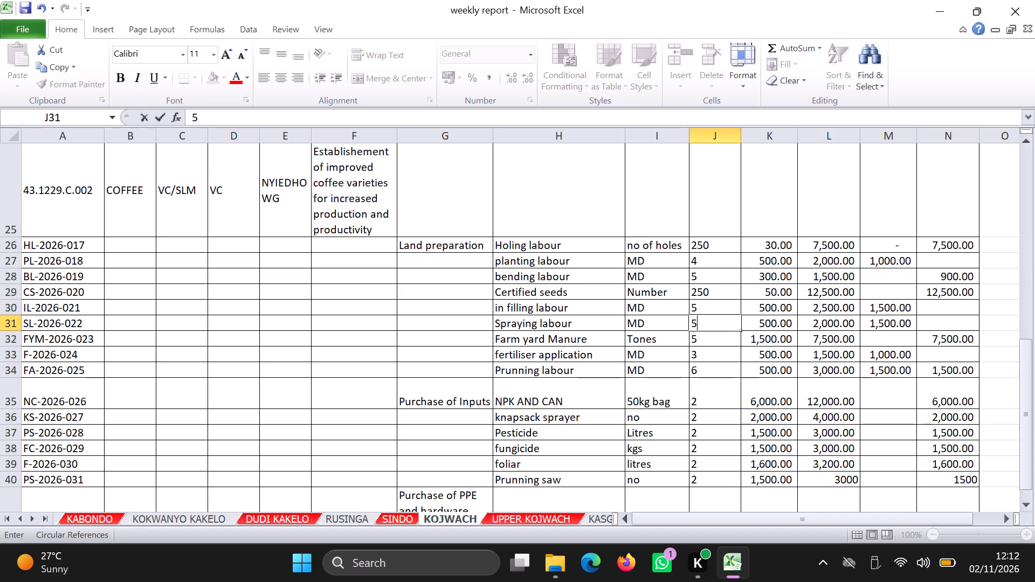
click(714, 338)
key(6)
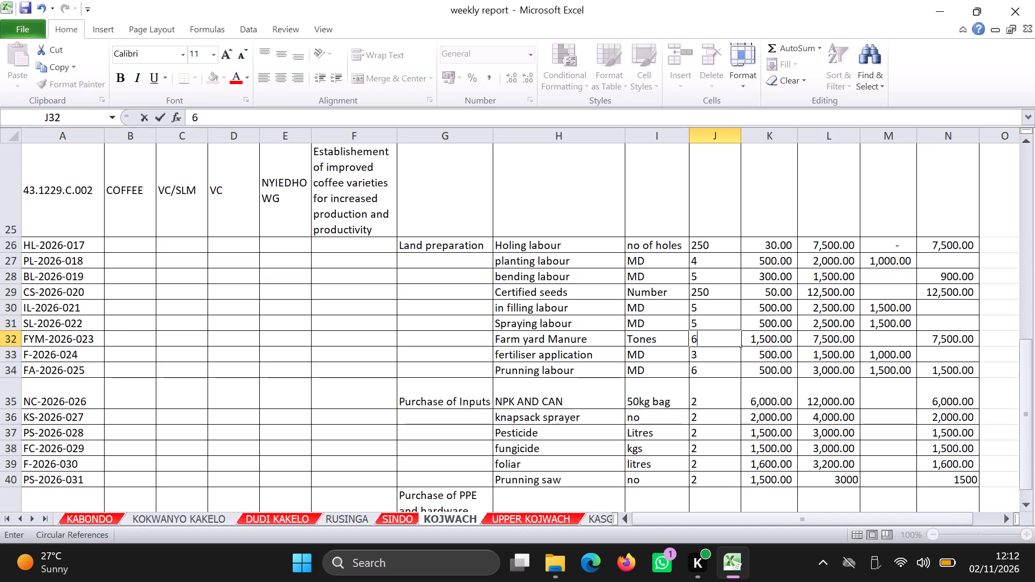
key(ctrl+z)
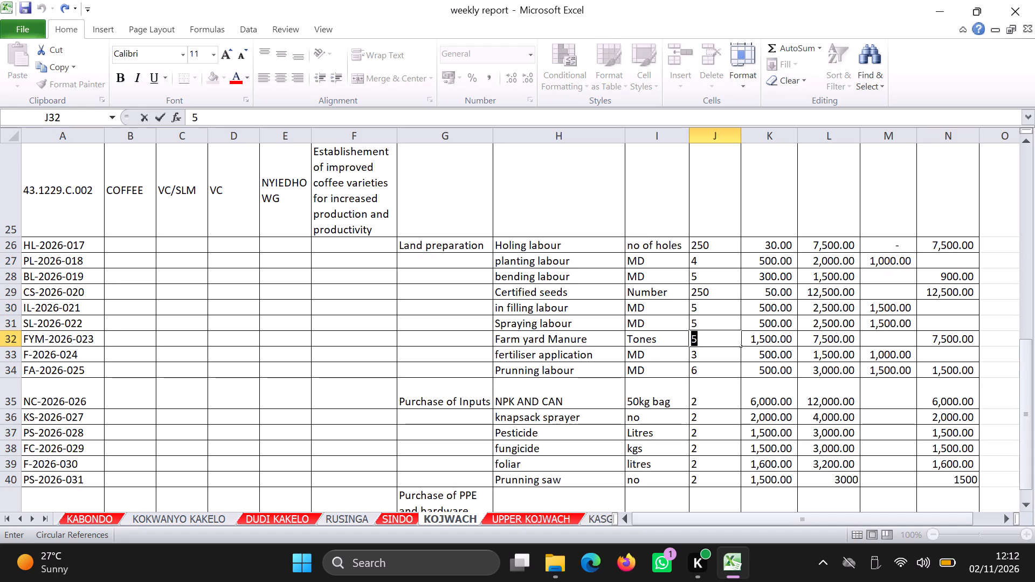
Set the No. of fertiliser application to 4 in KOJWACH's COFFEE table.
click(708, 353)
key(4)
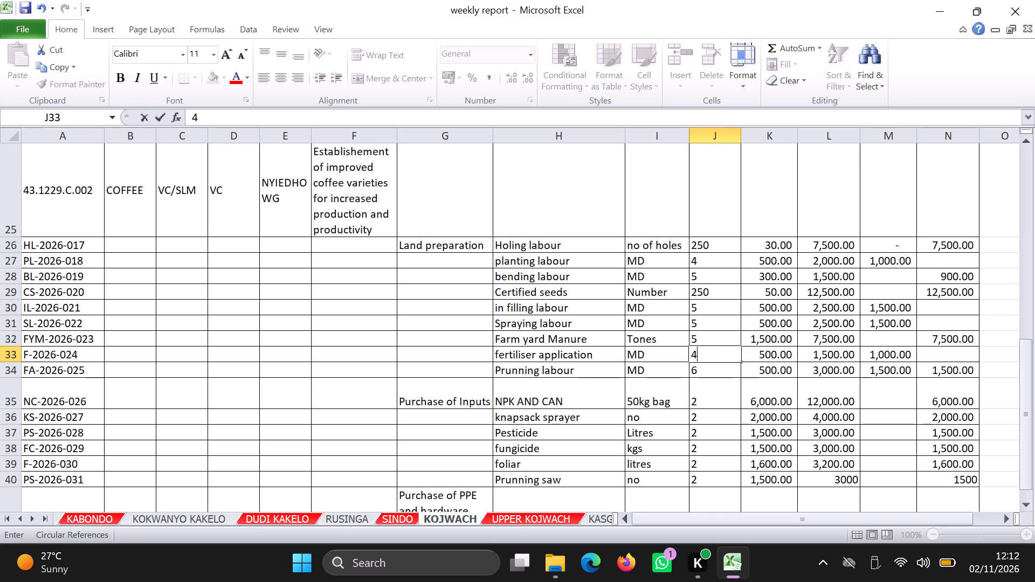
Under Purchase of Inputs, set the No. of NPK AND CAN, knapsack sprayer, Pesticide, fungicide, foliar and Prunning saw to 3 each.
click(711, 397)
key(3)
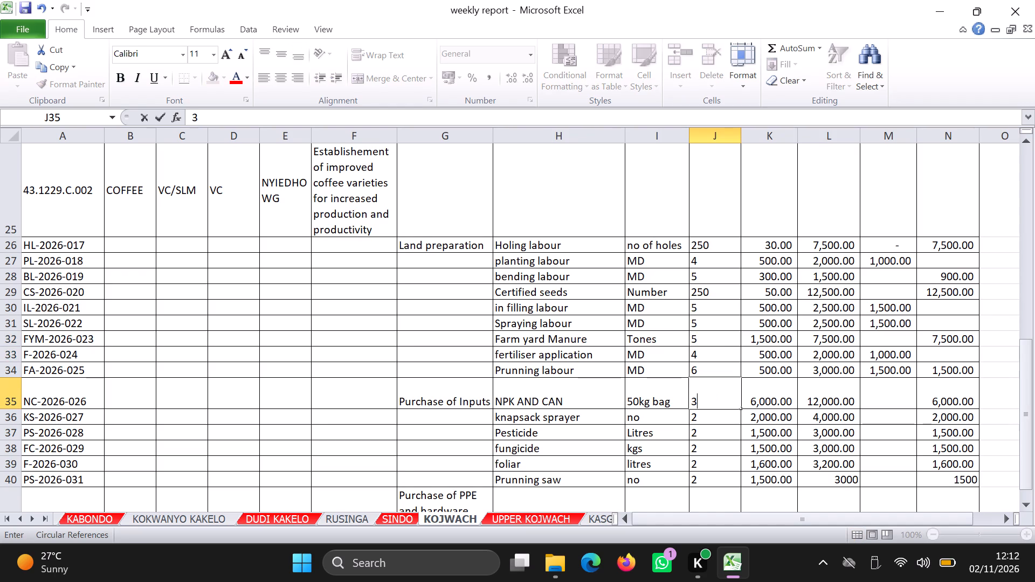
click(710, 417)
key(3)
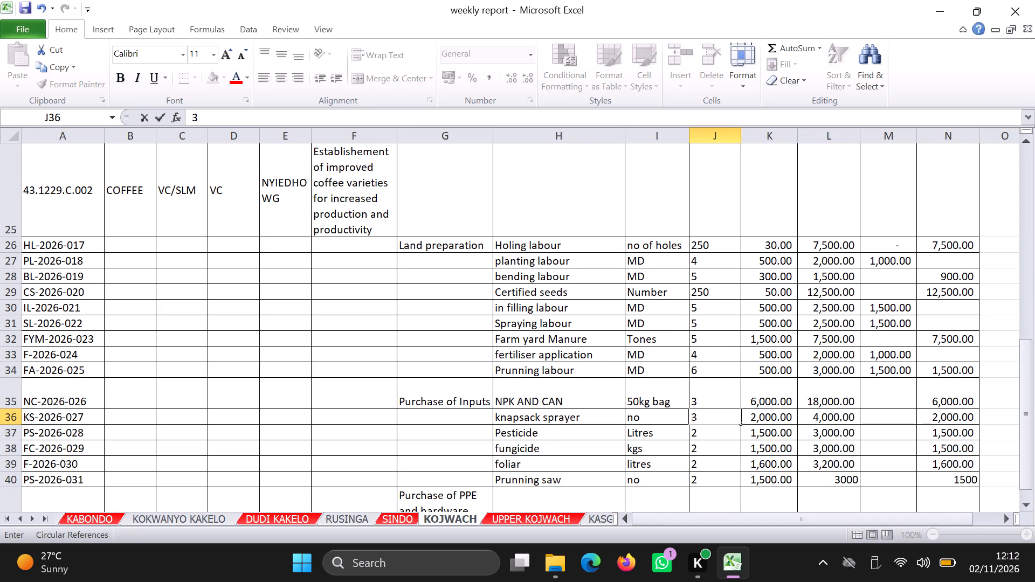
click(713, 434)
key(3)
click(712, 449)
key(3)
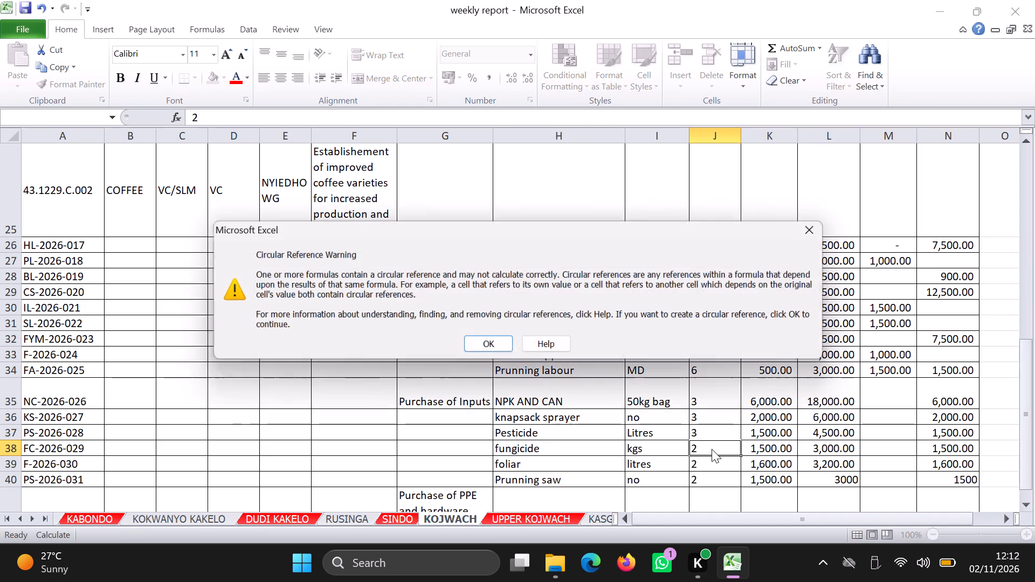
click(484, 344)
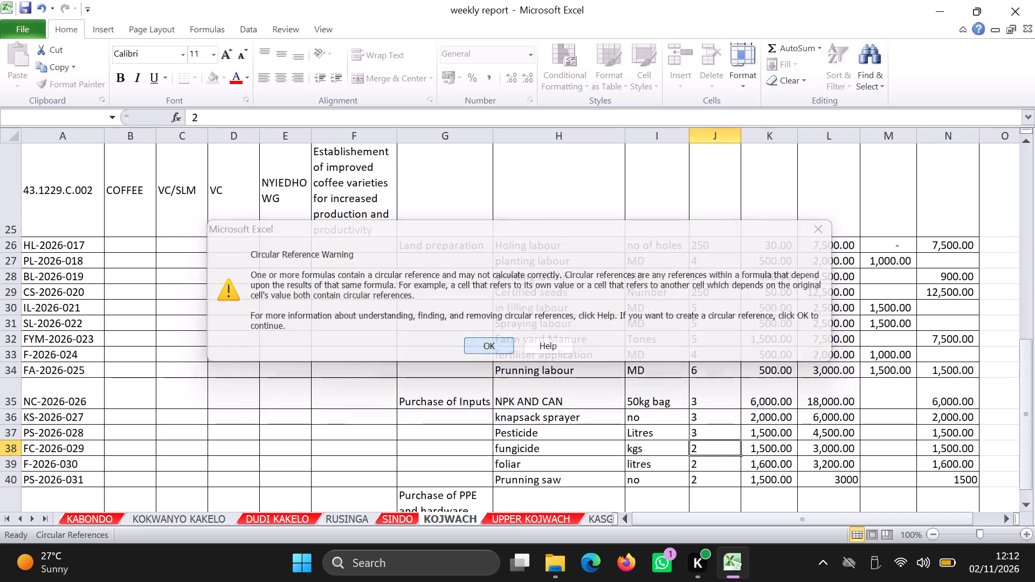
key(3)
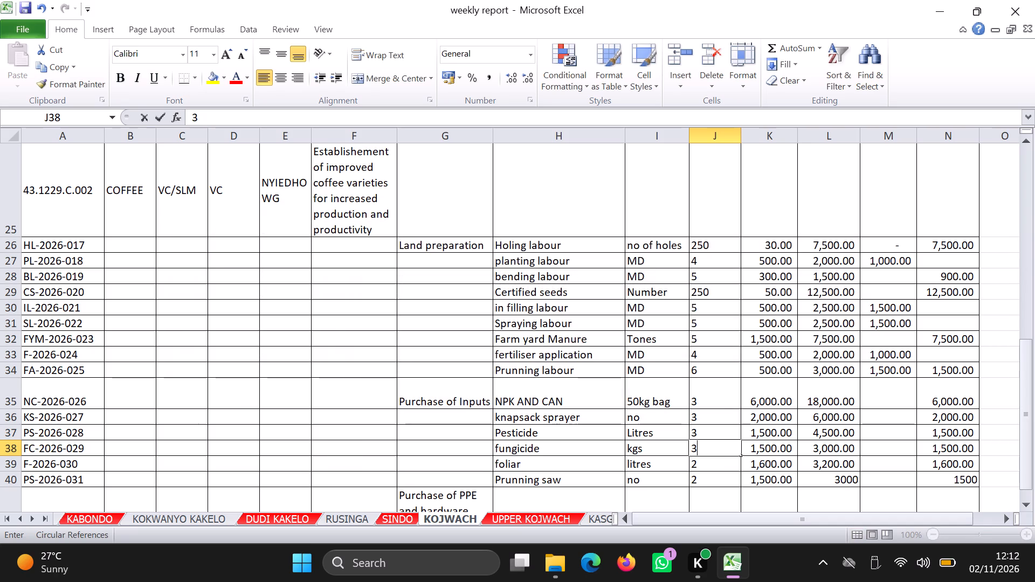
click(721, 464)
key(3)
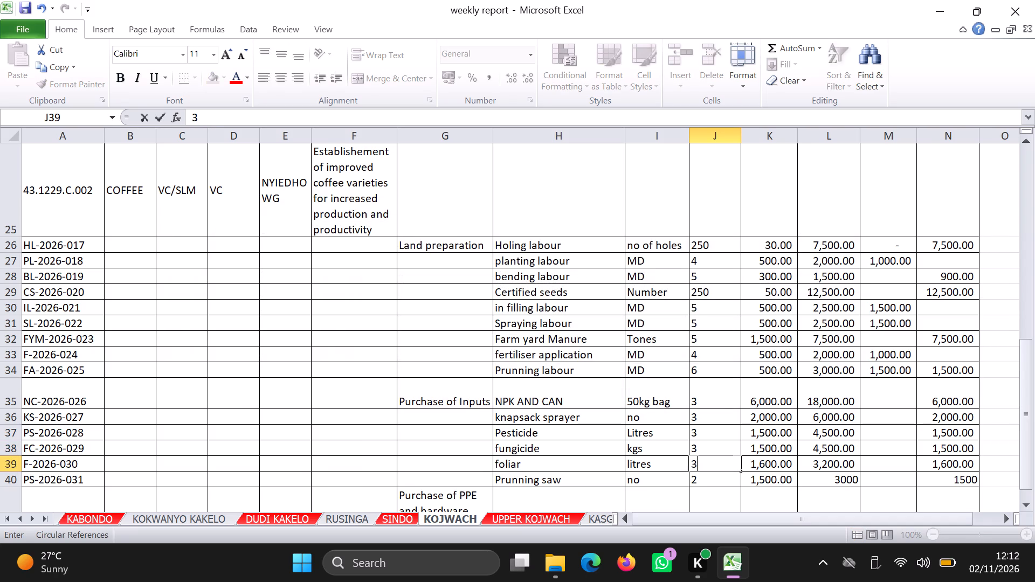
click(712, 482)
key(3)
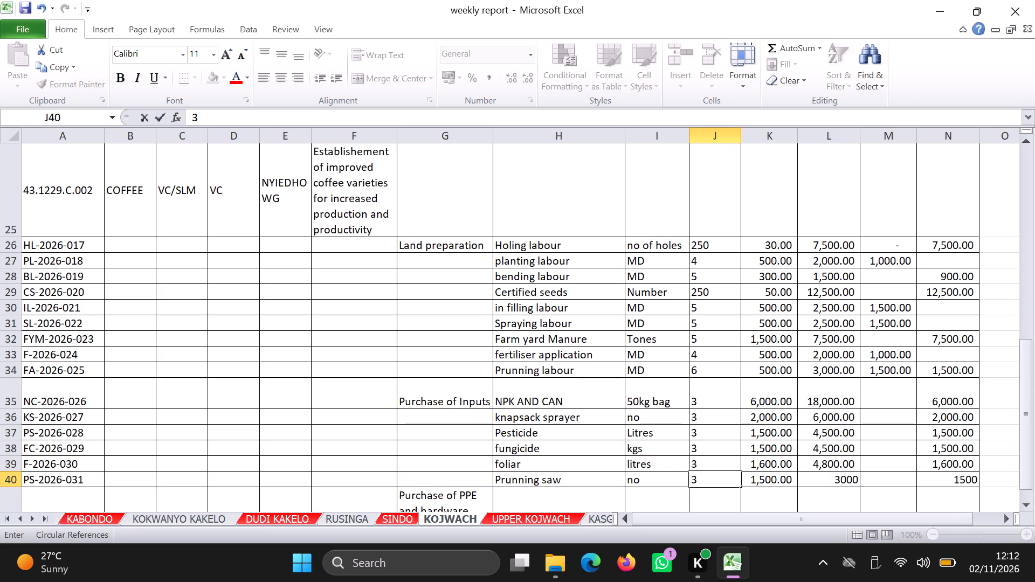
Under Purchase of PPE and hardware material in KOJWACH's COFFEE table, set the No. of secateurs to 3.
click(715, 504)
scroll(715, 504, down, 1)
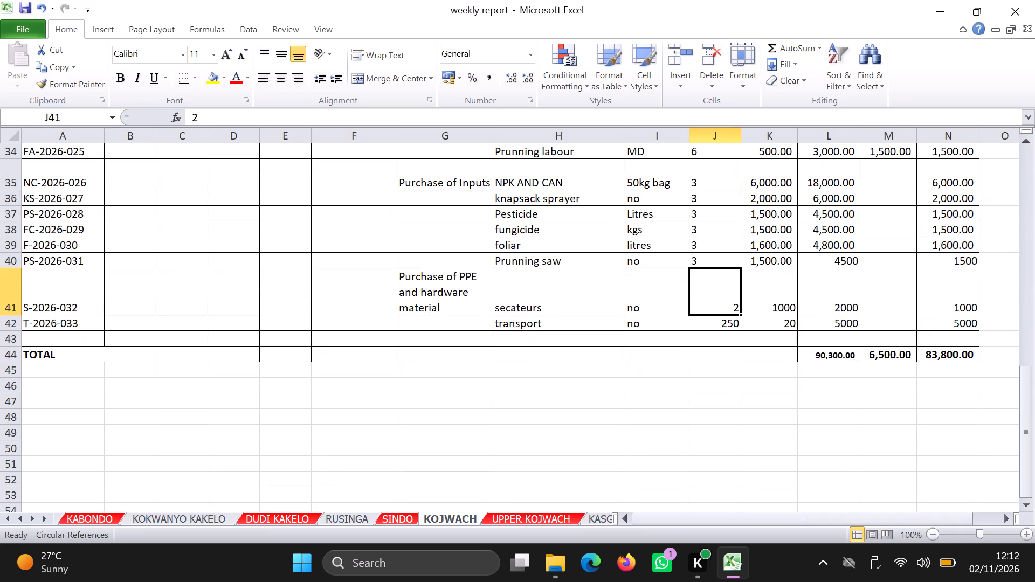
key(3)
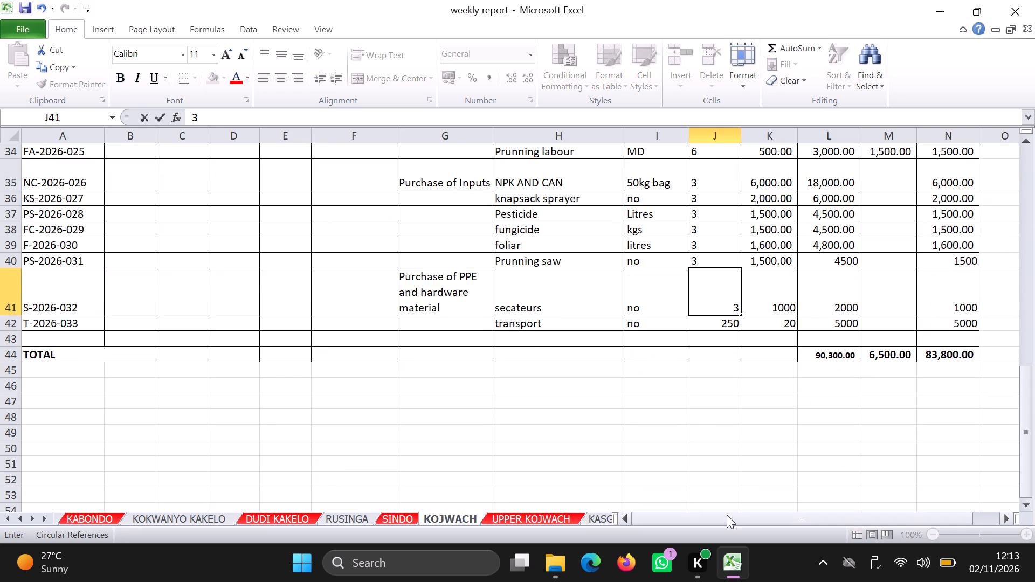
click(706, 414)
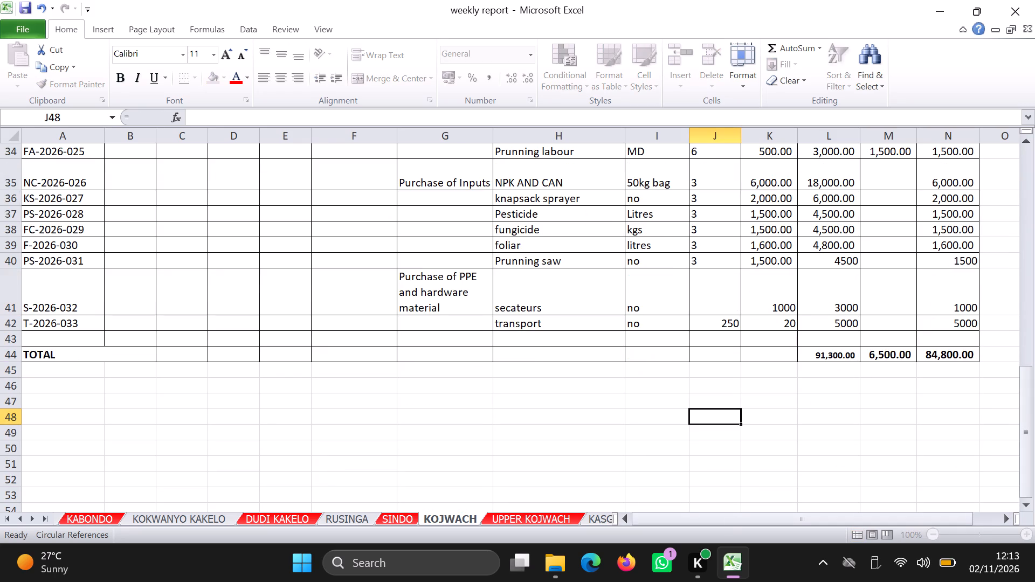
click(706, 414)
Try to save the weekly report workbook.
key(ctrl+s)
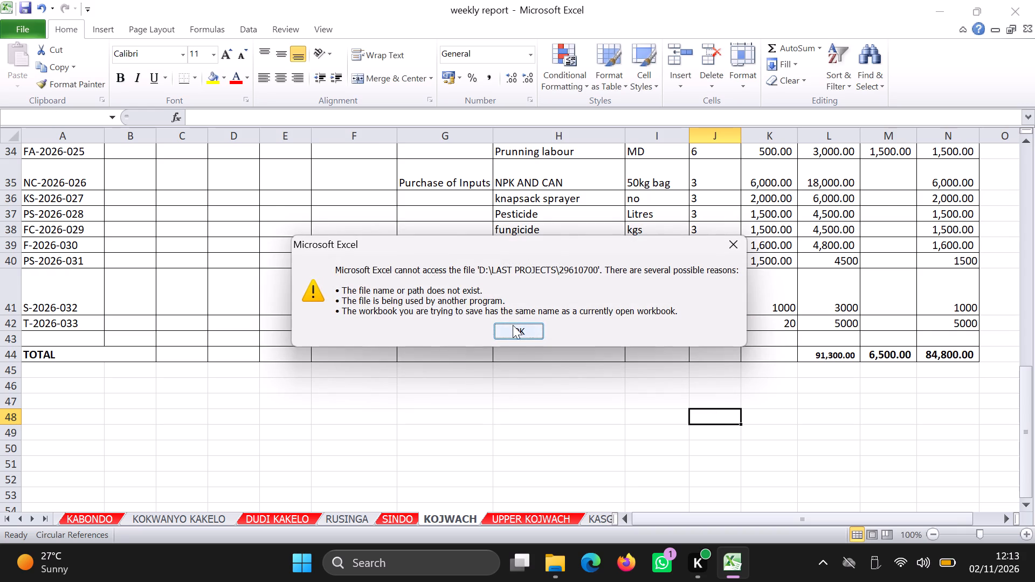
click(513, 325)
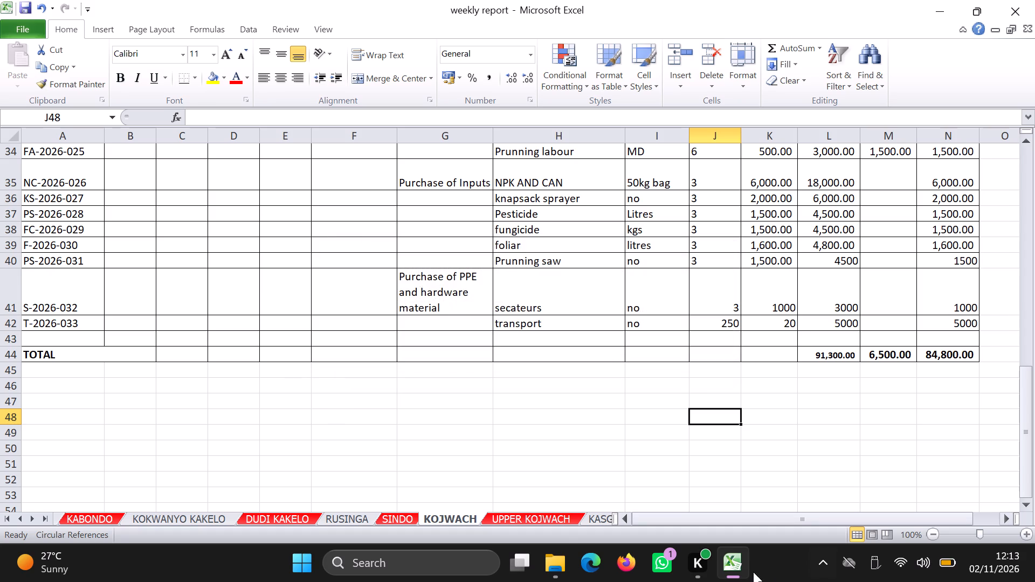
On the UPPER KOJWACH sheet's BANANA table, set the No. of Planting and Pruning under Land preparation and harvesting to 4.
click(517, 520)
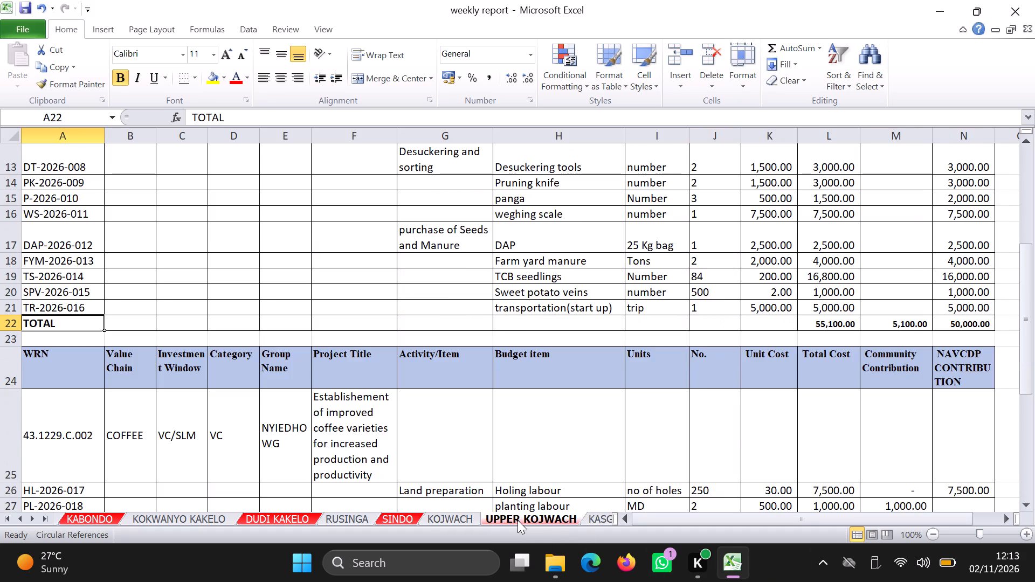
scroll(753, 337, up, 1)
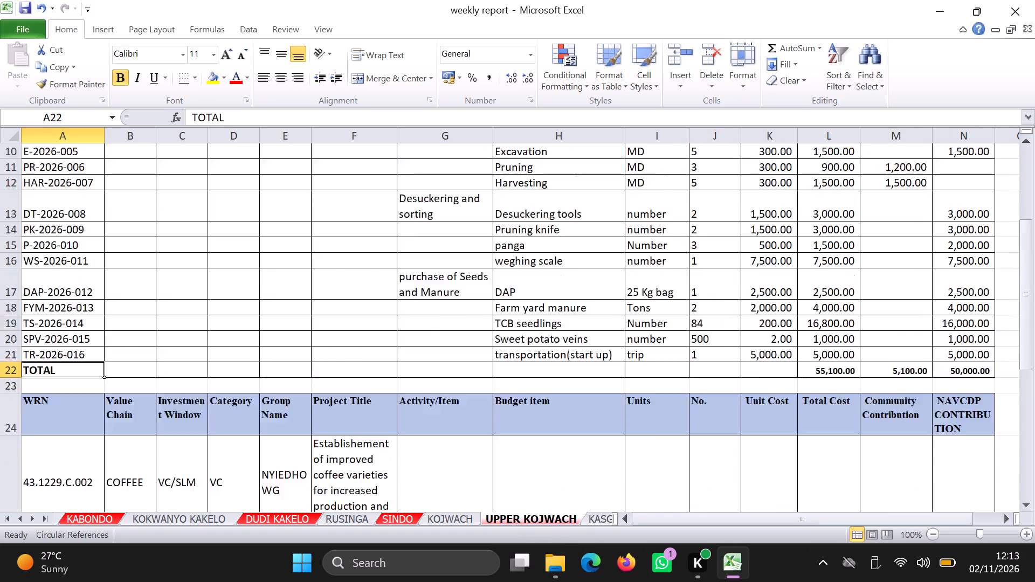
scroll(753, 337, up, 2)
click(714, 413)
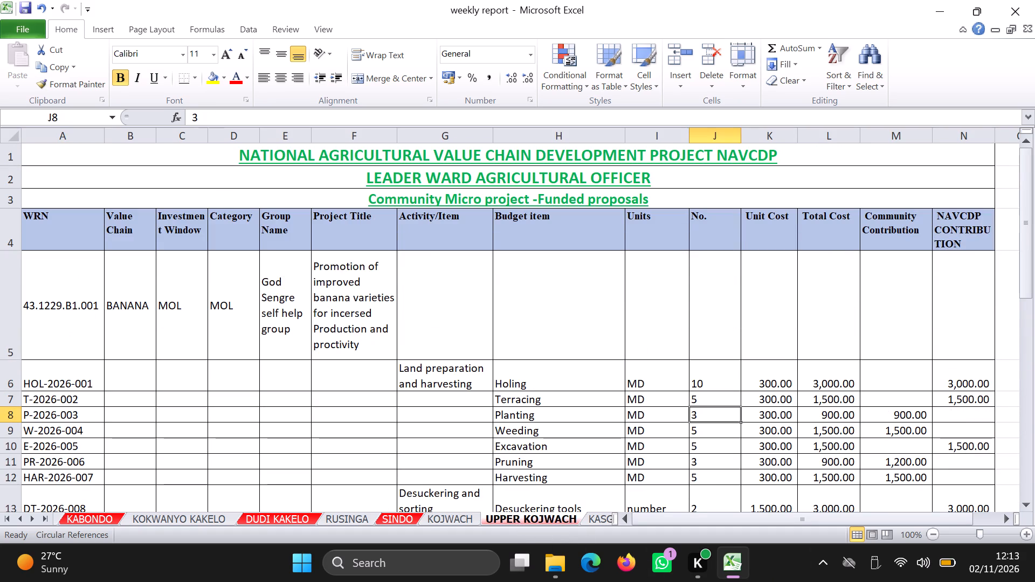
key(4)
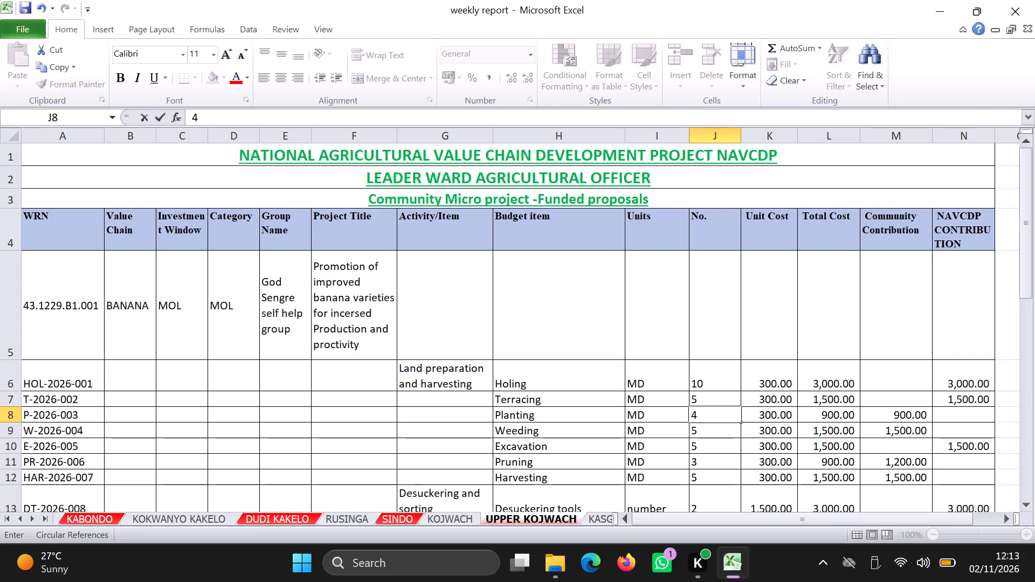
click(713, 463)
key(4)
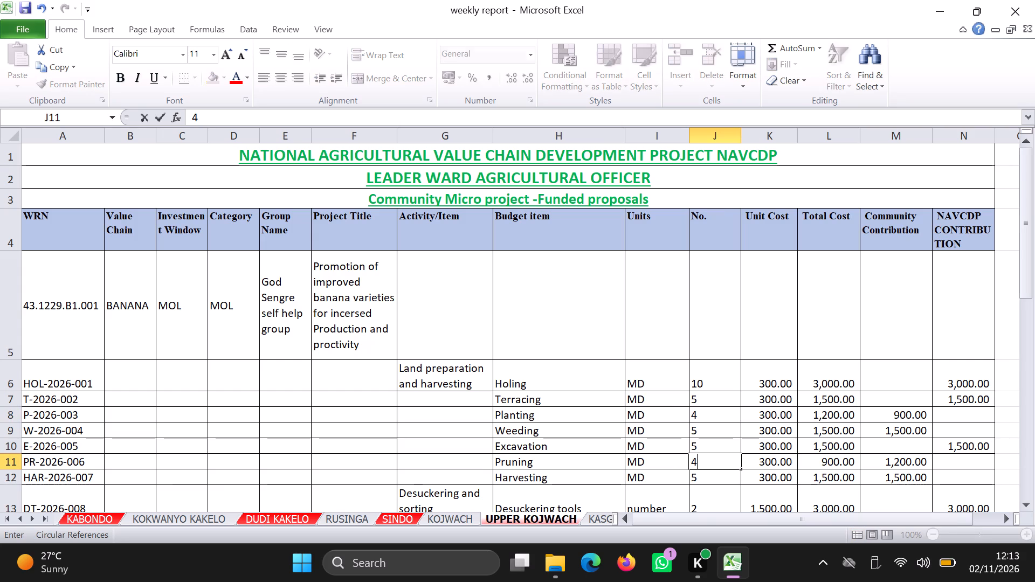
Under Desuckering and sorting in the BANANA table, set the No. of Desuckering tools and Pruning knife to 3 each.
click(705, 513)
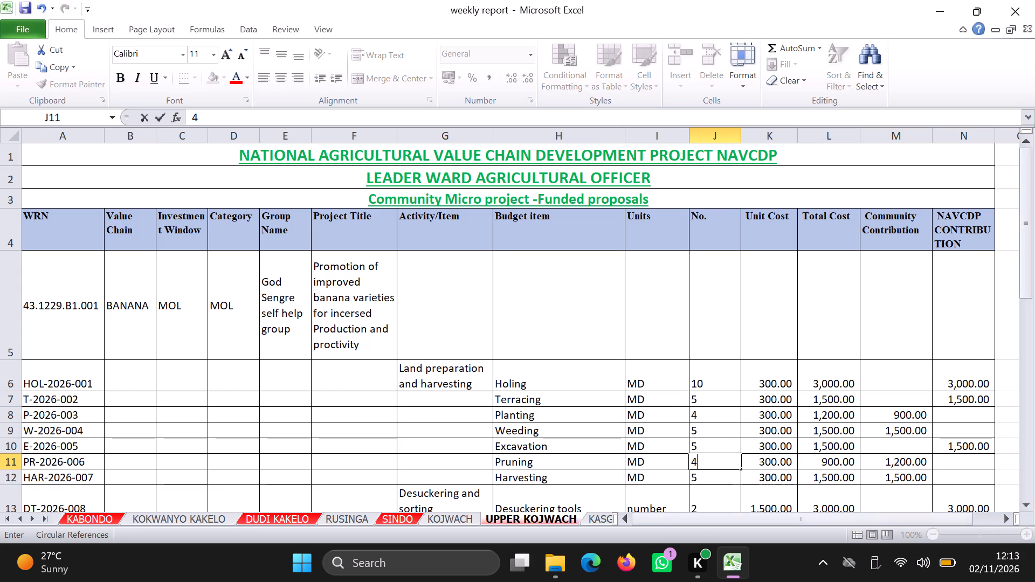
click(705, 504)
key(2)
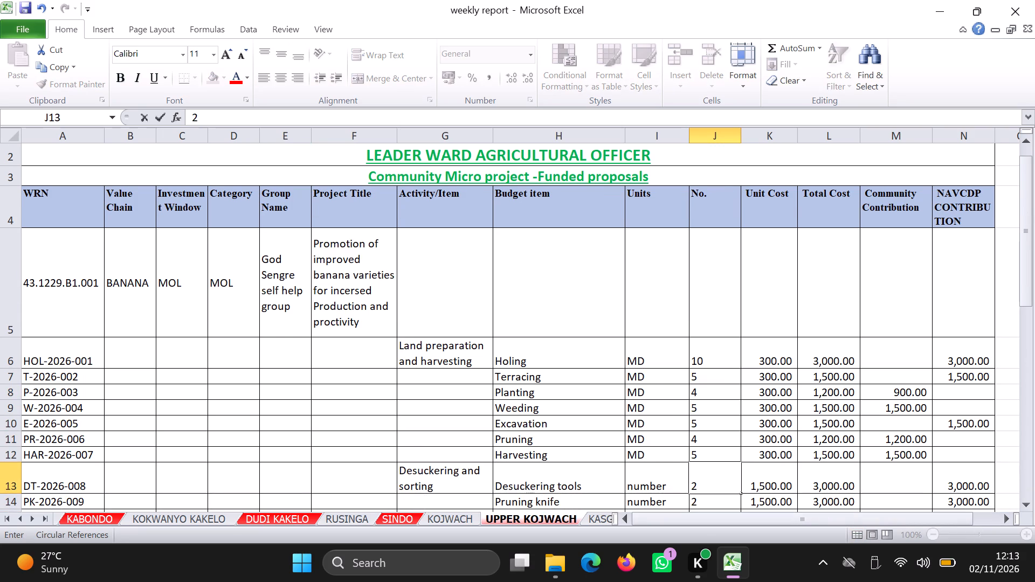
click(705, 488)
click(703, 504)
click(696, 480)
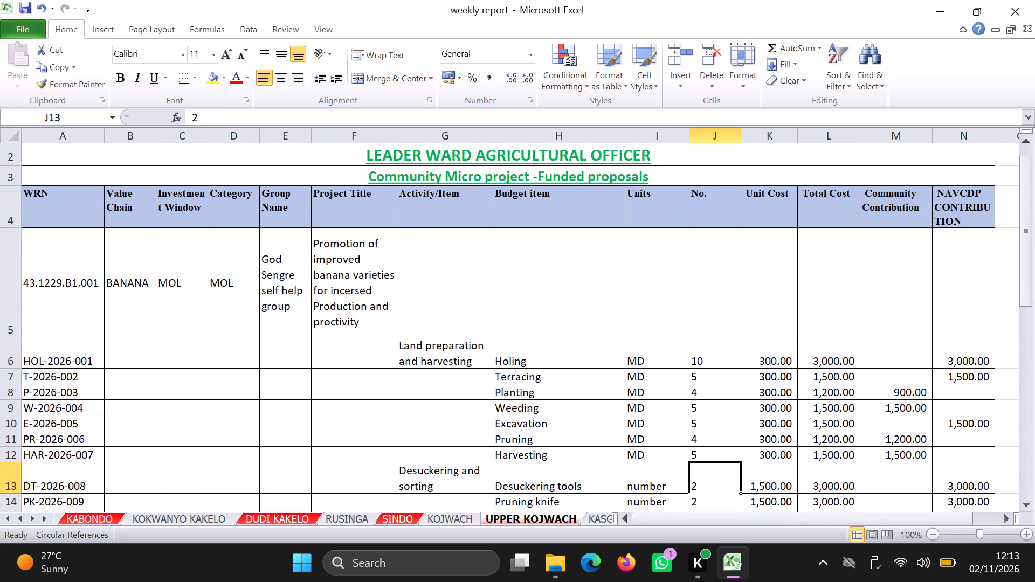
key(3)
click(702, 503)
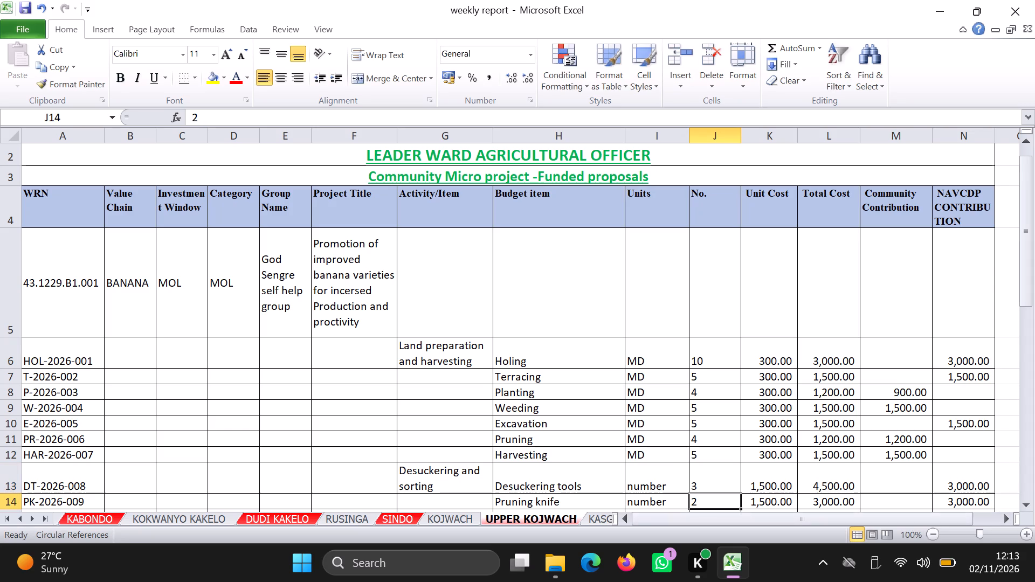
key(3)
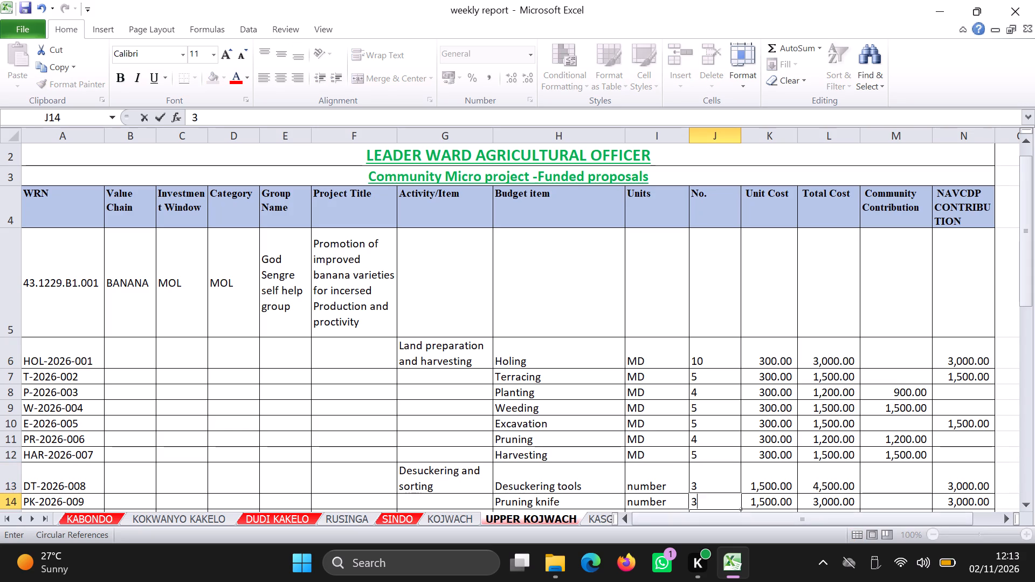
scroll(731, 490, down, 1)
click(731, 490)
Still under Desuckering and sorting, set the No. of panga to 4 and of weghing scale to 2.
scroll(731, 490, down, 1)
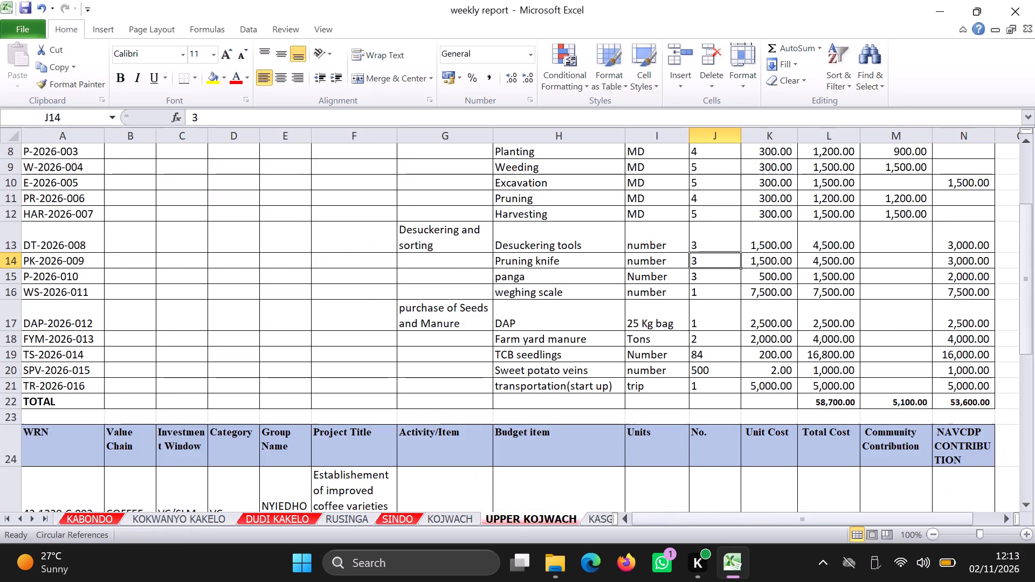
scroll(731, 490, down, 2)
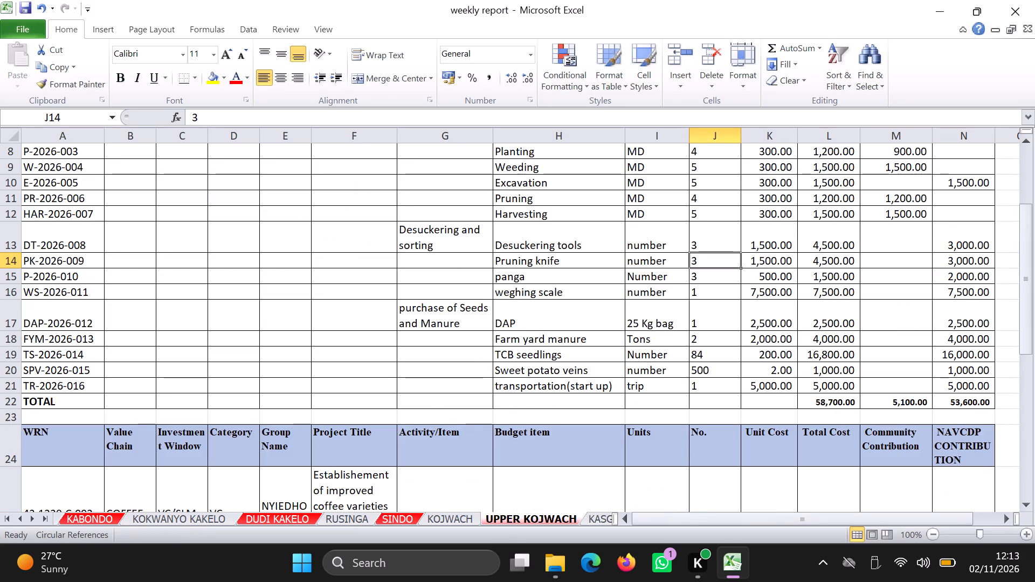
click(712, 280)
key(4)
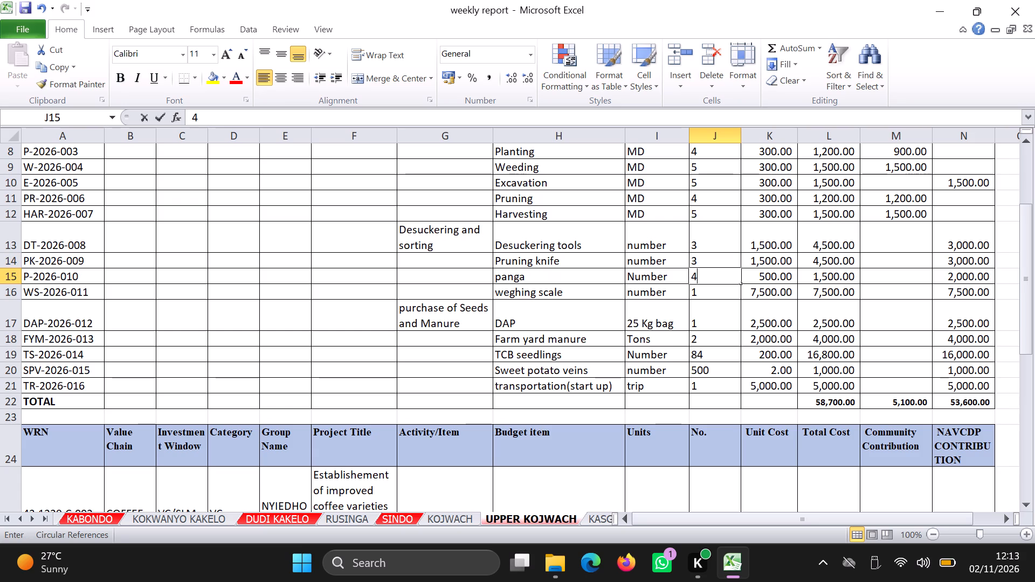
click(710, 296)
key(2)
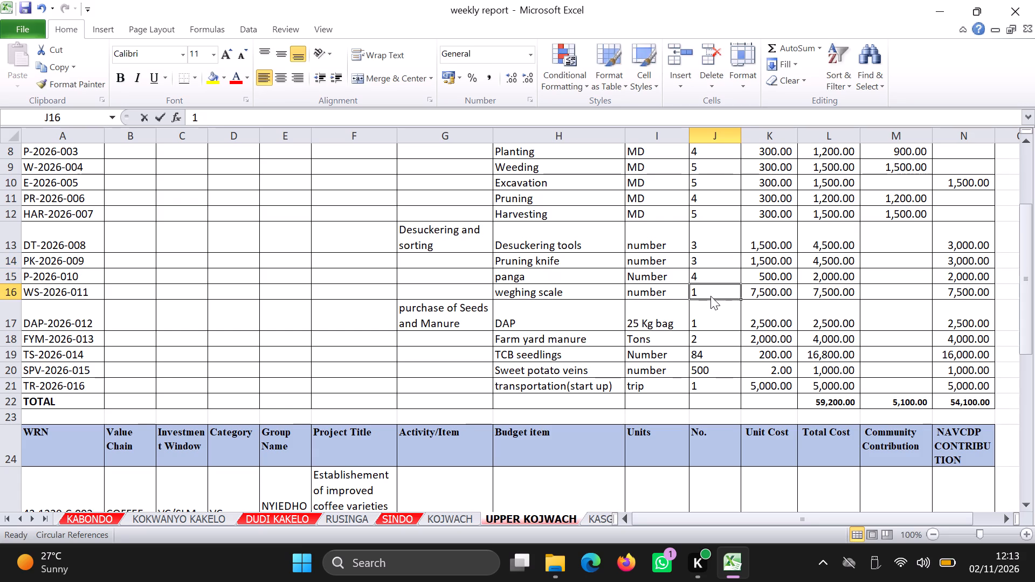
Under purchase of Seeds and Manure, set the No. of DAP to 2, Farm yard manure to 3 and transportation(start up) to 2.
click(709, 320)
key(2)
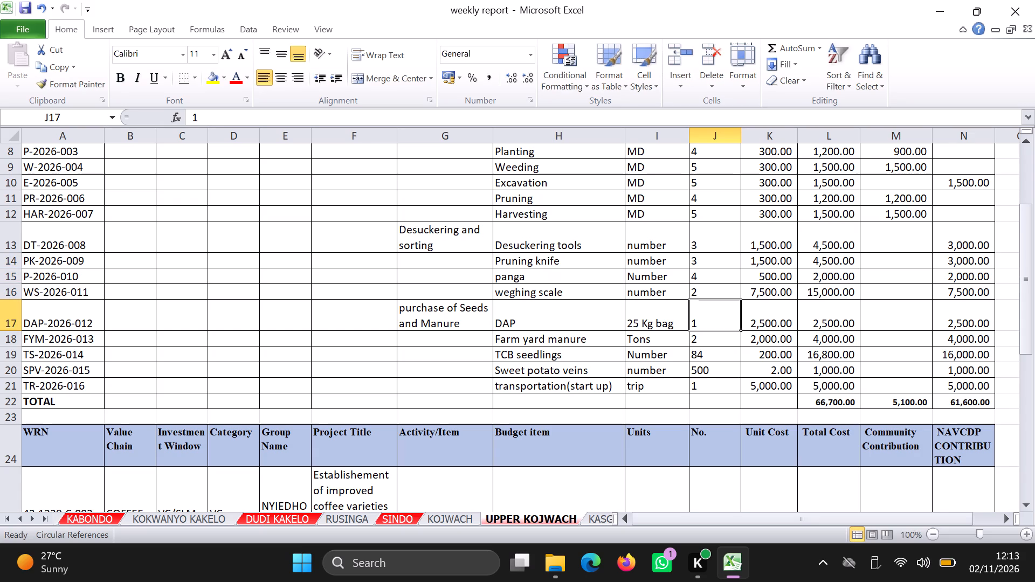
key(2)
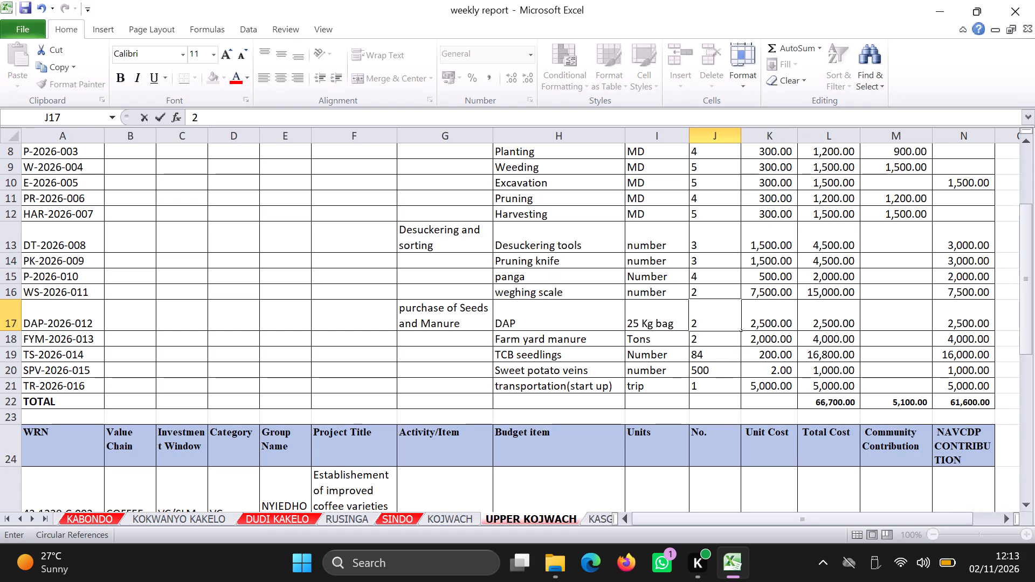
click(711, 344)
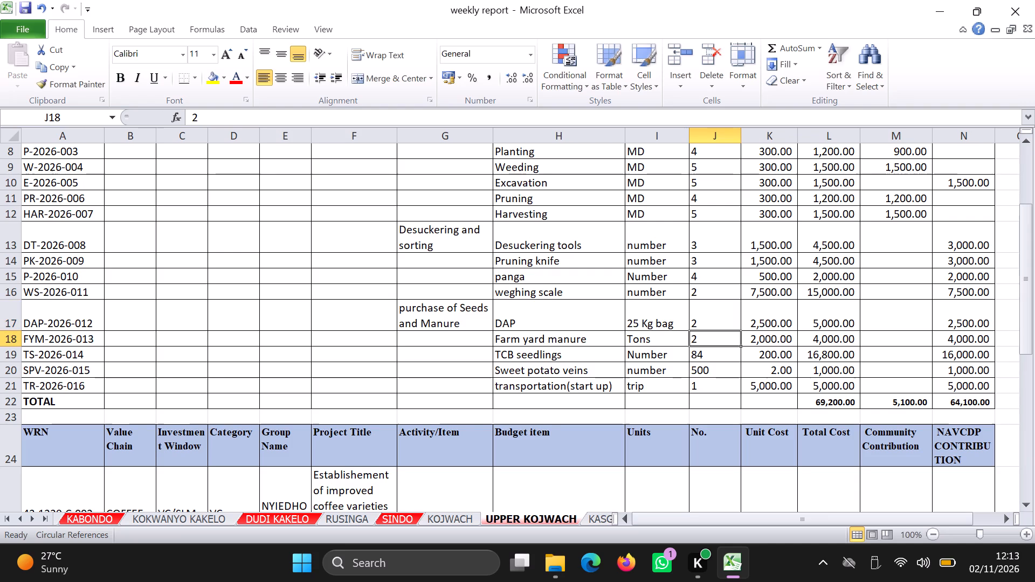
key(3)
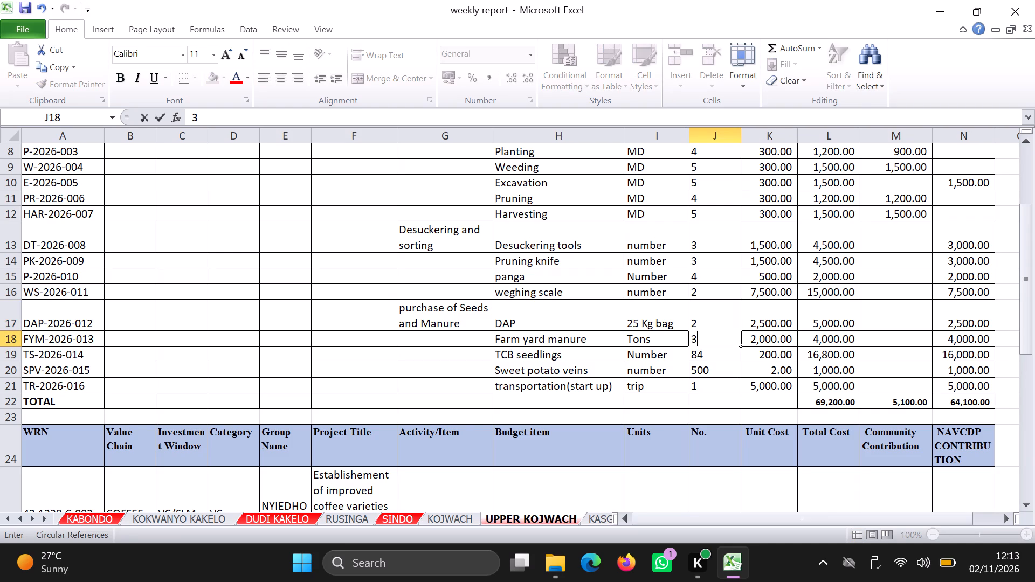
click(719, 389)
click(719, 389)
key(2)
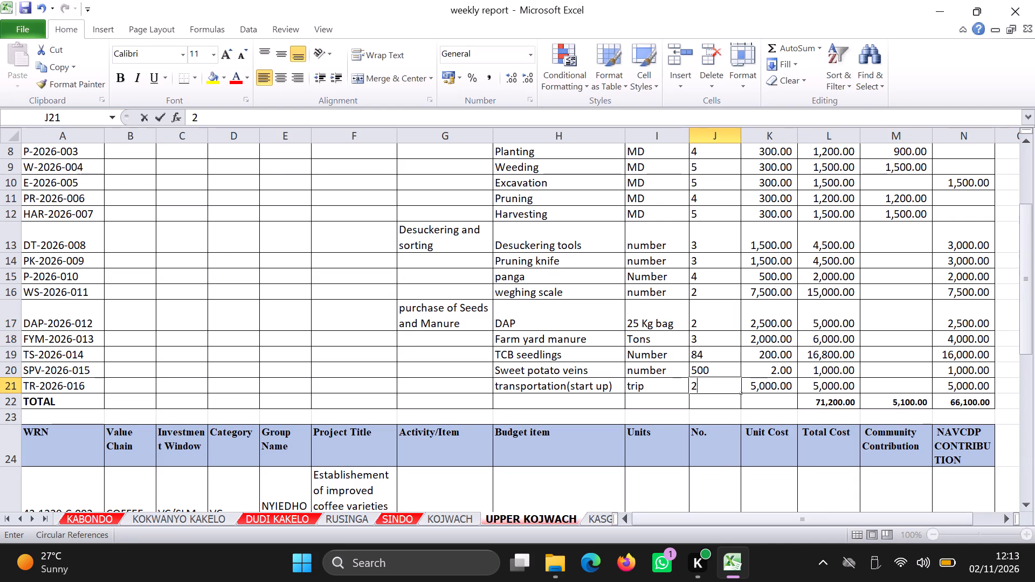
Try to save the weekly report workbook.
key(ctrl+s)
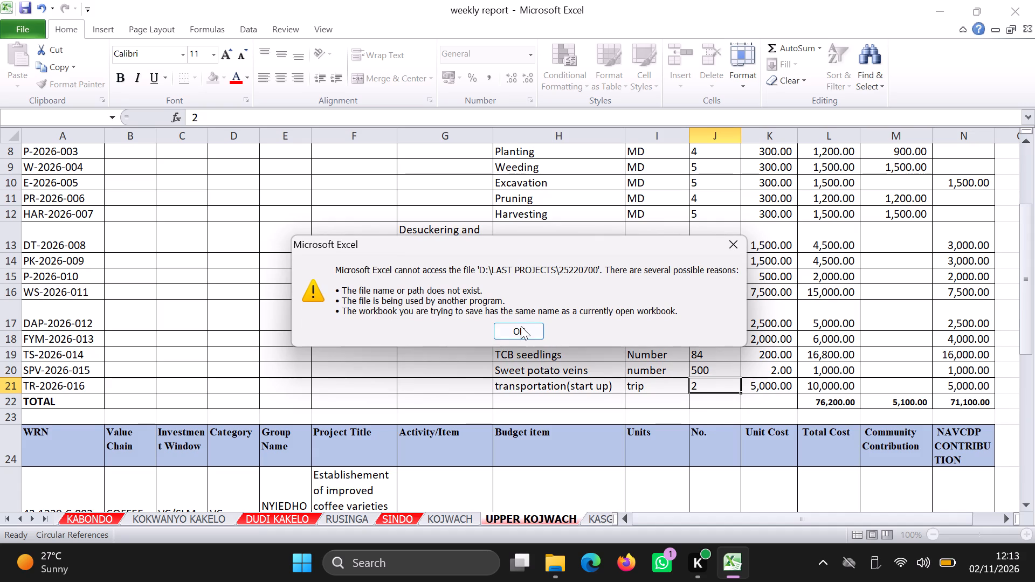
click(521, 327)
Under the COFFEE table's Land preparation, set the No. of planting labour and fertiliser application to 3, and bending, in filling and Spraying labour to 4.
scroll(674, 377, down, 1)
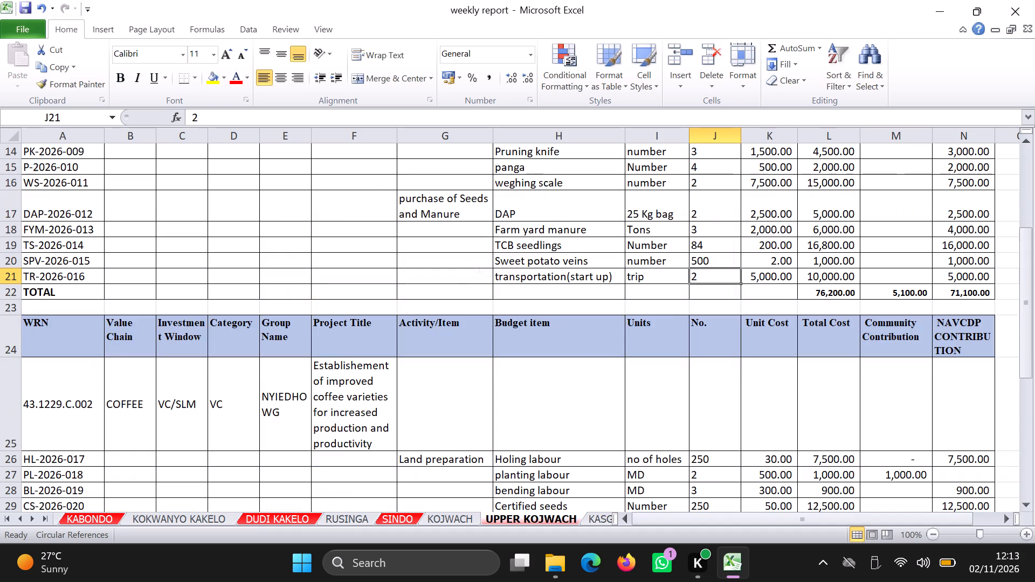
scroll(674, 377, down, 1)
click(705, 364)
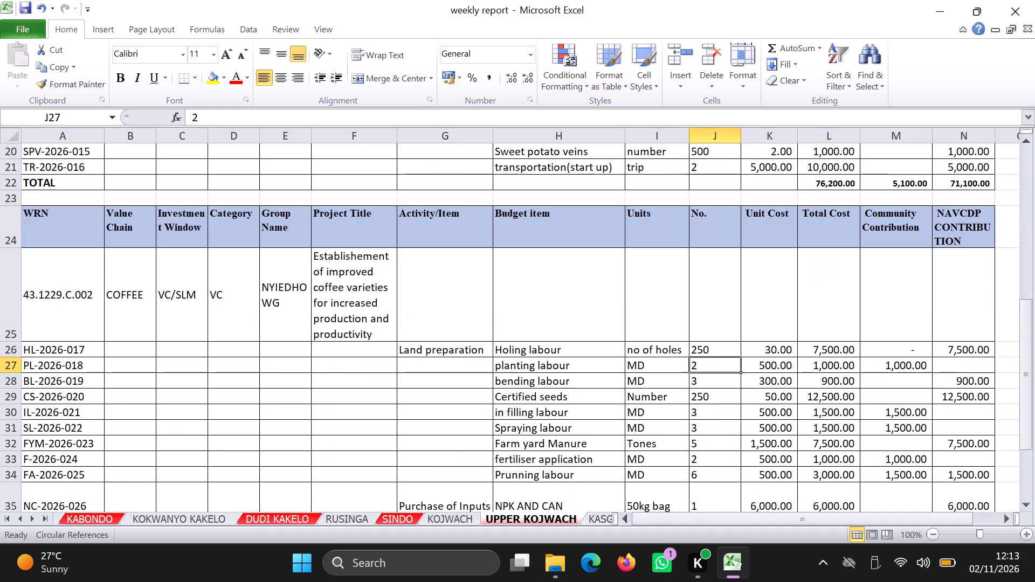
key(3)
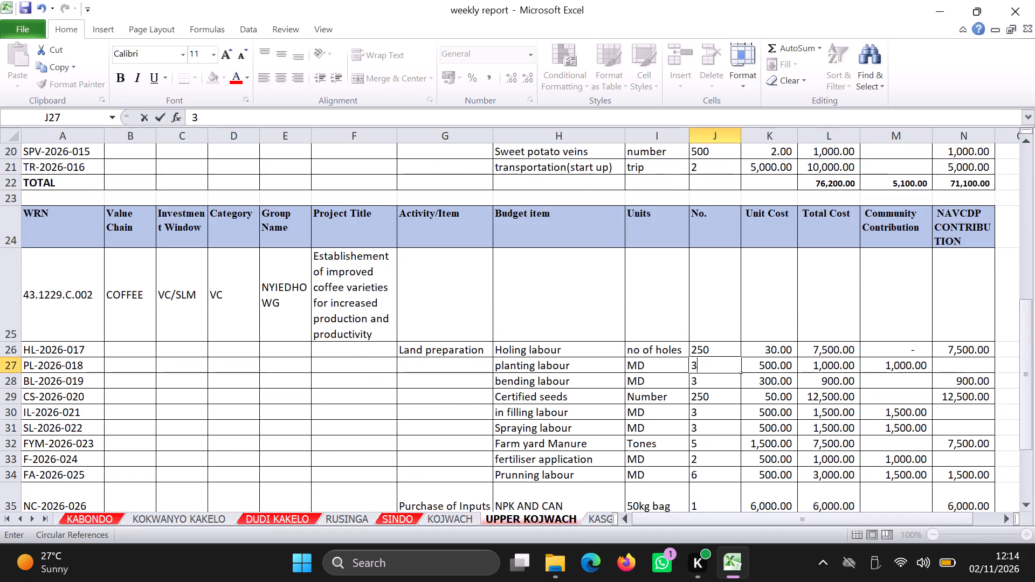
click(709, 381)
key(4)
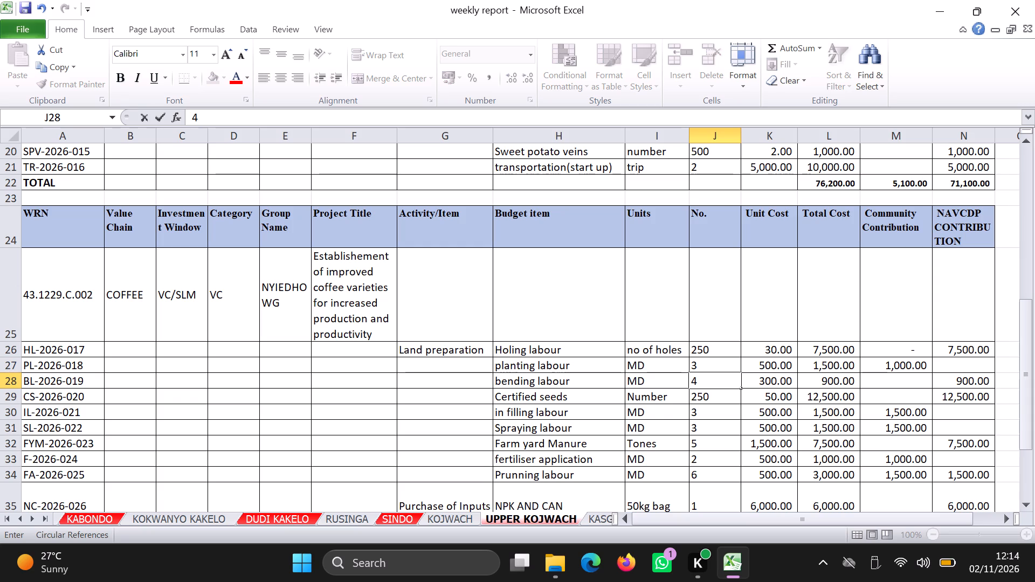
click(710, 414)
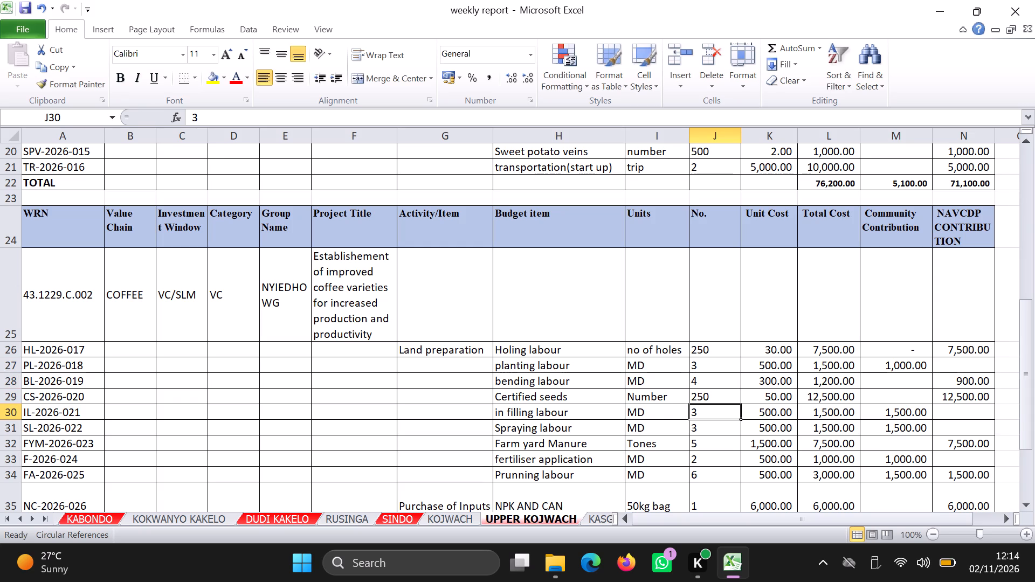
key(4)
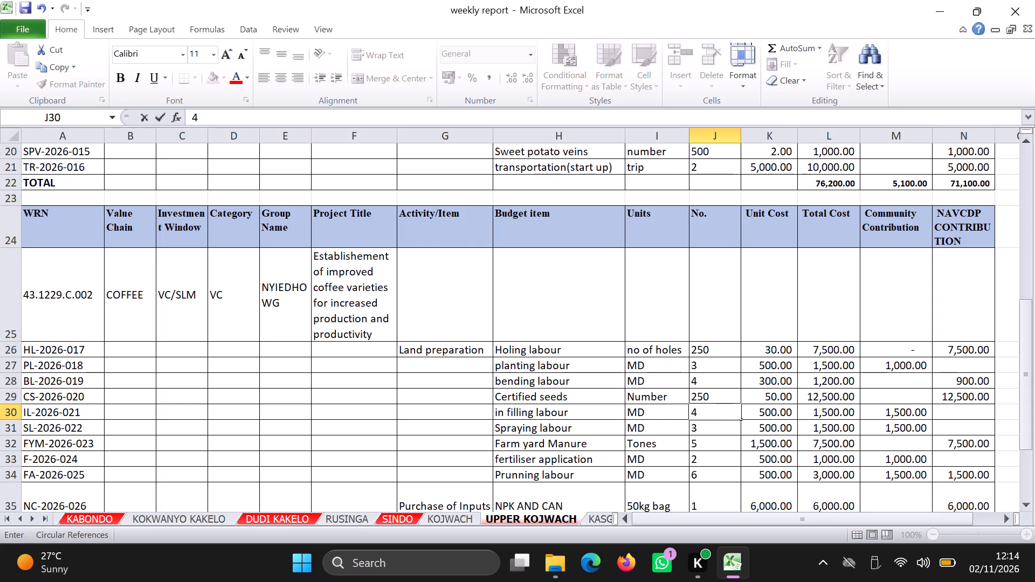
click(707, 431)
key(4)
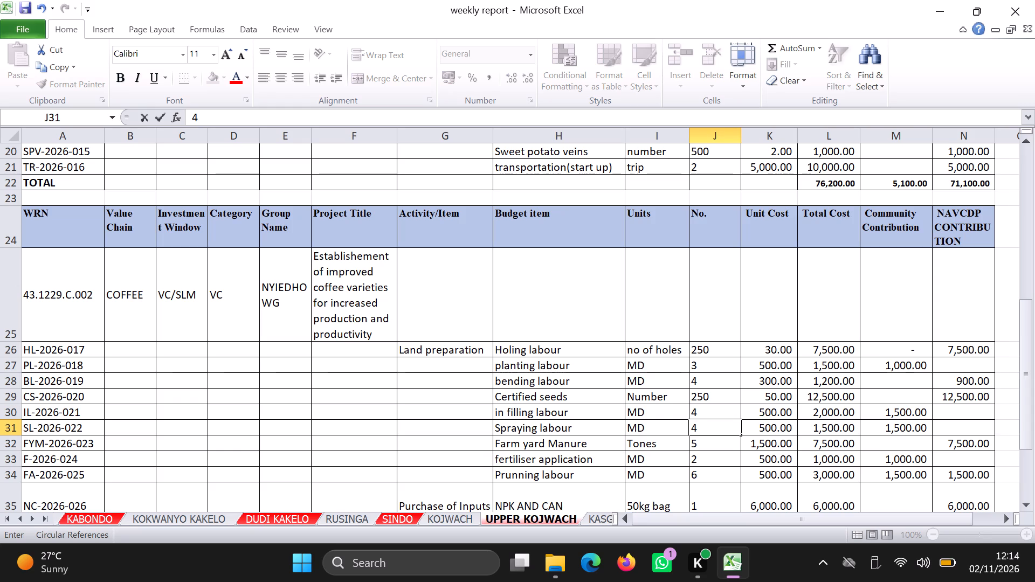
click(712, 460)
key(3)
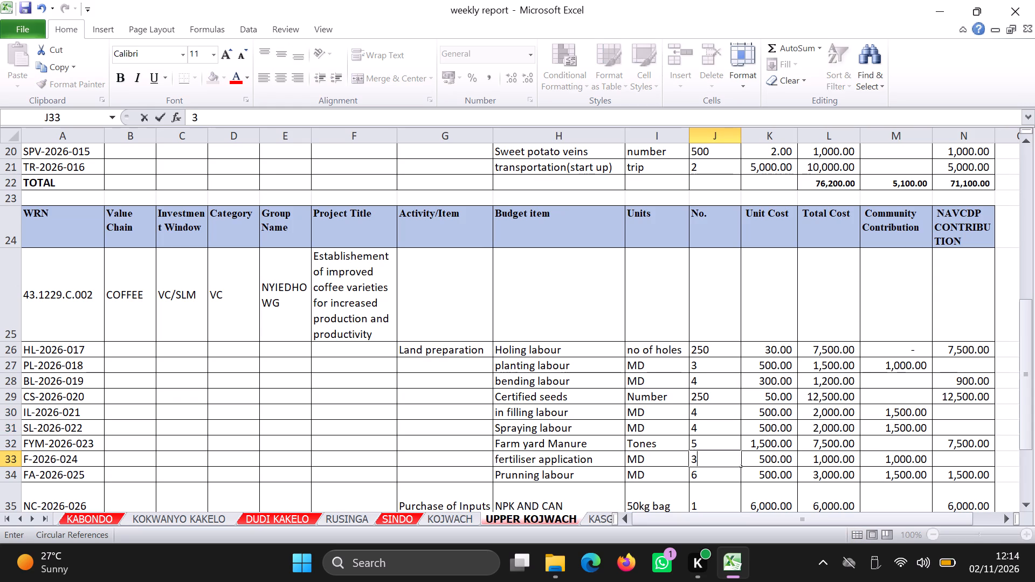
Under Purchase of Inputs, set the No. of NPK AND CAN, knapsack sprayer, Pesticide, fungicide, foliar and Prunning saw to 2 each.
click(713, 499)
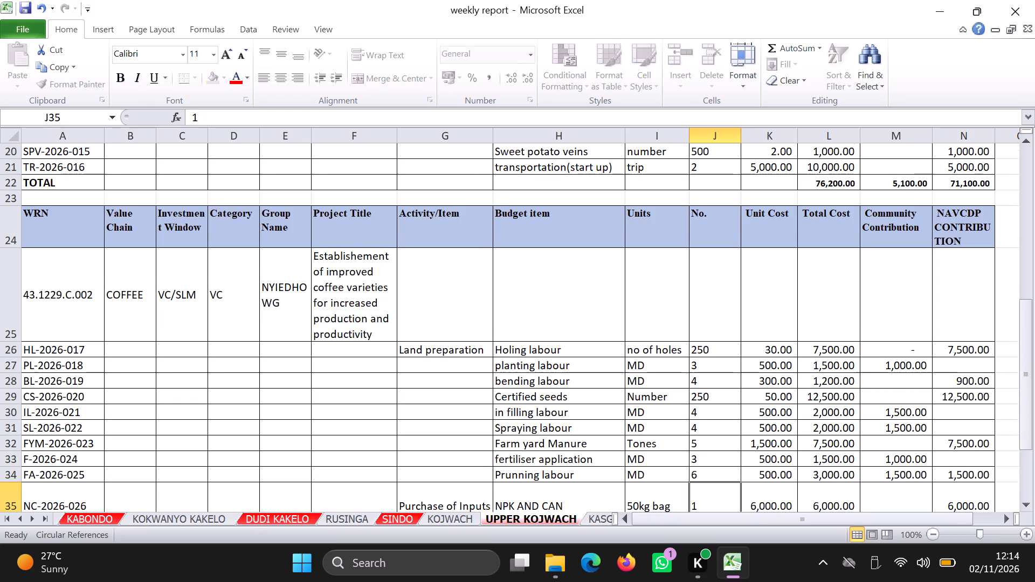
key(2)
click(712, 510)
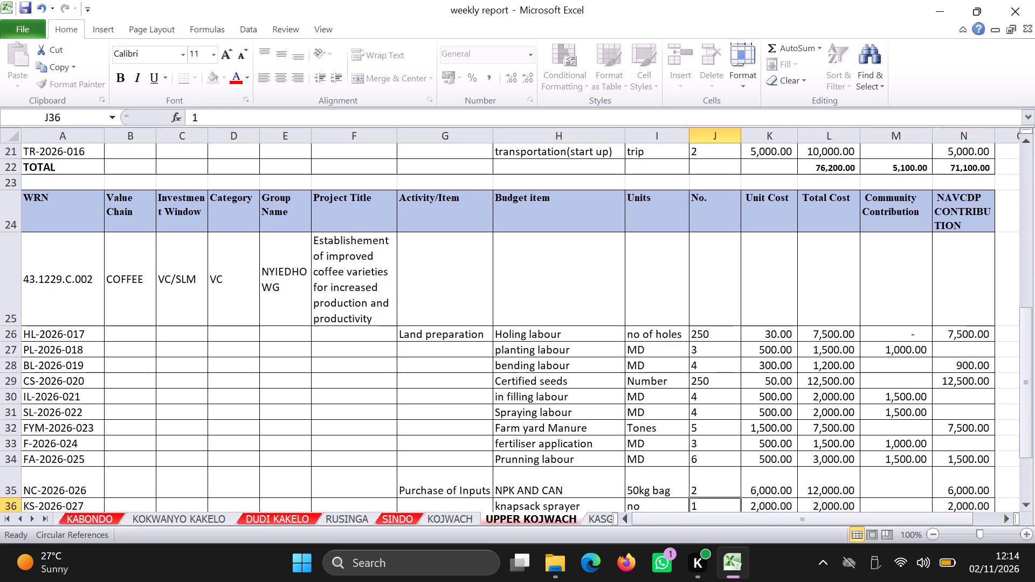
key(2)
click(712, 510)
key(2)
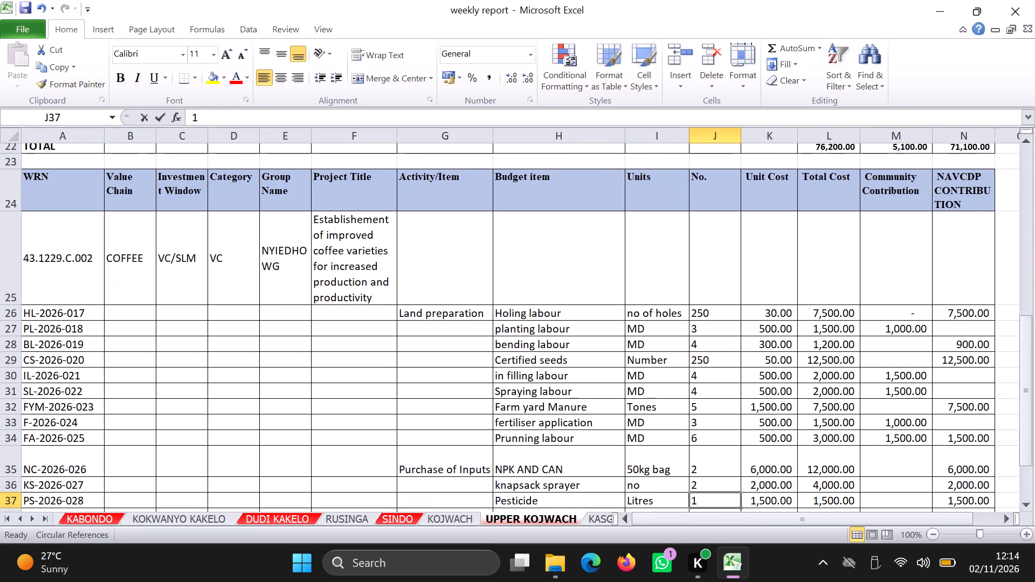
click(711, 503)
key(2)
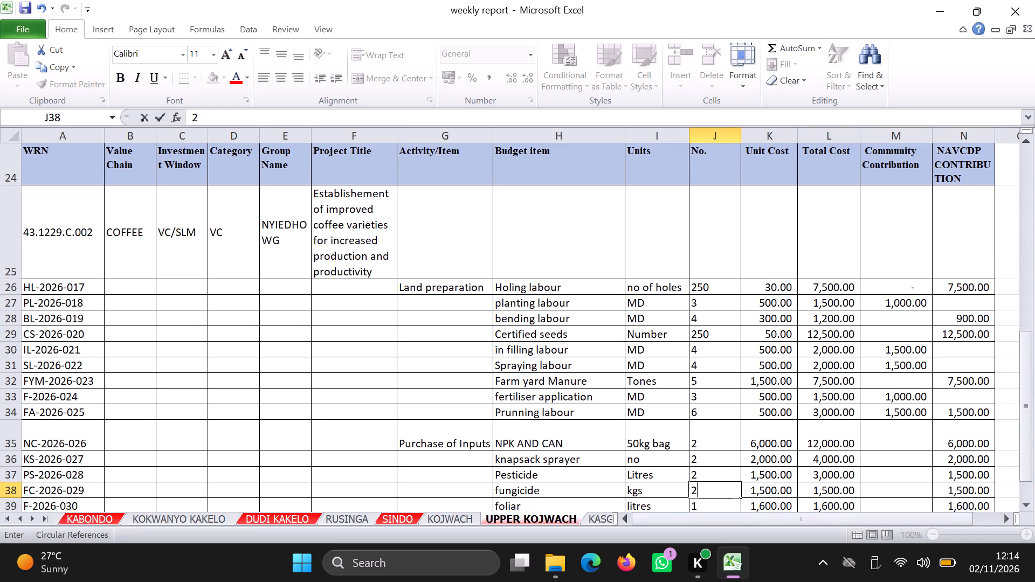
click(711, 503)
key(2)
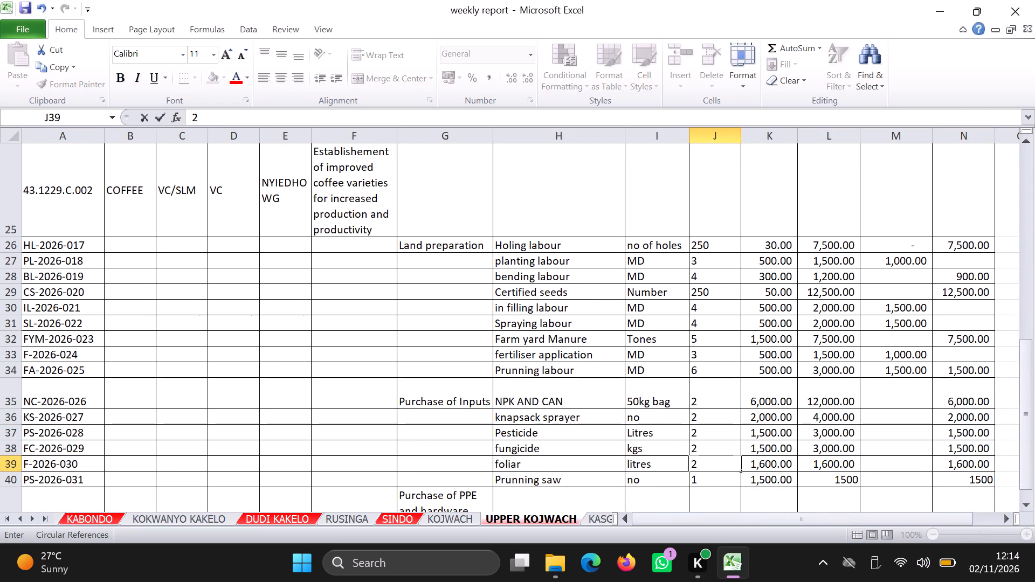
click(702, 480)
key(2)
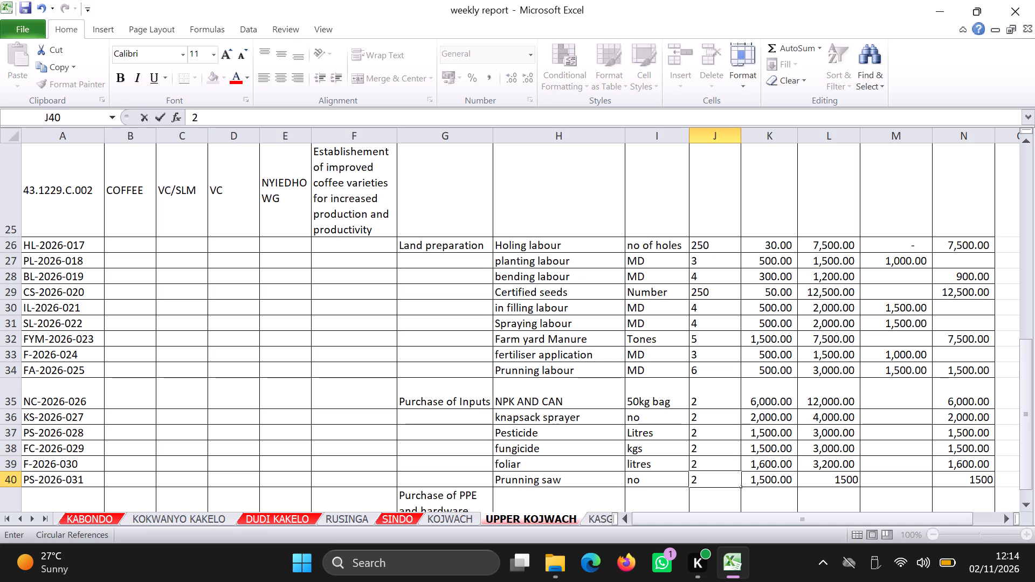
scroll(709, 489, down, 1)
click(709, 489)
Under Purchase of PPE and hardware material in the COFFEE table, set the No. of secateurs to 2.
scroll(709, 489, down, 1)
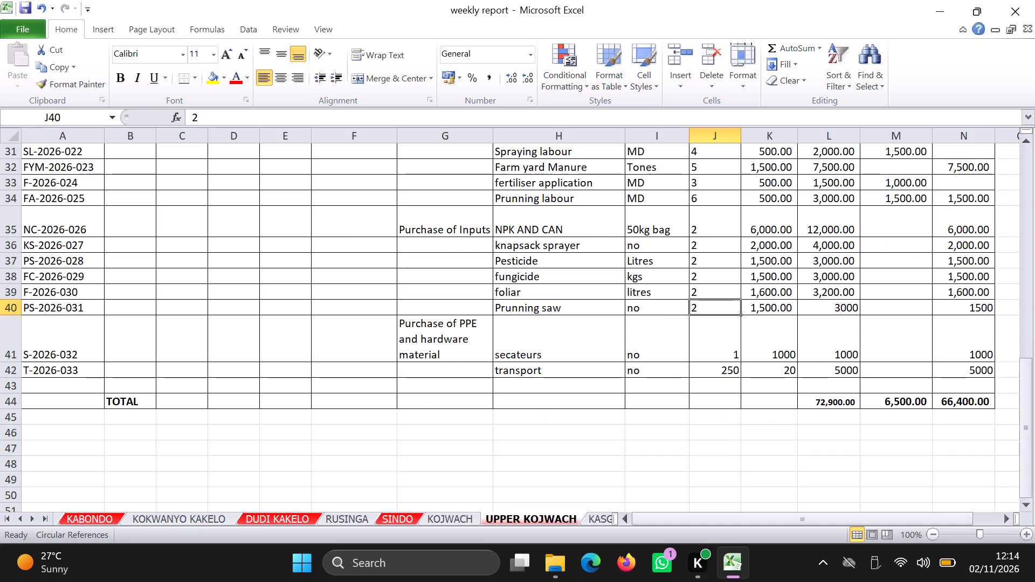
scroll(709, 489, down, 1)
click(706, 356)
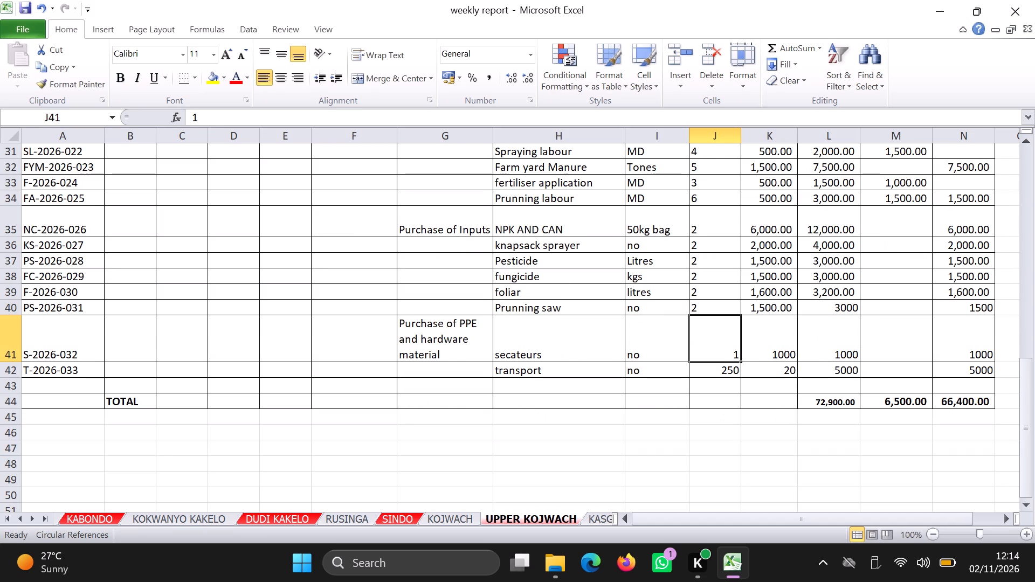
key(2)
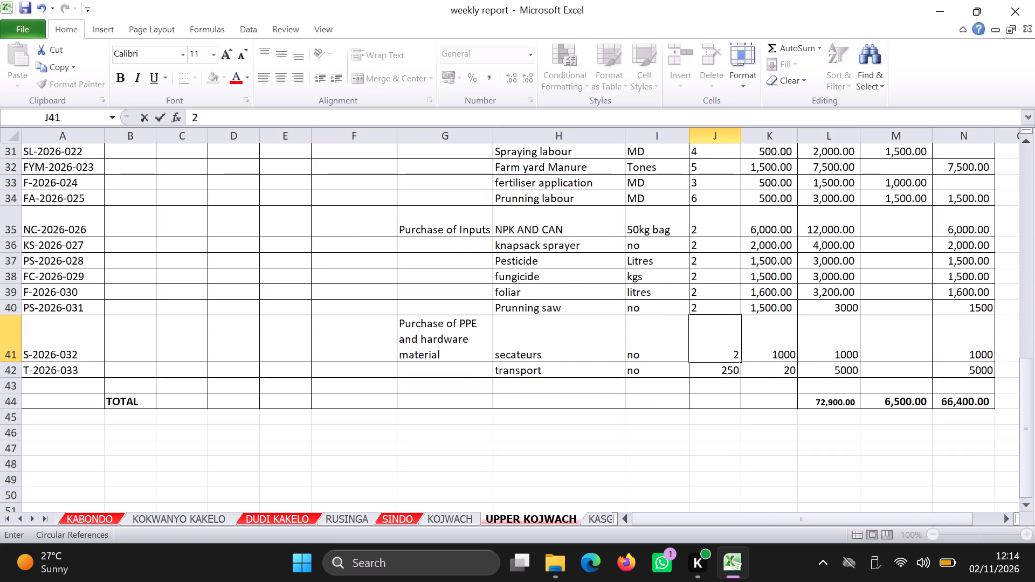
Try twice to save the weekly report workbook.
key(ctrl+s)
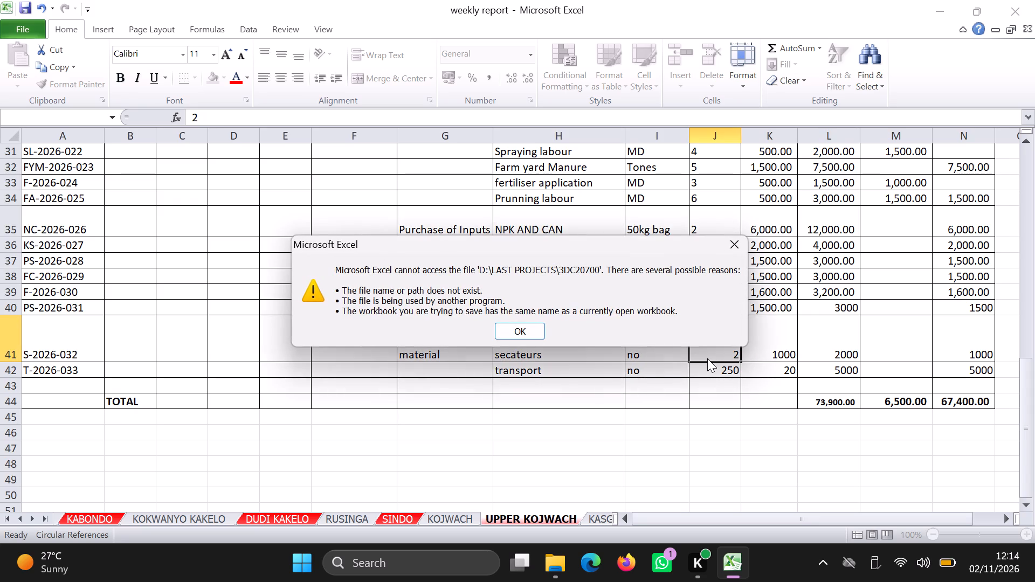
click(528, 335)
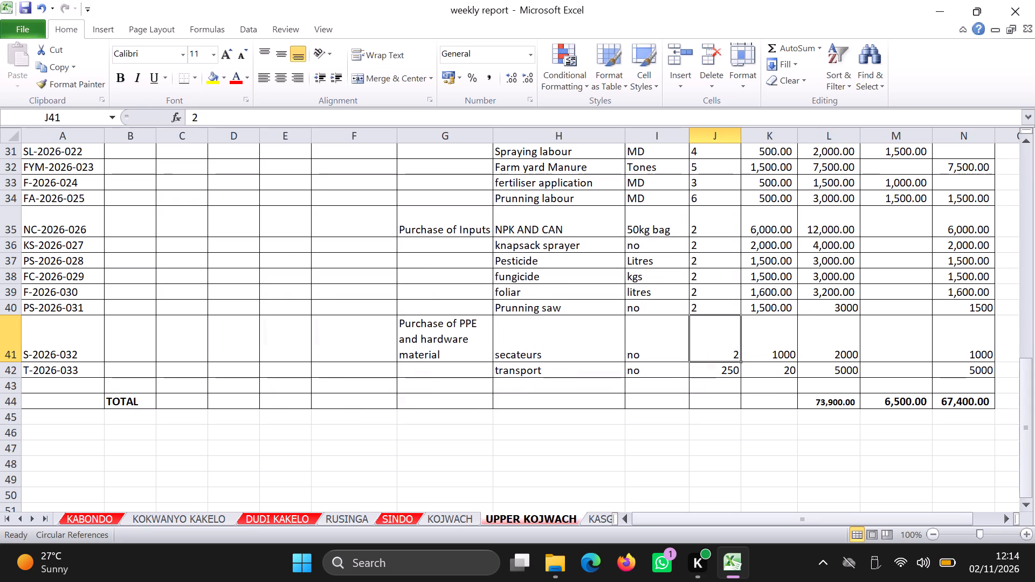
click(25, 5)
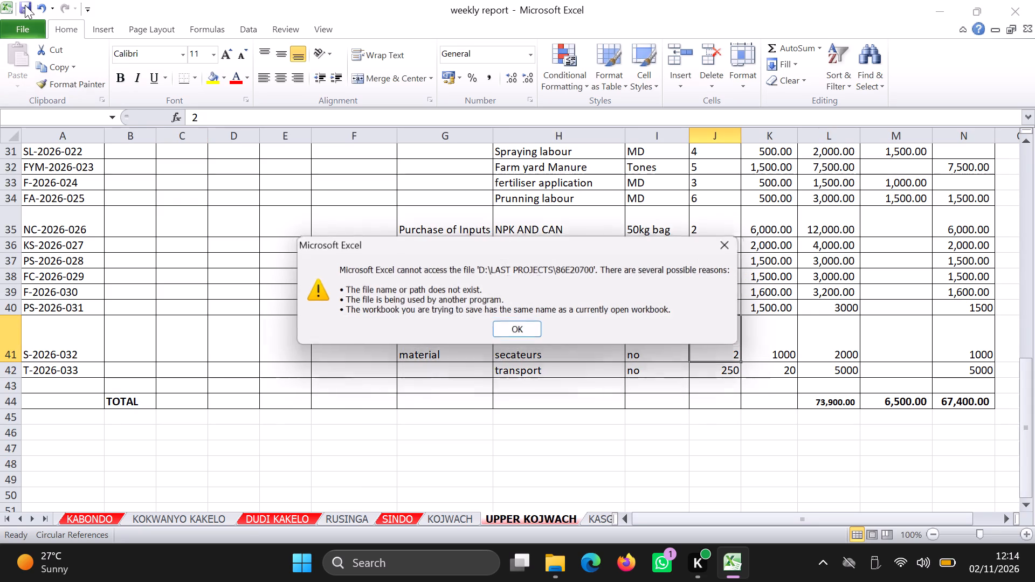
Dismiss the save dialog, look through the list of ward sheets, and review the BANANA and COFFEE tables on the UPPER KOJWACH sheet.
click(516, 332)
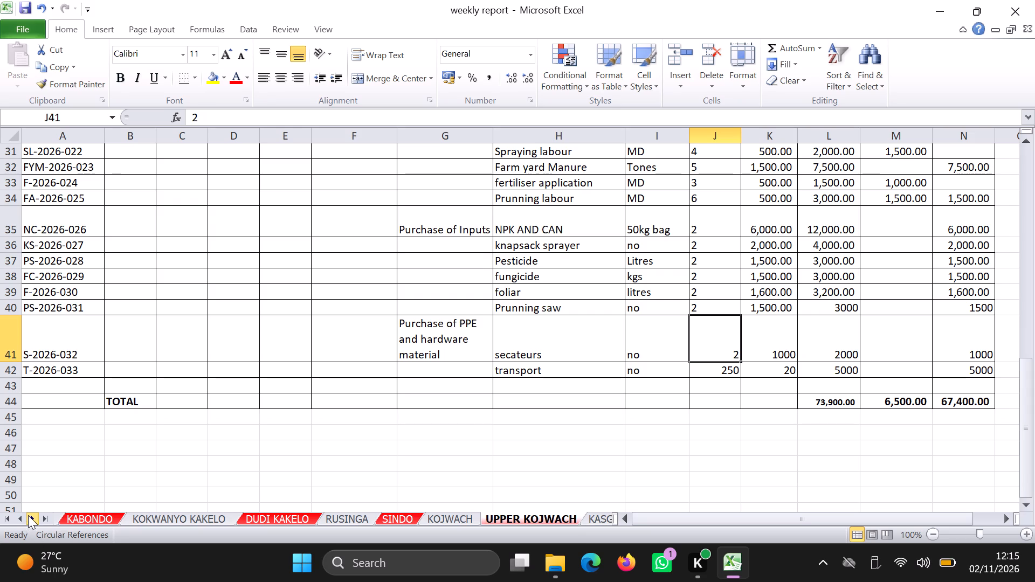
click(44, 518)
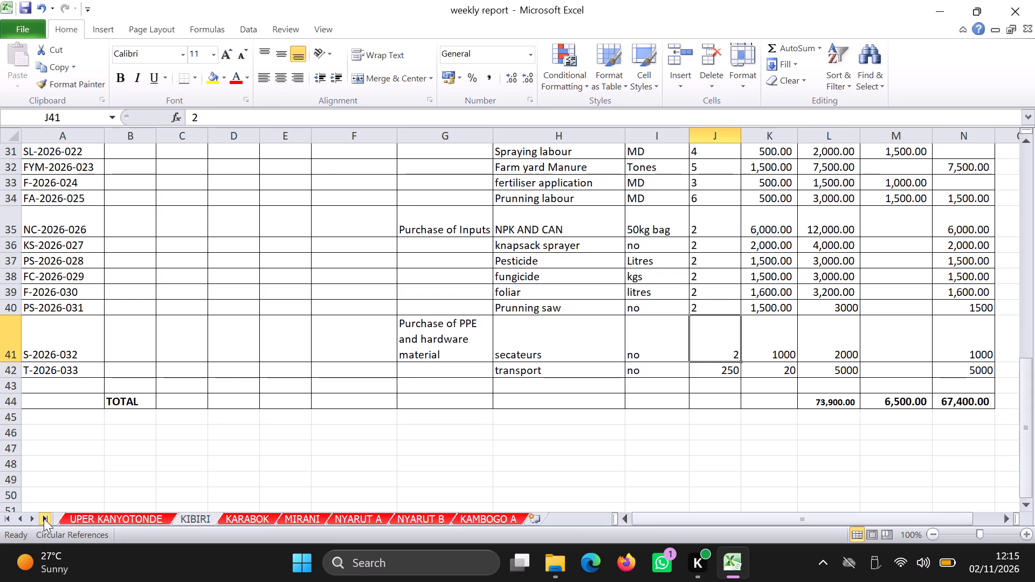
click(44, 518)
click(9, 520)
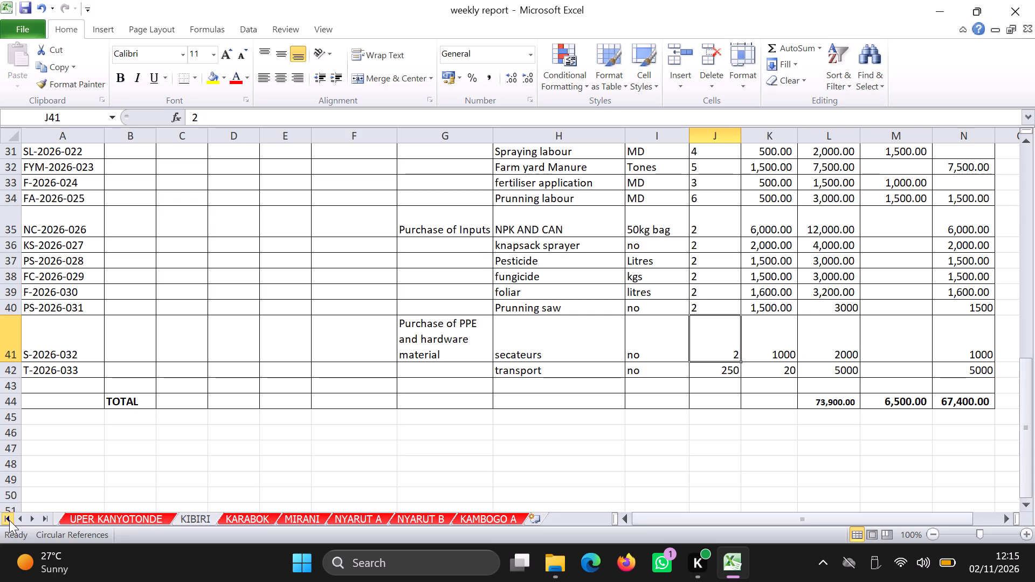
click(9, 520)
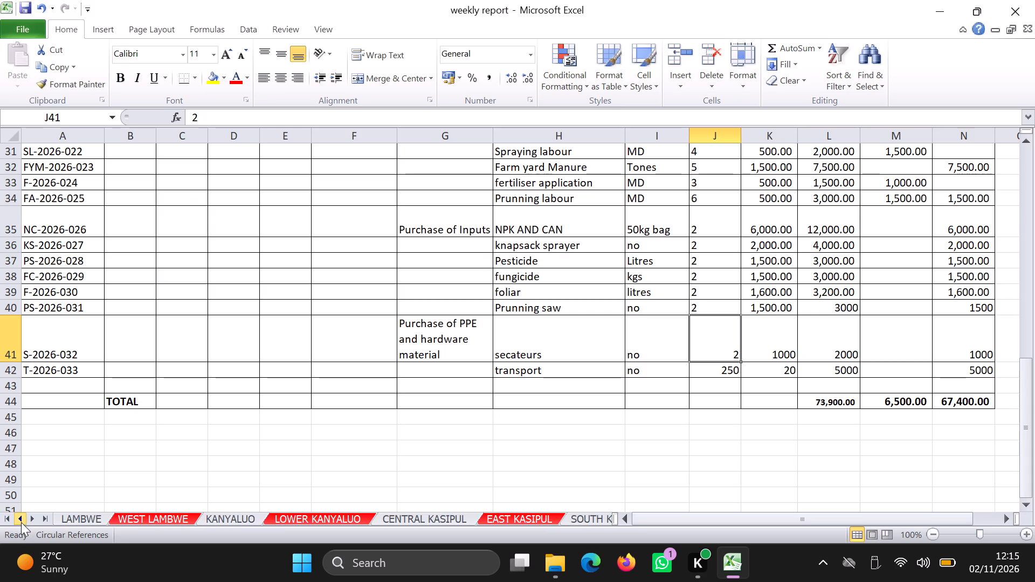
click(19, 520)
click(19, 520)
click(19, 520)
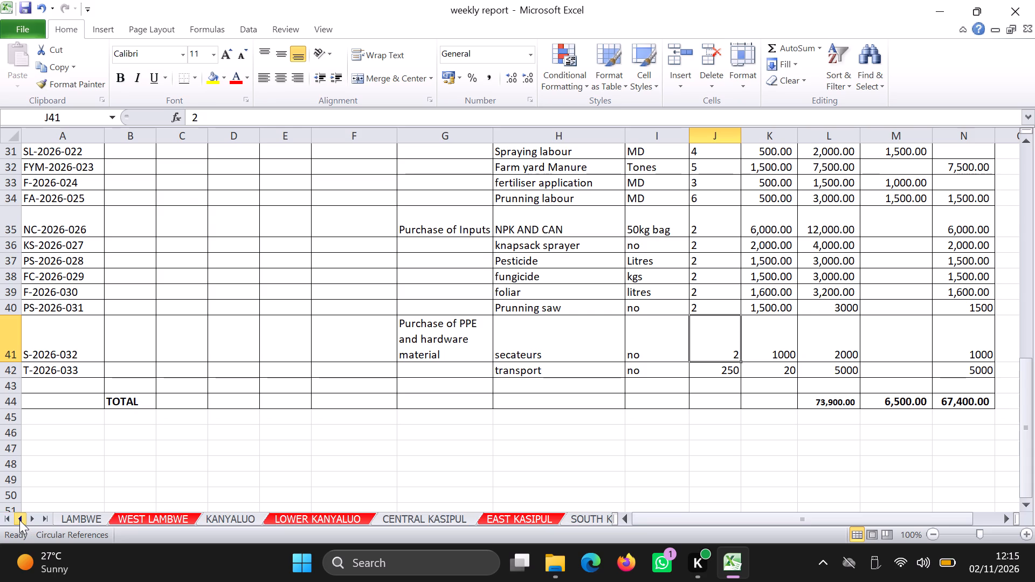
double_click(19, 520)
click(419, 361)
scroll(516, 315, up, 3)
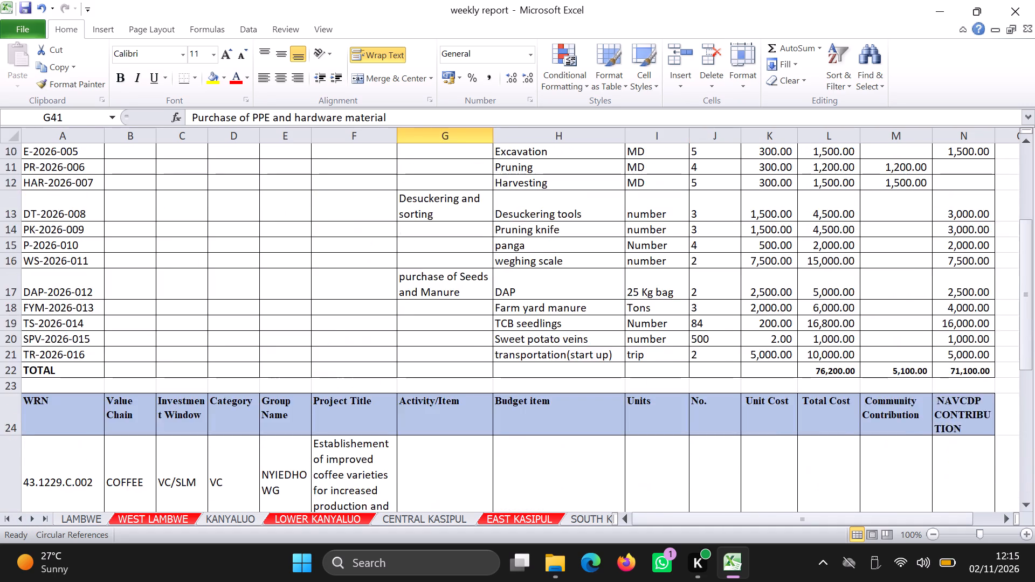
scroll(516, 315, up, 3)
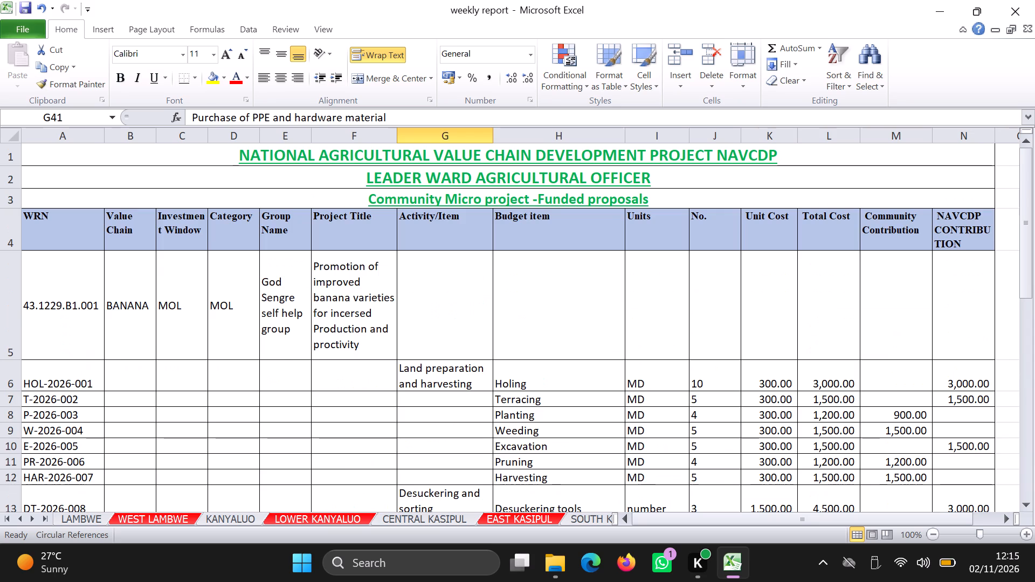
scroll(598, 360, down, 1)
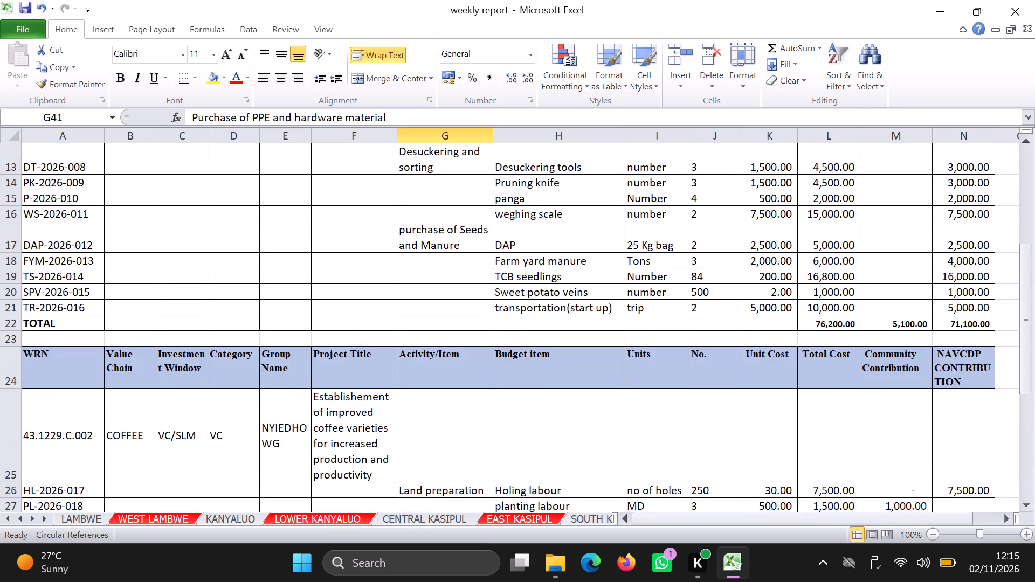
scroll(598, 360, down, 1)
scroll(598, 360, left, 5)
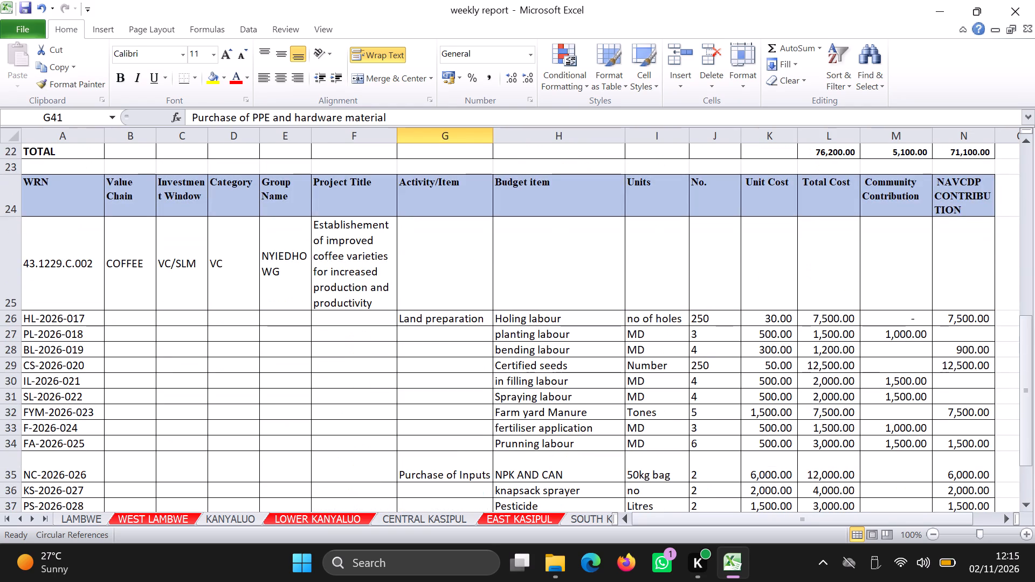
scroll(598, 360, left, 1)
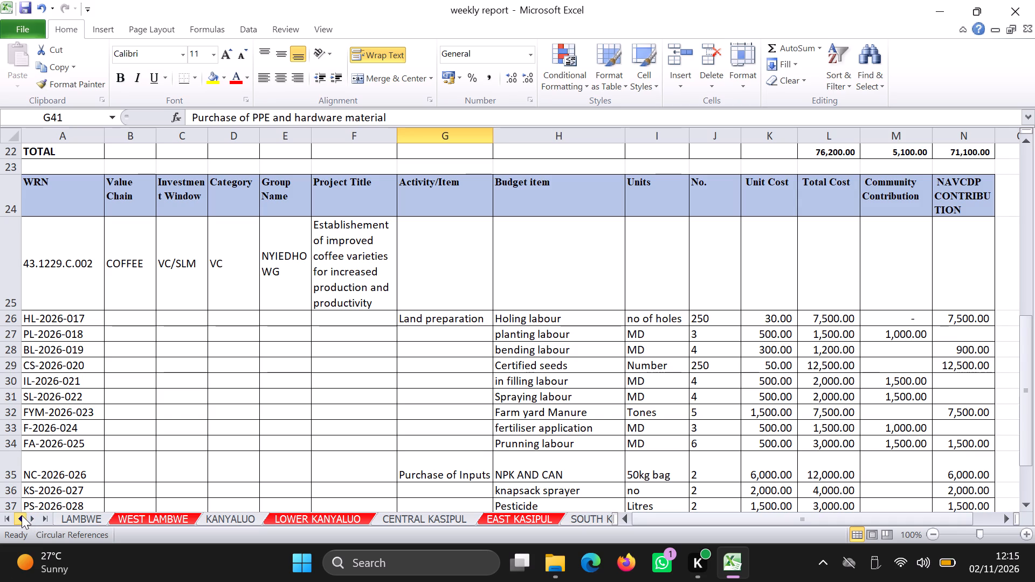
click(22, 515)
triple_click(22, 515)
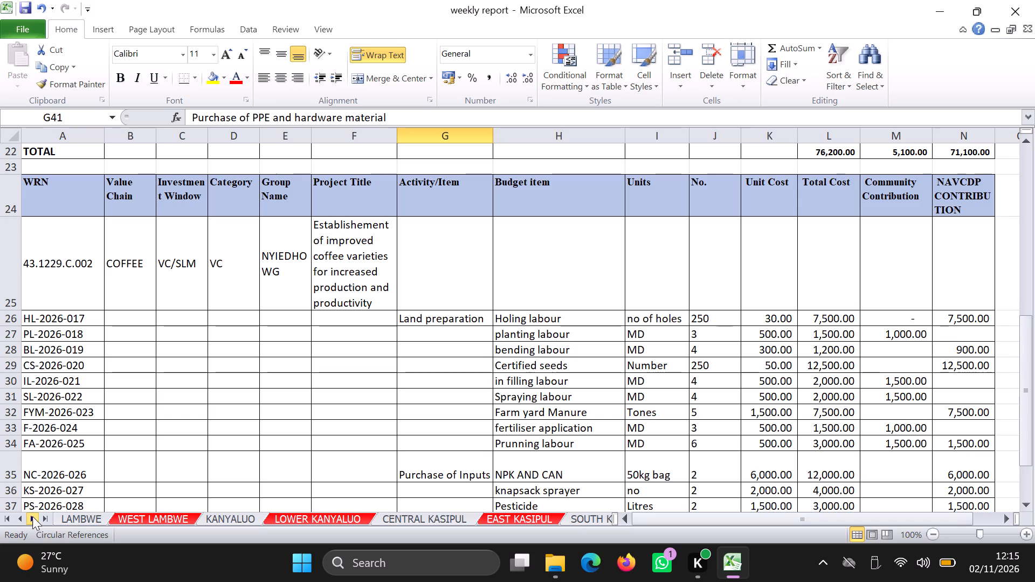
On the KASGUNGA sheet's DAIRY table, set the No. of Ploughing /harrowing to 4 and of farm Yard manure to 3.
double_click(38, 517)
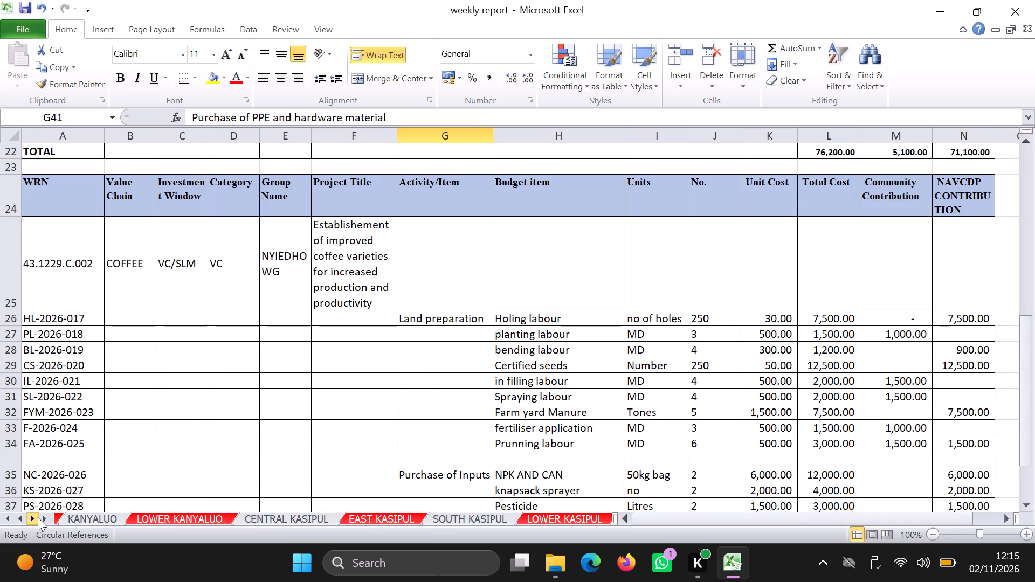
click(38, 517)
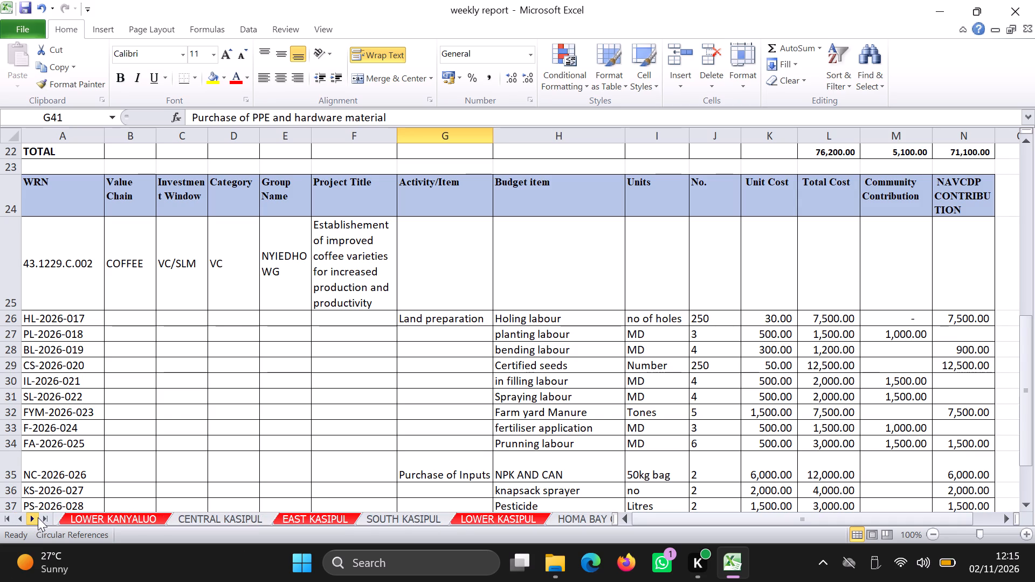
click(38, 517)
triple_click(38, 517)
click(38, 517)
double_click(38, 517)
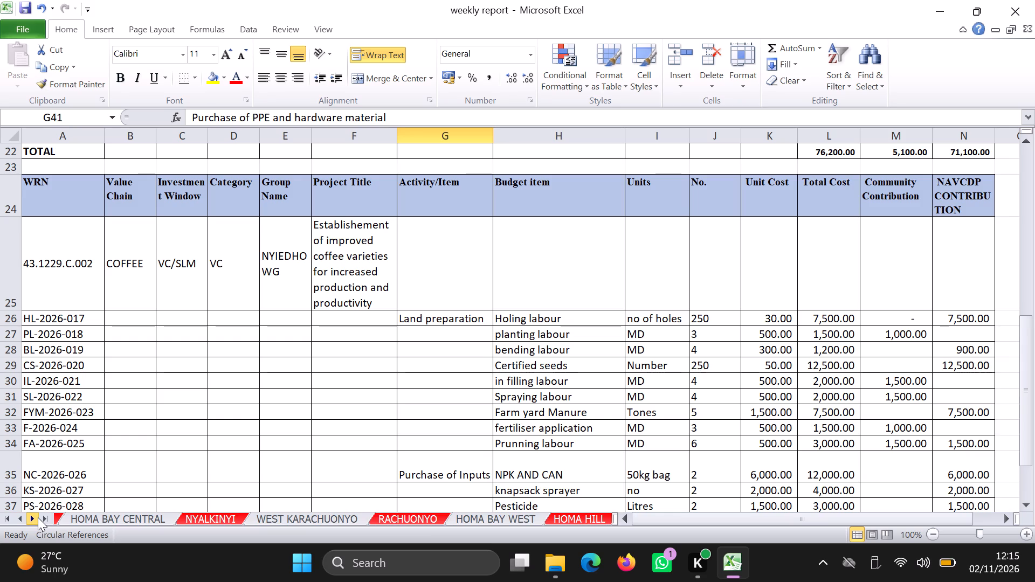
click(38, 517)
triple_click(38, 517)
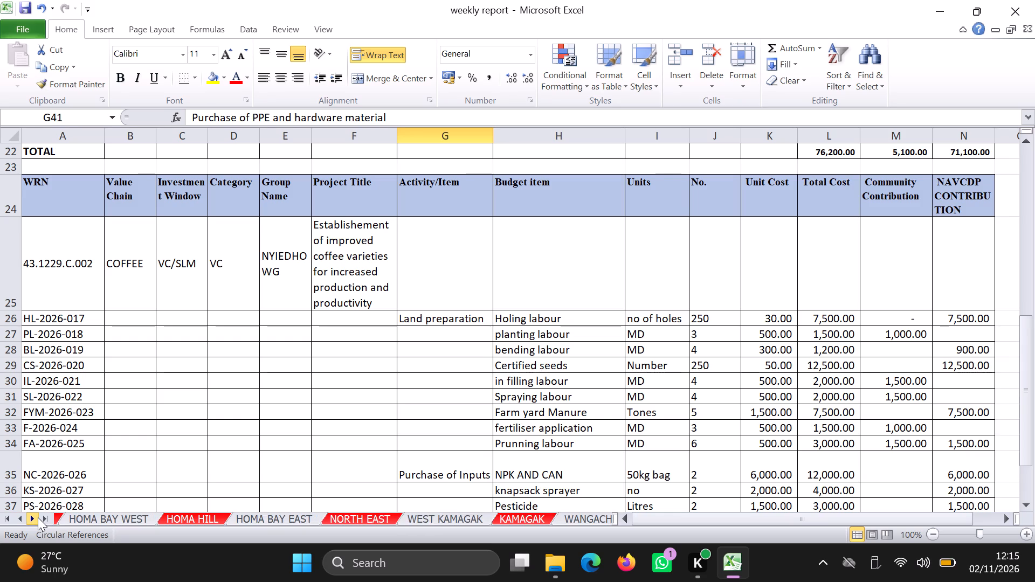
triple_click(38, 517)
triple_click(38, 517)
triple_click(38, 517)
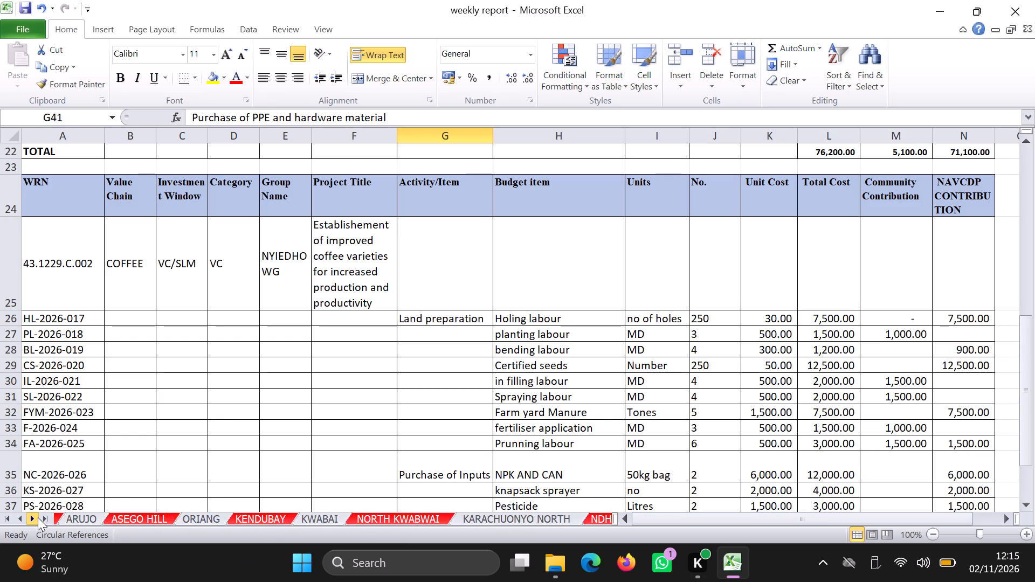
triple_click(38, 517)
triple_click(38, 517)
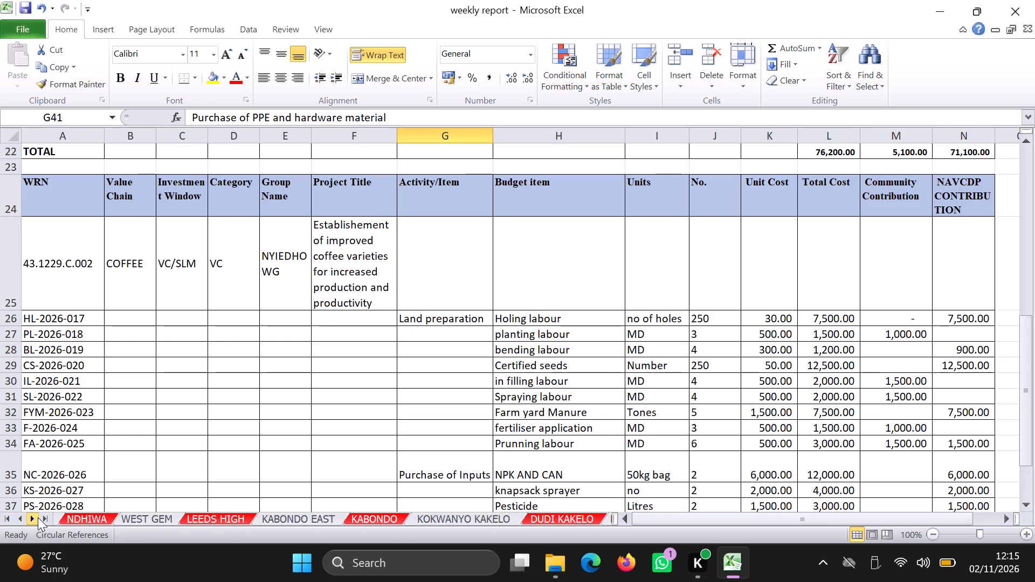
triple_click(38, 517)
triple_click(38, 517)
click(38, 517)
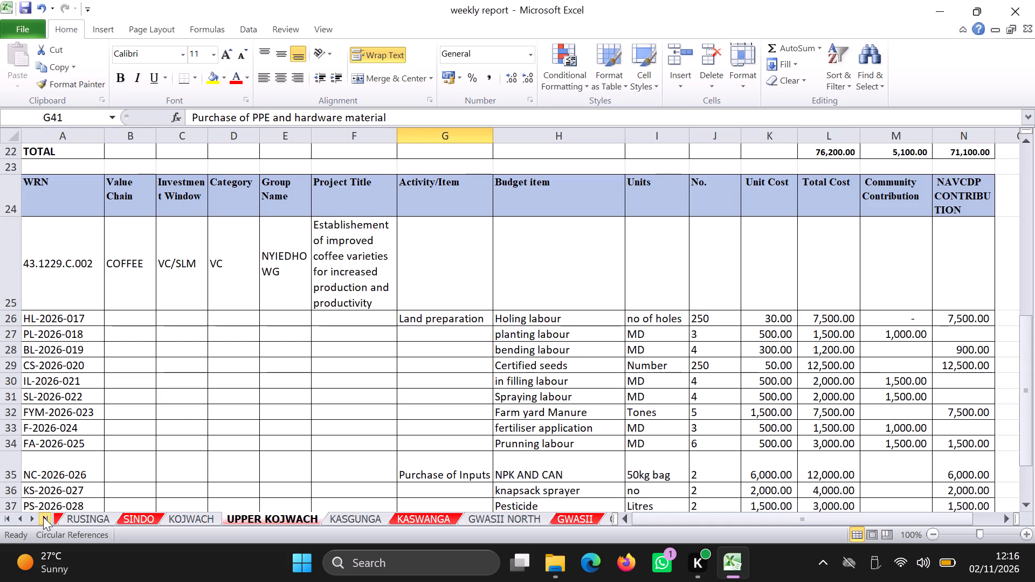
click(32, 519)
click(32, 519)
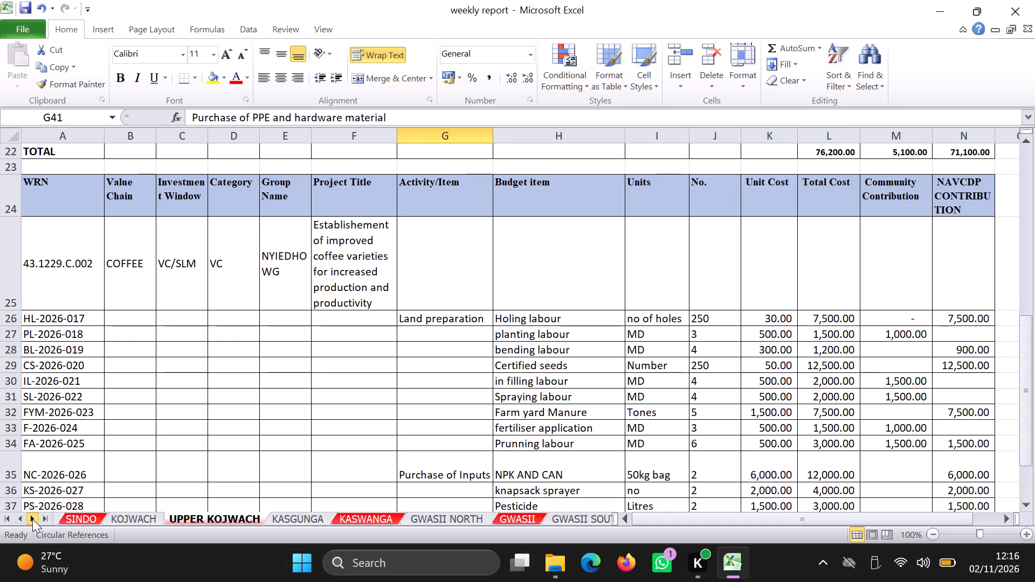
click(32, 519)
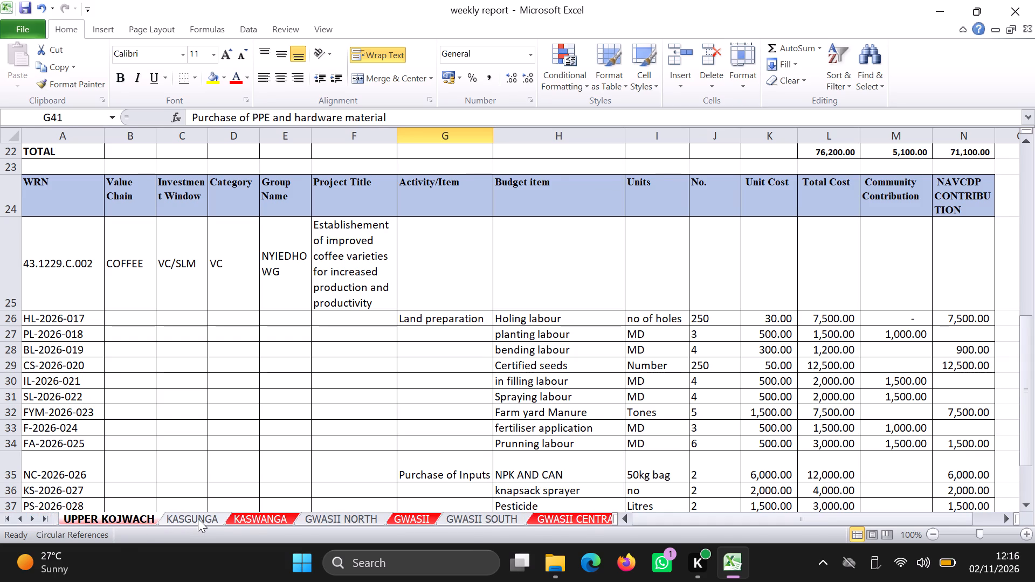
click(196, 518)
click(321, 425)
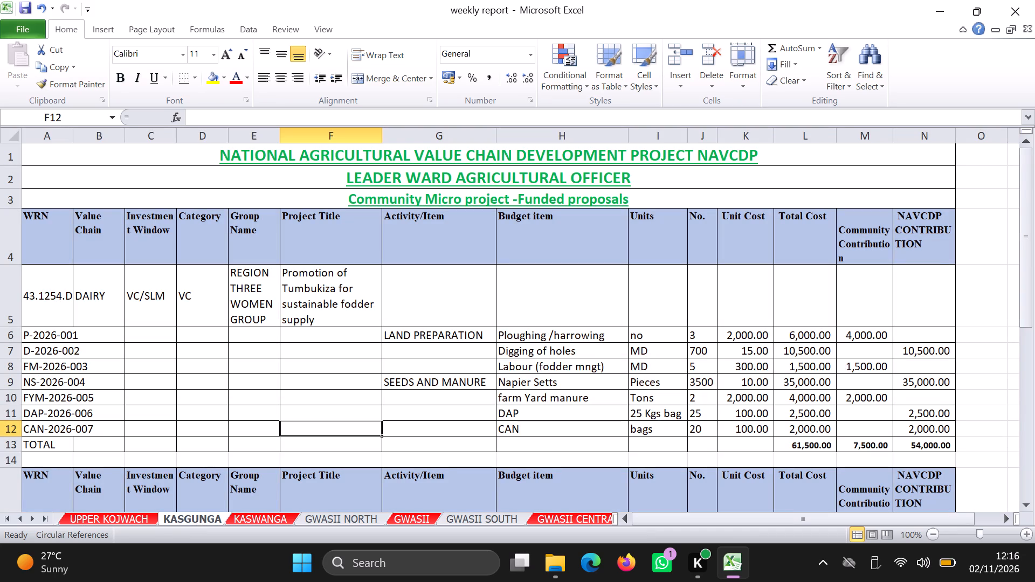
click(706, 331)
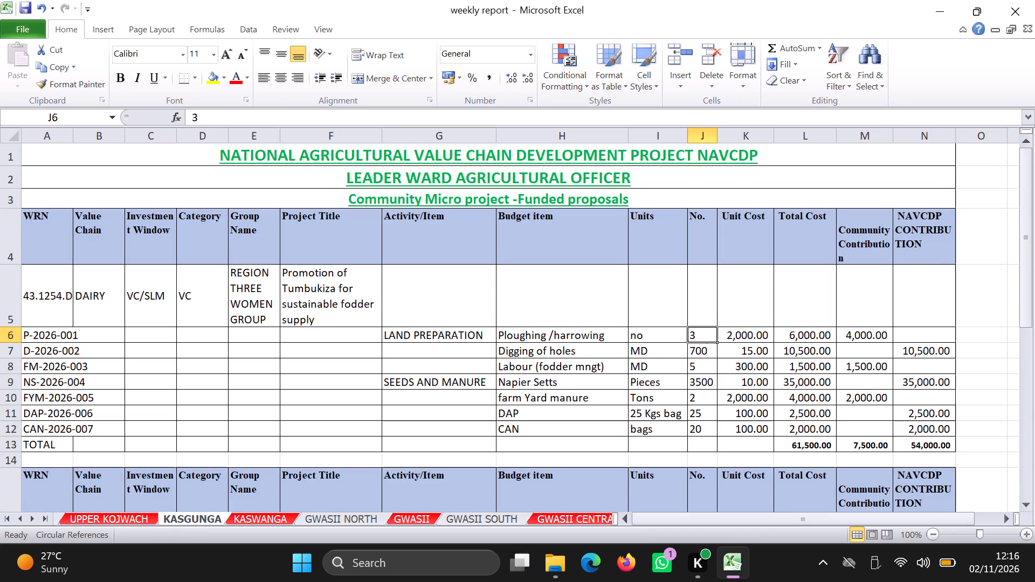
key(4)
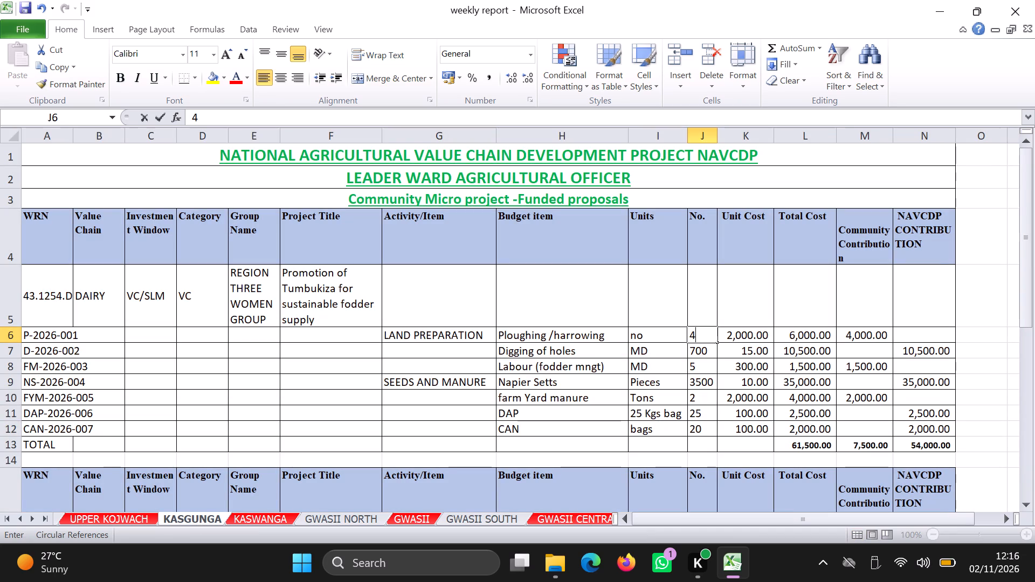
click(702, 397)
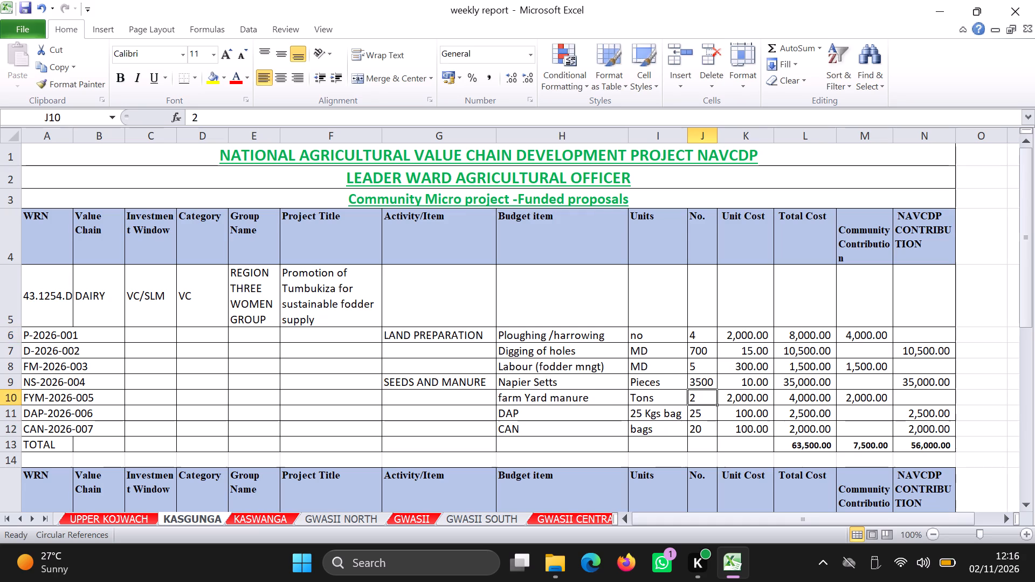
key(3)
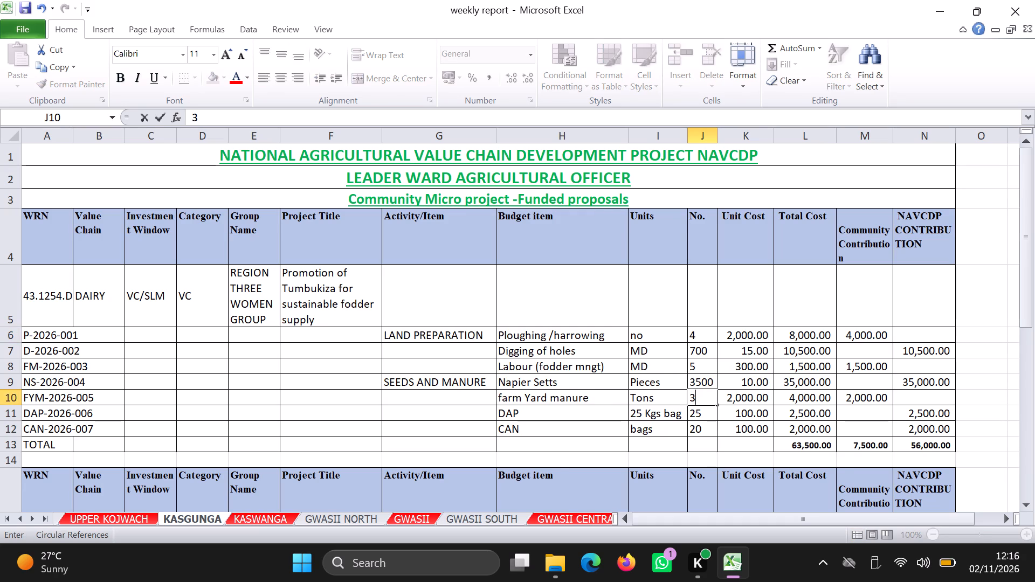
click(707, 440)
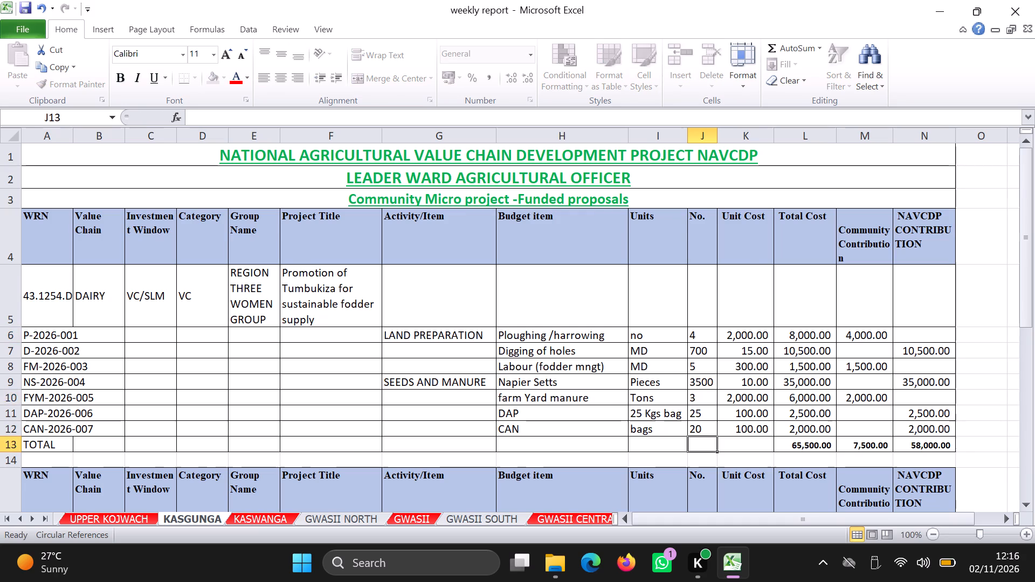
Under Land preparation and harvesting in KASGUNGA's BANANA table, set the No. of Planting and Pruning to 5 each.
scroll(707, 440, down, 1)
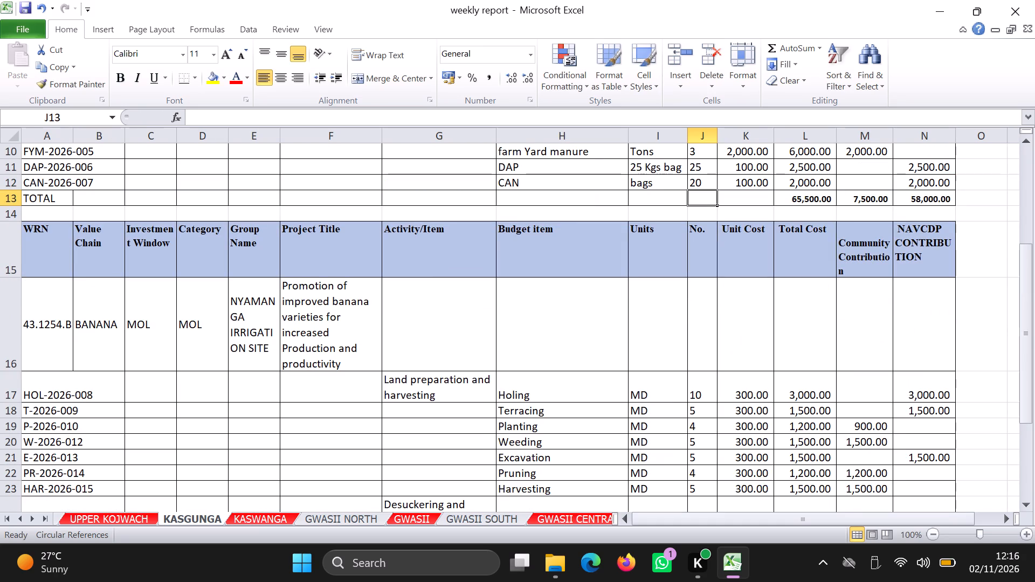
click(697, 422)
key(5)
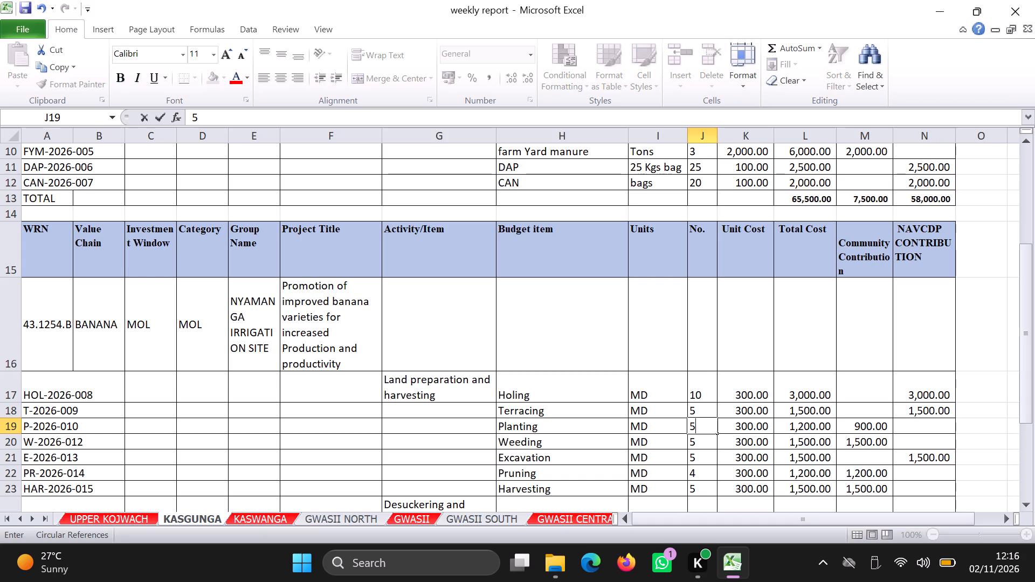
click(701, 474)
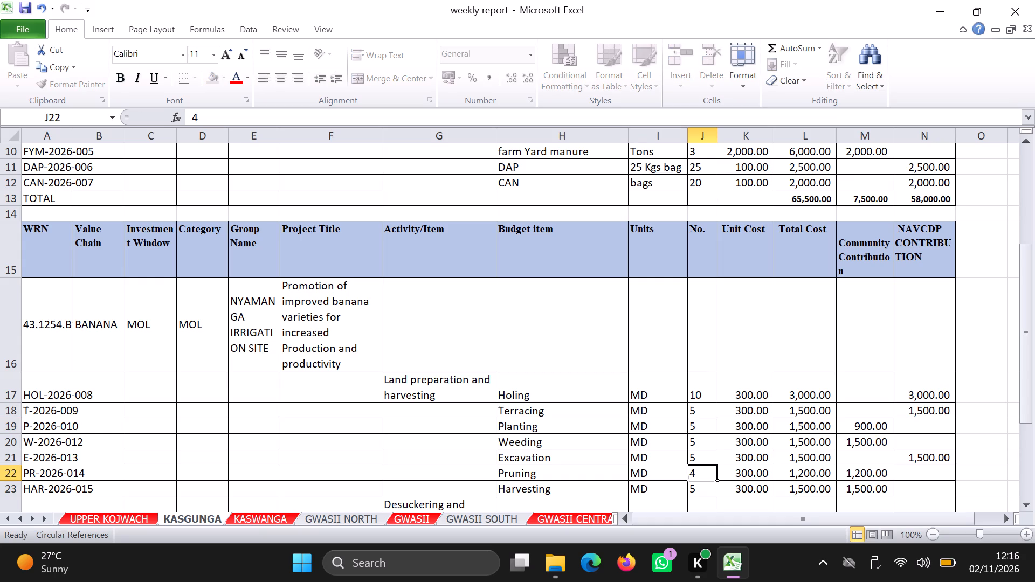
key(5)
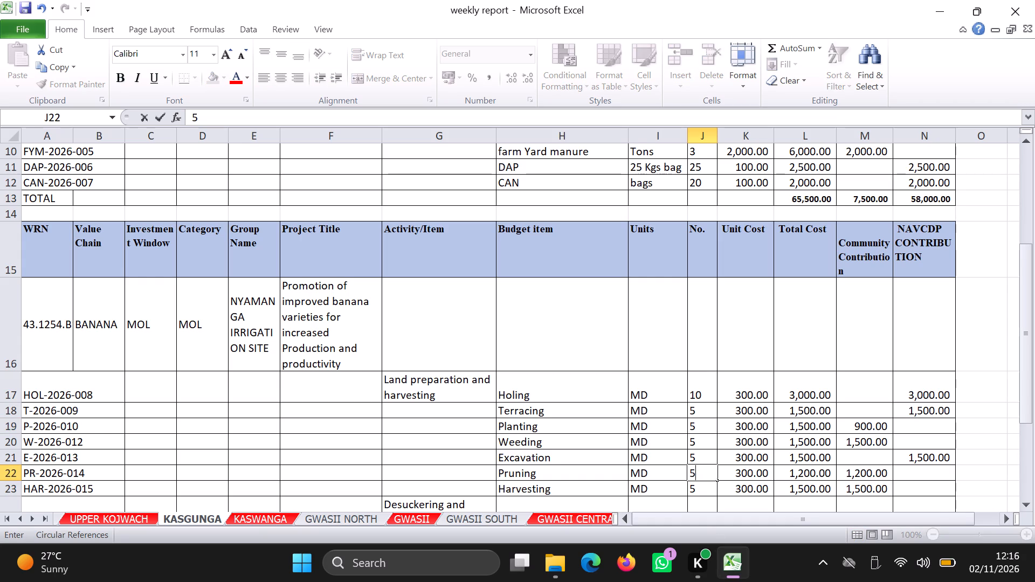
scroll(701, 498, down, 3)
click(695, 476)
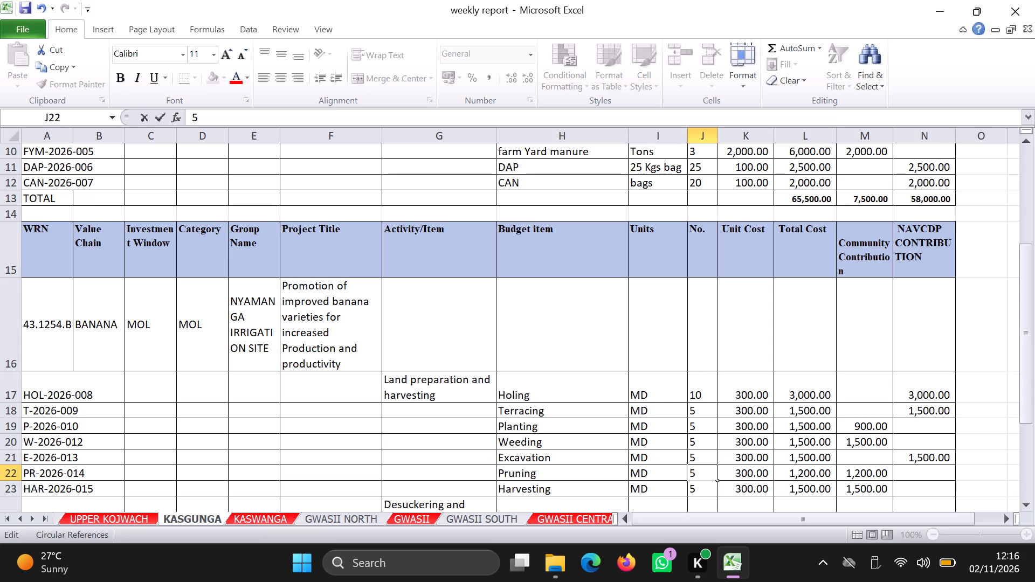
click(702, 491)
scroll(702, 491, down, 1)
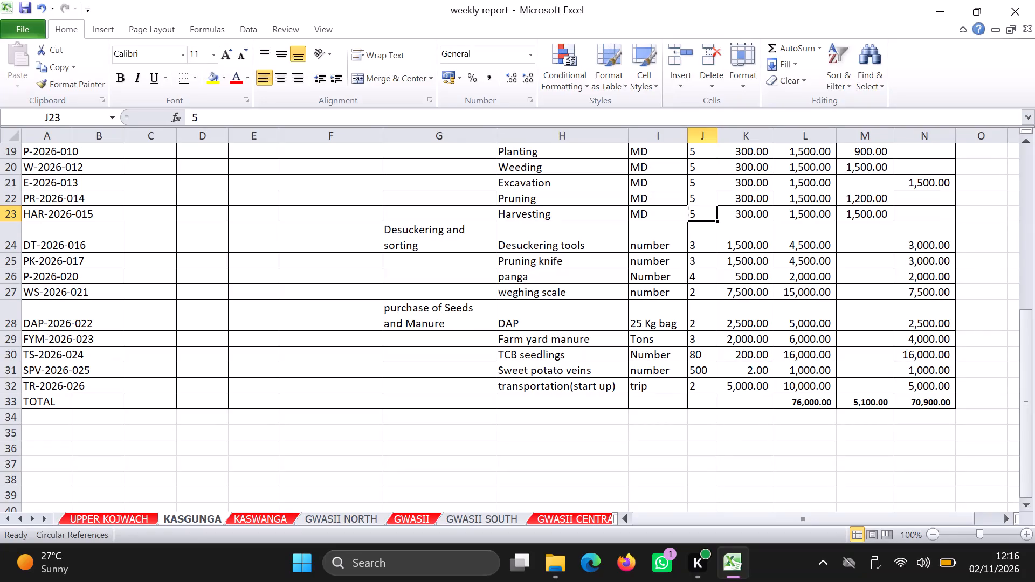
In KASGUNGA's BANANA table, set the No. of Desuckering tools and Pruning knife to 4 each, panga to 5 and weghing scale to 3.
click(705, 245)
key(4)
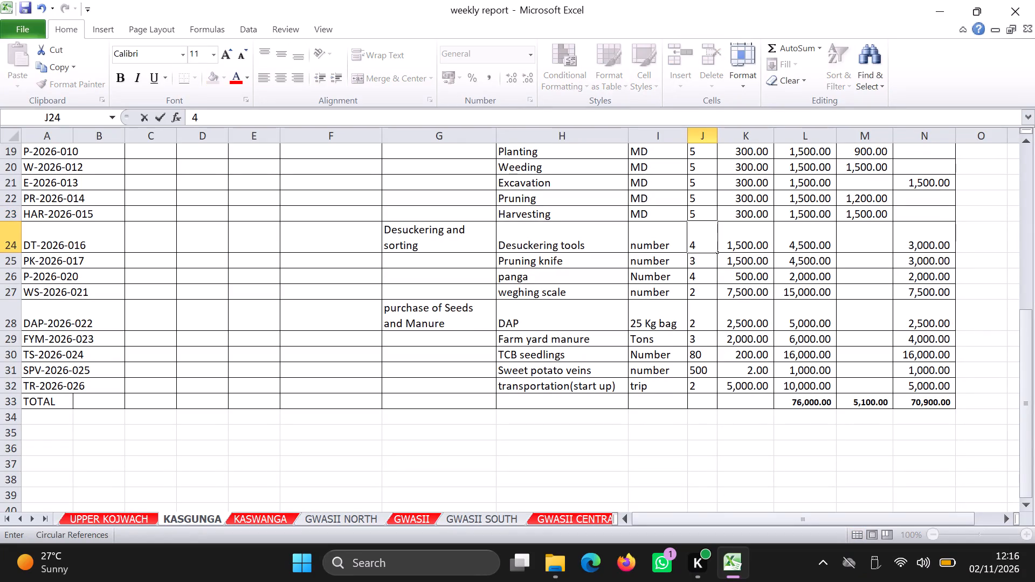
click(705, 260)
key(4)
click(705, 279)
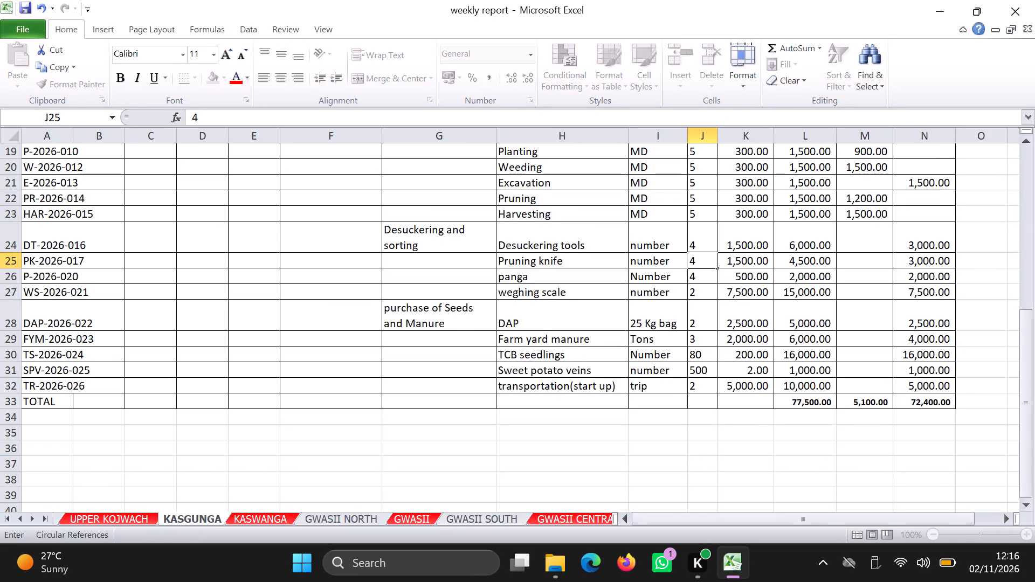
key(5)
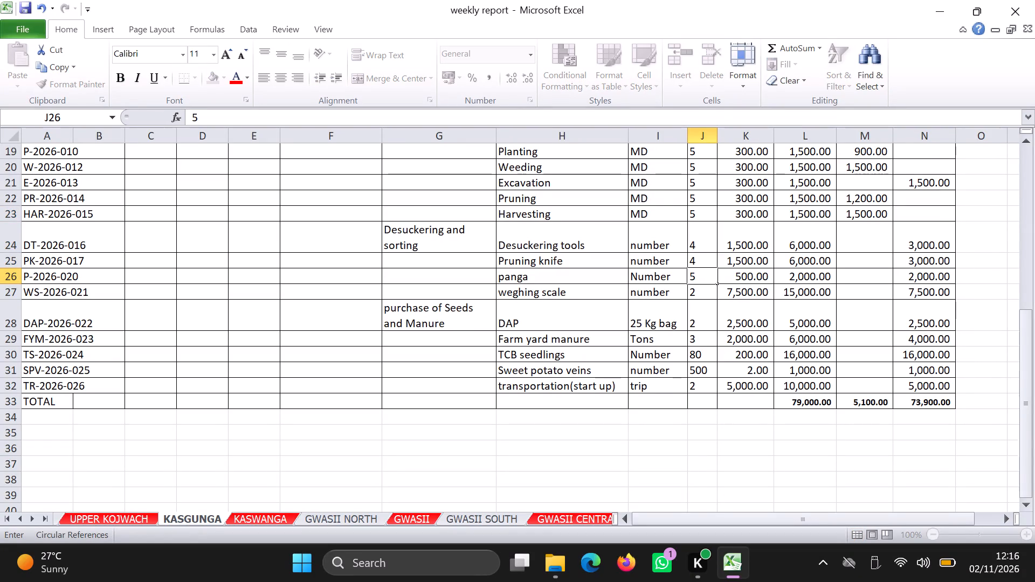
click(703, 290)
key(3)
Under purchase of Seeds and Manure in KASGUNGA's BANANA table, set the No. of DAP to 3, Farm yard manure to 4 and transportation to 3.
click(705, 319)
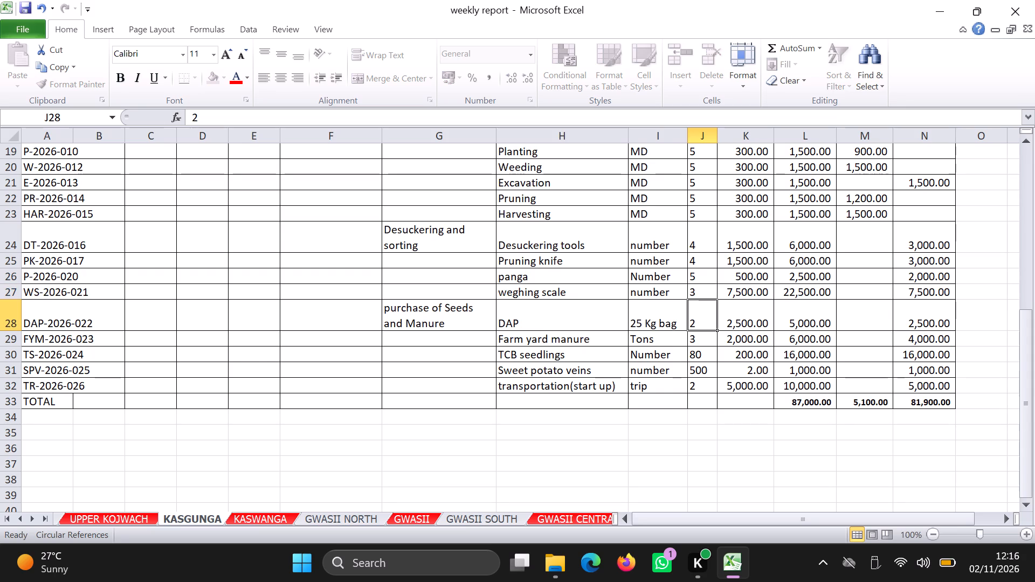
key(3)
click(703, 335)
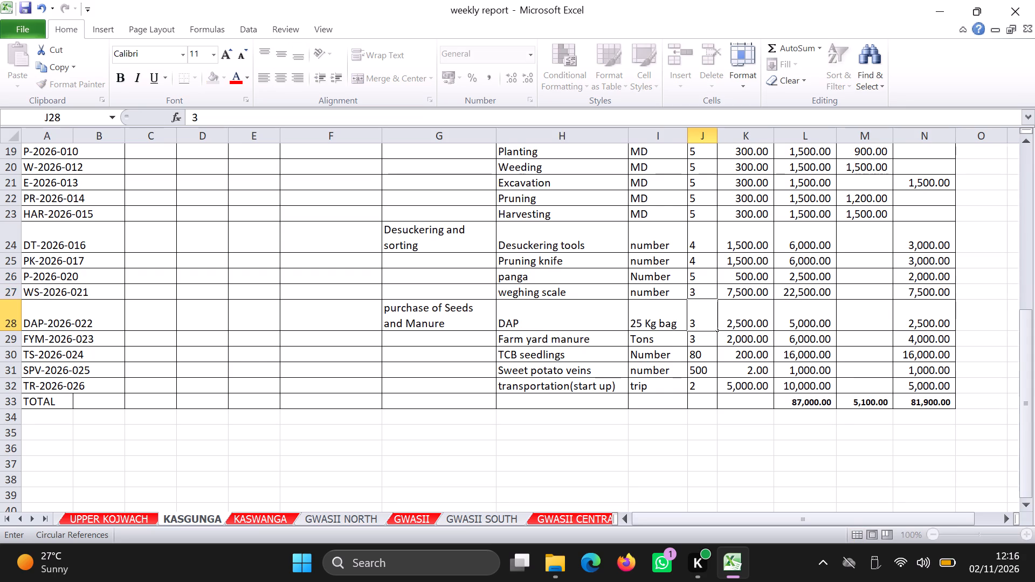
key(4)
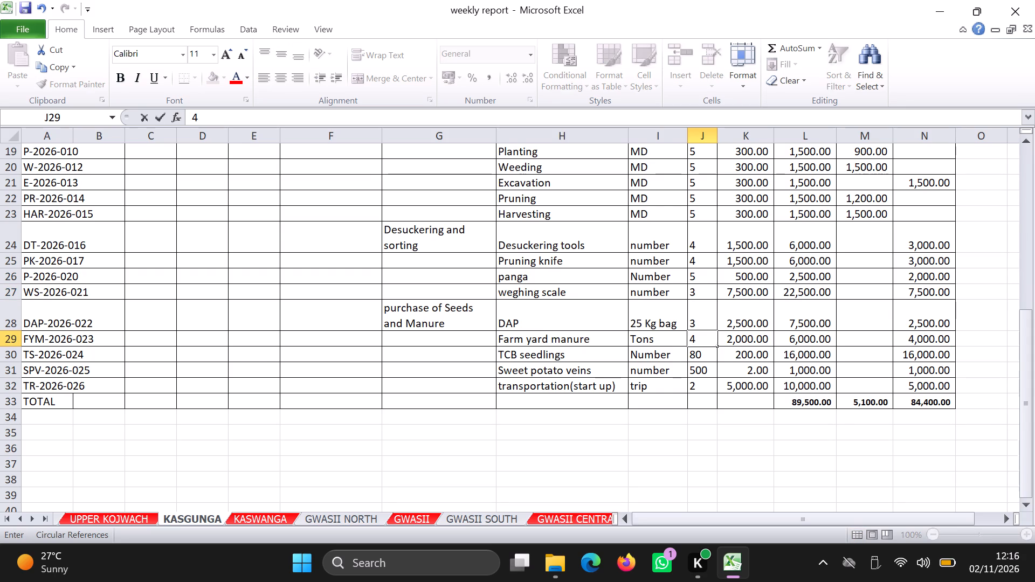
click(706, 384)
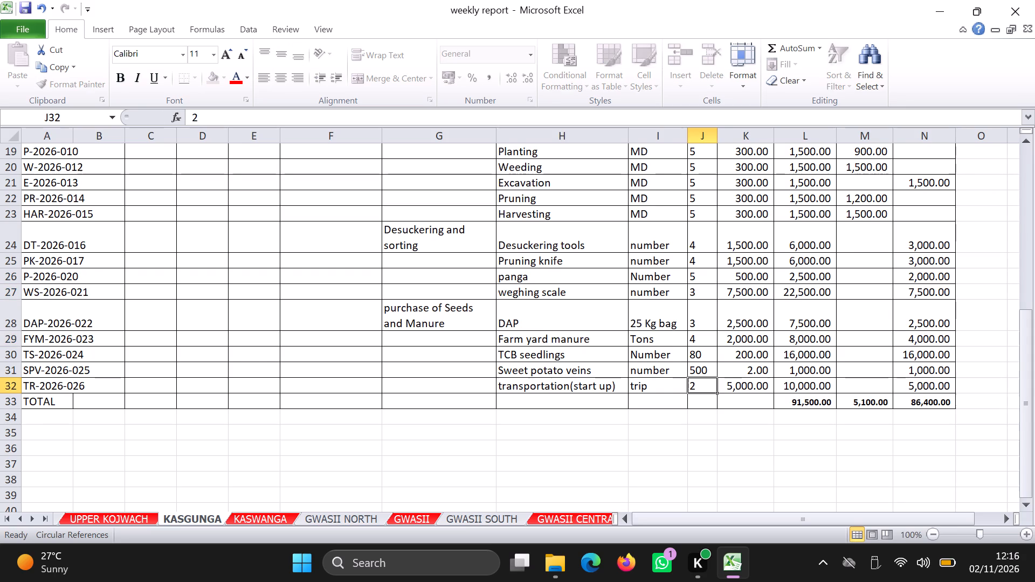
key(3)
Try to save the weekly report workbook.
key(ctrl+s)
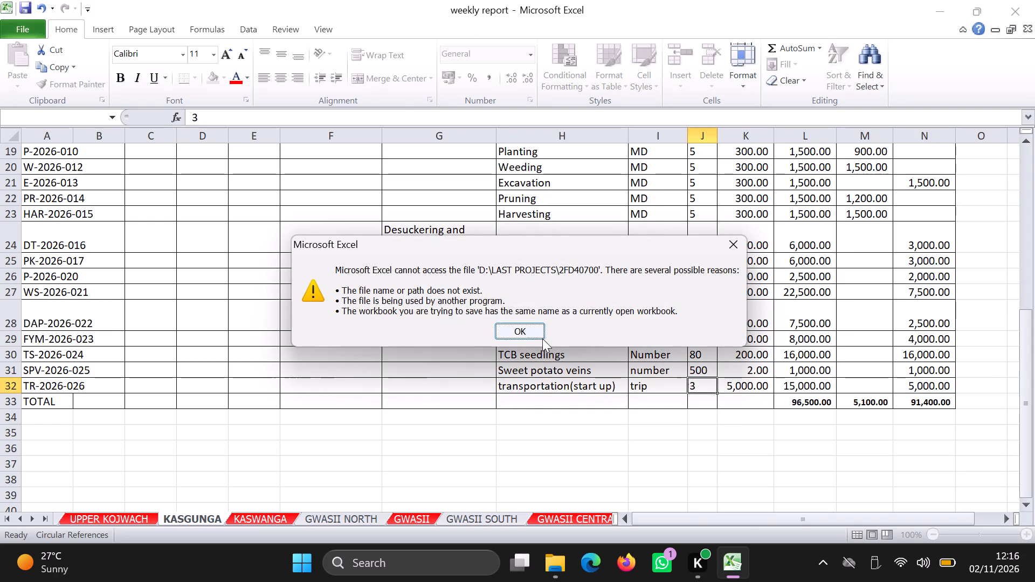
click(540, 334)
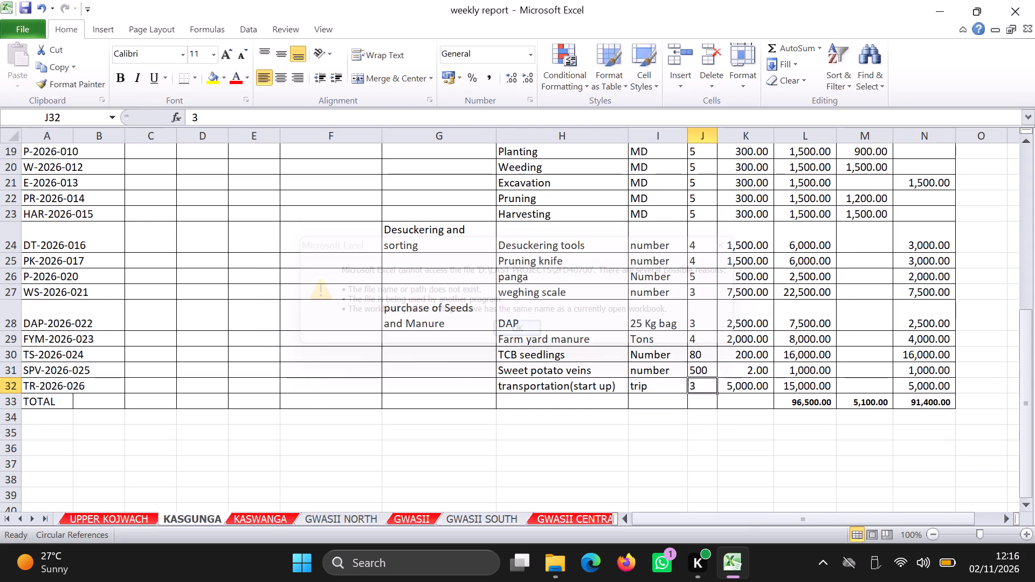
On the KASWANGA sheet's DAIRY table, set the No. of Ploughing /harrowing to 3 and of farm Yard manure to 2.
click(264, 525)
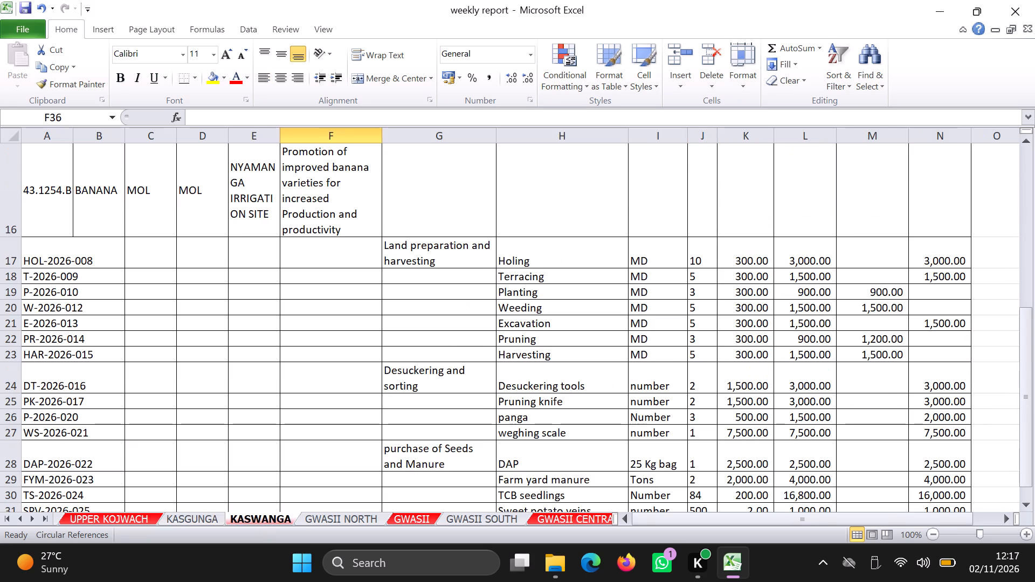
click(193, 522)
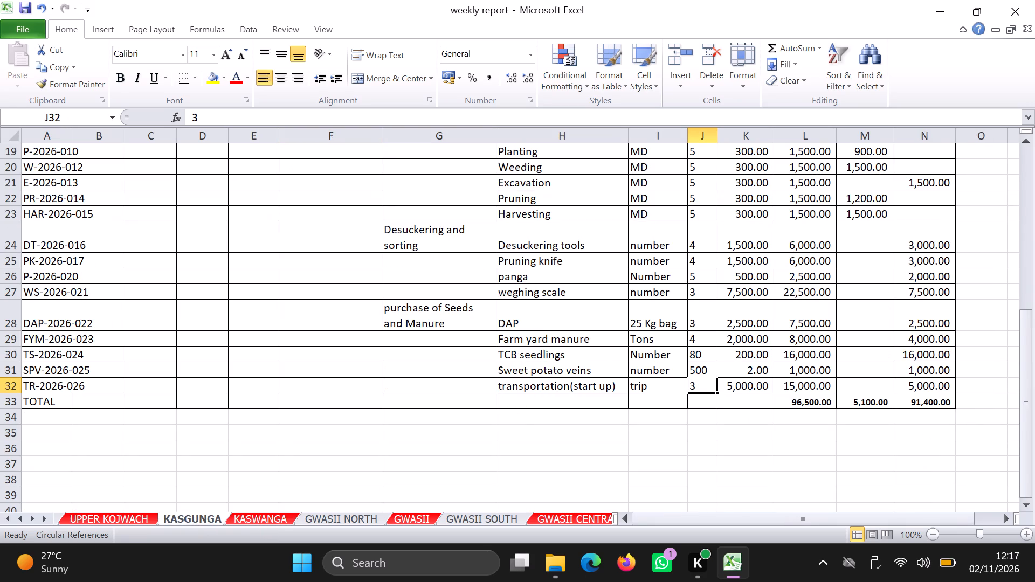
click(252, 516)
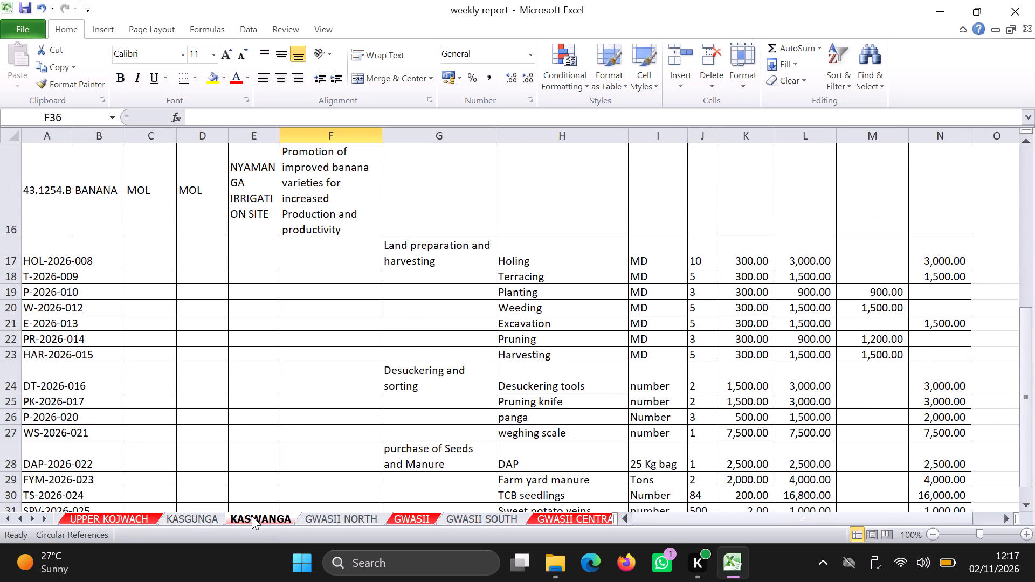
scroll(709, 408, up, 2)
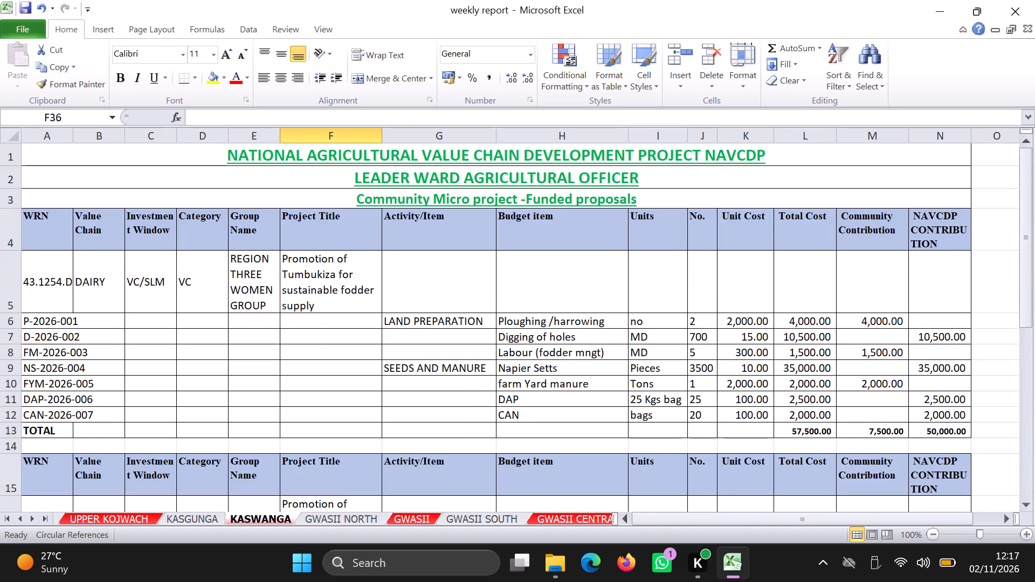
click(691, 323)
key(3)
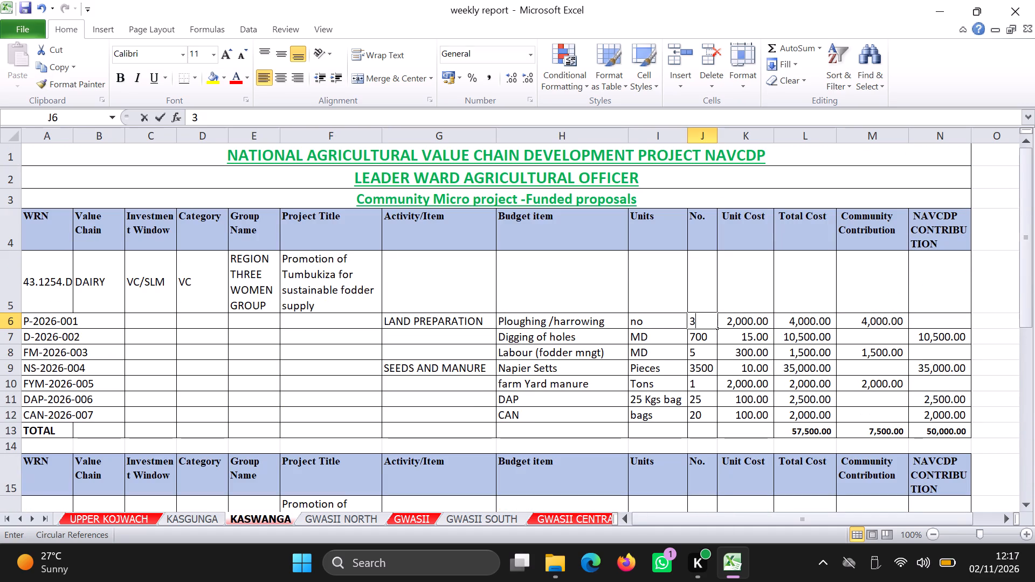
click(704, 382)
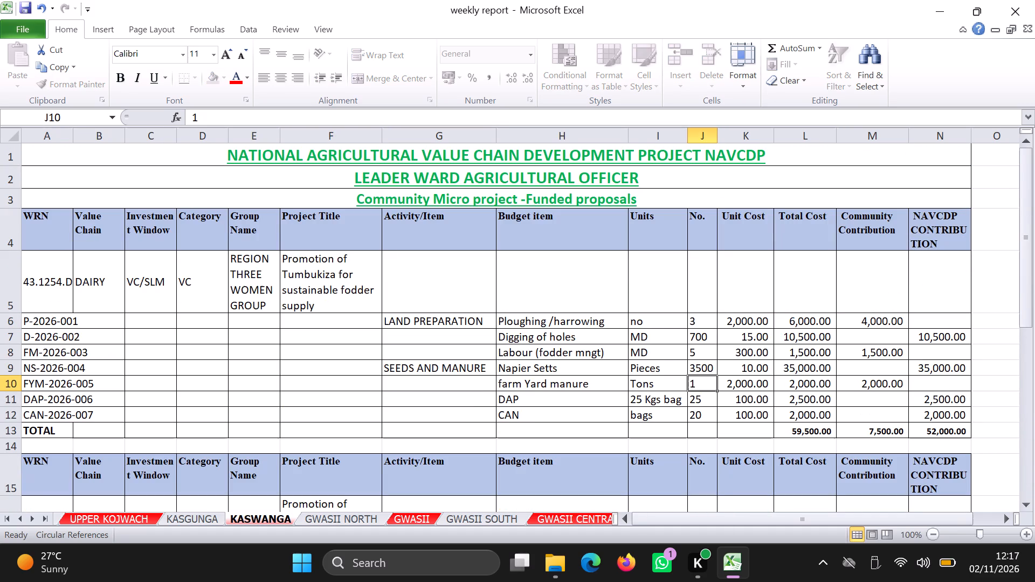
key(2)
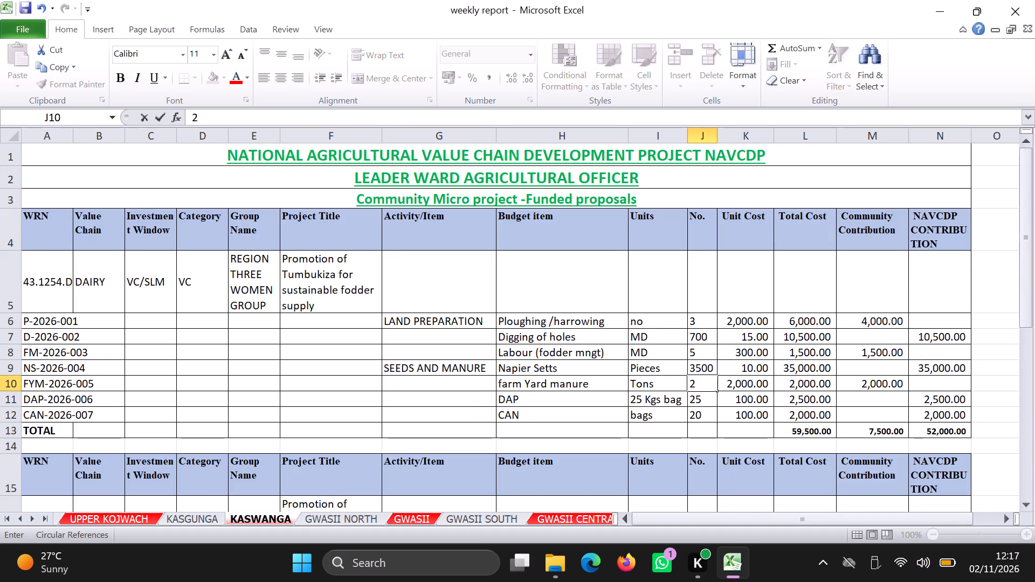
click(707, 426)
Under Land preparation and harvesting in KASWANGA's BANANA table, set the No. of Planting and Pruning to 4 each.
scroll(707, 426, down, 1)
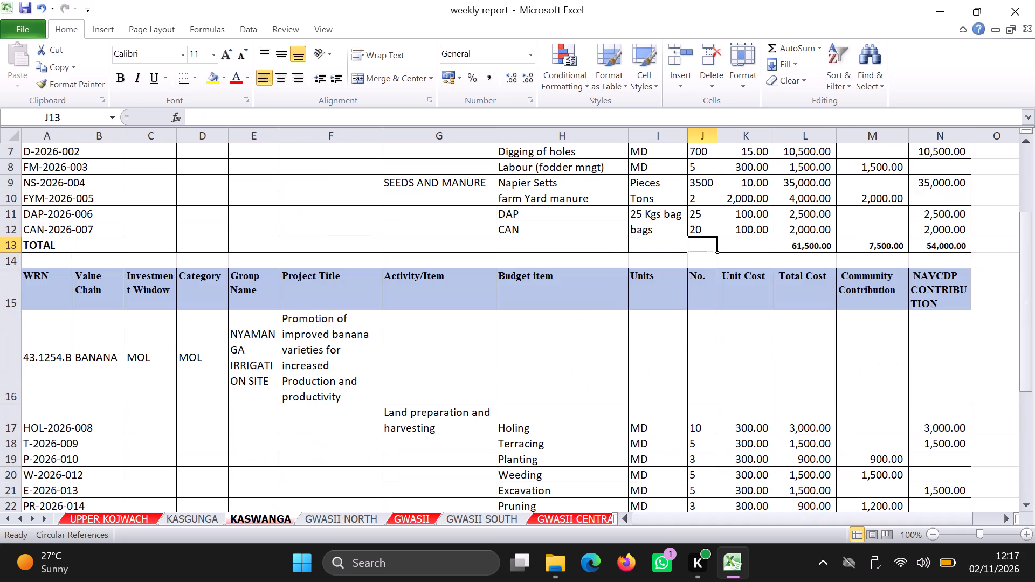
scroll(707, 426, down, 2)
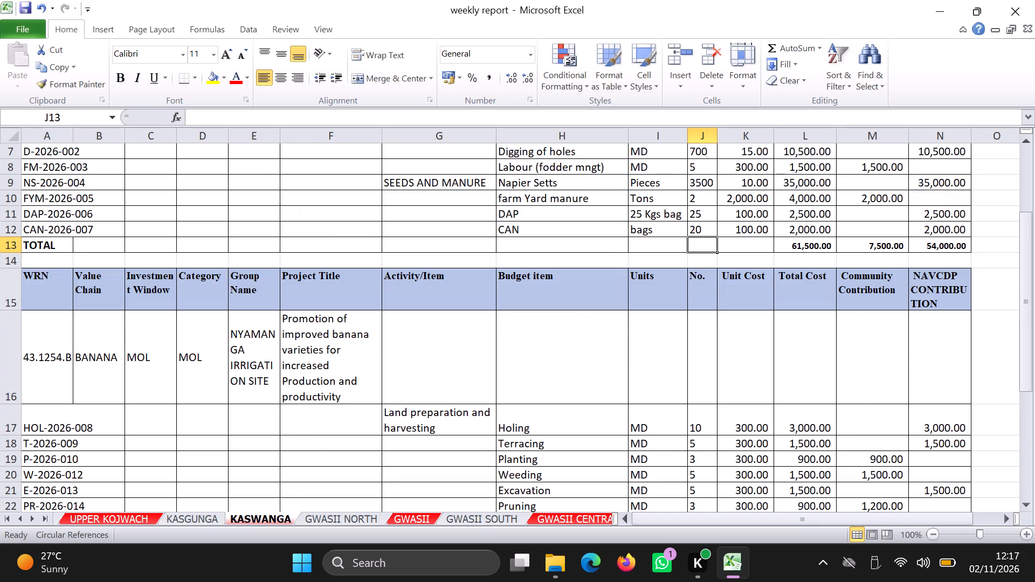
click(695, 458)
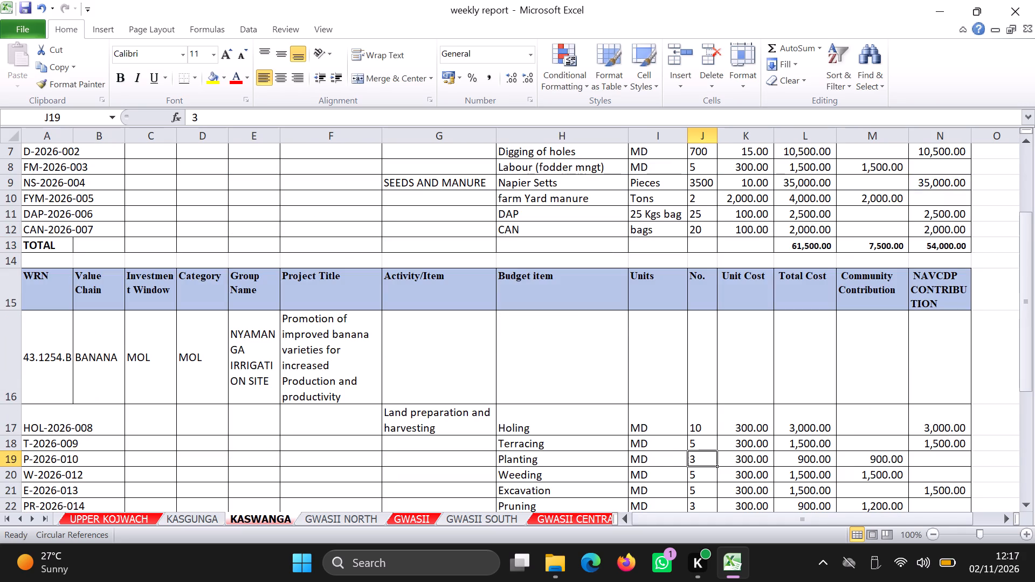
key(4)
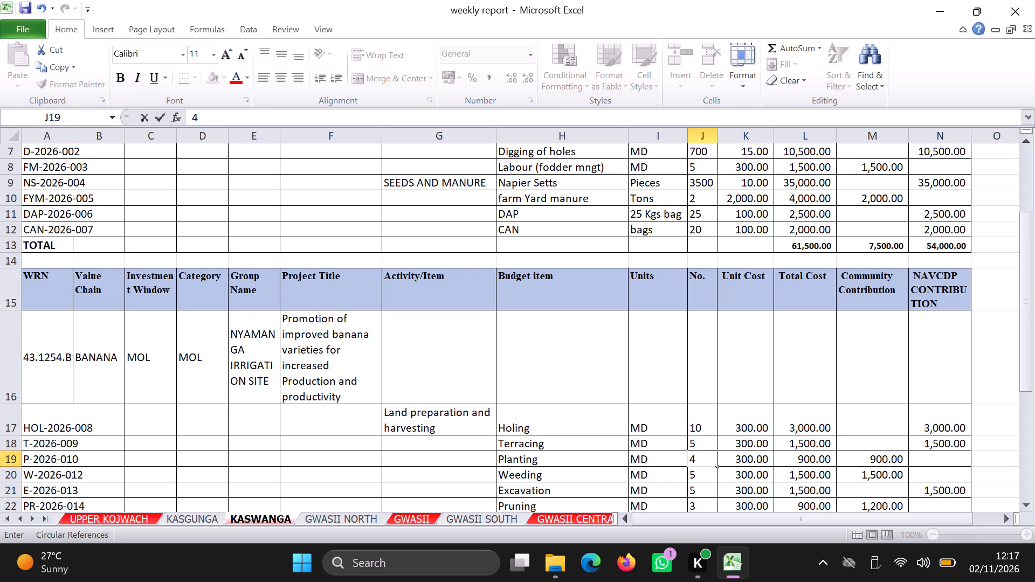
click(702, 504)
scroll(702, 504, down, 1)
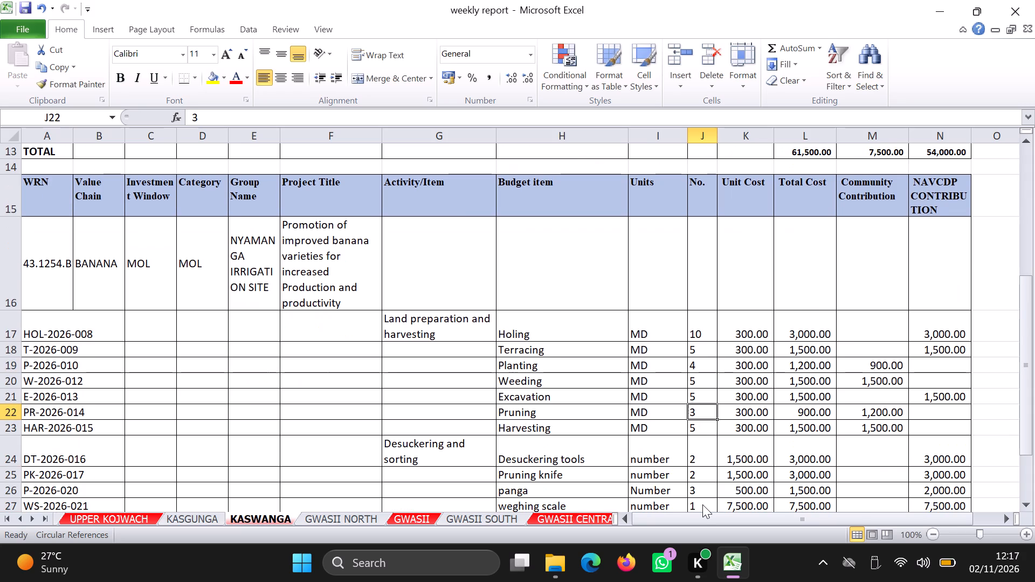
scroll(702, 504, down, 1)
key(4)
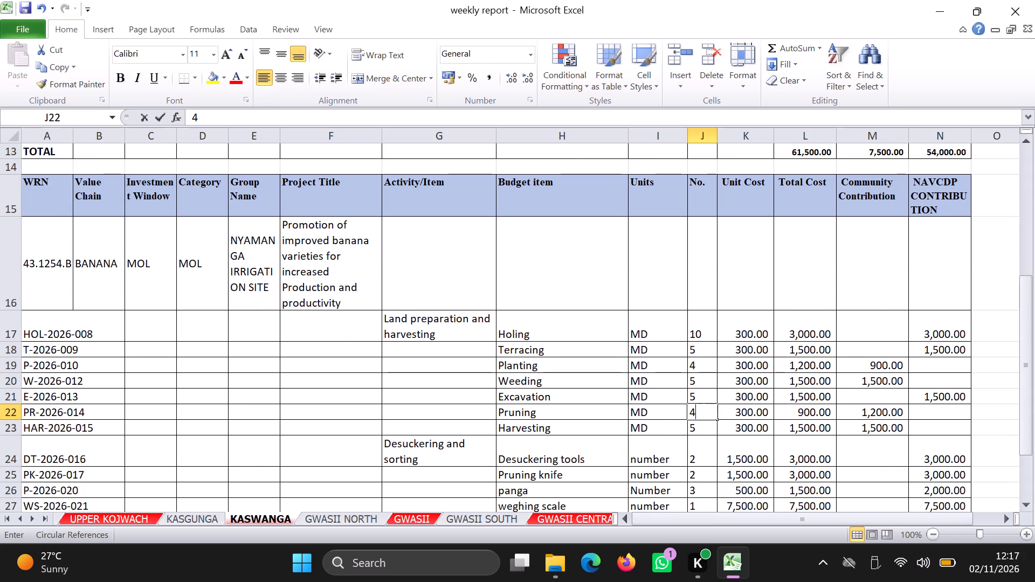
In KASWANGA's BANANA table, set the No. of Desuckering tools and Pruning knife to 3 each, panga to 4 and weghing scale to 2.
click(704, 456)
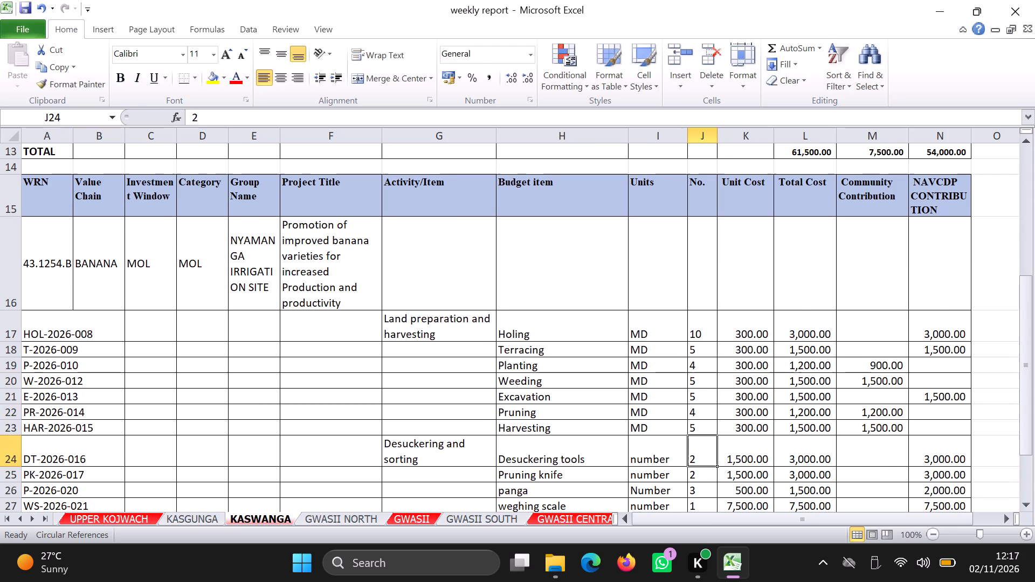
key(3)
click(702, 472)
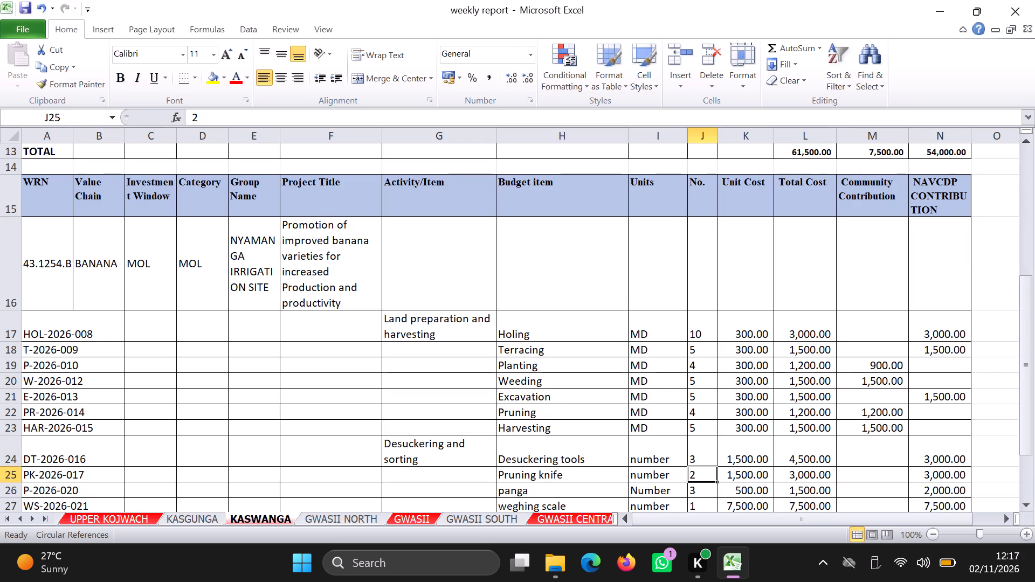
key(3)
click(704, 494)
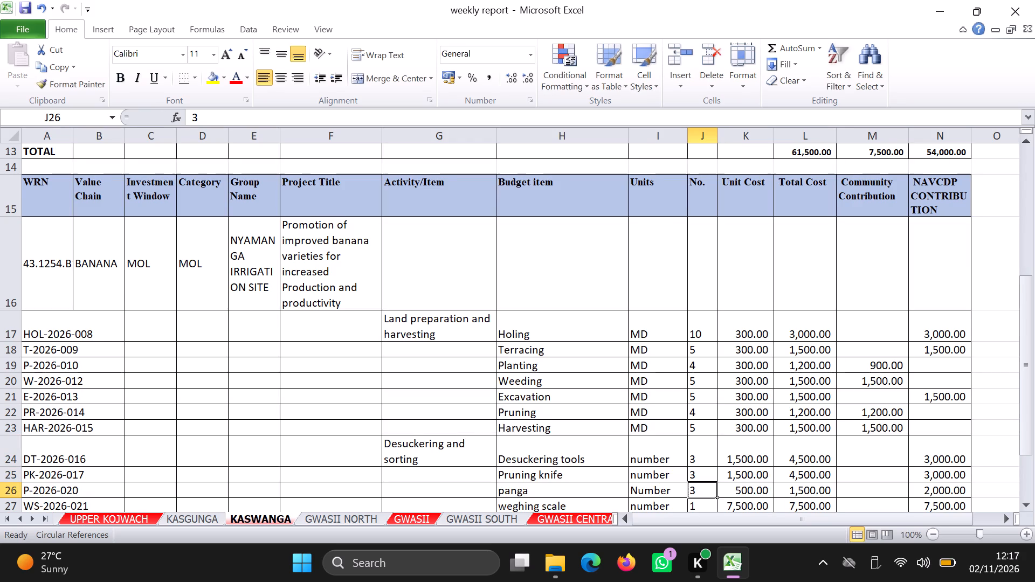
key(4)
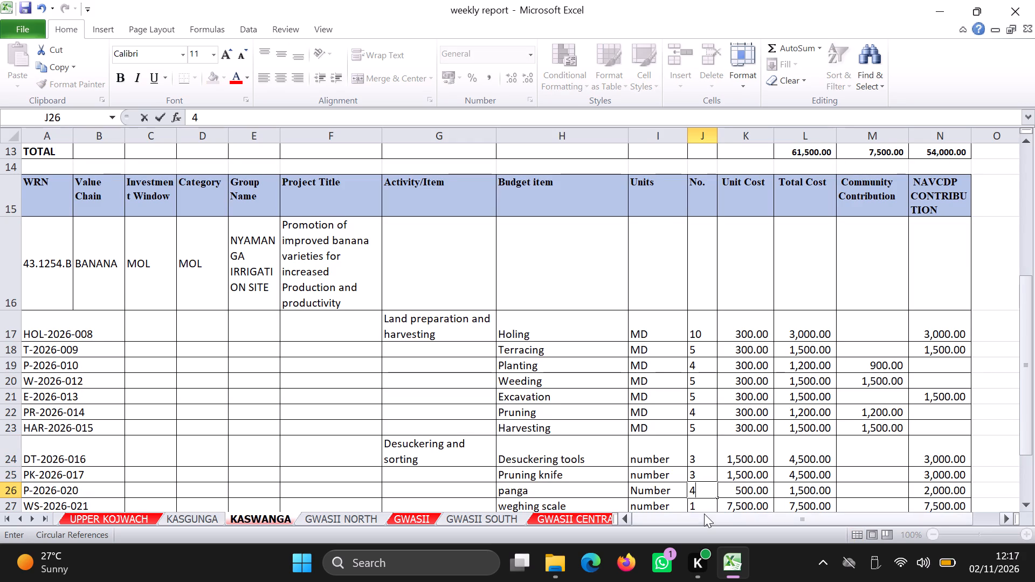
click(704, 508)
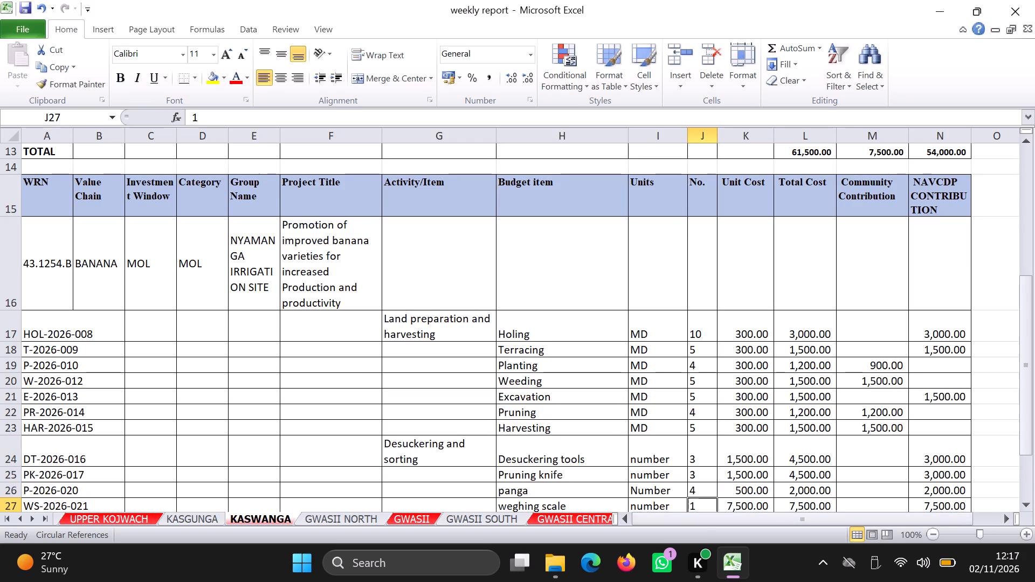
key(2)
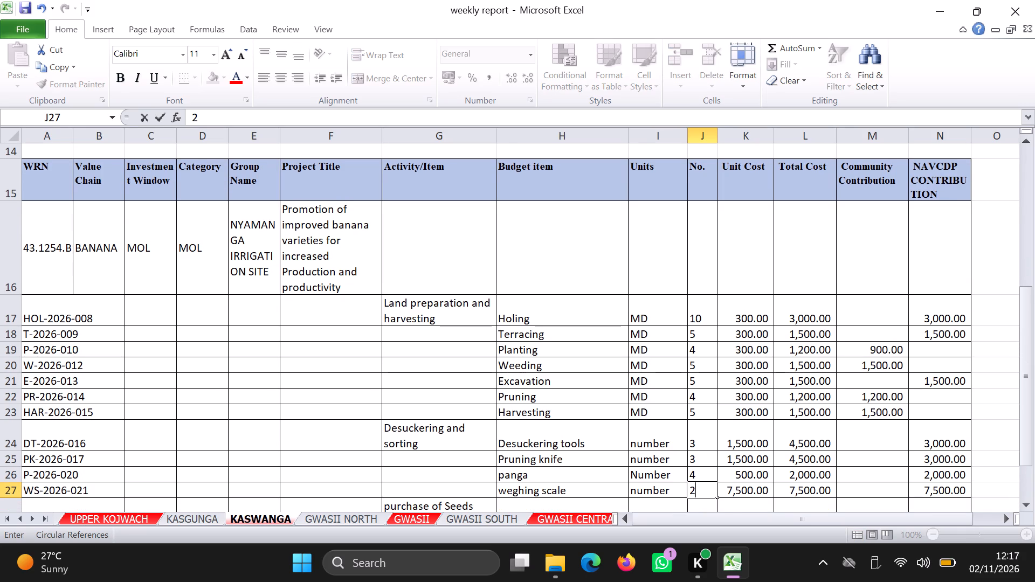
click(743, 482)
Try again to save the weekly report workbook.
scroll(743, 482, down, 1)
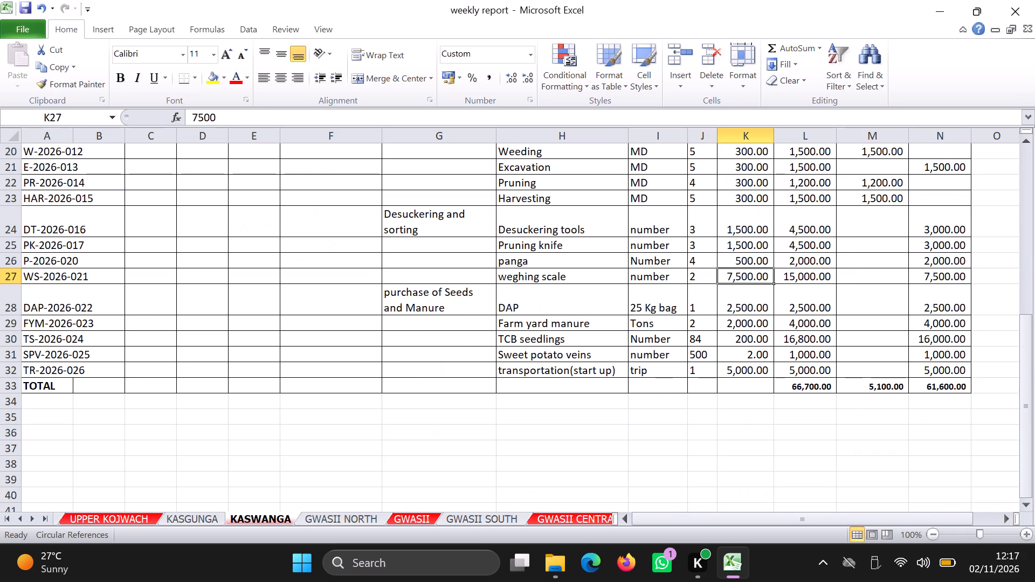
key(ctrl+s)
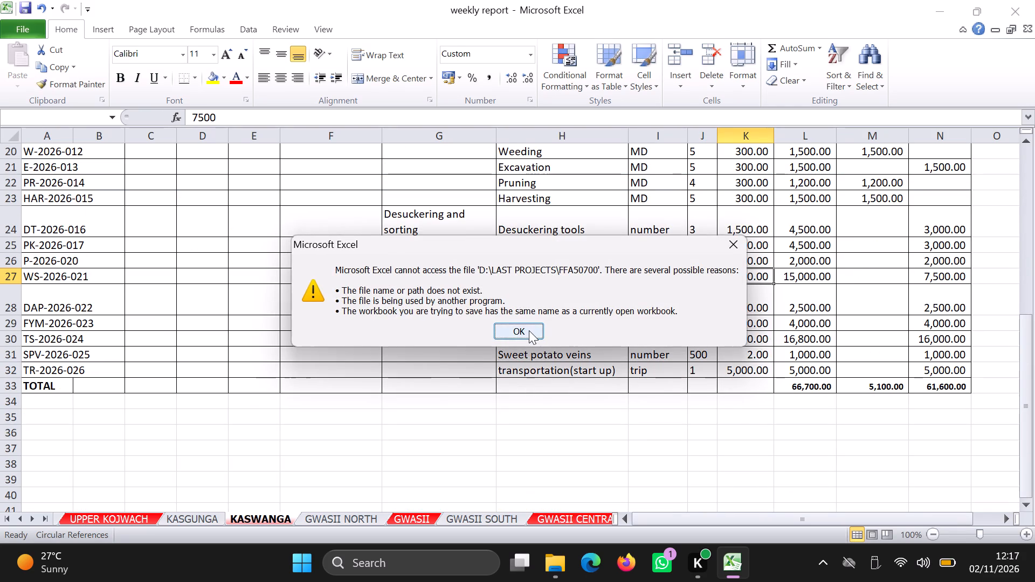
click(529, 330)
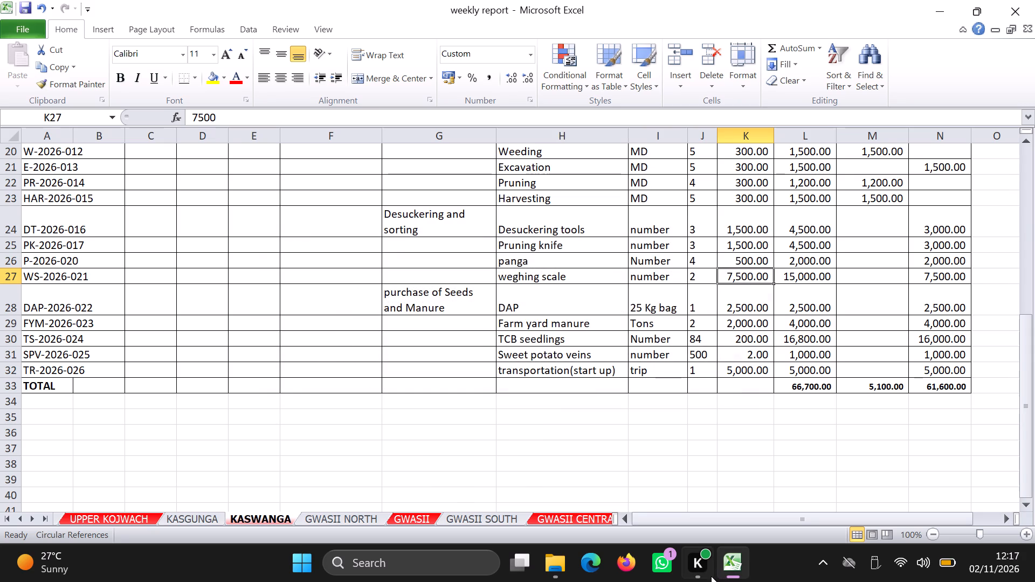